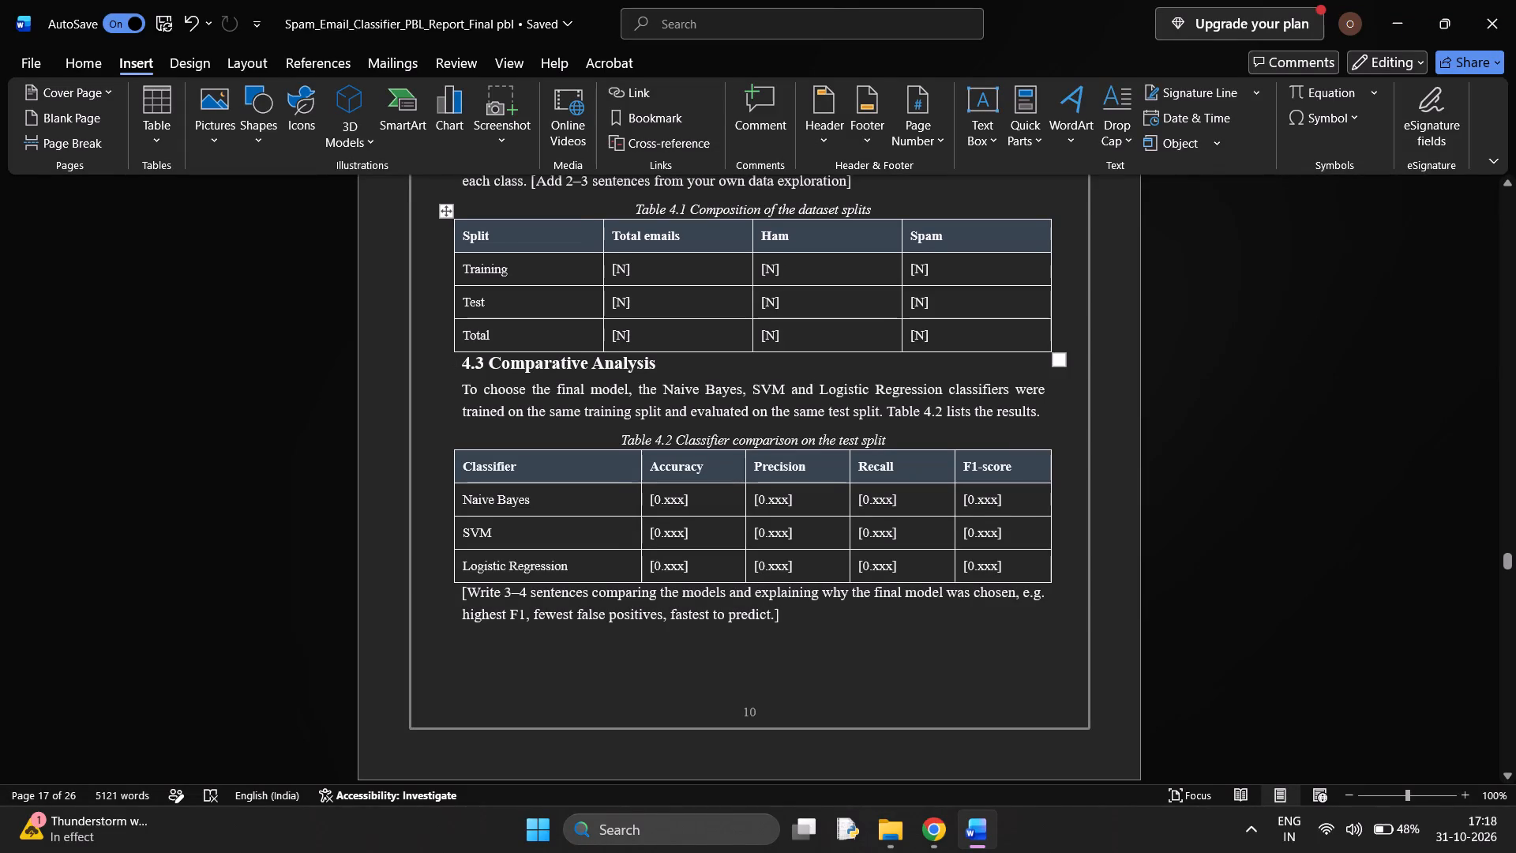
Replace the Total emails placeholder in the Training row of Table 4.1 with 4,457.
click(655, 261)
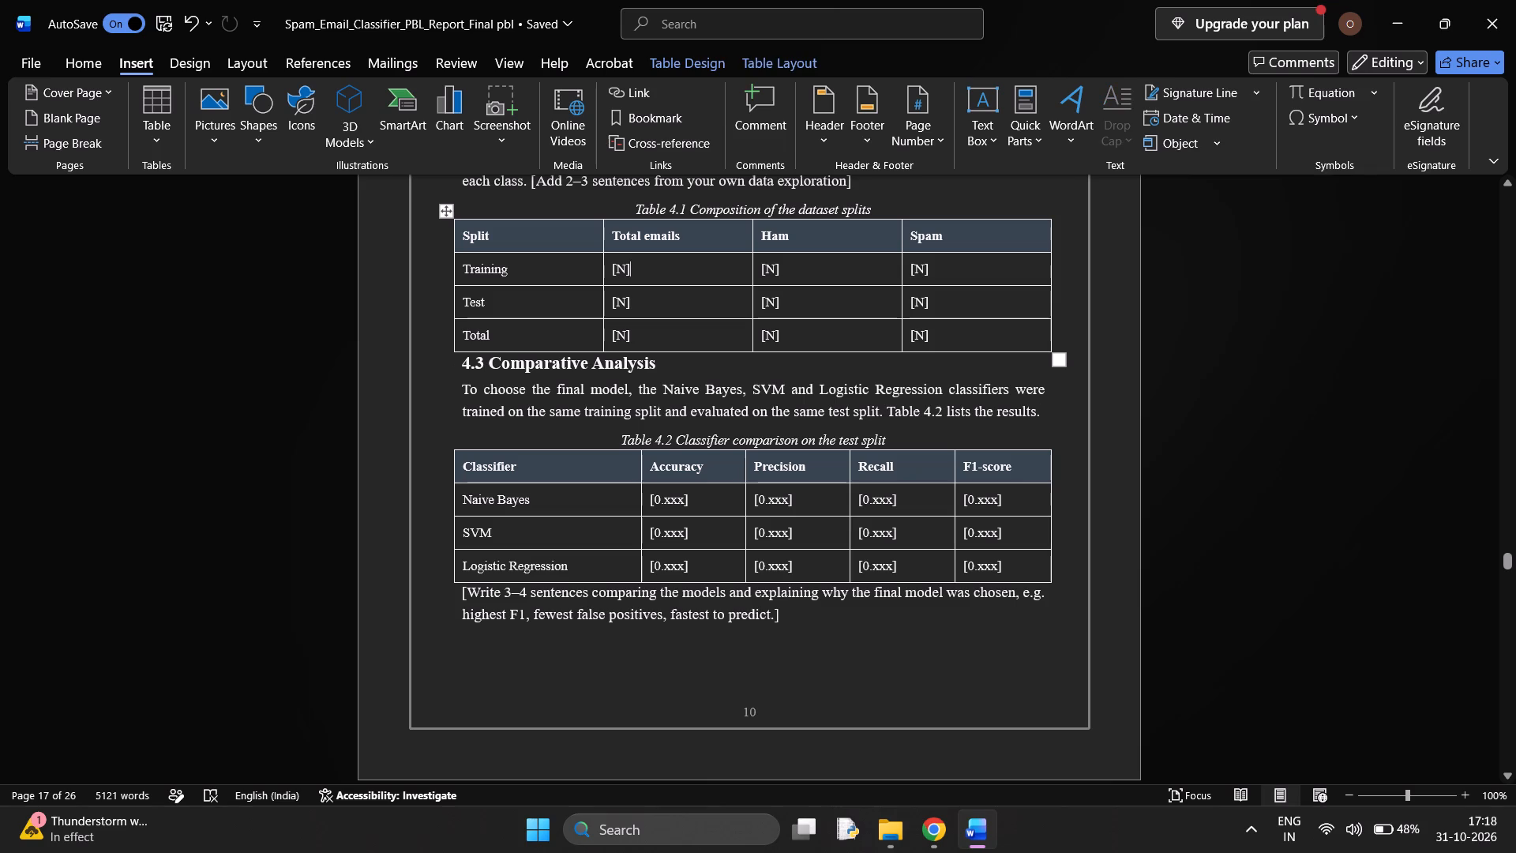
key(BackSpace)
key(BackSpace)
key(BackSpace)
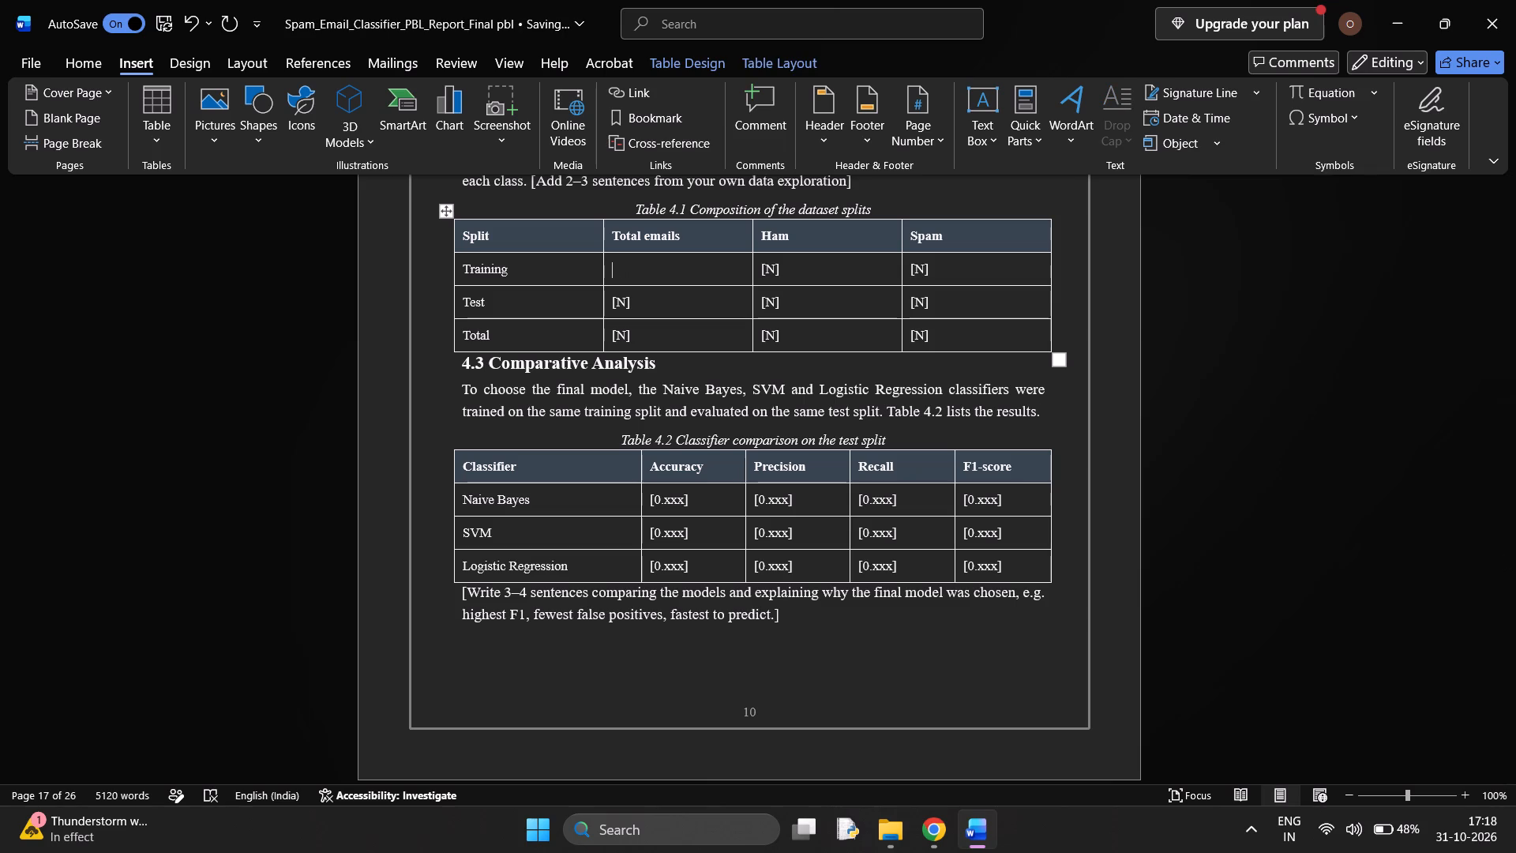
key(Left)
click(628, 275)
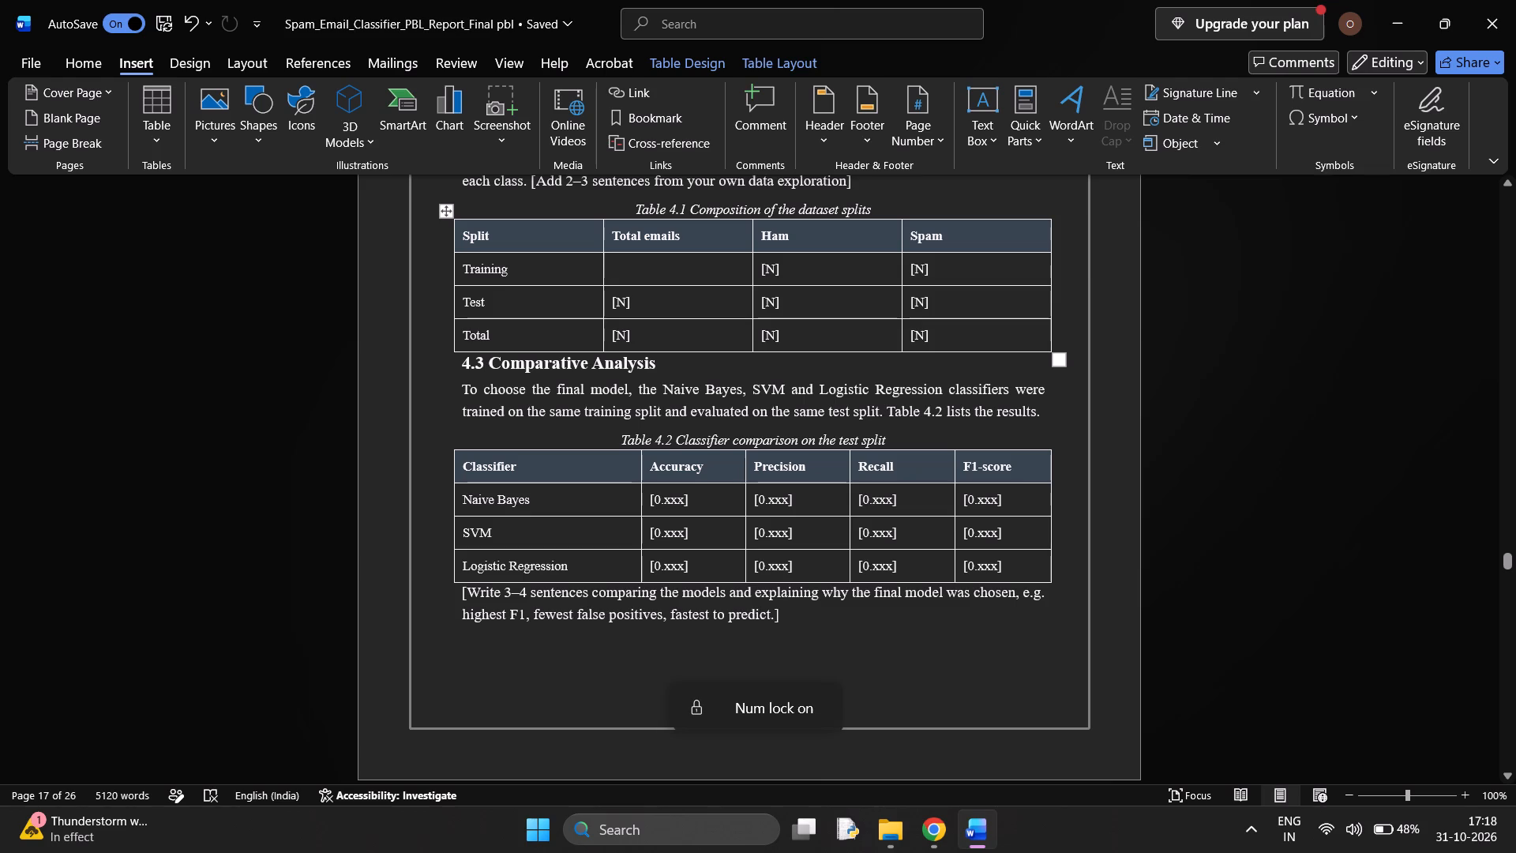
key(4)
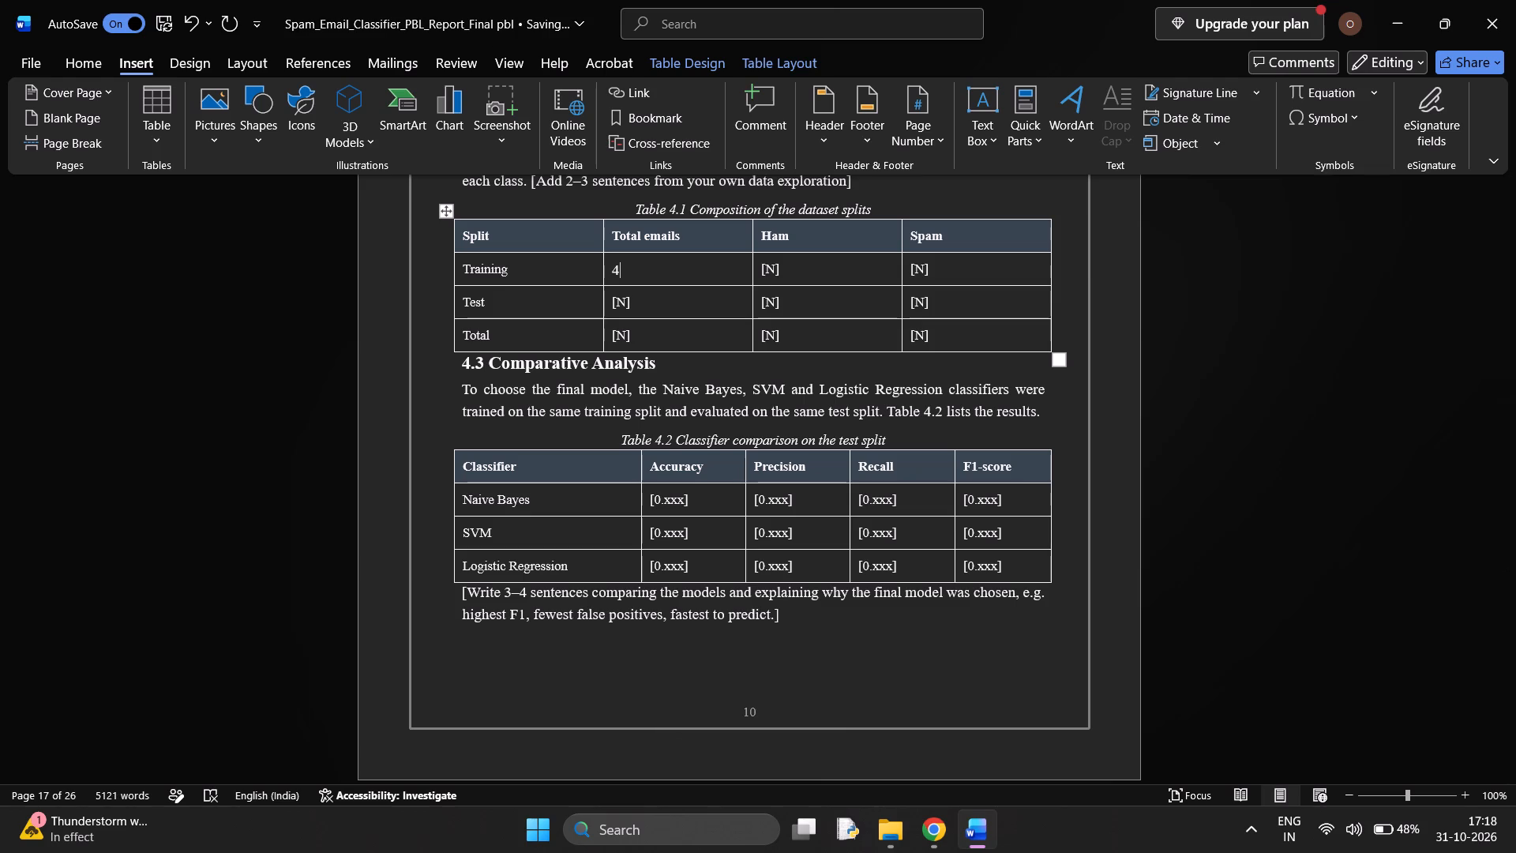
key(comma)
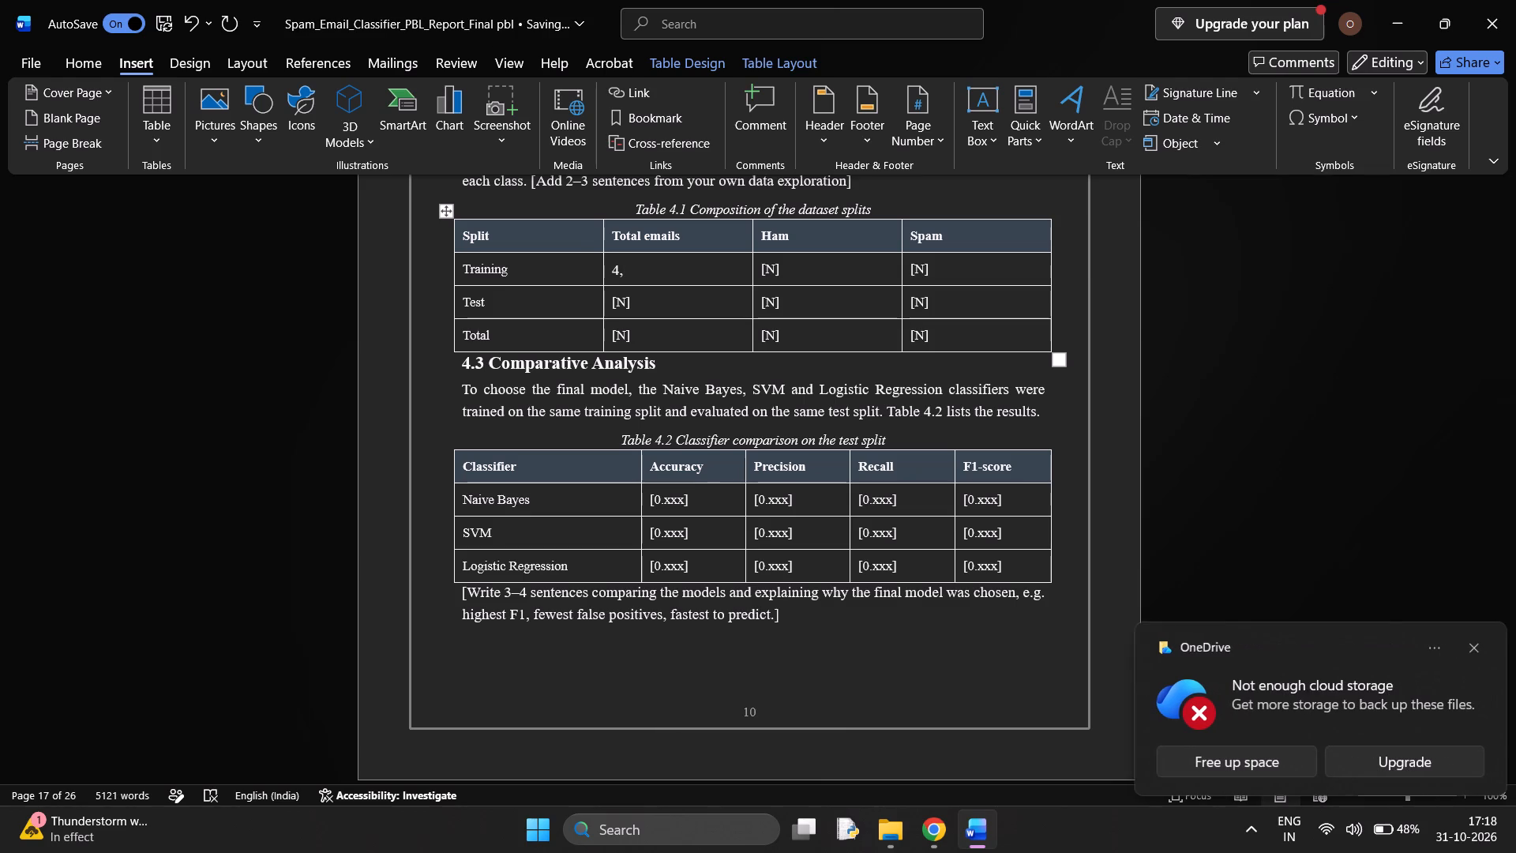
text(457)
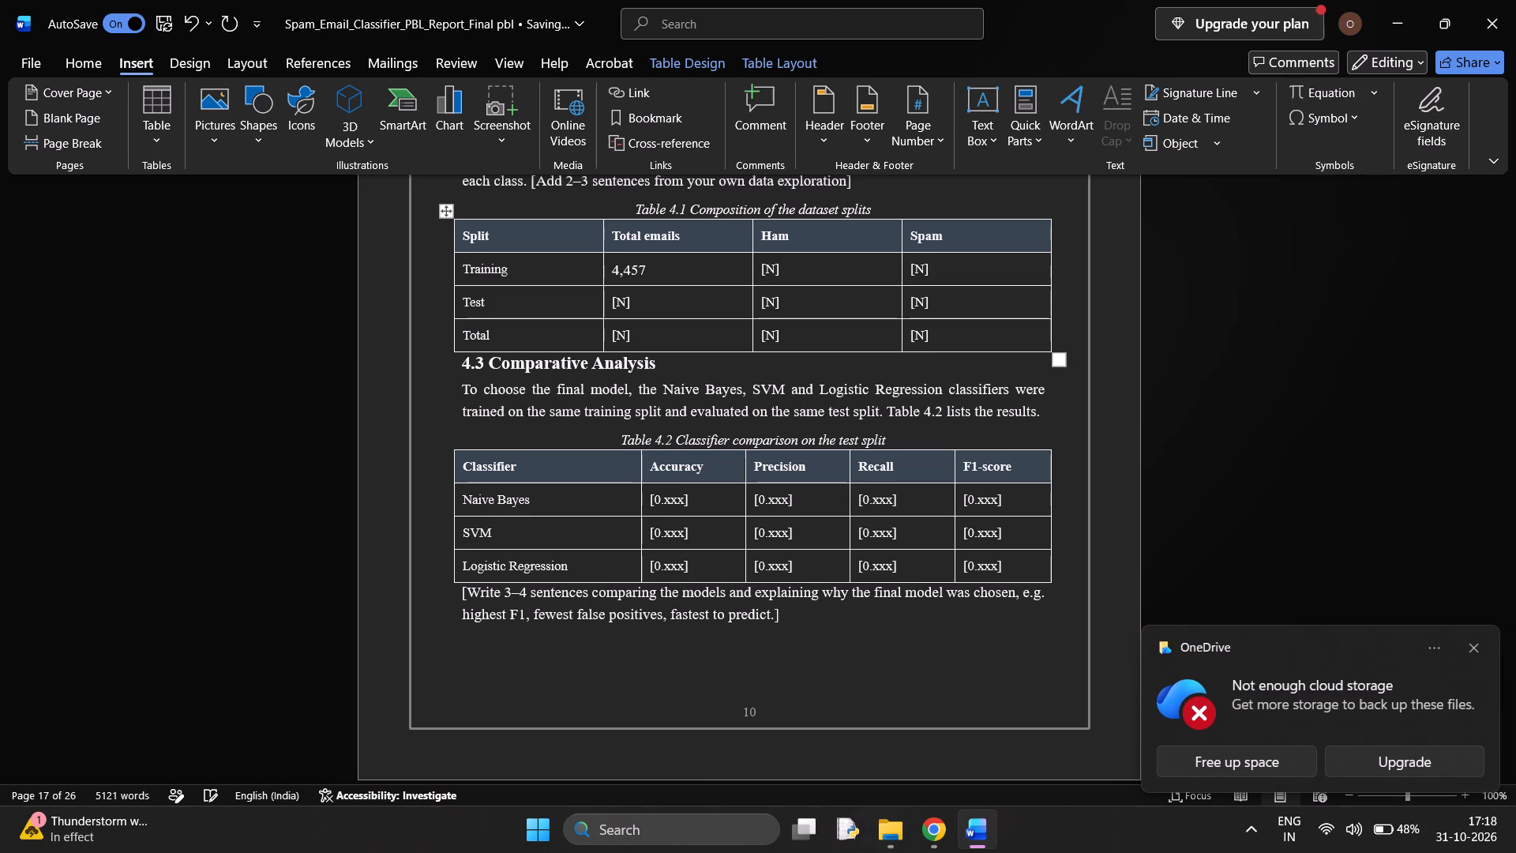
Fill in the Training row of Table 4.1 with 3,860 for Ham and 597 for Spam.
click(763, 269)
drag(763, 269, 794, 277)
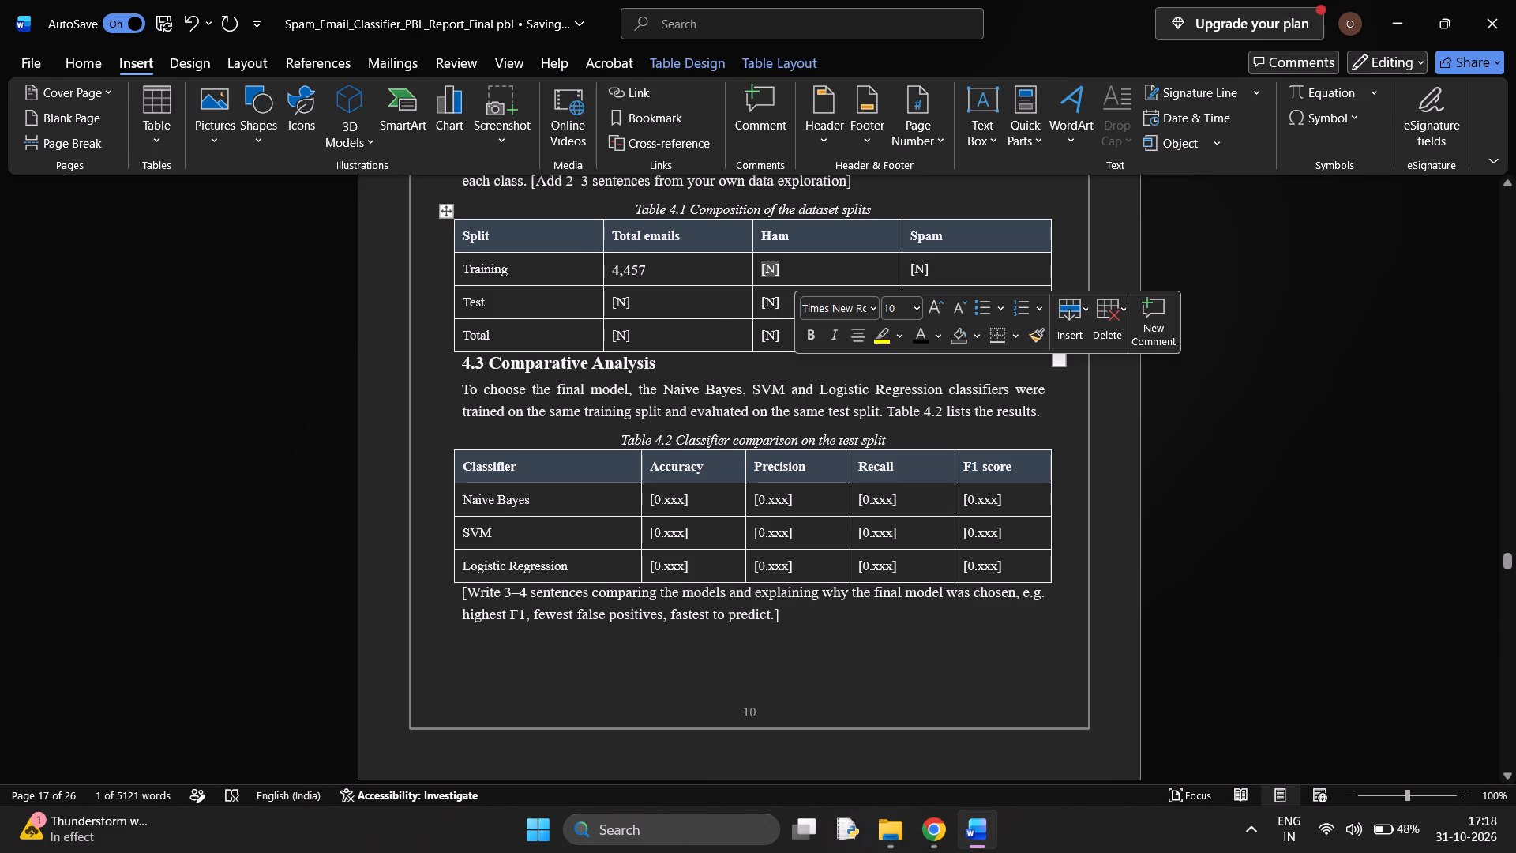
key(3)
key(comma)
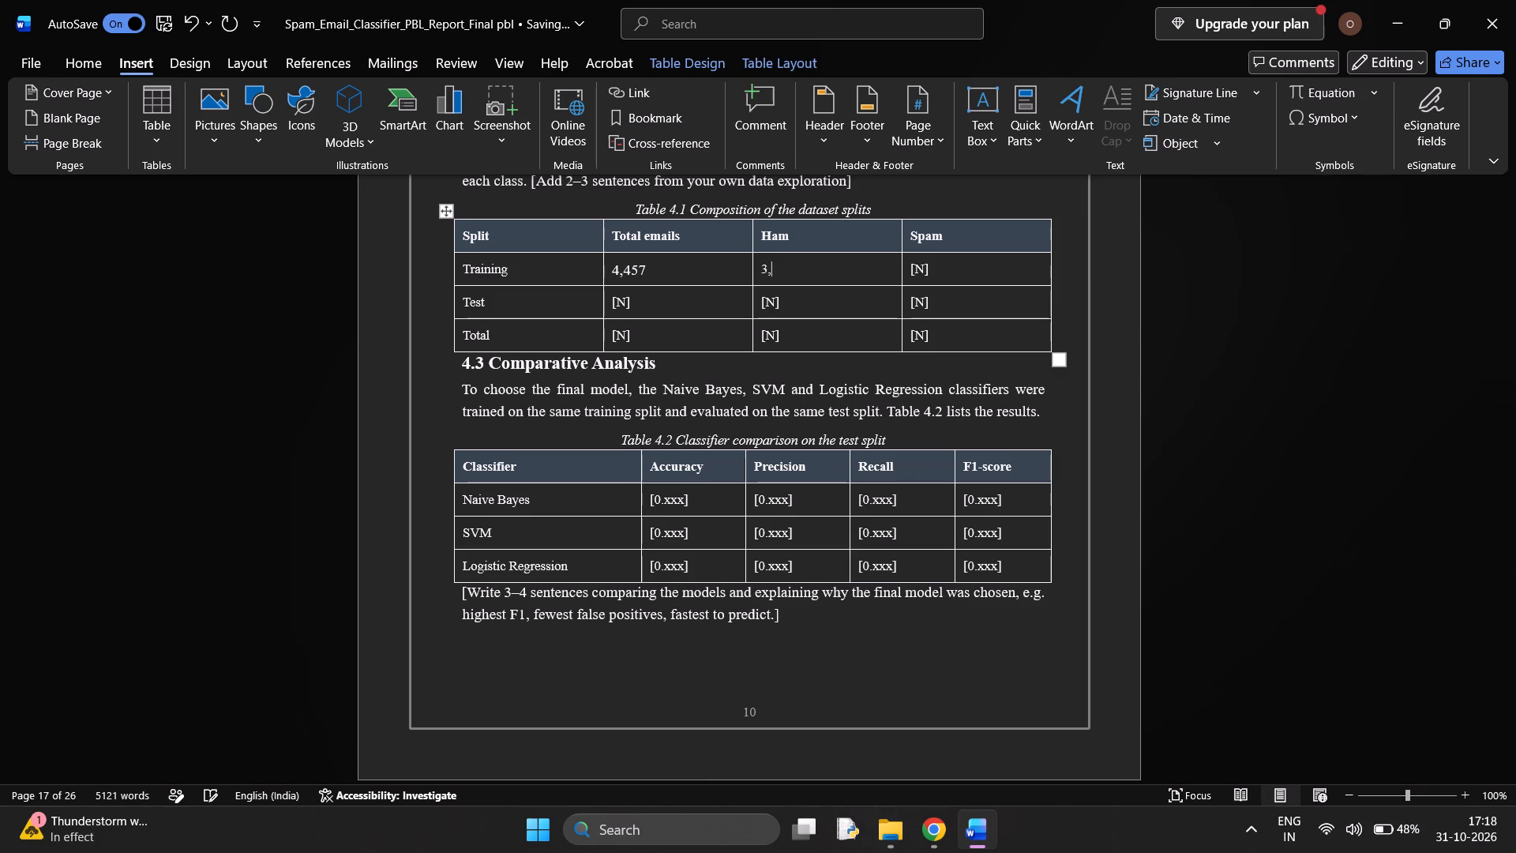
text(86)
key(0)
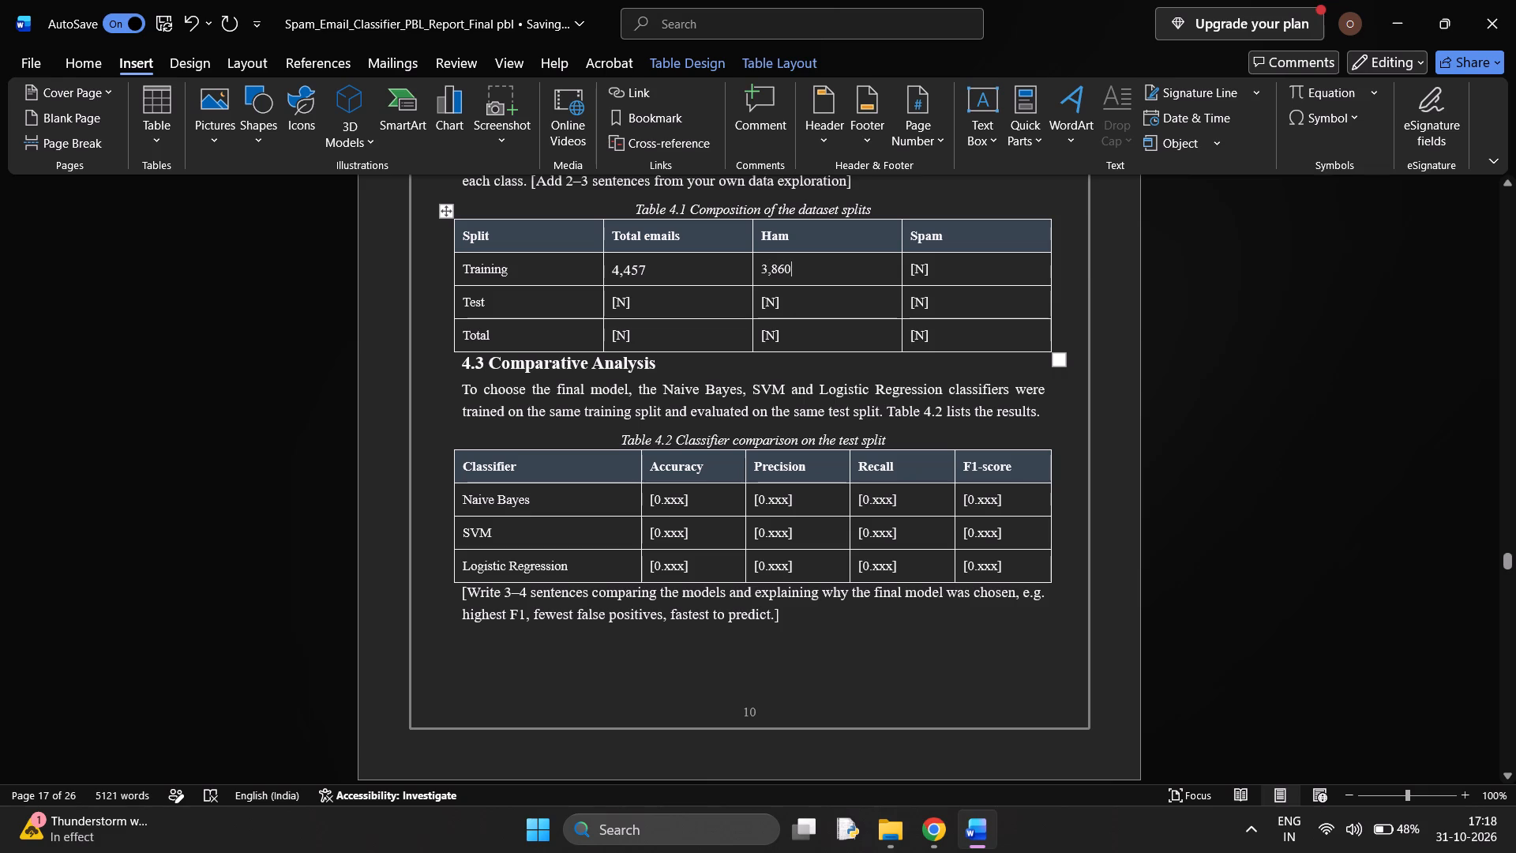
click(911, 266)
drag(911, 266, 928, 270)
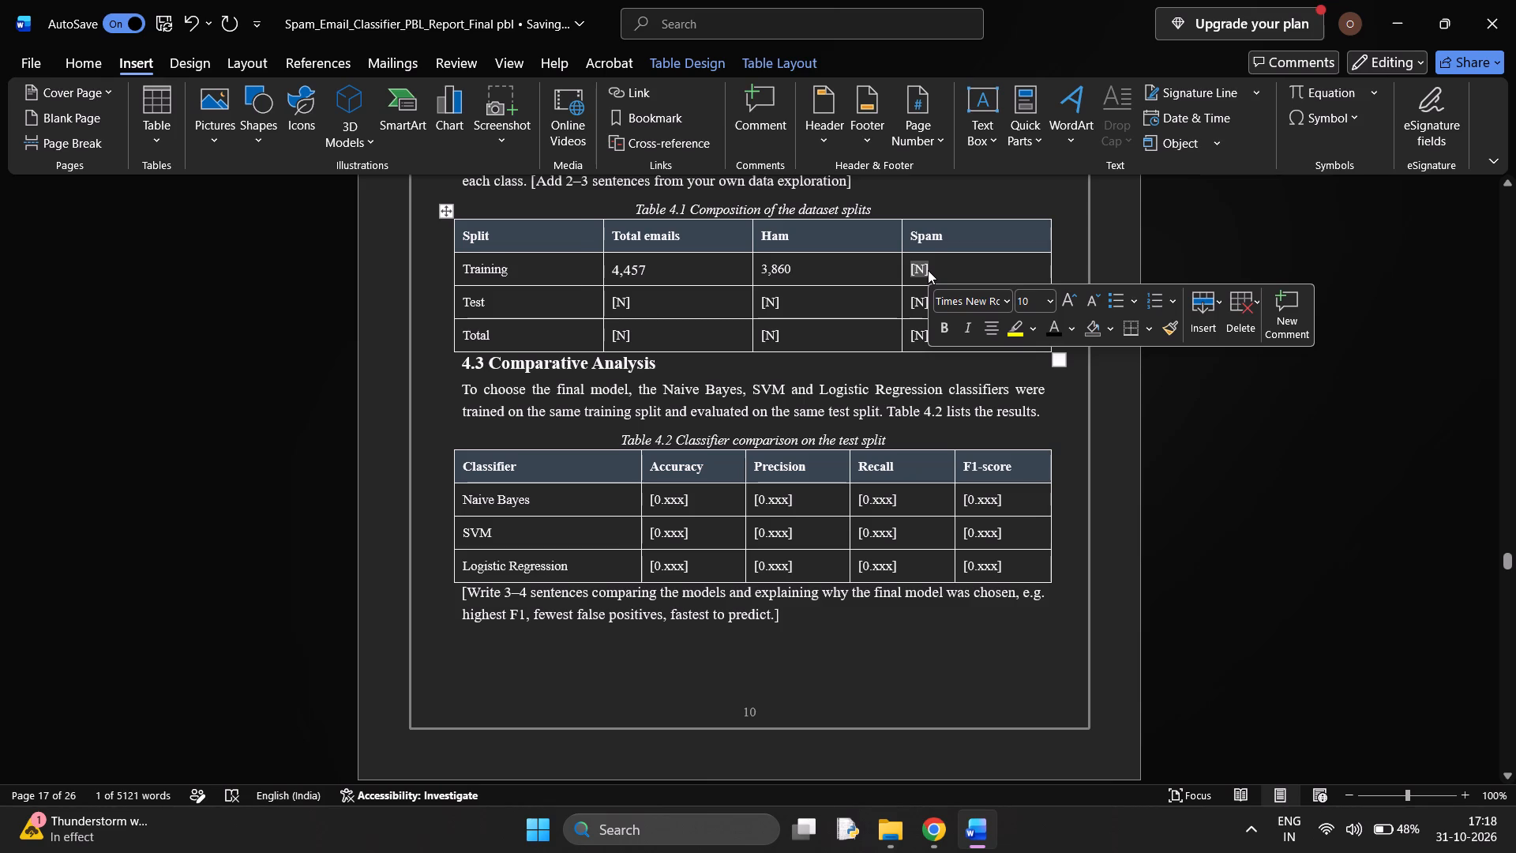
text(59+7)
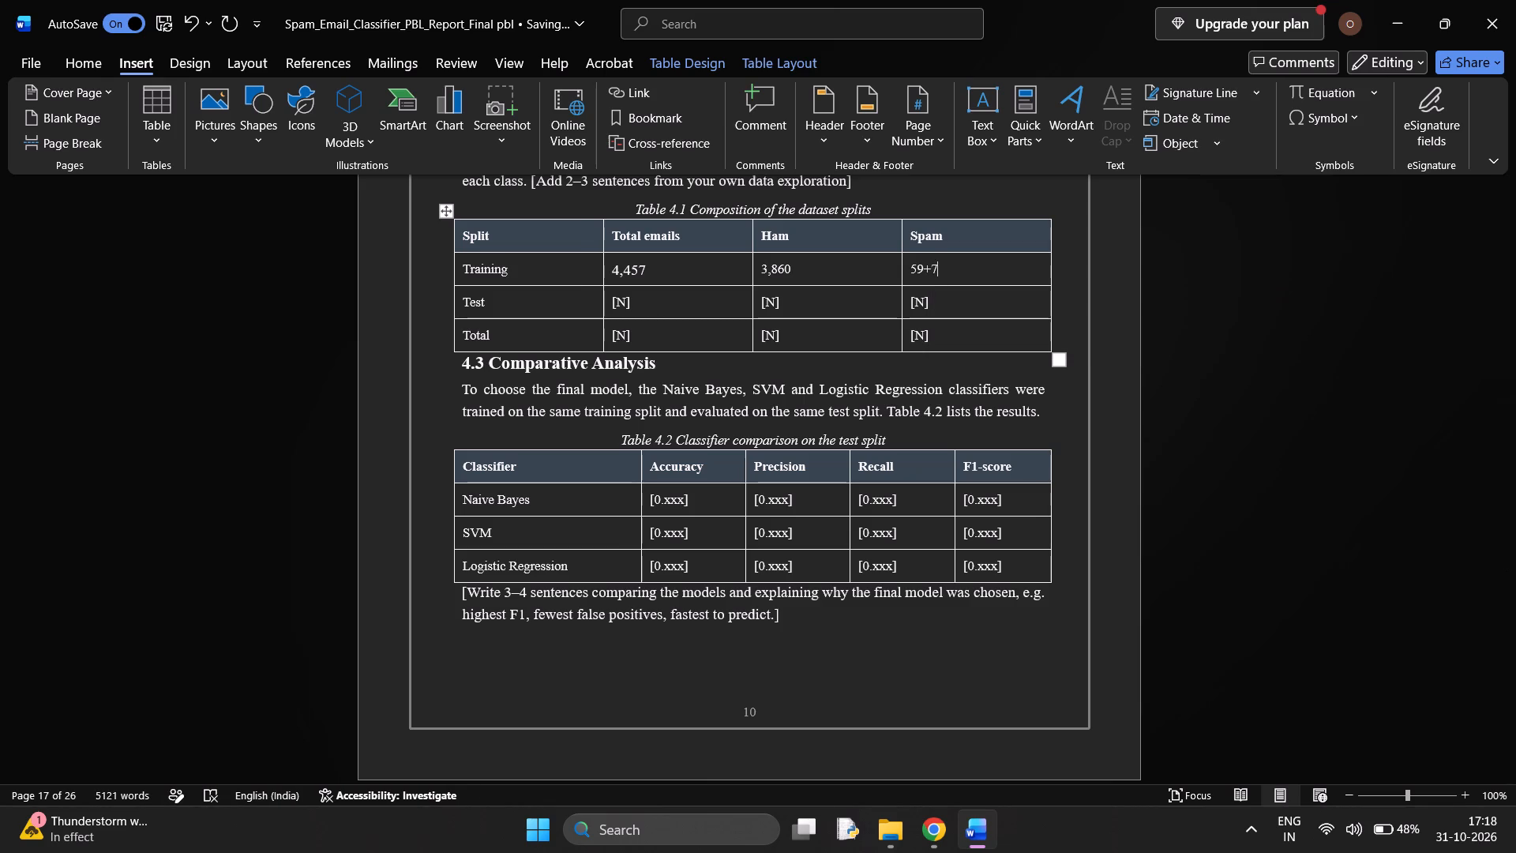
key(BackSpace)
key(BackSpace)
key(7)
Fill in the Test row of Table 4.1 with 1,115 total emails, 965 ham and 150 spam.
drag(612, 300, 617, 302)
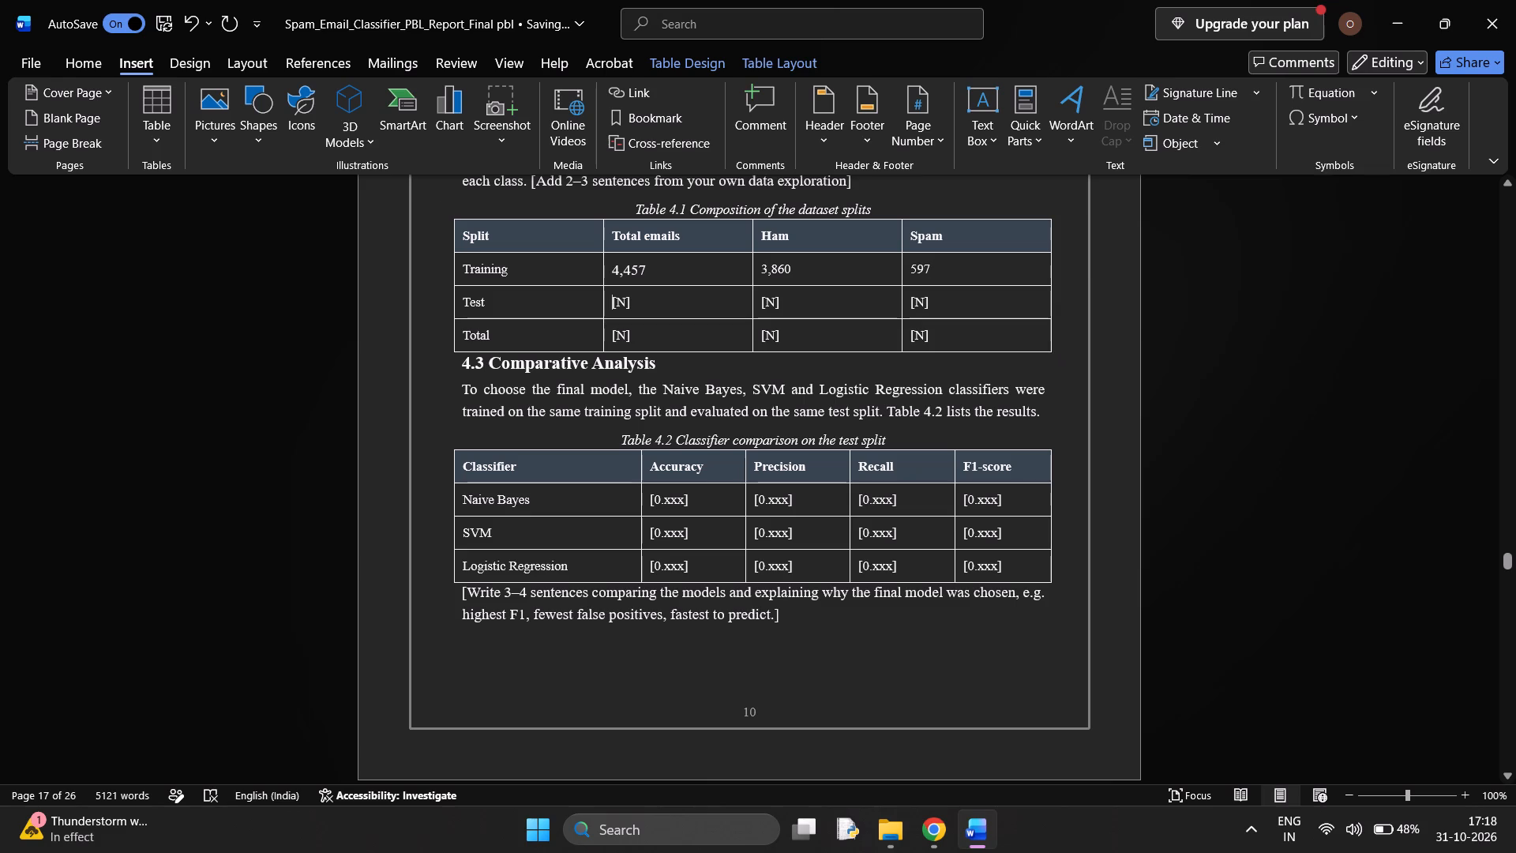
drag(617, 302, 636, 302)
key(1)
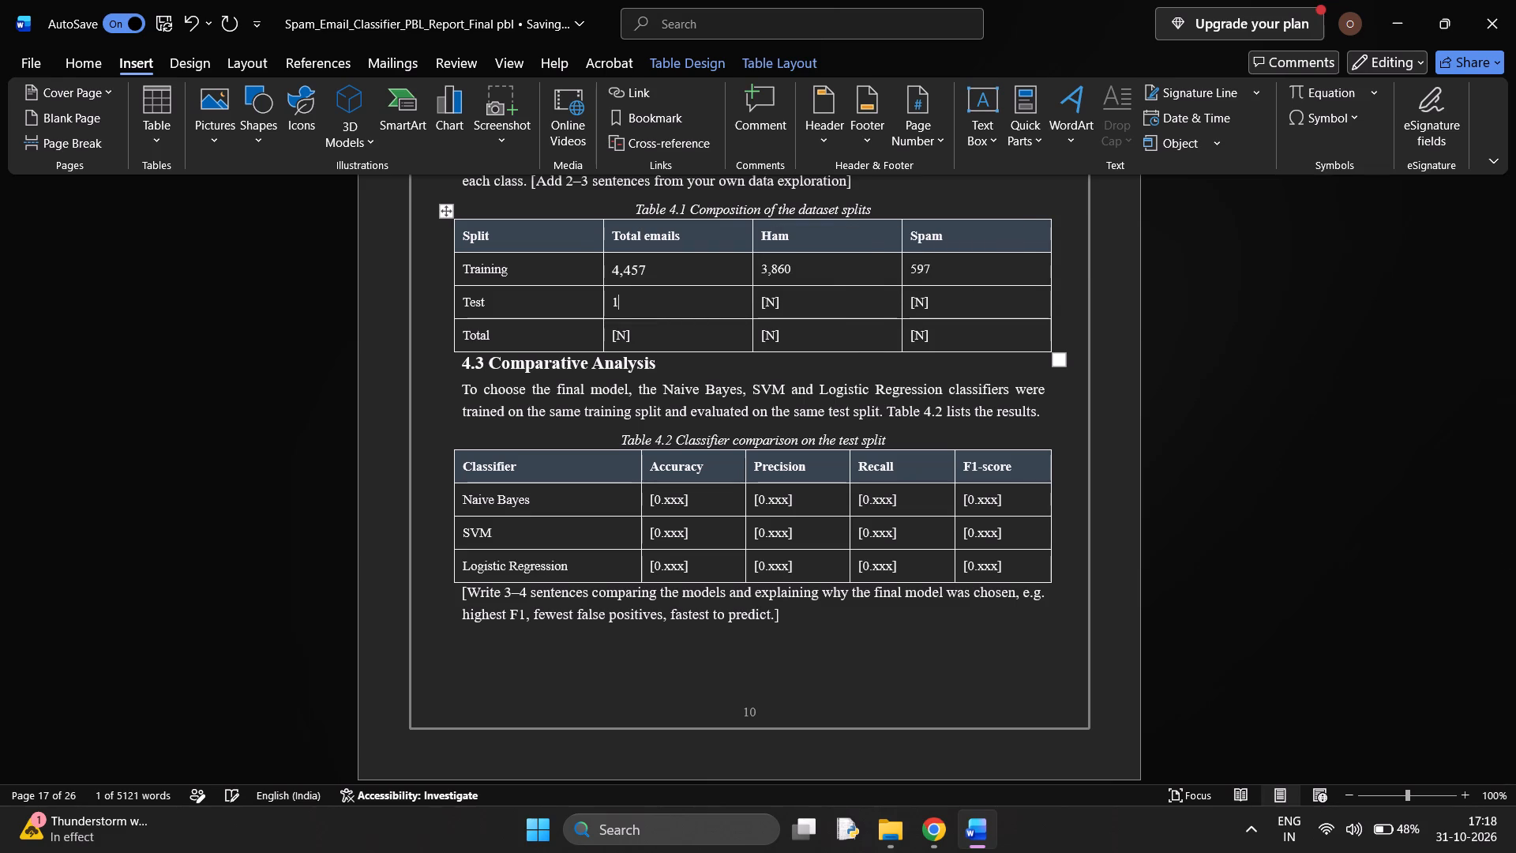
text(,115)
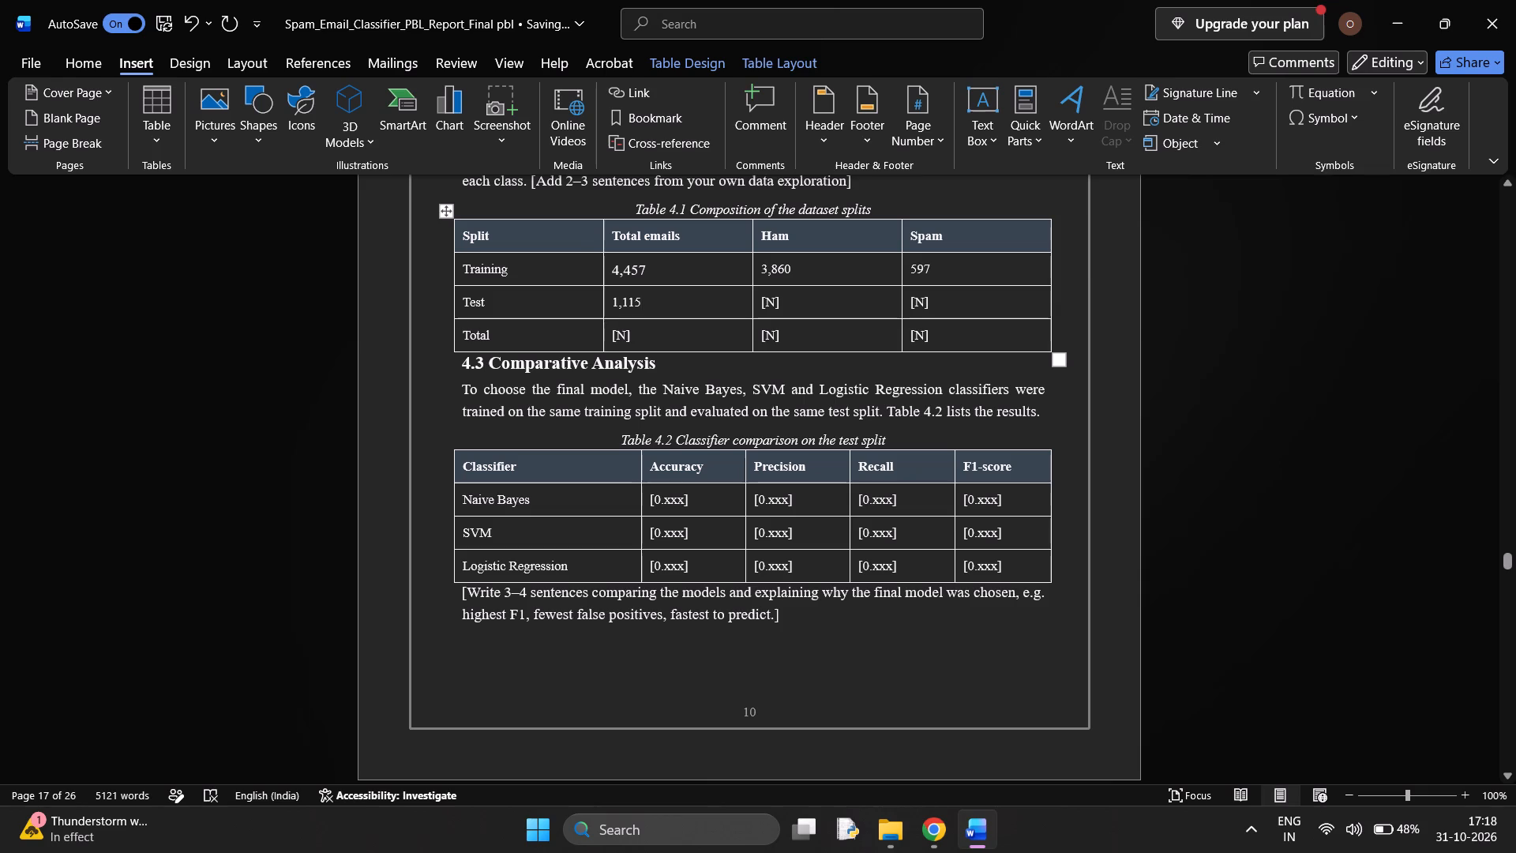
drag(762, 300, 785, 305)
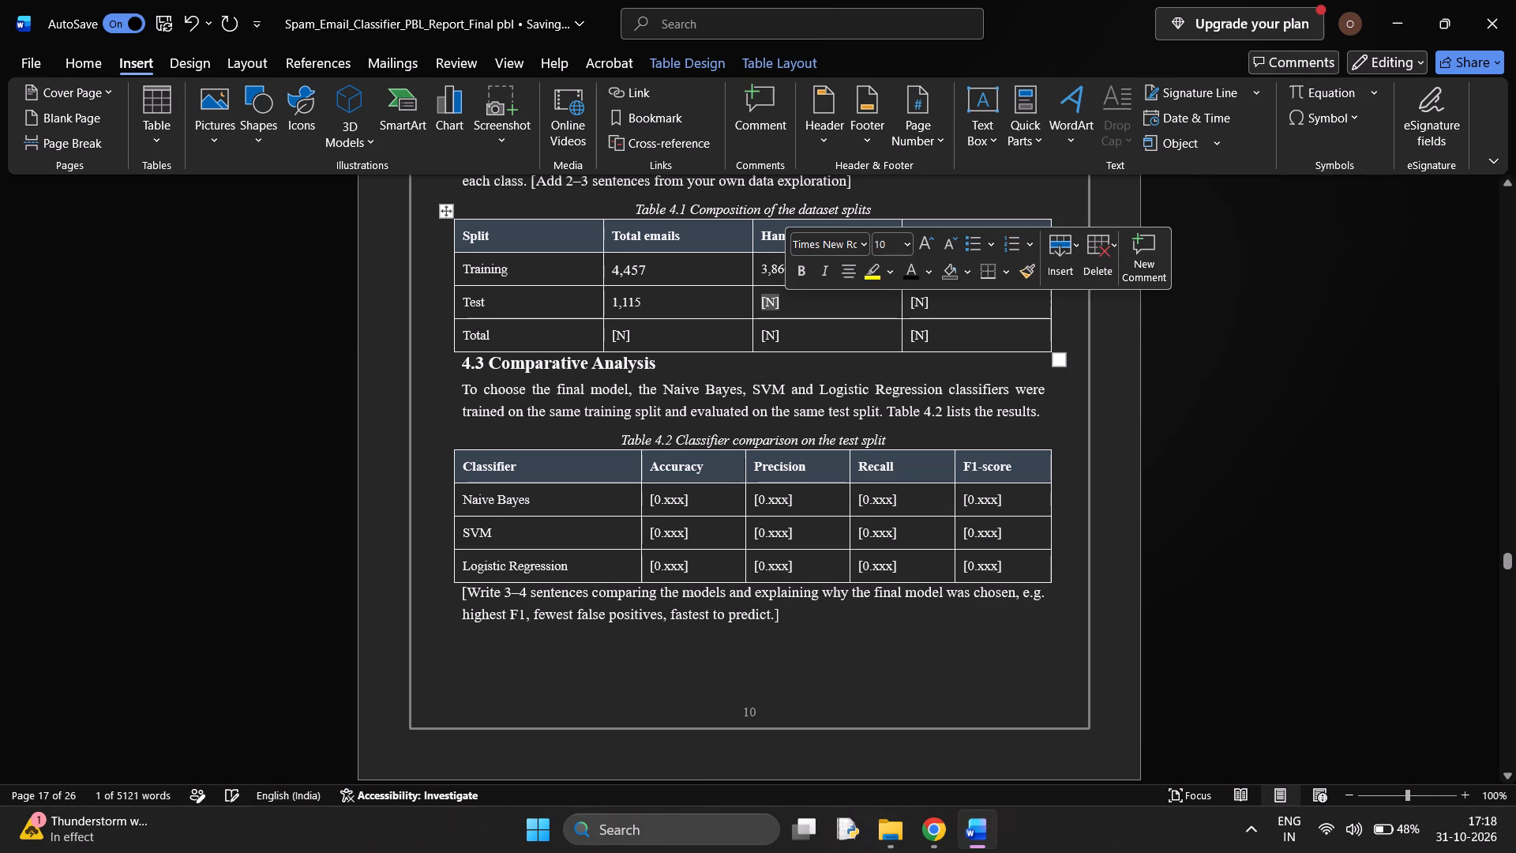
text(965)
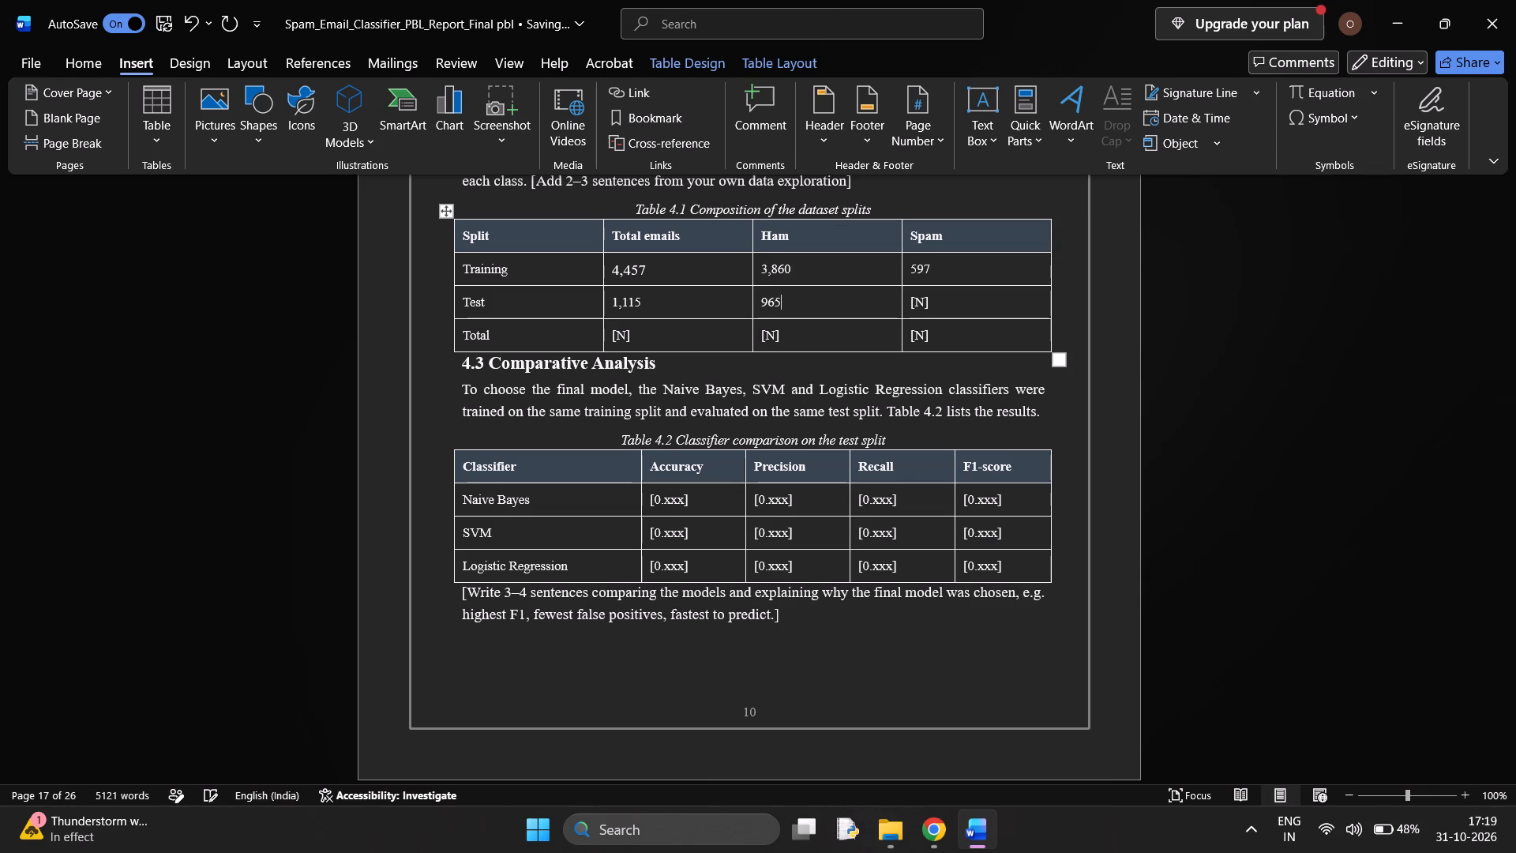
double_click(910, 301)
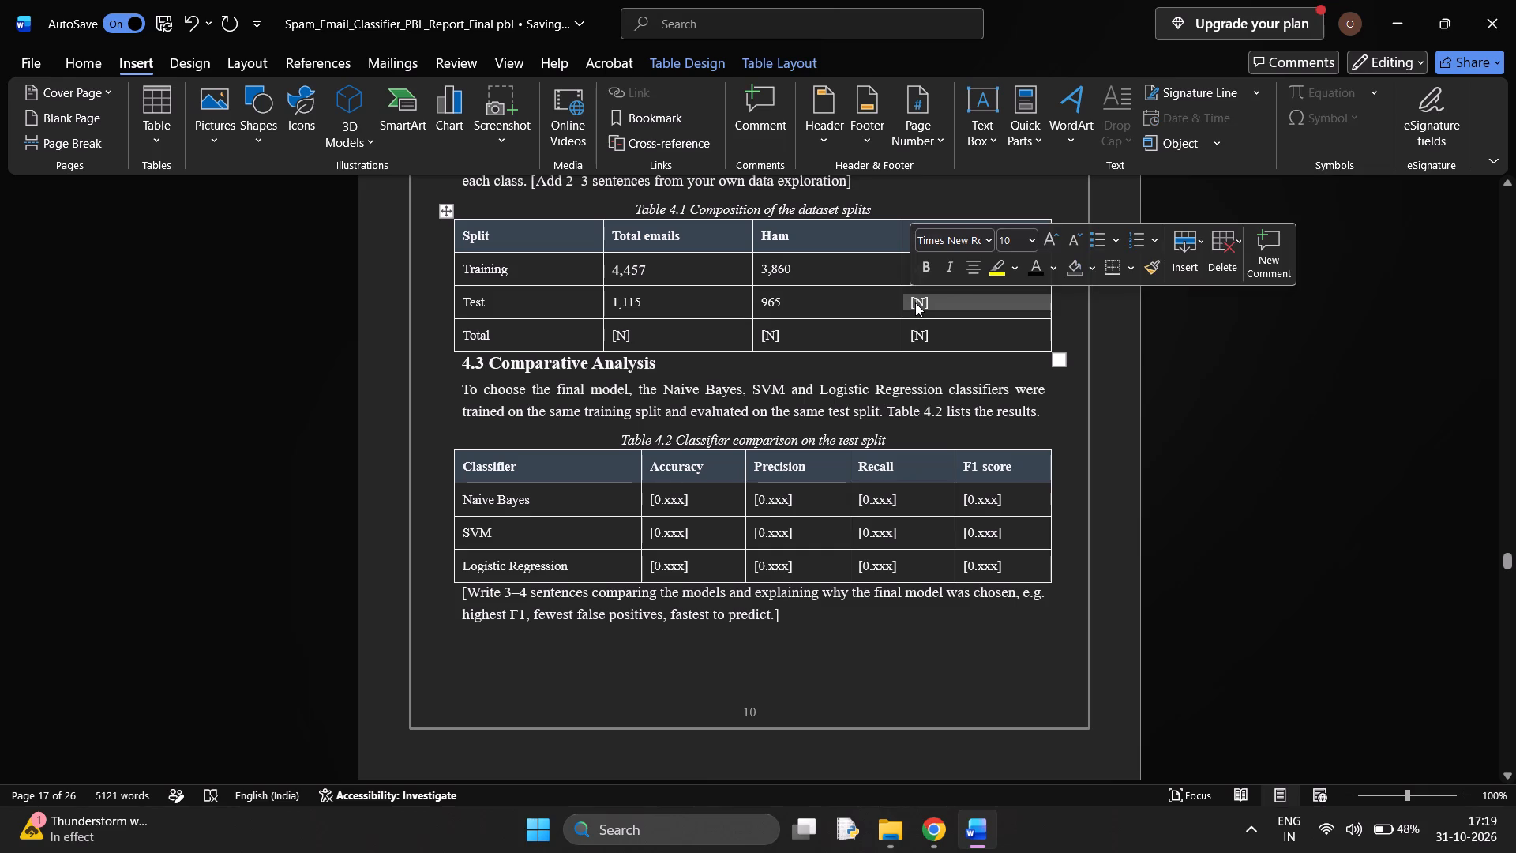
text(150)
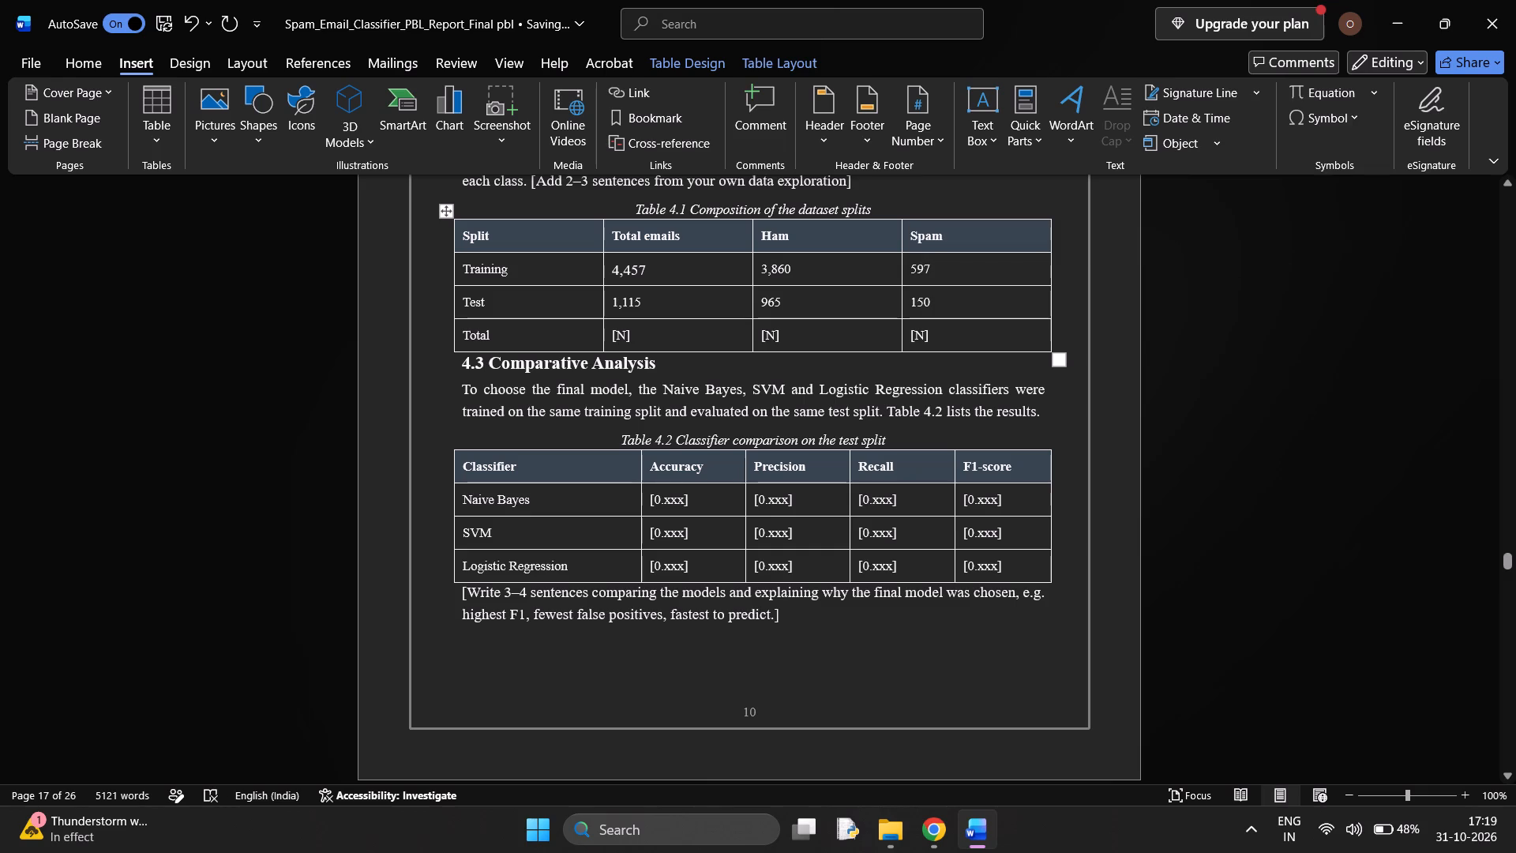
Fill in the Total row of Table 4.1 with 5,572 total emails, 4,825 ham and 747 spam.
drag(639, 333, 609, 334)
key(5)
text(,572)
click(763, 336)
drag(763, 336, 786, 338)
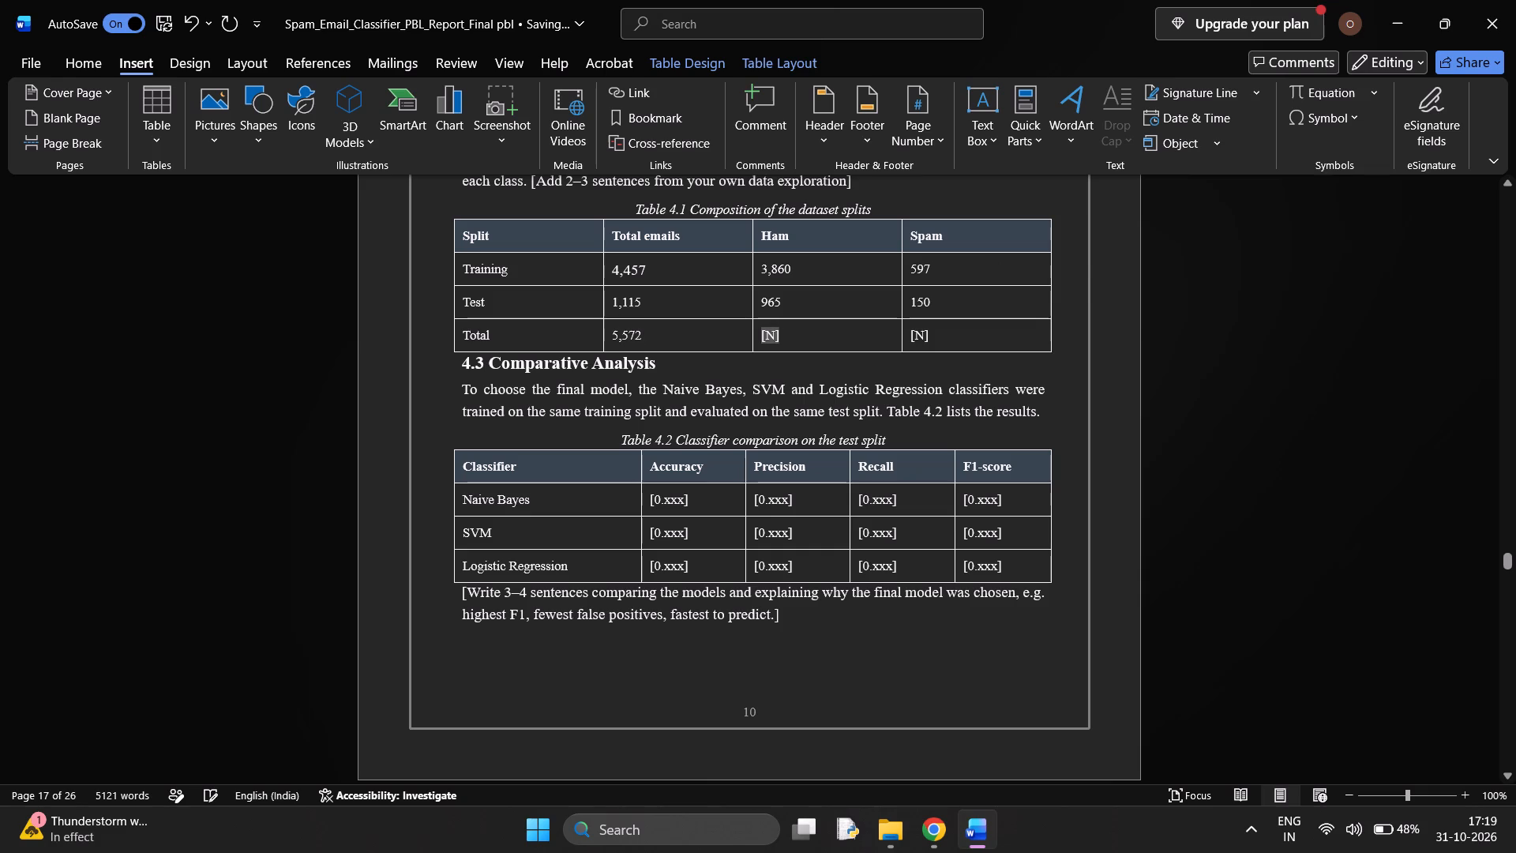
drag(786, 338, 786, 338)
key(4)
text(,825)
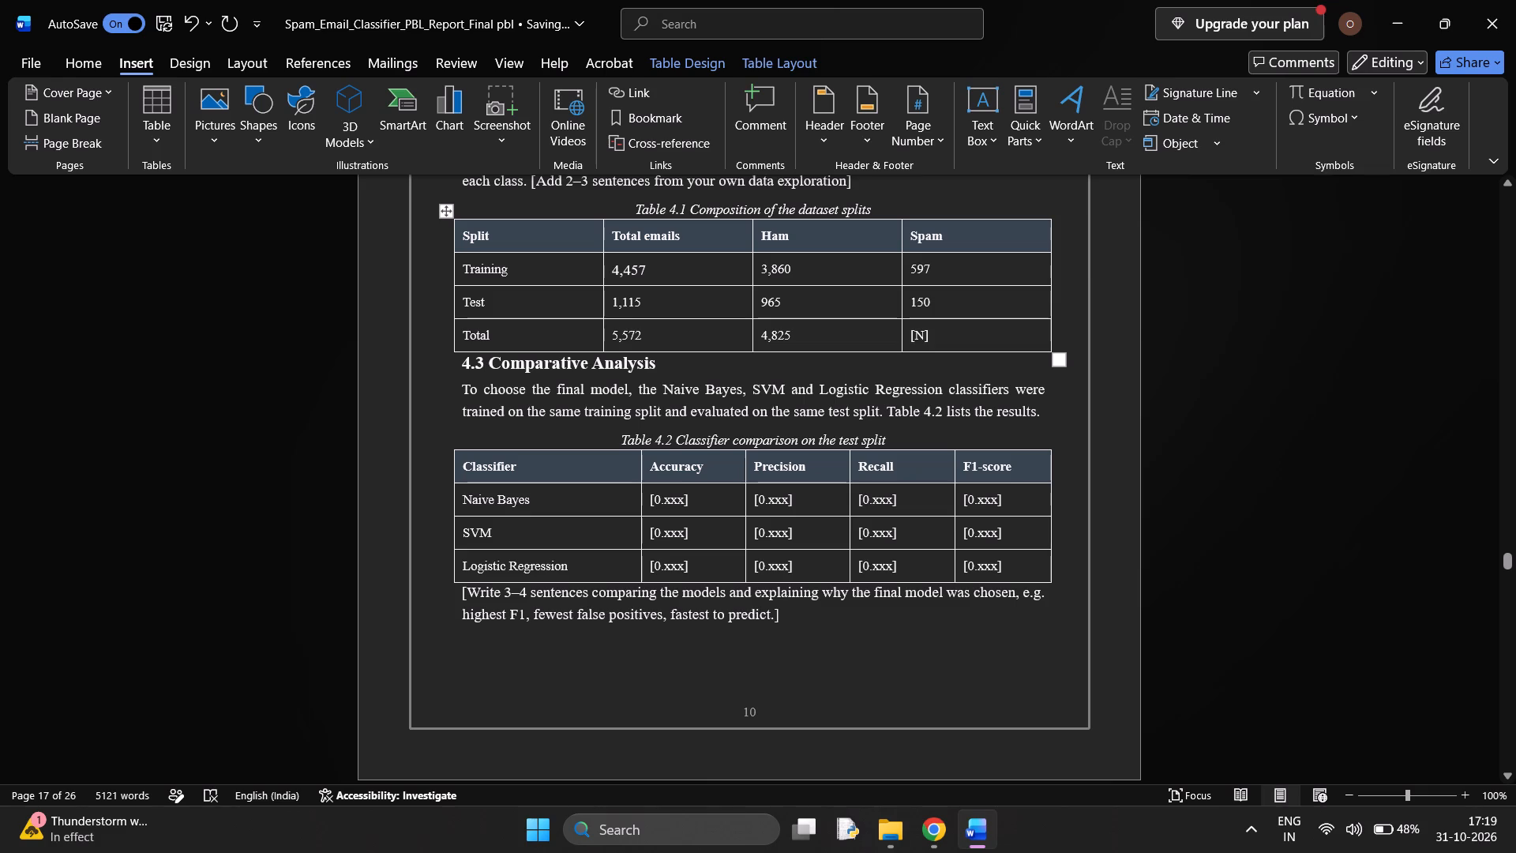
click(914, 330)
drag(914, 330, 934, 332)
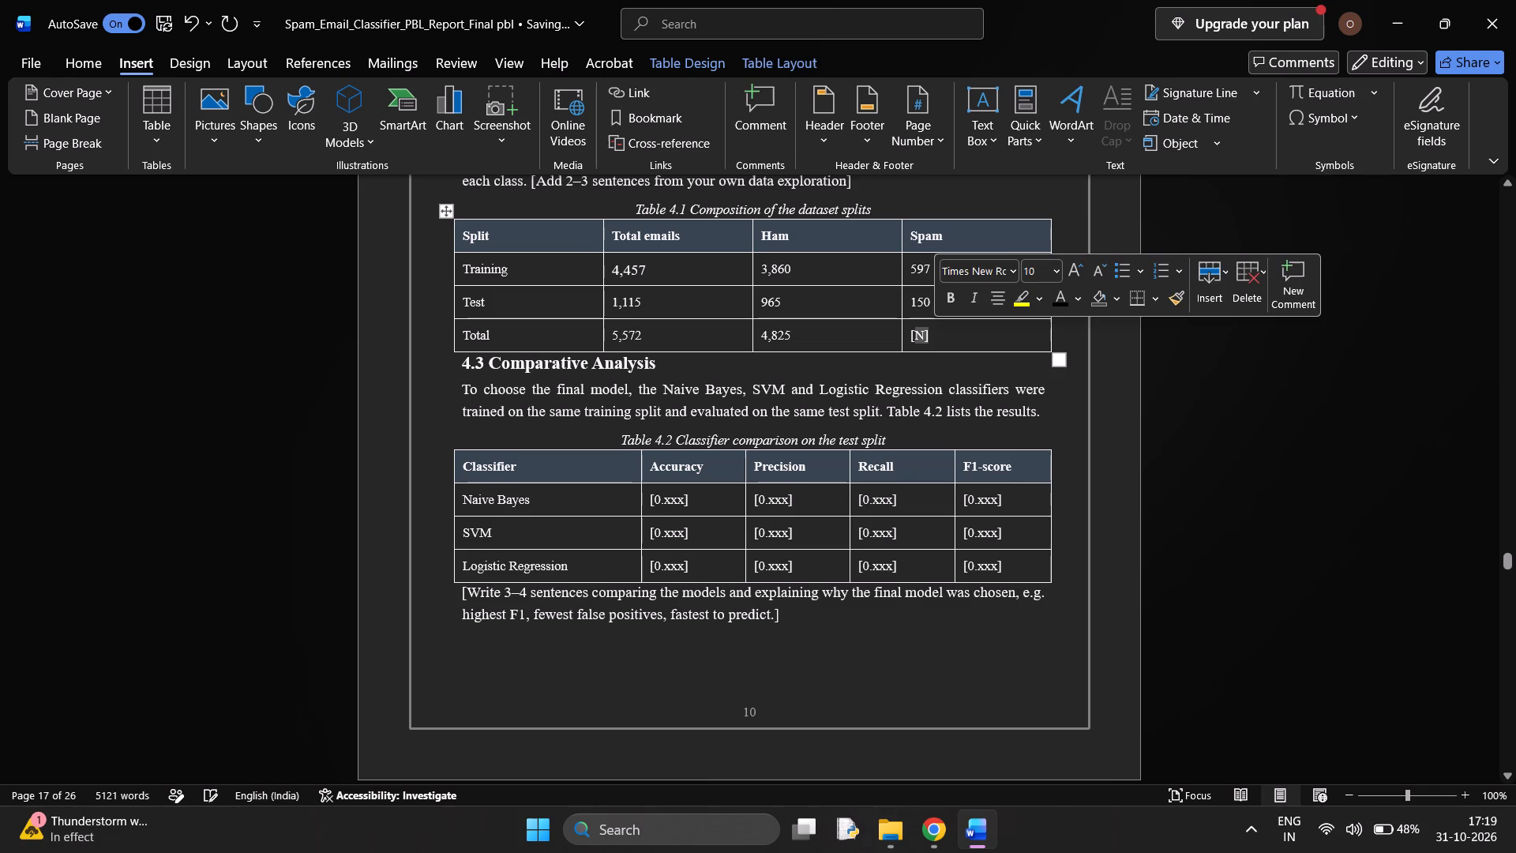
key(BackSpace)
key(BackSpace)
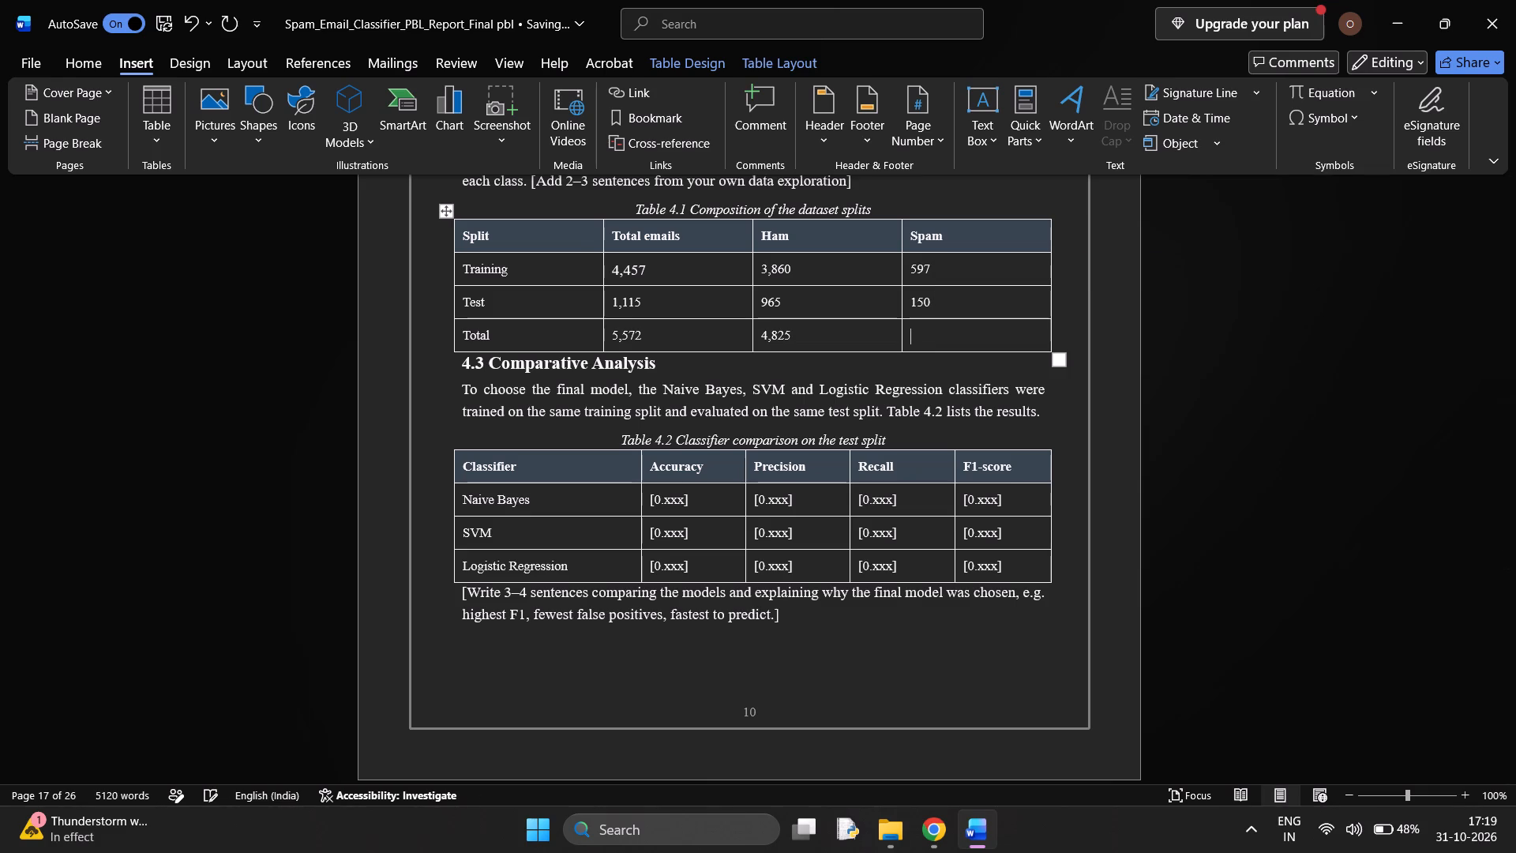
text(747)
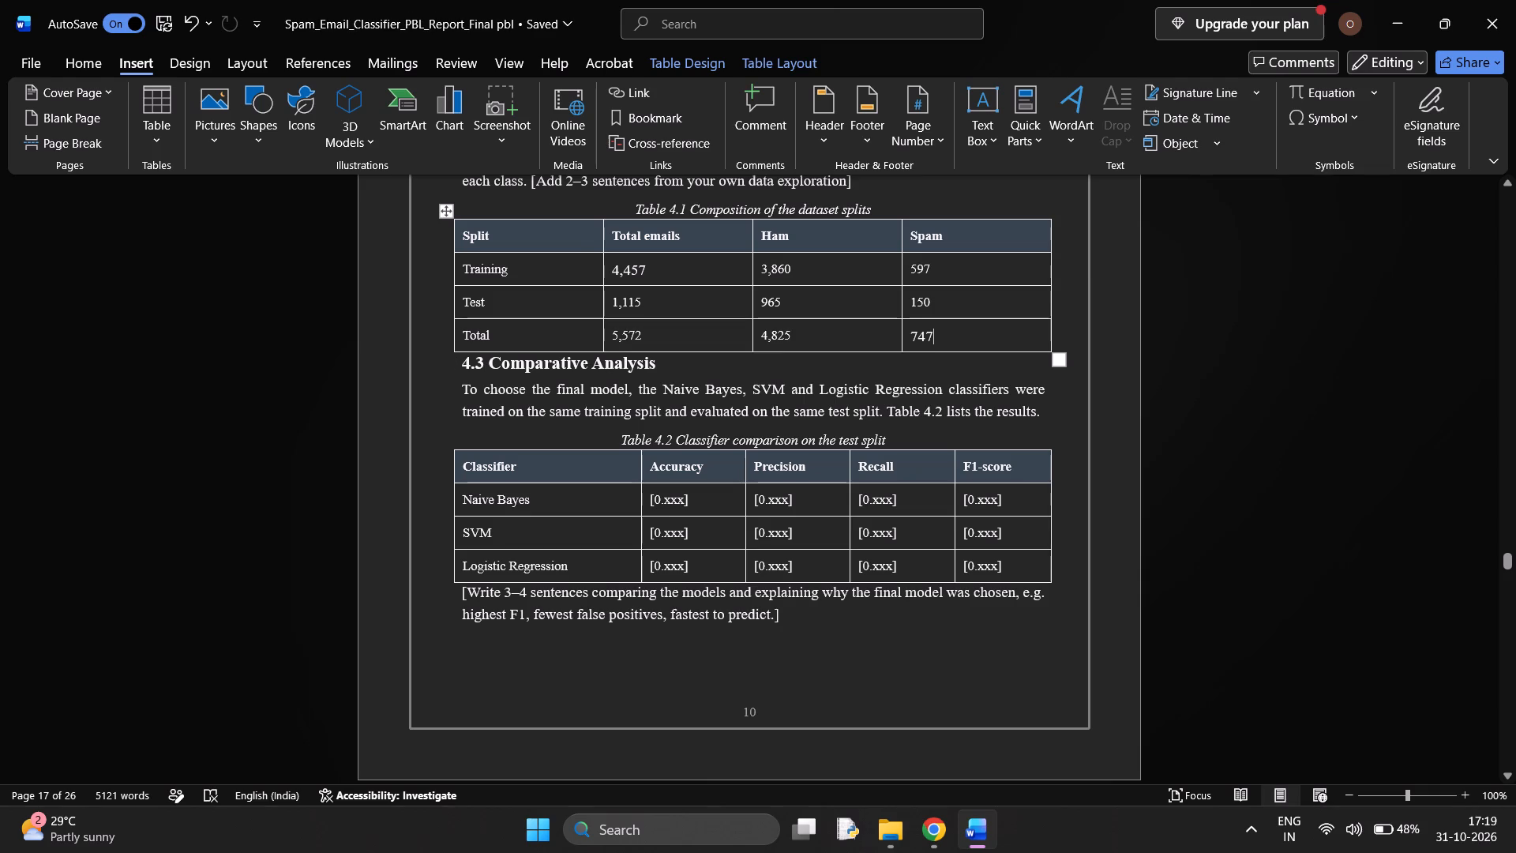
Replace the Accuracy placeholder for Naive Bayes in Table 4.2 with 97.2%.
drag(703, 494, 659, 504)
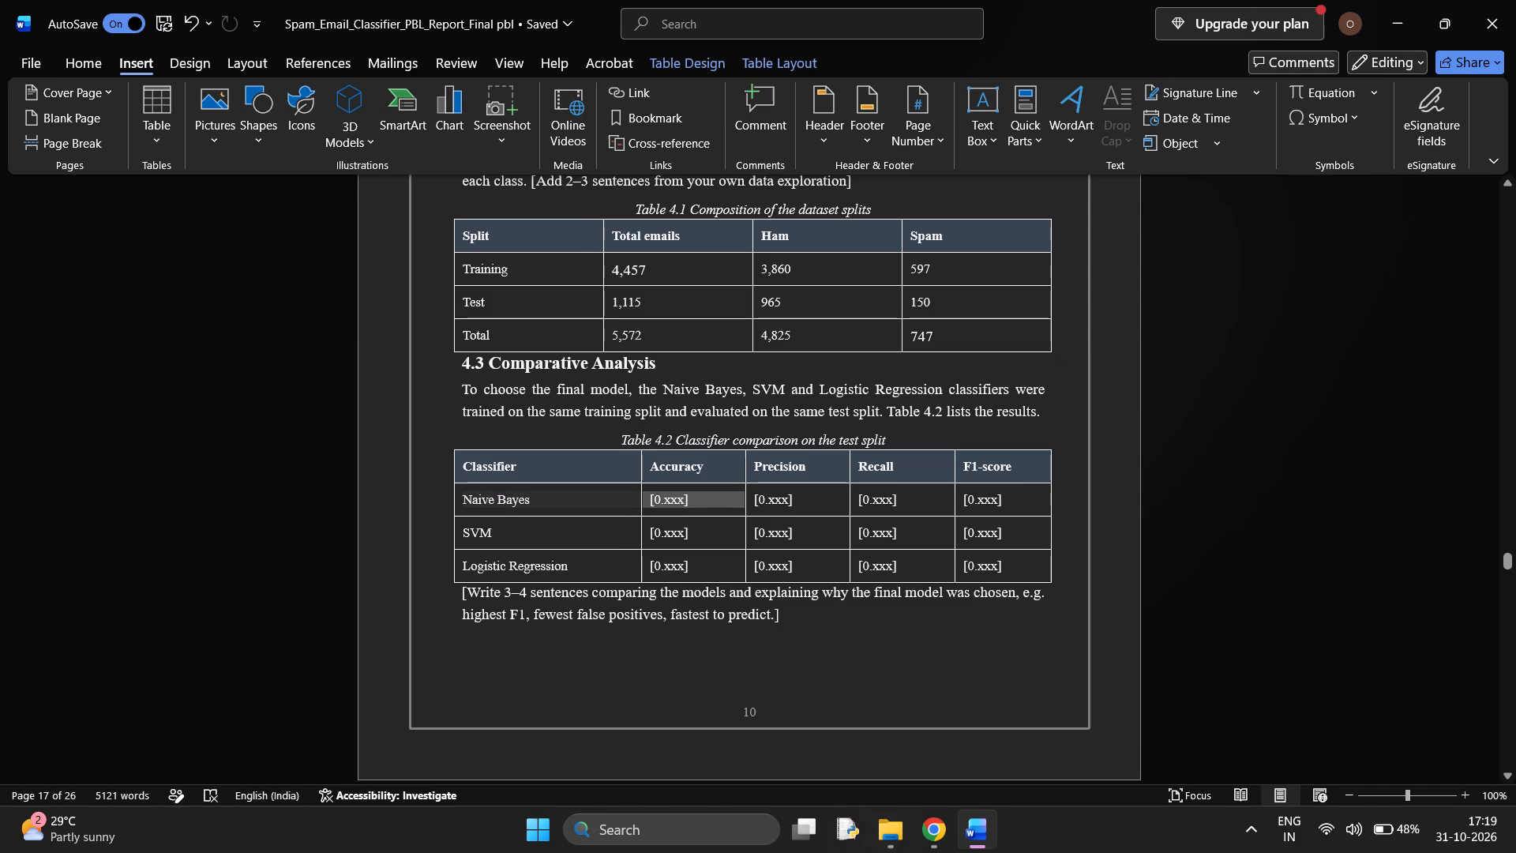
drag(659, 504, 659, 503)
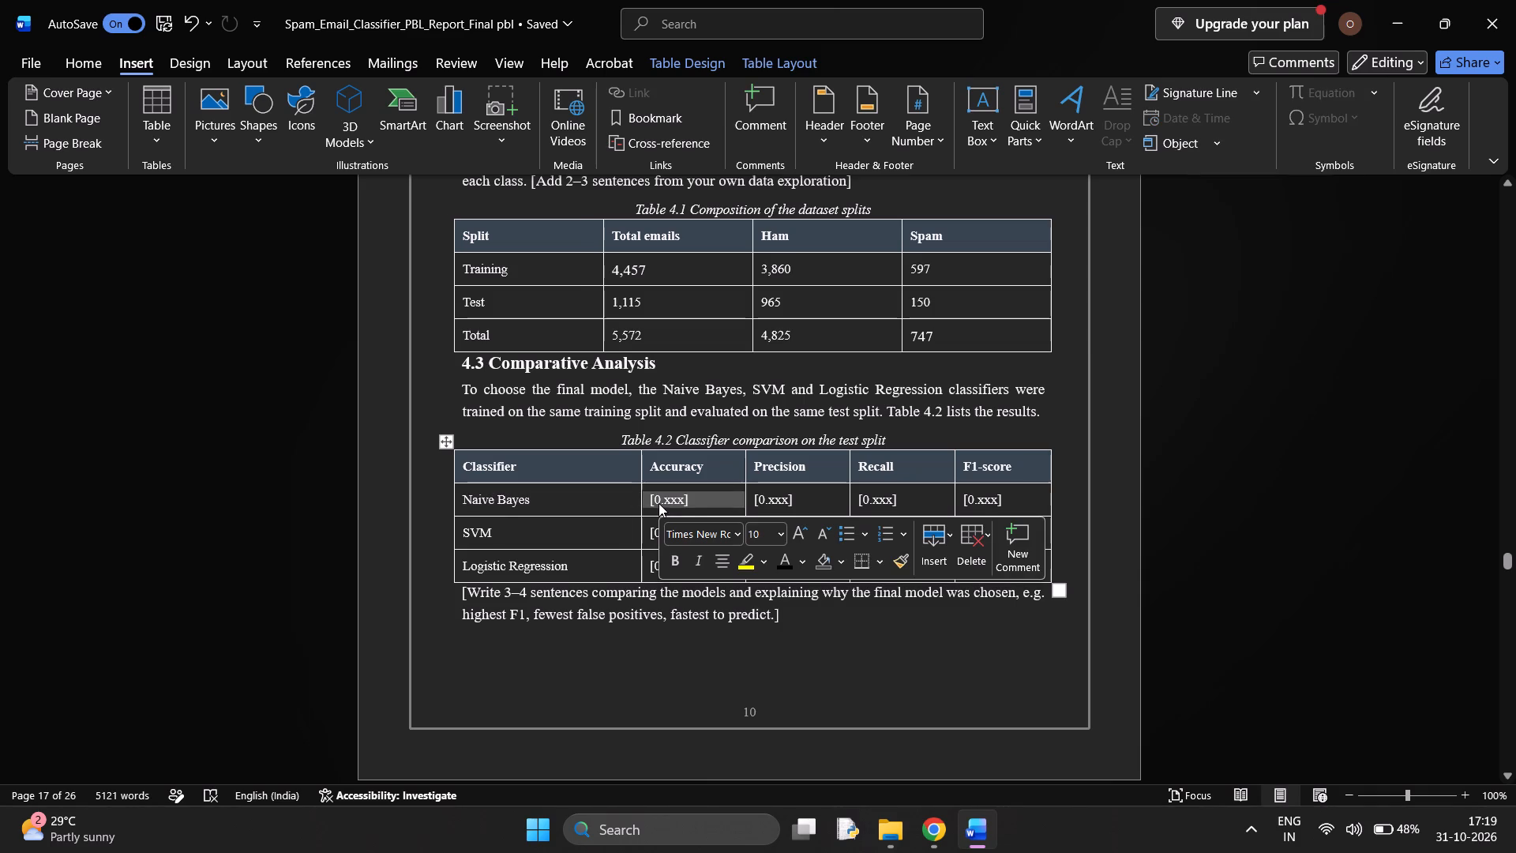
text(97)
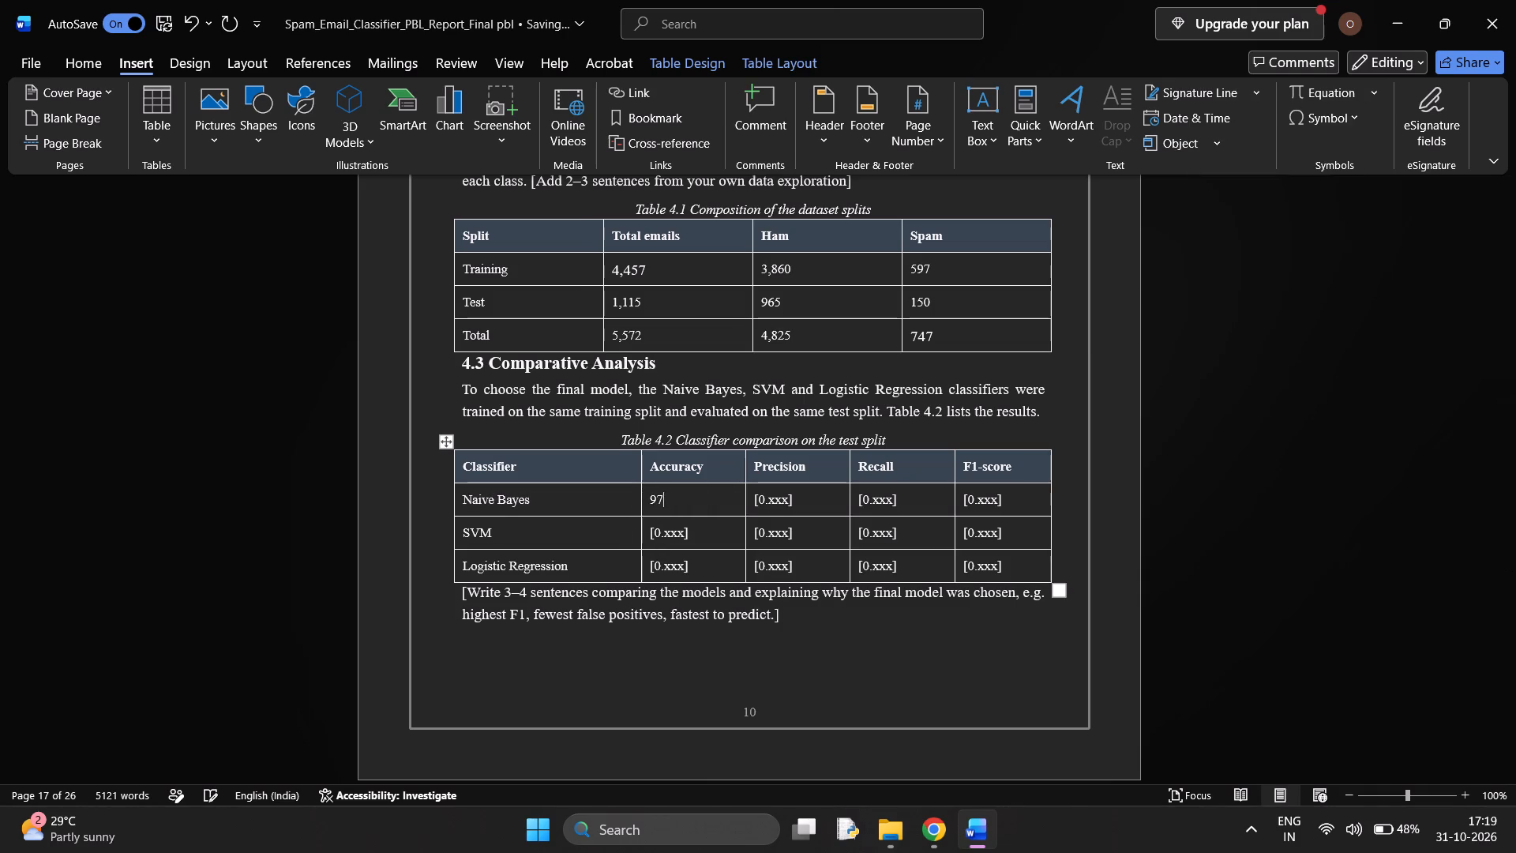
key(period)
key(2)
key(shift+percent)
Replace the Precision placeholder for Naive Bayes in Table 4.2 with 96.1%.
double_click(777, 502)
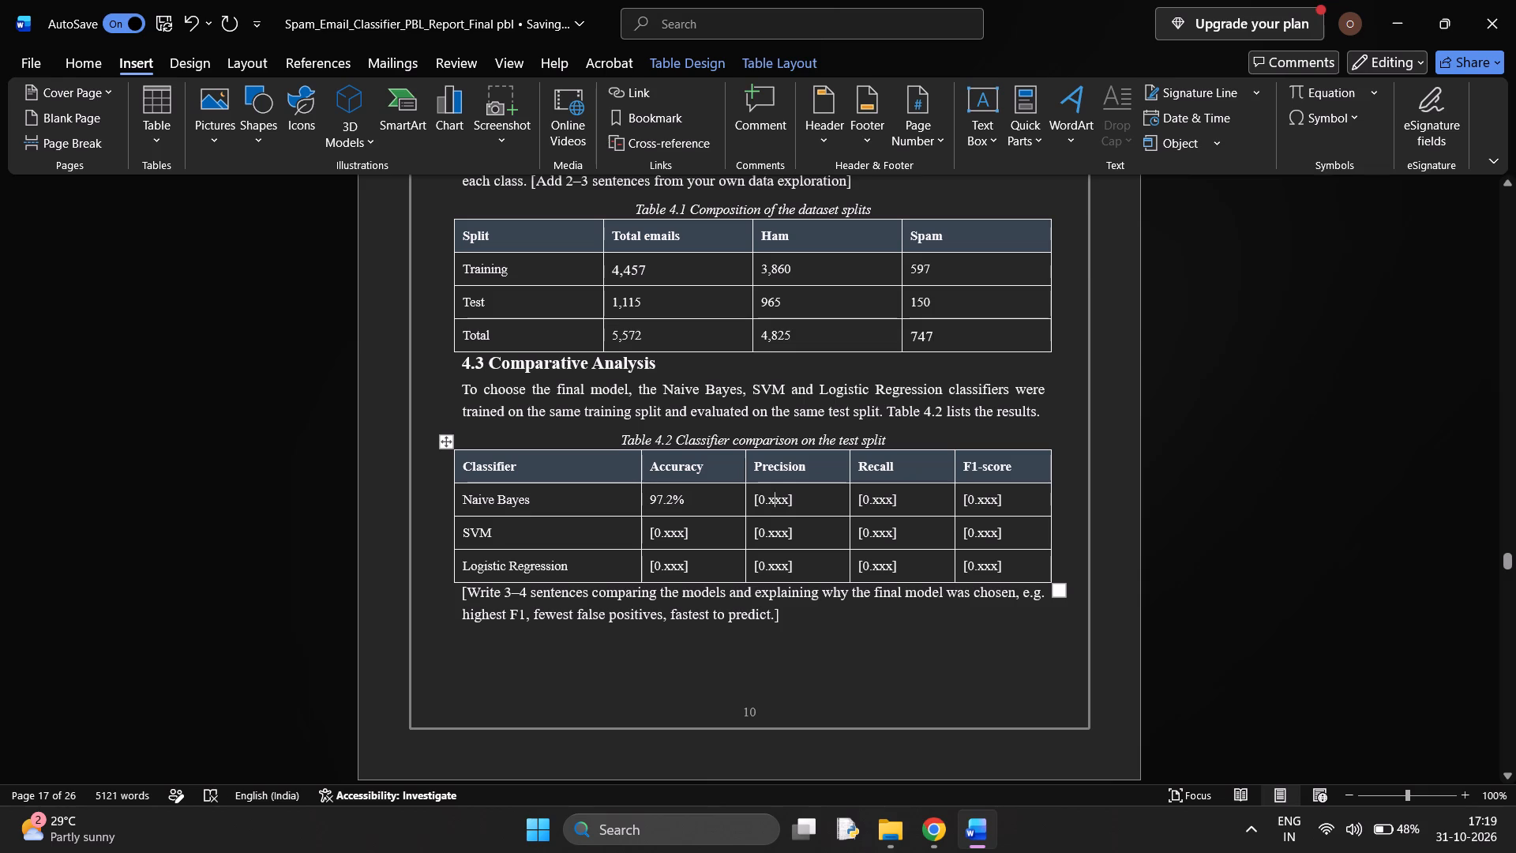
drag(799, 494, 758, 495)
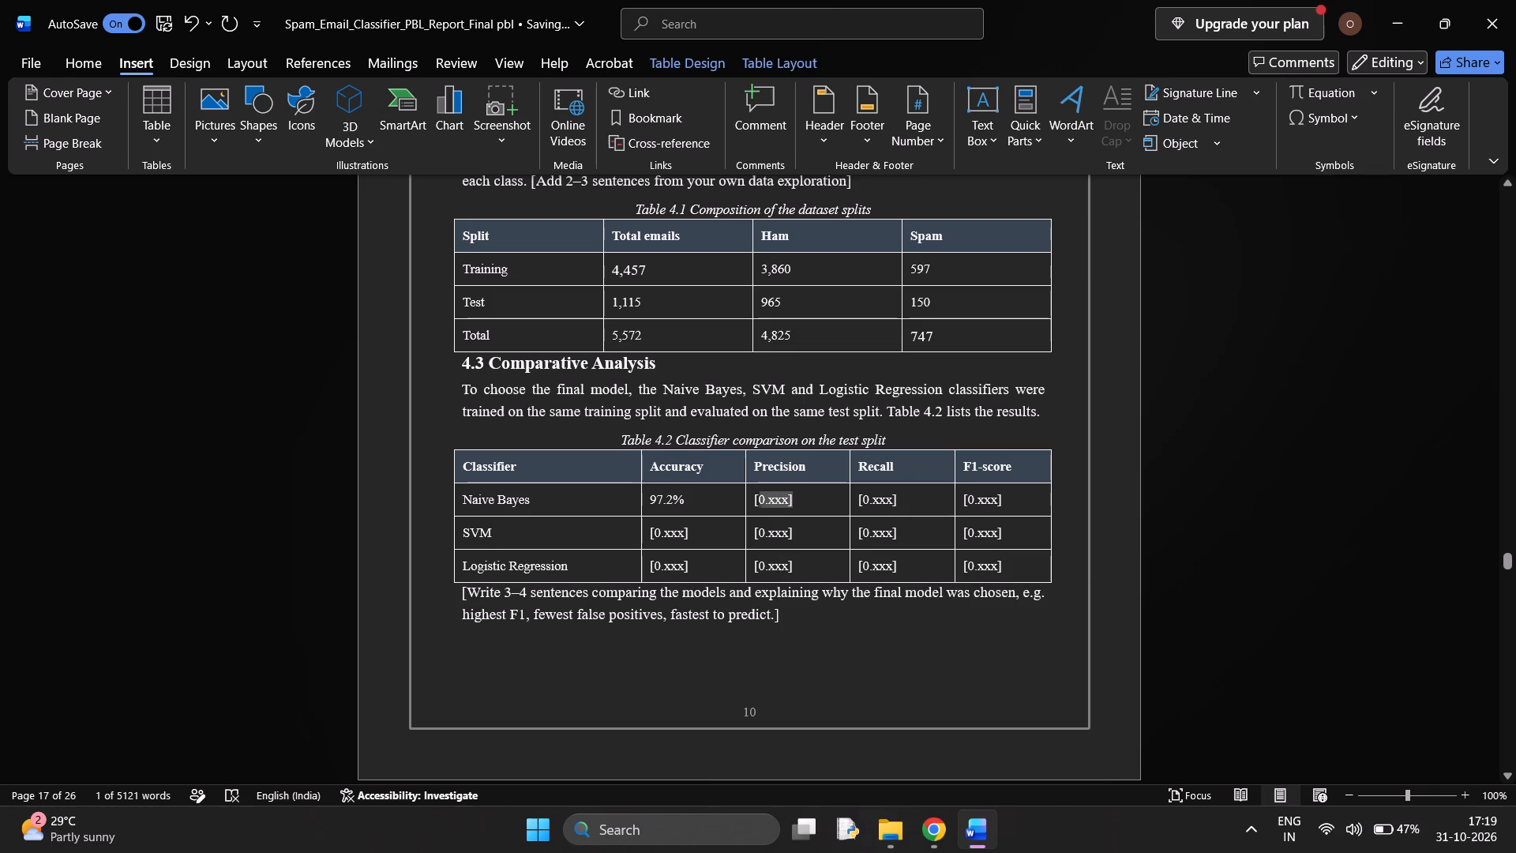
drag(758, 495, 752, 495)
text(96)
text(.1)
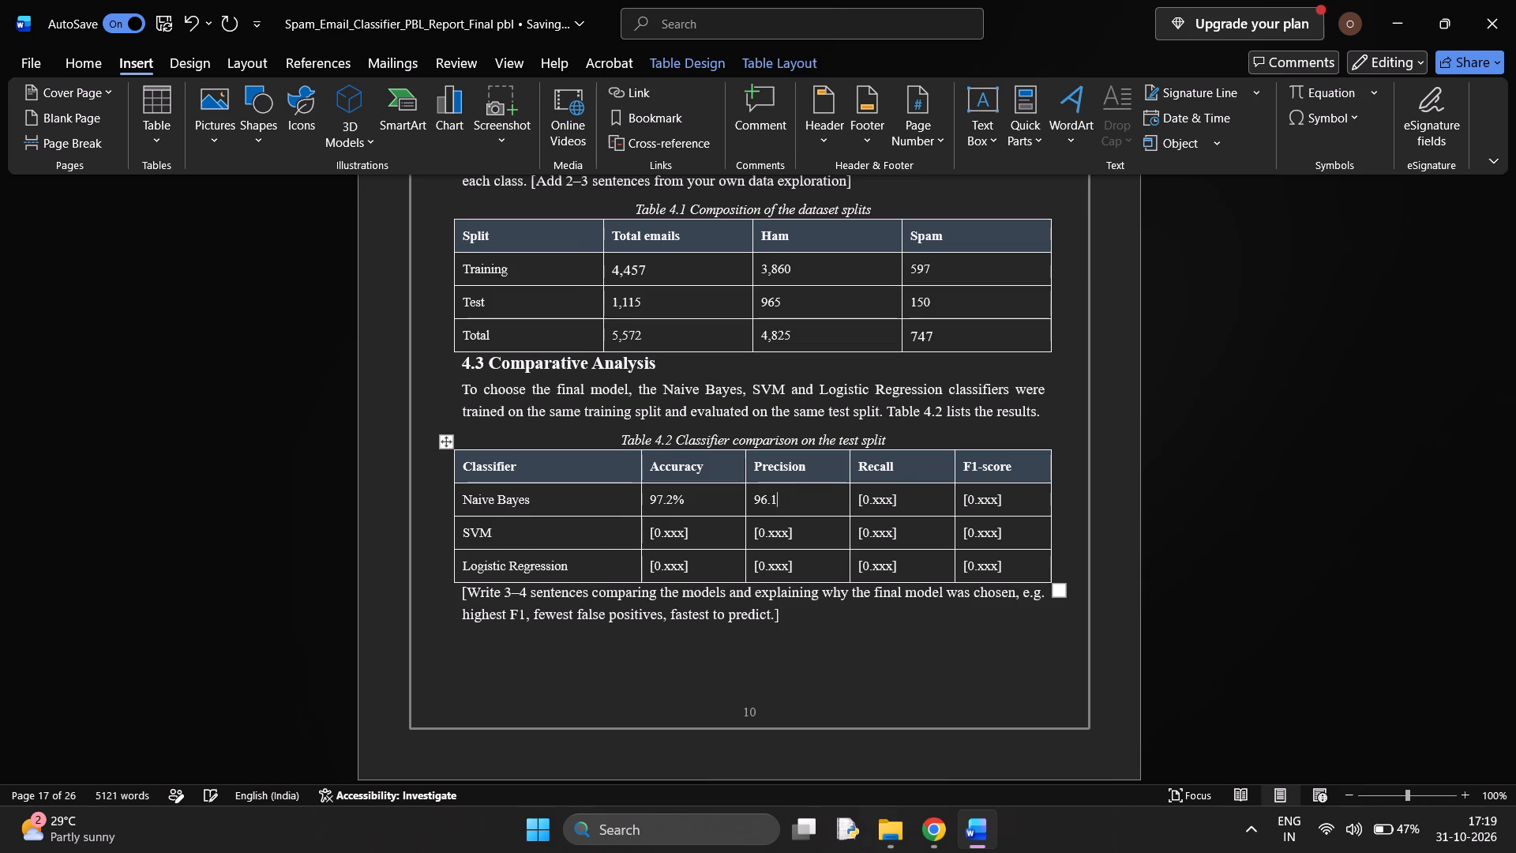
key(shift+percent)
Replace the Recall placeholder for Naive Bayes in Table 4.2 with 93.8%.
drag(858, 496, 883, 492)
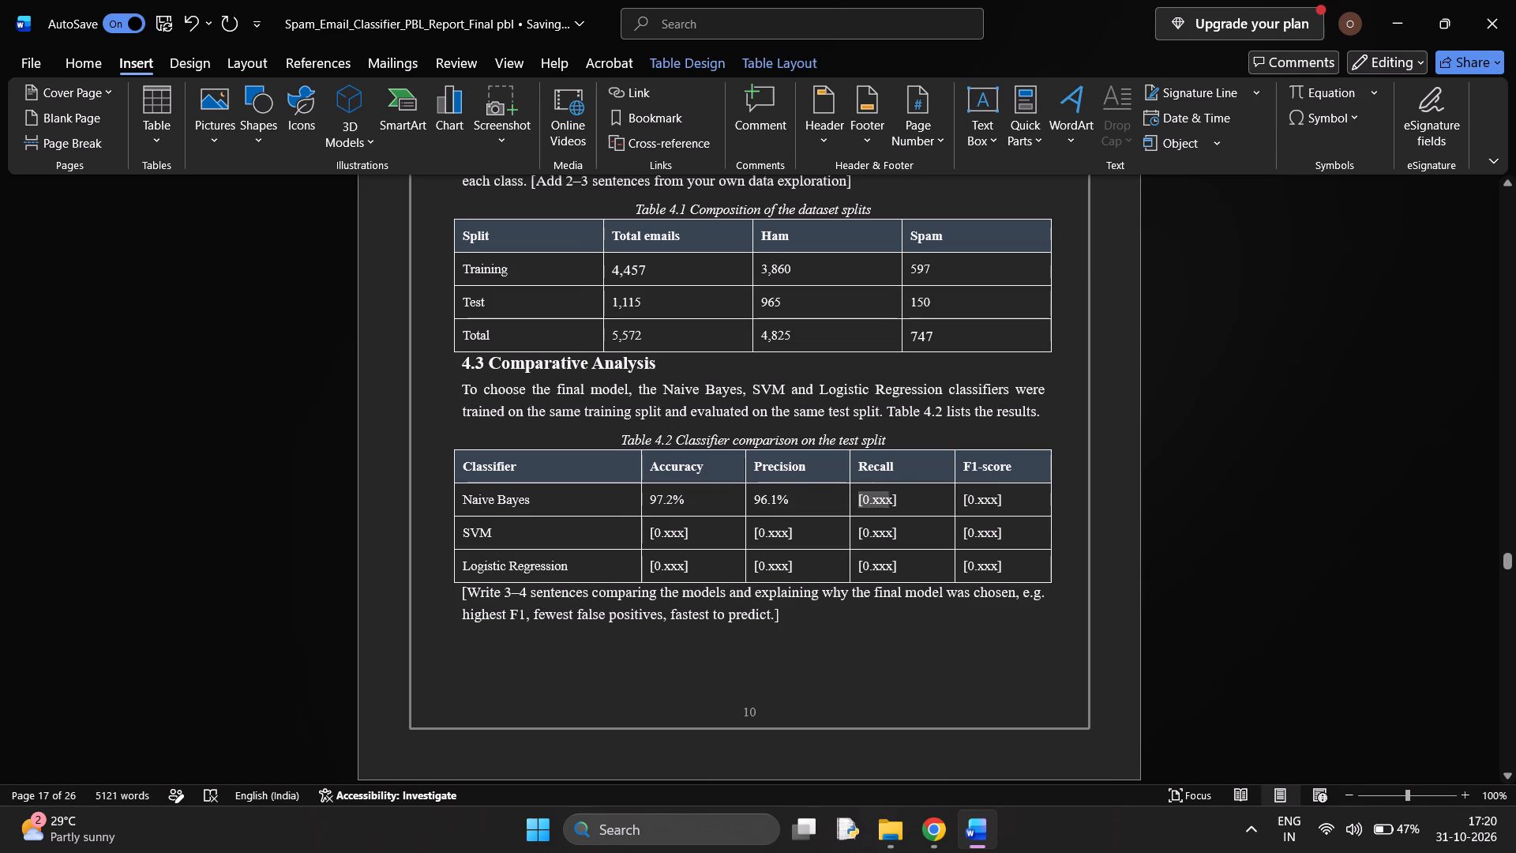
drag(883, 492, 896, 491)
key(BackSpace)
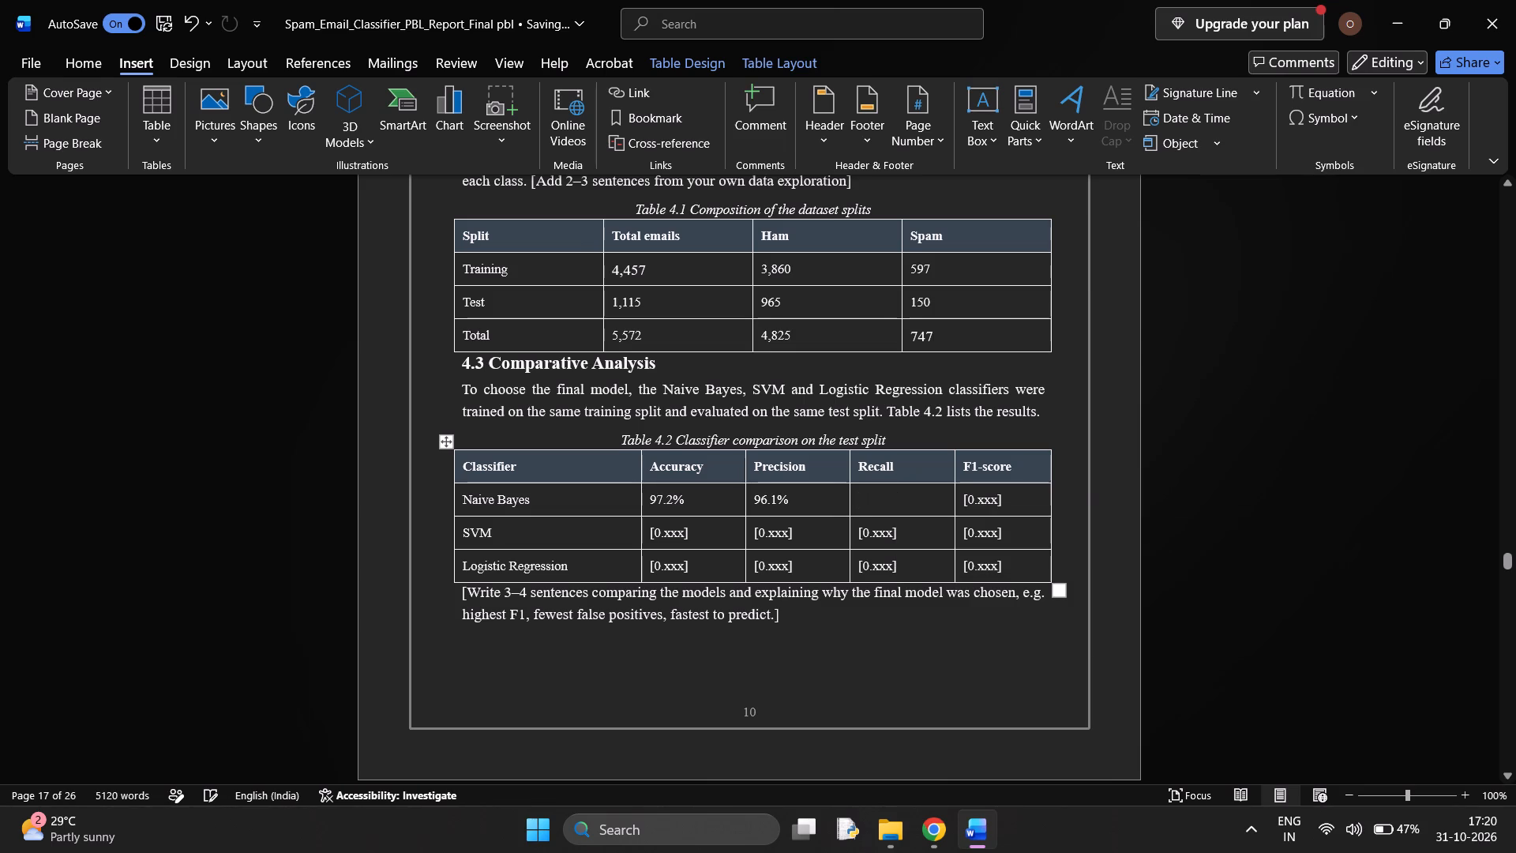
key(3)
key(BackSpace)
text(93)
key(period)
key(8)
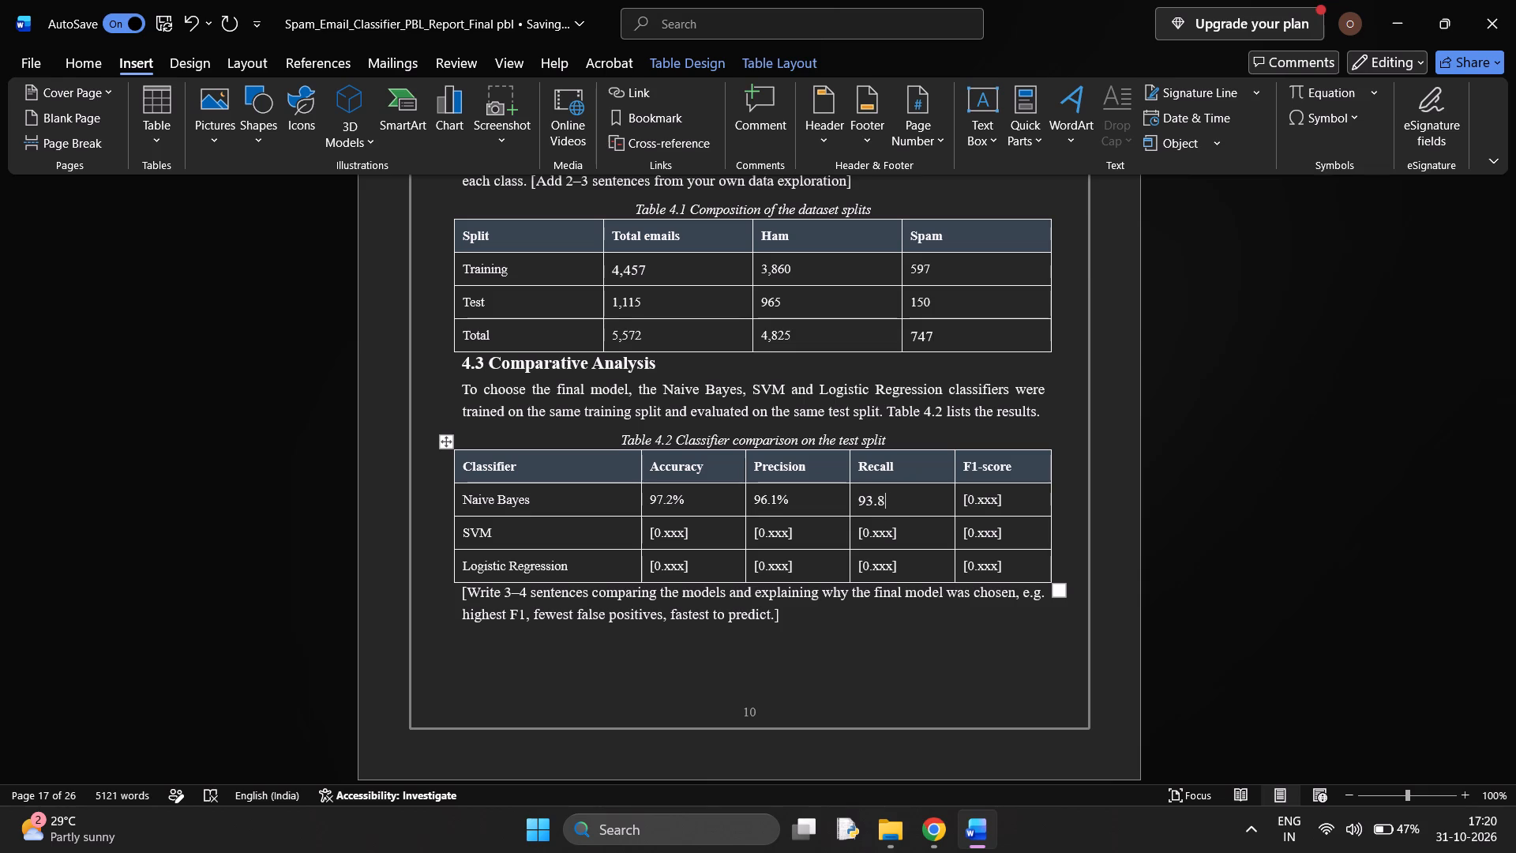
key(shift+ampersand)
key(BackSpace)
key(shift+percent)
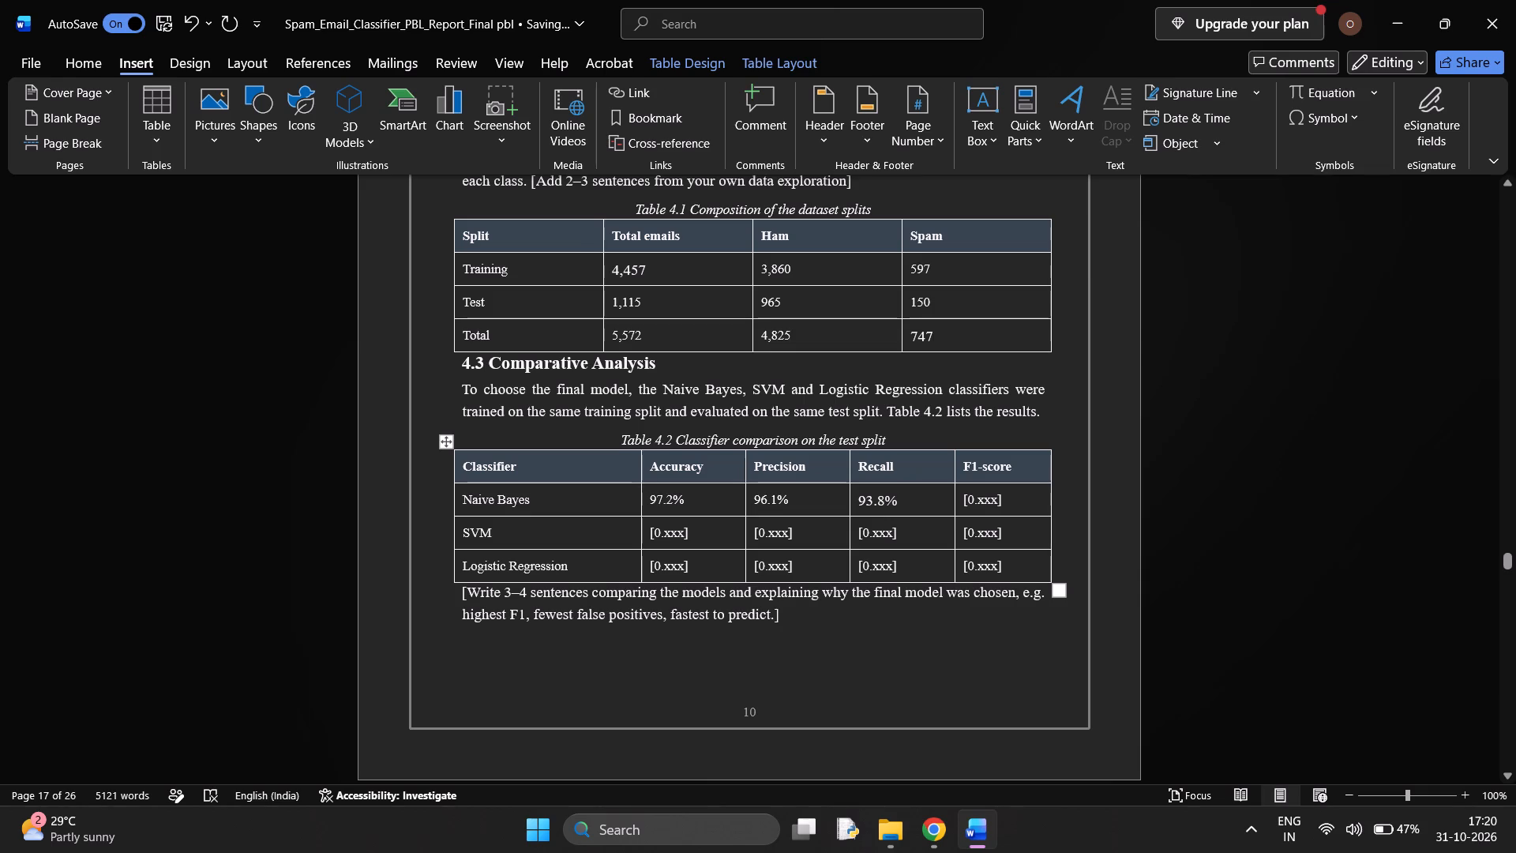
Replace the F1-score placeholder for Naive Bayes in Table 4.2 with 94.9%.
click(963, 498)
drag(963, 498, 1001, 496)
key(BackSpace)
text(94)
text(.9)
key(shift+percent)
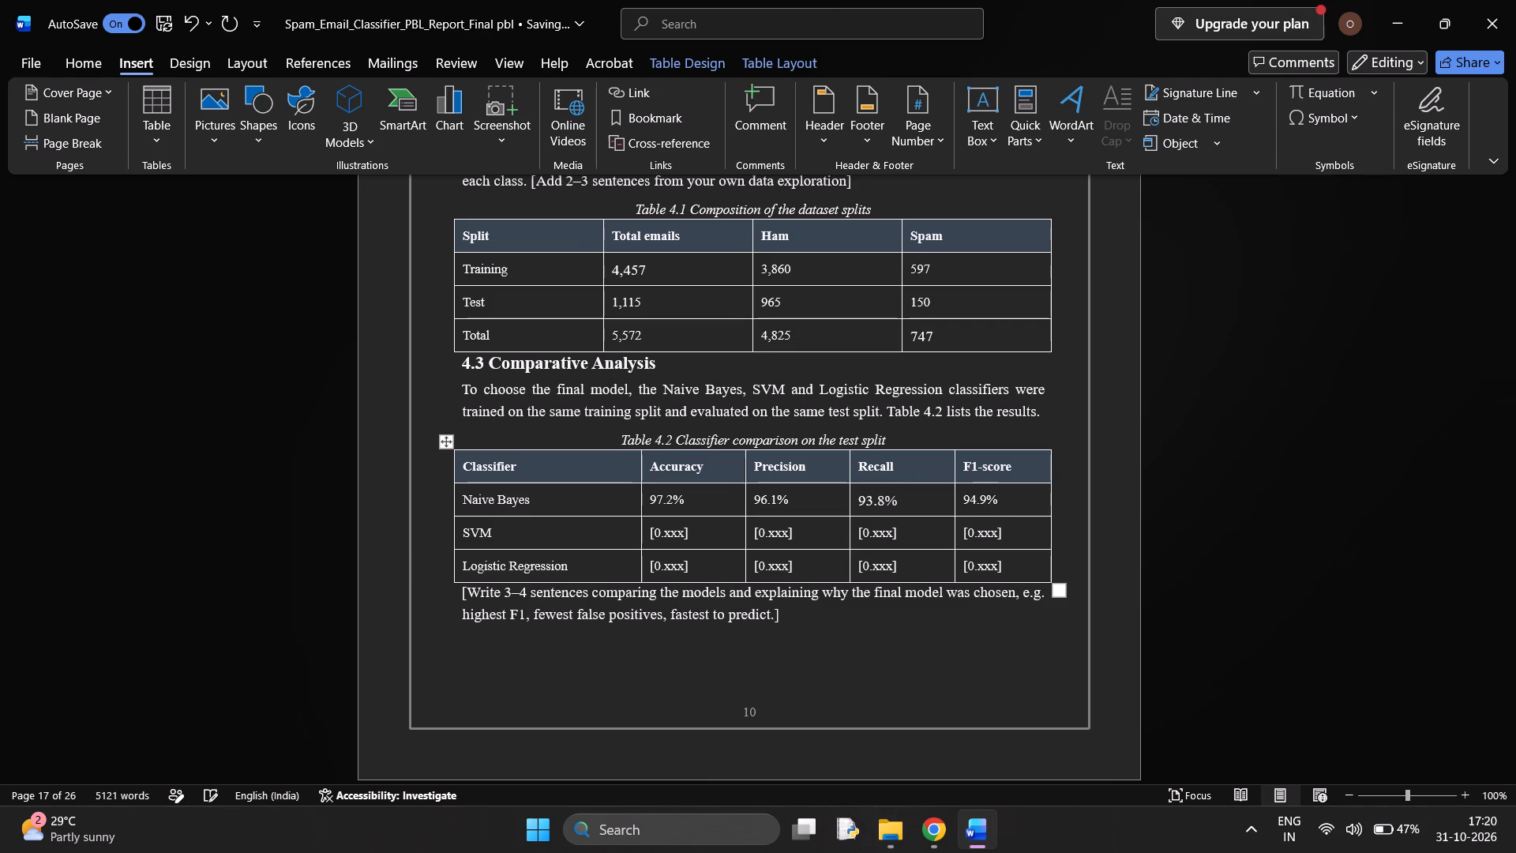
Replace the Accuracy placeholder for SVM in Table 4.2 with 98.1%.
click(651, 531)
drag(651, 531, 689, 535)
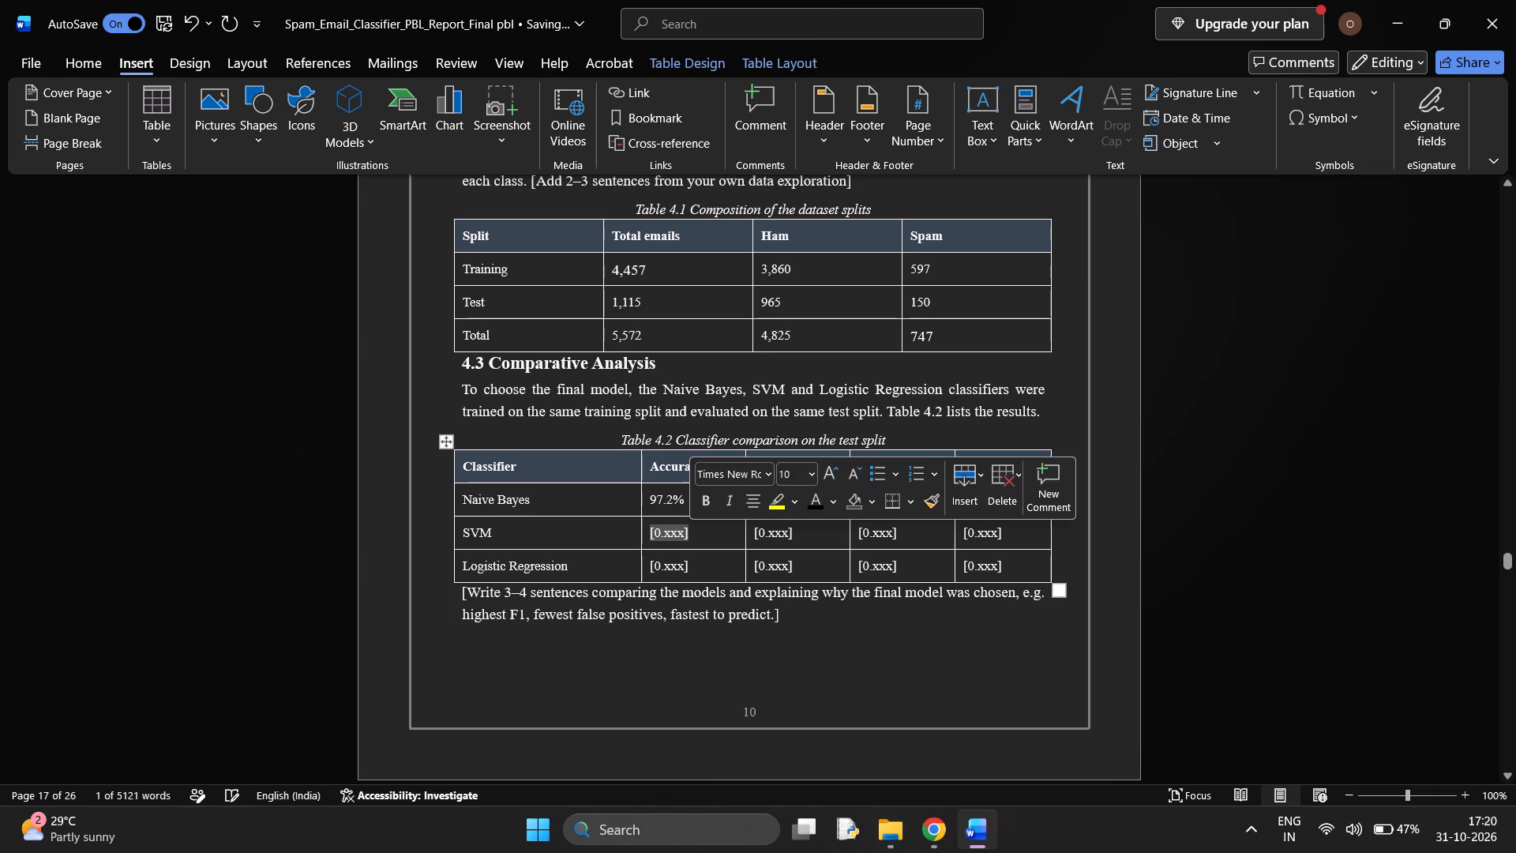
key(BackSpace)
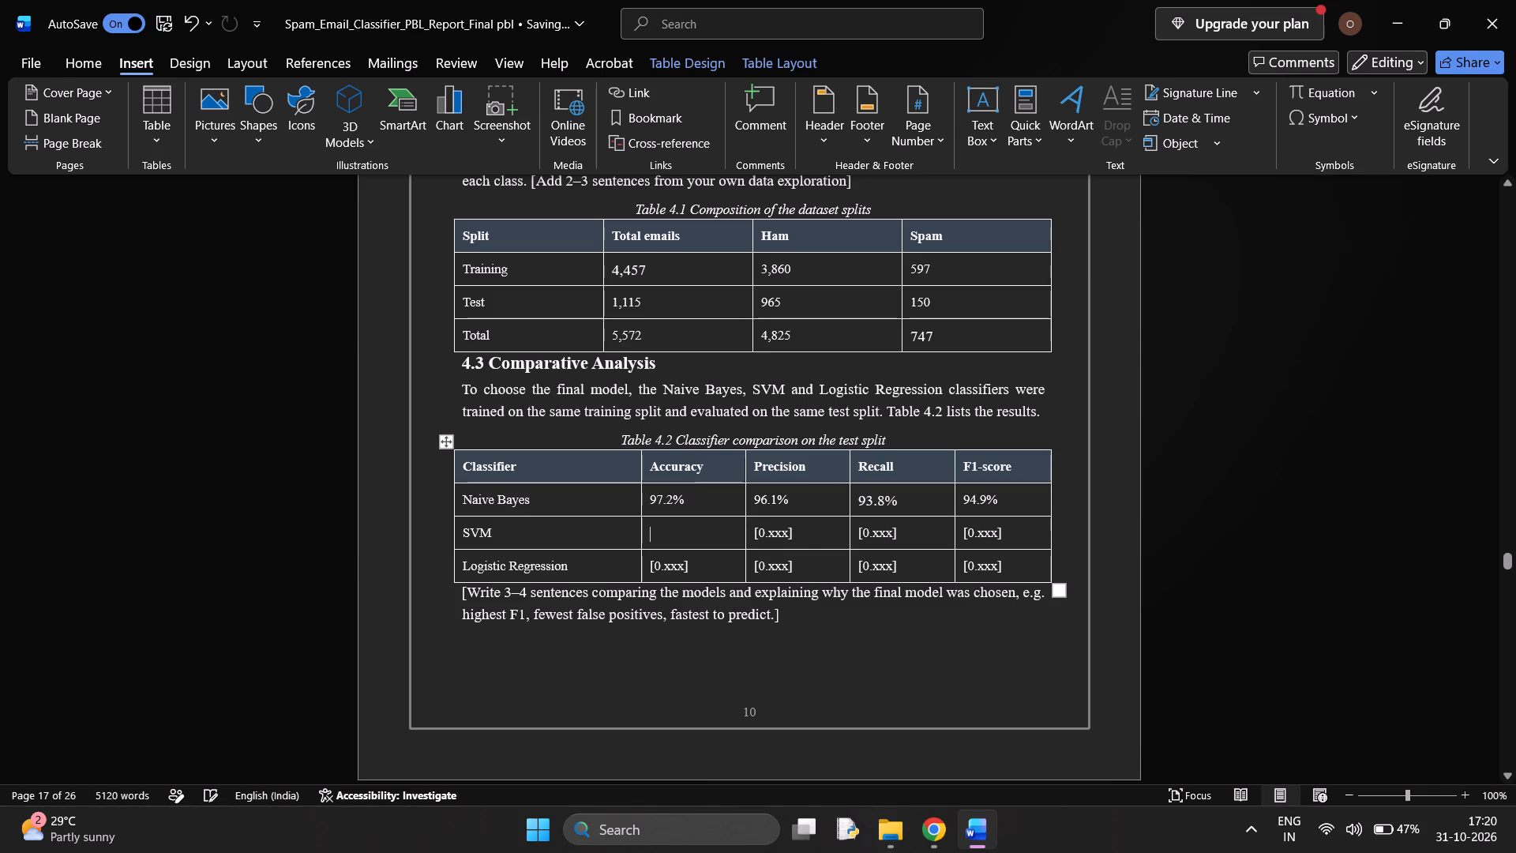
text(98)
key(period)
key(1)
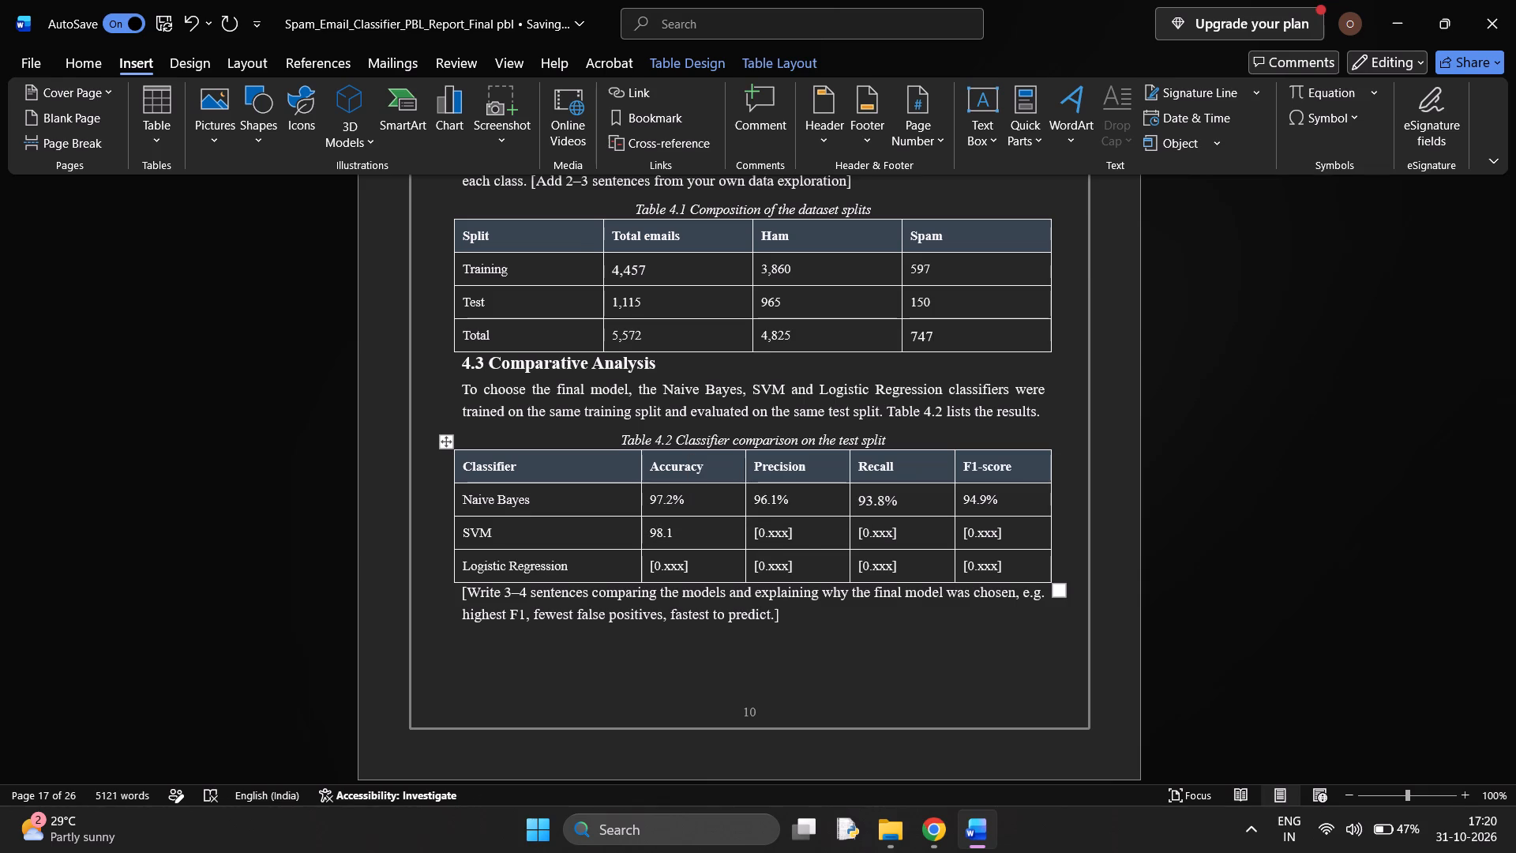
key(shift+percent)
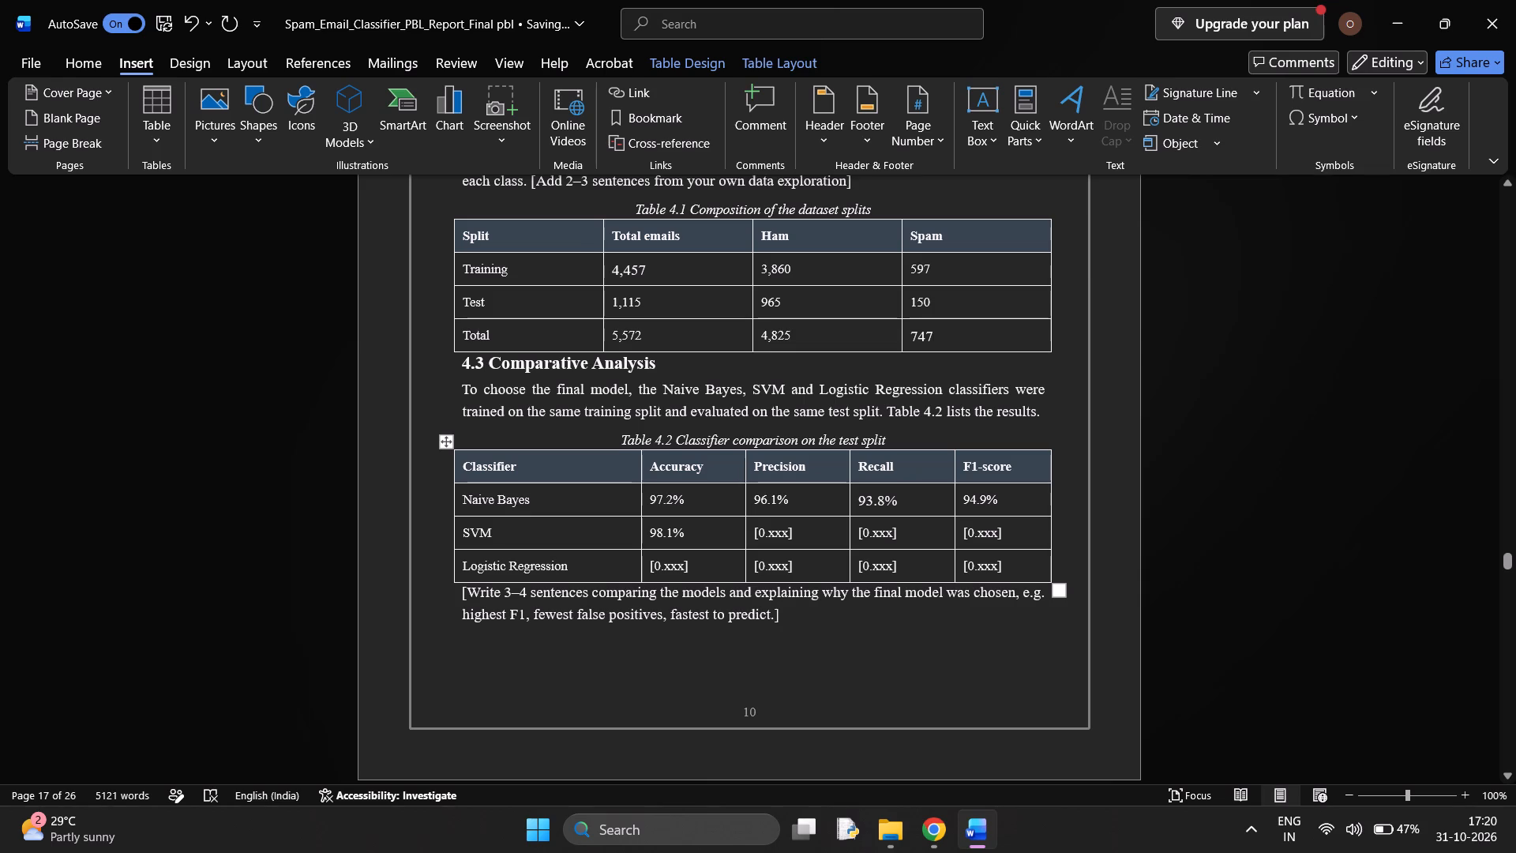
Fill in the SVM row of Table 4.2 with 97.5 for Precision and 95.6 for Recall, without percent signs.
click(756, 536)
drag(756, 536, 793, 537)
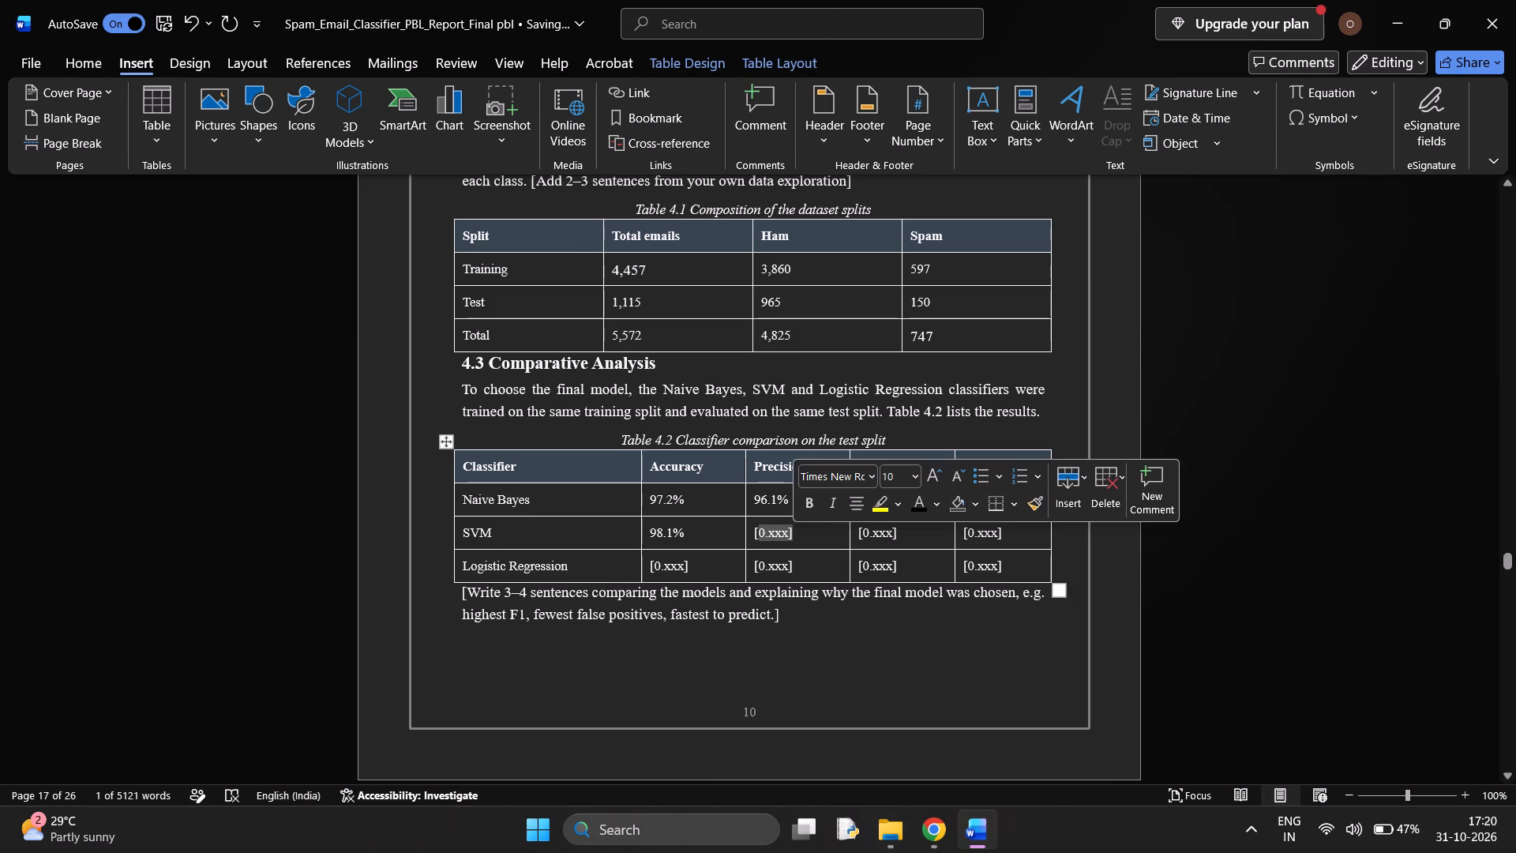
key(BackSpace)
key(BackSpace)
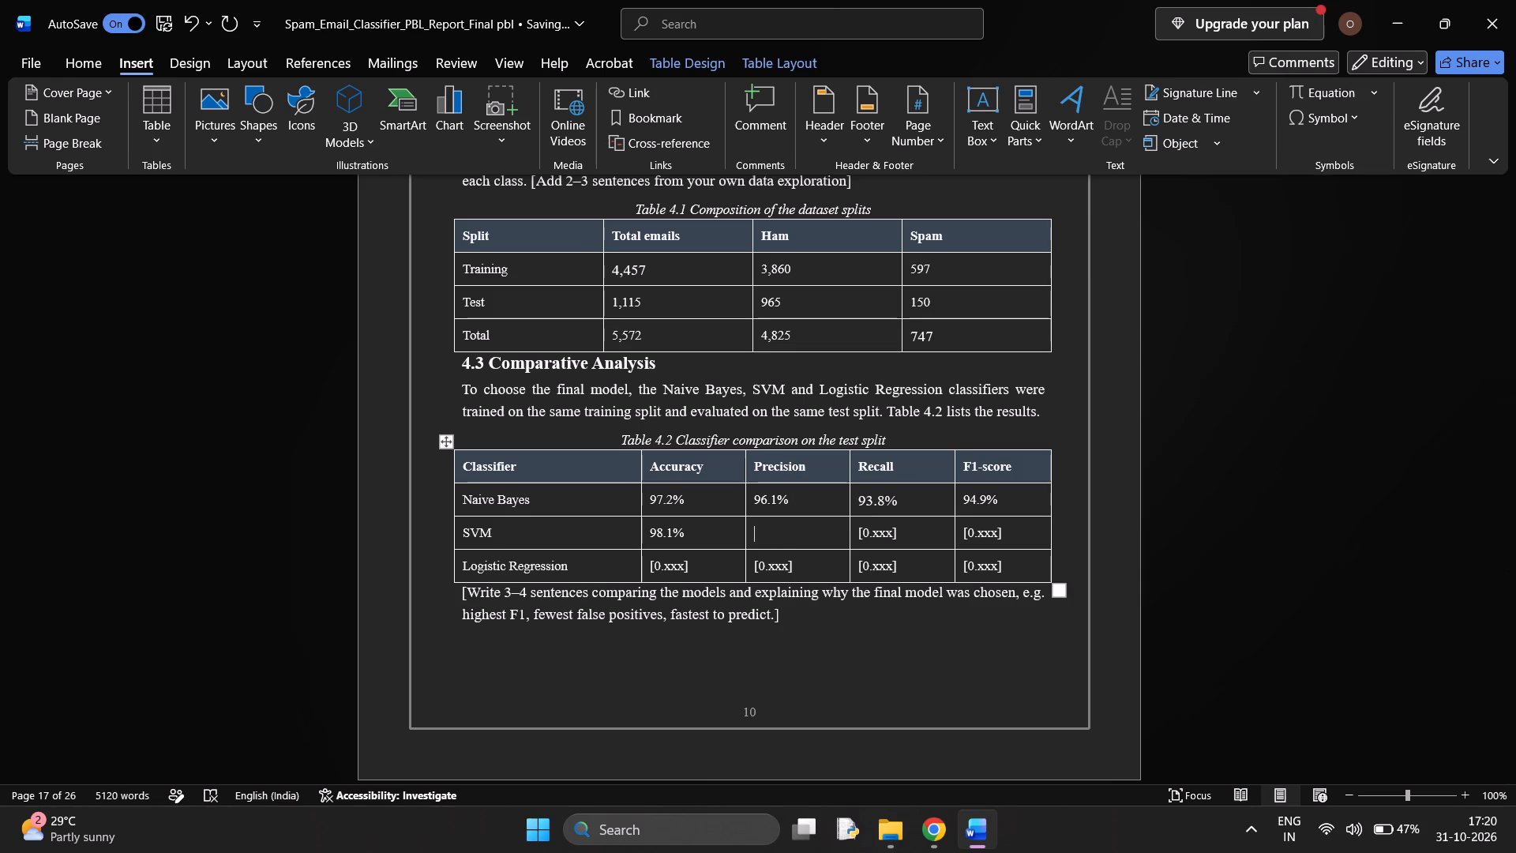
text(97)
text(.5)
click(858, 529)
drag(858, 529, 899, 531)
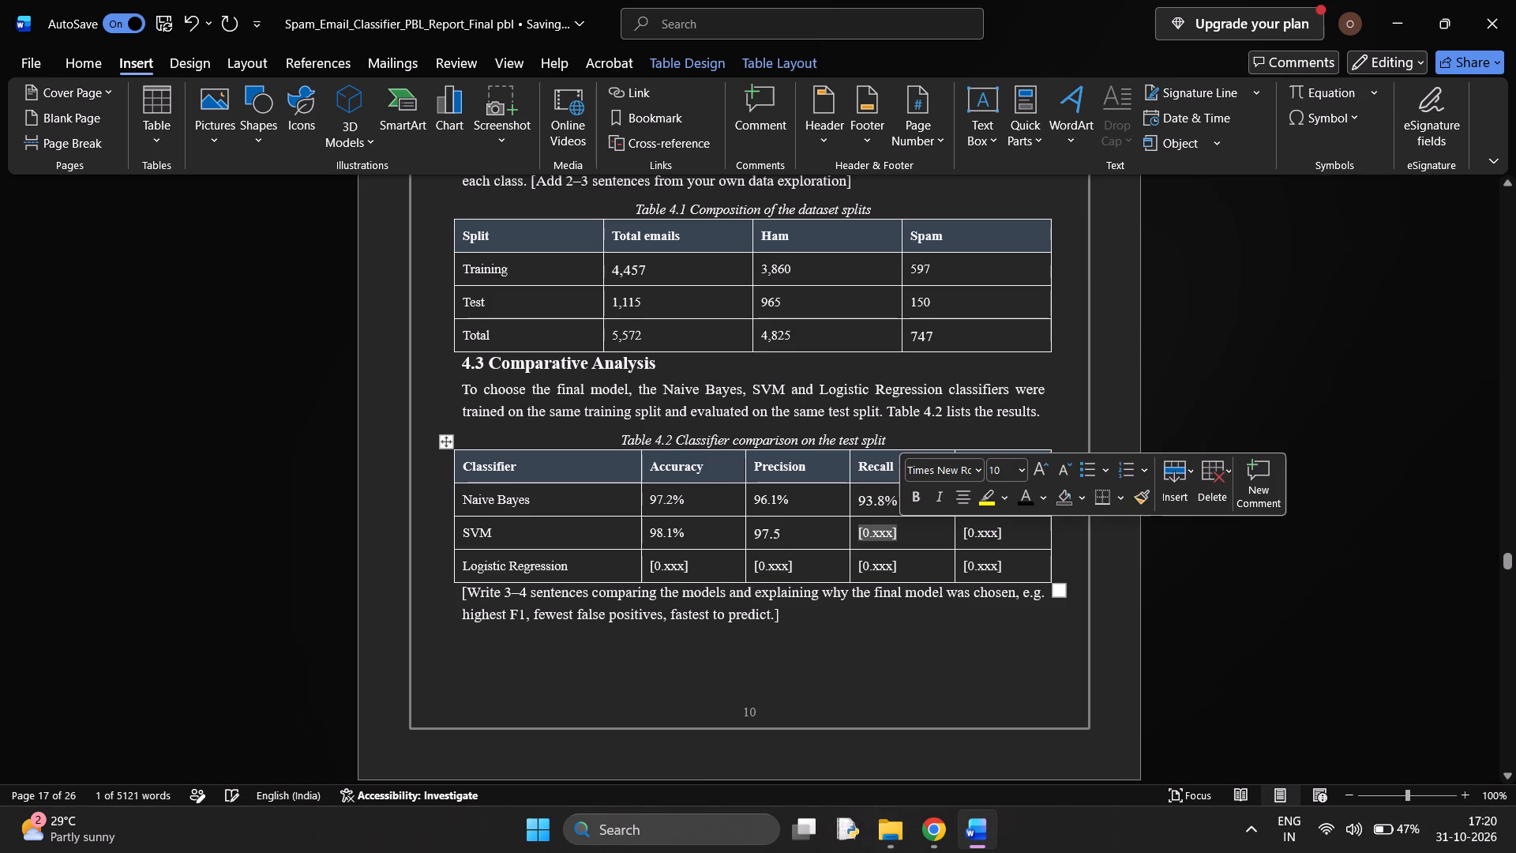
text(95)
text(.6)
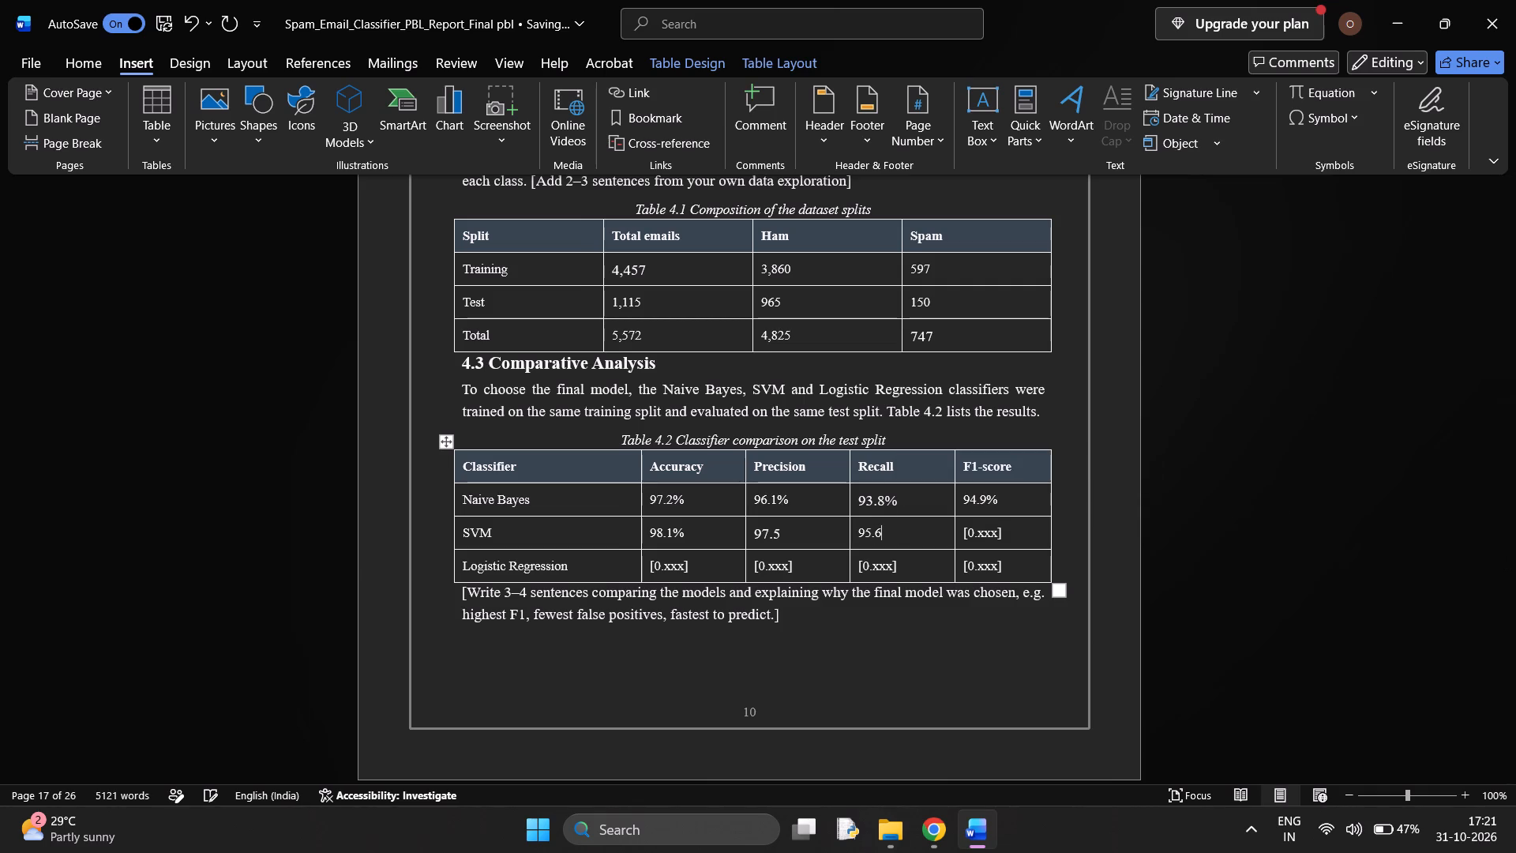
Replace the F1-score placeholder for SVM in Table 4.2 with 96.5, without a percent sign.
click(966, 530)
drag(966, 530, 1000, 530)
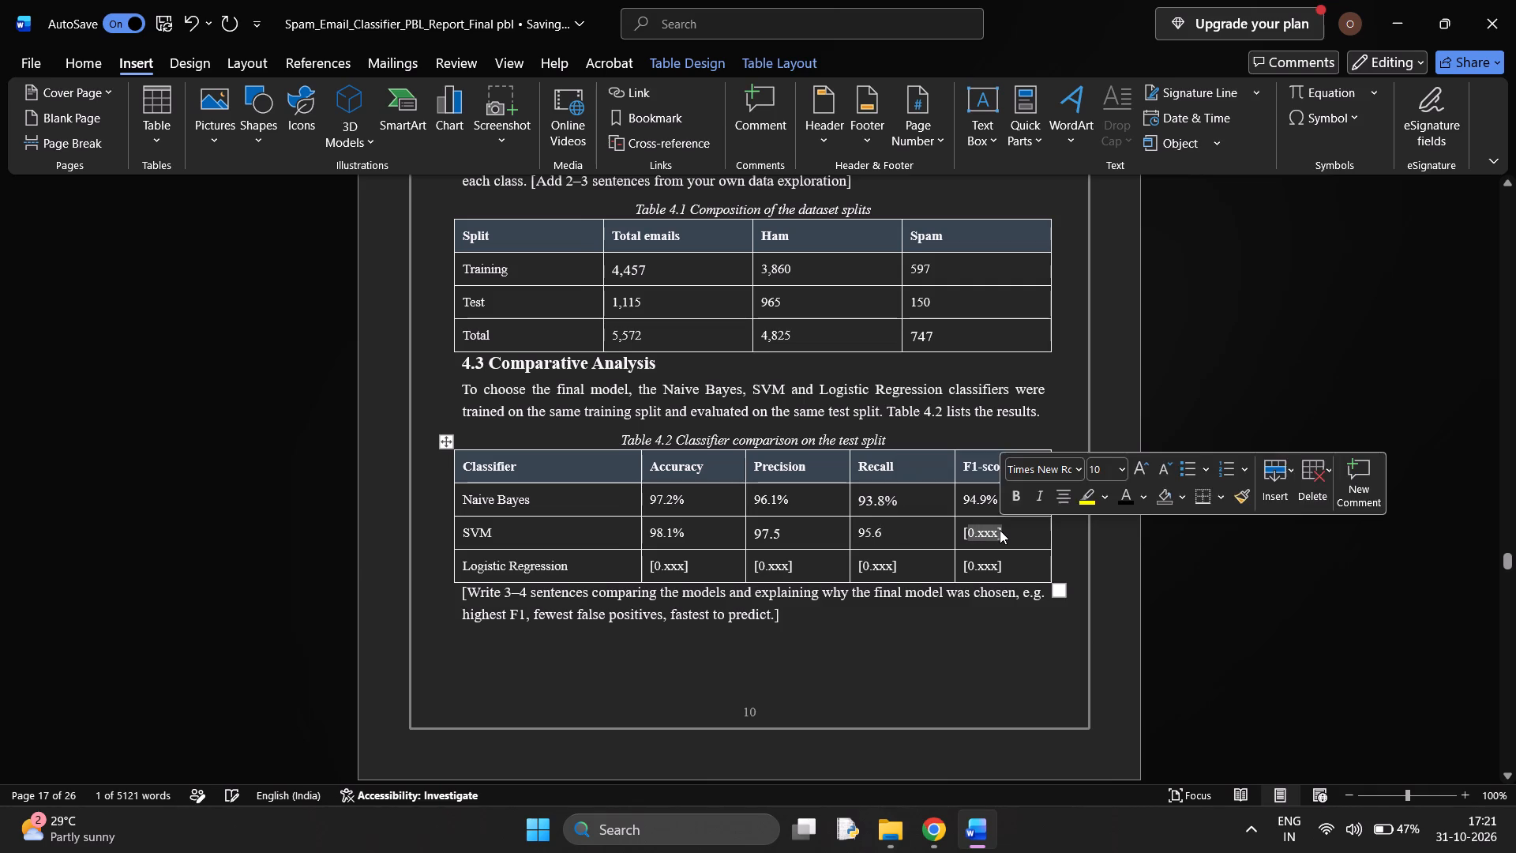
key(BackSpace)
key(BackSpace)
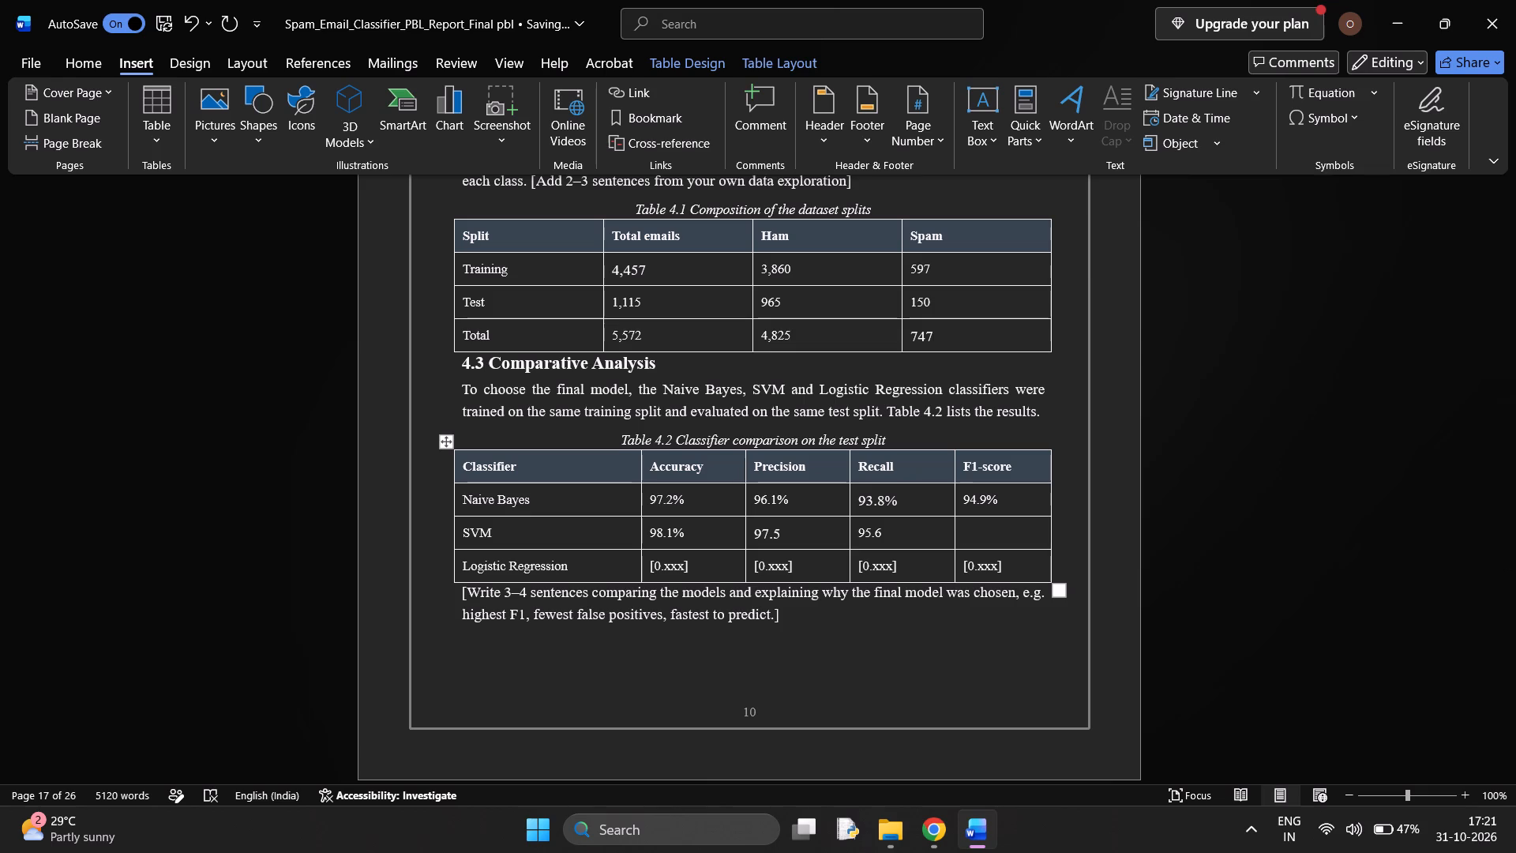
text(96)
text(.5)
Fill in the Logistic Regression row of Table 4.2 with 97.8 for Accuracy and 96.8 for Precision, without percent signs.
click(651, 562)
drag(651, 562, 679, 561)
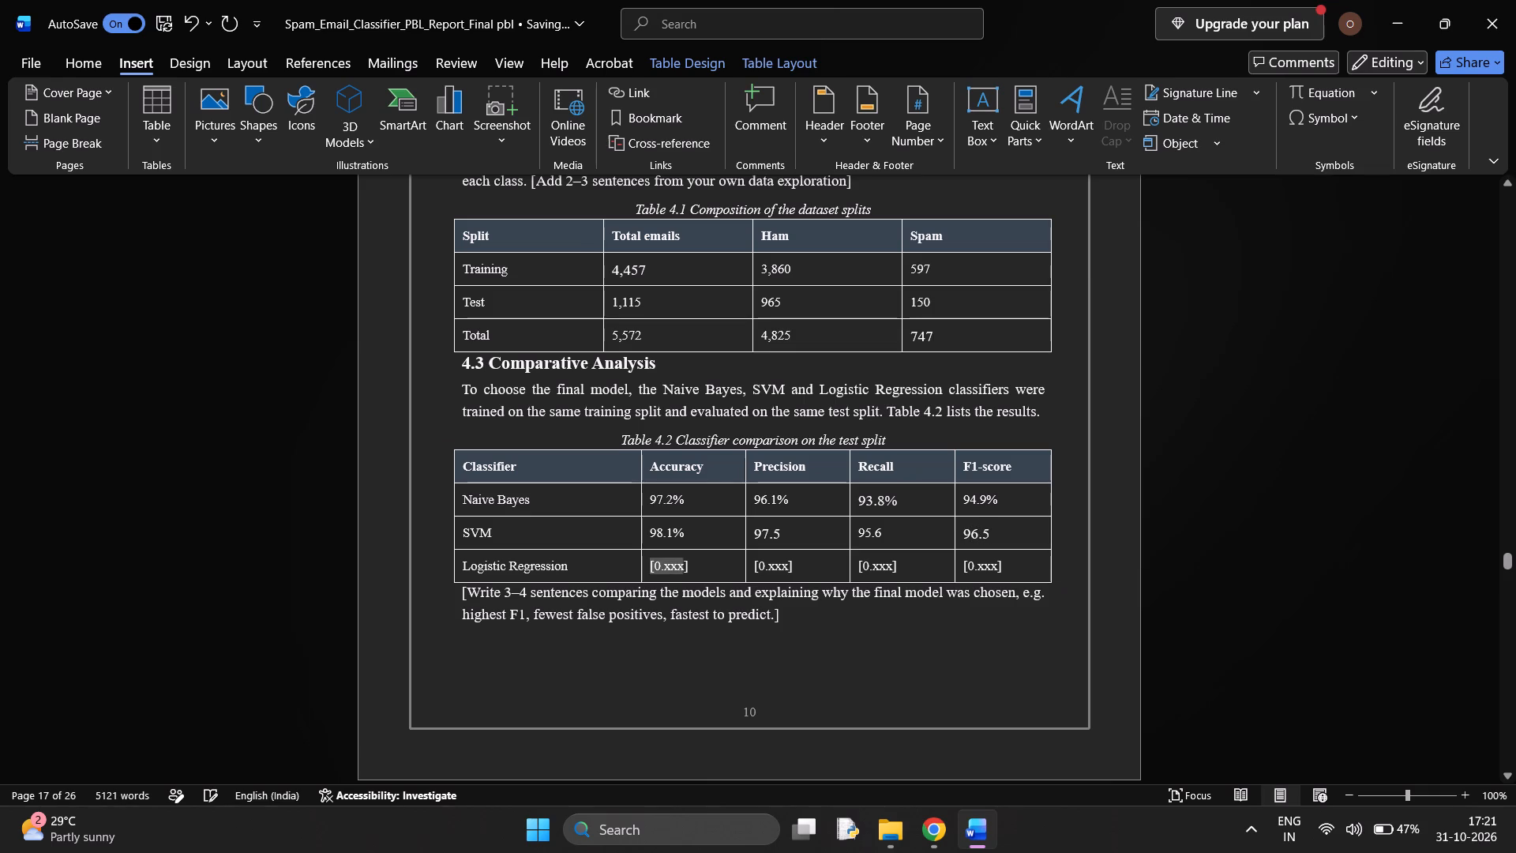
drag(679, 561, 688, 562)
key(BackSpace)
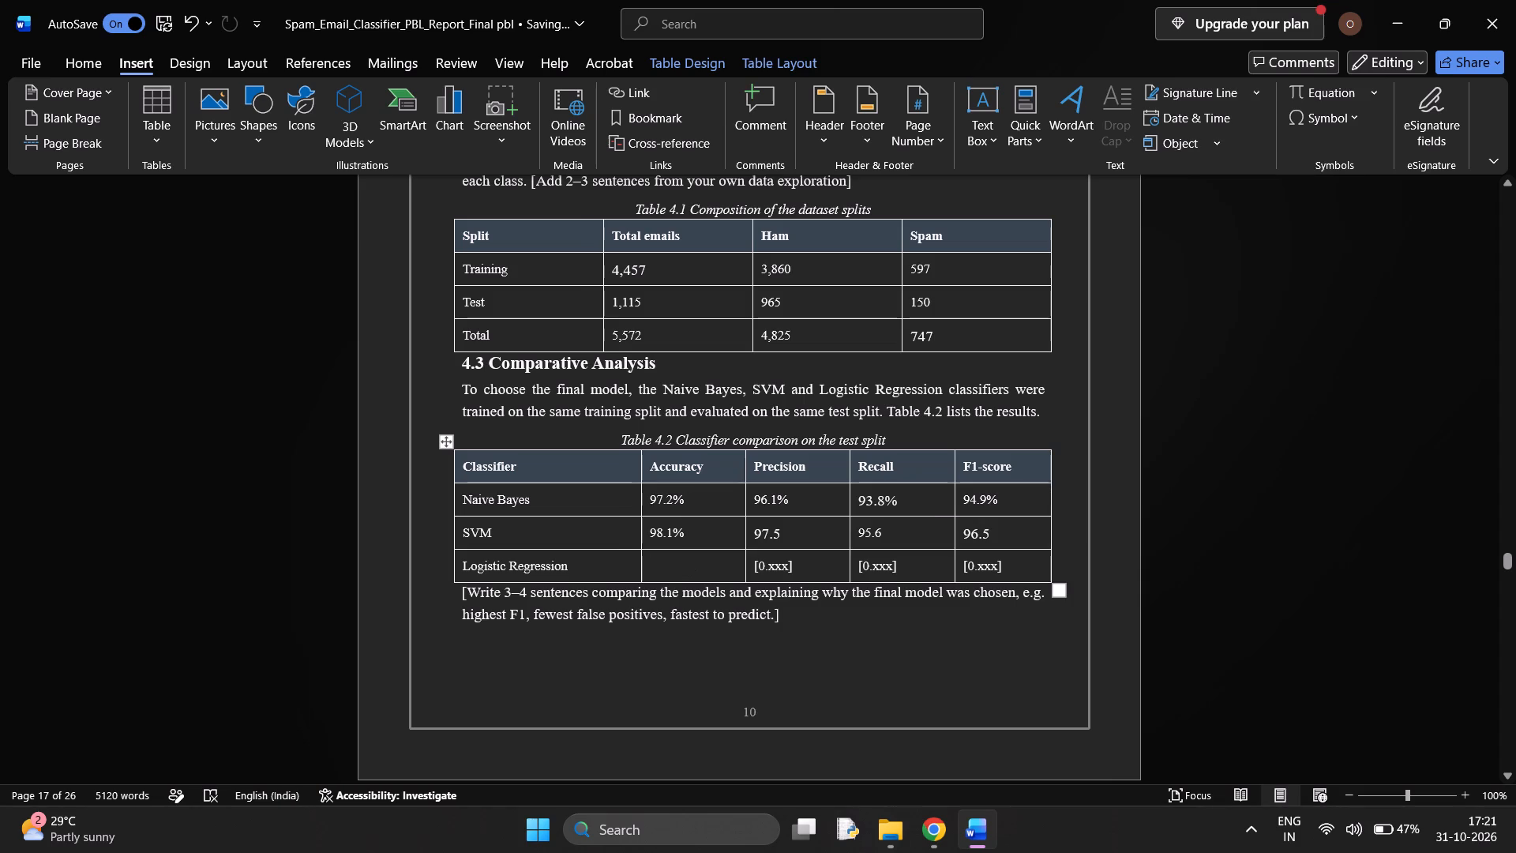
text(97)
text(.8)
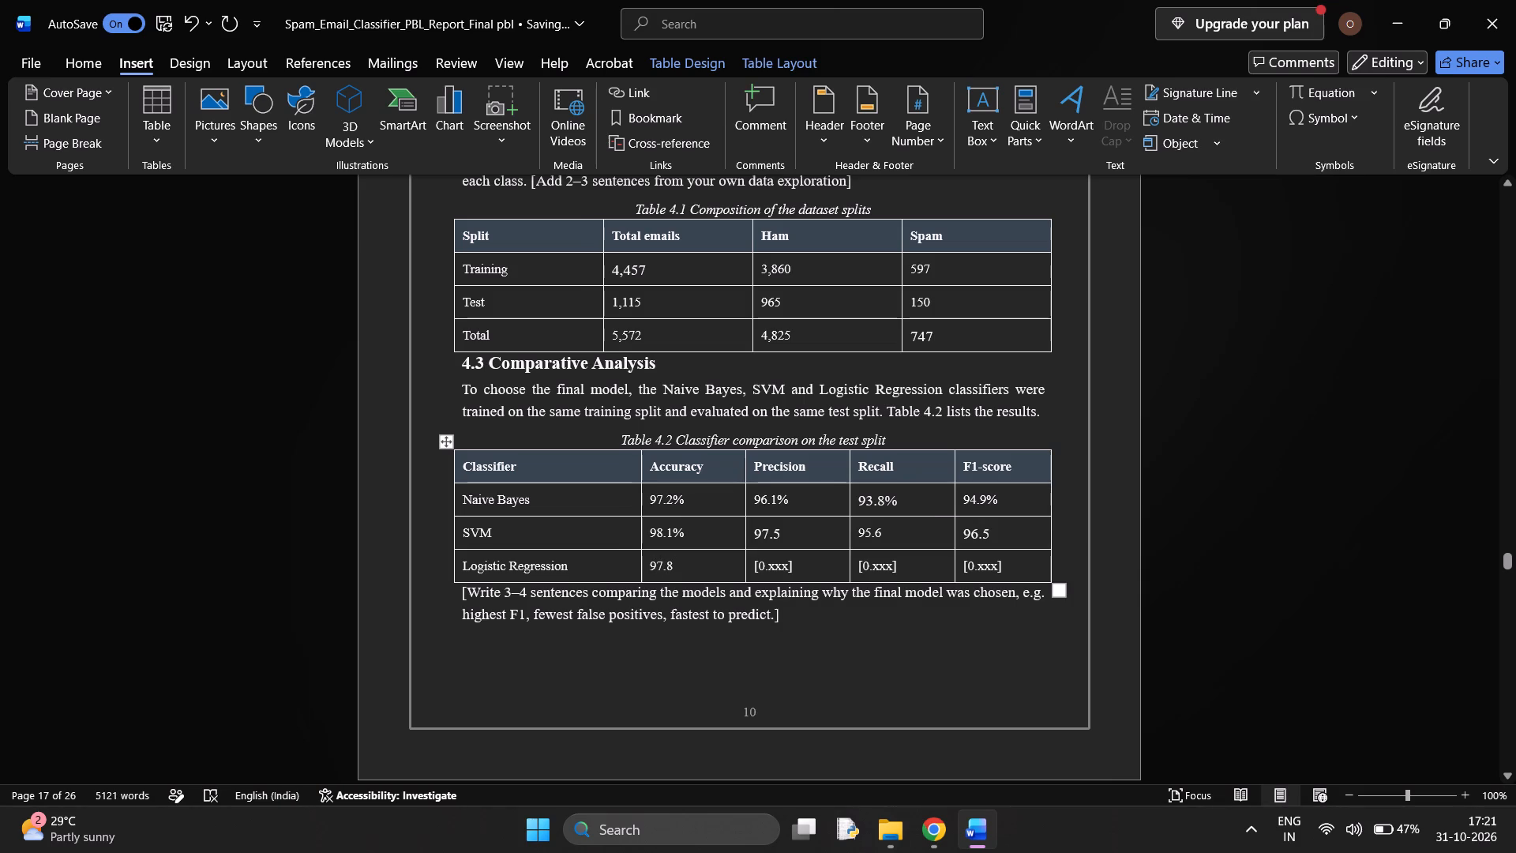
click(754, 565)
drag(754, 565, 794, 568)
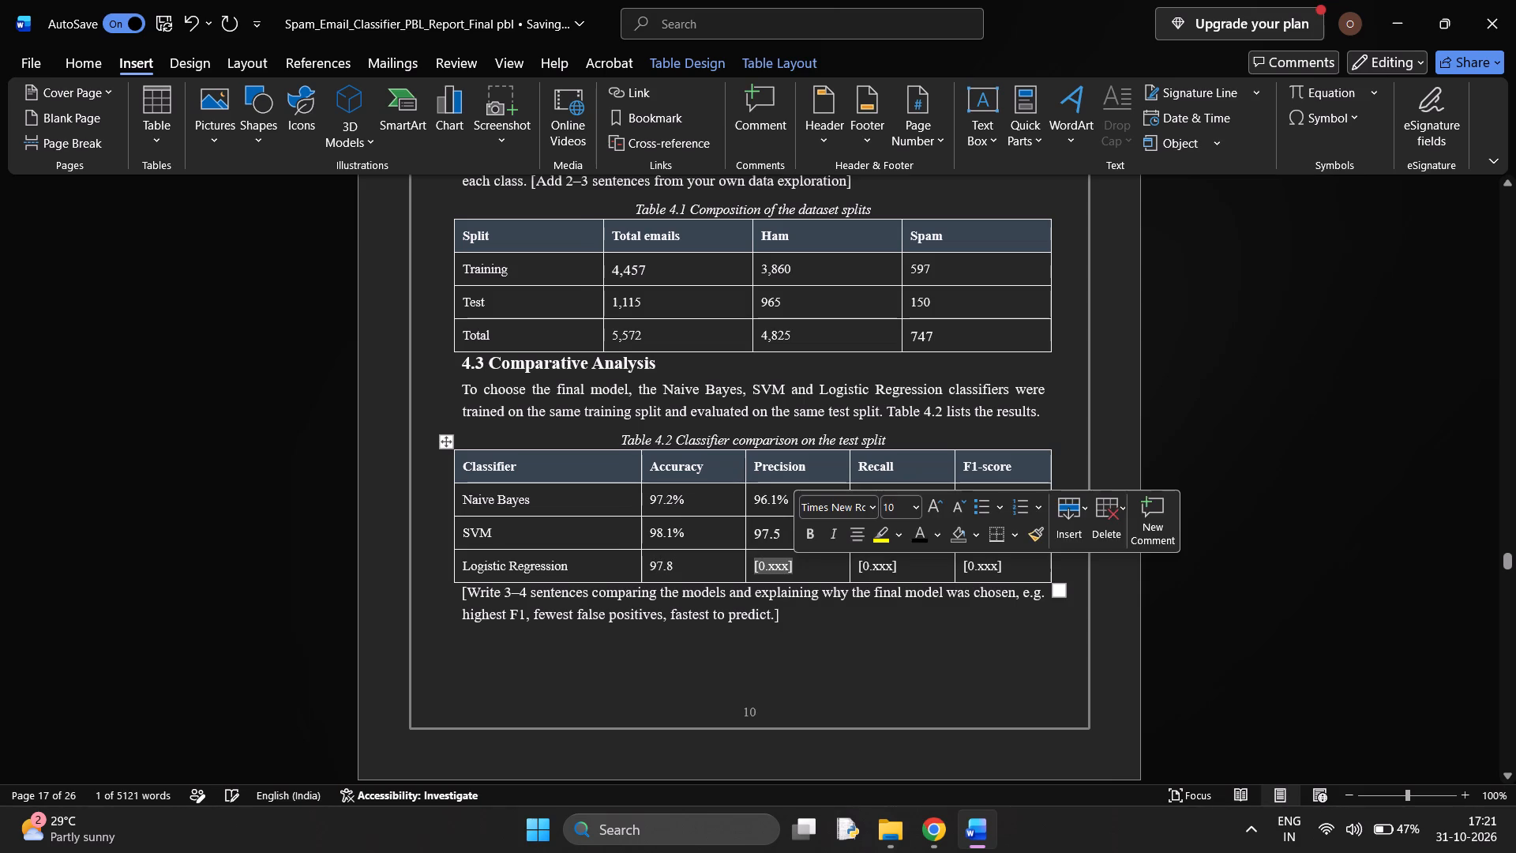
key(BackSpace)
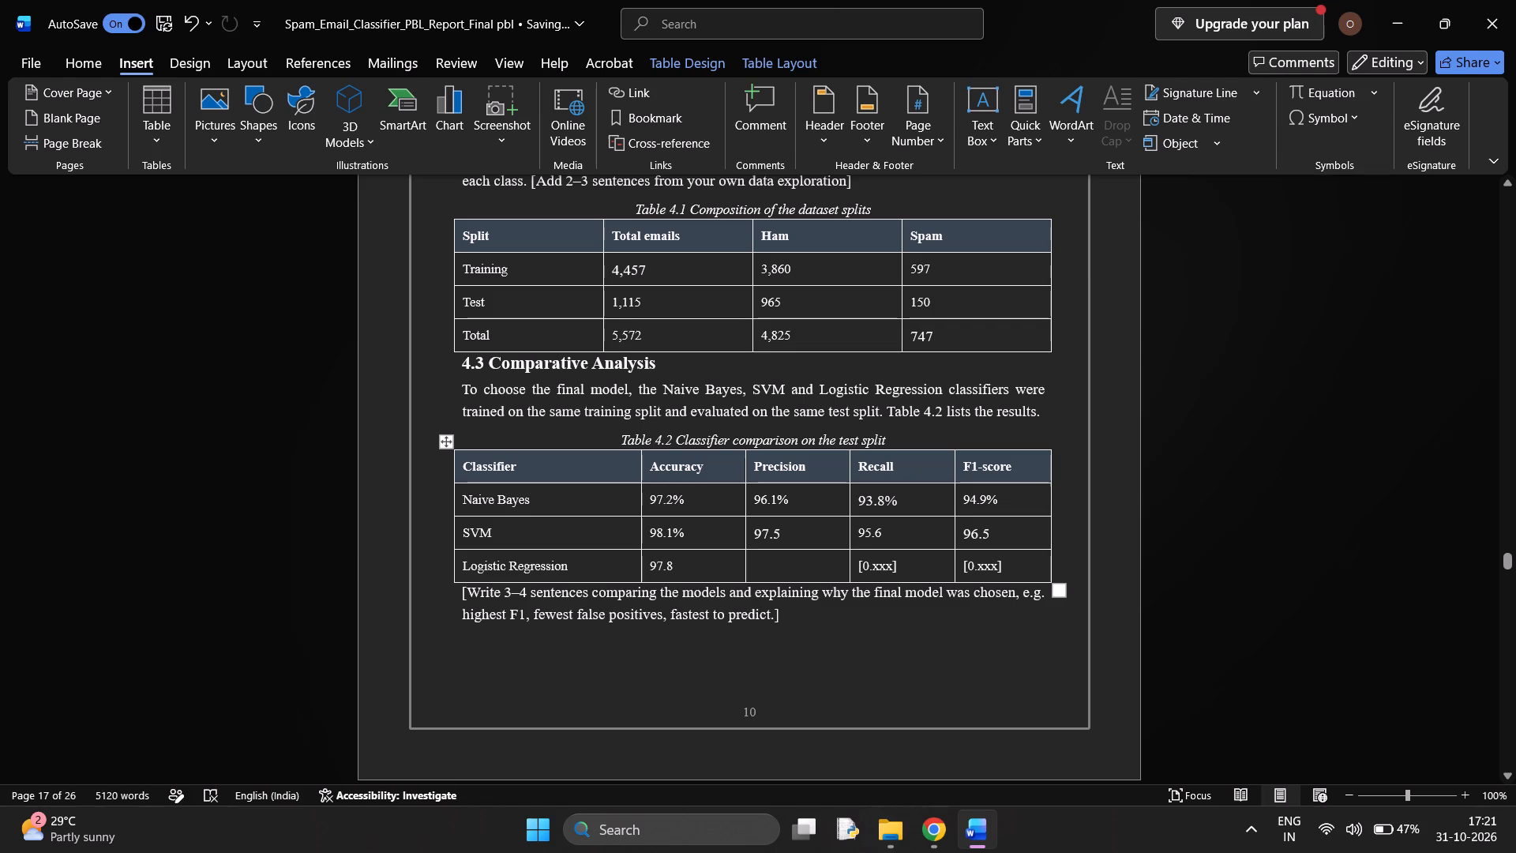
text(96)
text(.8)
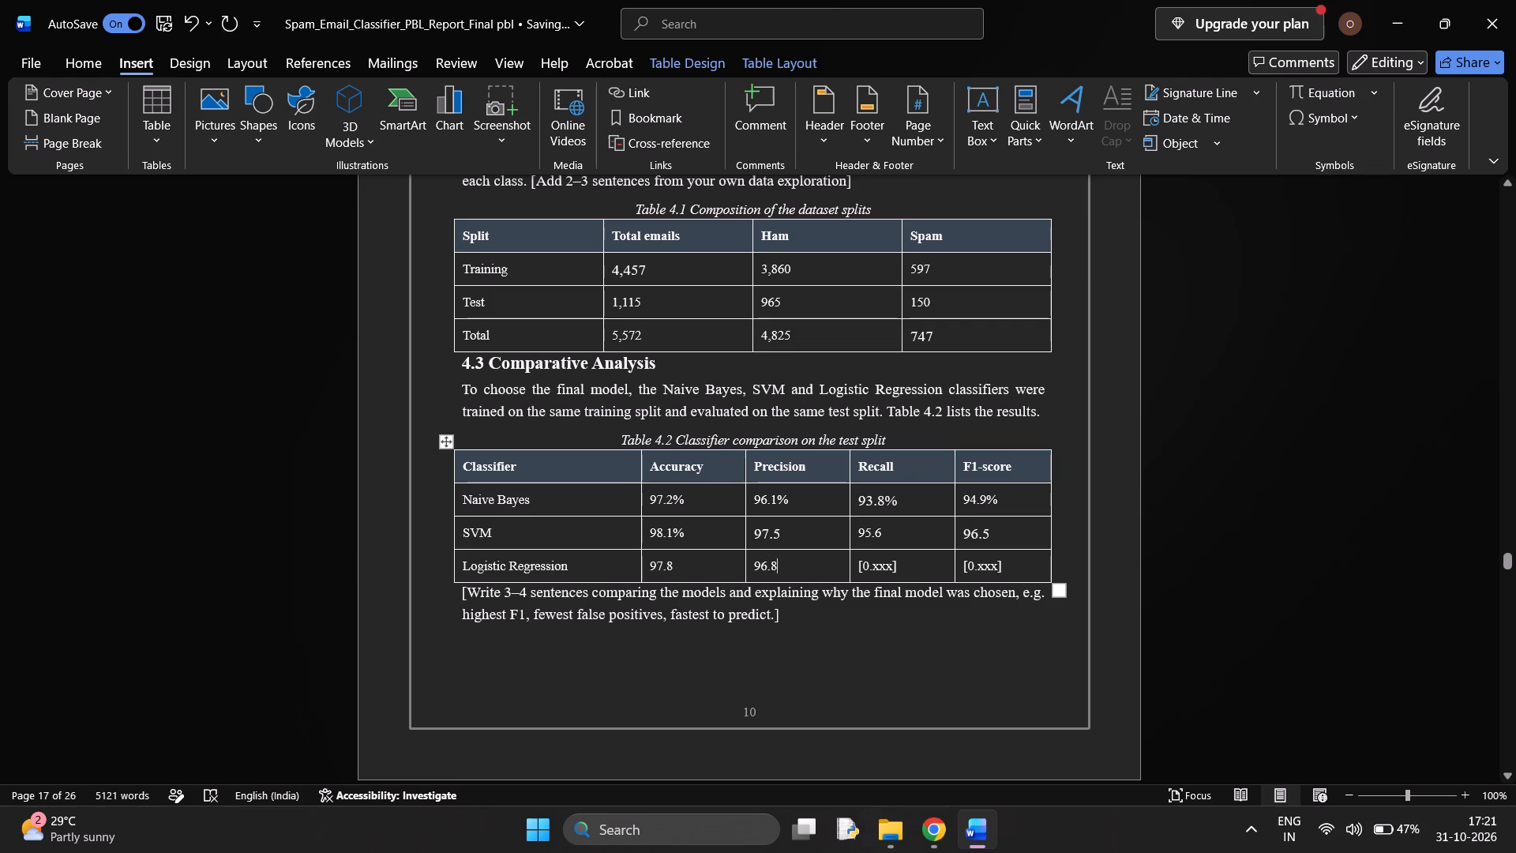
Replace the Logistic Regression placeholders in Table 4.2 with 95.9 for Recall and 92.5 for F1-score, without percent signs.
click(858, 566)
drag(858, 566, 902, 559)
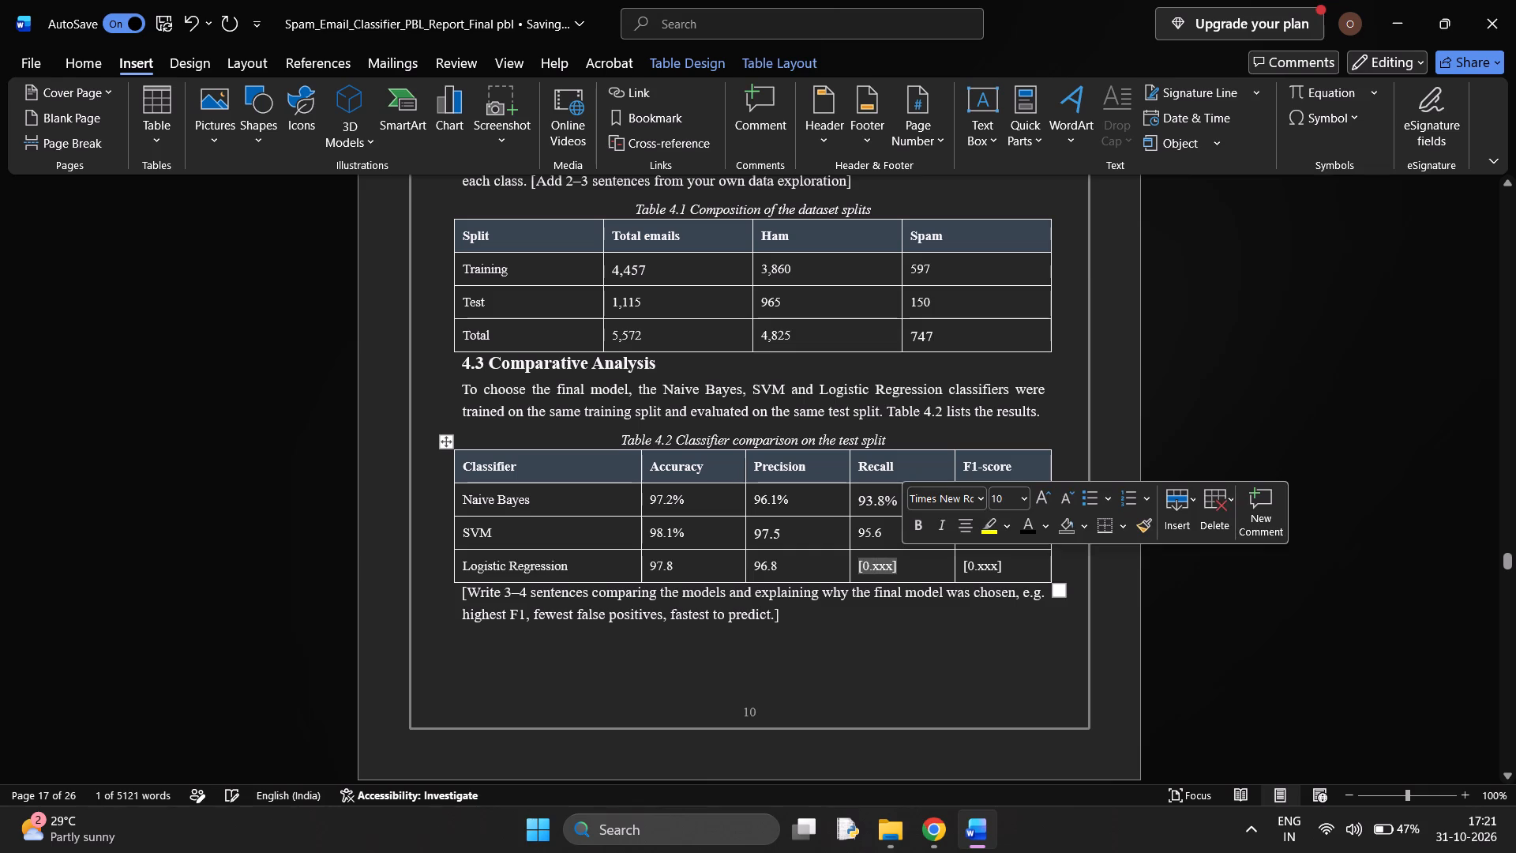
text(95)
text(.9)
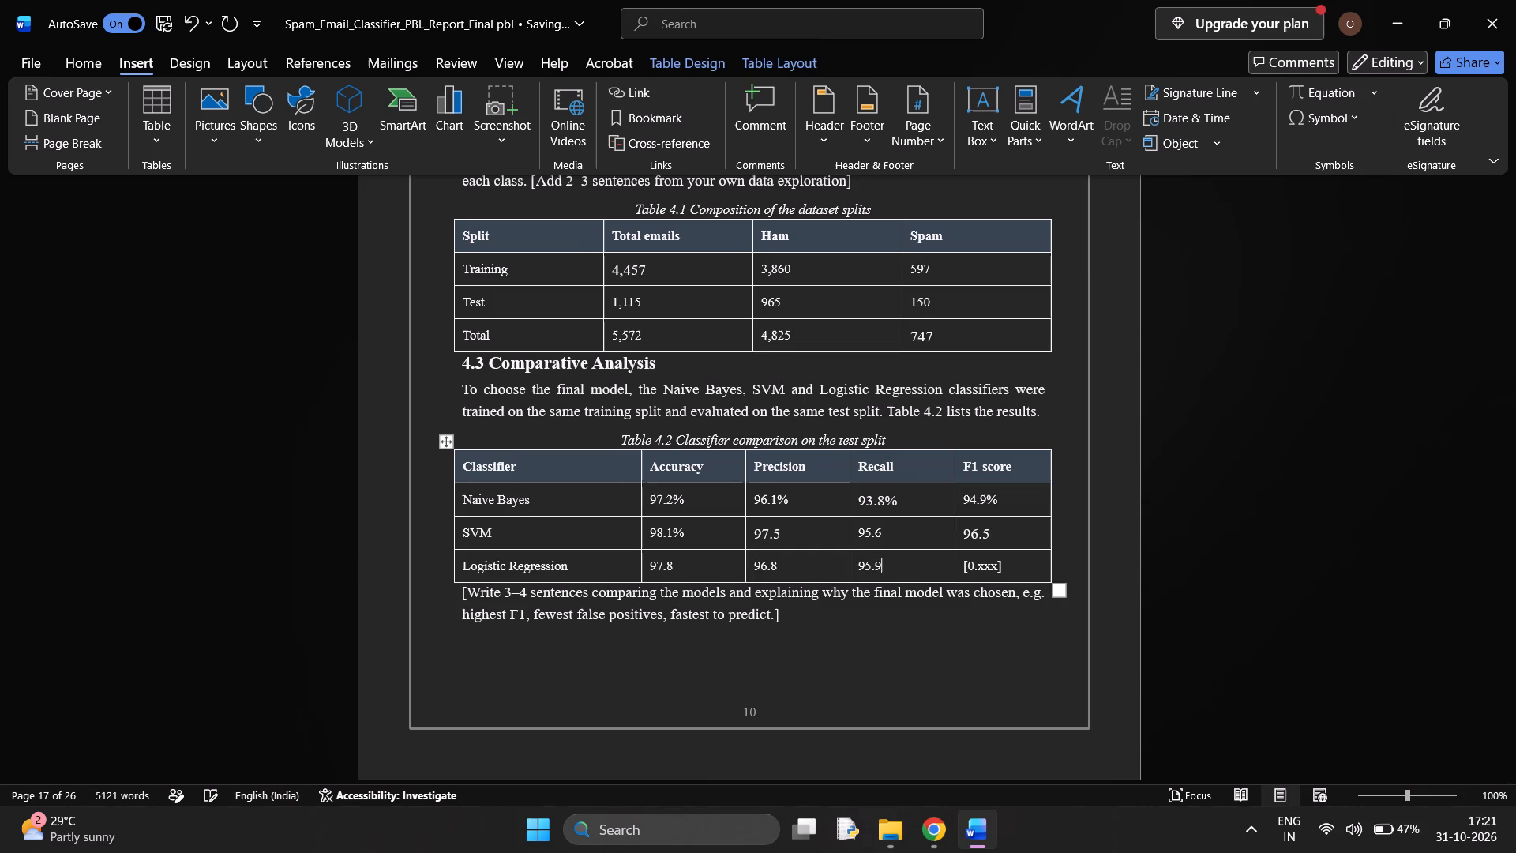
click(1013, 569)
drag(1013, 569, 957, 568)
key(9)
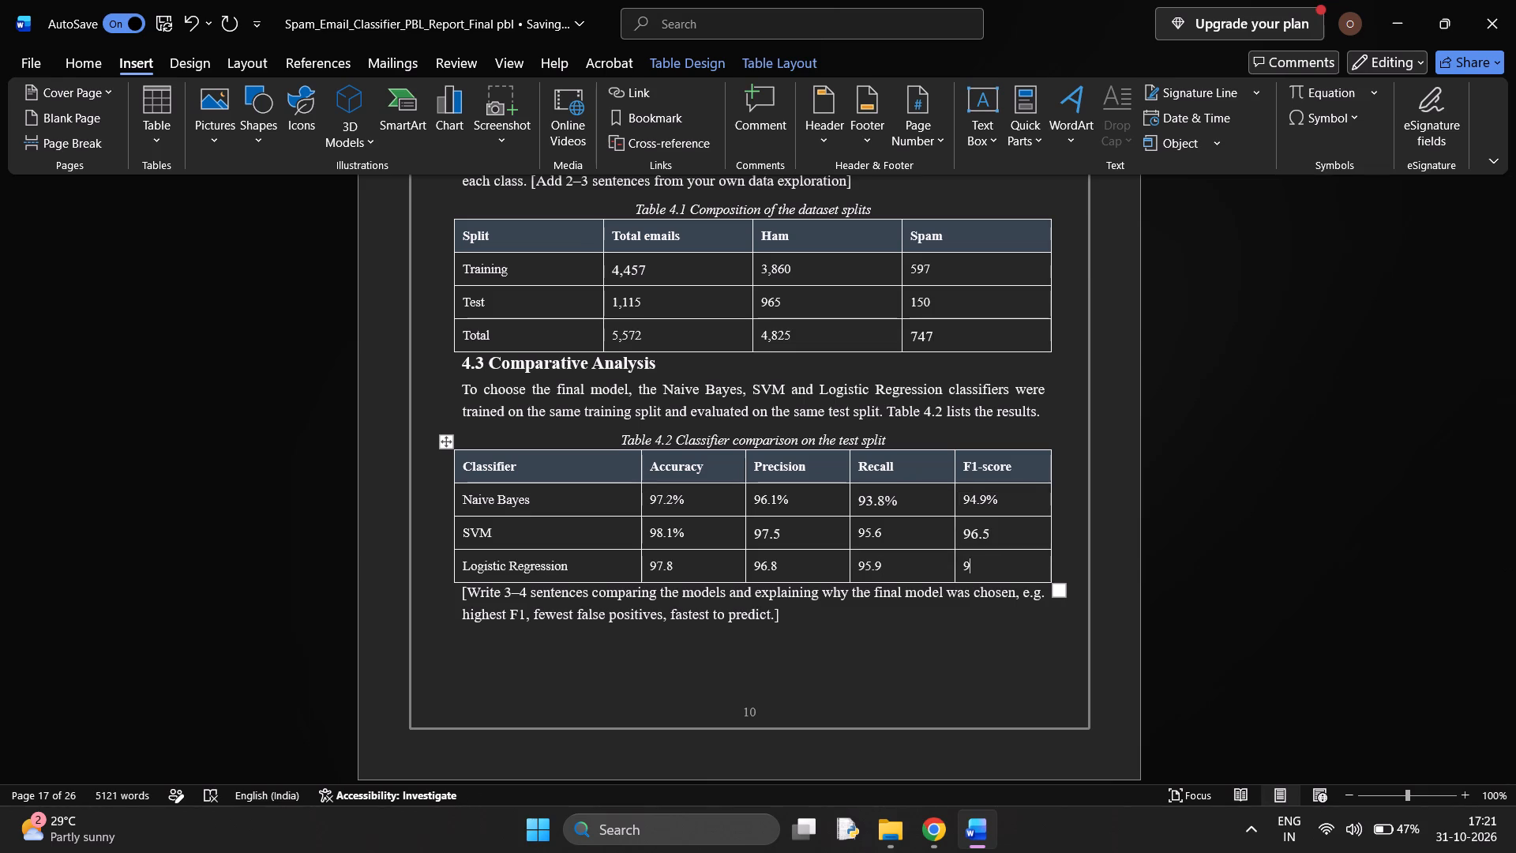
key(2)
key(period)
key(5)
Add percent signs after the Precision, Recall and F1-score values in the SVM row of Table 4.2.
click(790, 528)
key(shift+ampersand)
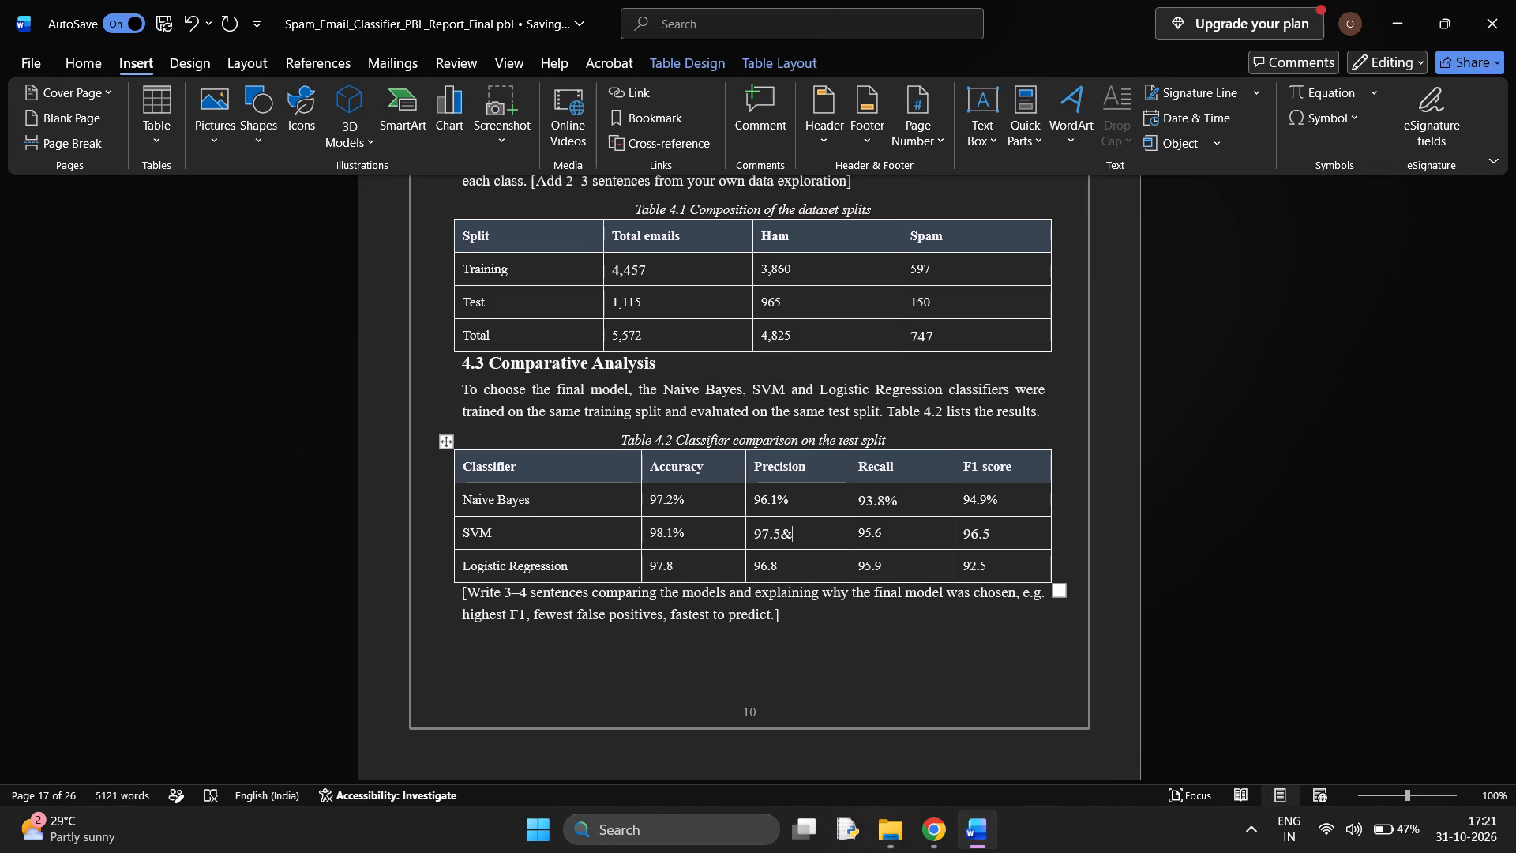
key(BackSpace)
key(shift+percent)
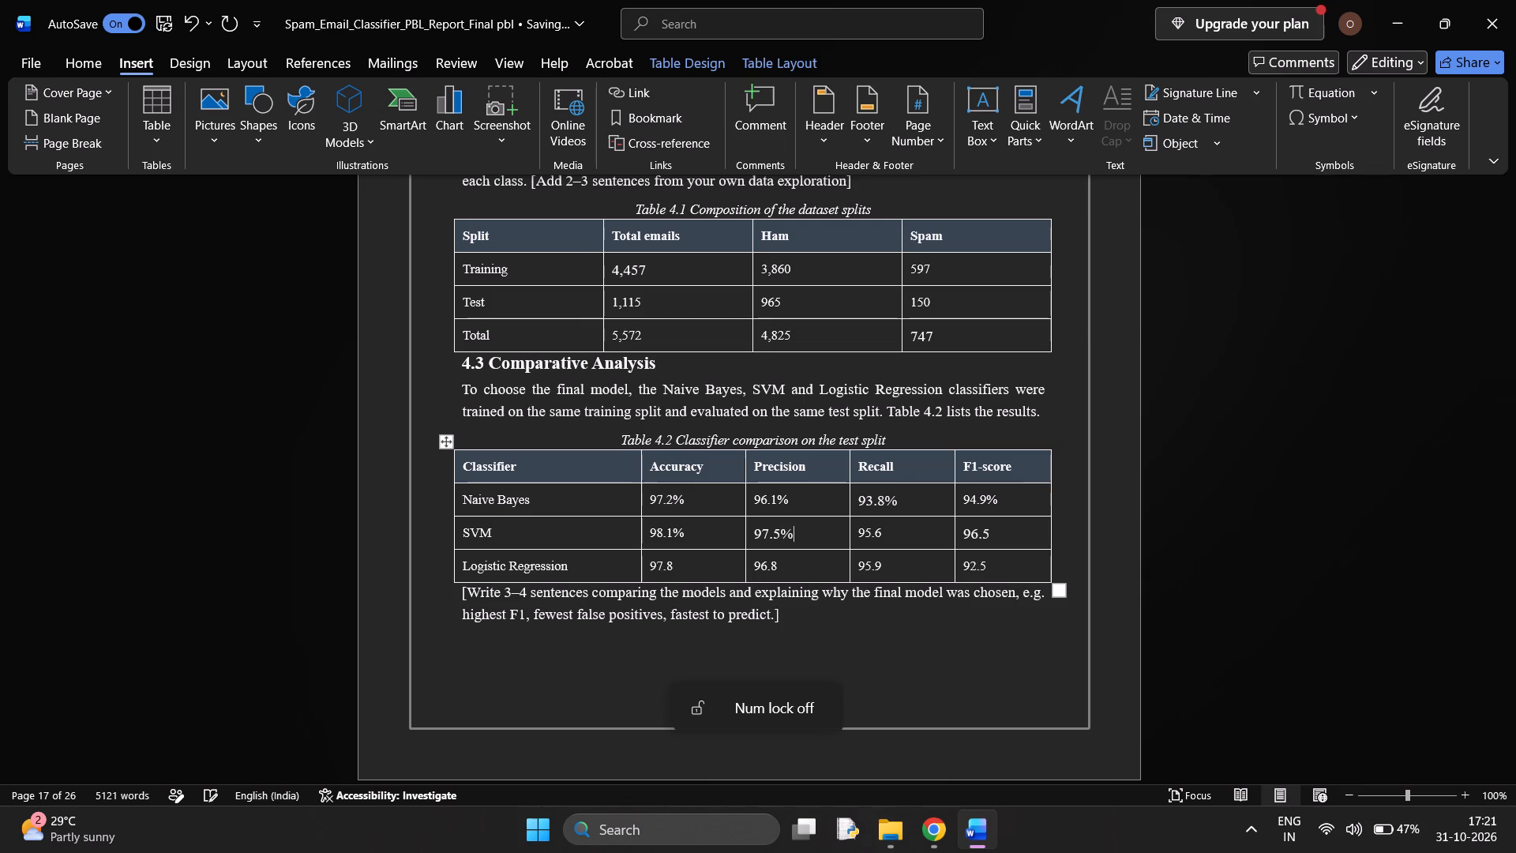
click(889, 534)
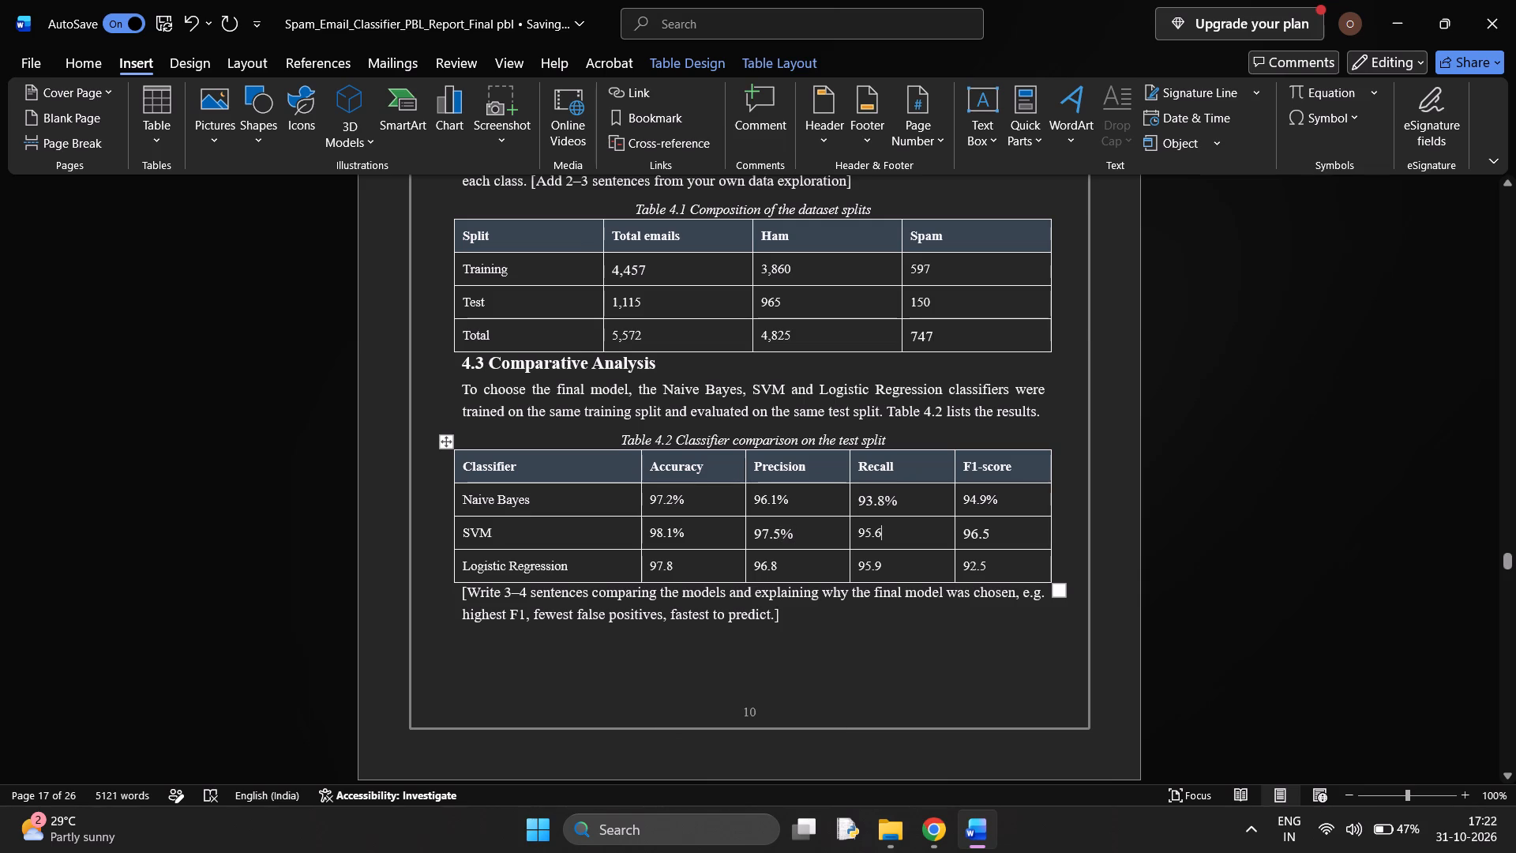
key(shift+percent)
click(996, 536)
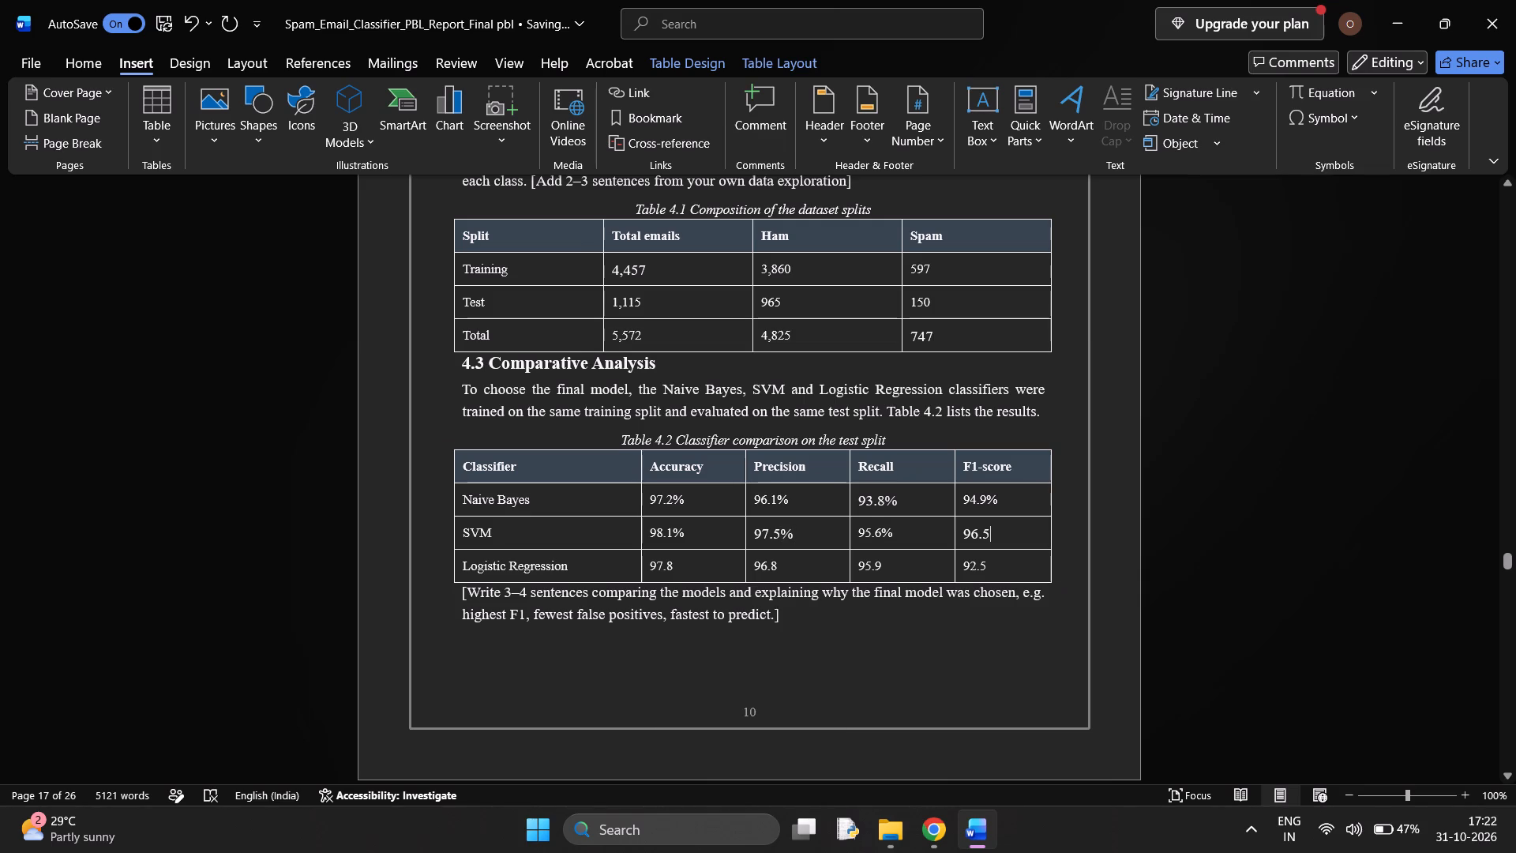
key(shift+percent)
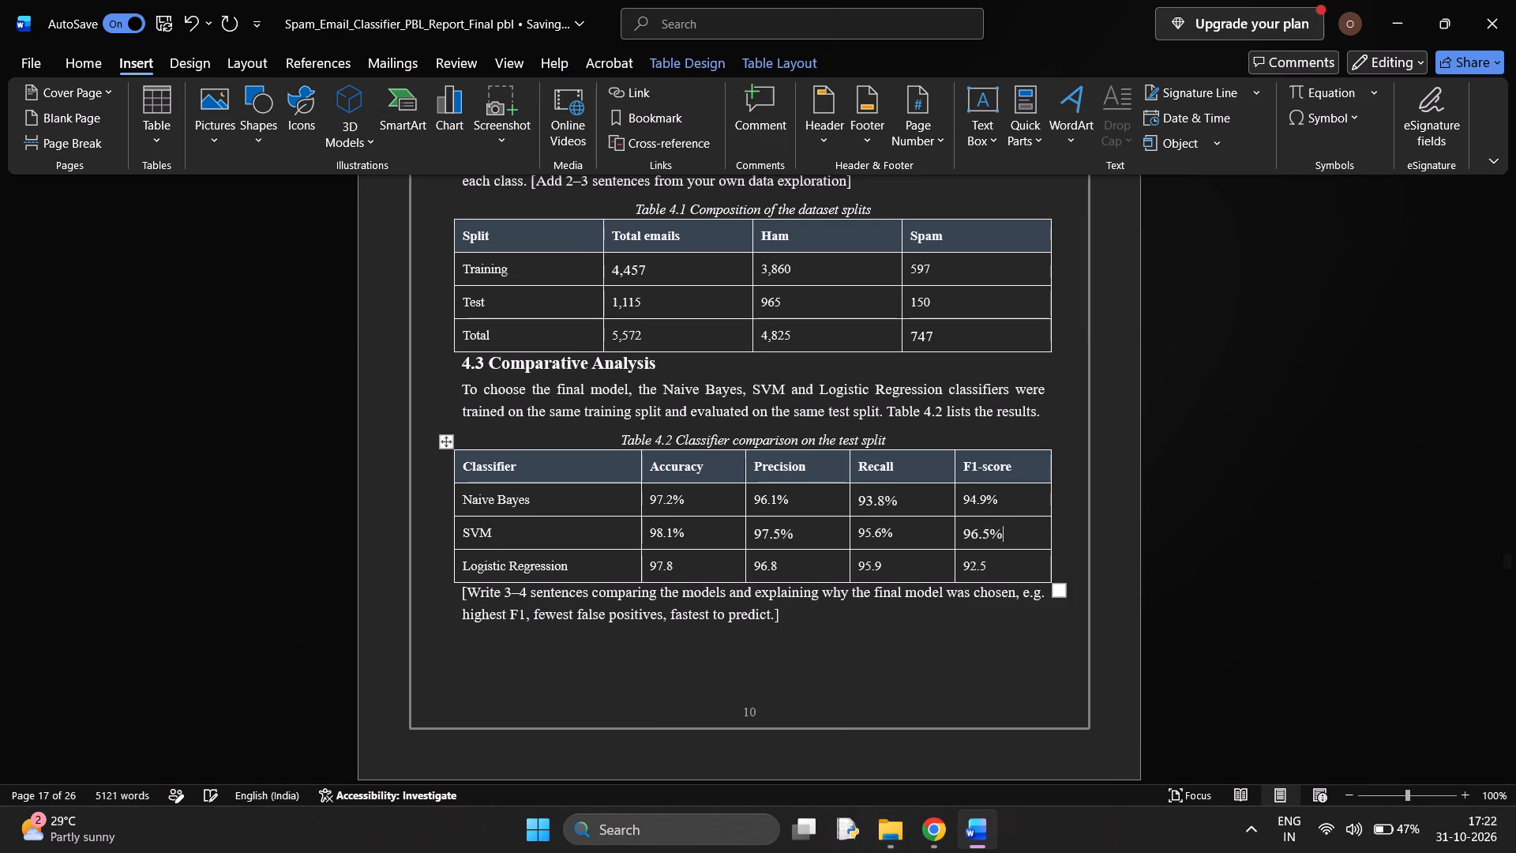
Add percent signs after the Accuracy, Precision, Recall and F1-score values in the Logistic Regression row of Table 4.2.
shift+drag(694, 581, 685, 581)
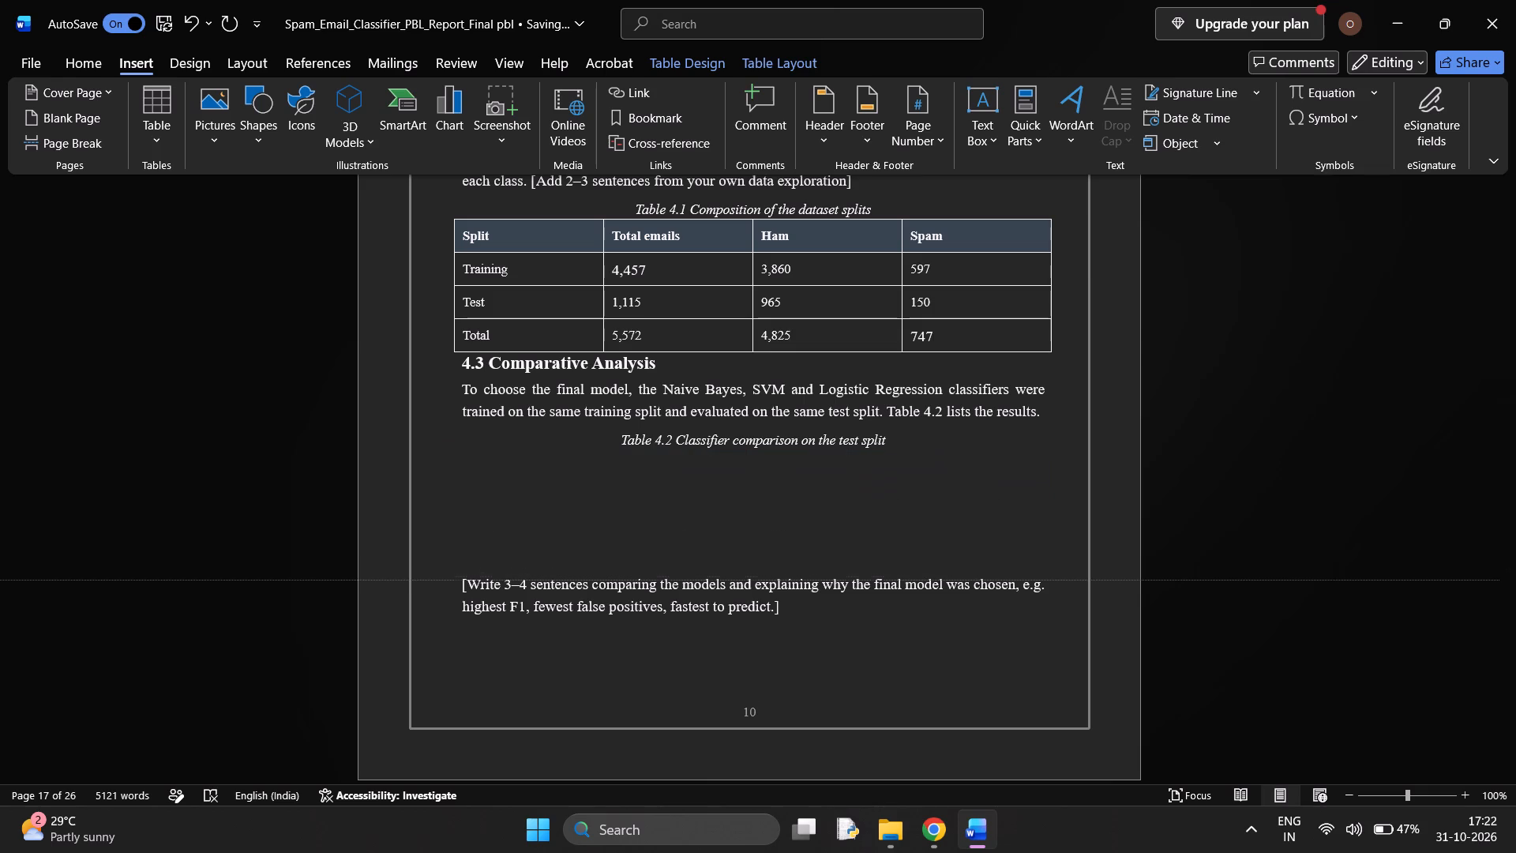
shift+drag(685, 581, 685, 582)
shift+click(680, 573)
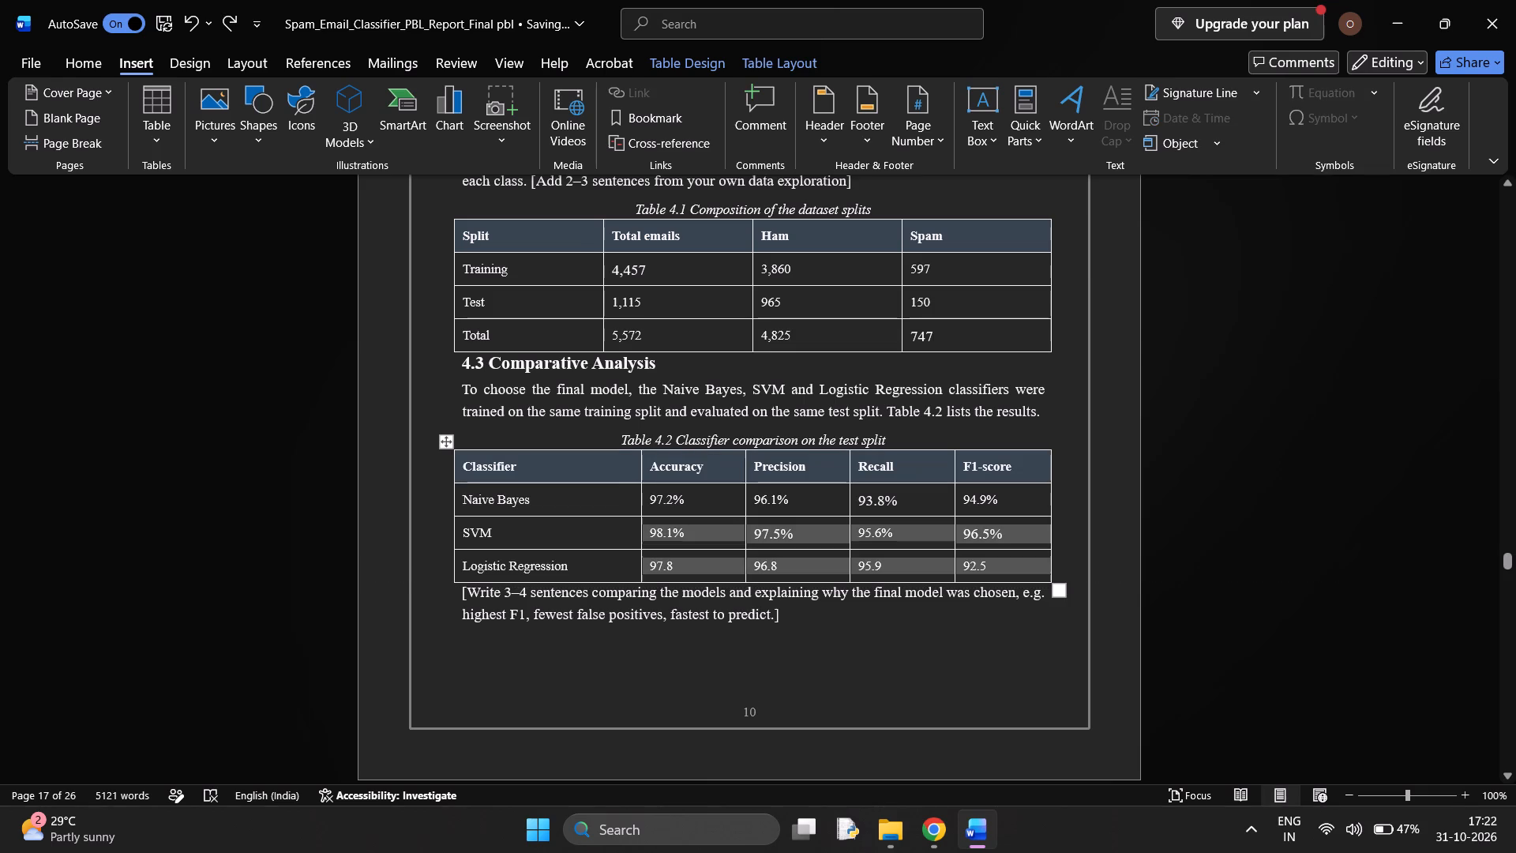
click(680, 573)
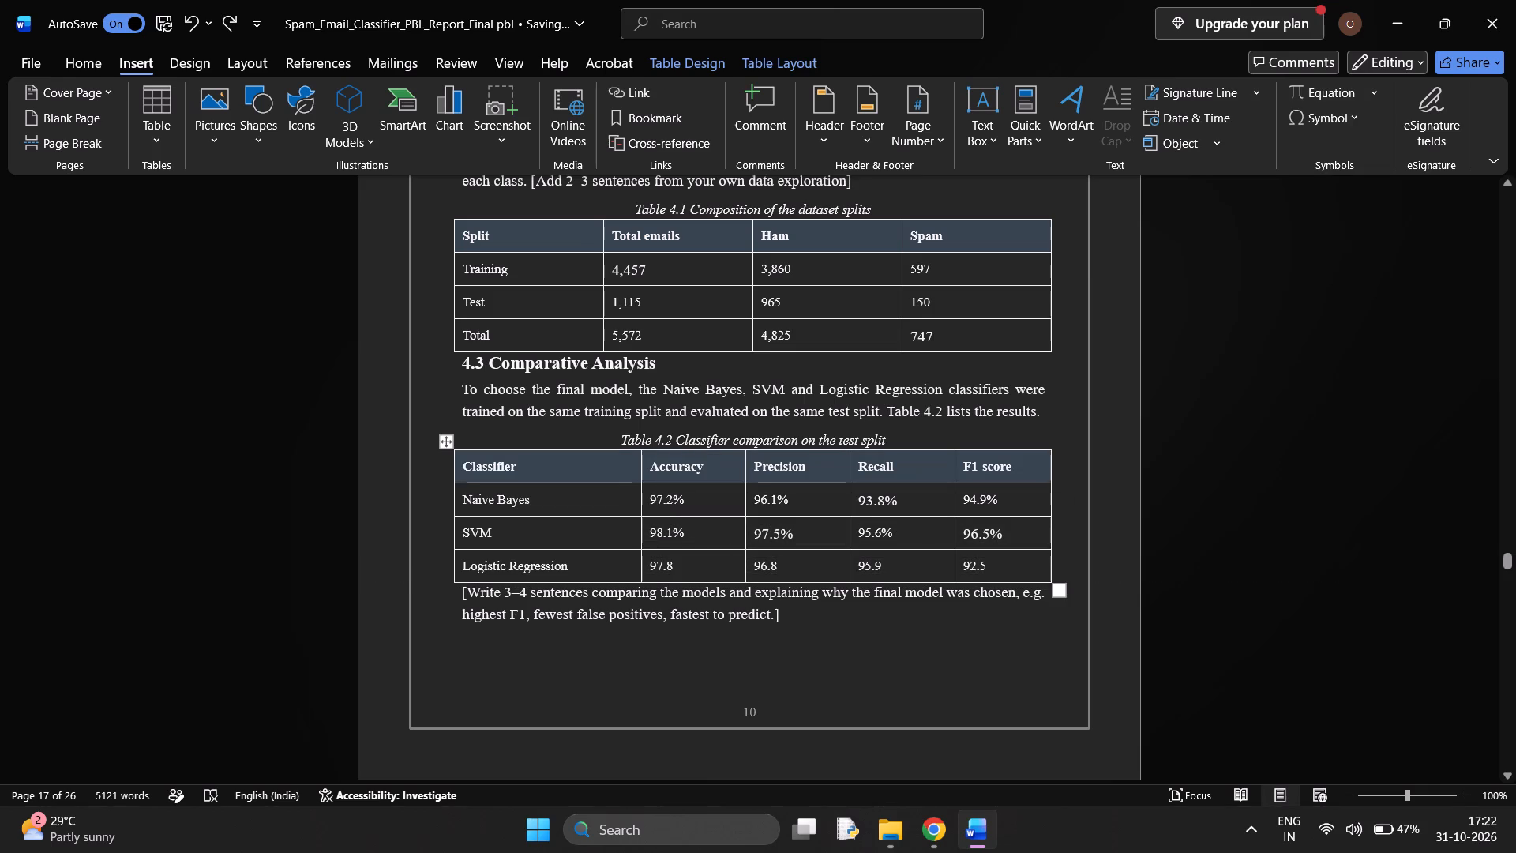
key(shift+percent)
click(792, 566)
key(shift+percent)
shift+click(892, 562)
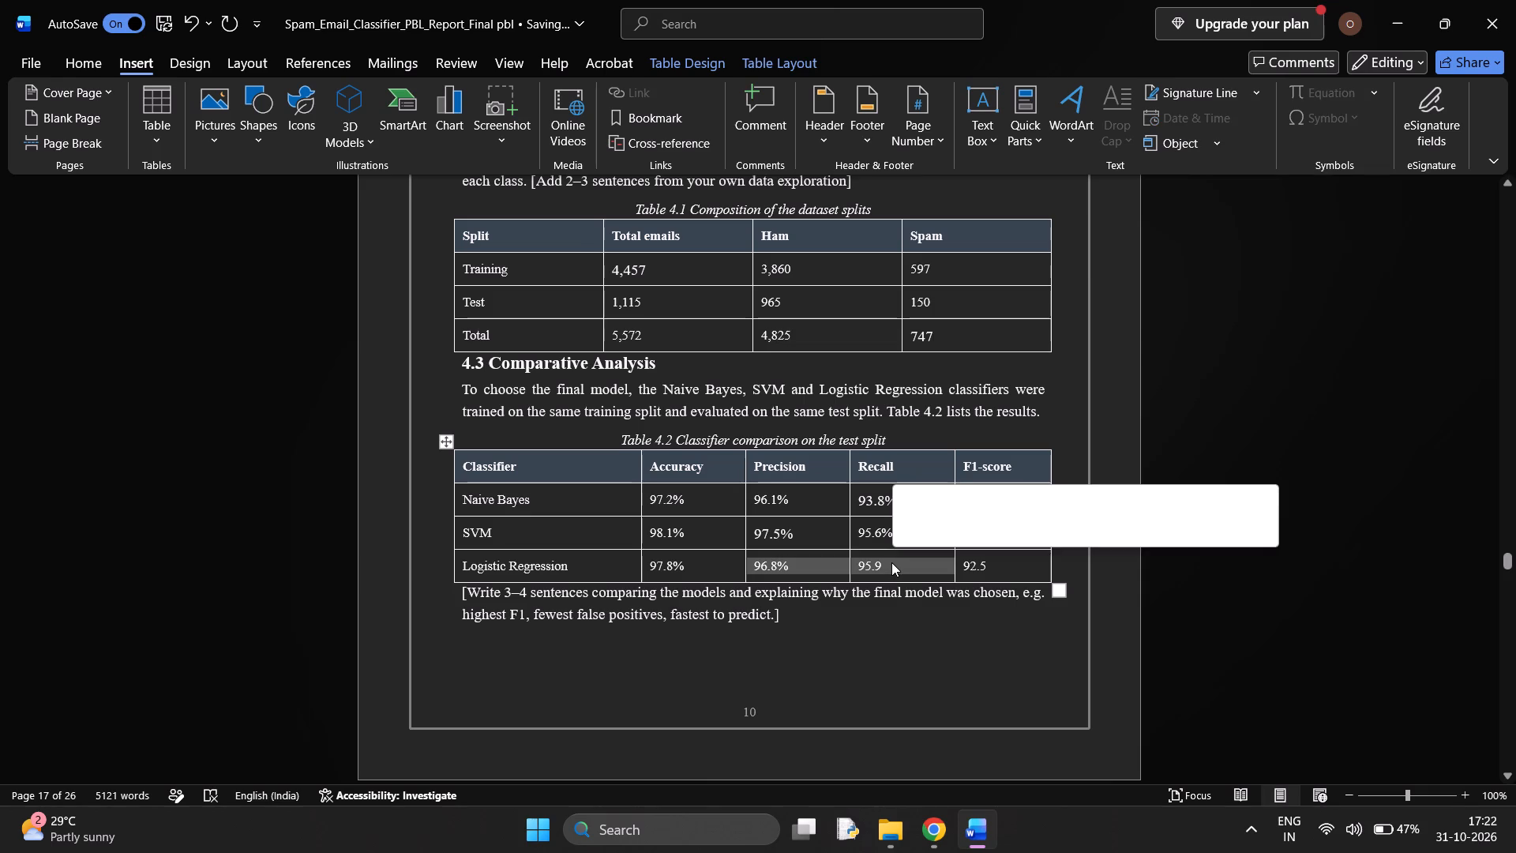
click(880, 560)
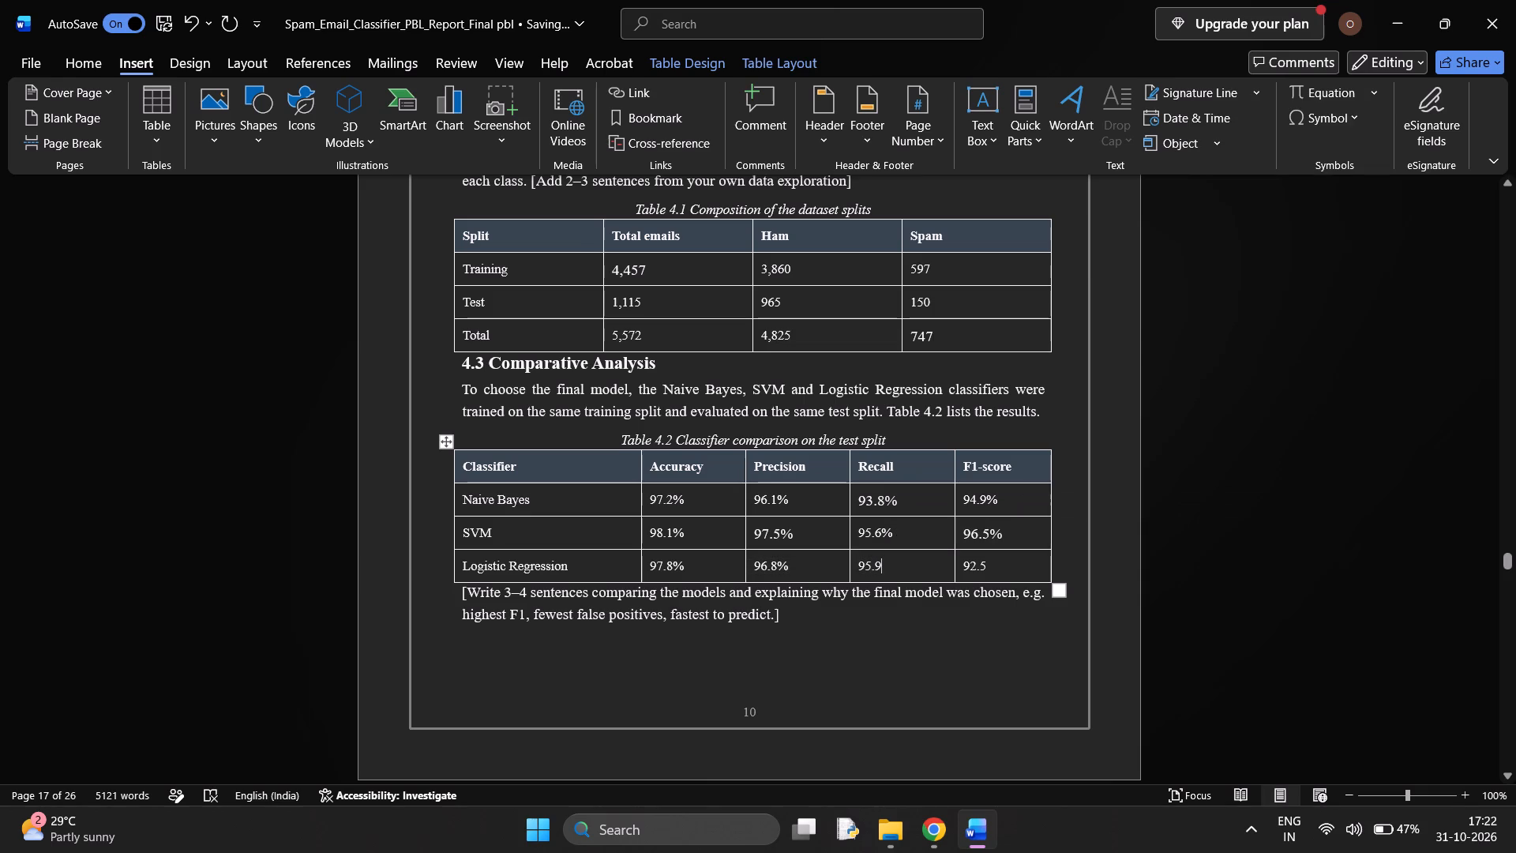
key(shift+percent)
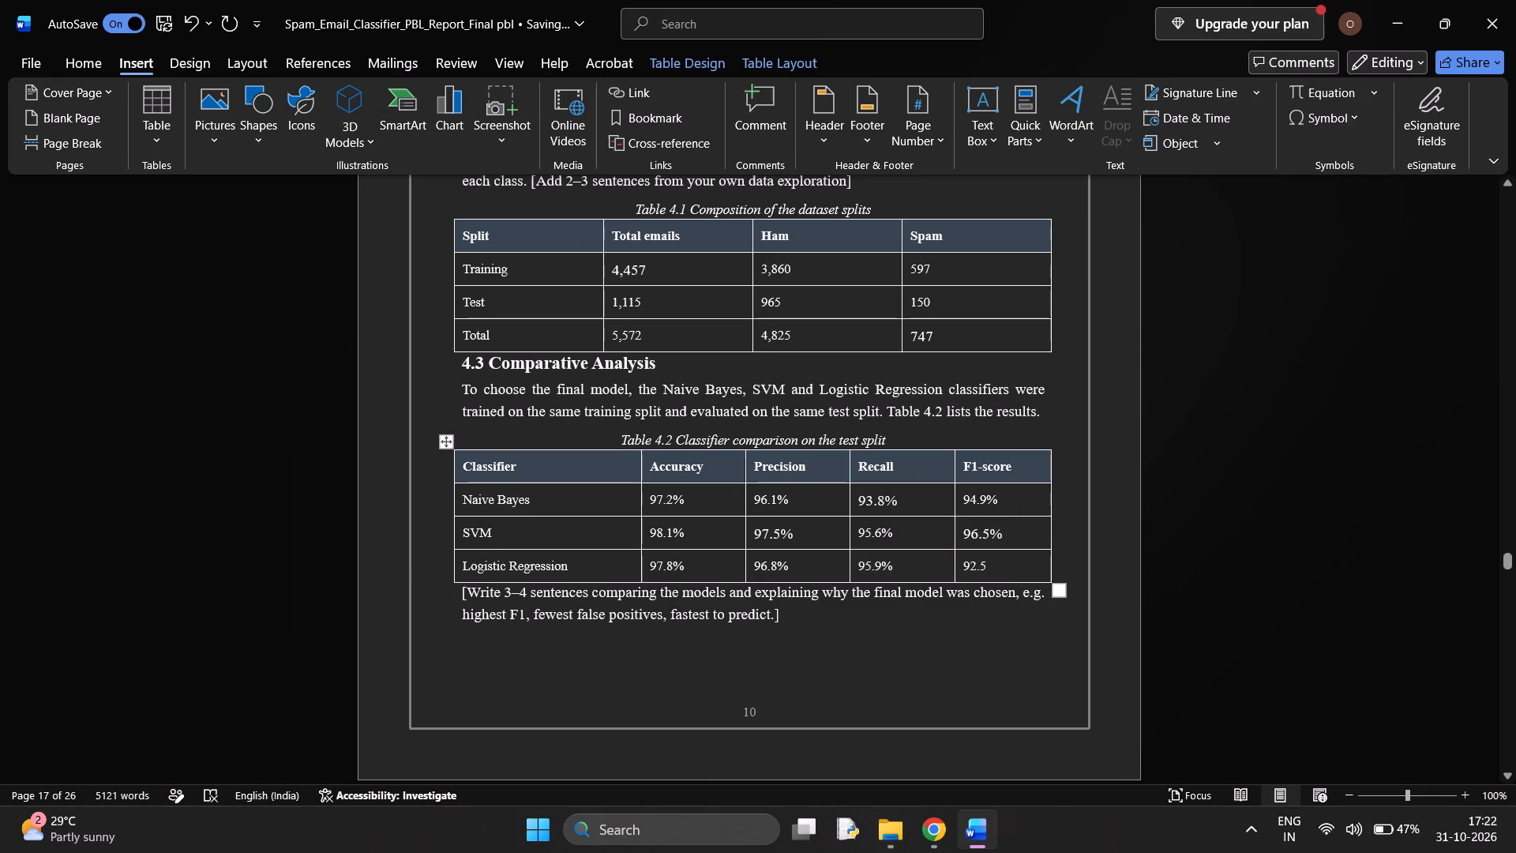
click(986, 570)
key(shift+percent)
Review the completed Tables 4.1 and 4.2 and the surrounding text from section 4.2 to section 5.1 for remaining placeholders.
scroll(986, 570, down, 1)
click(1241, 524)
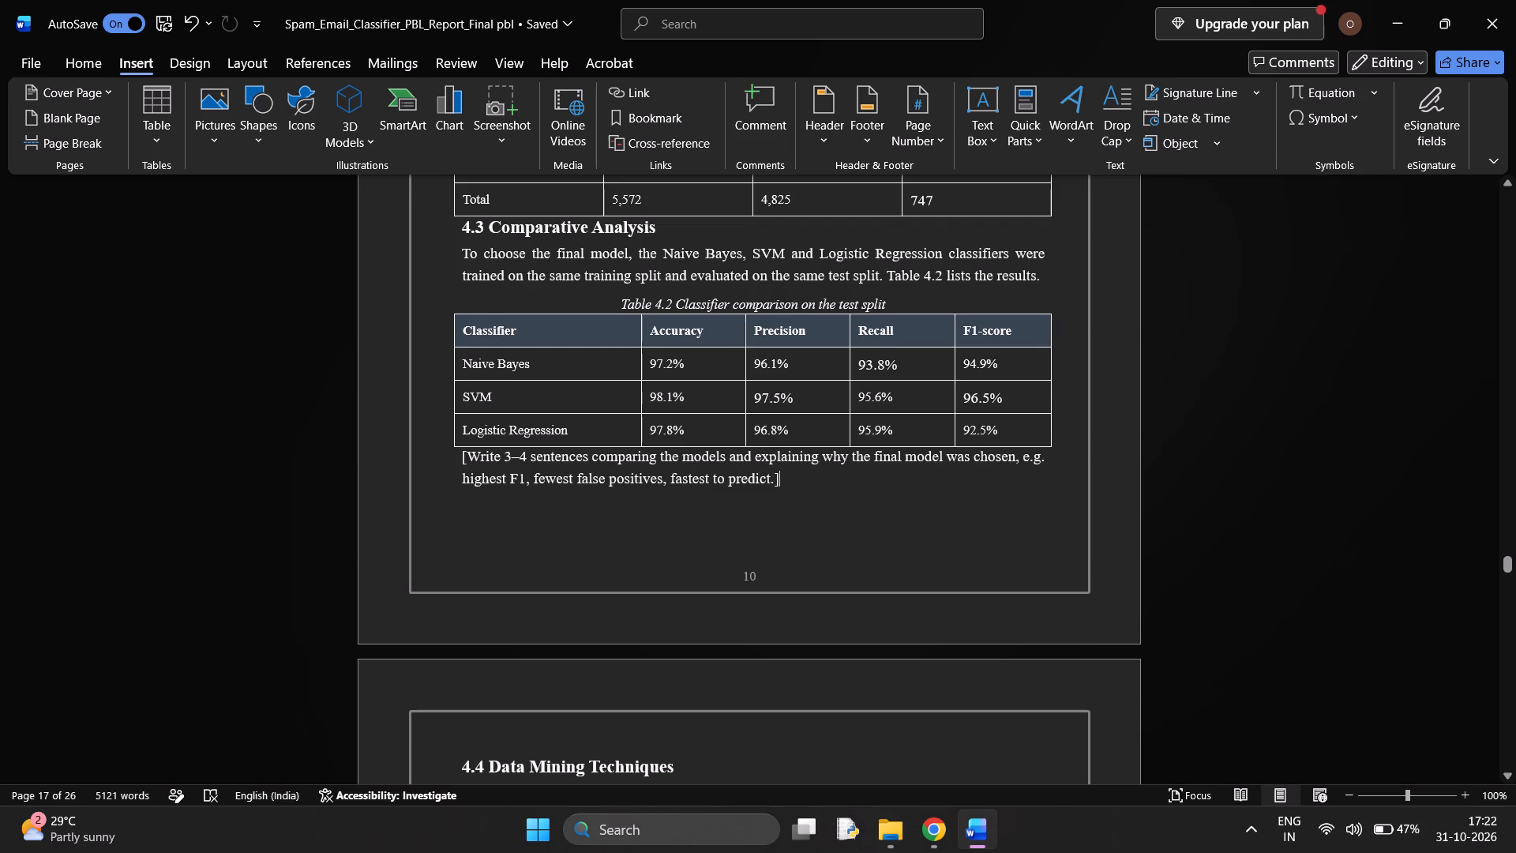
scroll(1241, 524, down, 1)
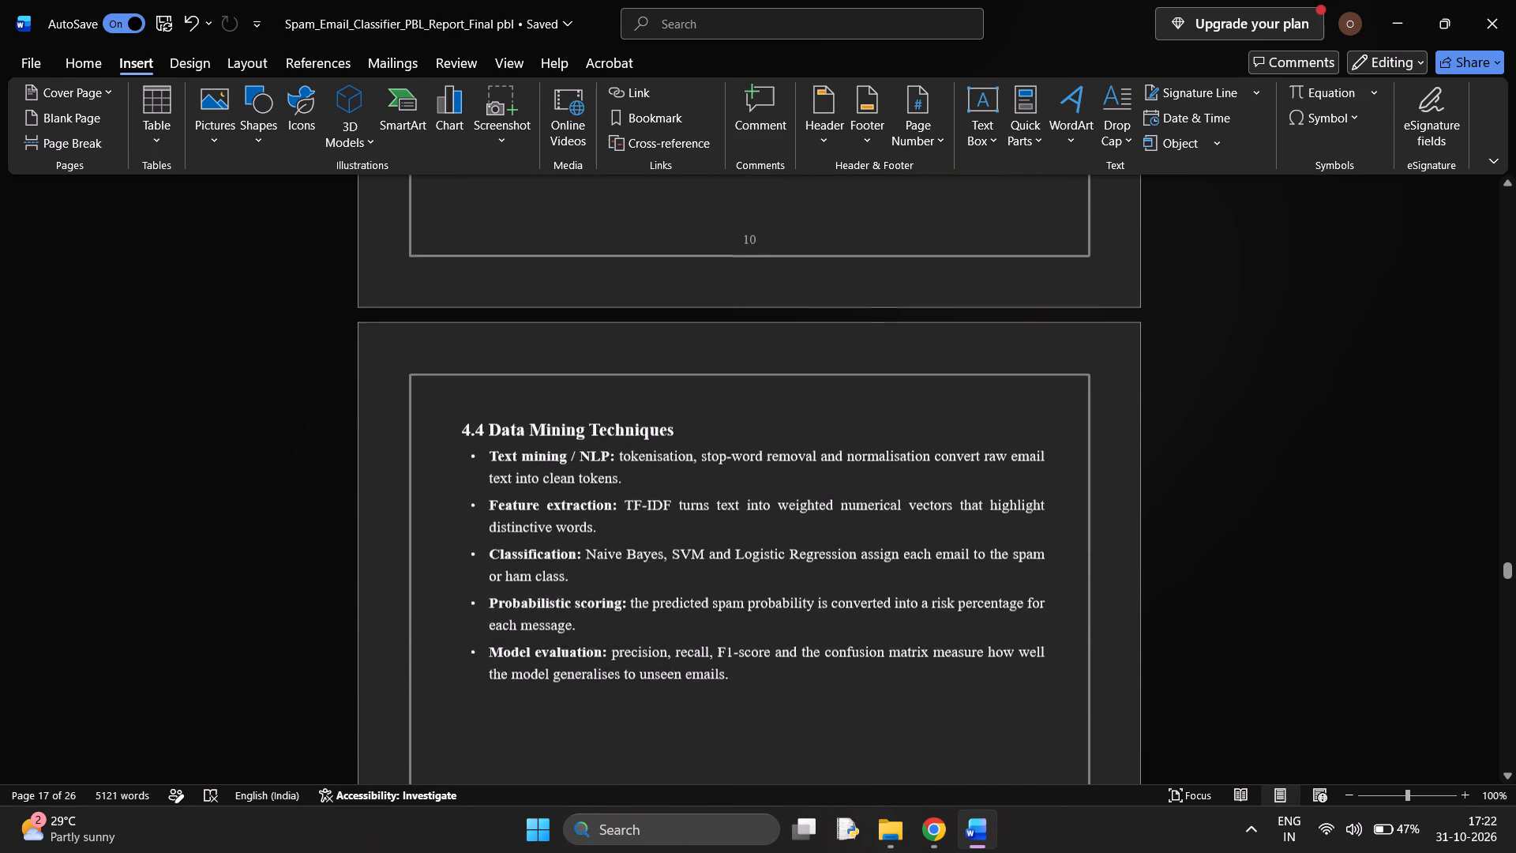
scroll(1241, 524, down, 1)
scroll(1241, 524, up, 3)
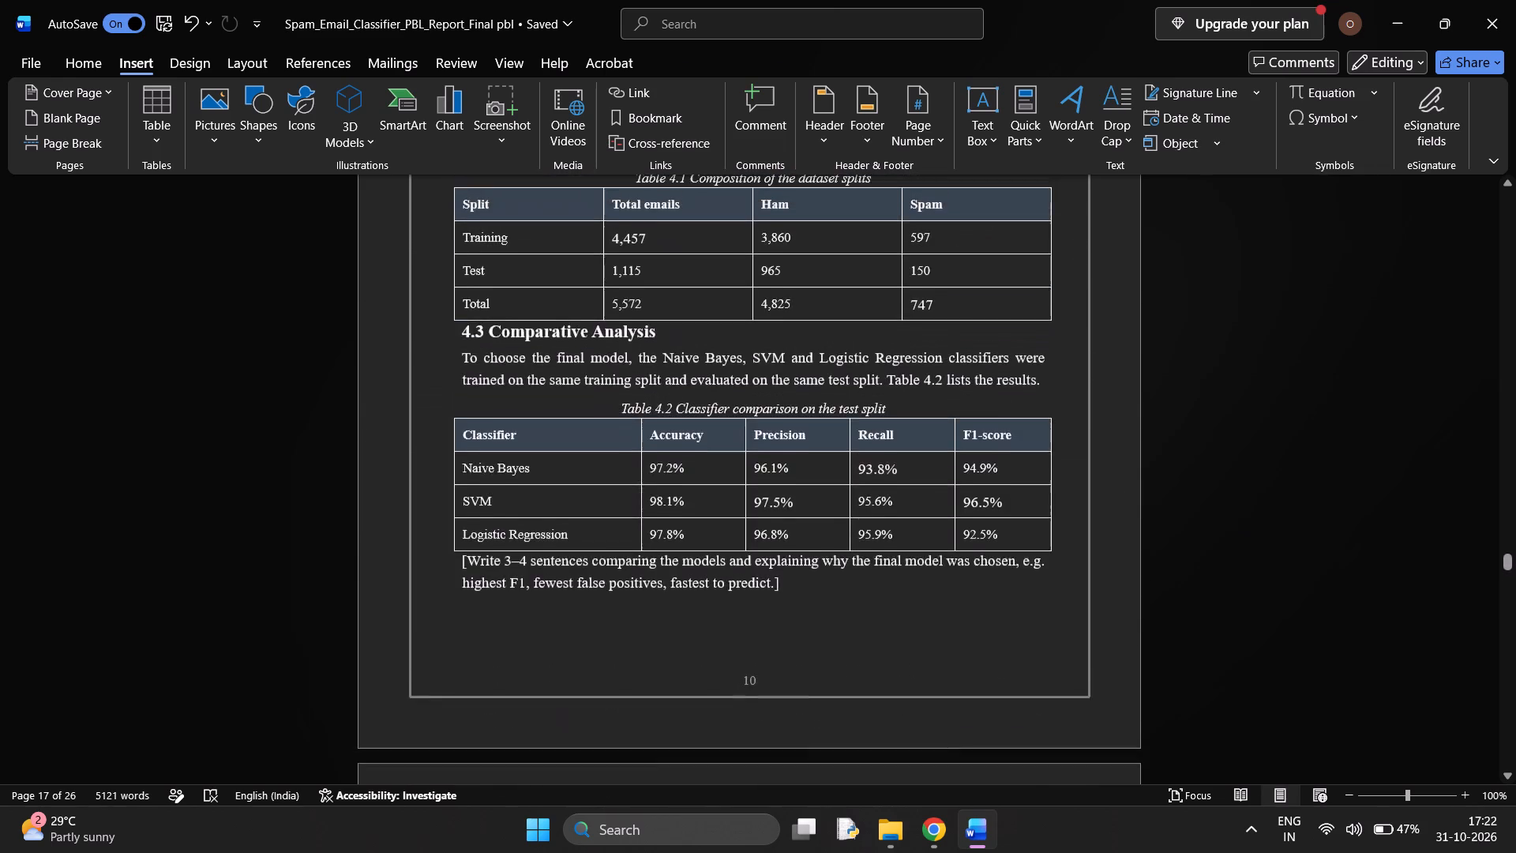
scroll(1241, 524, up, 3)
scroll(1241, 524, down, 3)
scroll(1241, 524, up, 1)
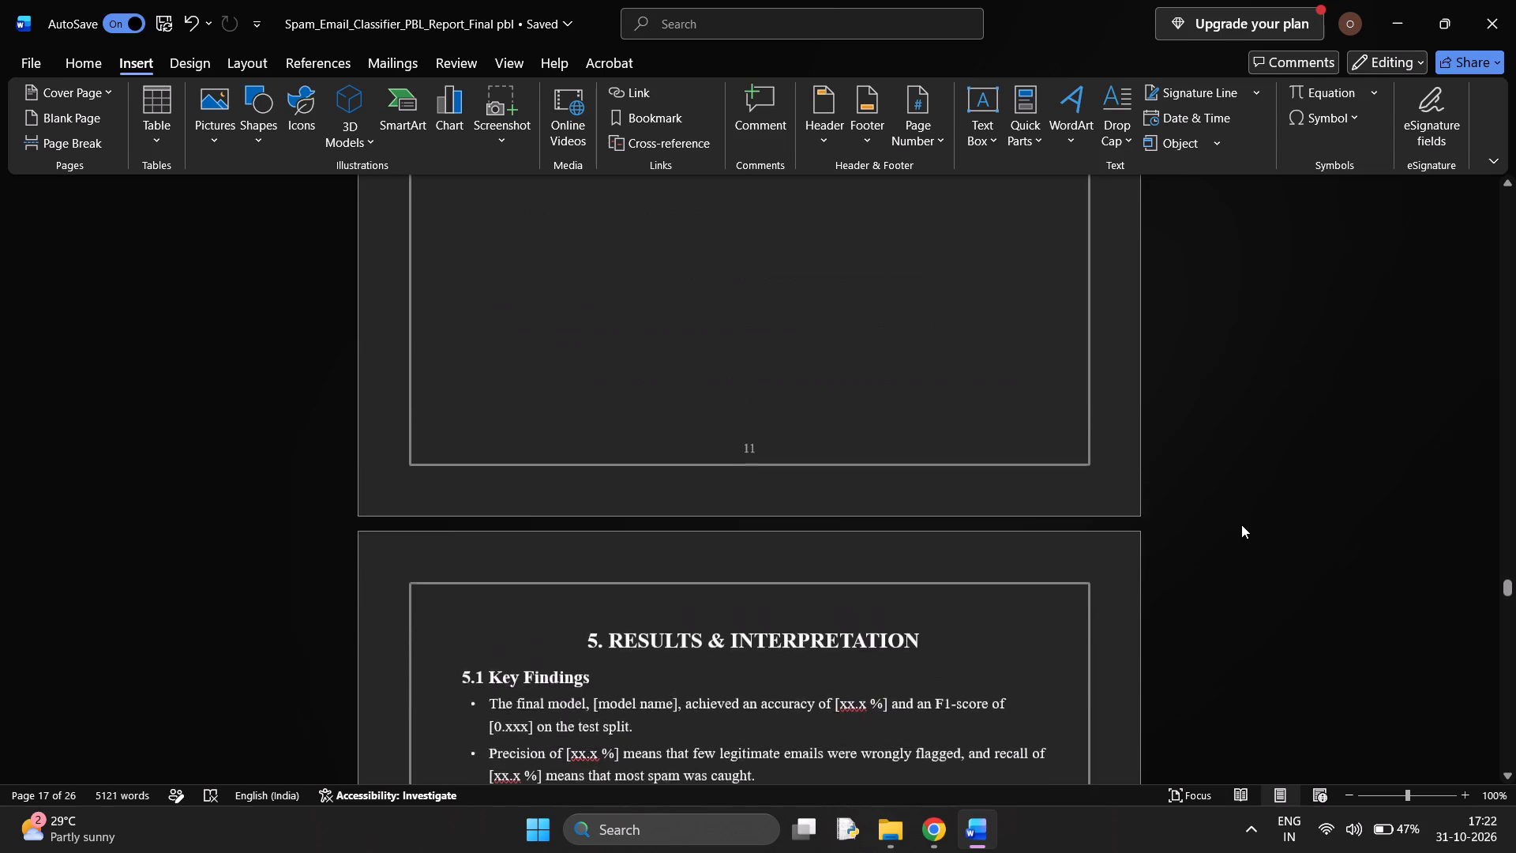
scroll(1241, 524, up, 5)
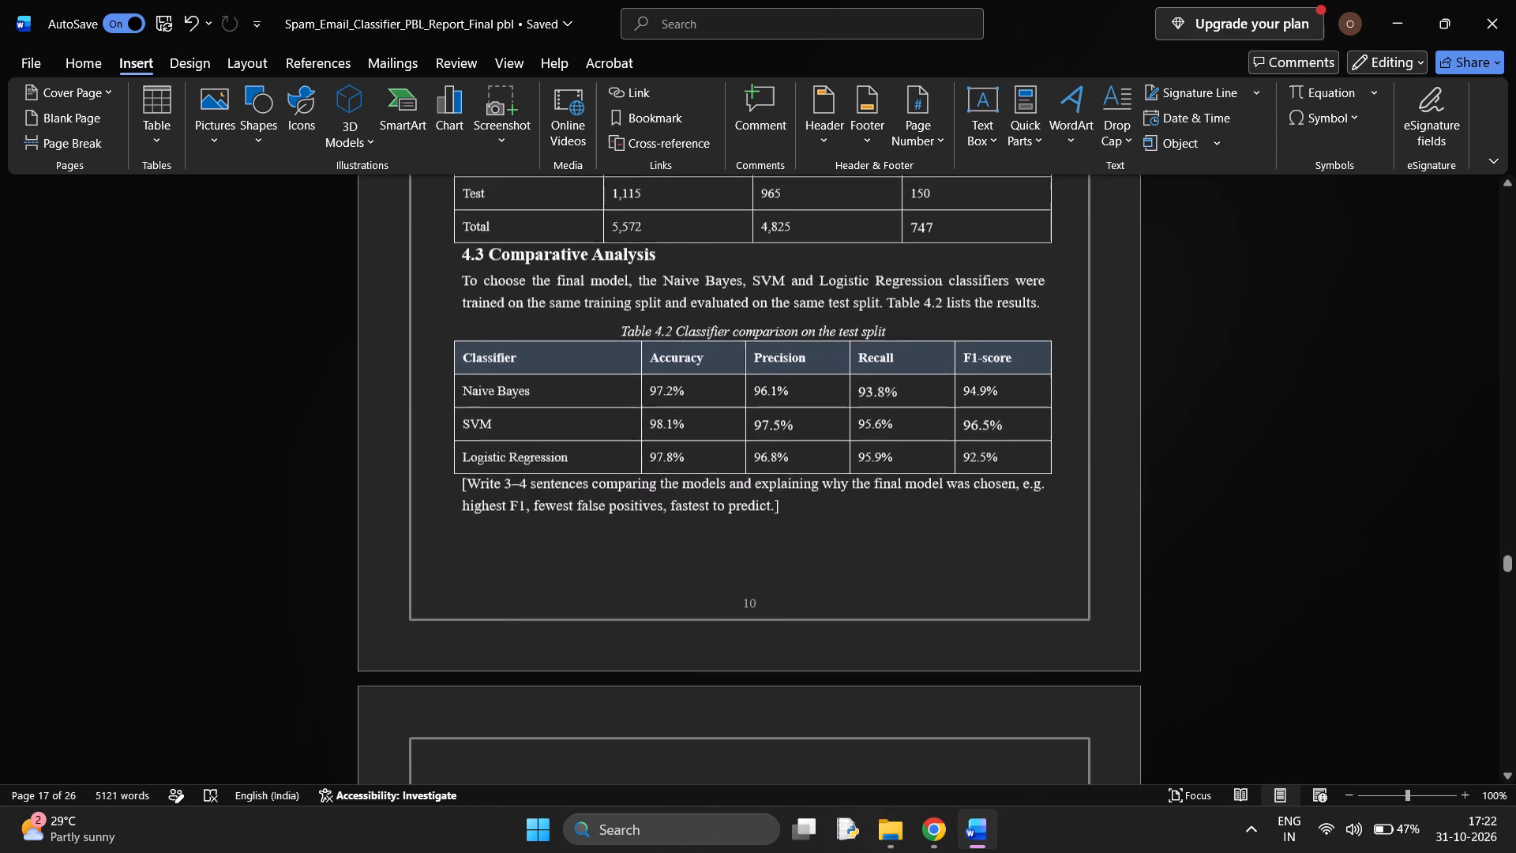
scroll(1241, 524, up, 2)
scroll(1241, 524, down, 4)
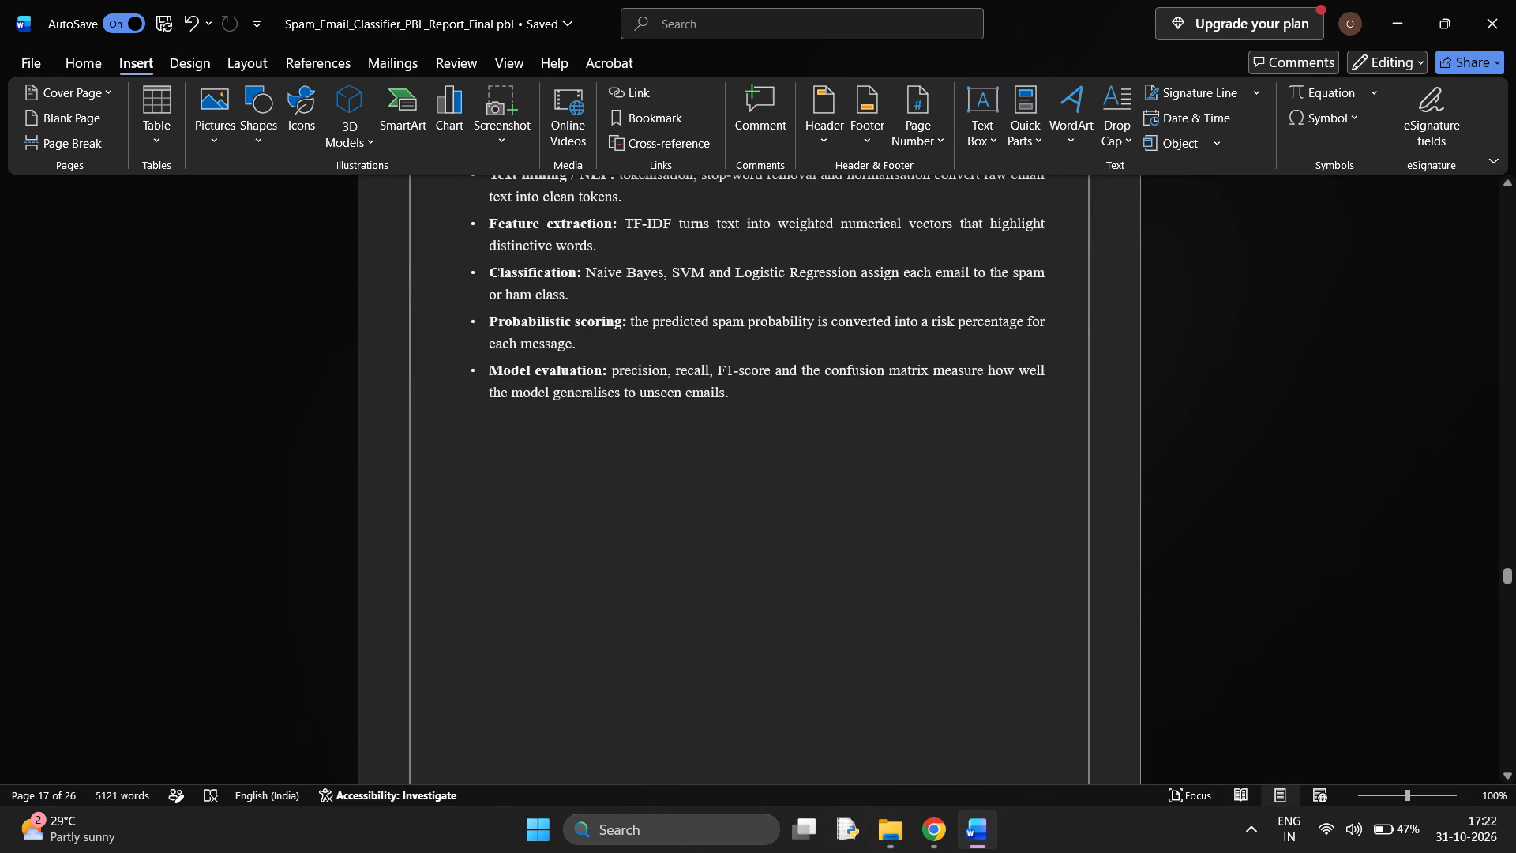
scroll(1241, 524, down, 2)
scroll(1241, 524, up, 7)
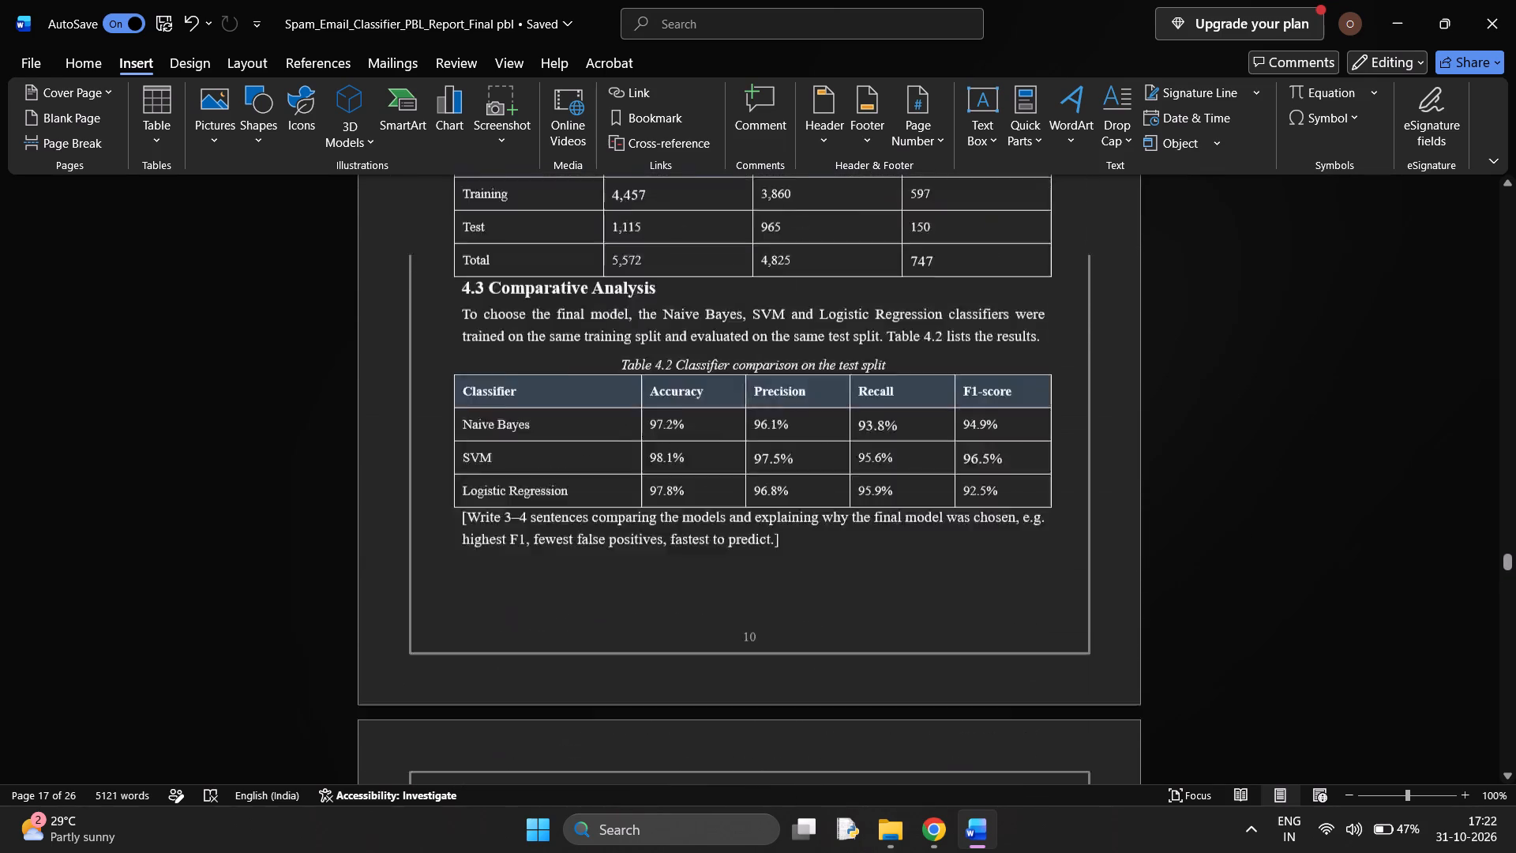
scroll(1241, 524, up, 1)
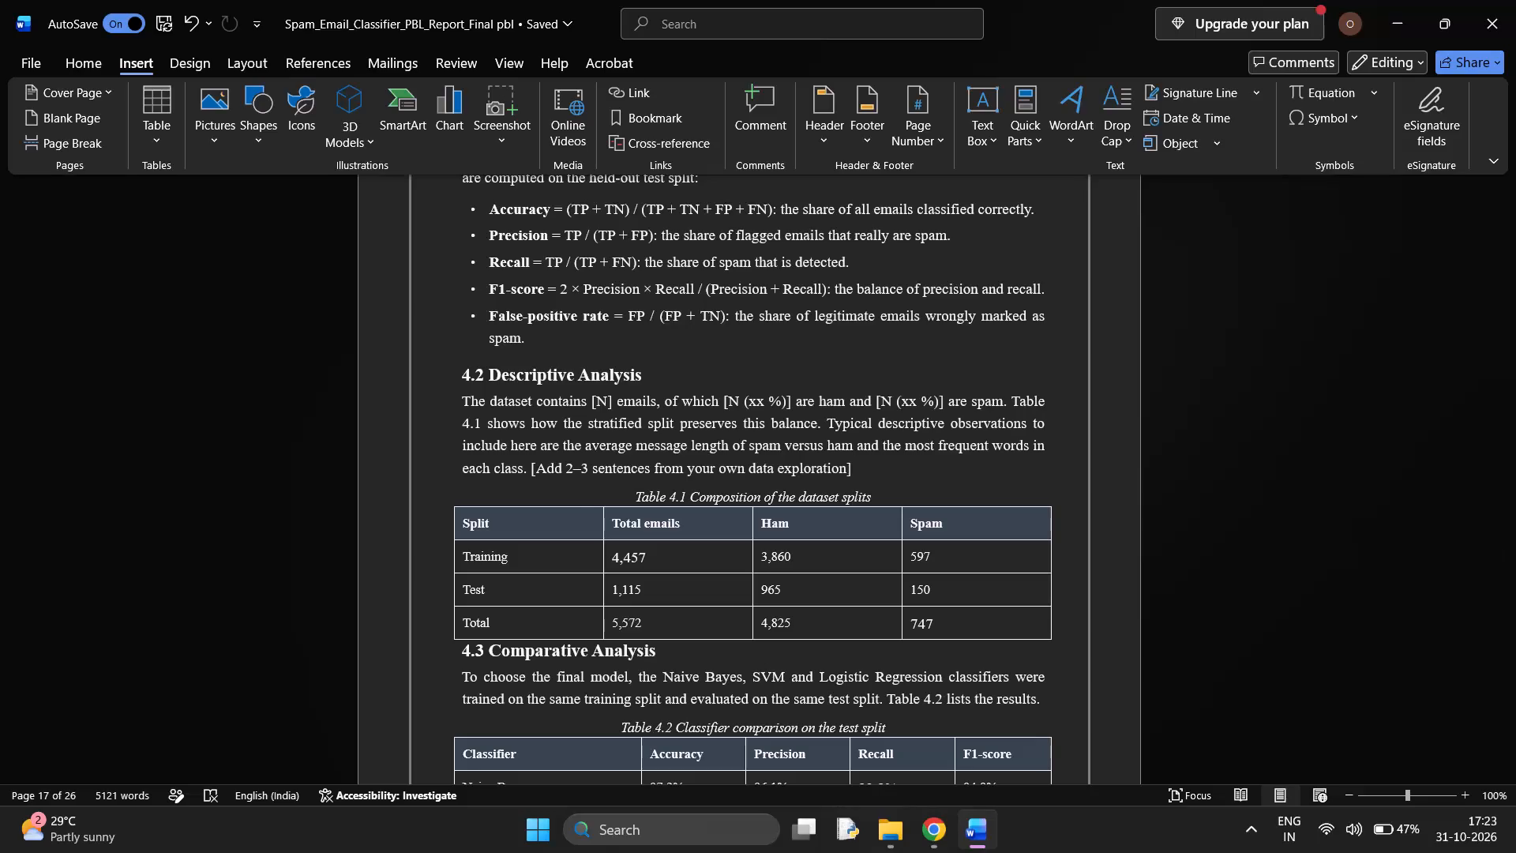
Delete the stray backtick before "A PBL Project Report Entitled On" on the report's cover page.
click(1345, 422)
click(1502, 419)
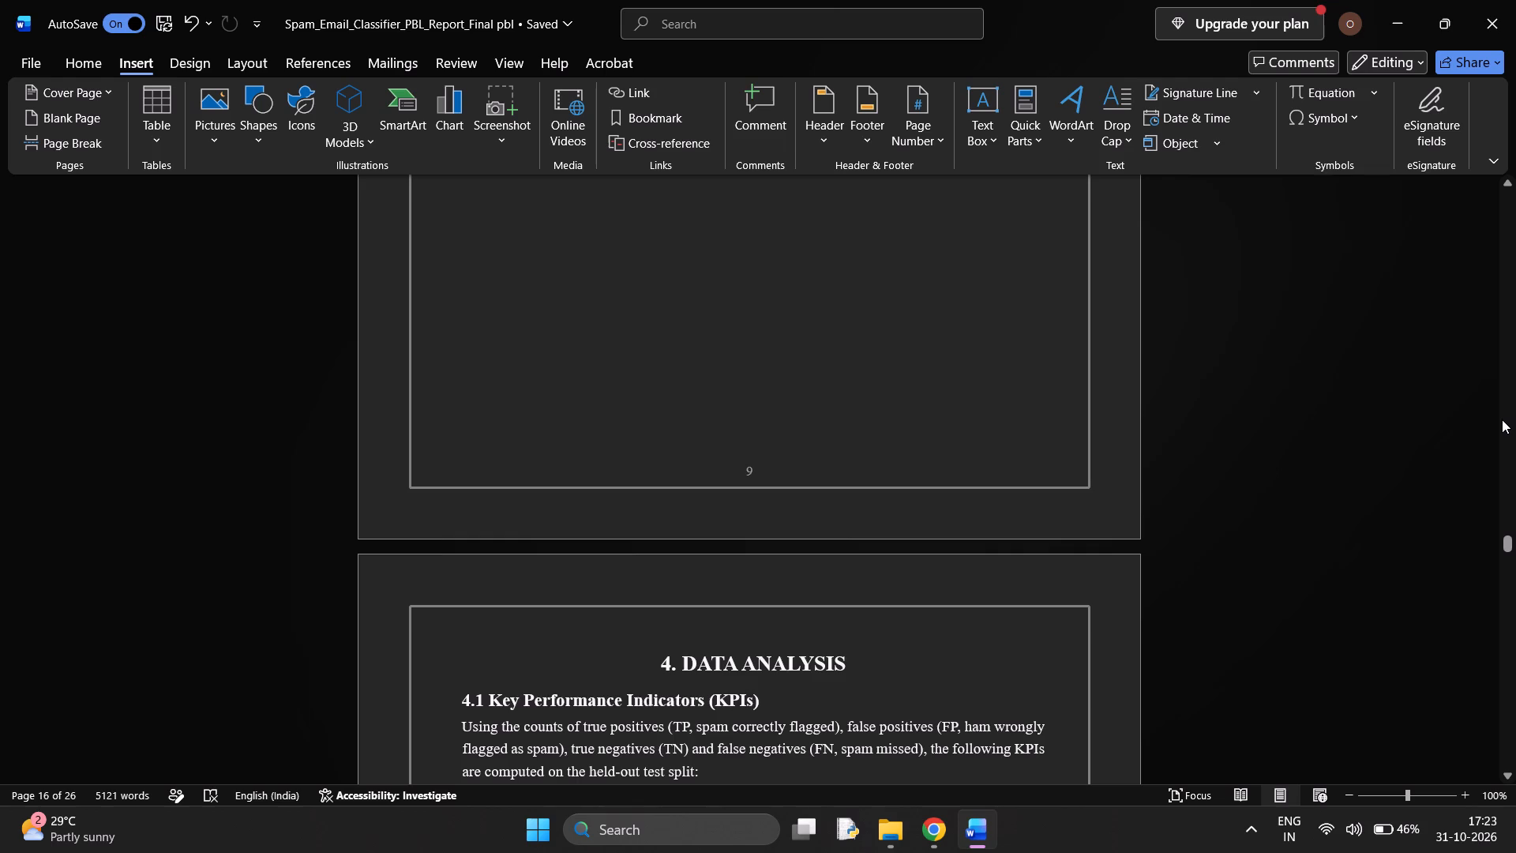
scroll(1502, 419, up, 7)
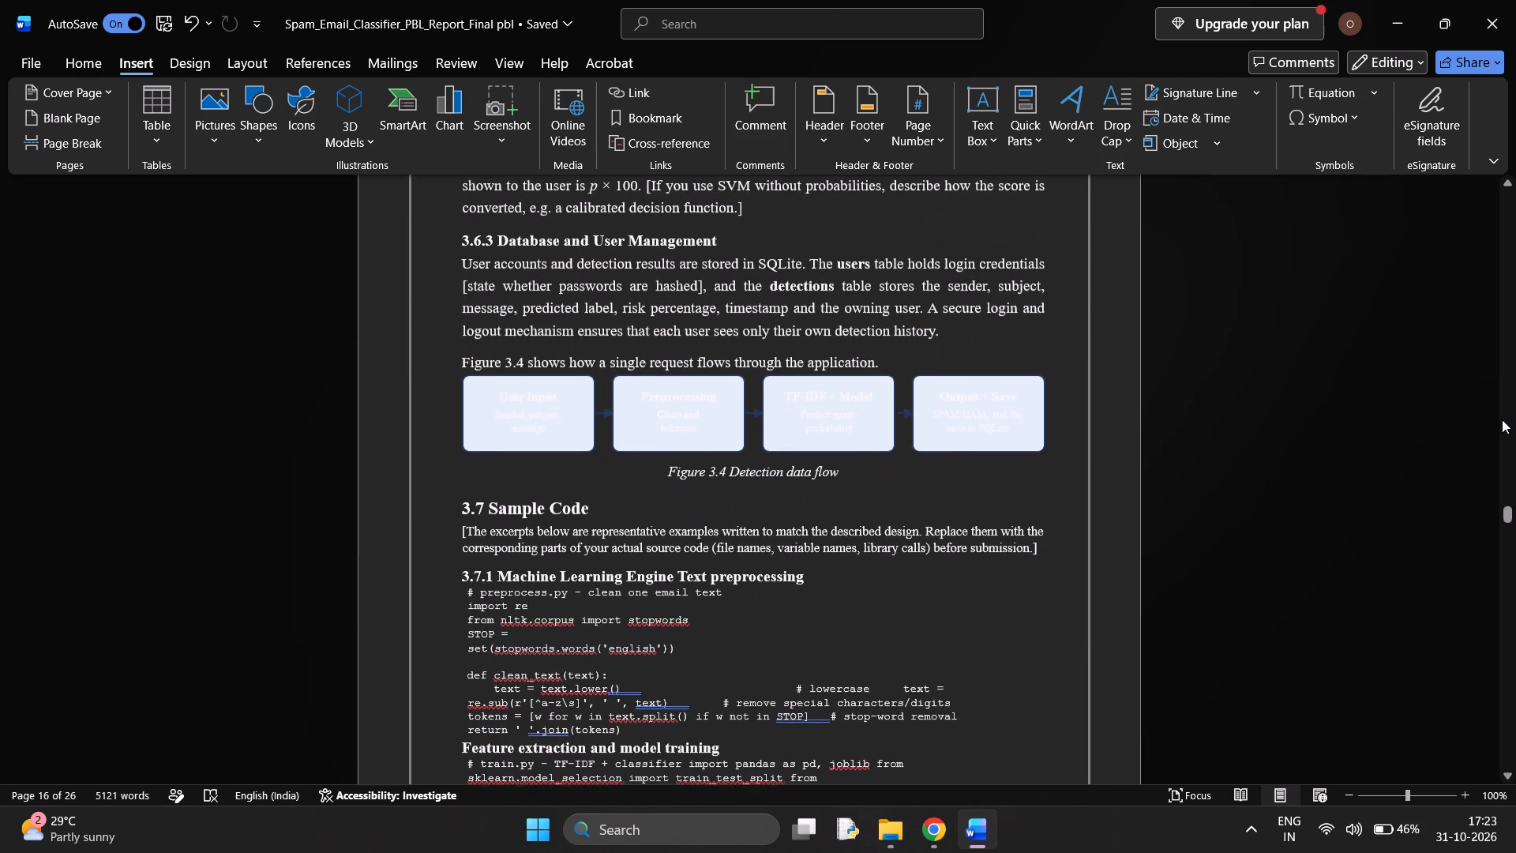
scroll(1502, 419, up, 8)
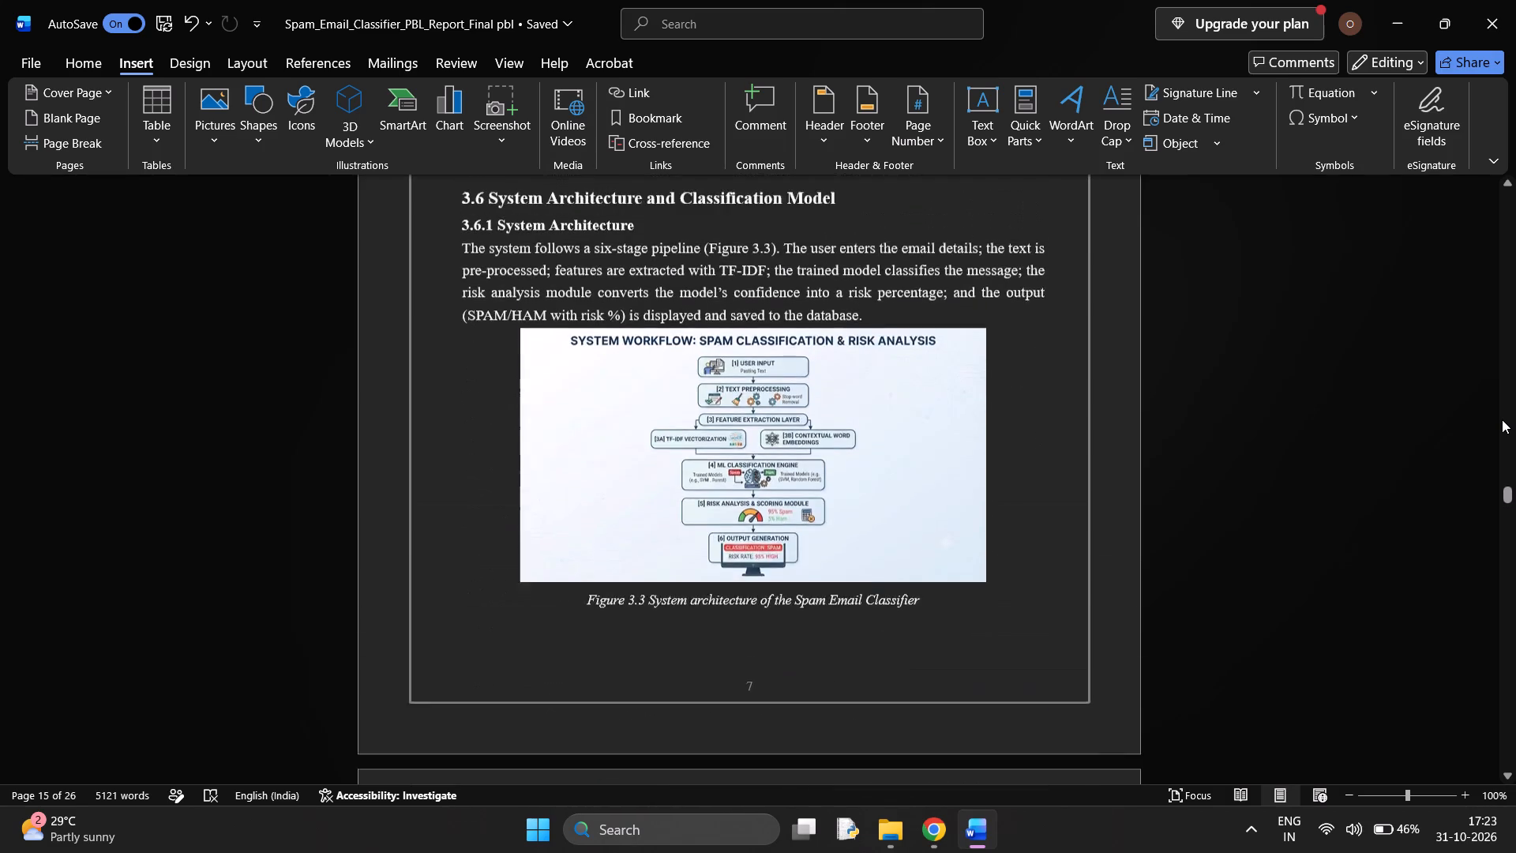
scroll(1502, 419, up, 11)
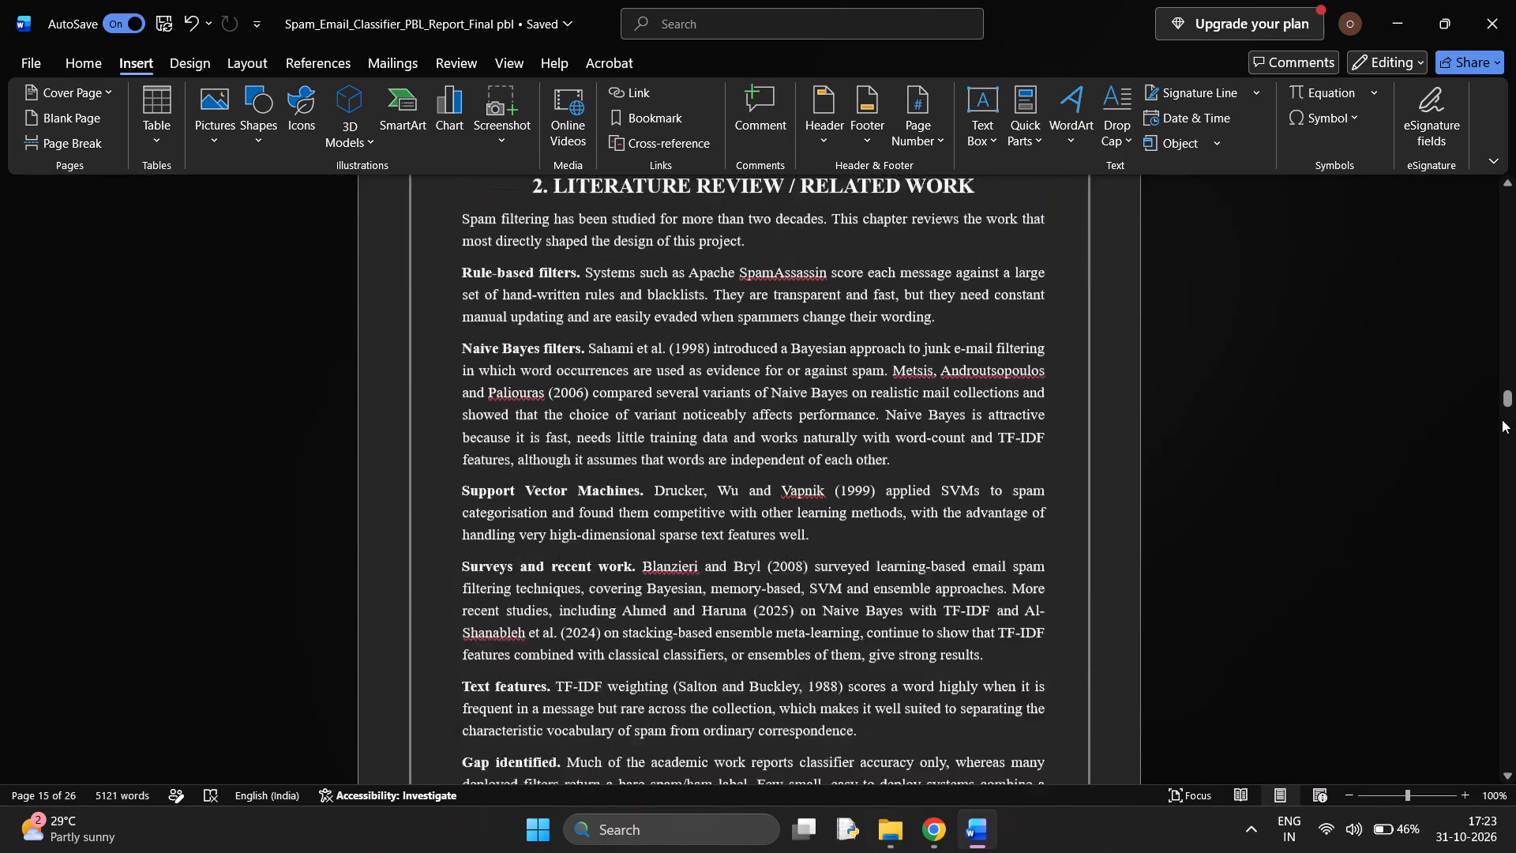
scroll(1502, 419, up, 17)
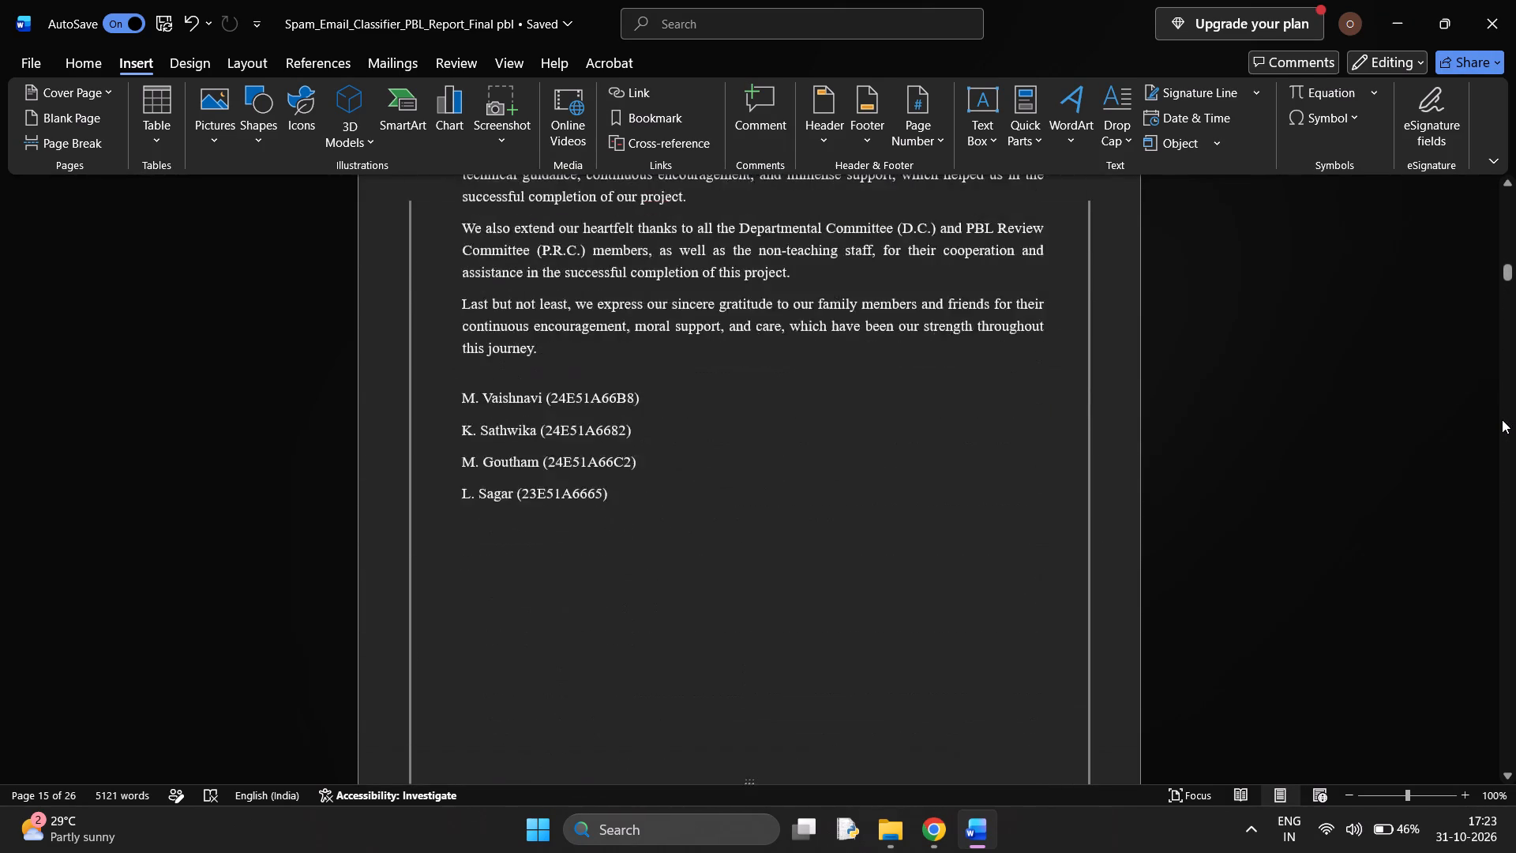
scroll(1502, 419, up, 18)
scroll(1502, 419, down, 1)
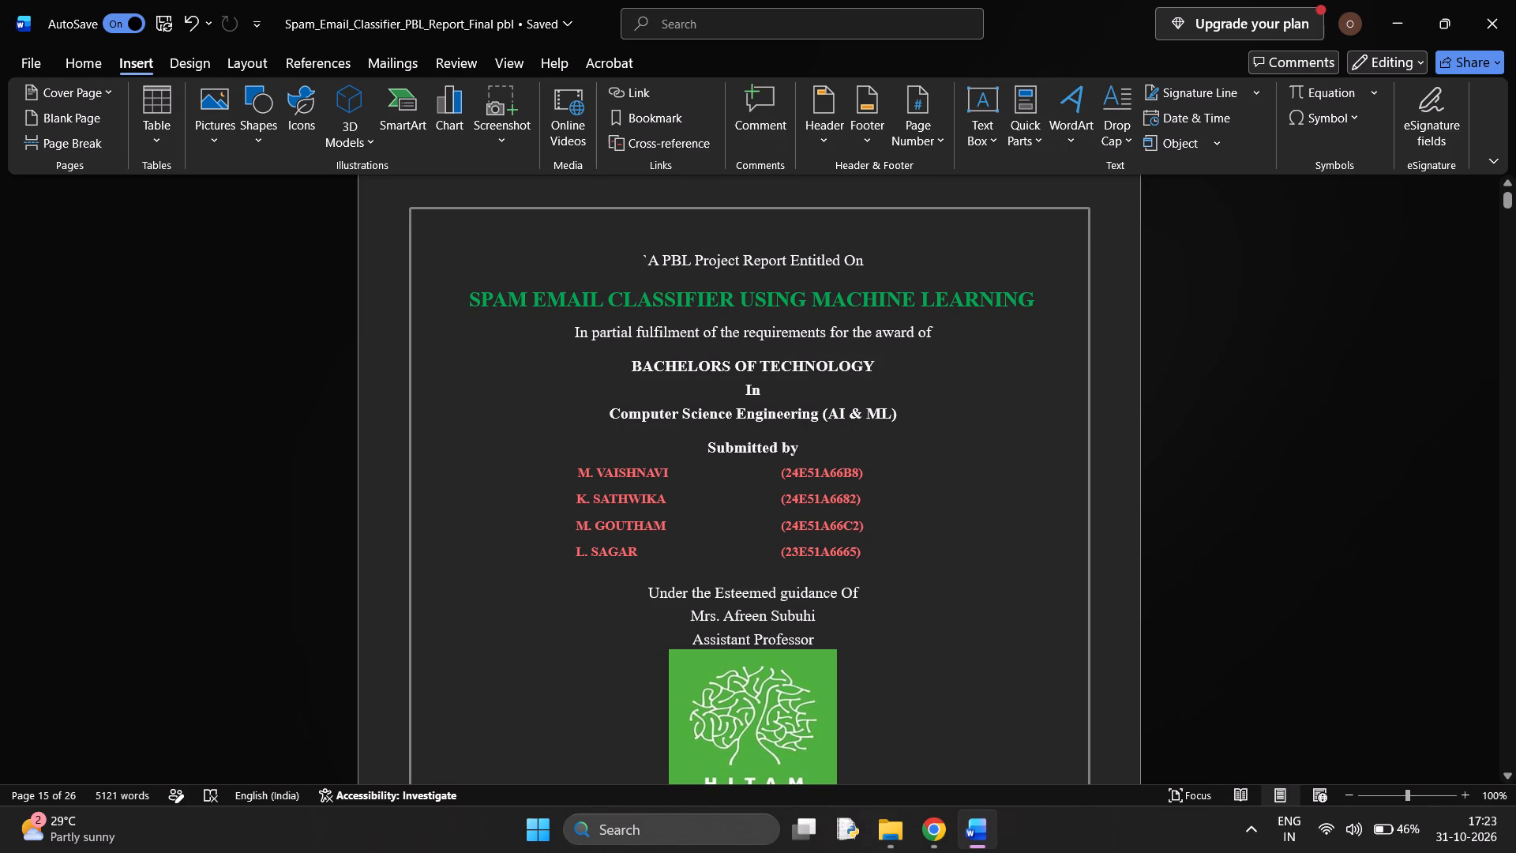
click(647, 254)
key(BackSpace)
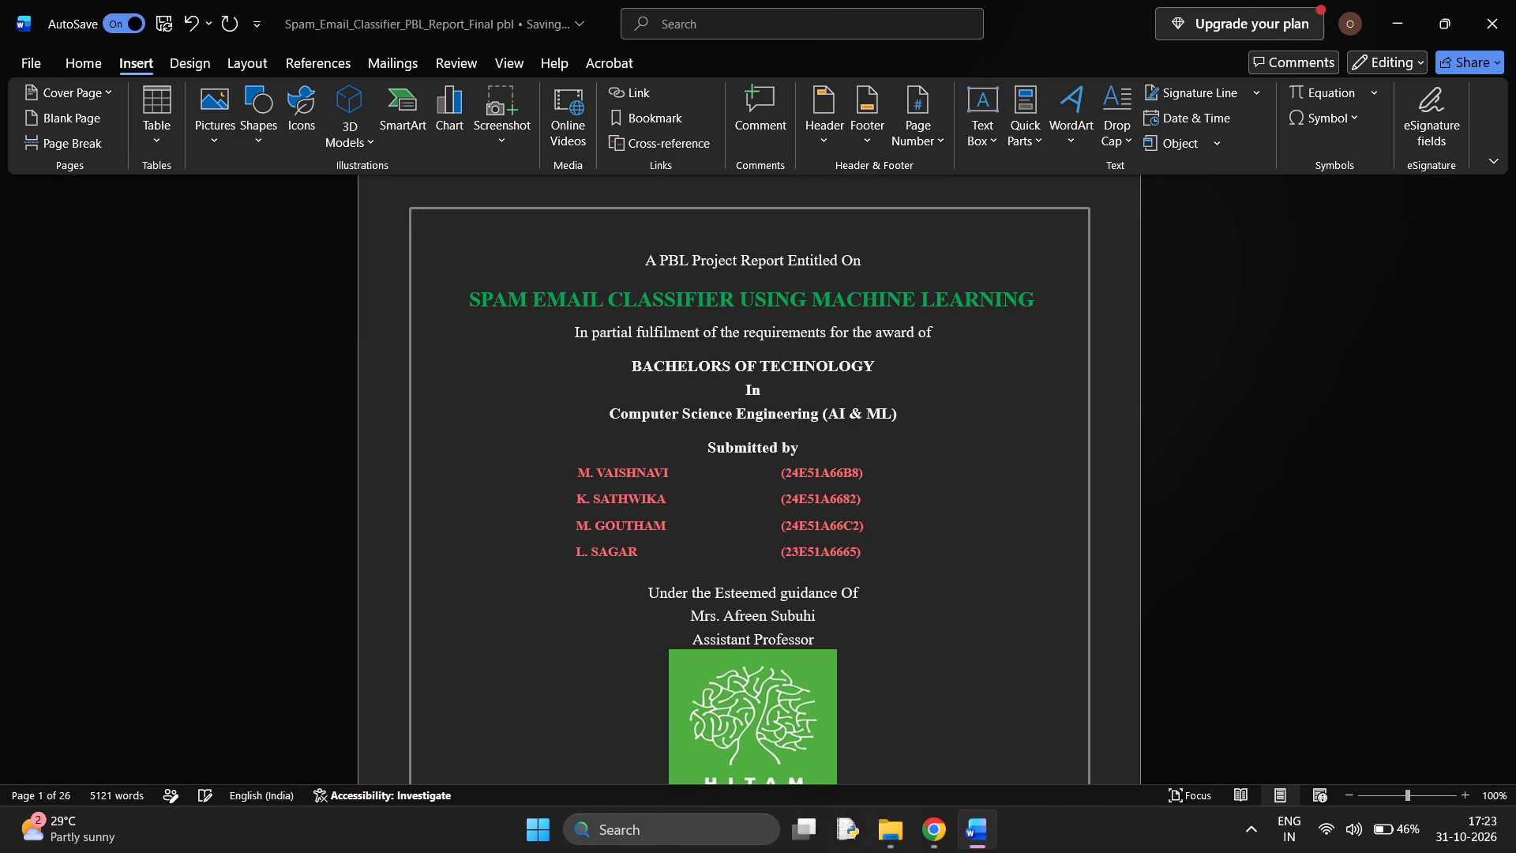
Review the rest of the cover page and the certificate page for stray characters or remaining placeholders.
scroll(647, 254, down, 1)
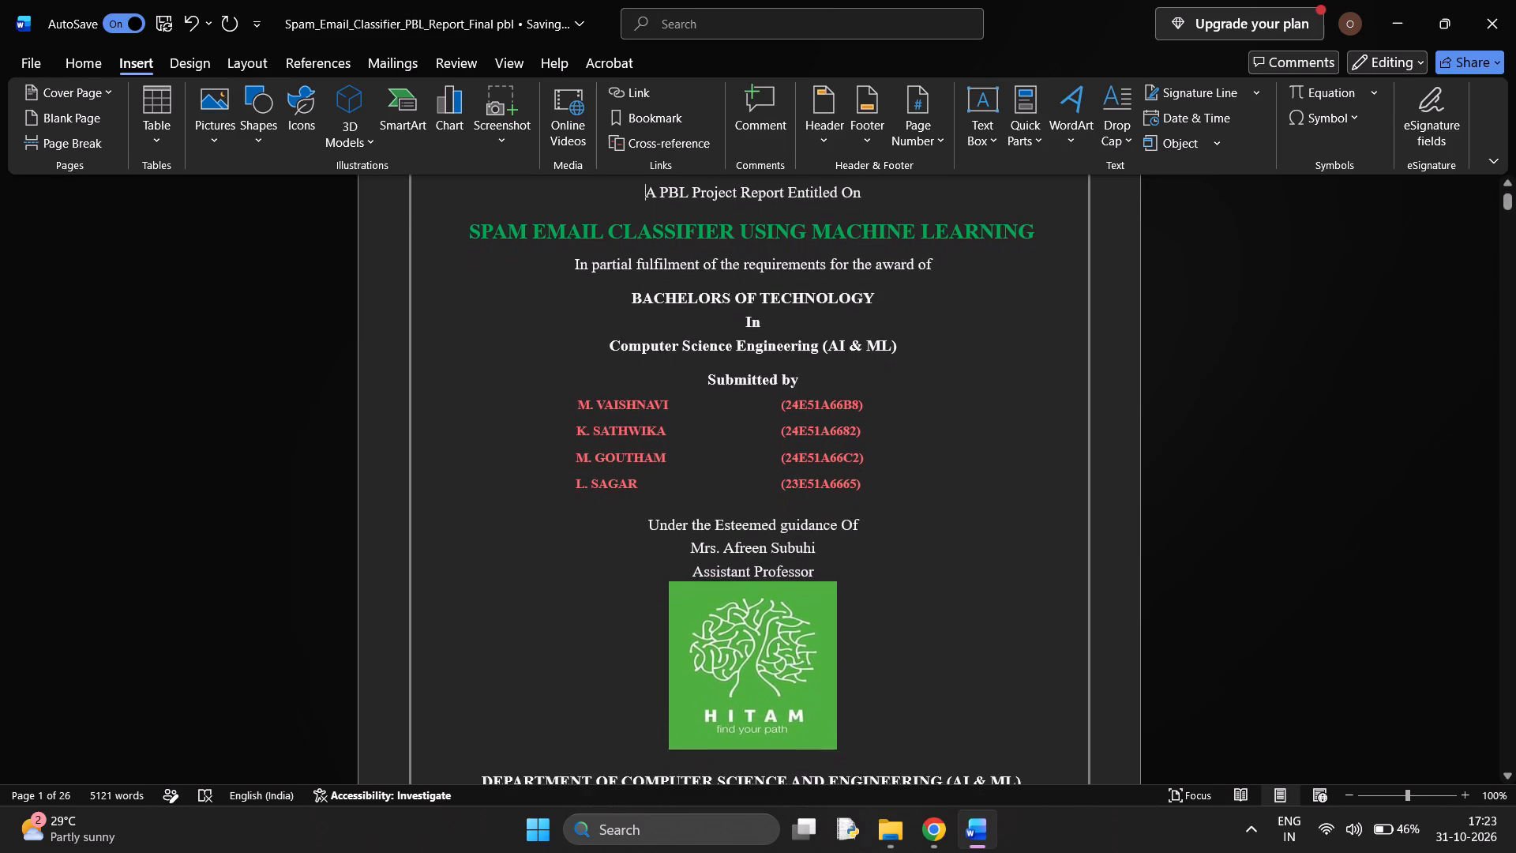
scroll(647, 254, down, 1)
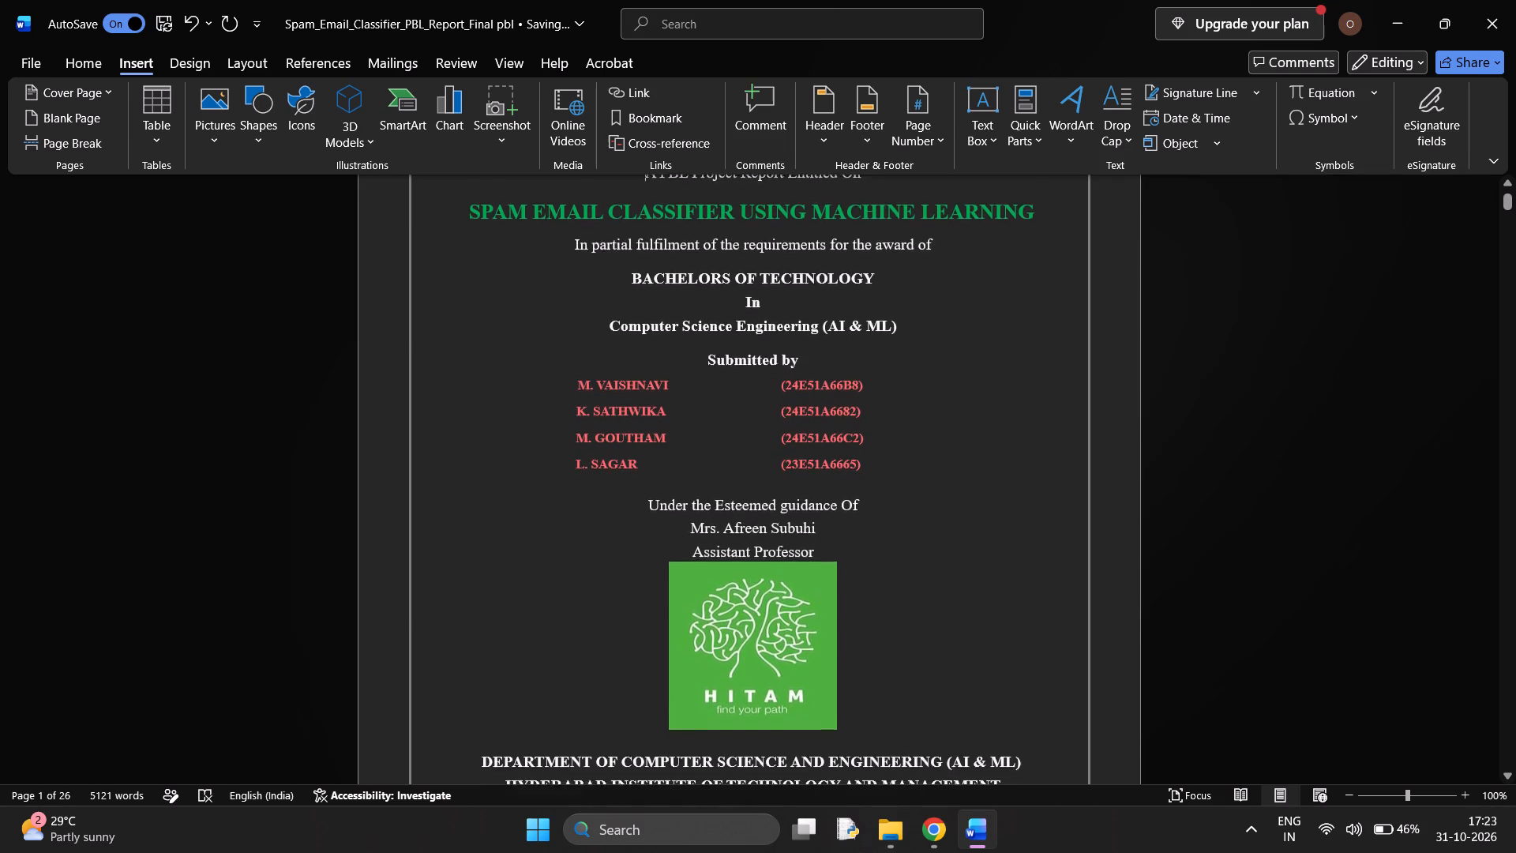
scroll(647, 254, down, 1)
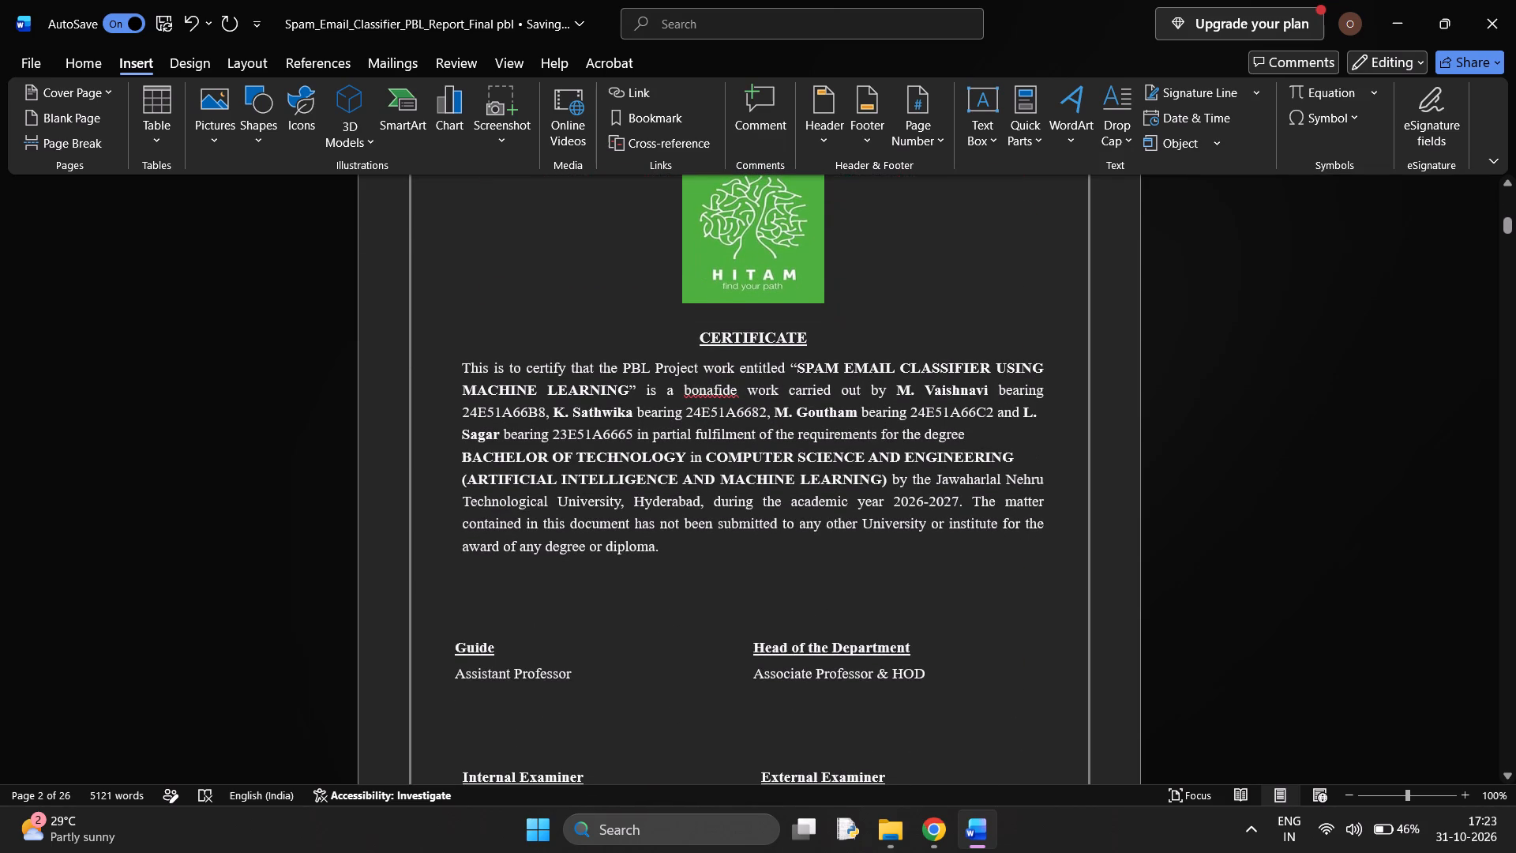
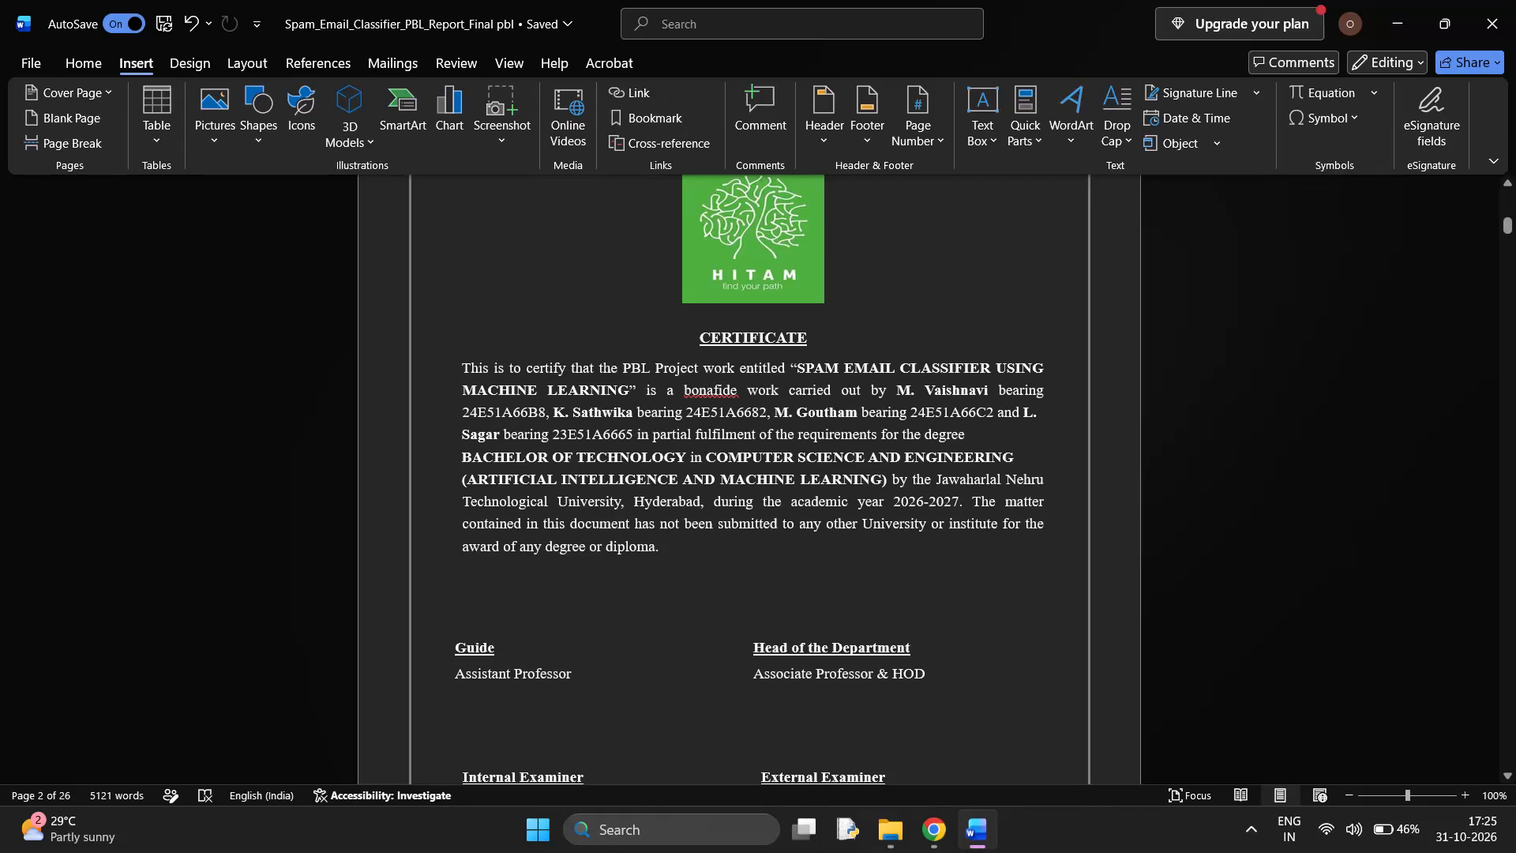
Review the declaration, acknowledgement and table of contents pages for stray characters or remaining placeholders.
scroll(619, 353, down, 3)
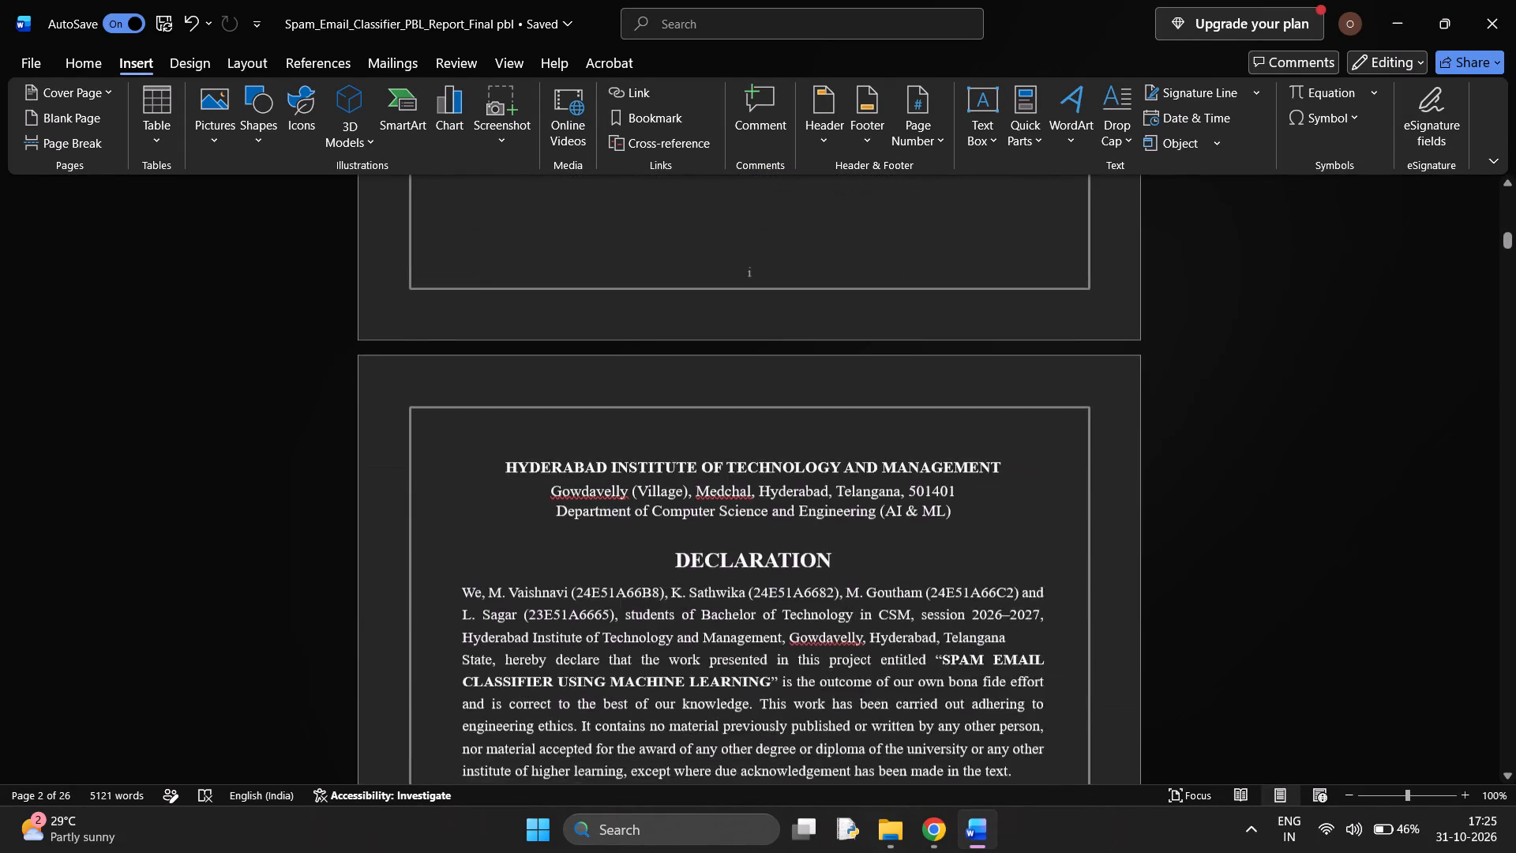
scroll(619, 353, down, 2)
scroll(619, 353, up, 1)
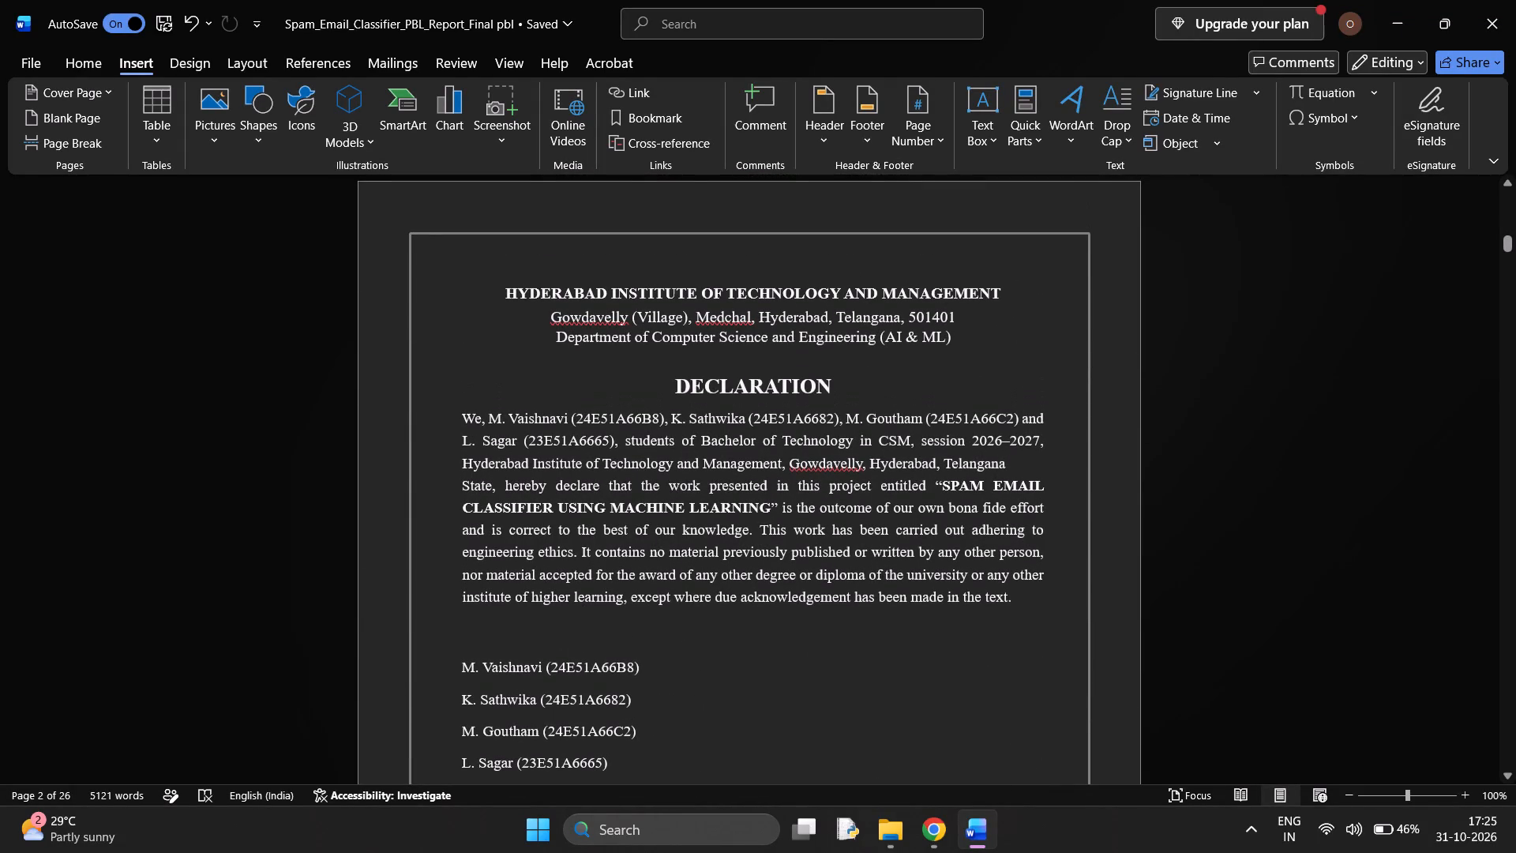
scroll(619, 353, up, 1)
scroll(619, 352, down, 1)
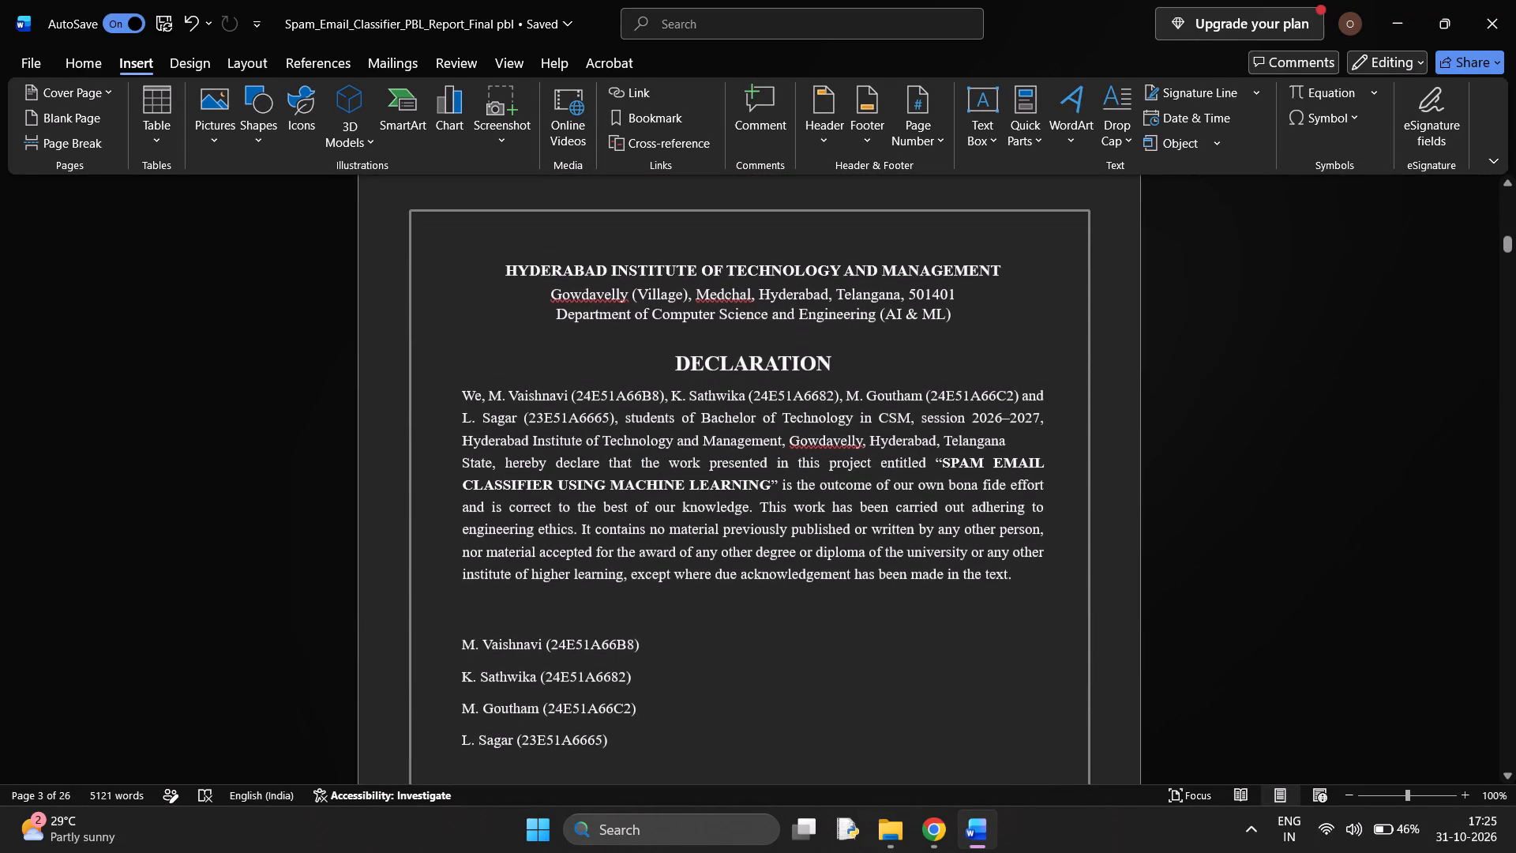
scroll(619, 352, down, 4)
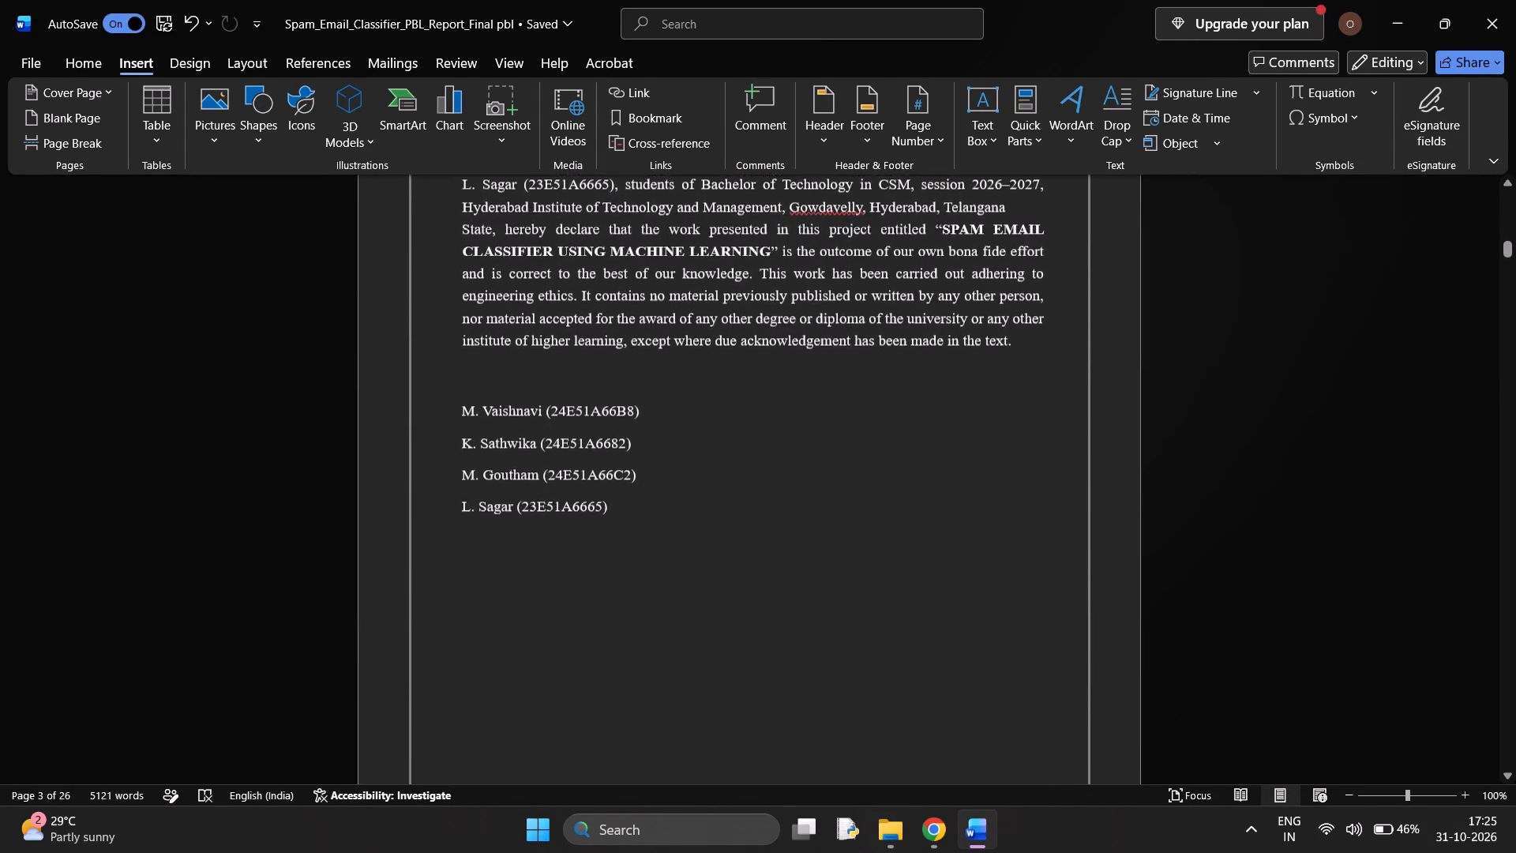
scroll(619, 352, down, 4)
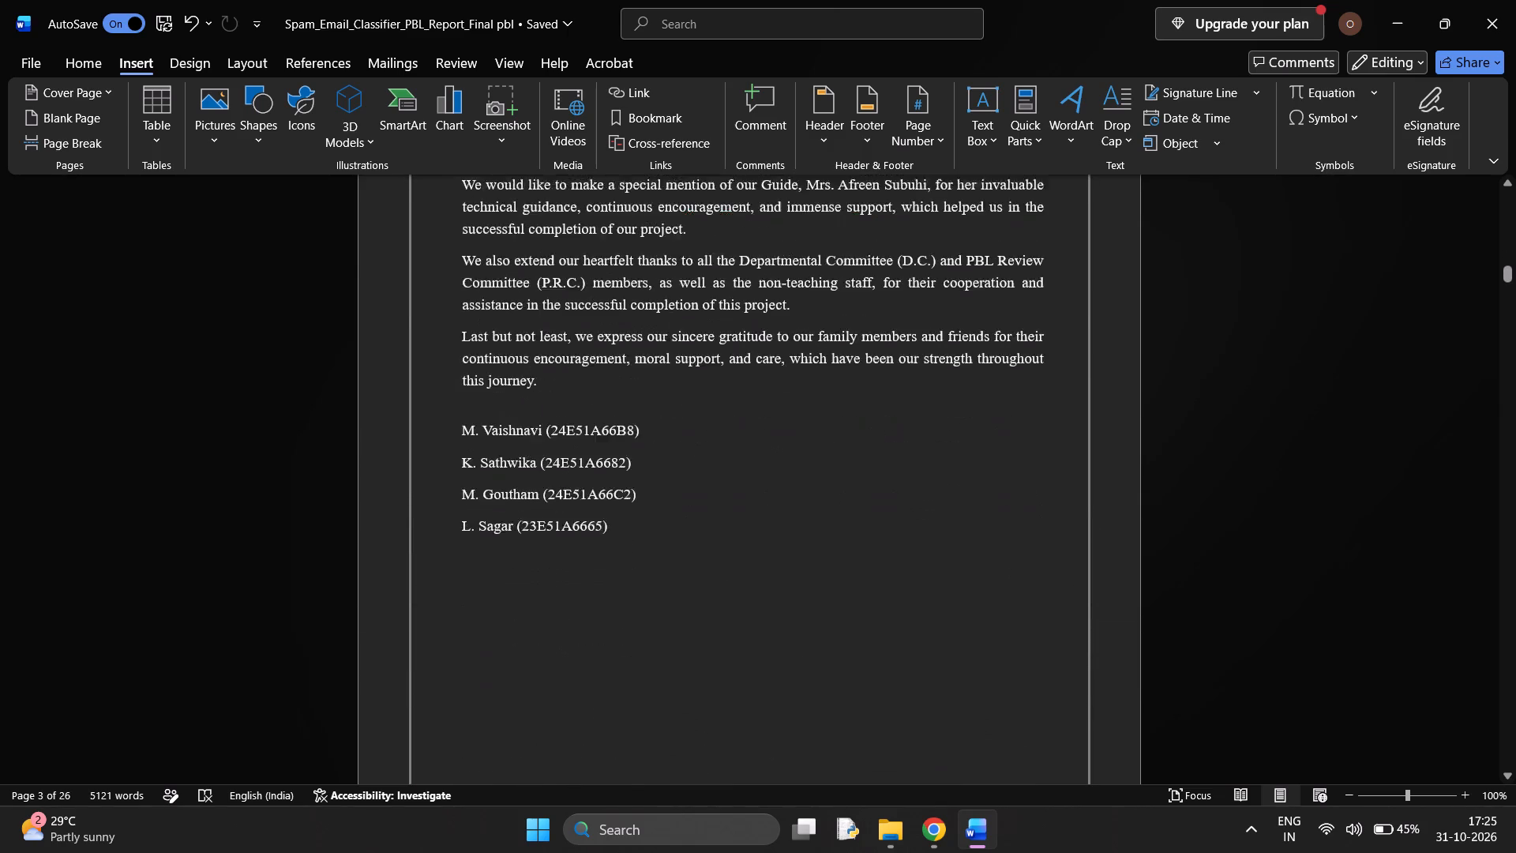
scroll(619, 352, down, 3)
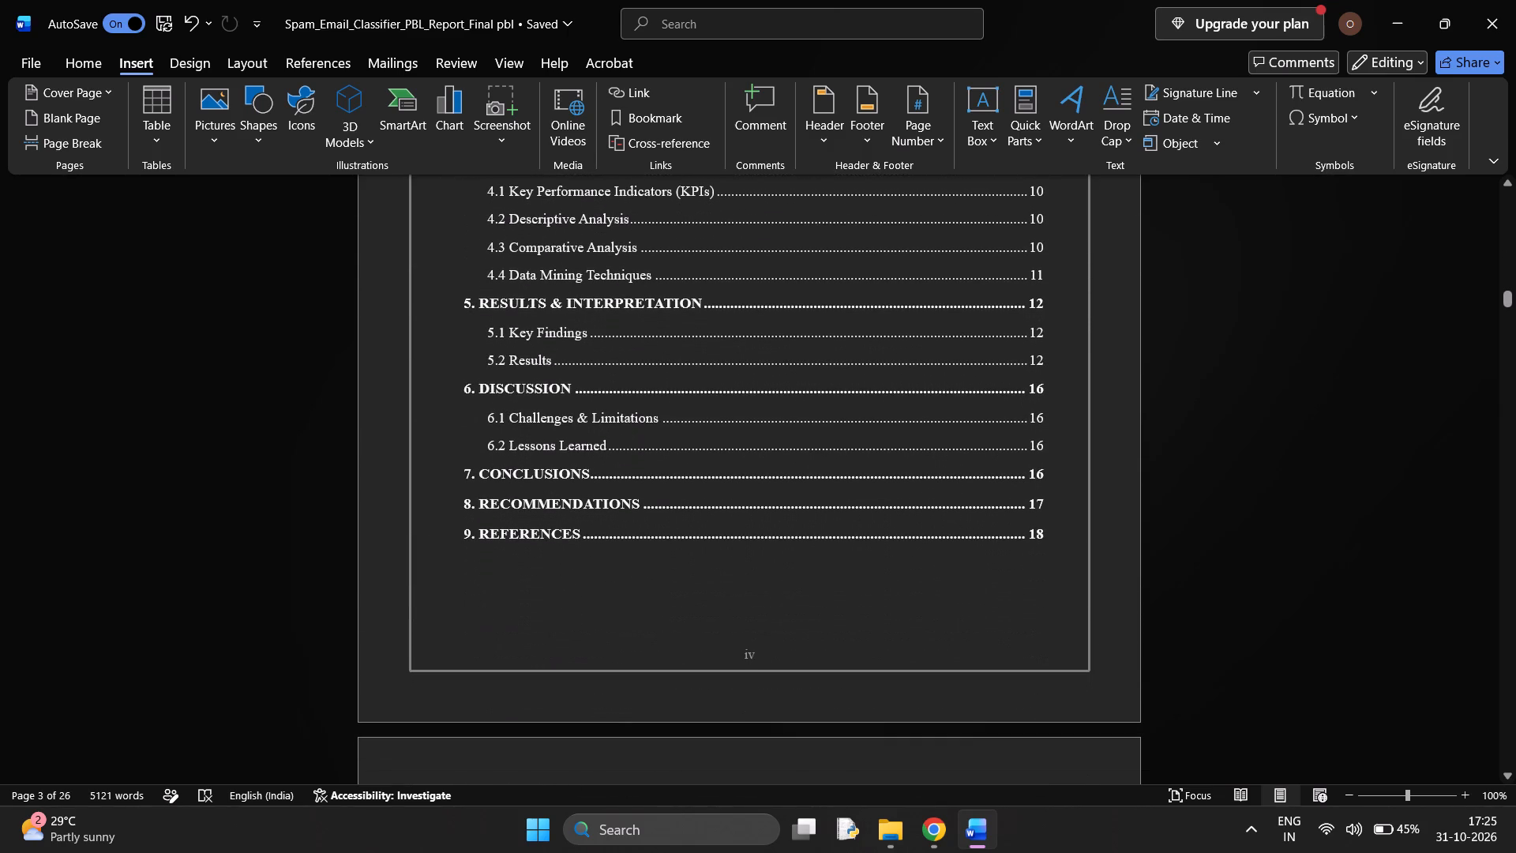
scroll(619, 352, up, 2)
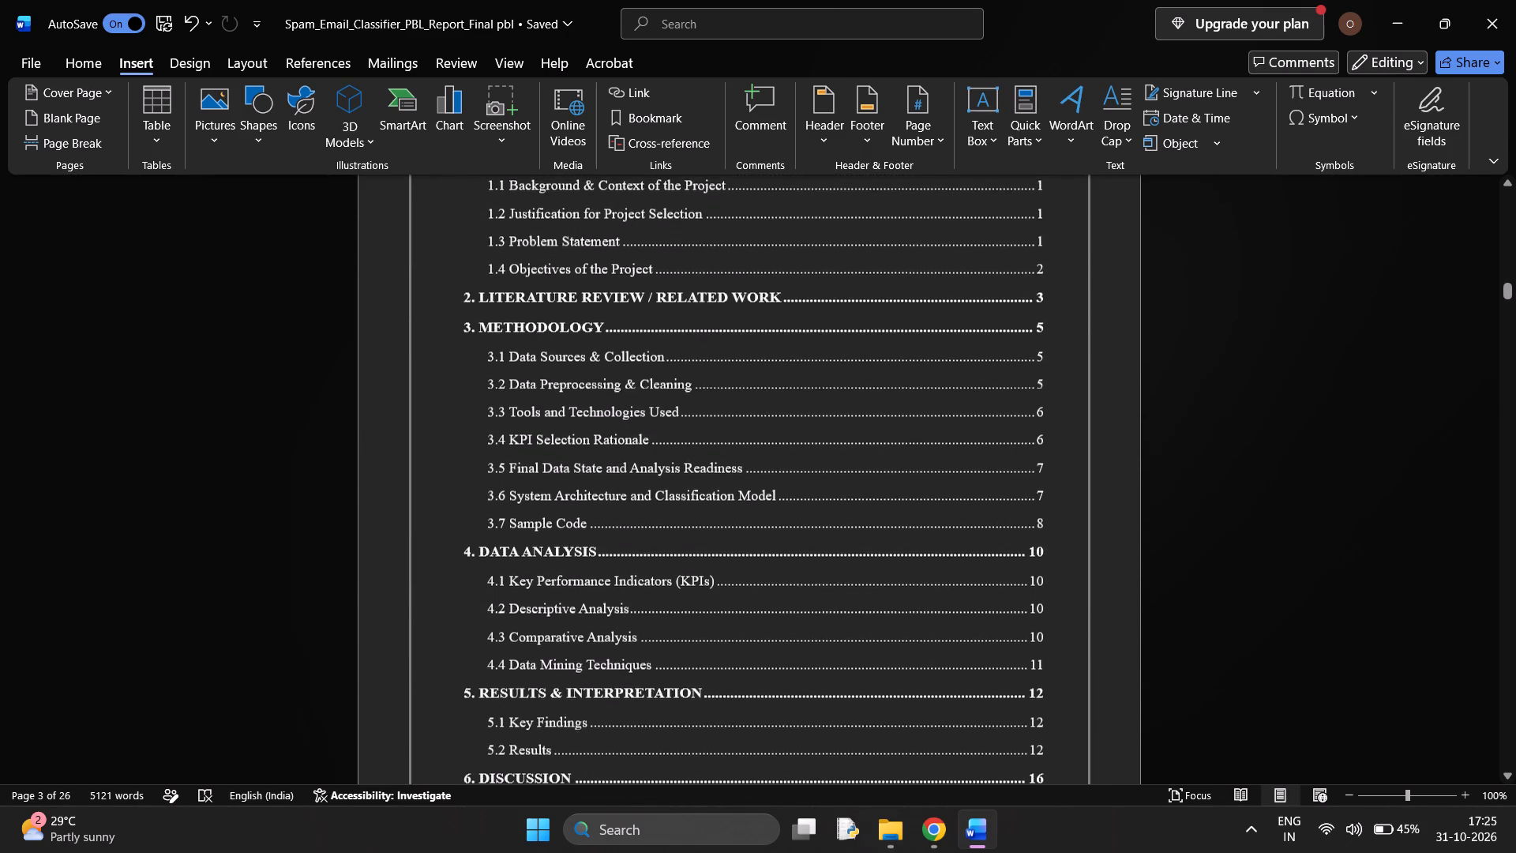
scroll(619, 352, up, 1)
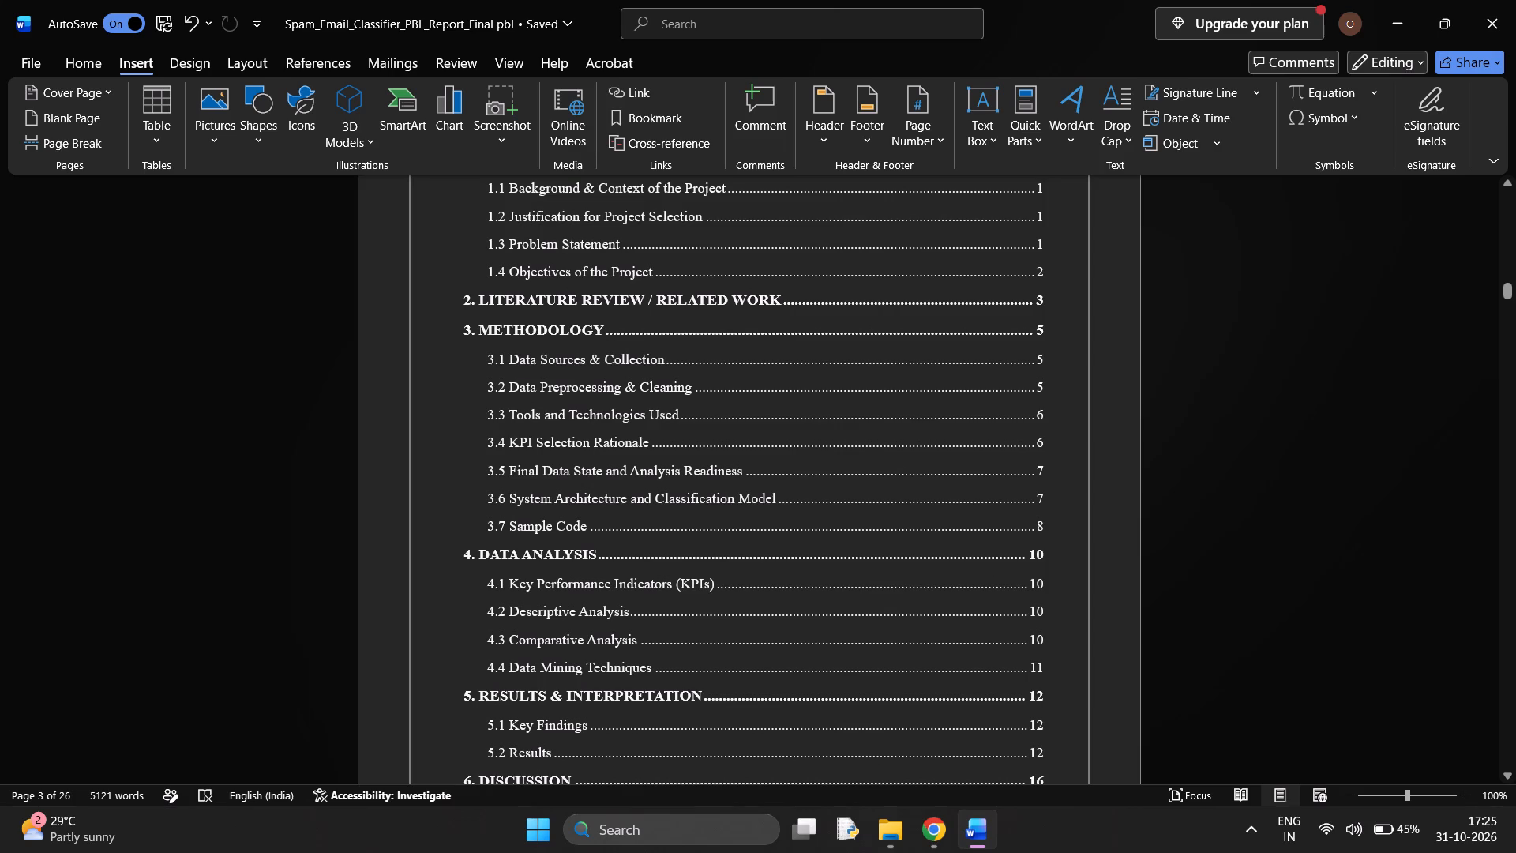
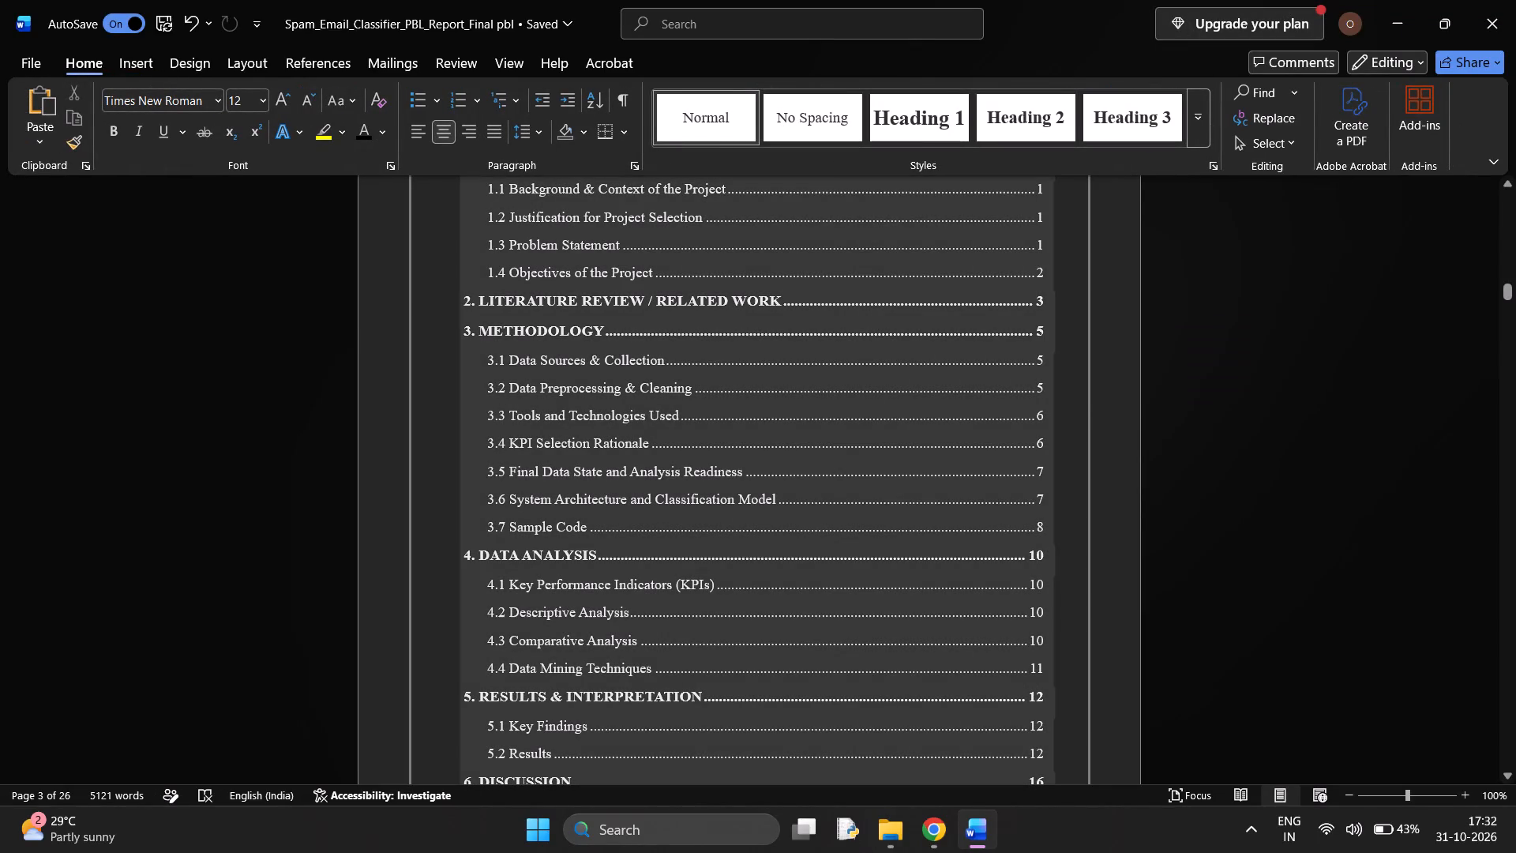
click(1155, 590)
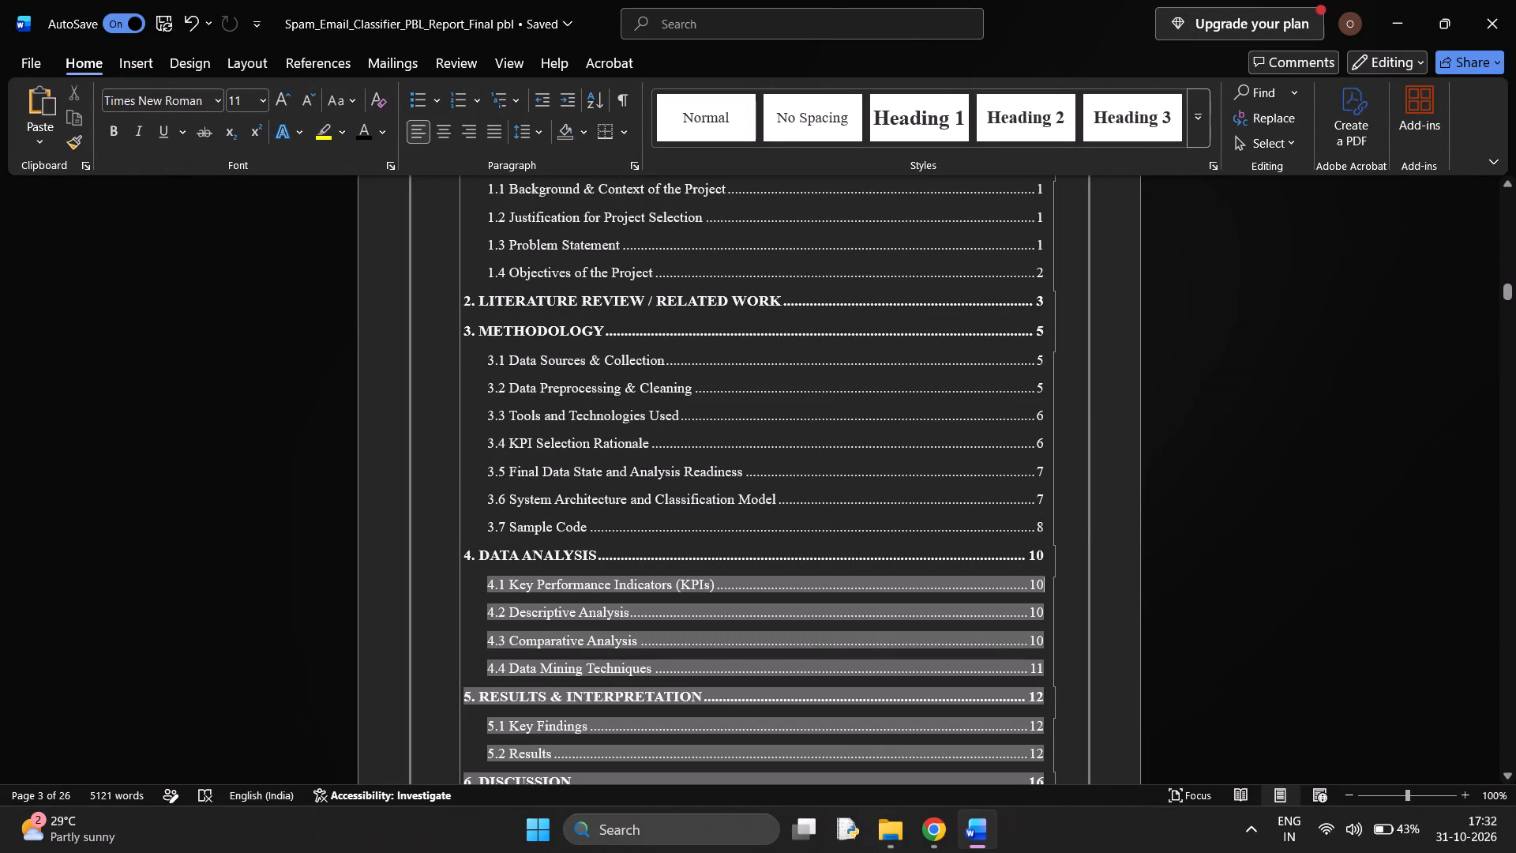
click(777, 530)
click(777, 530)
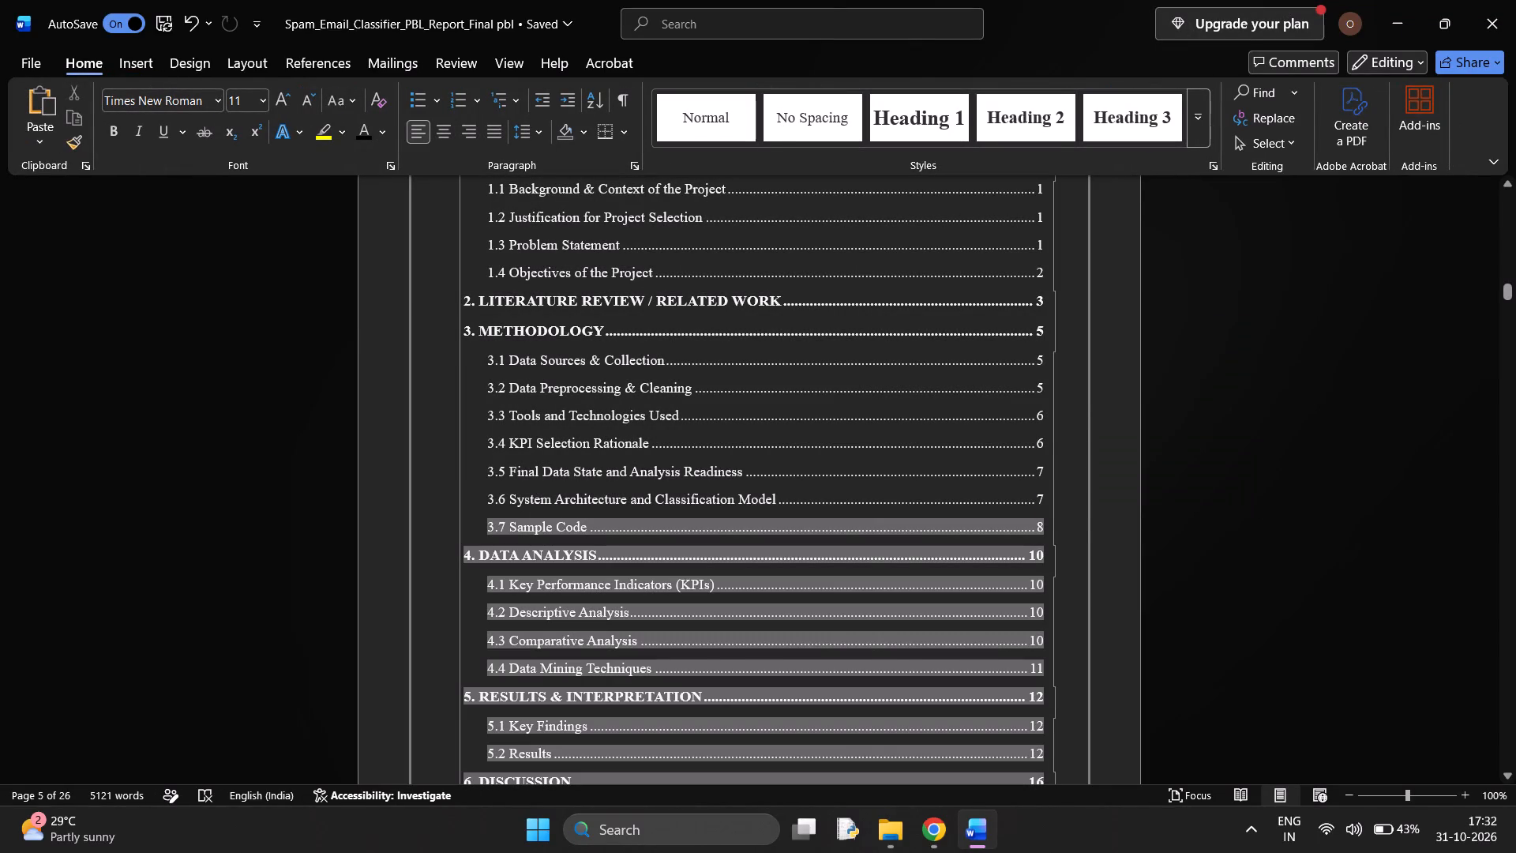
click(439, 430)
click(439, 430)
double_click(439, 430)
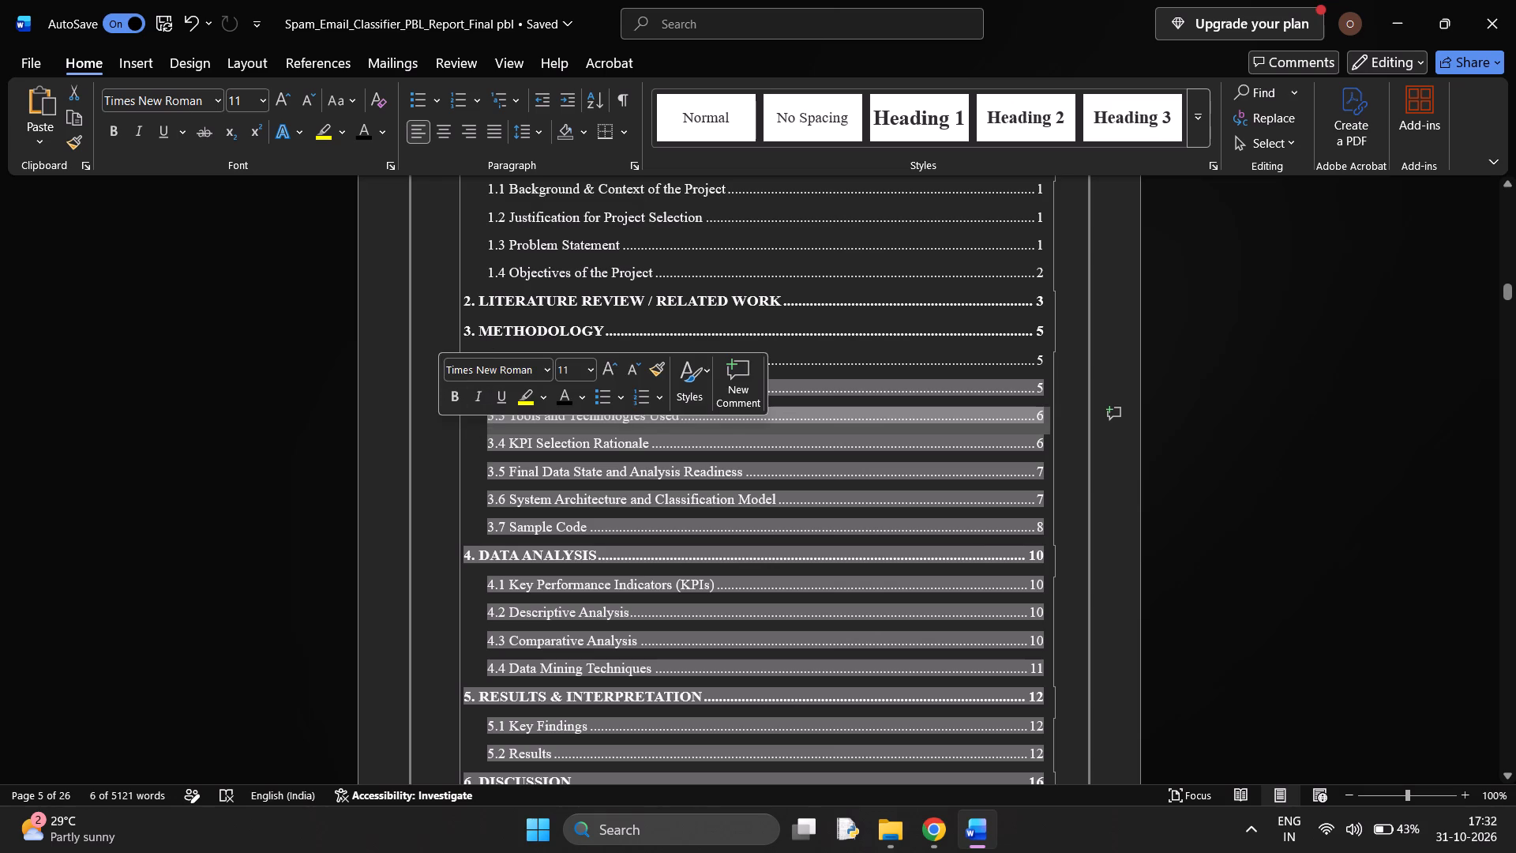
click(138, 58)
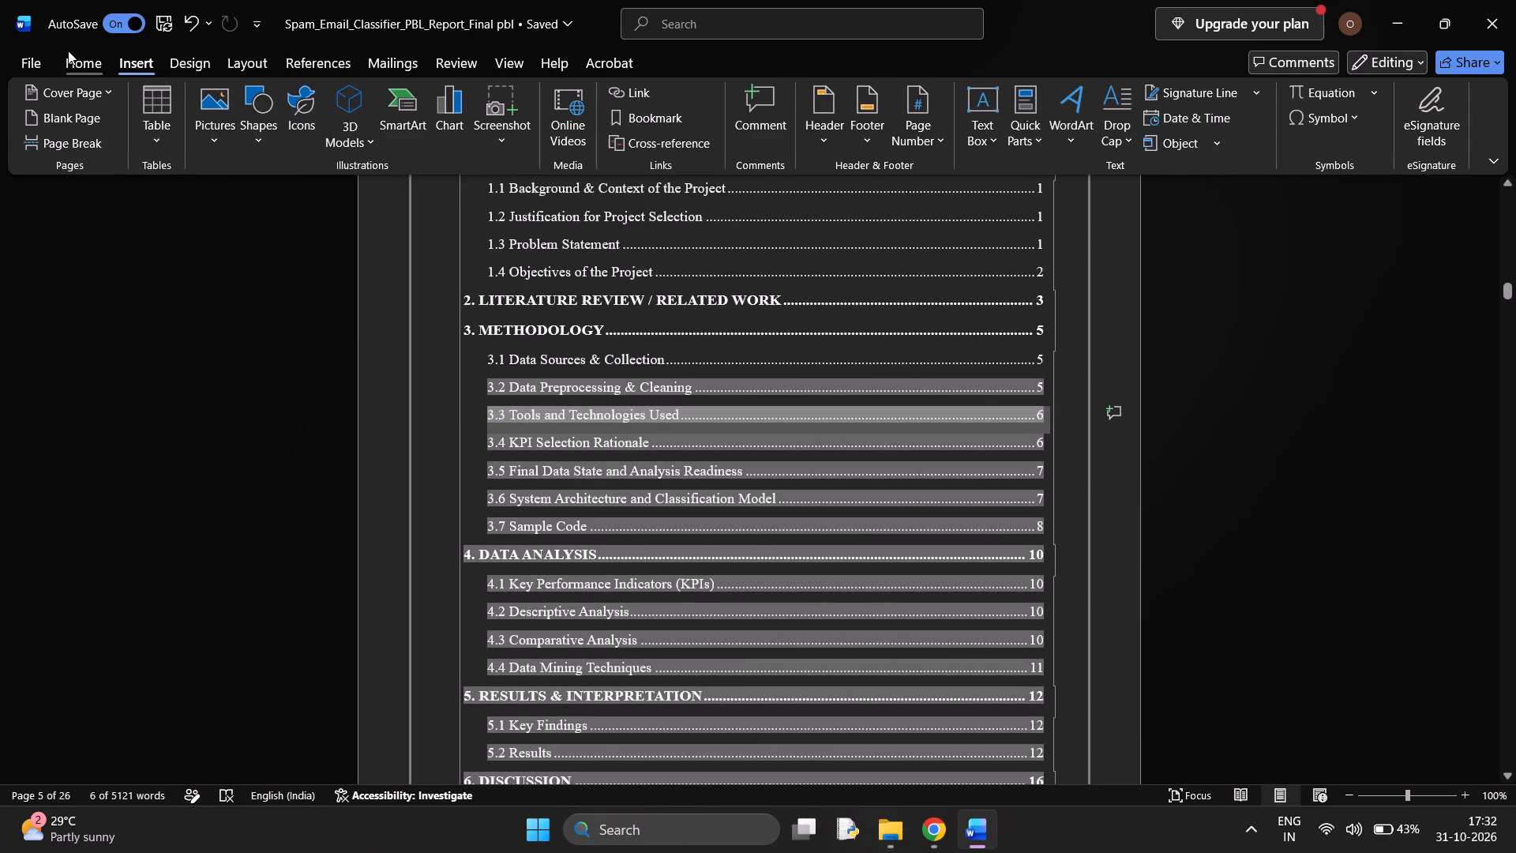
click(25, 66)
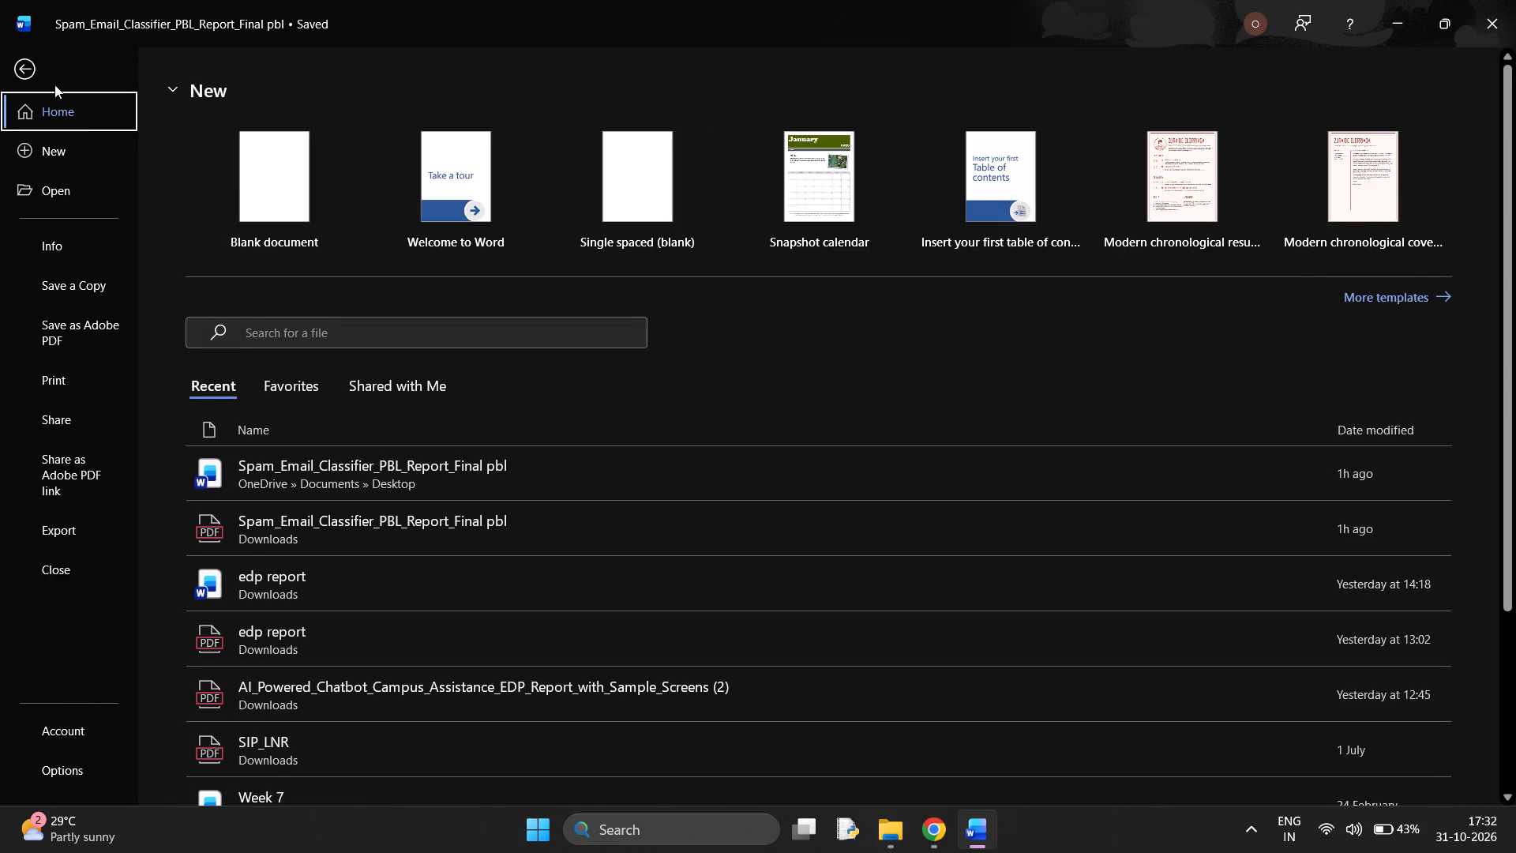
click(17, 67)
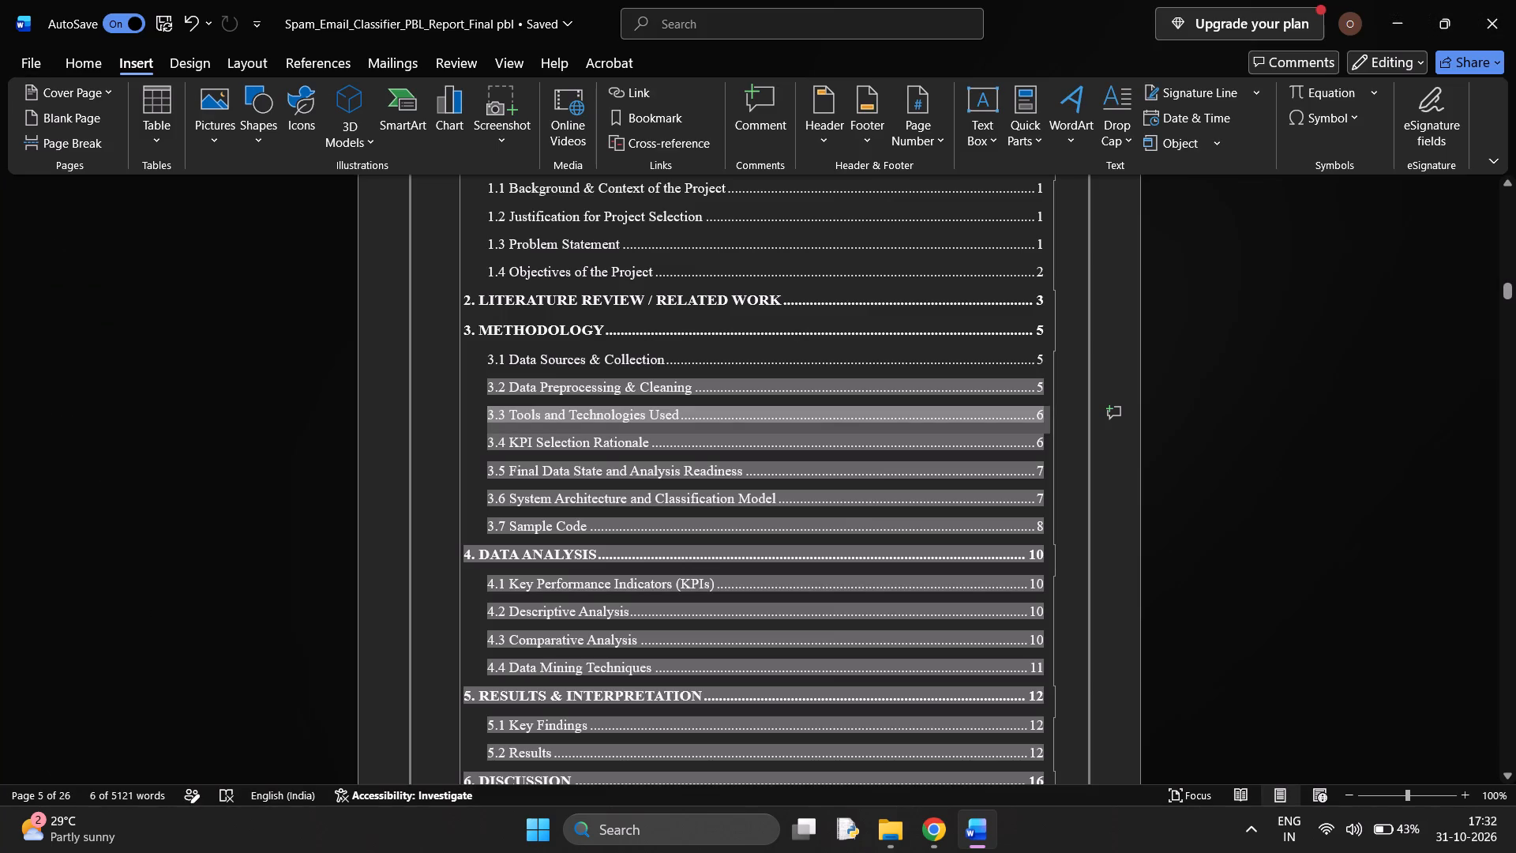
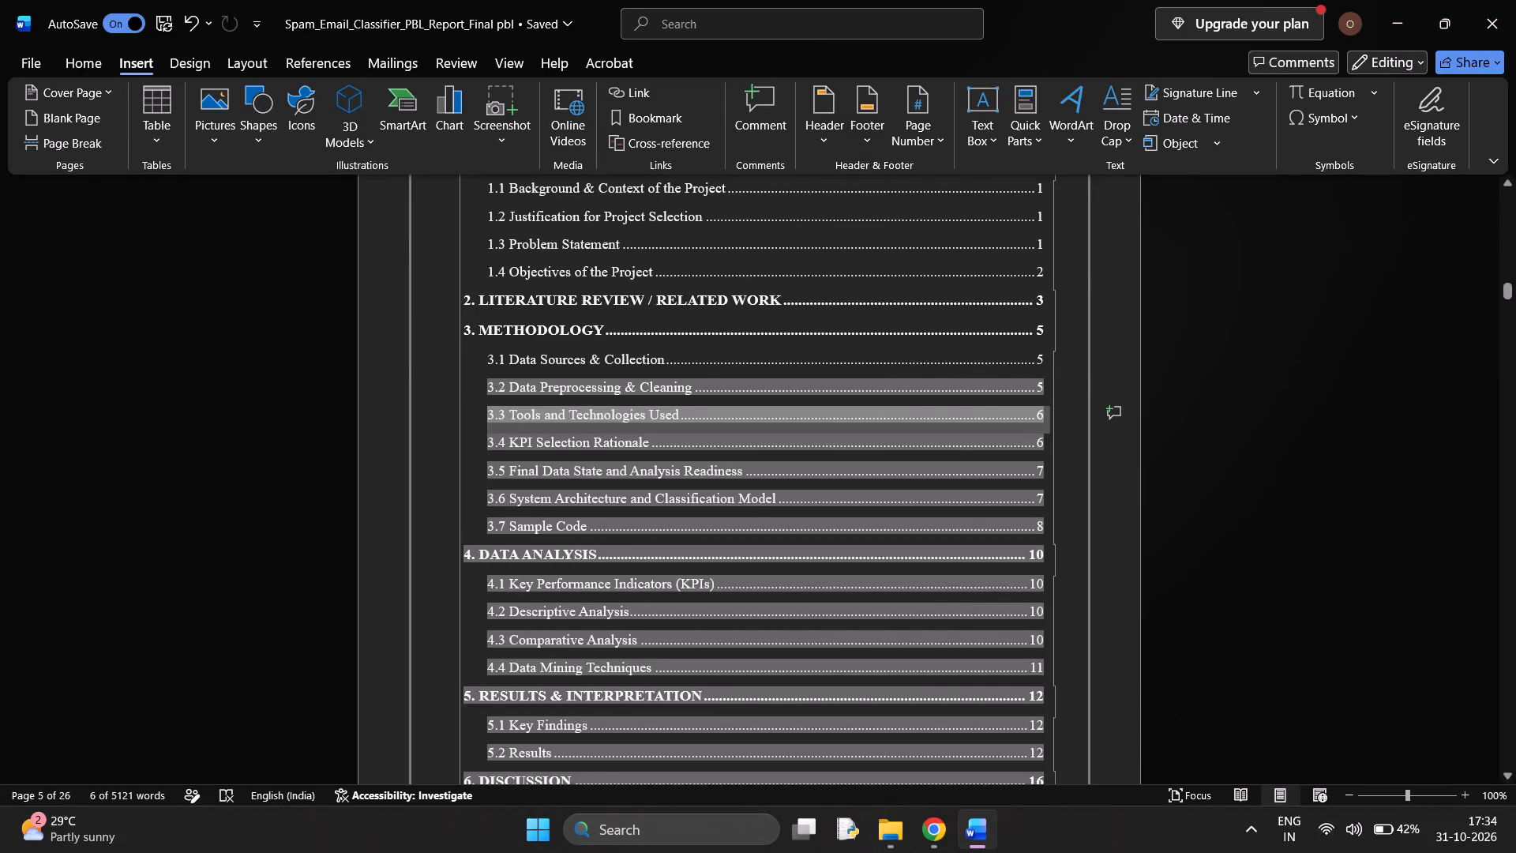
Undo the last edit made in the report.
scroll(580, 261, up, 1)
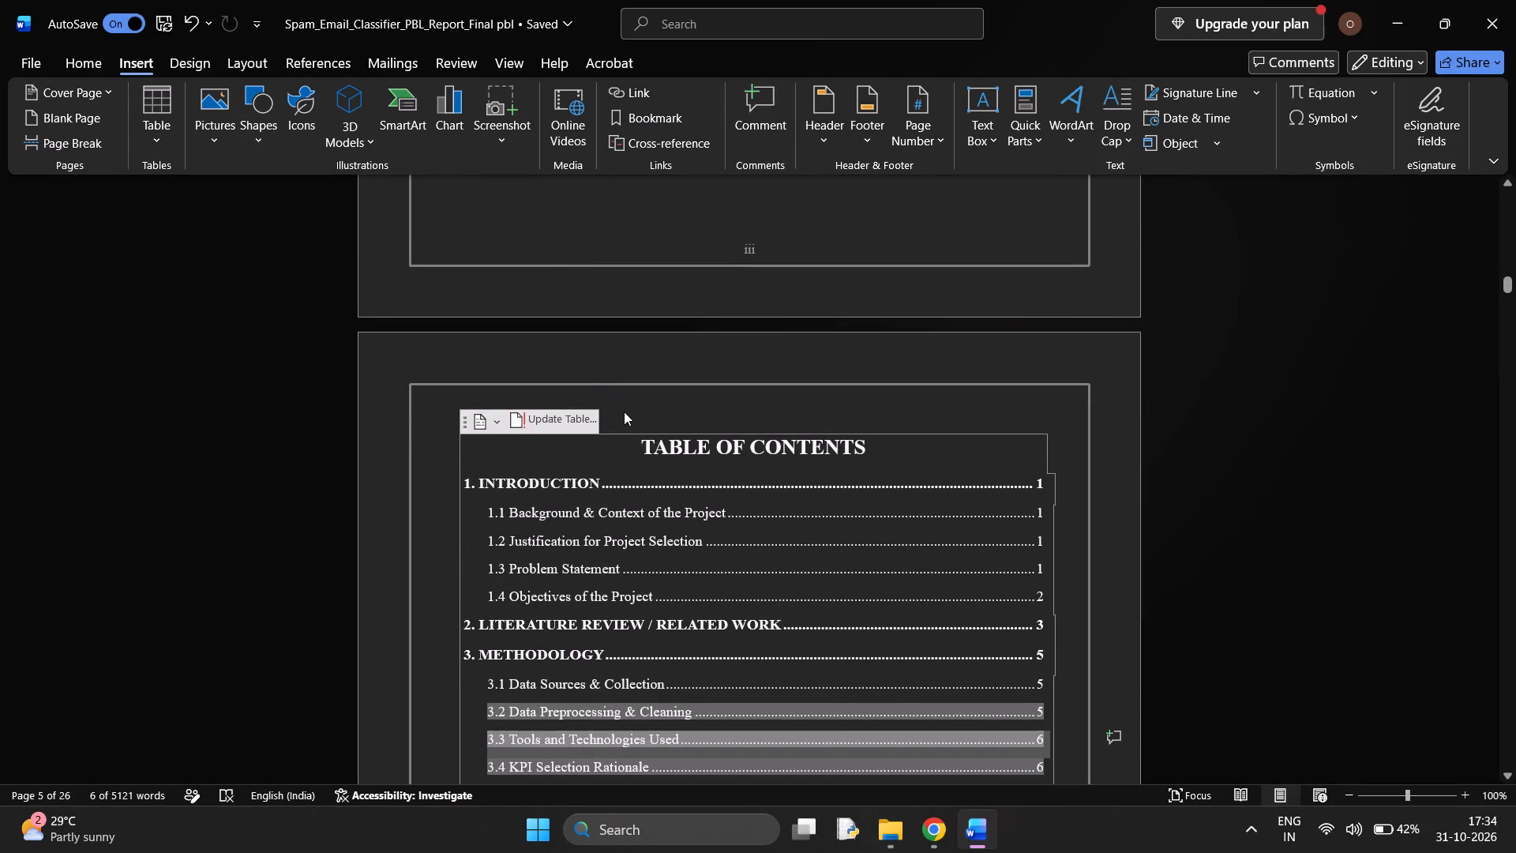
key(ctrl+z)
Review the report from the certificate page through section 3.7 Sample Code, checking the text, figures and code excerpts for remaining placeholders.
scroll(624, 411, down, 5)
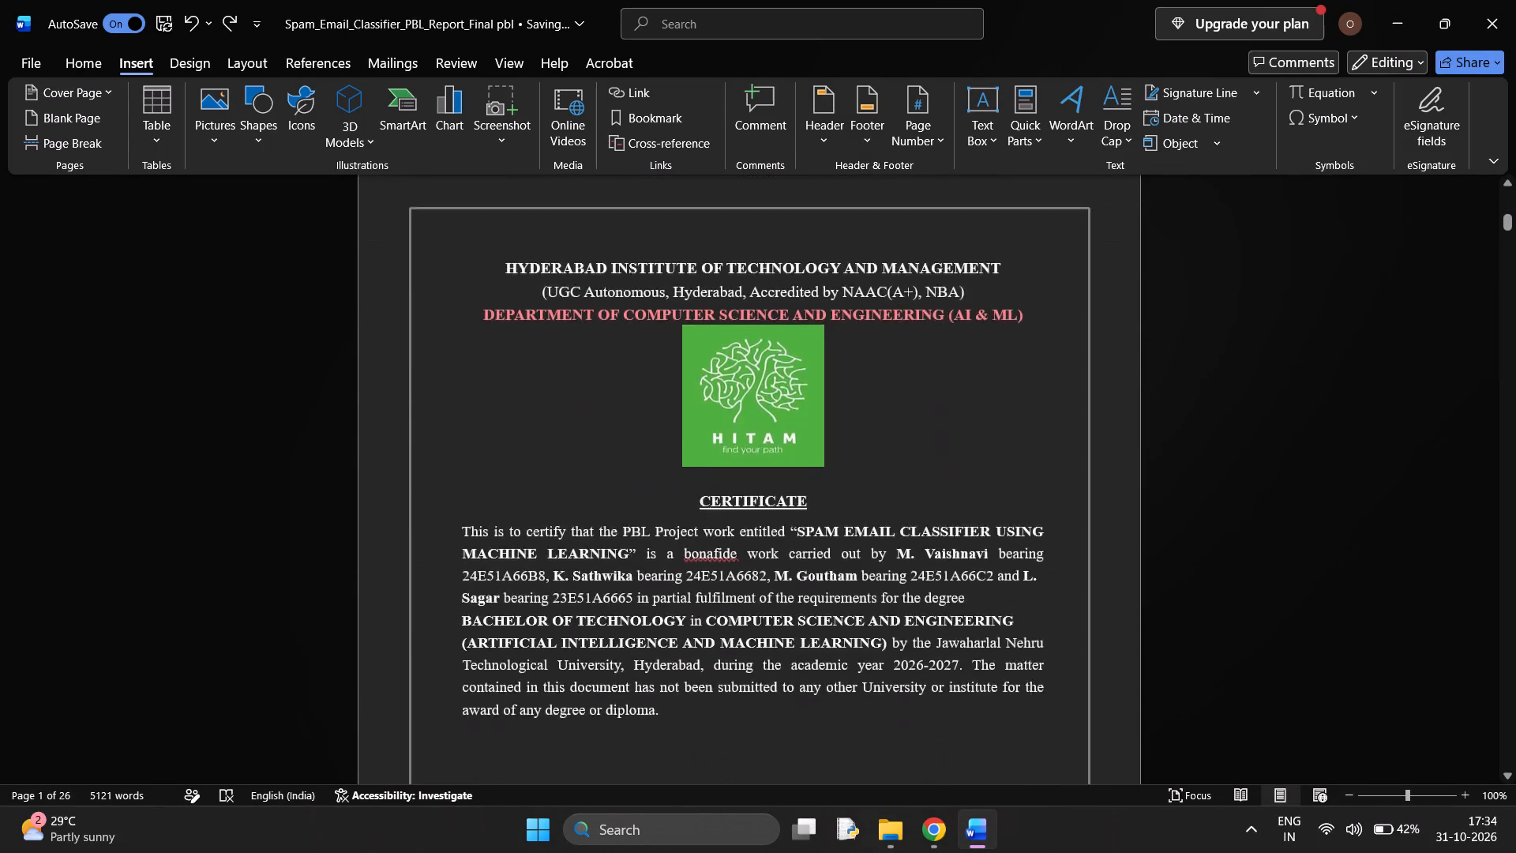
scroll(624, 411, down, 10)
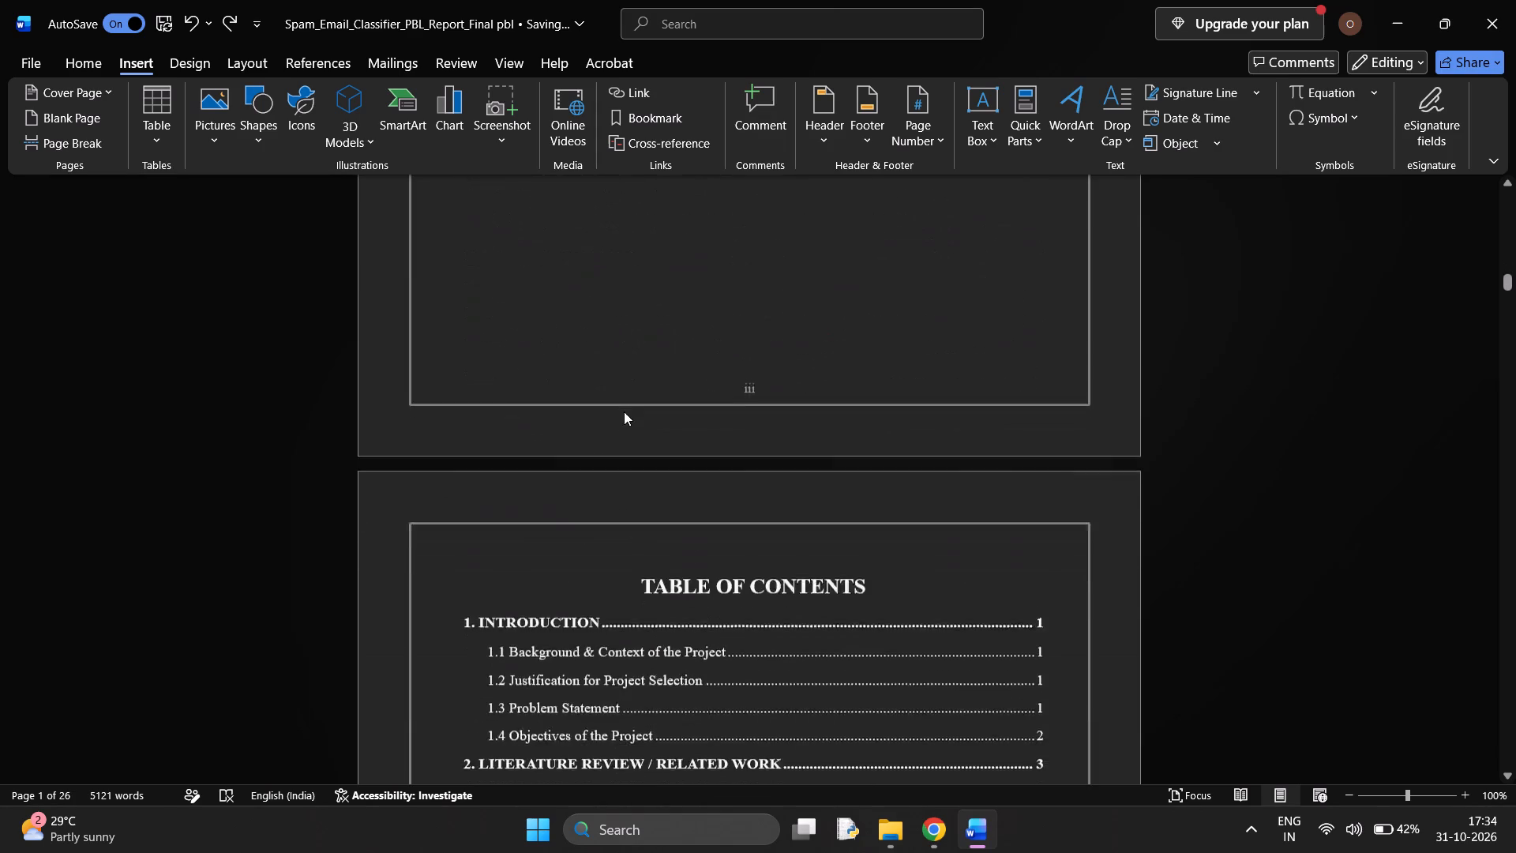
scroll(624, 411, down, 5)
scroll(624, 411, up, 2)
scroll(624, 411, down, 4)
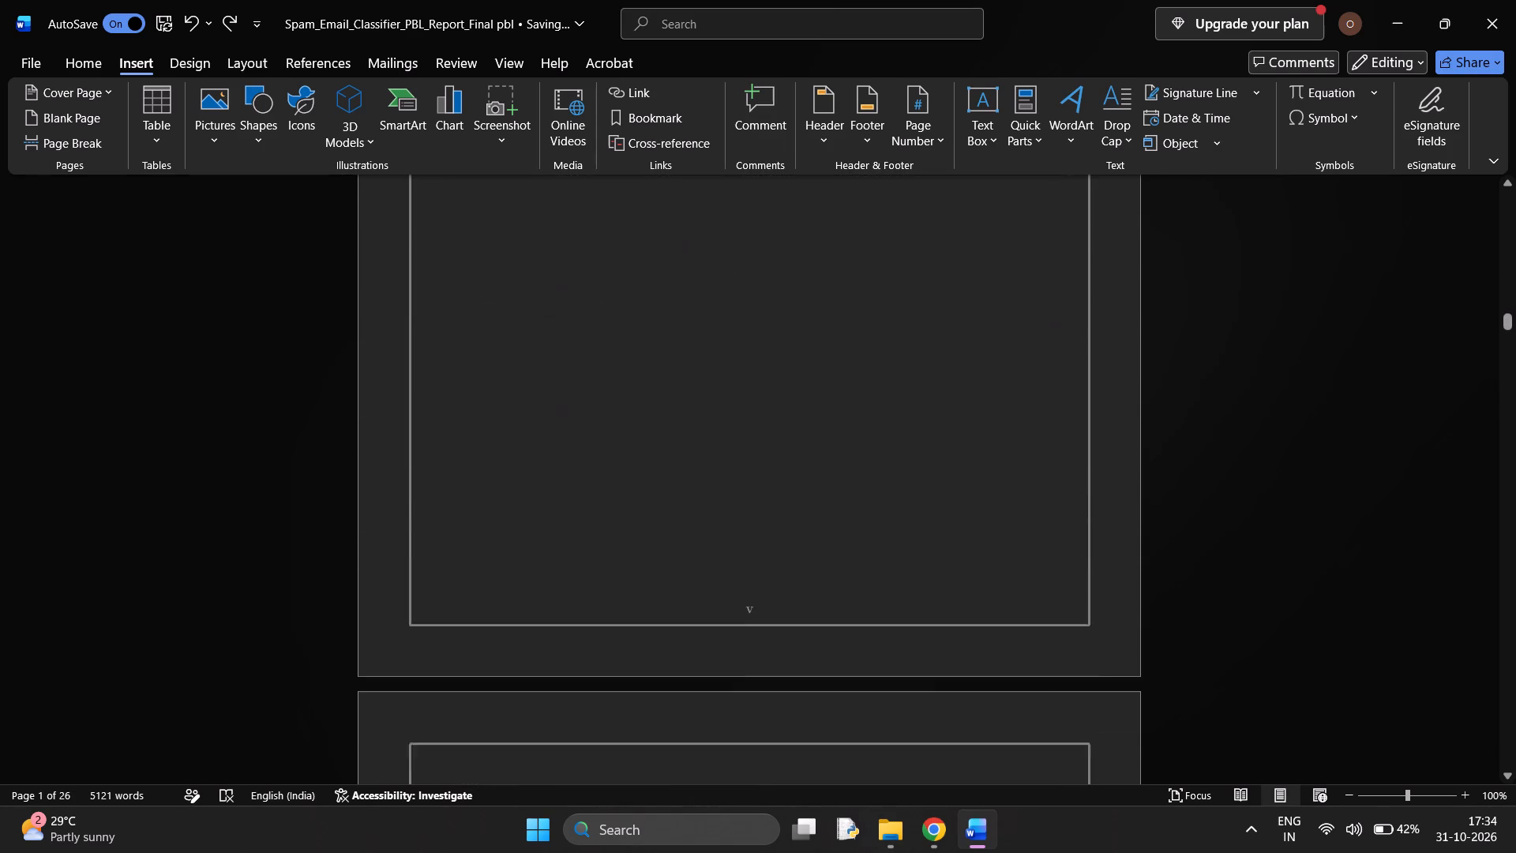
scroll(624, 411, down, 6)
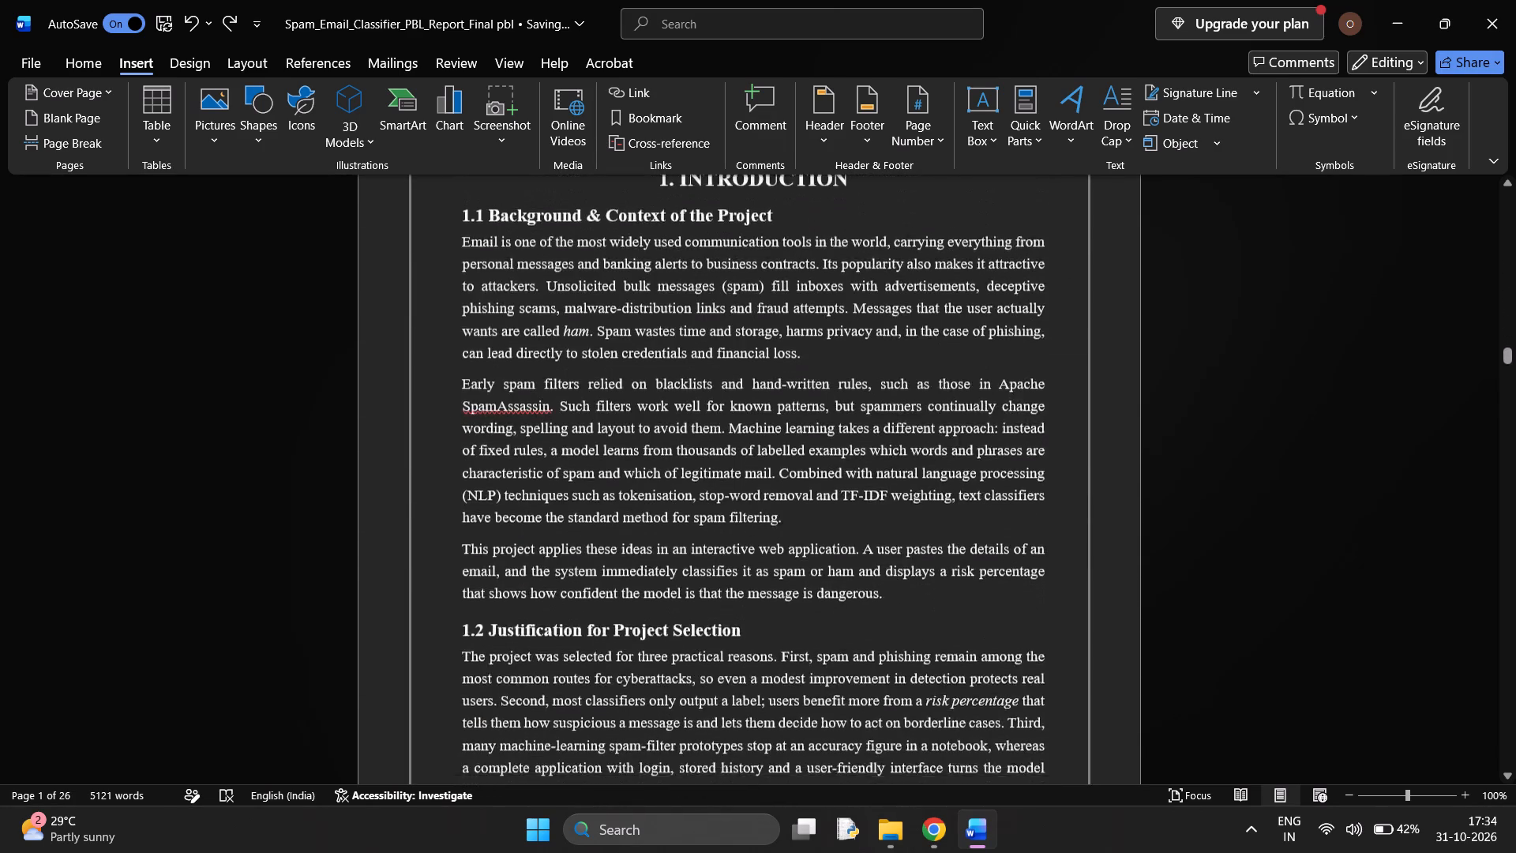
scroll(624, 411, down, 9)
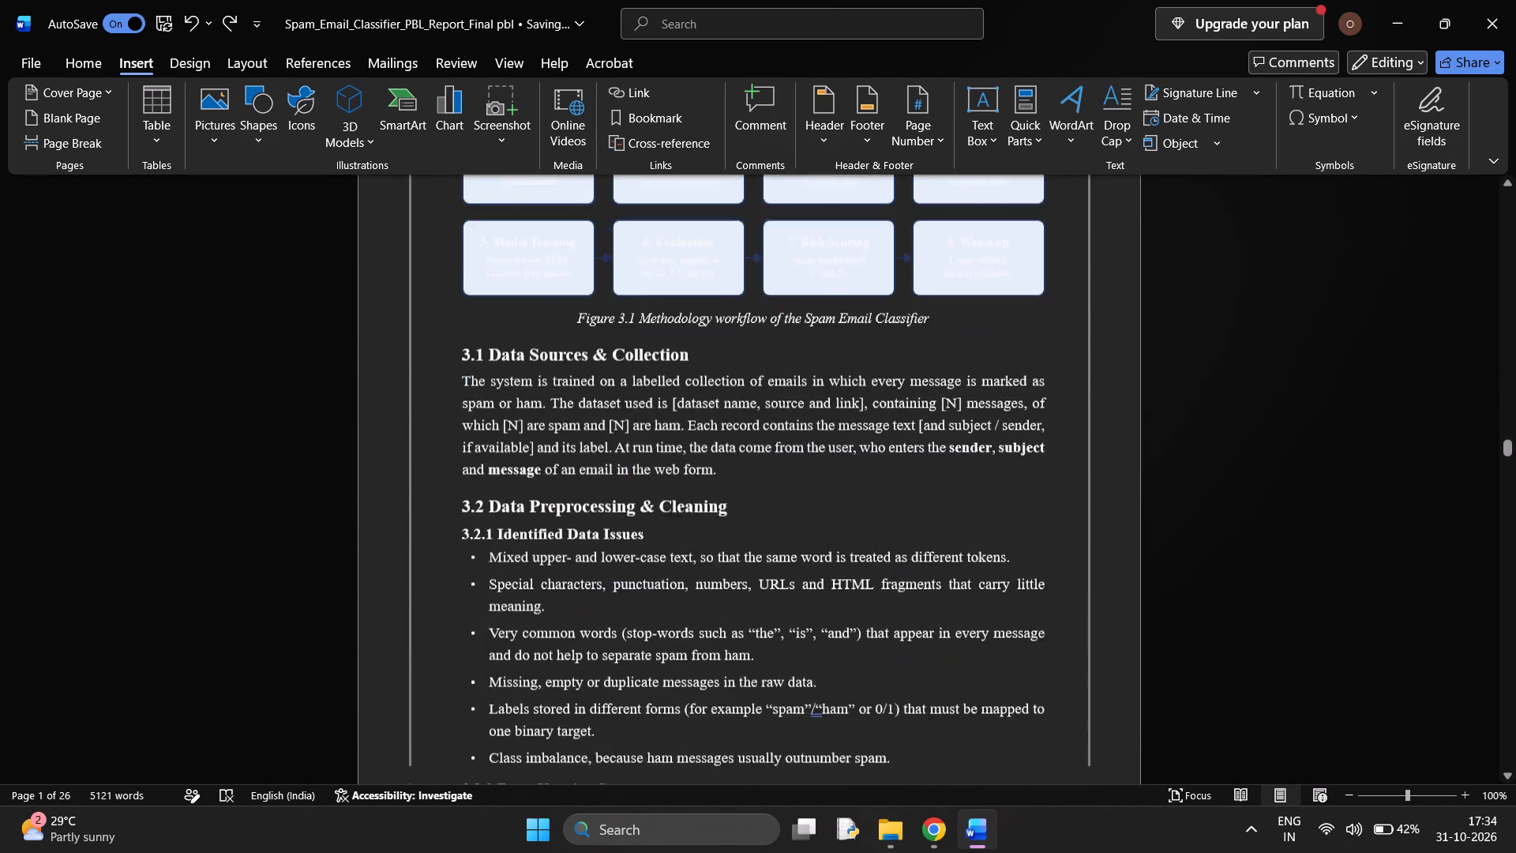
scroll(624, 411, down, 7)
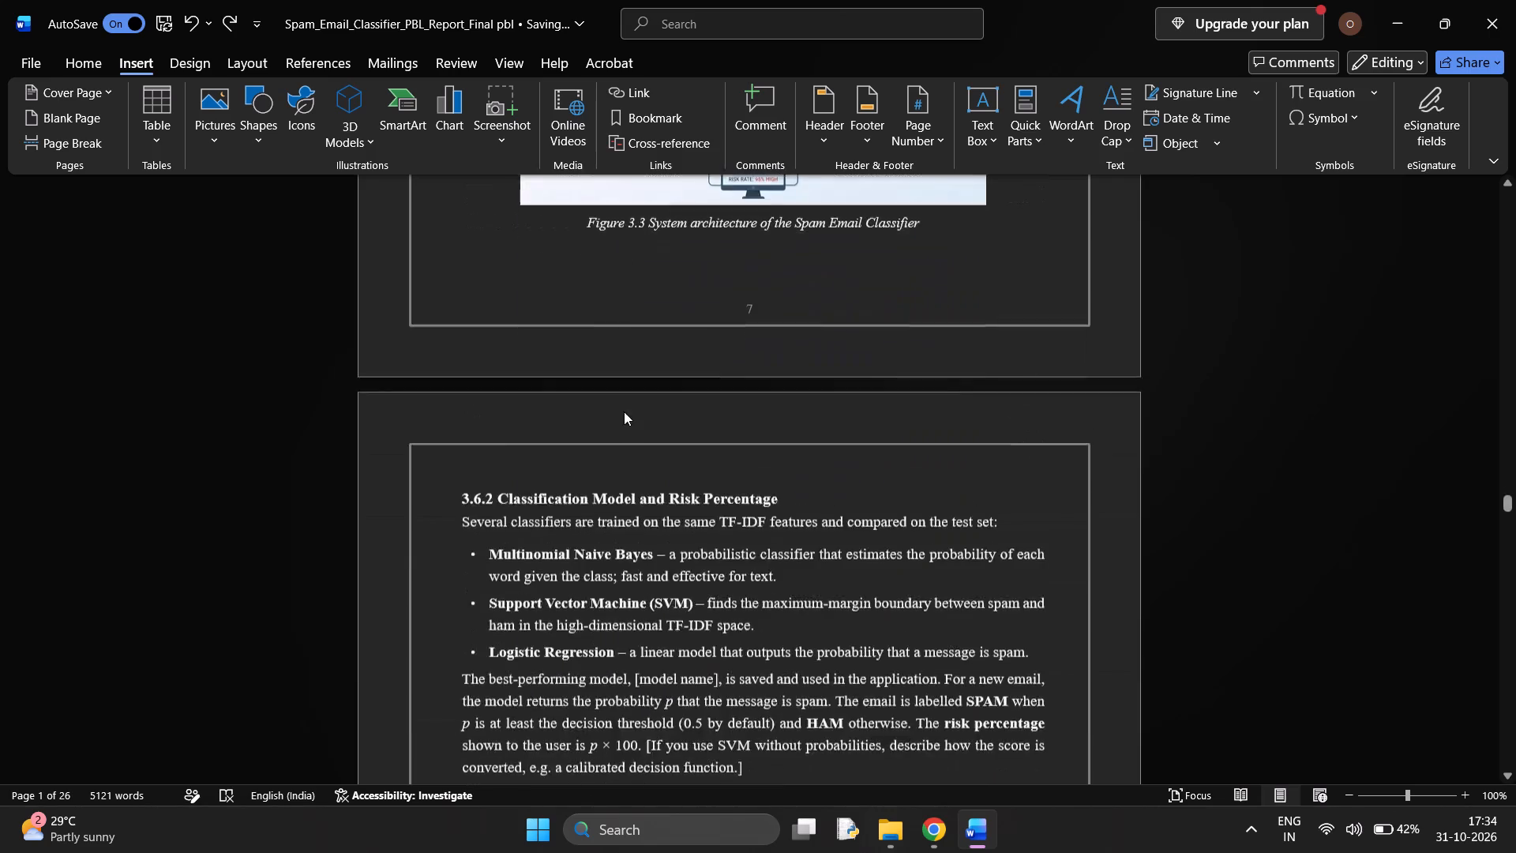
scroll(624, 411, down, 2)
scroll(624, 411, up, 4)
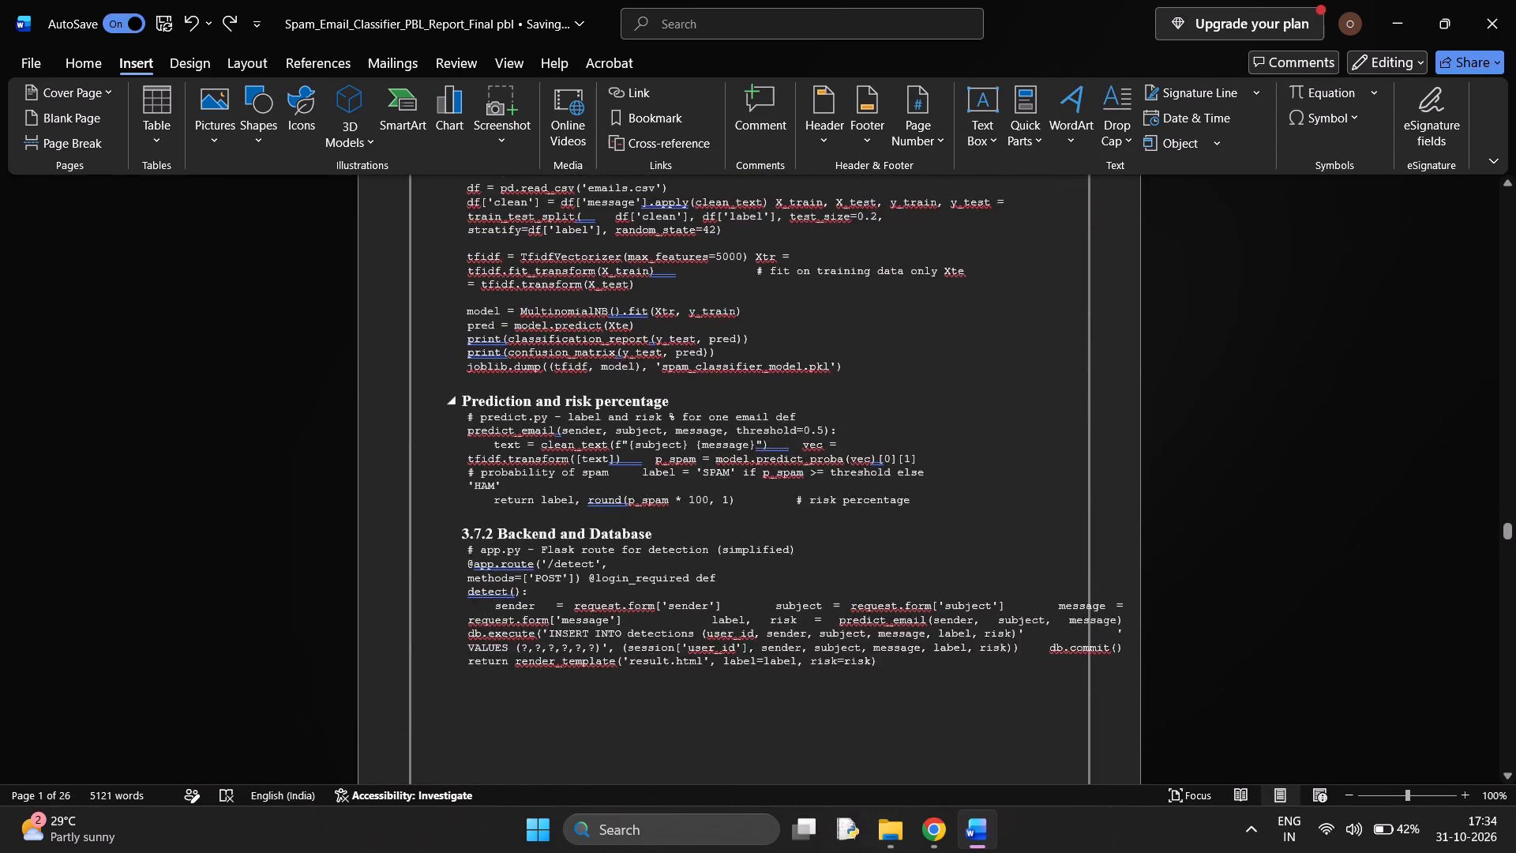
scroll(624, 411, up, 4)
scroll(624, 411, down, 1)
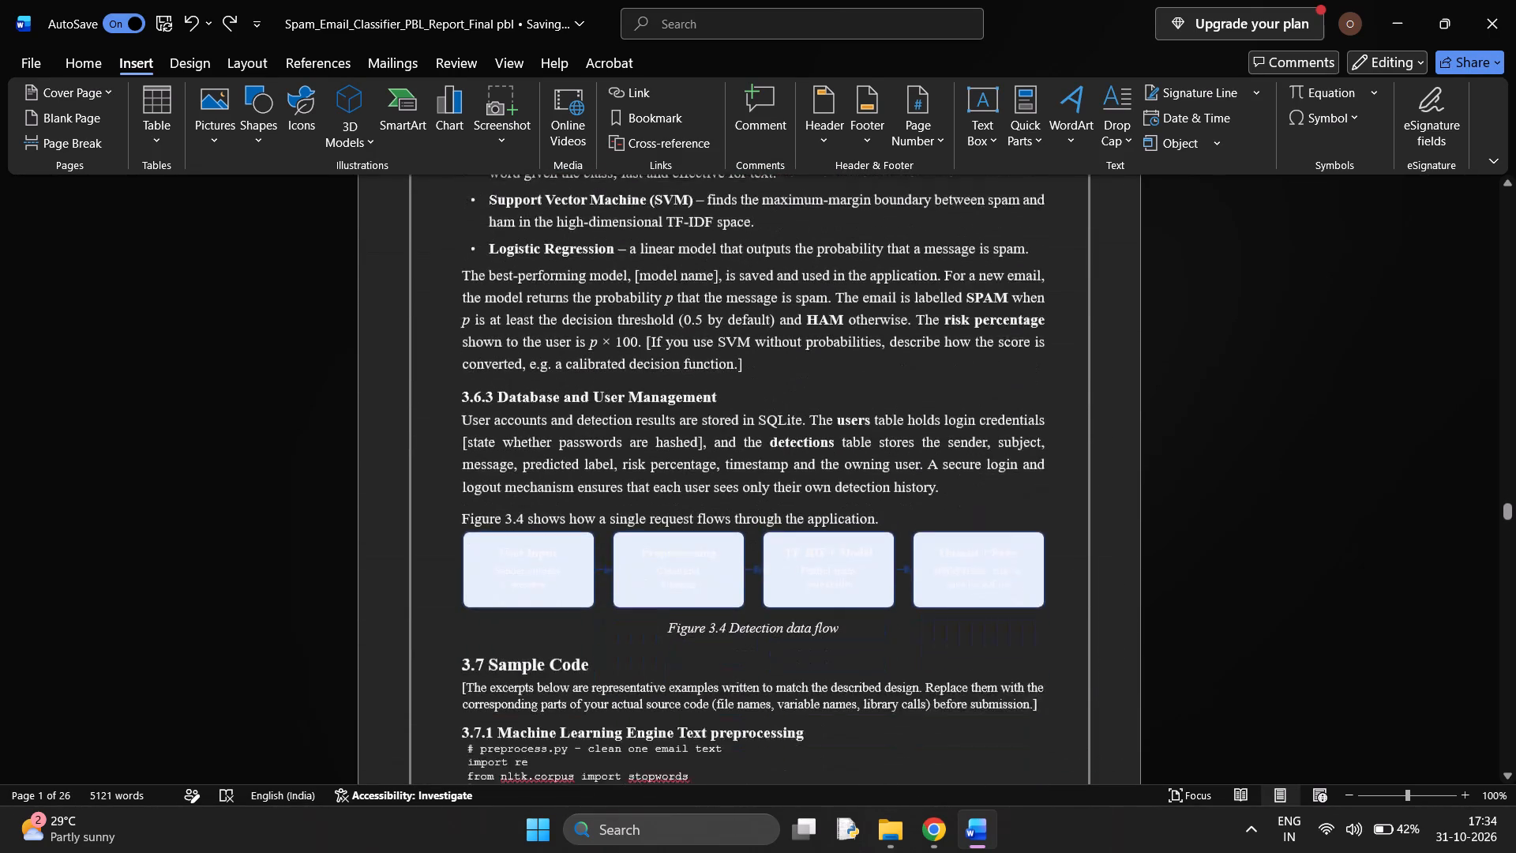
scroll(624, 411, down, 3)
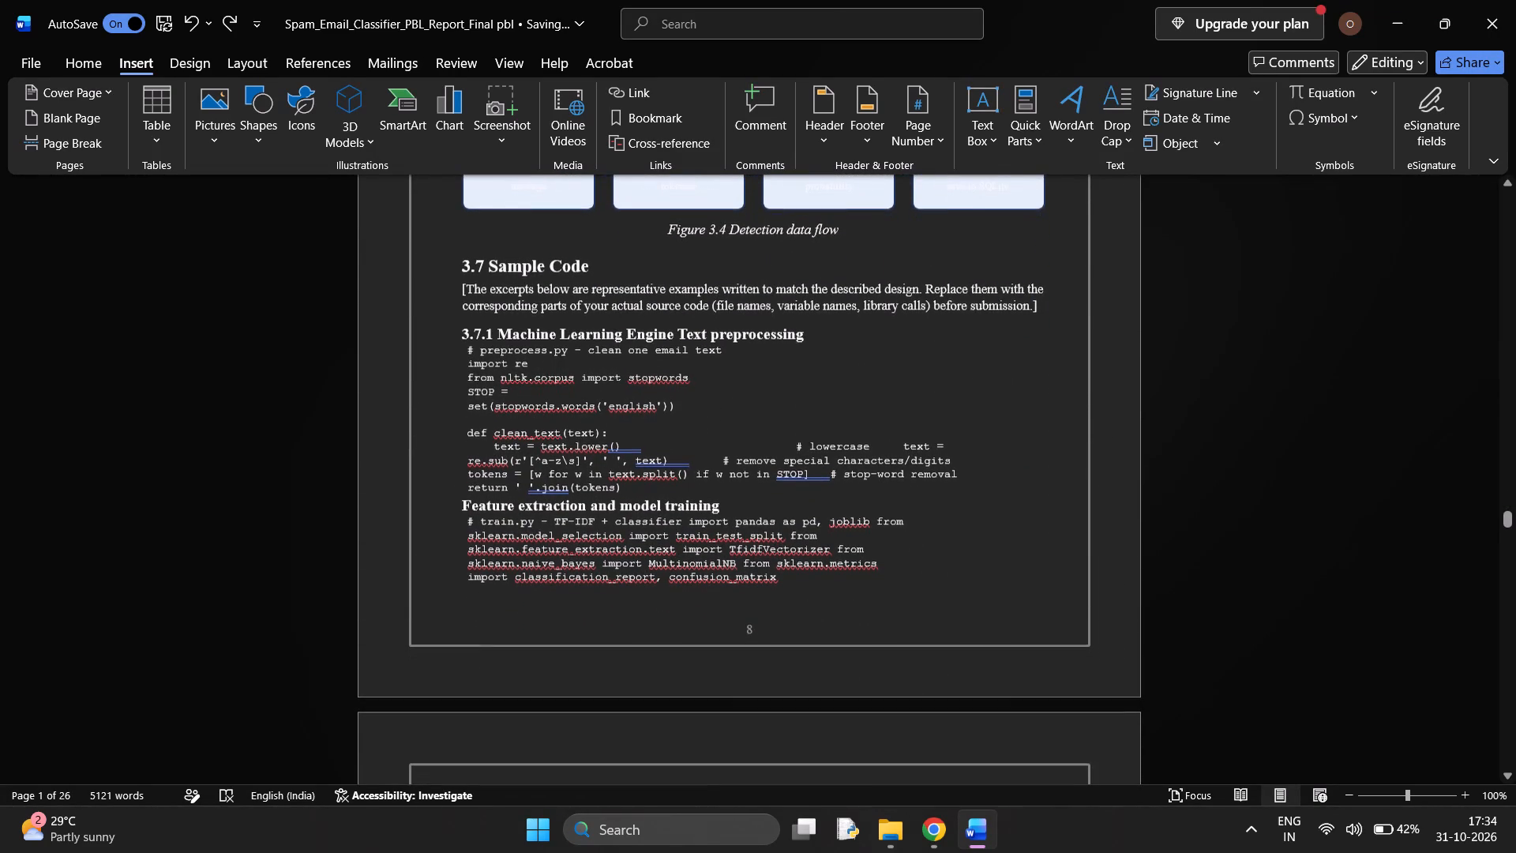
scroll(624, 411, down, 1)
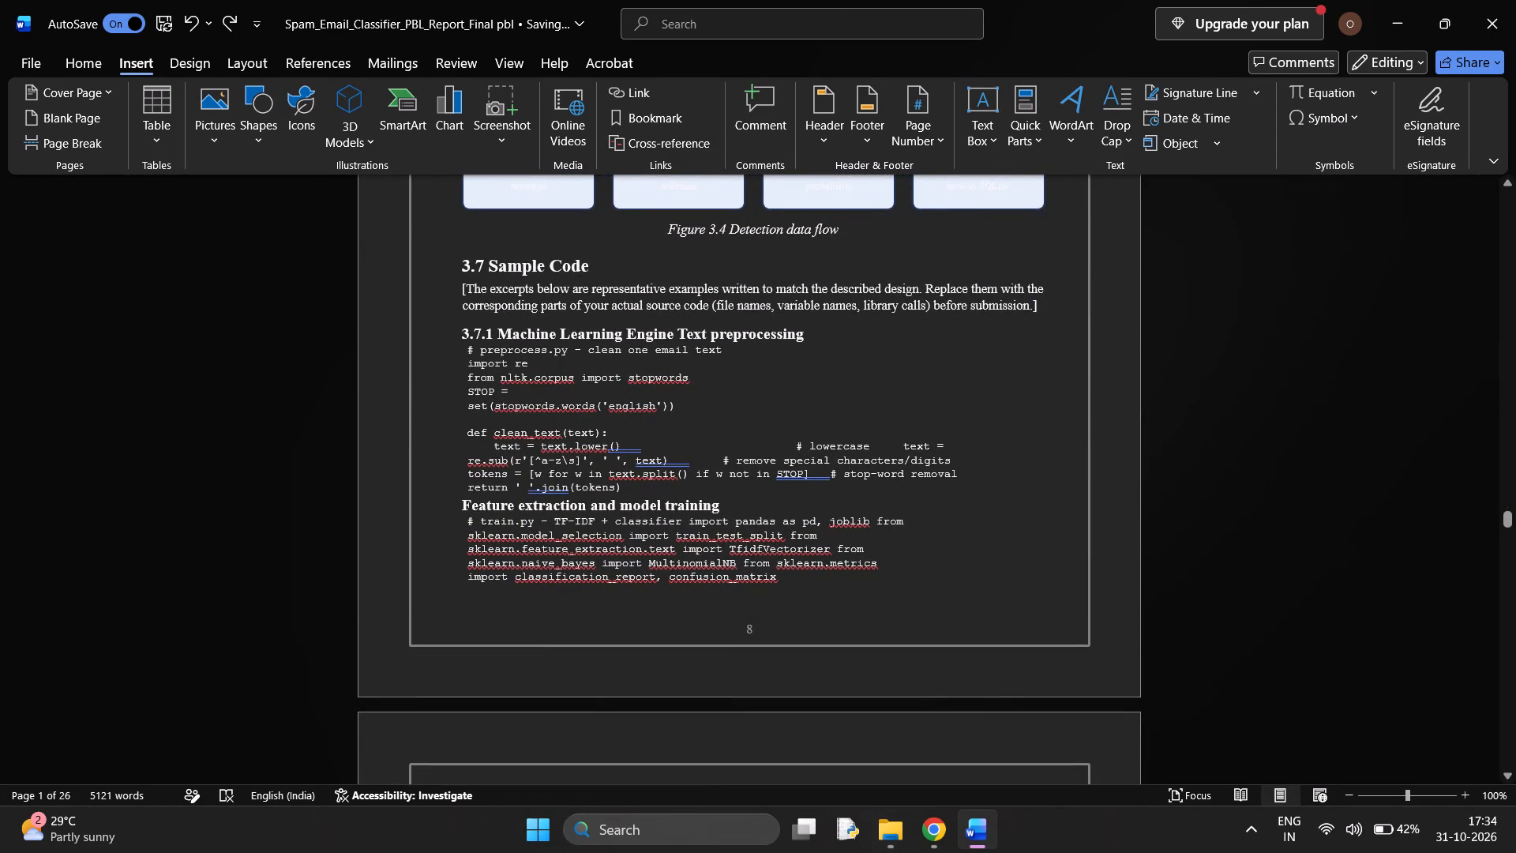
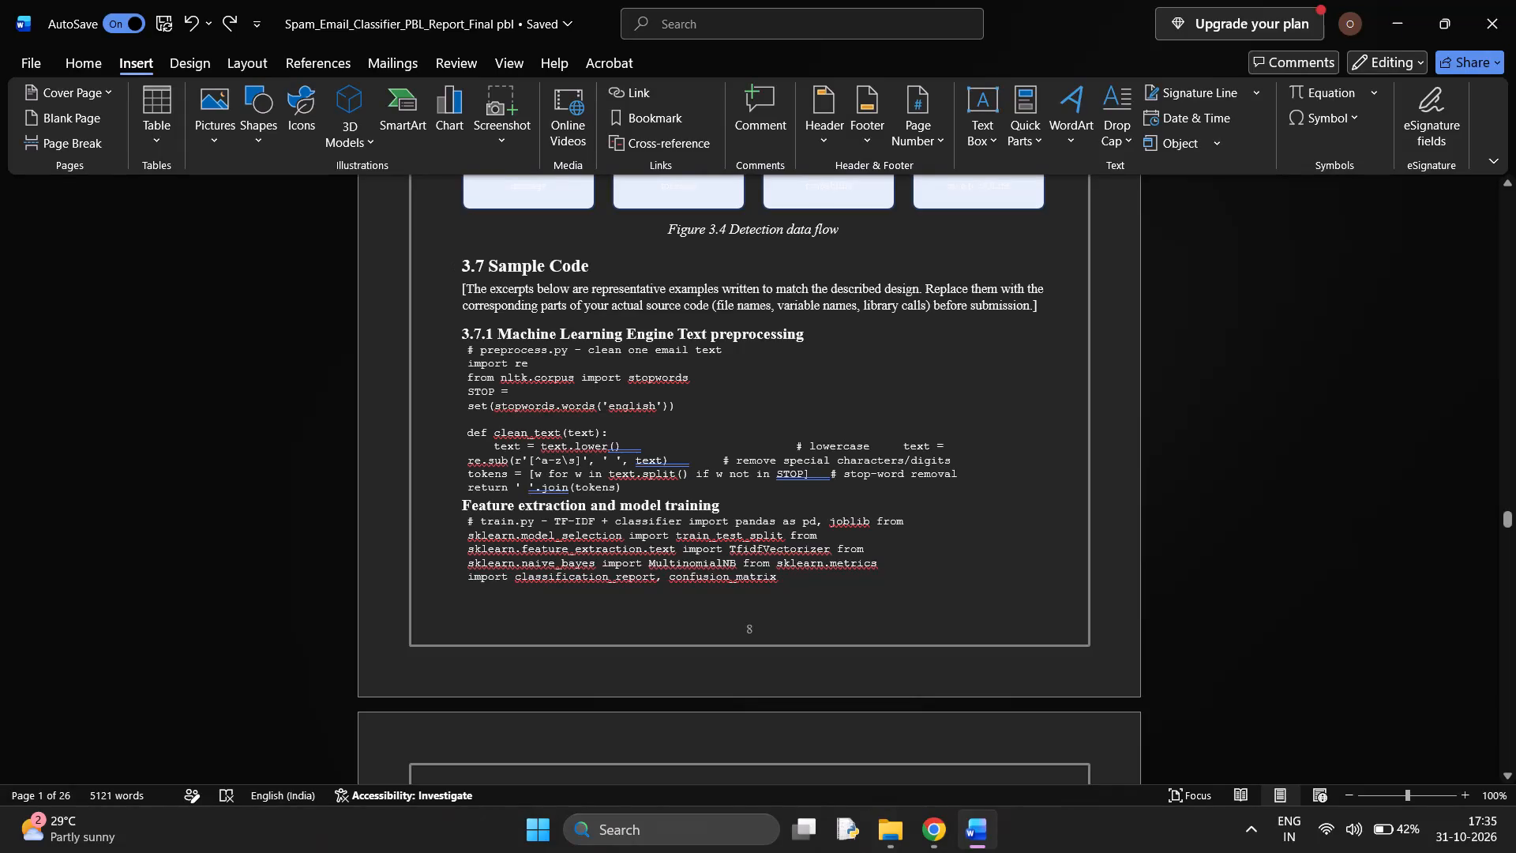
Delete the "[model name]" placeholder and its commas in section 3.6.2, so the sentence reads "The best-performing model is saved".
scroll(722, 433, up, 7)
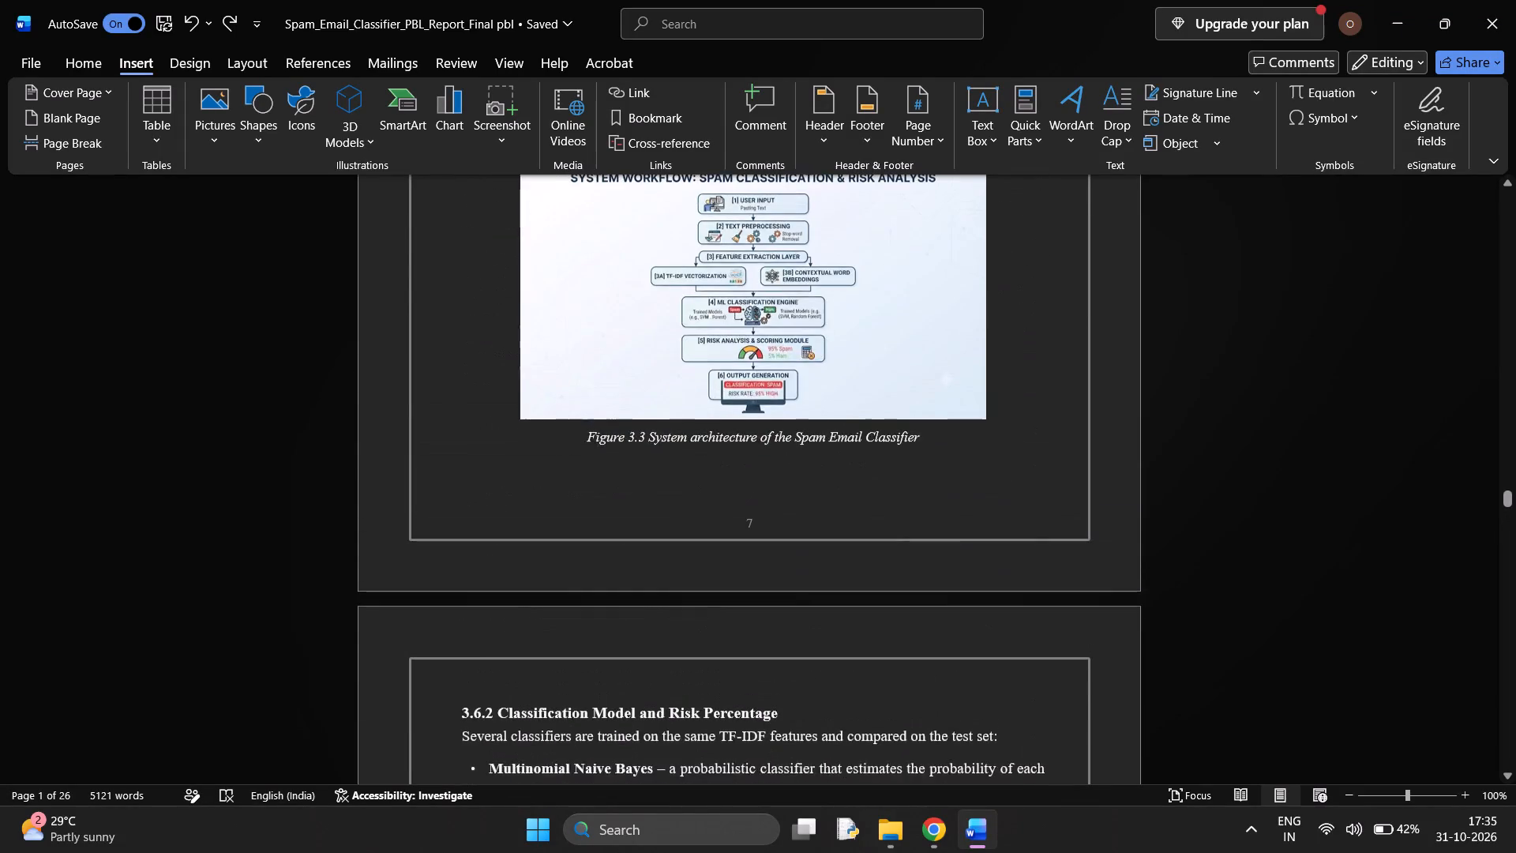
scroll(722, 433, down, 2)
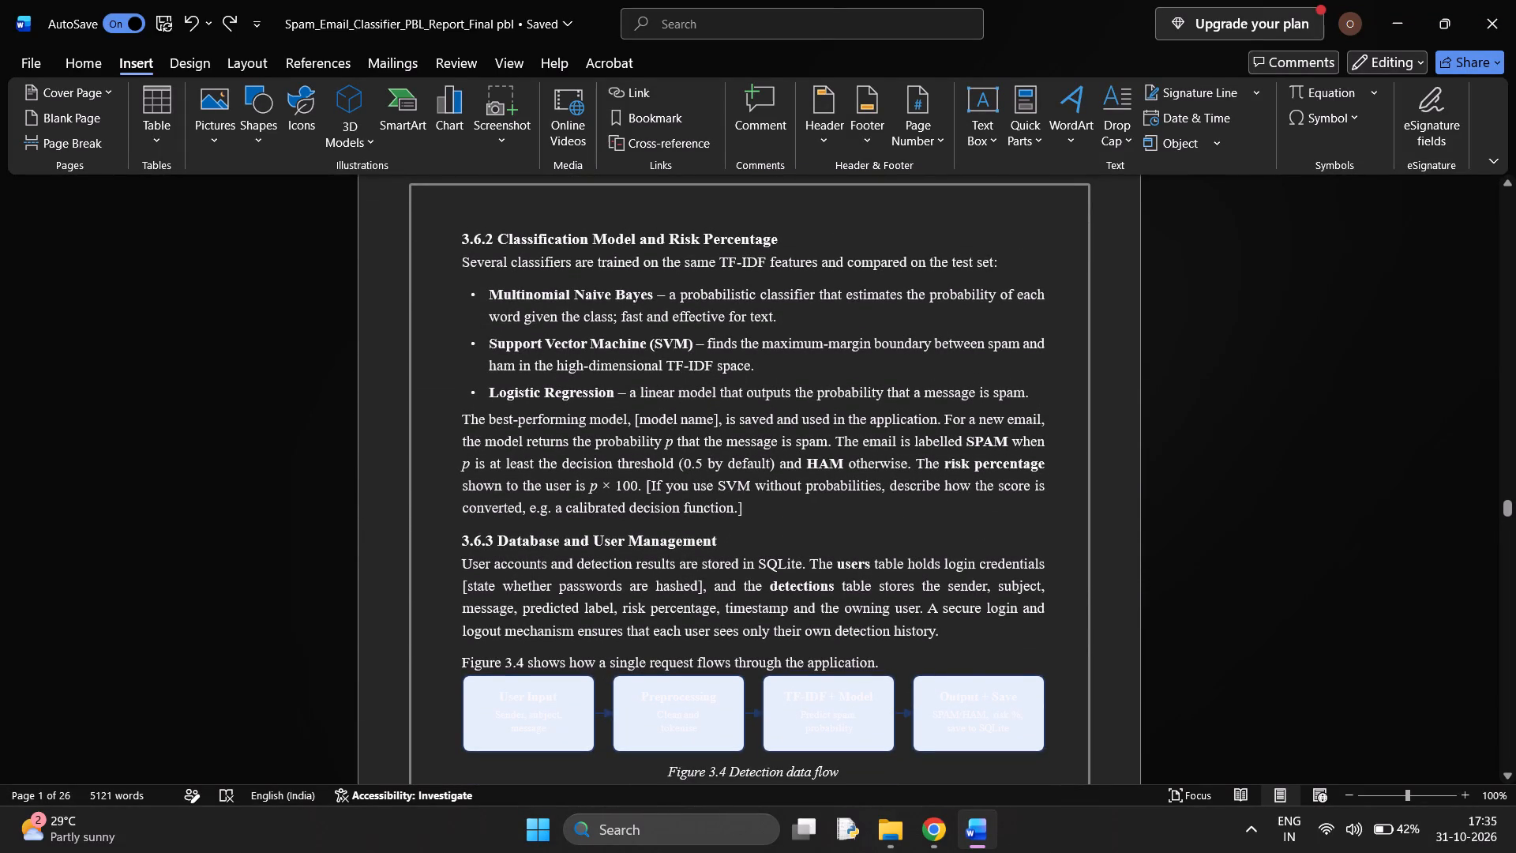
click(726, 417)
key(BackSpace)
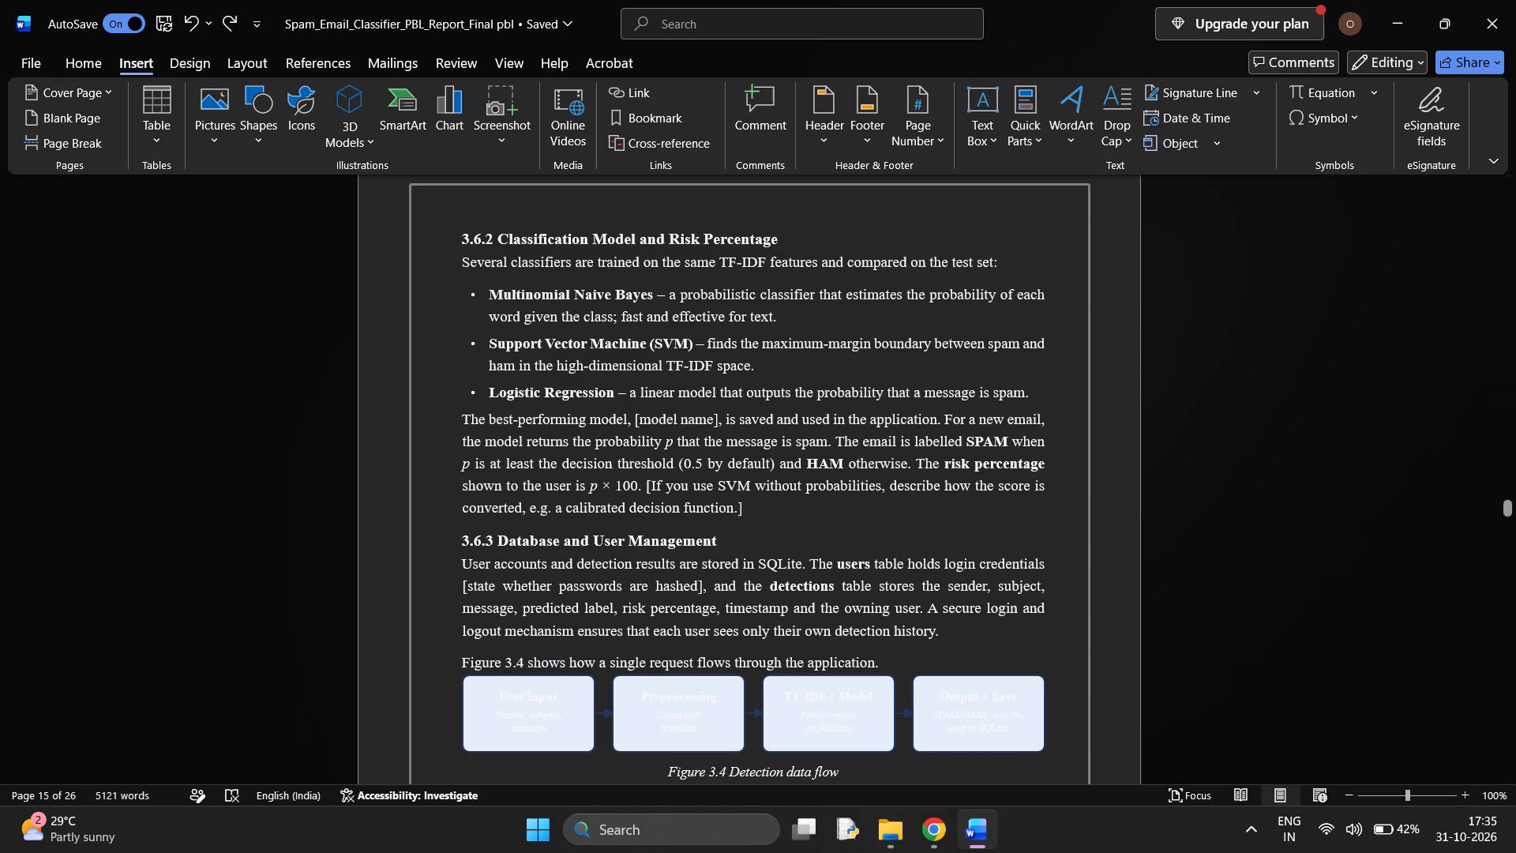
key(BackSpace)
key(BackSpace)
key(BackSpace)
key(BackSpace)
key(BackSpace)
key(BackSpace)
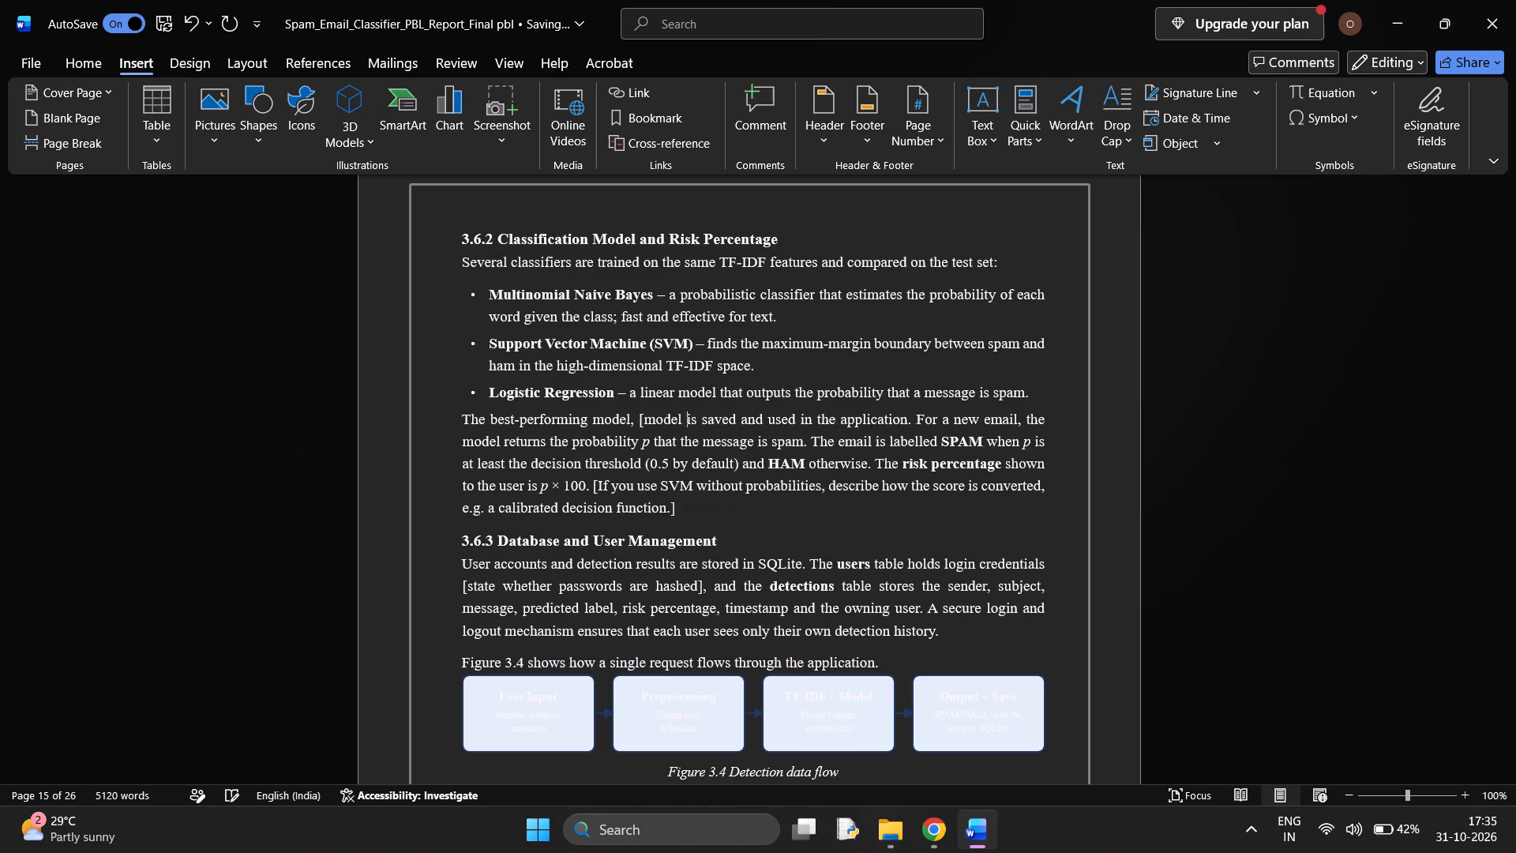
key(BackSpace)
key(BackSpace)
key(BackSpace)
key(BackSpace)
key(BackSpace)
key(BackSpace)
key(BackSpace)
key(BackSpace)
key(BackSpace)
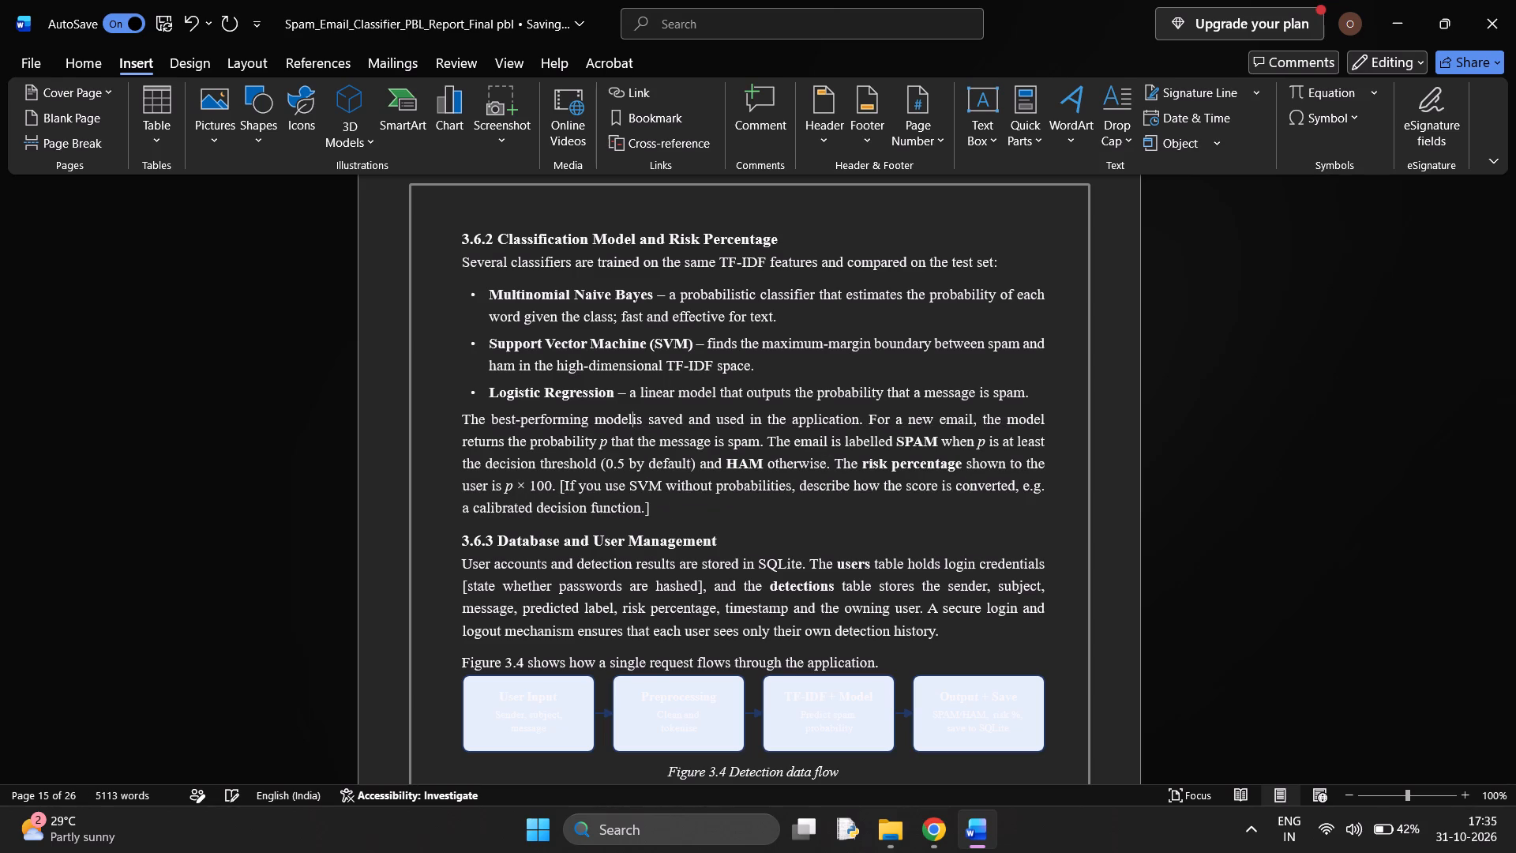
key(space)
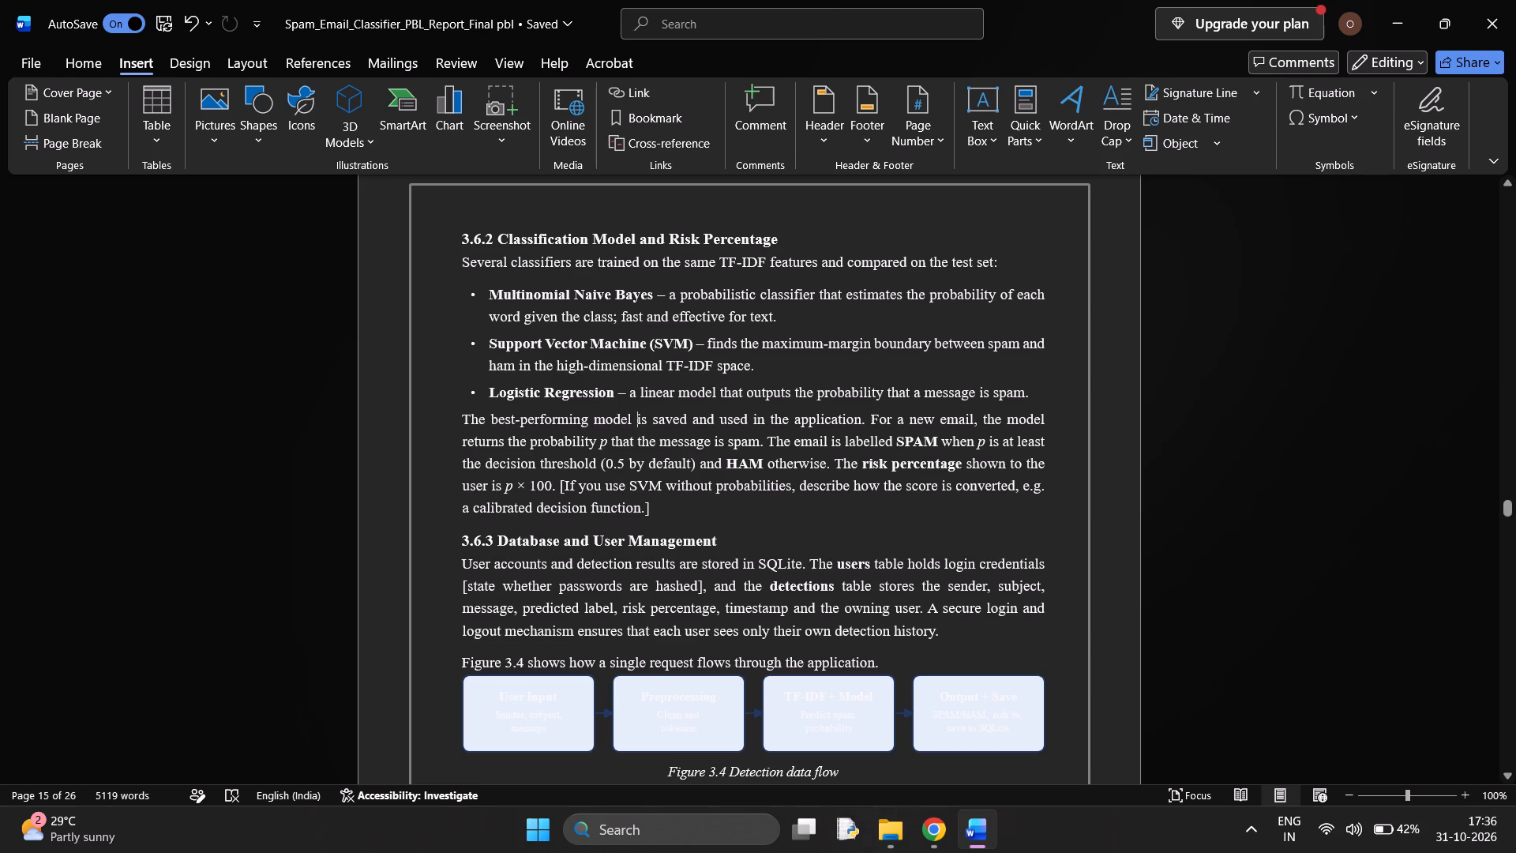
Delete the parenthetical "(0.5 by default)" after "decision threshold" in section 3.6.2, leaving spacing before "and HAM otherwise".
click(695, 464)
key(BackSpace)
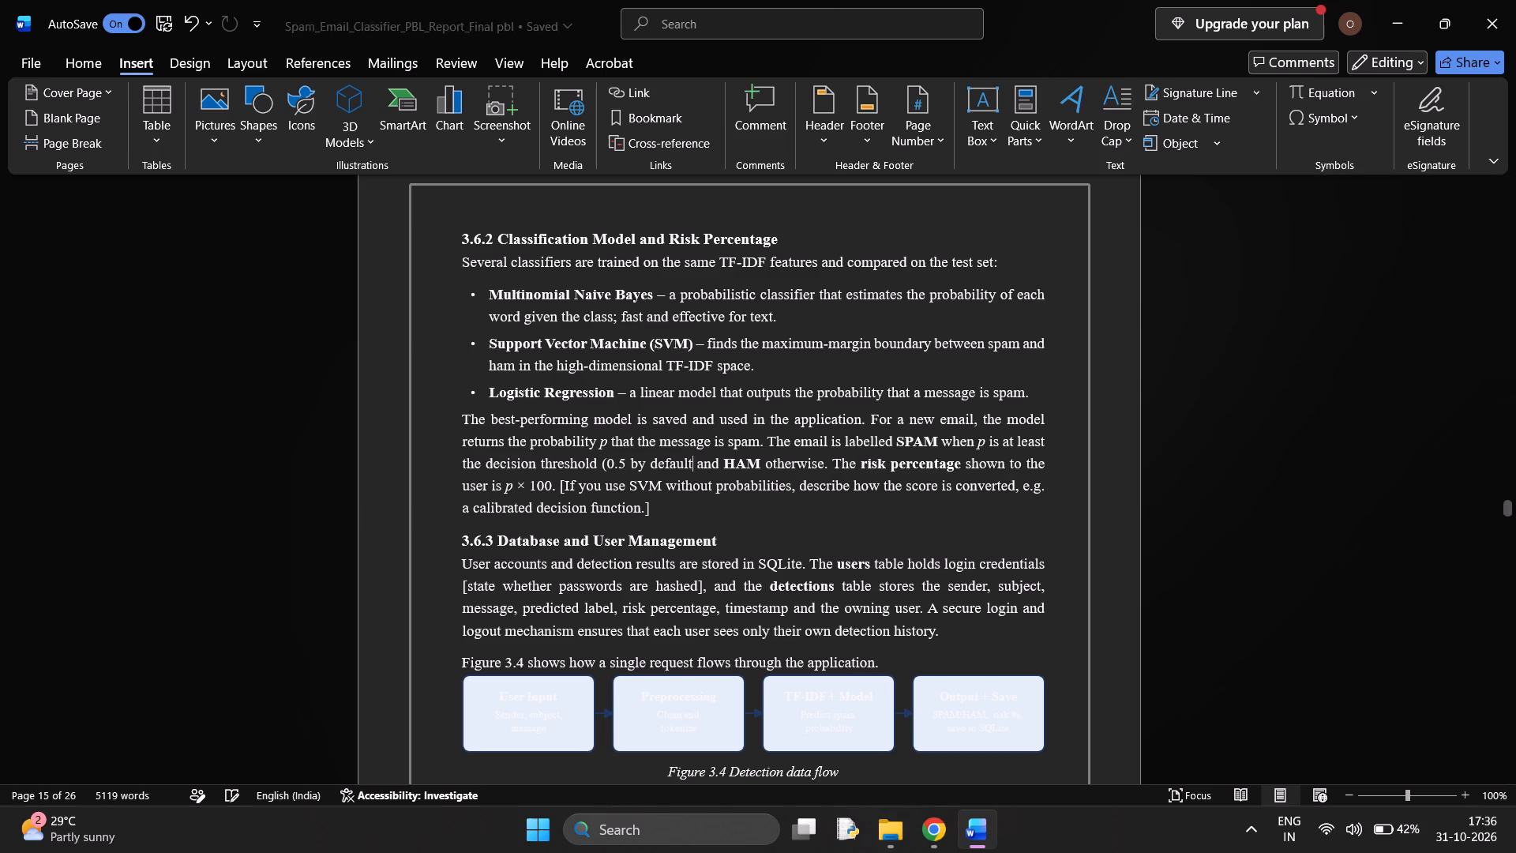
key(BackSpace)
key(BackSpace)
key(BackSpace)
key(BackSpace)
key(BackSpace)
key(BackSpace)
key(BackSpace)
key(BackSpace)
key(BackSpace)
key(BackSpace)
key(BackSpace)
key(BackSpace)
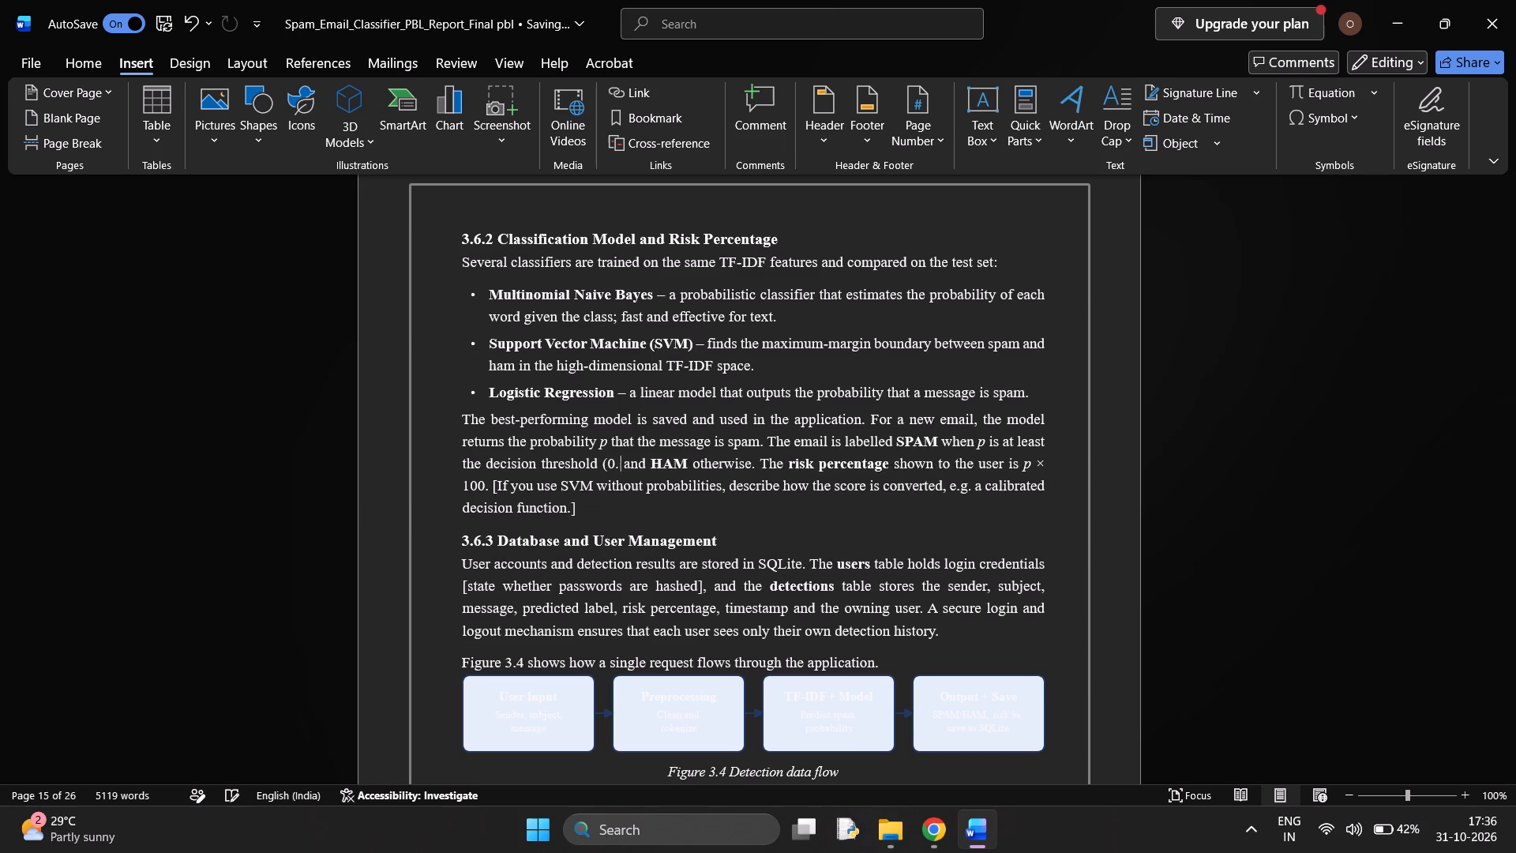
key(BackSpace)
key(BackSpace)
key(BackSpace)
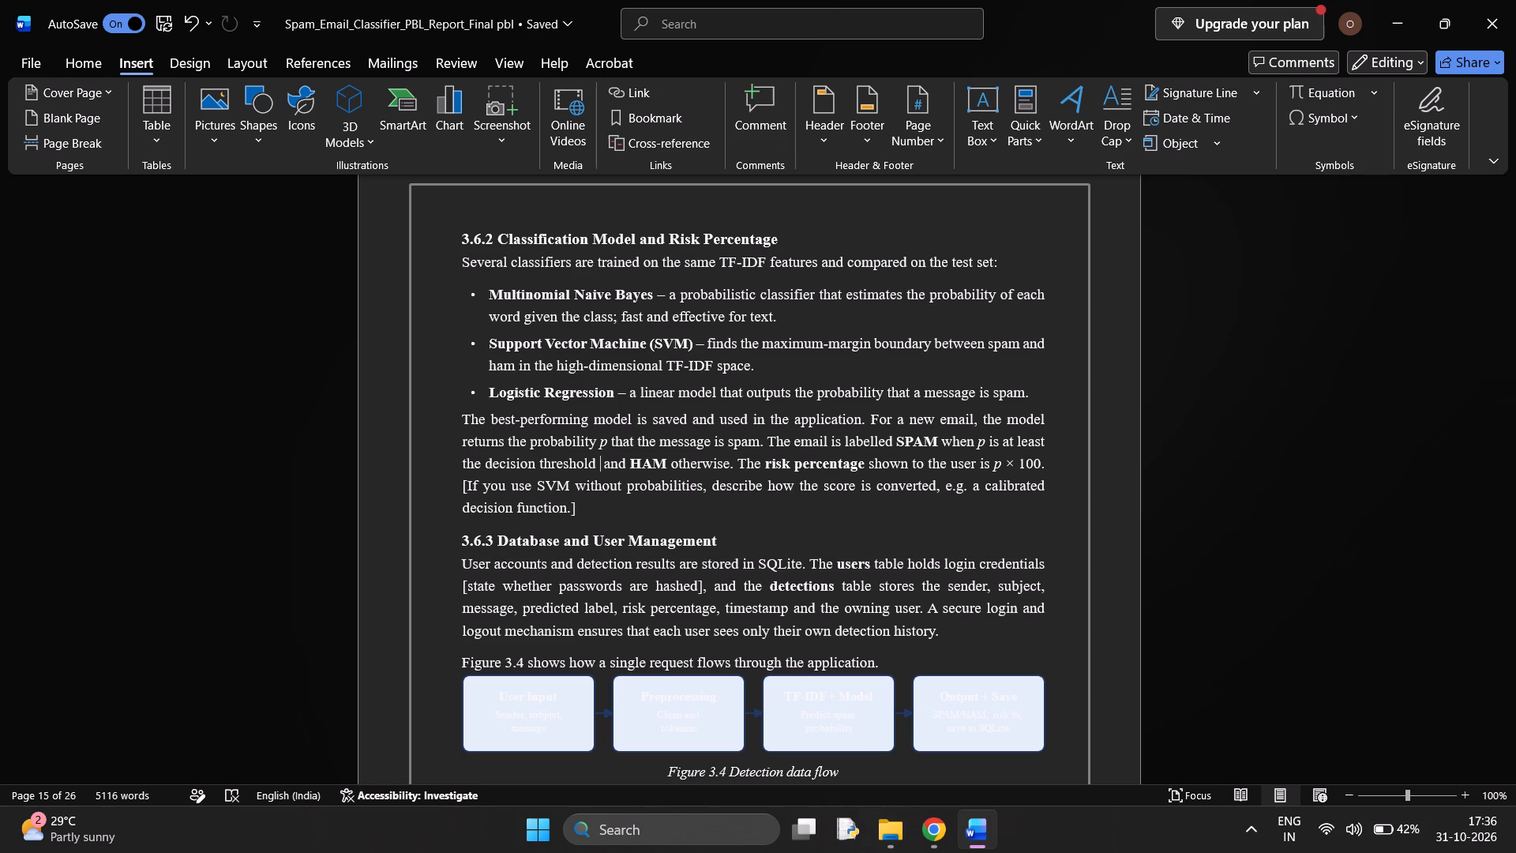
key(space)
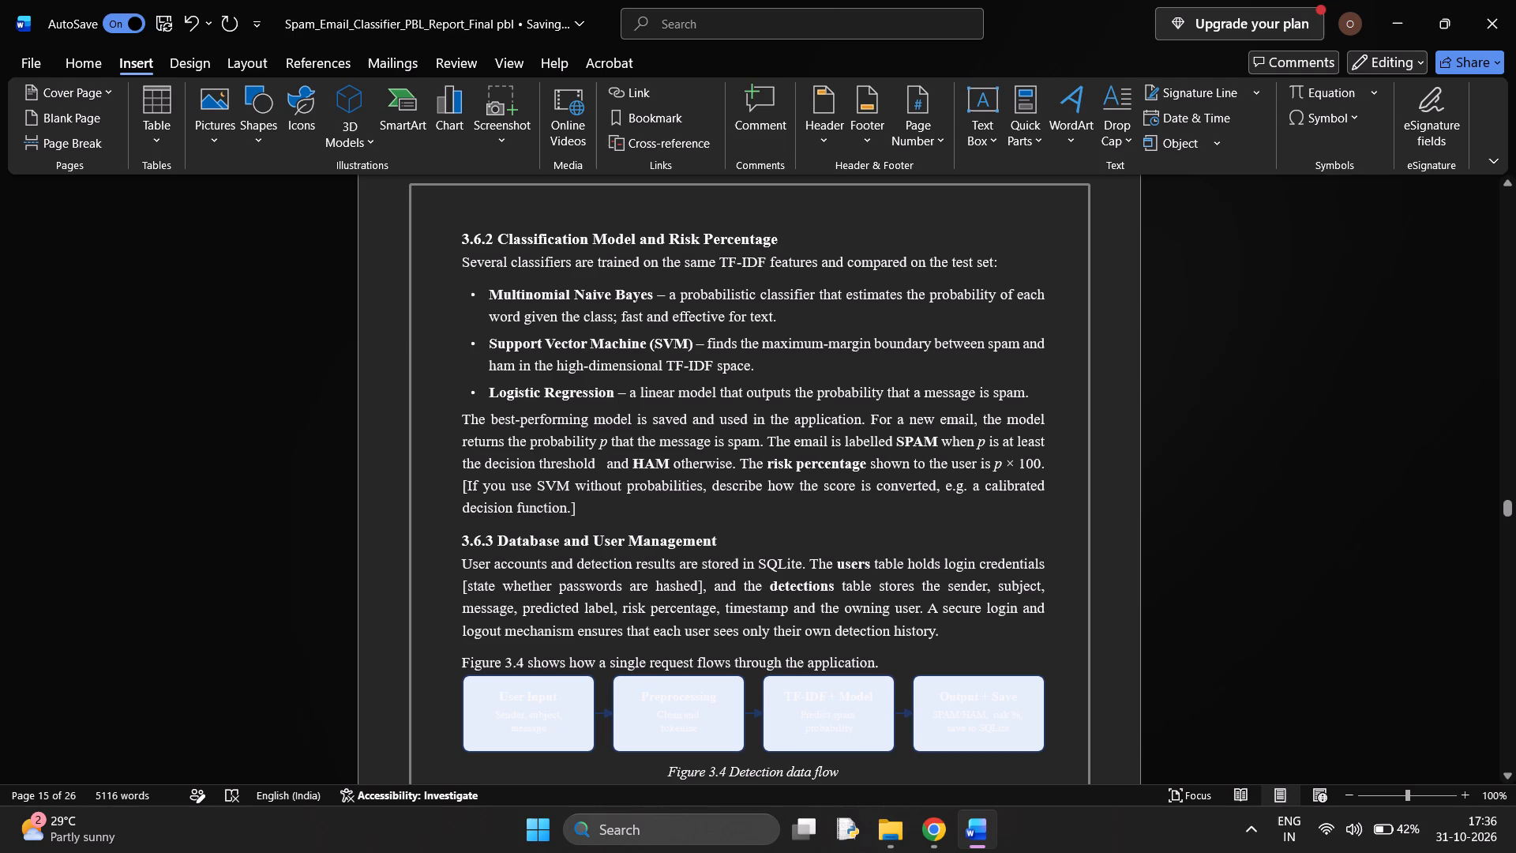
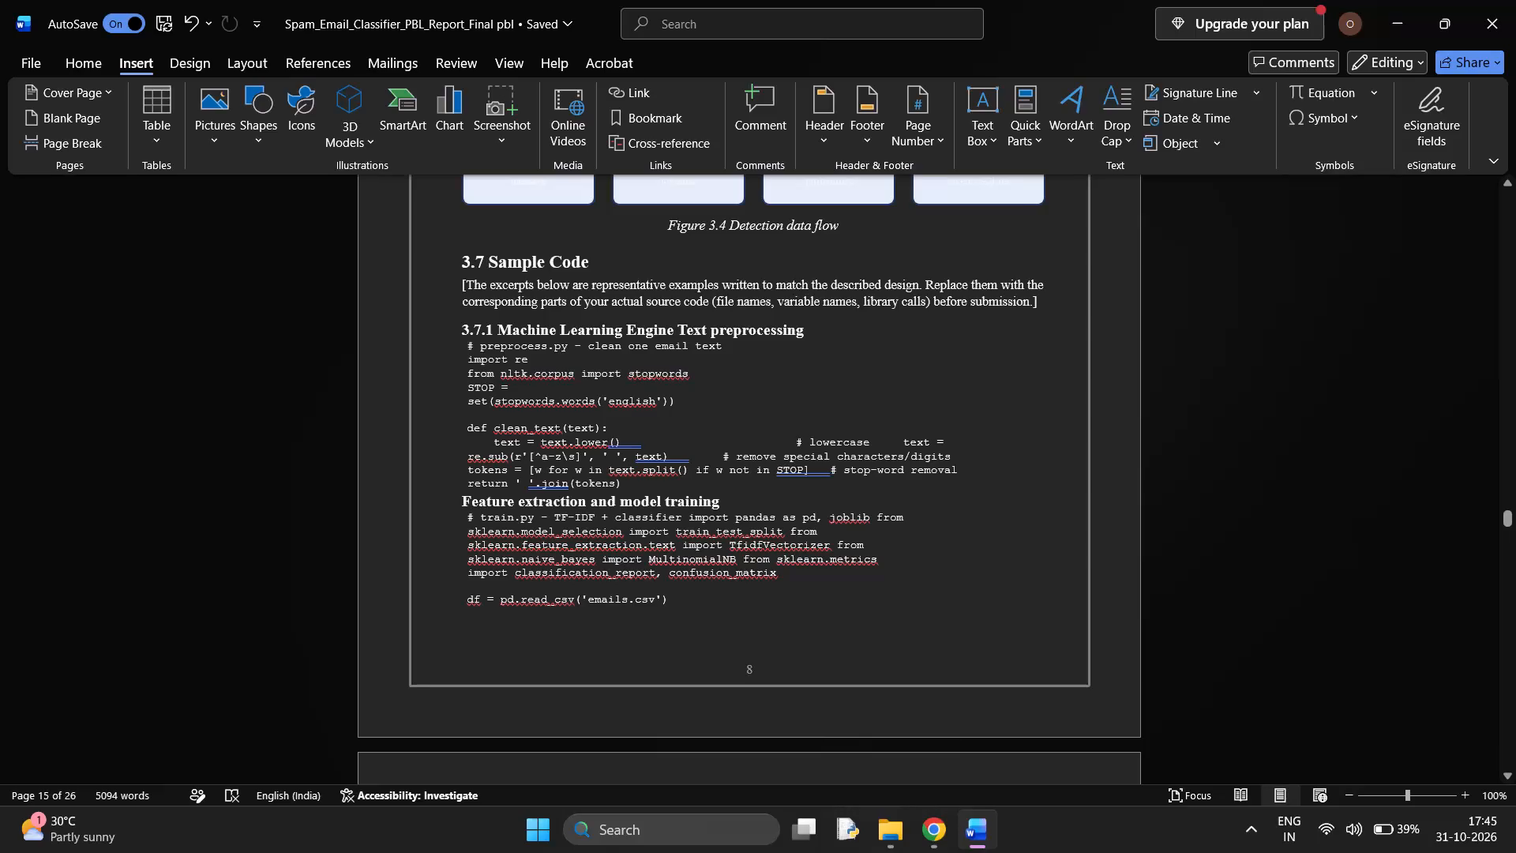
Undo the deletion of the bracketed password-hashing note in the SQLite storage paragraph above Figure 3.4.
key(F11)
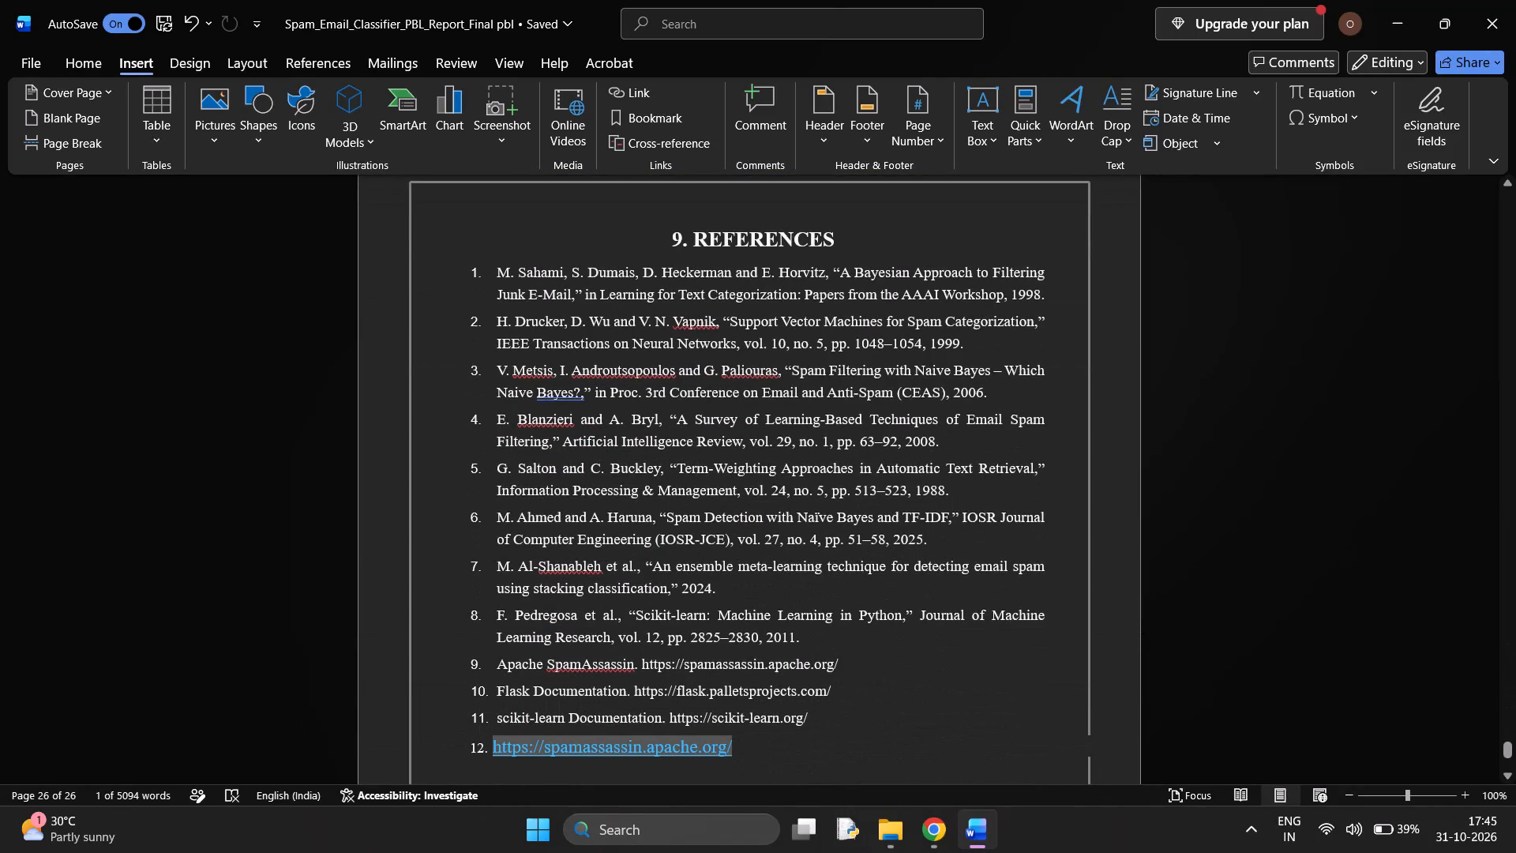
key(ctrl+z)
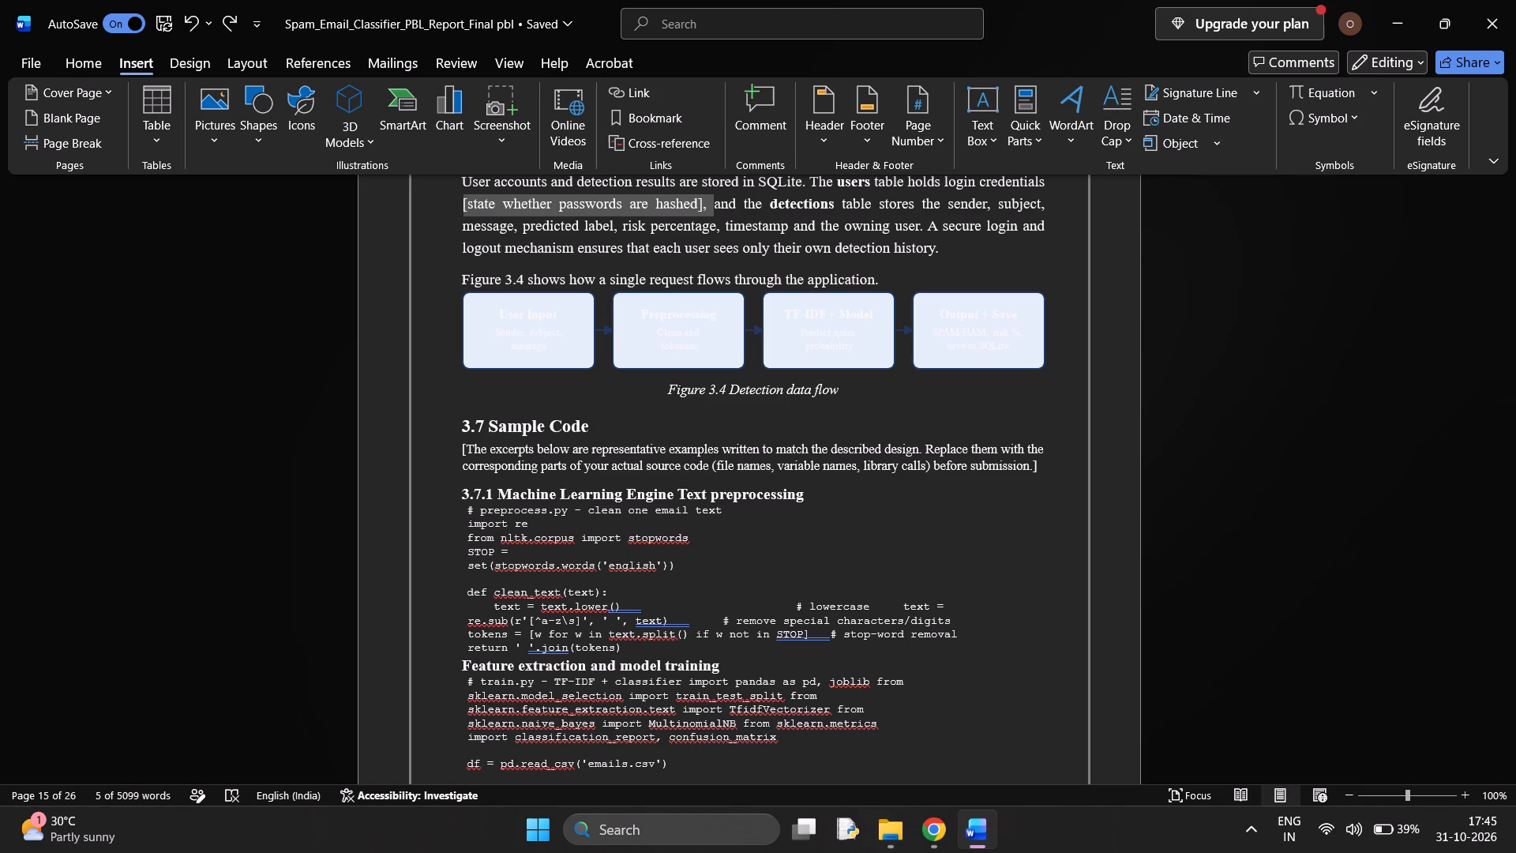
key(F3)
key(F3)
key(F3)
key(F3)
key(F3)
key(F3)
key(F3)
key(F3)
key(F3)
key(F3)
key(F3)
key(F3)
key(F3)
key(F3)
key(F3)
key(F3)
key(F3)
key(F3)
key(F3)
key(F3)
Remove the note "[state whether passwords are hashed]," after "login credentials" in the SQLite storage paragraph.
key(F4)
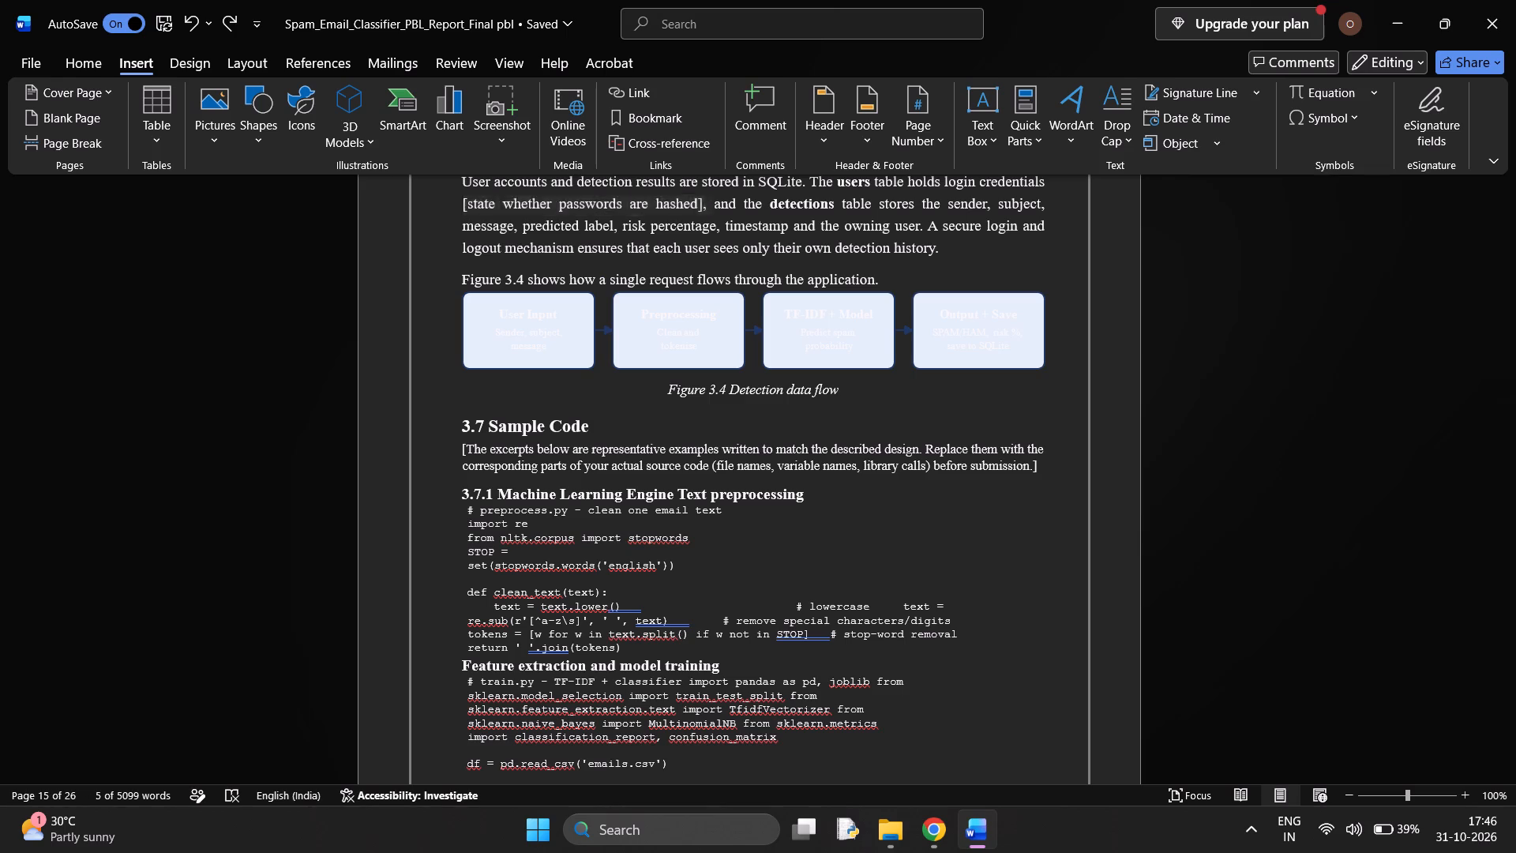
key(F4)
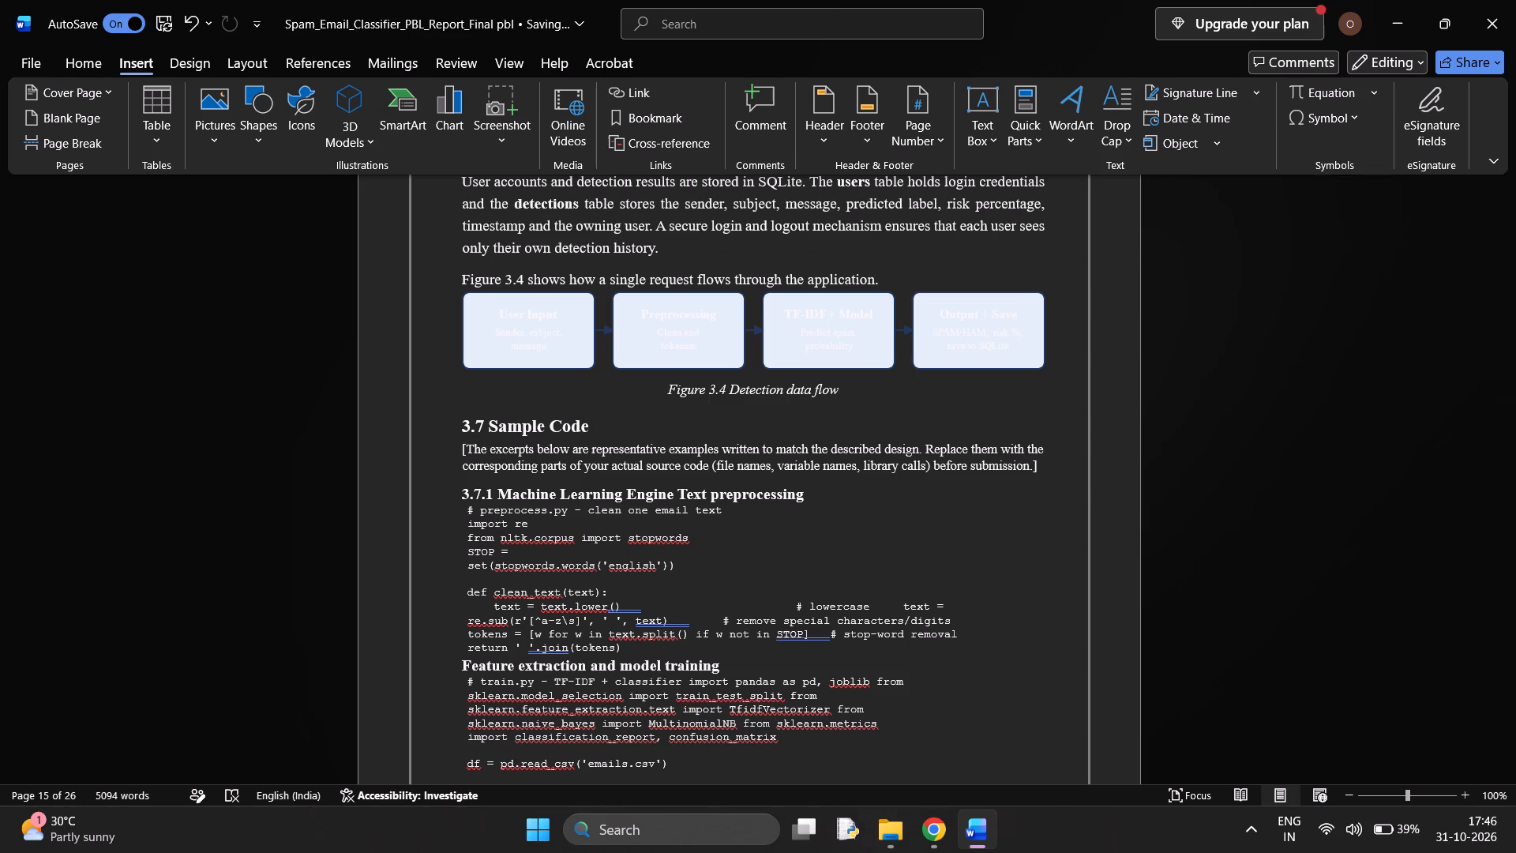
key(F4)
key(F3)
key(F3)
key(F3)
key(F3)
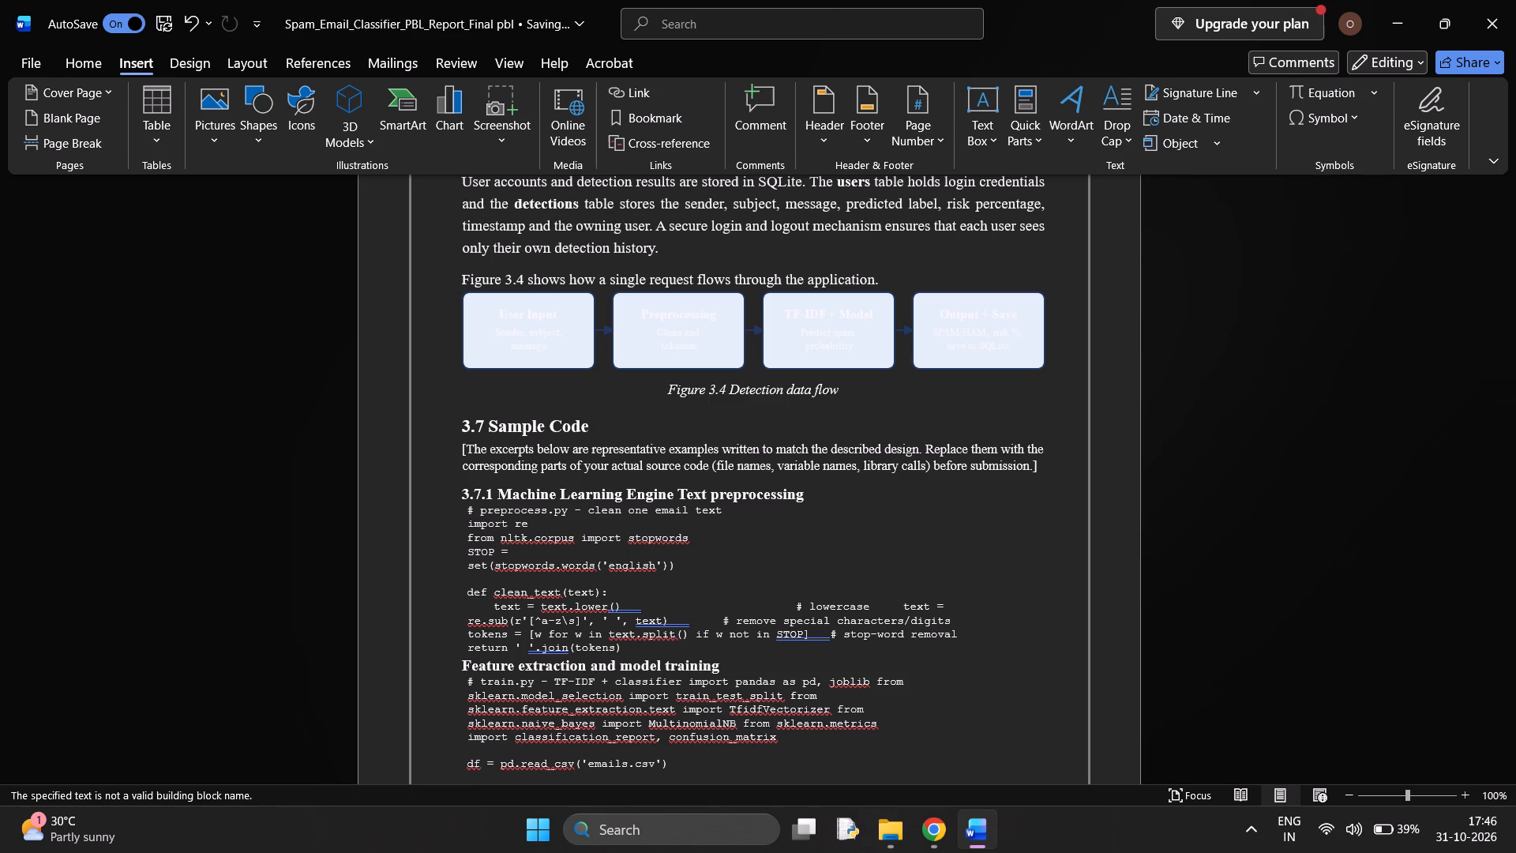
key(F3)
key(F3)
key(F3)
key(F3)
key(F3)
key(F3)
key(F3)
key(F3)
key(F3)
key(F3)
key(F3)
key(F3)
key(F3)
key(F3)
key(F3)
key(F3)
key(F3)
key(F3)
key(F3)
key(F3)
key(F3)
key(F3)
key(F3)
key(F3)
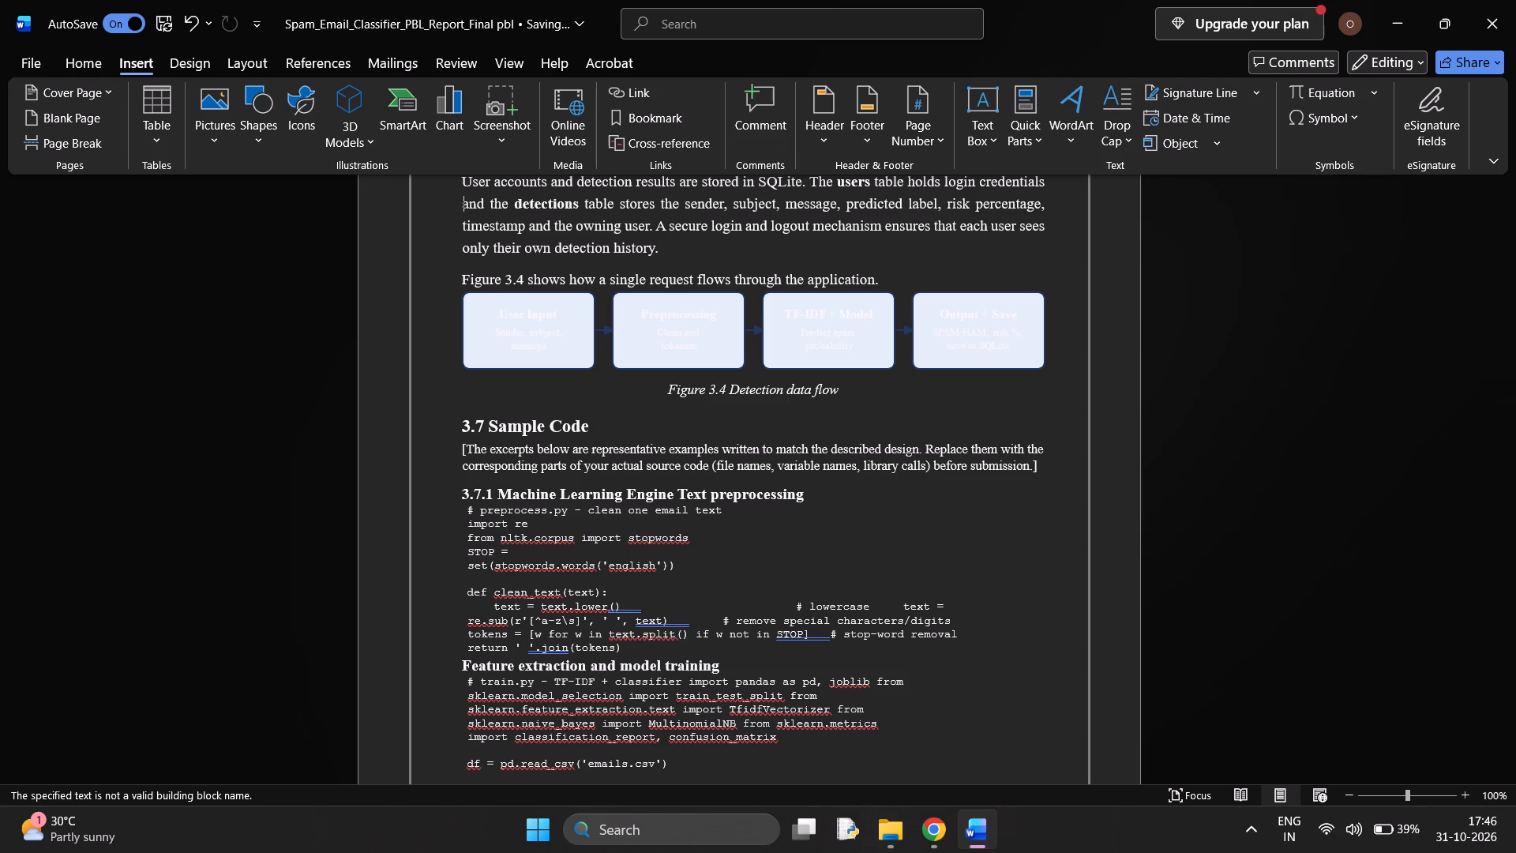
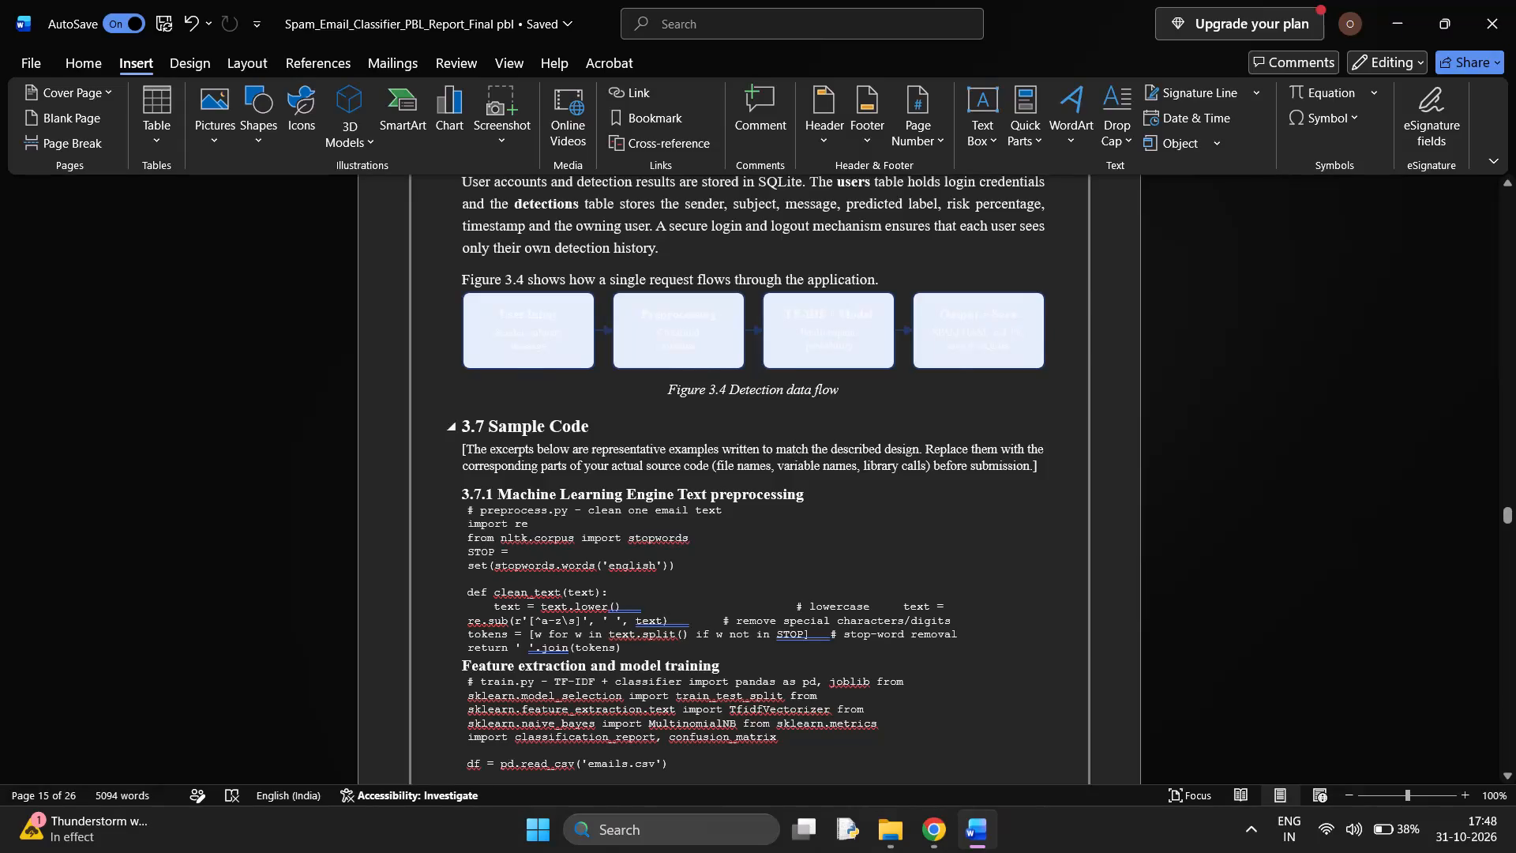
Delete the stray backtick before "A PBL Project Report Entitled On" on the title page.
scroll(568, 432, up, 16)
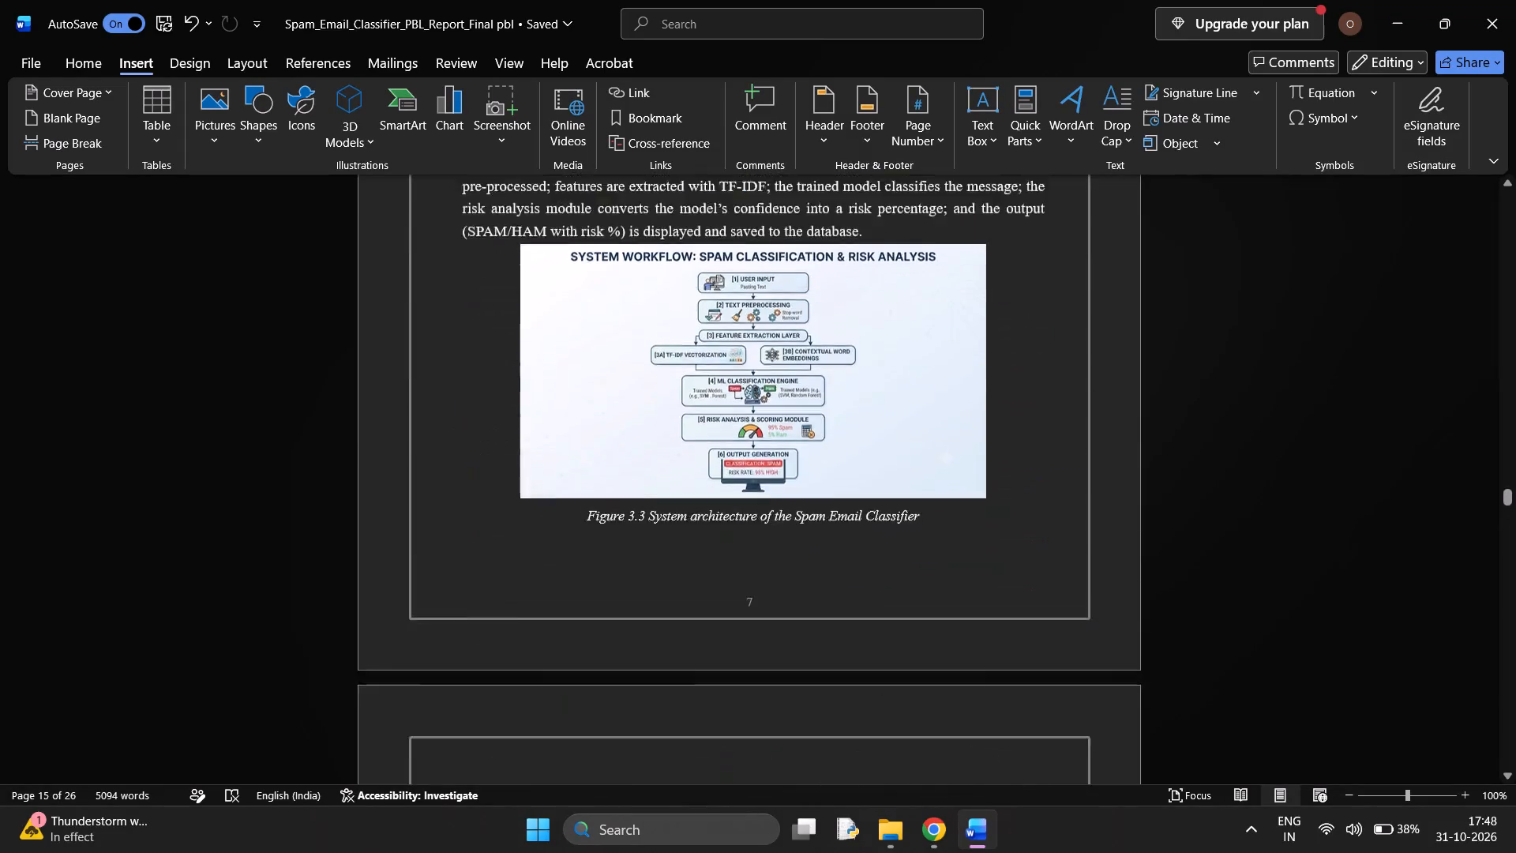
scroll(568, 432, up, 20)
scroll(568, 432, up, 1)
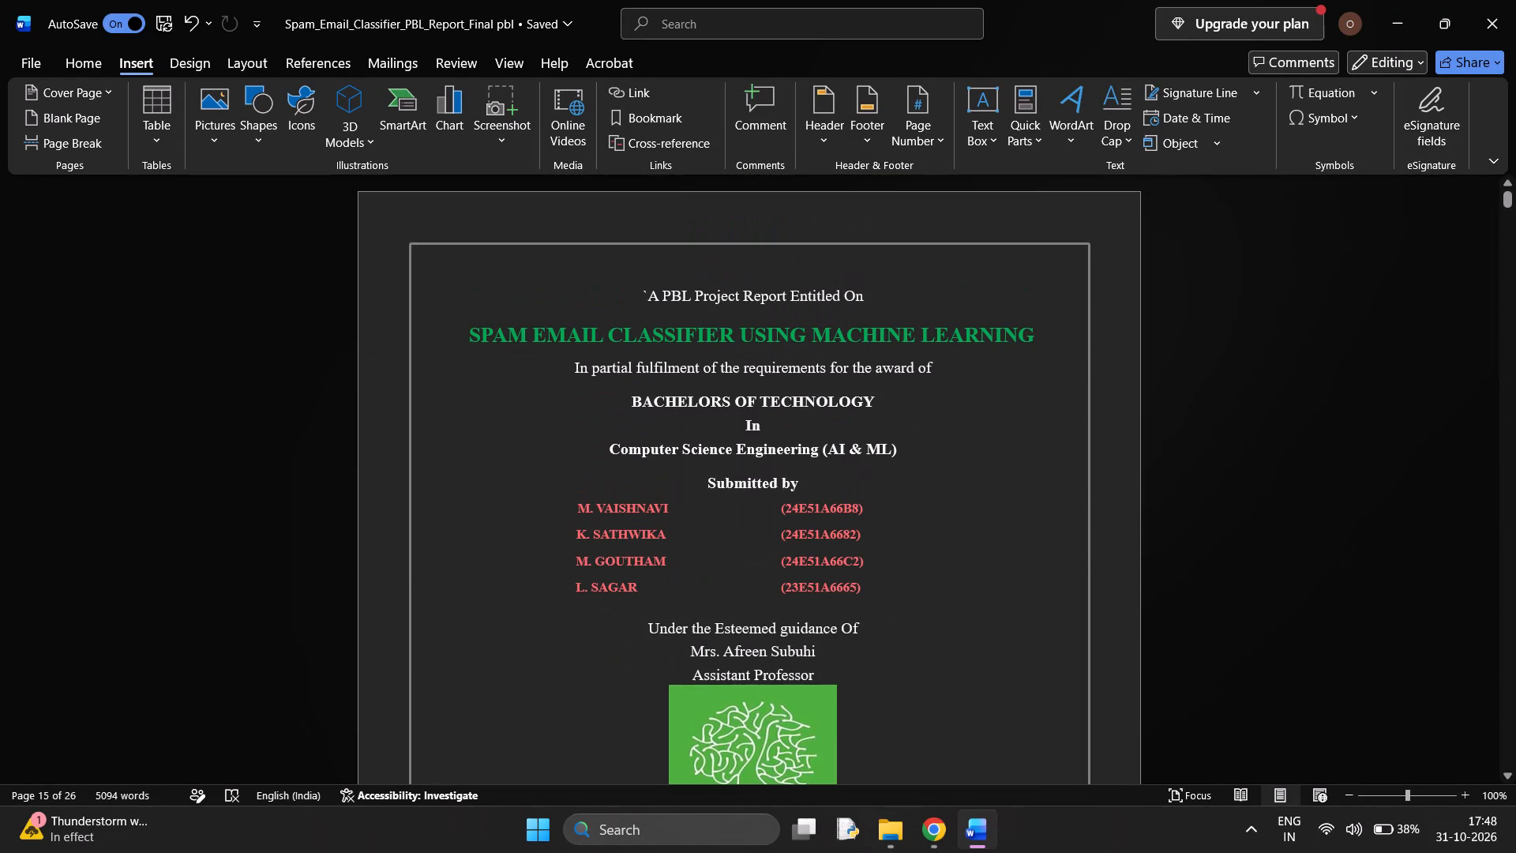
scroll(568, 432, up, 1)
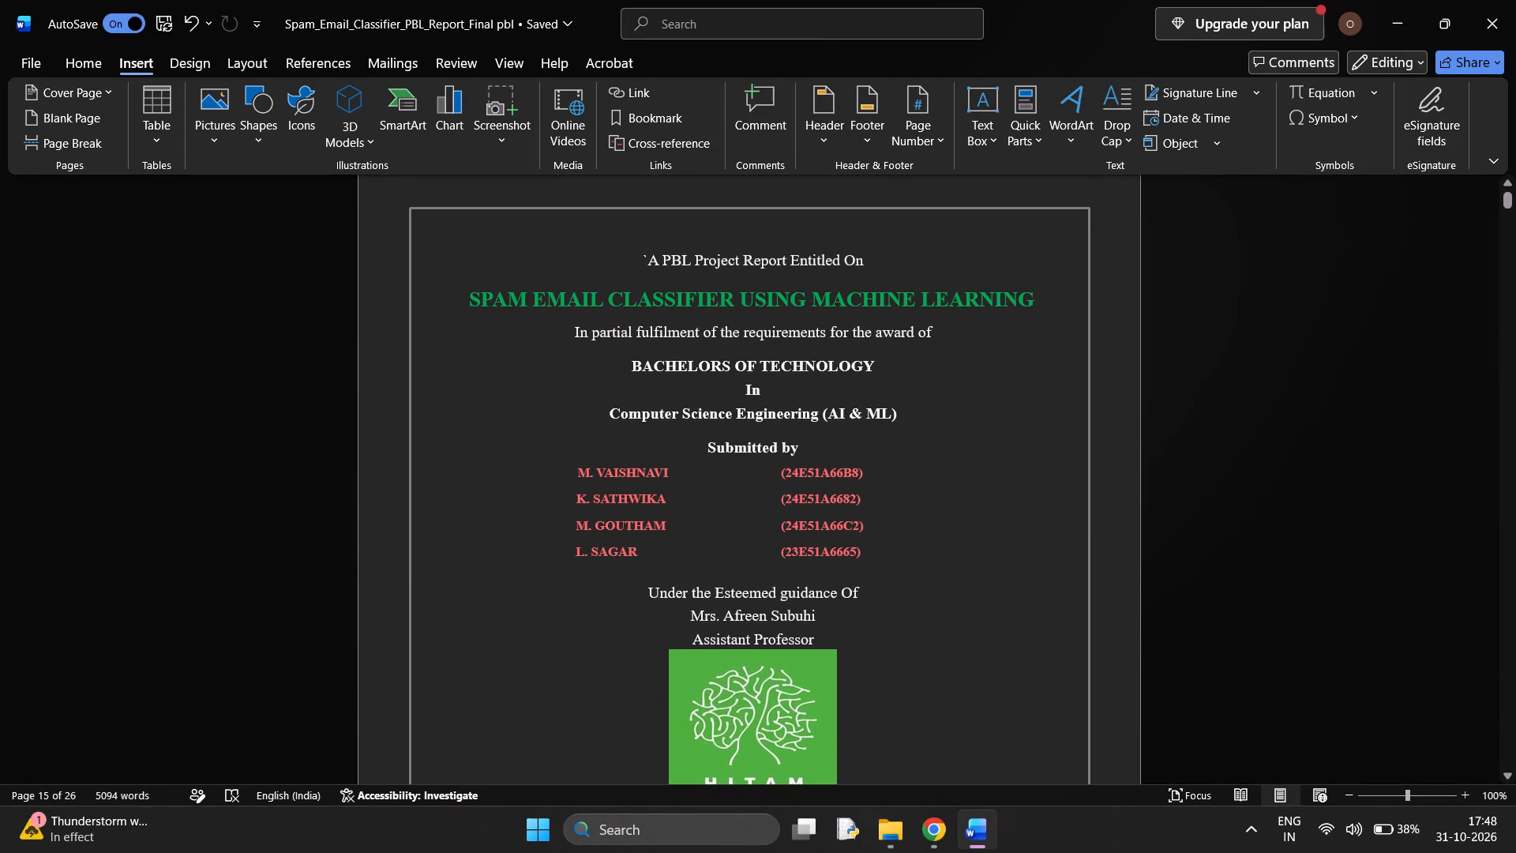
click(645, 253)
key(BackSpace)
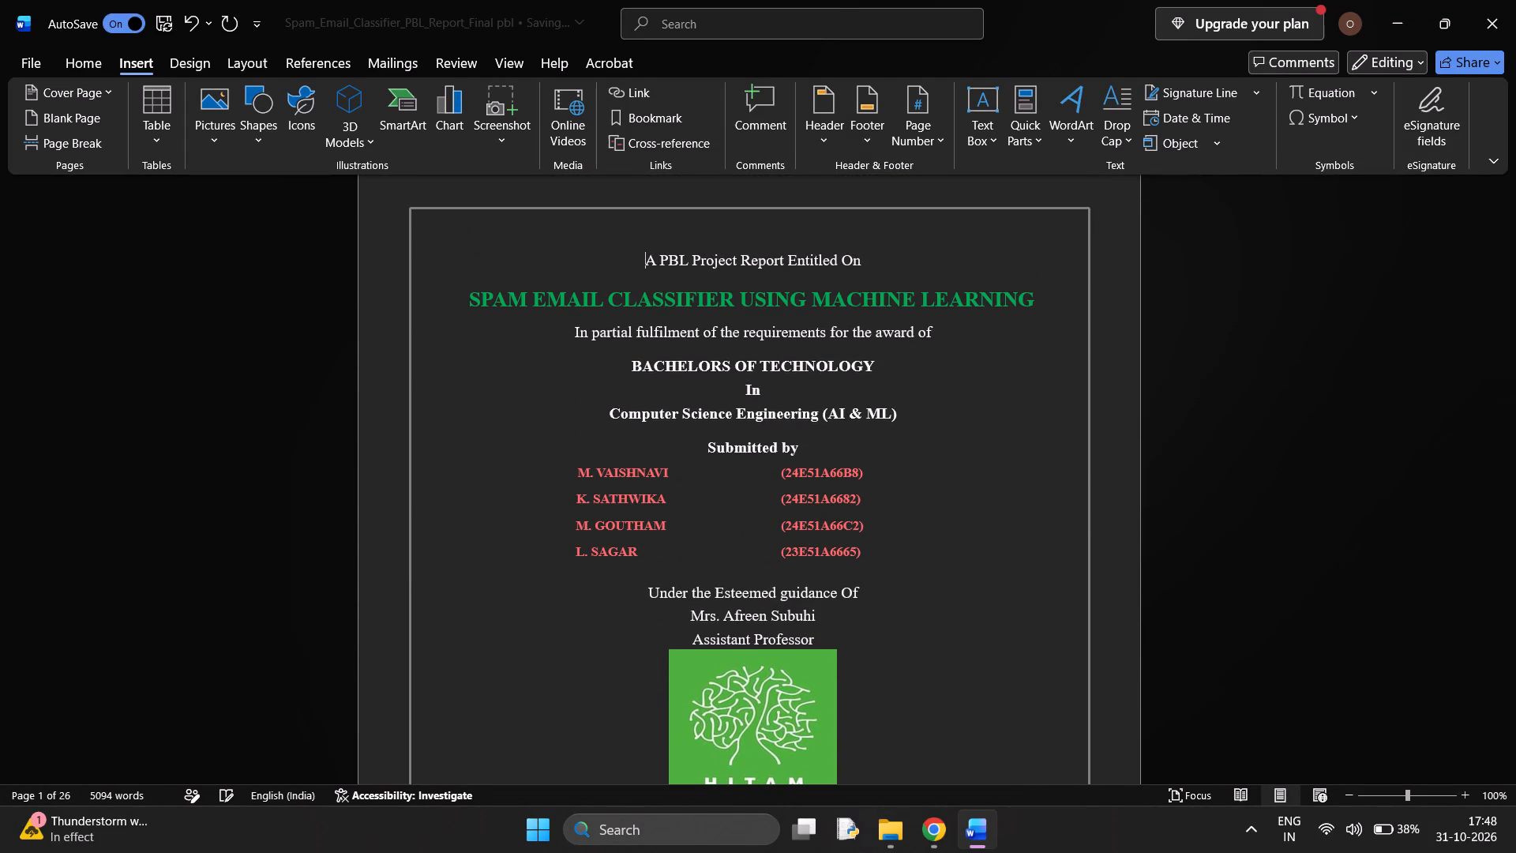
Review the certificate, declaration and acknowledgment pages for leftover placeholders or stray text.
scroll(645, 253, down, 3)
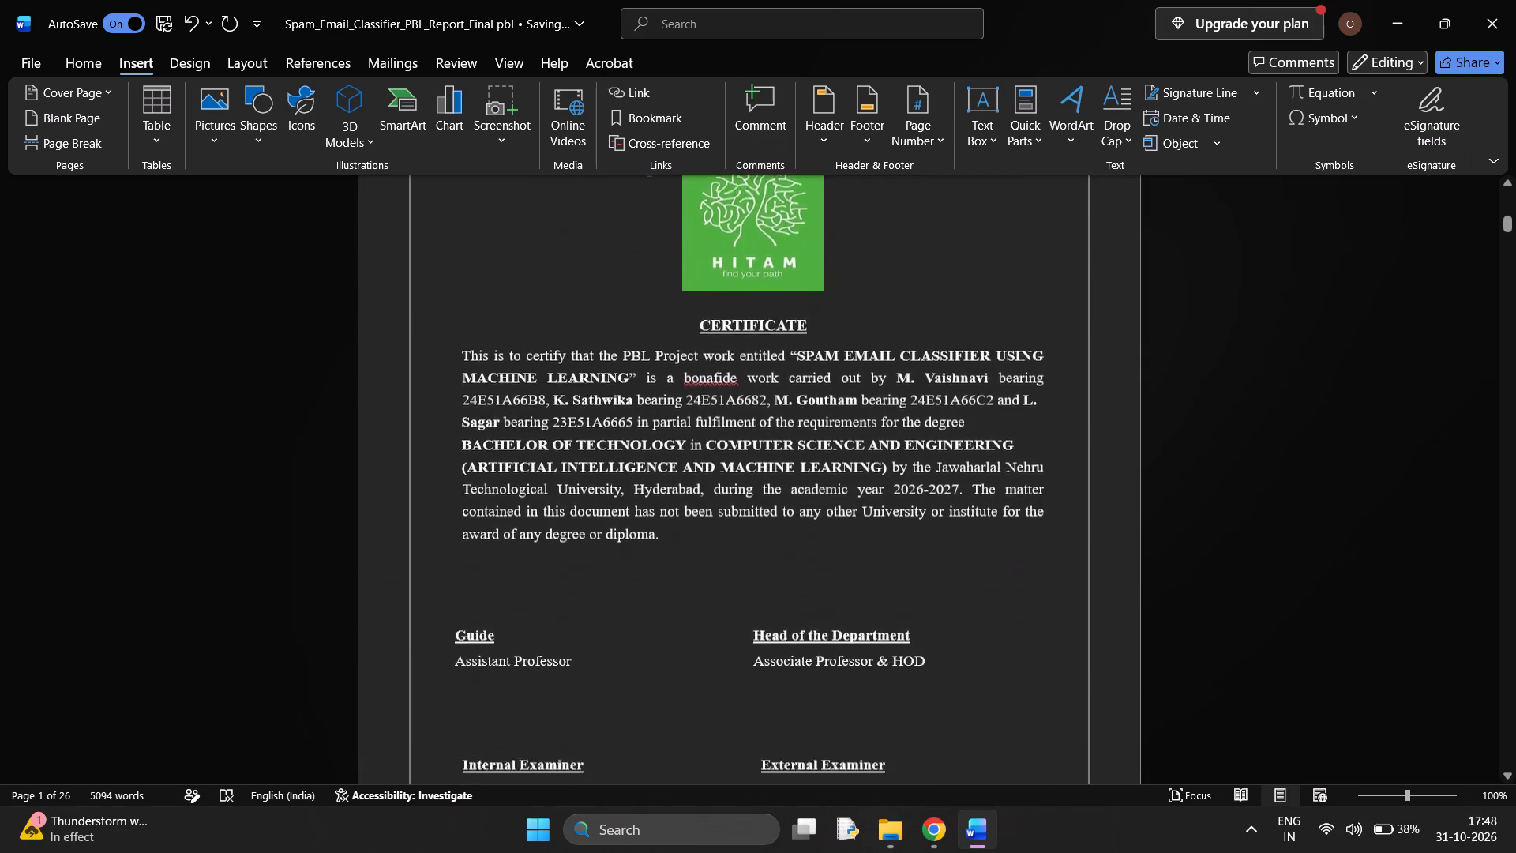
scroll(645, 253, down, 2)
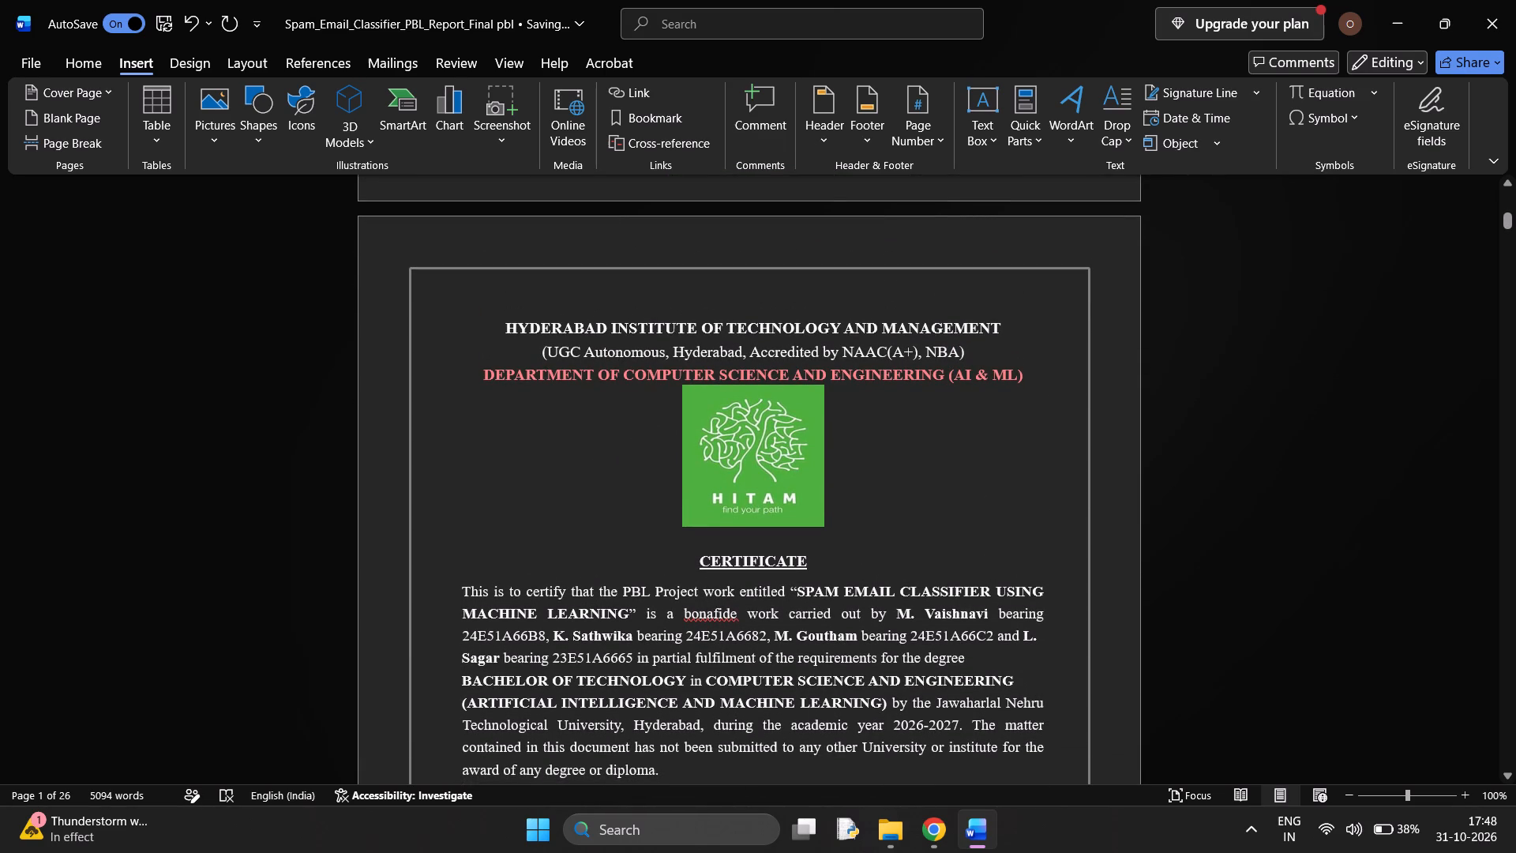
scroll(645, 253, down, 1)
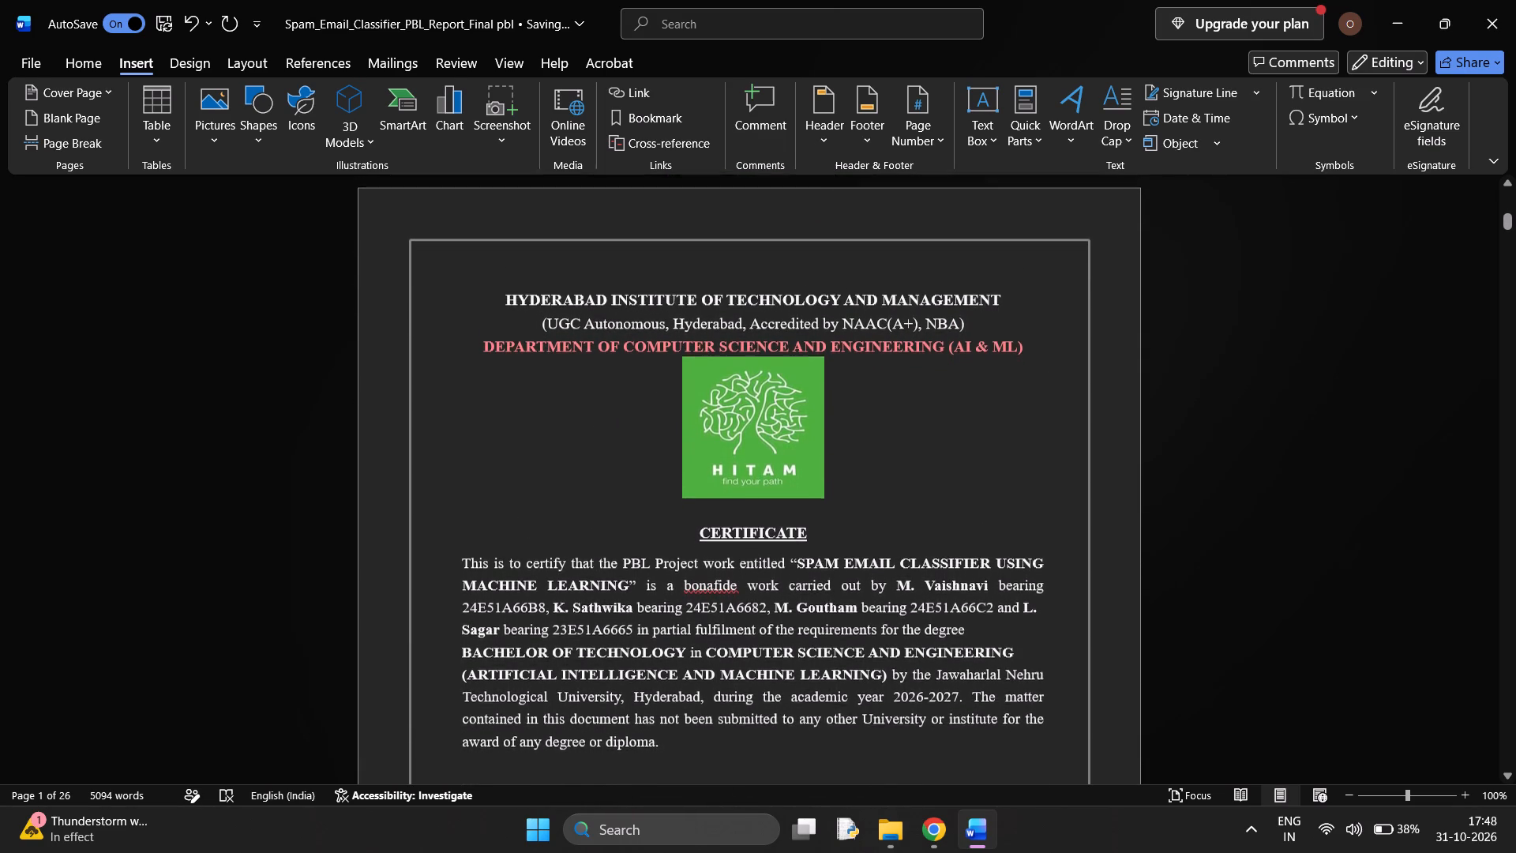
scroll(645, 253, down, 5)
scroll(645, 253, up, 2)
scroll(645, 253, down, 1)
scroll(645, 253, up, 1)
scroll(645, 253, down, 1)
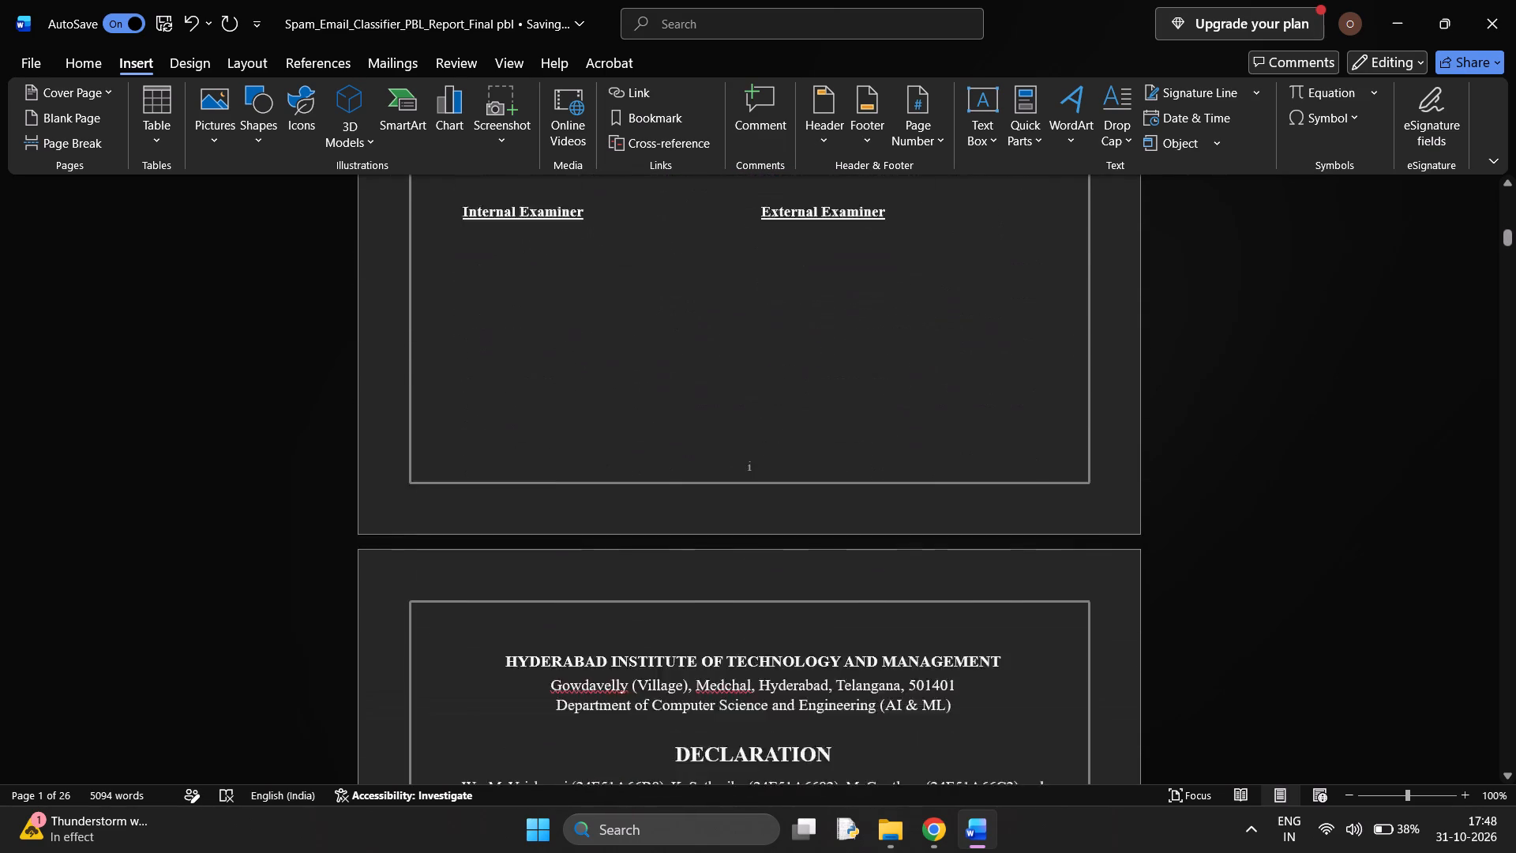
scroll(645, 253, down, 3)
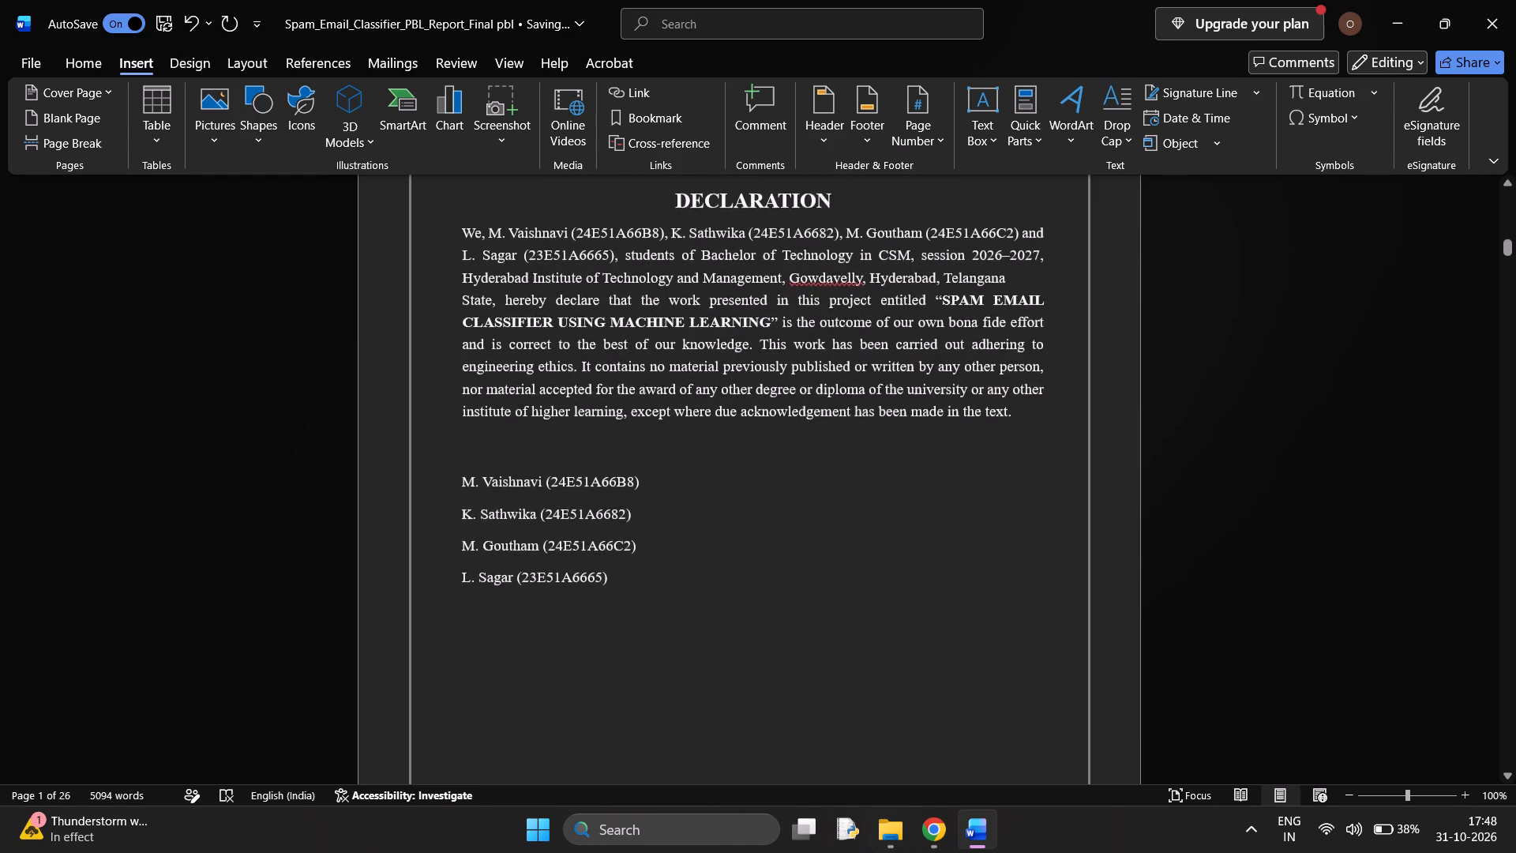
scroll(645, 253, down, 3)
click(645, 253)
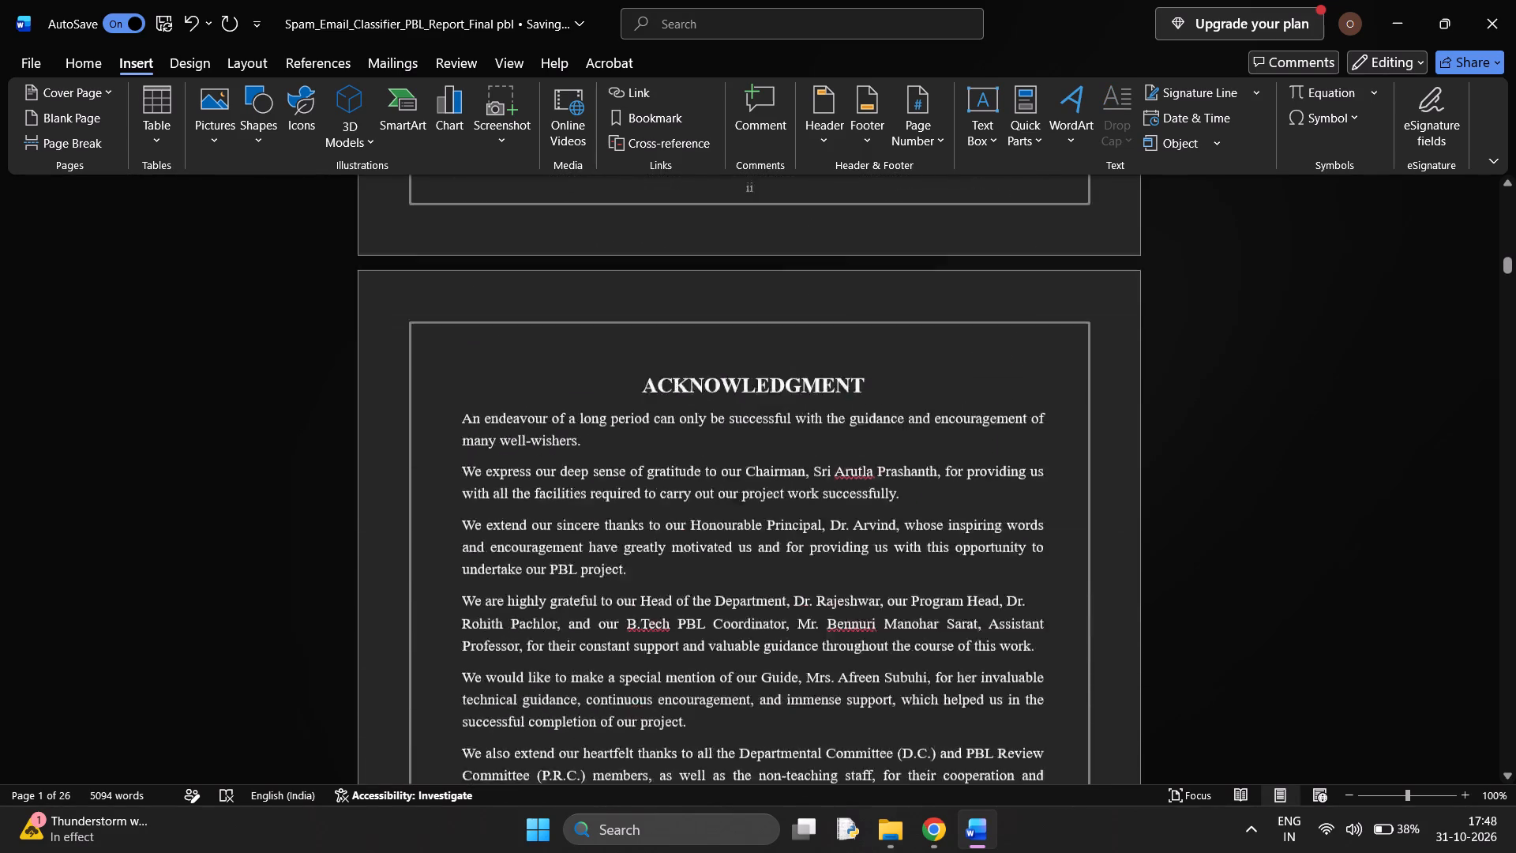
scroll(645, 253, down, 1)
right_click(645, 253)
right_click(645, 253)
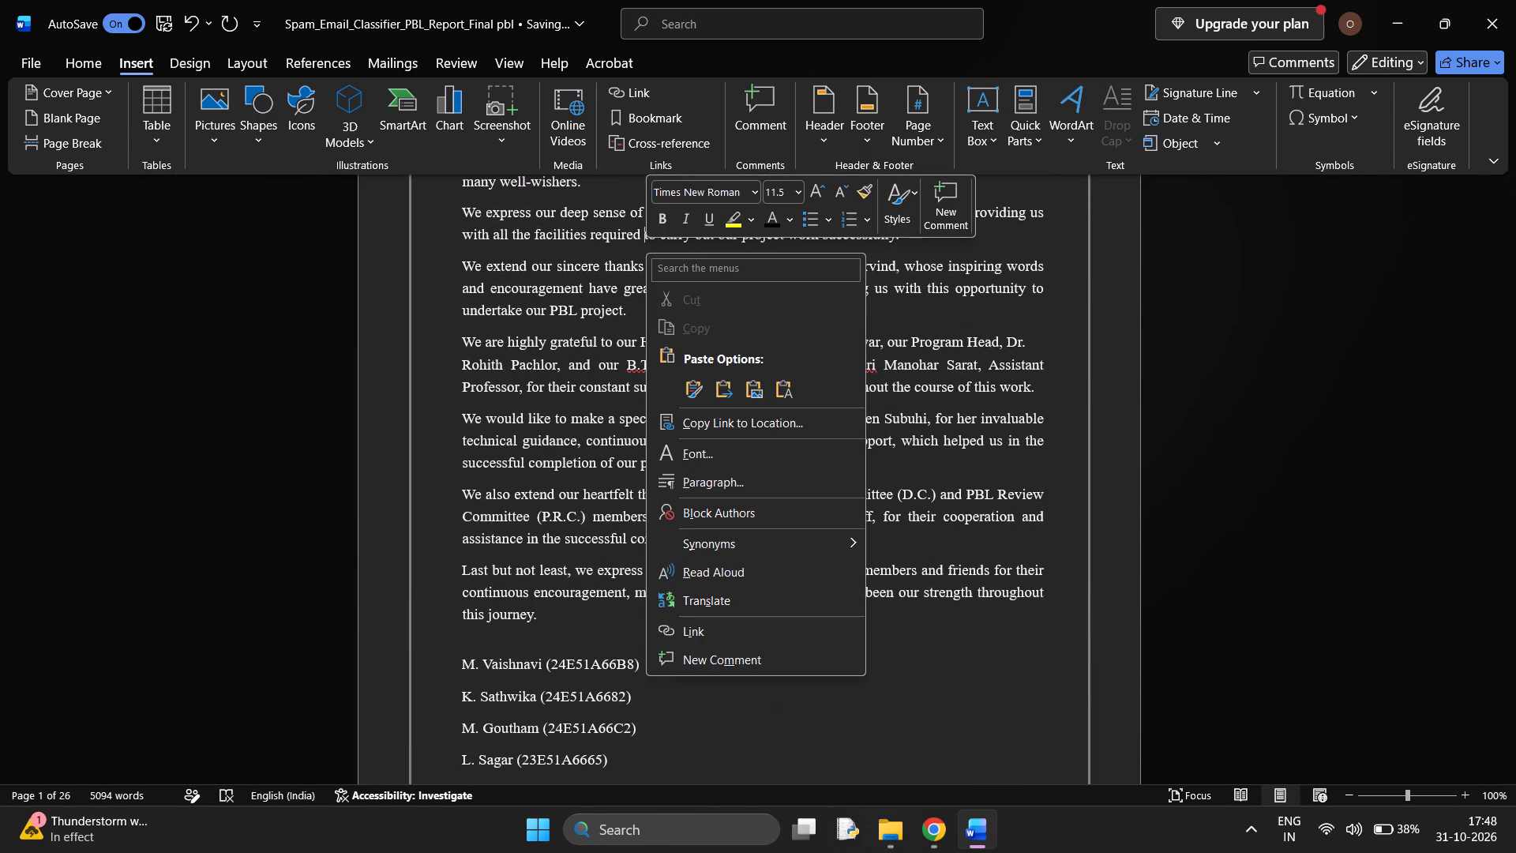
click(422, 460)
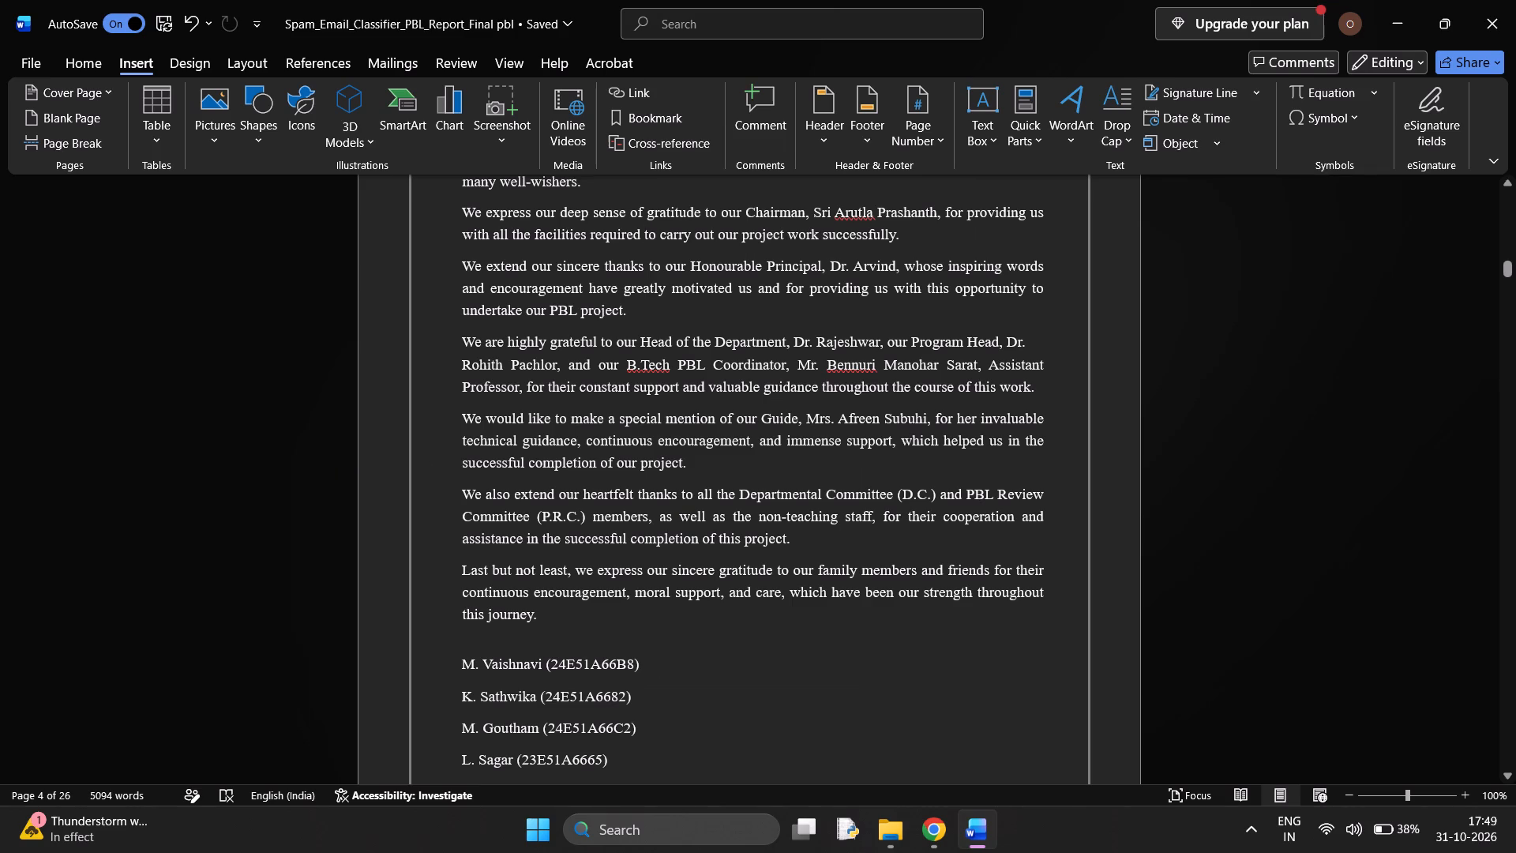
scroll(662, 520, down, 2)
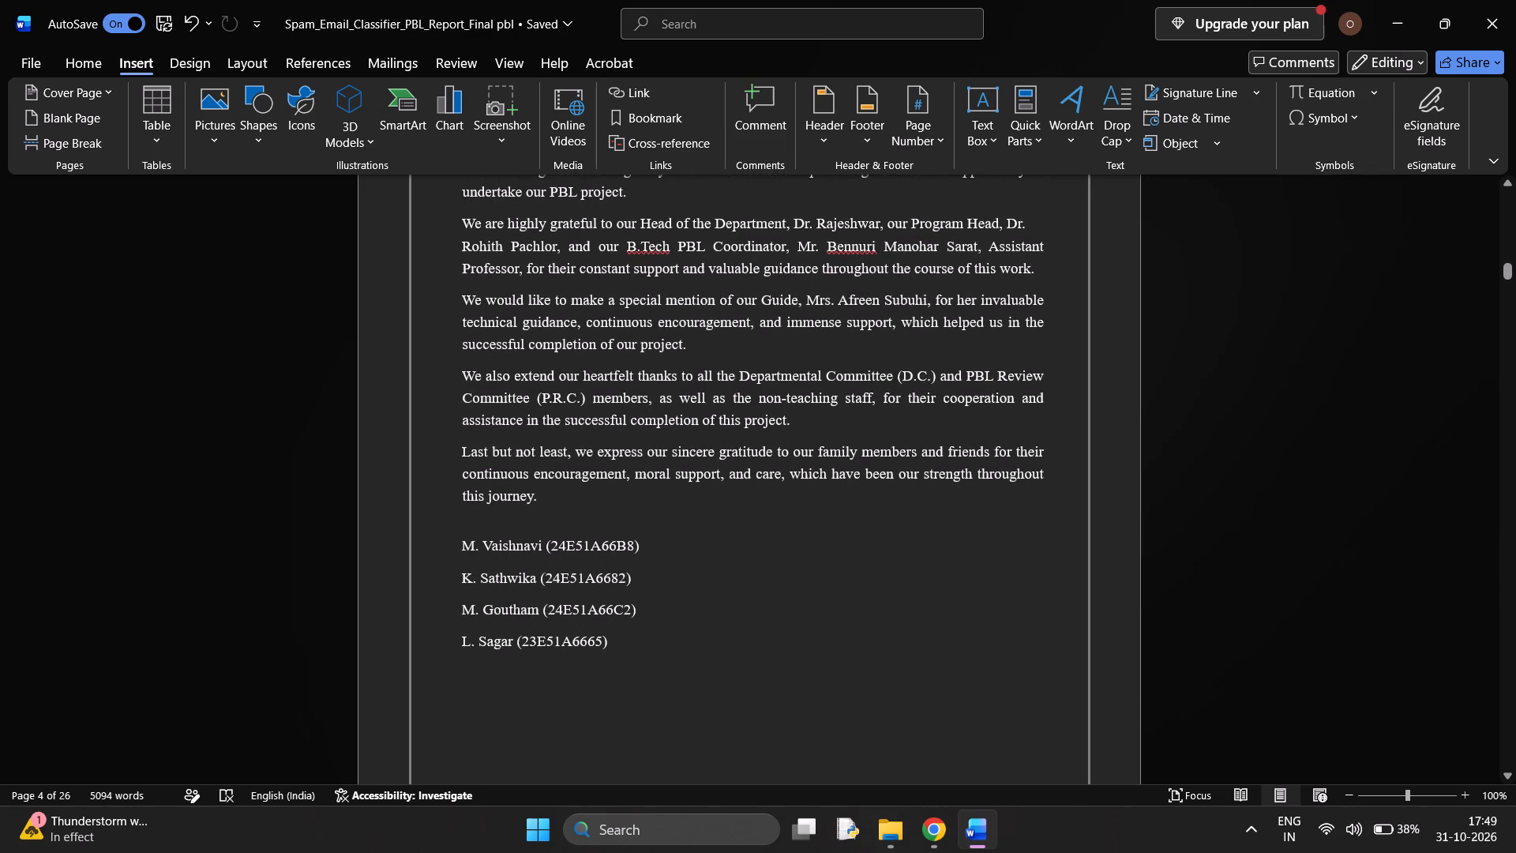
scroll(662, 520, down, 1)
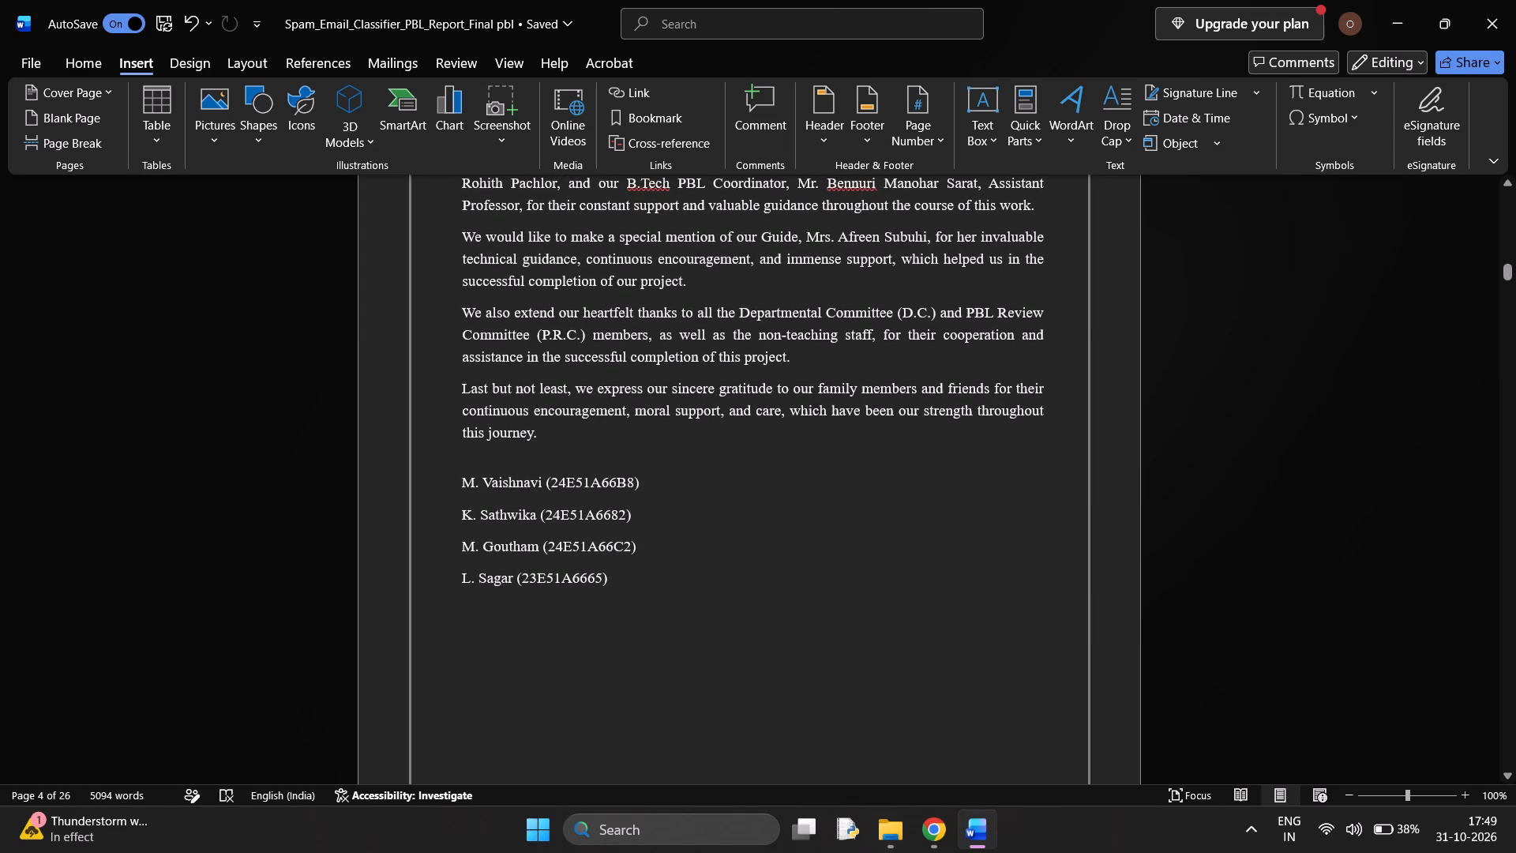
scroll(662, 520, down, 2)
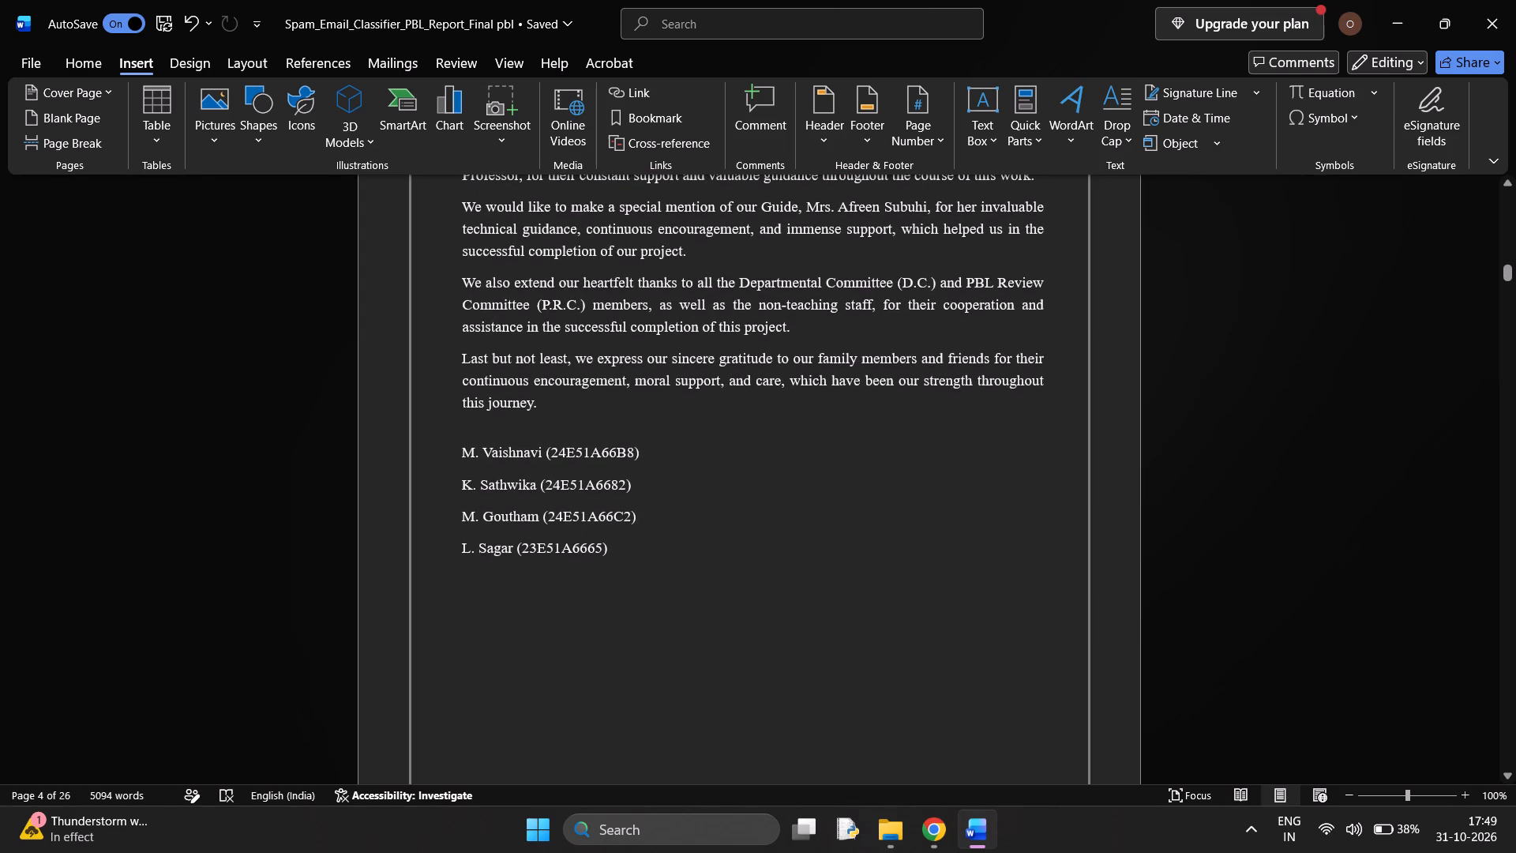
scroll(662, 520, down, 1)
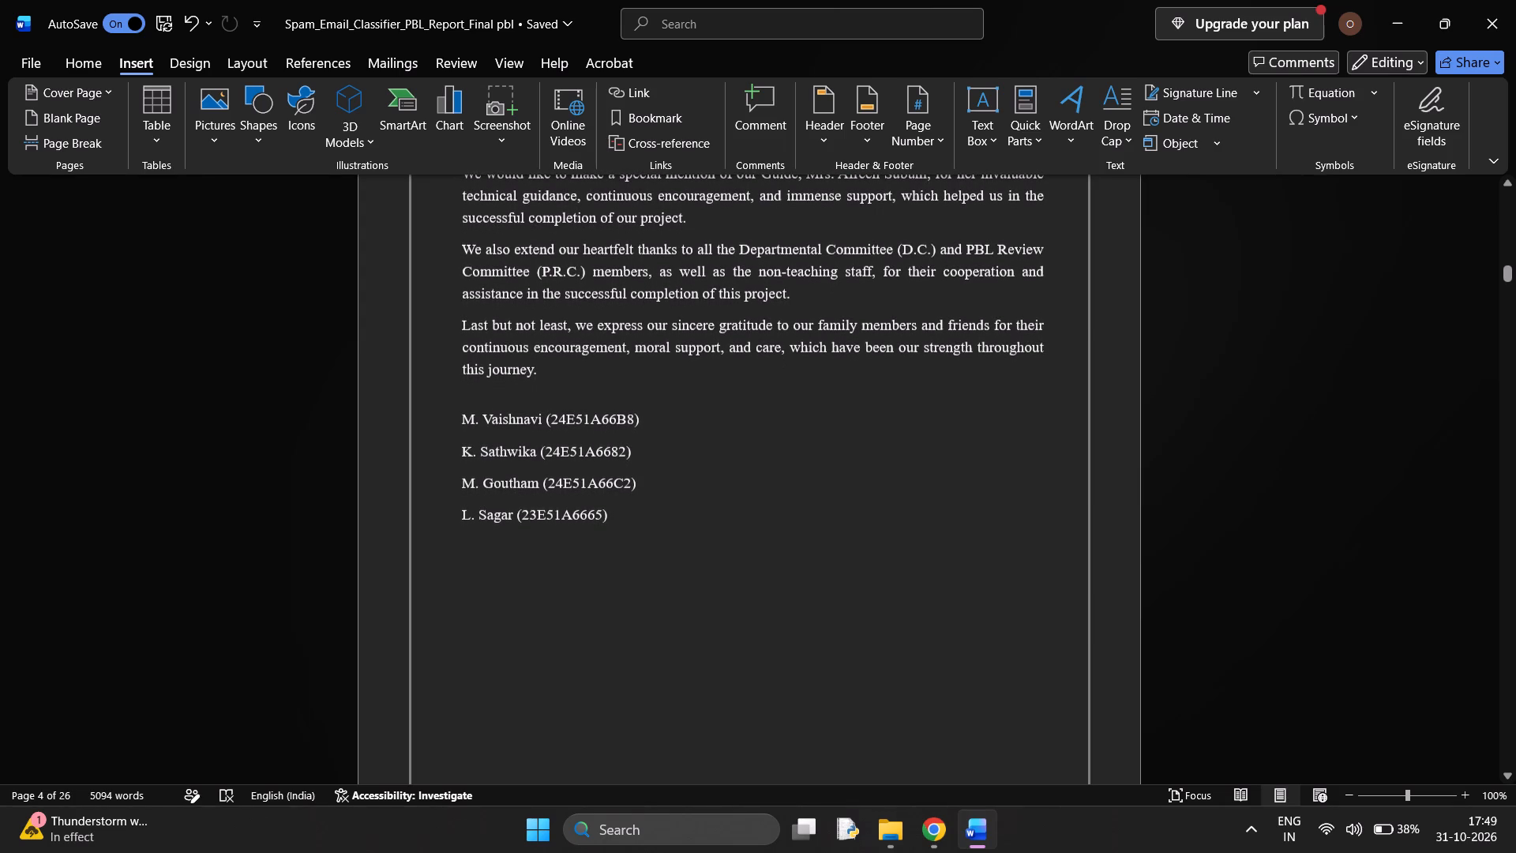
scroll(662, 520, down, 2)
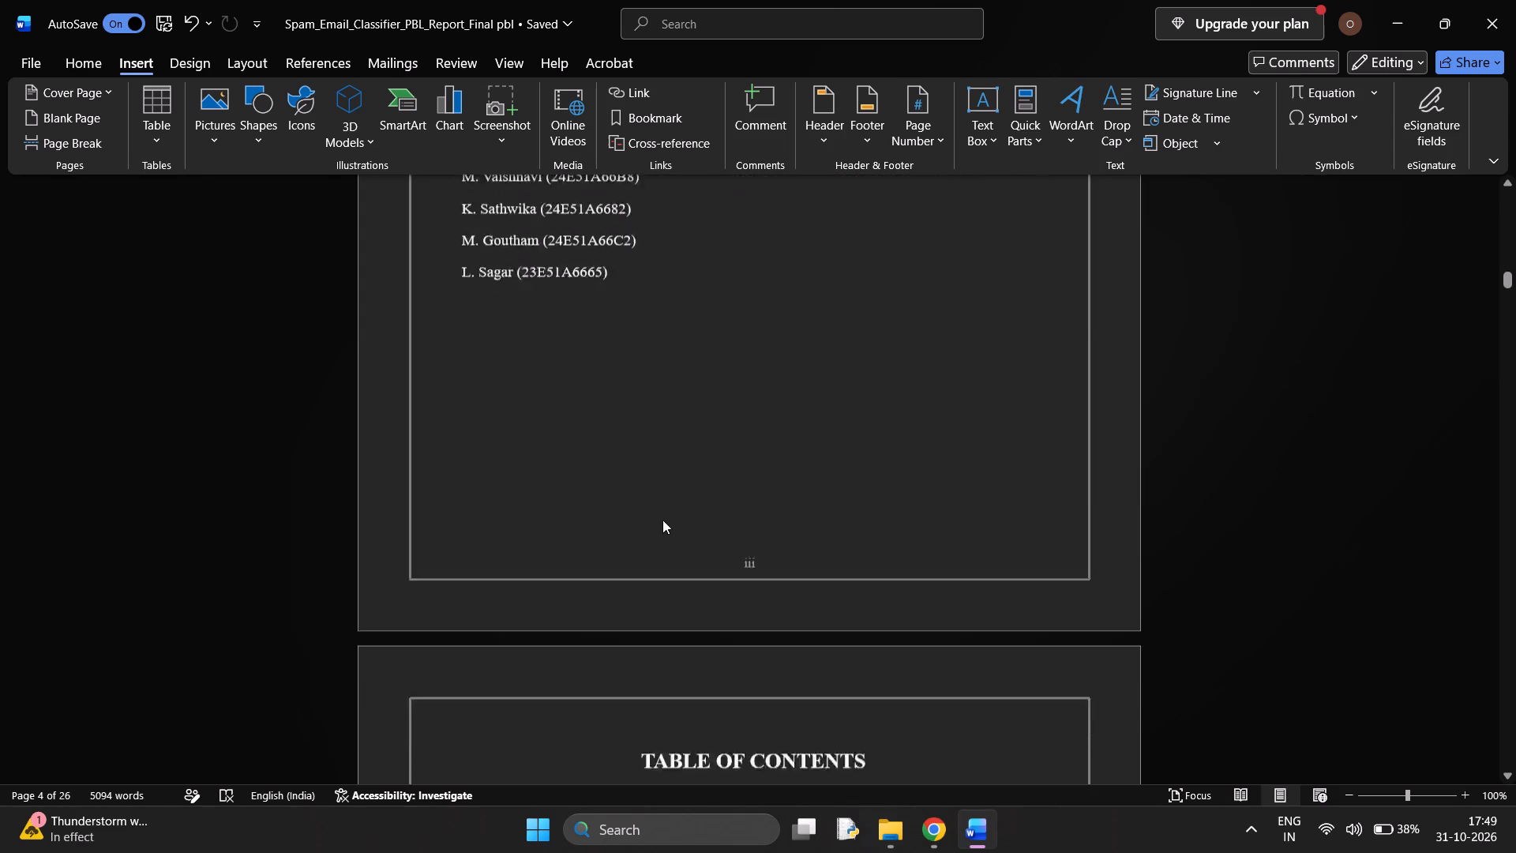
Review the report from the table of contents through the abstract, introduction and literature review to section 3.1 for leftover bracketed placeholders.
scroll(662, 520, down, 5)
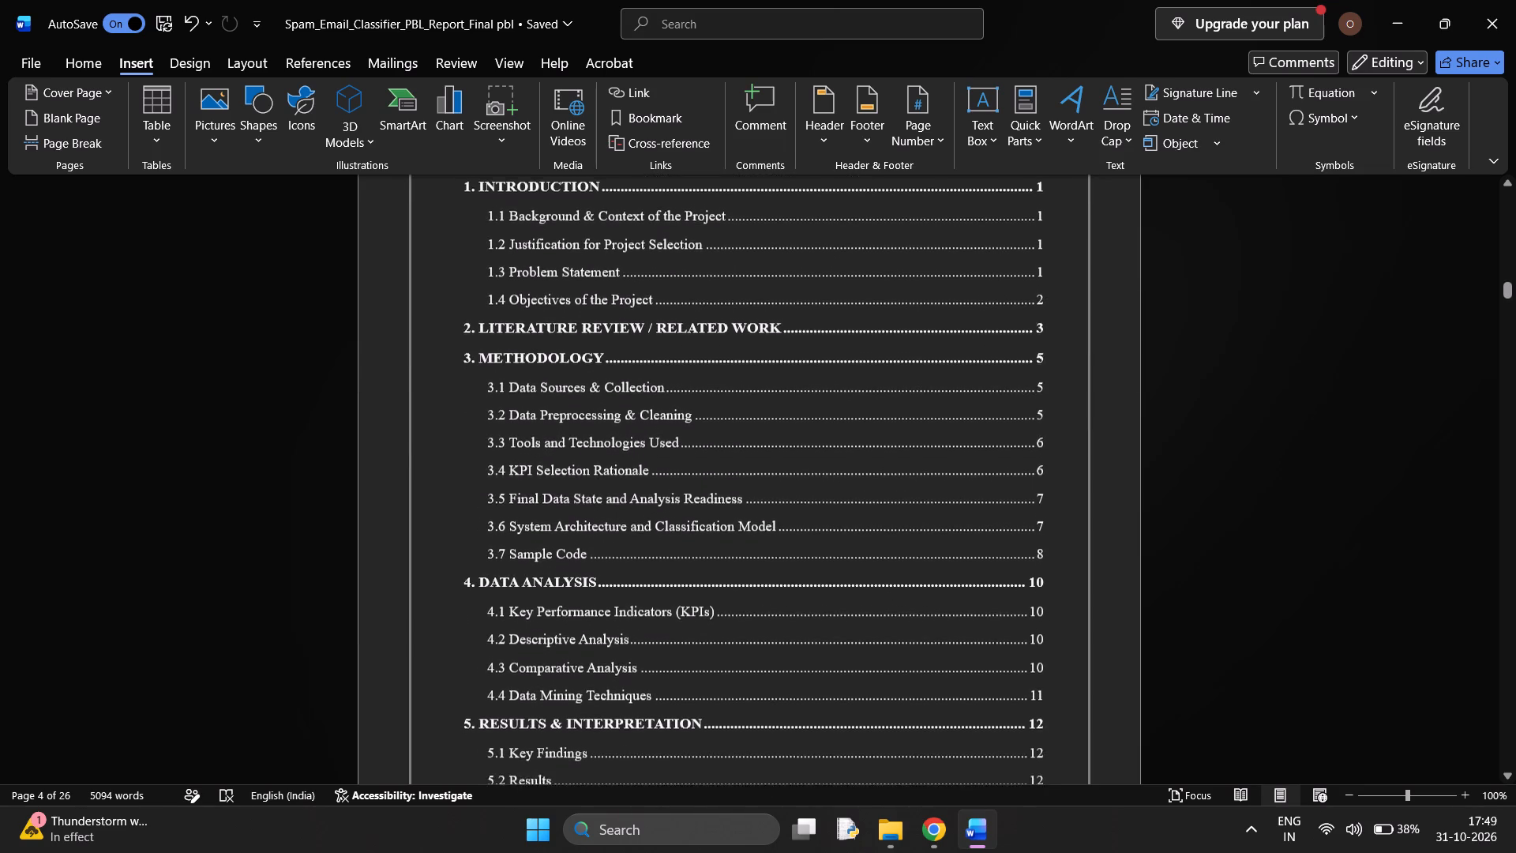
scroll(662, 520, down, 6)
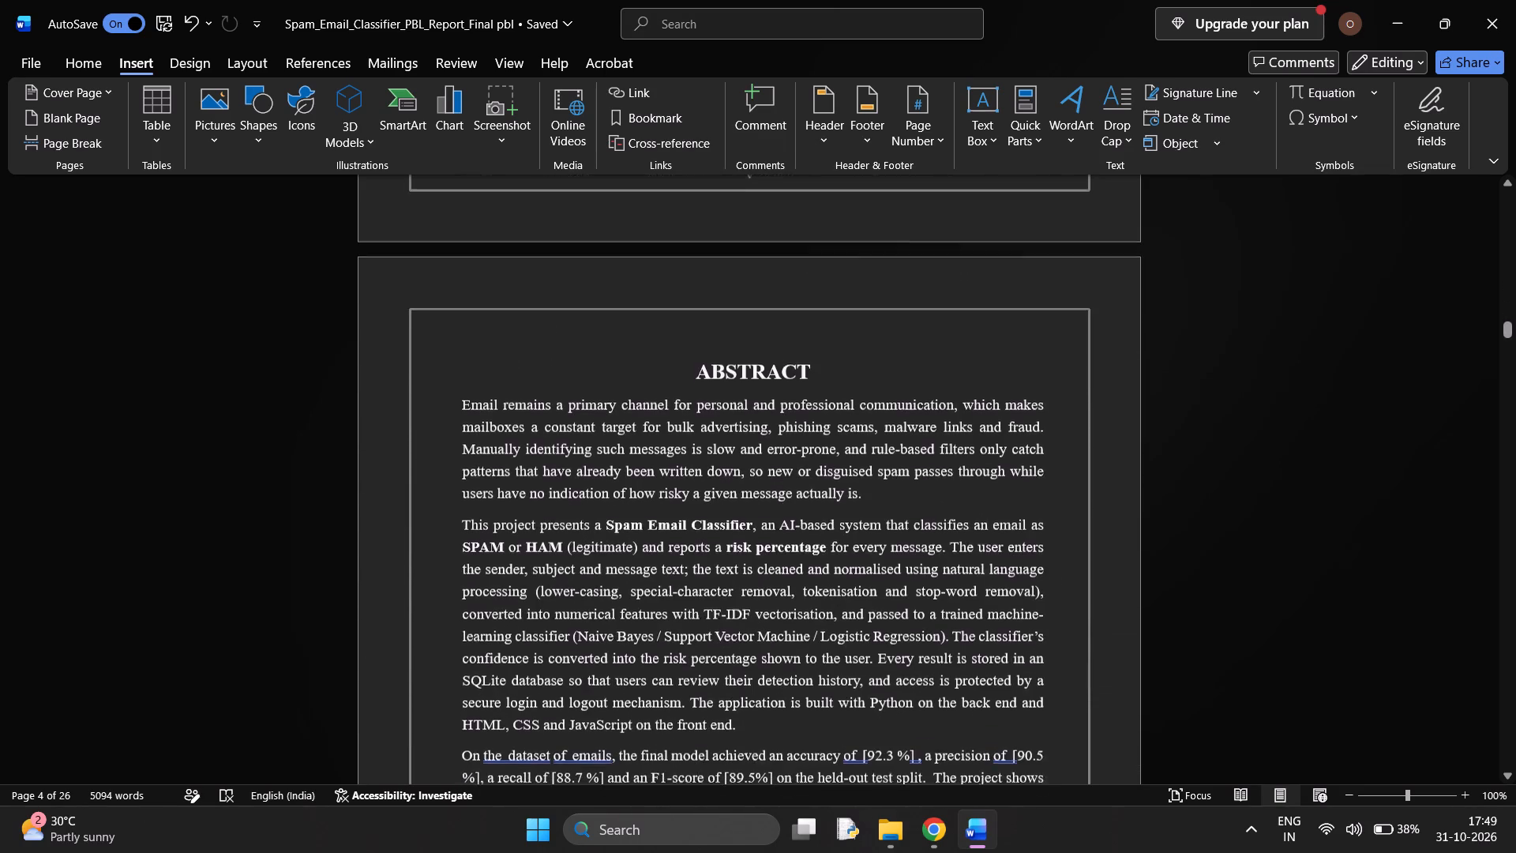
scroll(662, 520, down, 6)
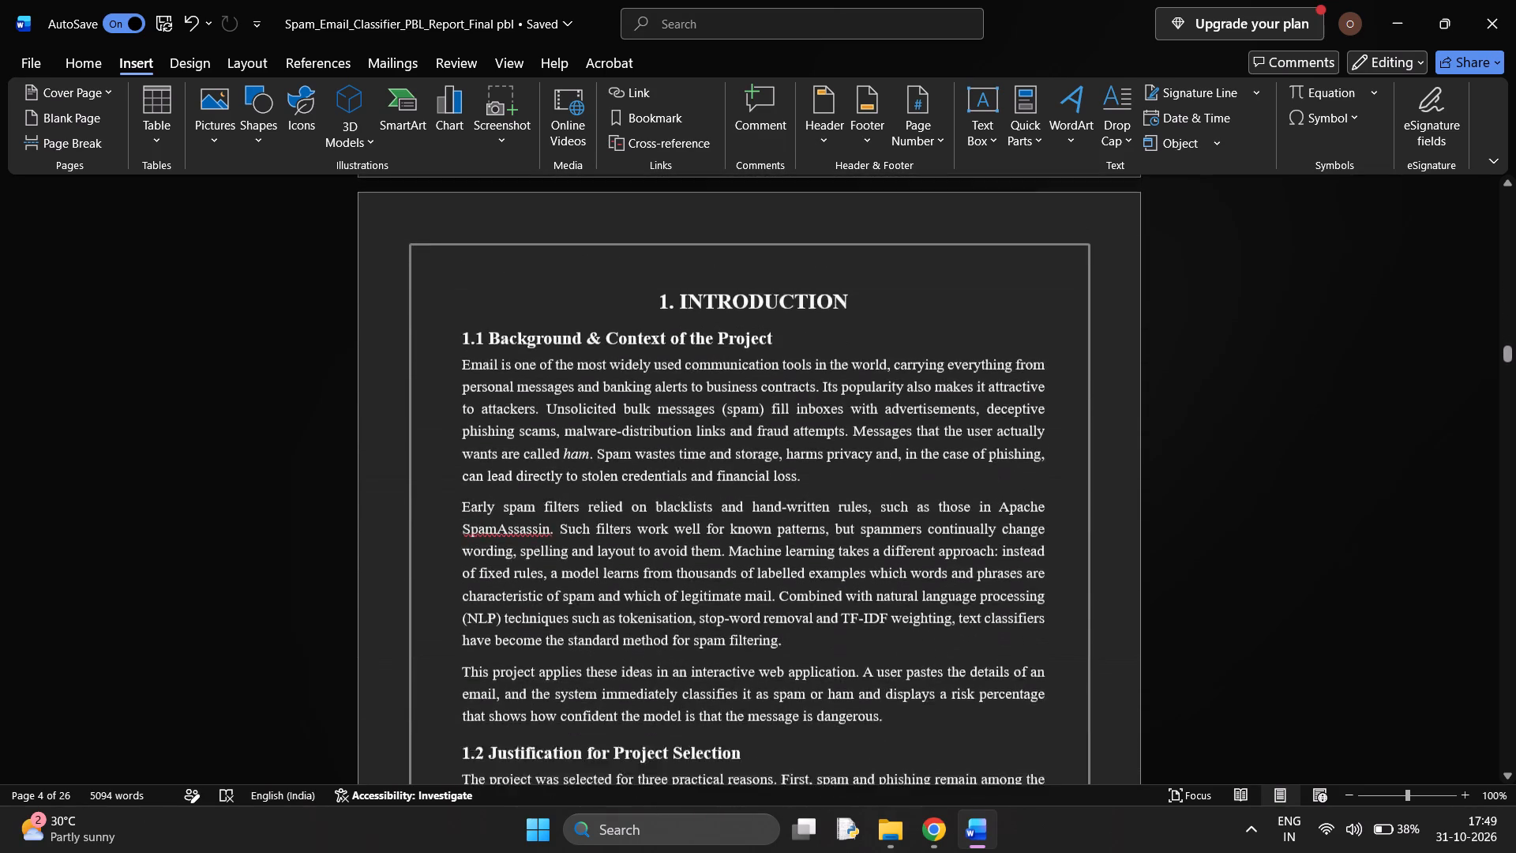
scroll(662, 520, down, 5)
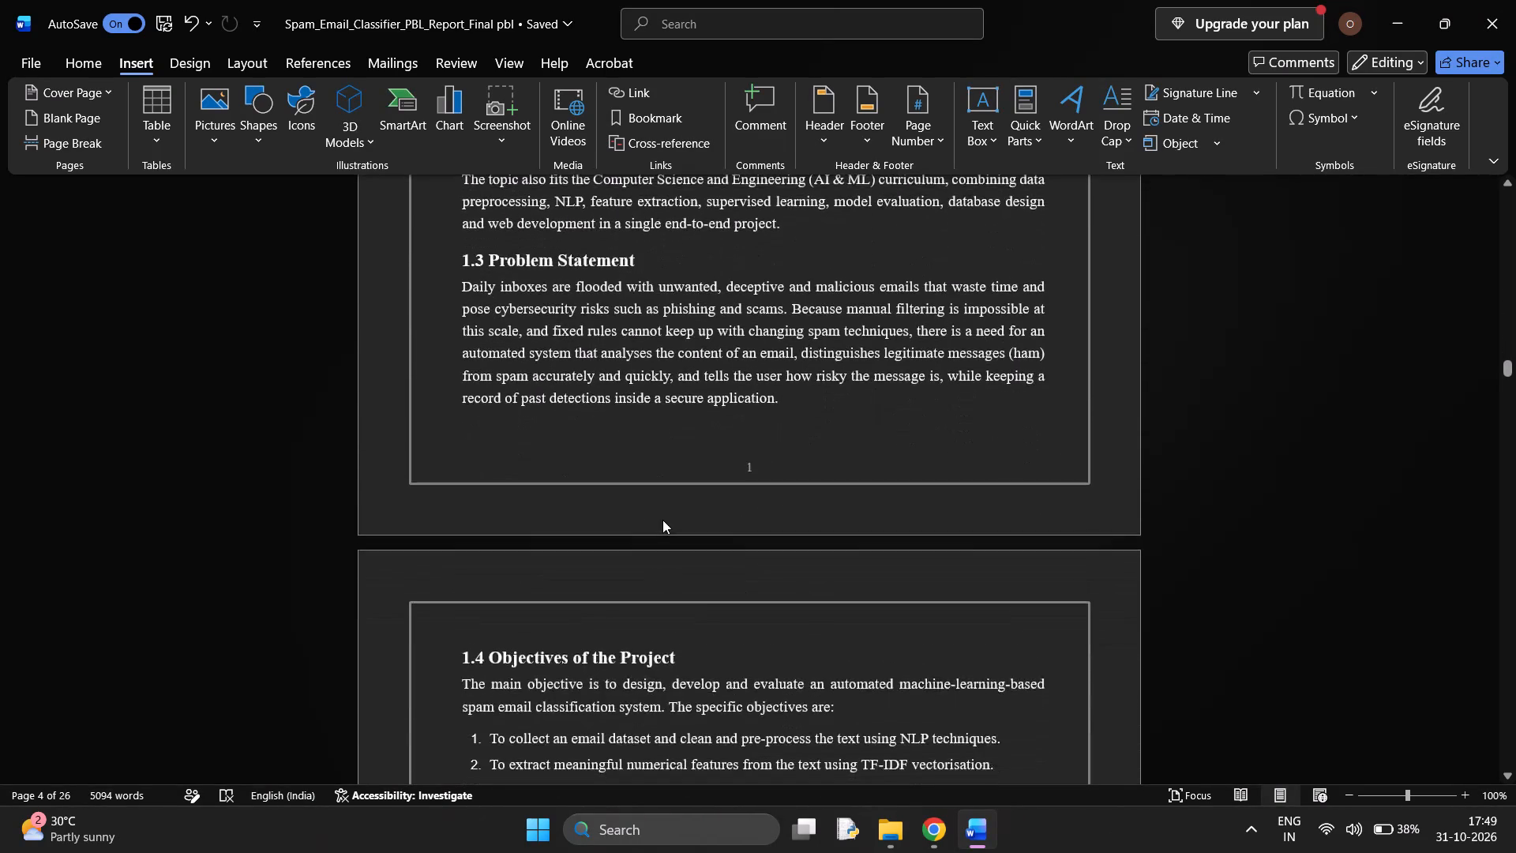
scroll(662, 520, down, 5)
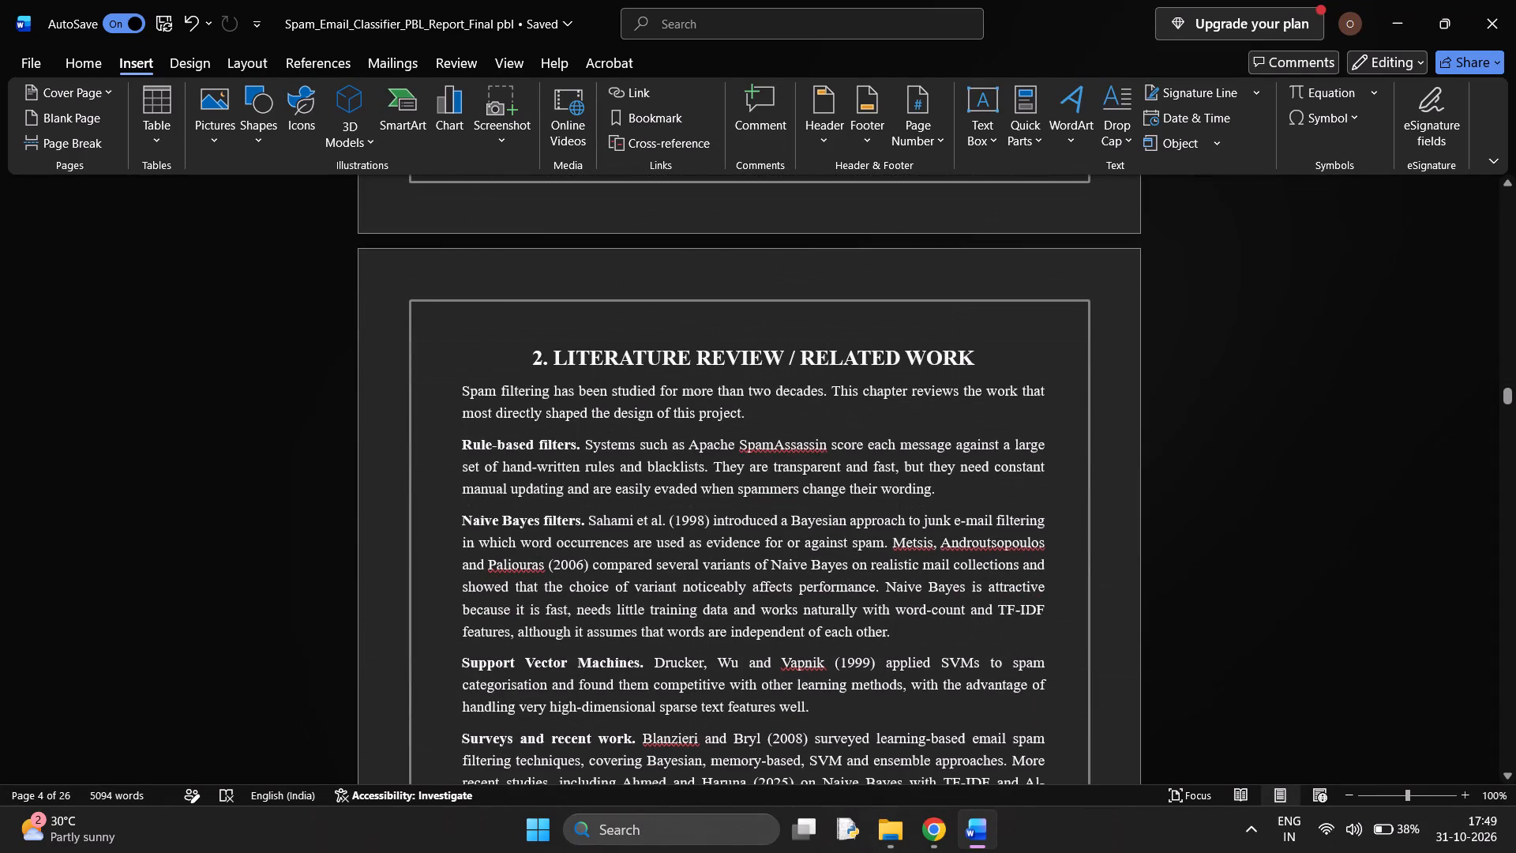
scroll(662, 520, down, 6)
scroll(662, 520, up, 2)
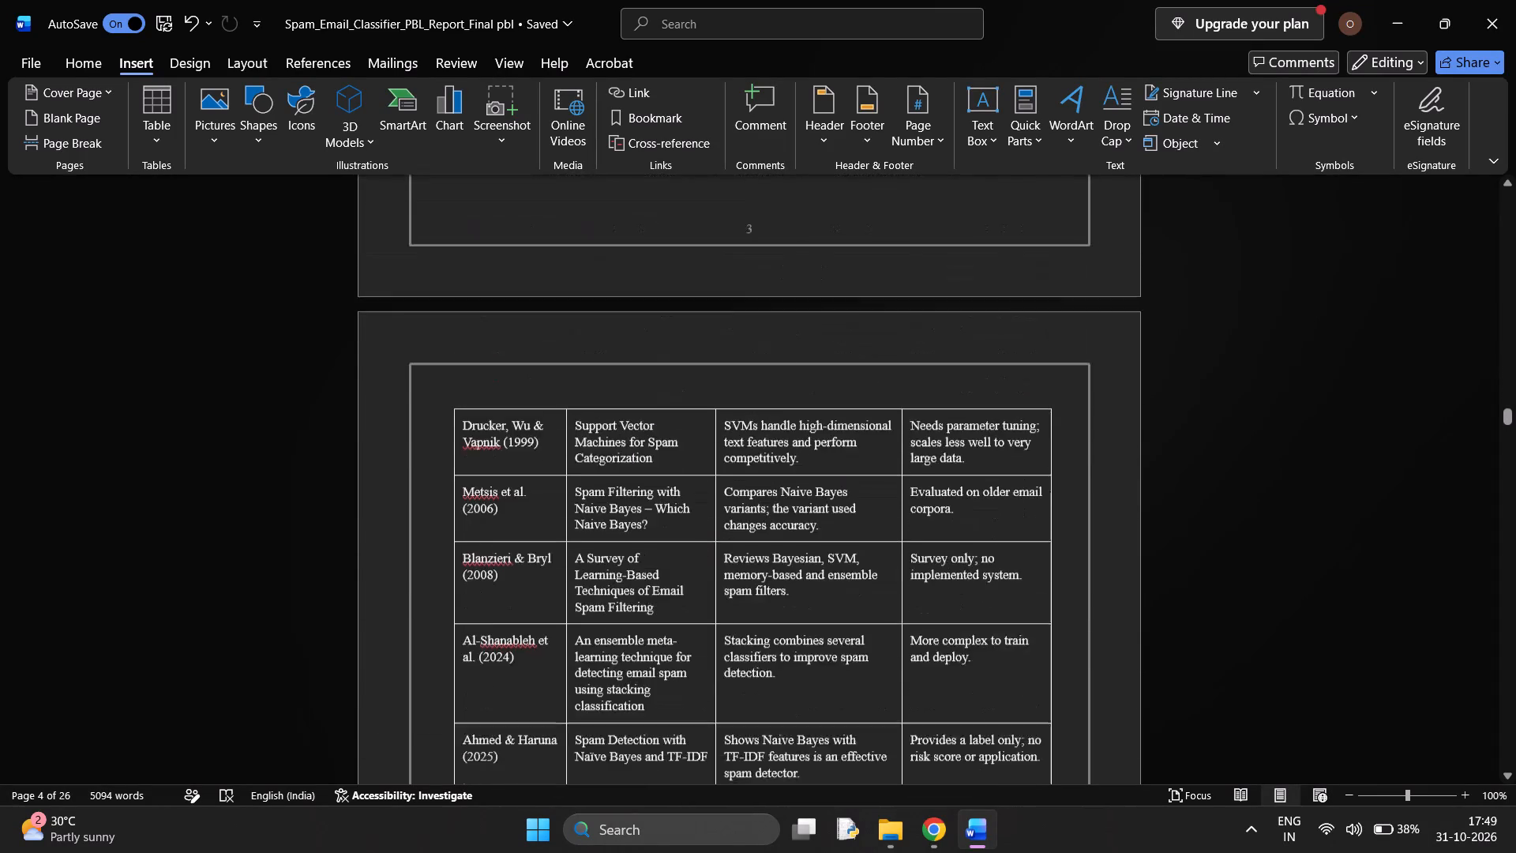
scroll(662, 520, up, 2)
scroll(662, 520, down, 3)
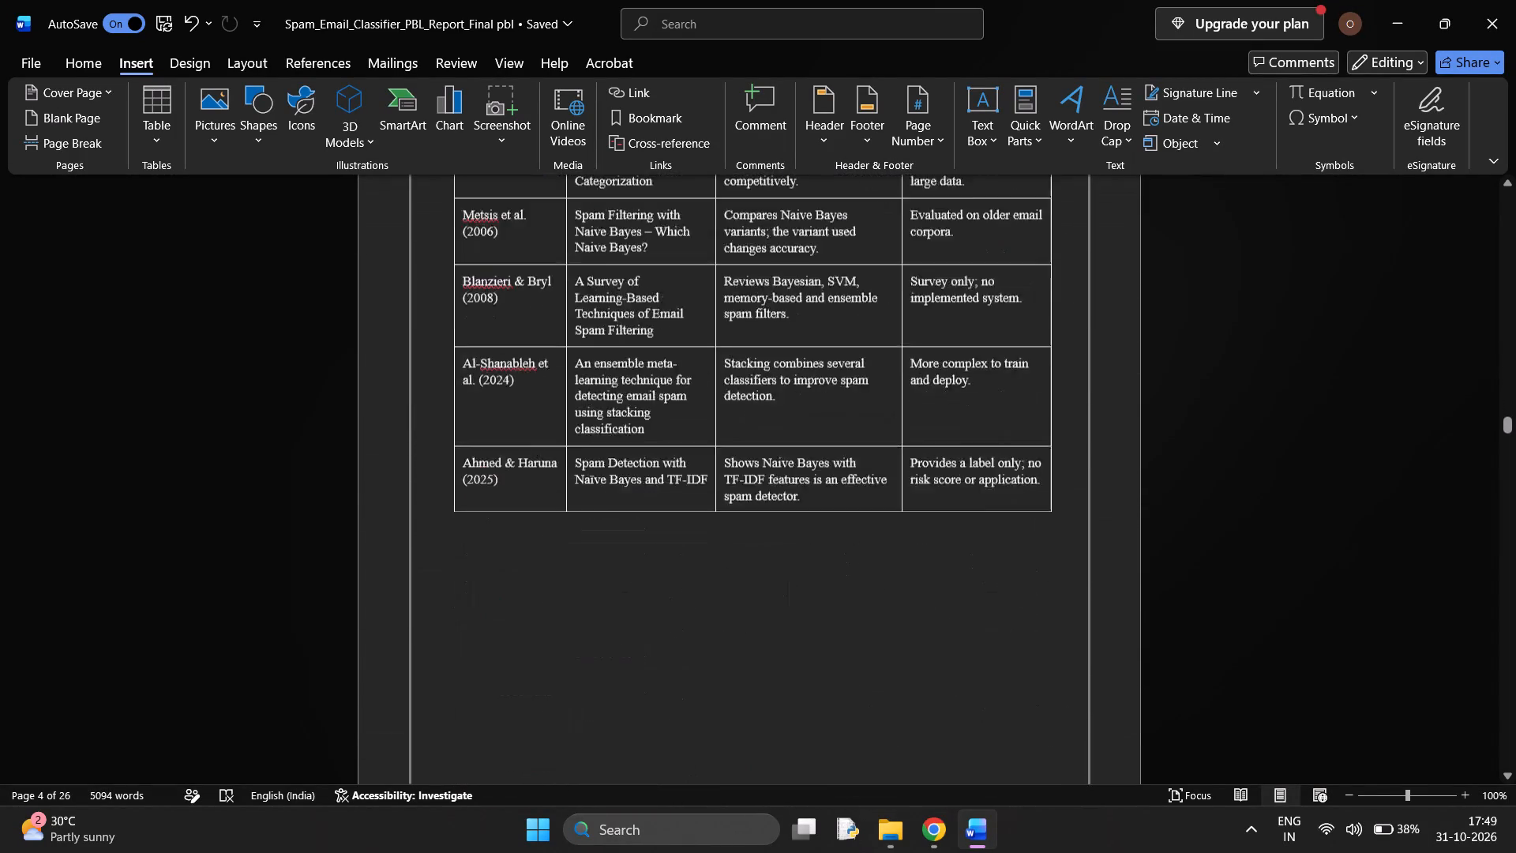
scroll(662, 520, down, 5)
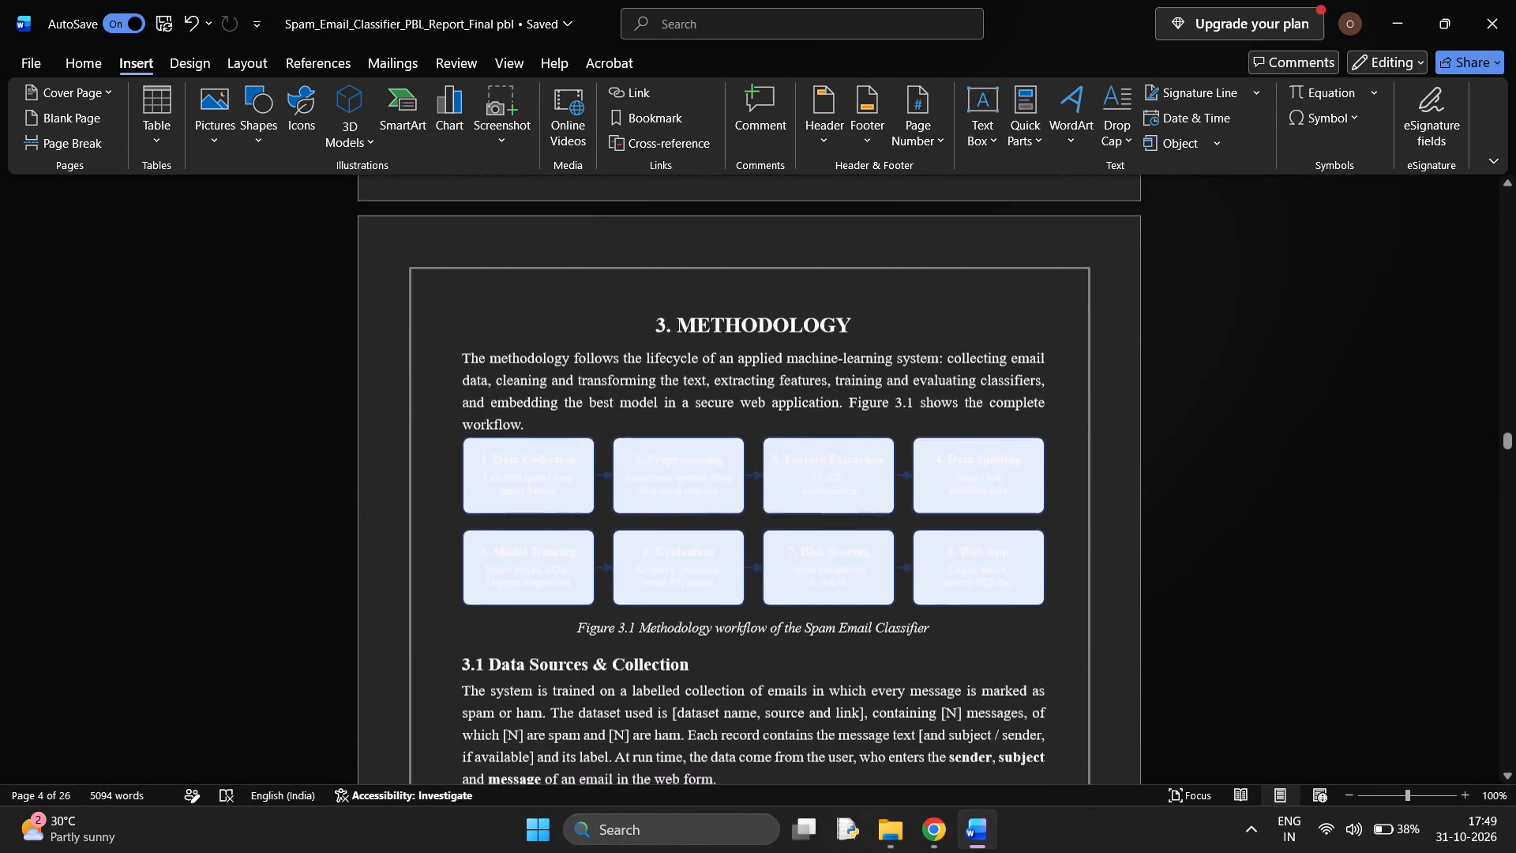
scroll(662, 520, down, 2)
scroll(662, 520, up, 2)
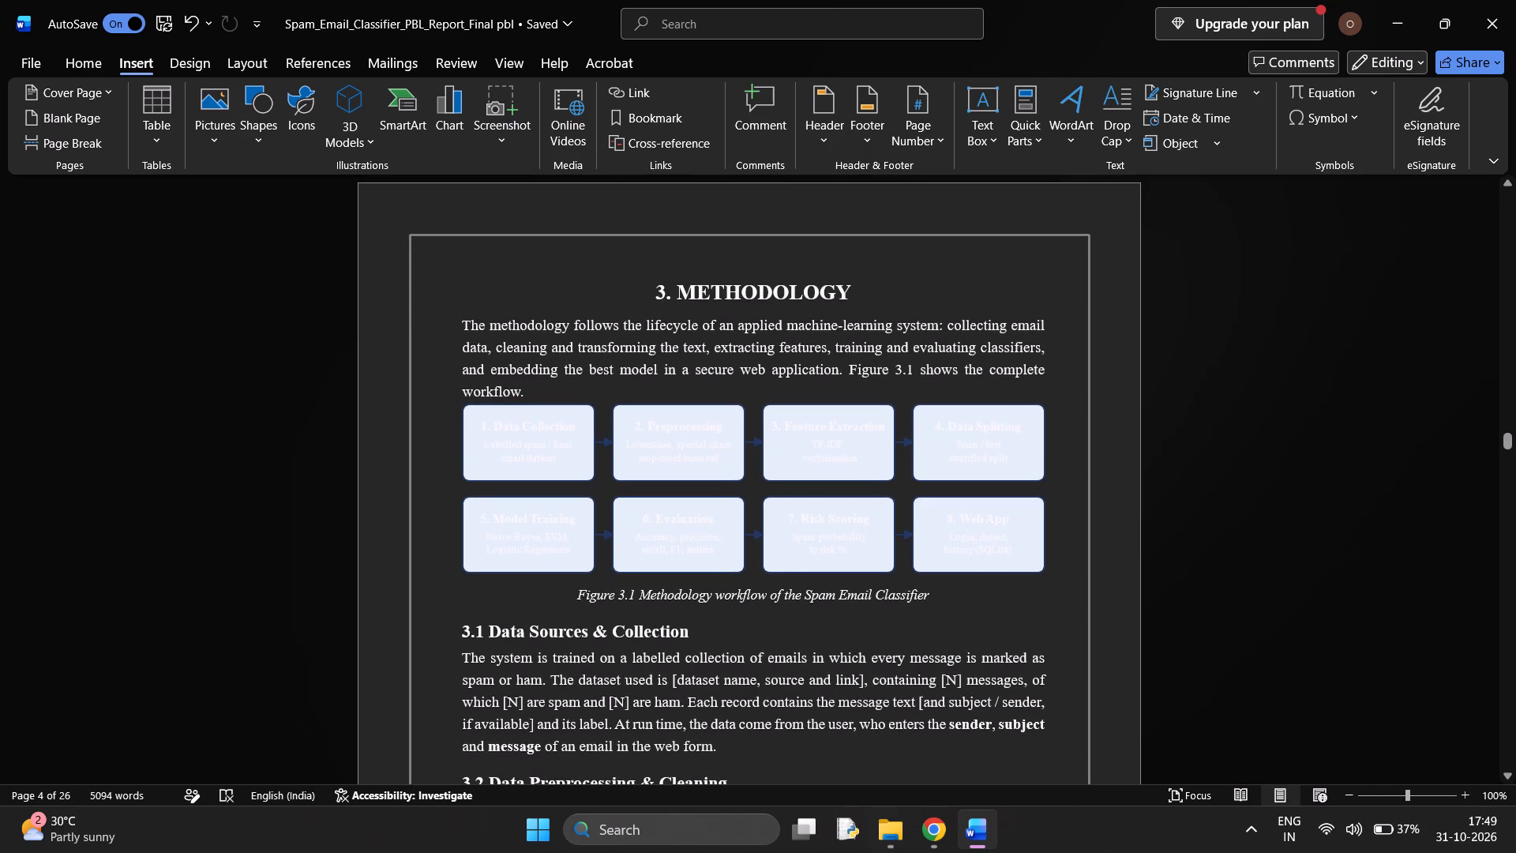
Look back from the methodology chapter through the literature review, objectives and list of figures to the table of contents.
scroll(662, 520, up, 4)
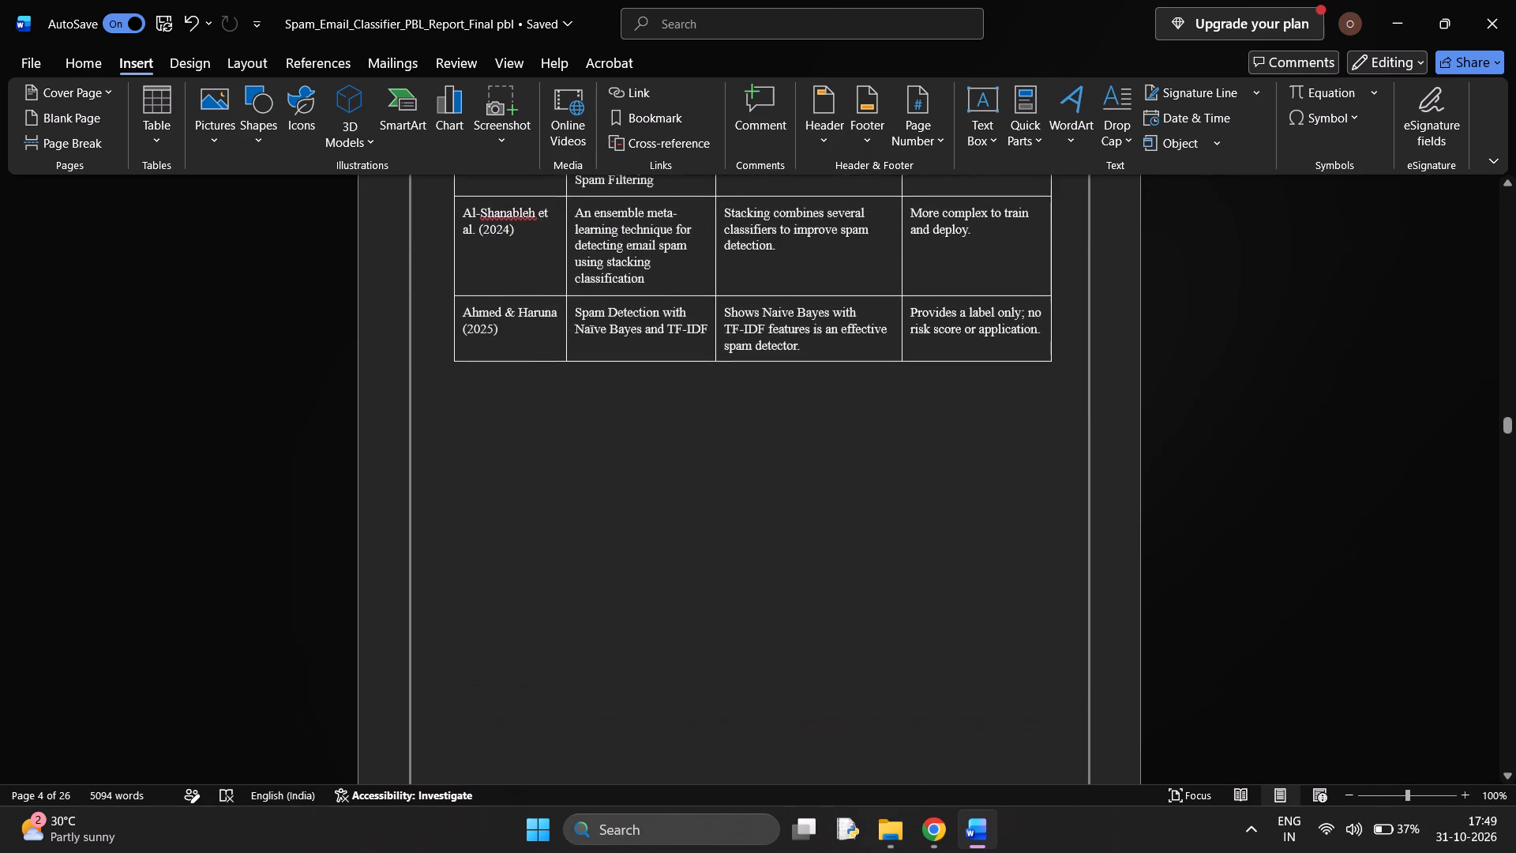
scroll(662, 520, up, 7)
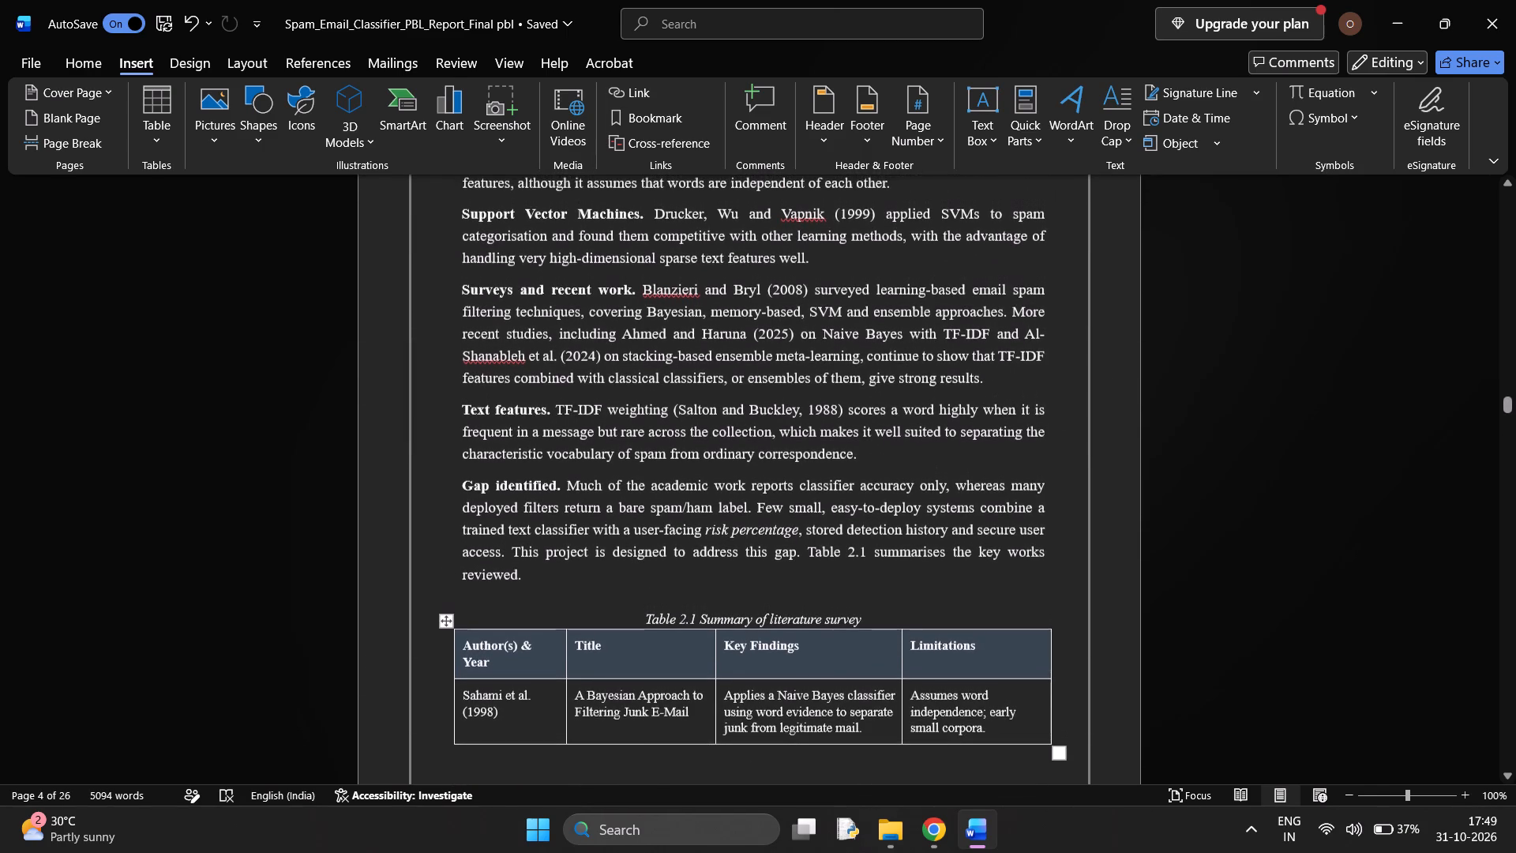
scroll(662, 520, up, 6)
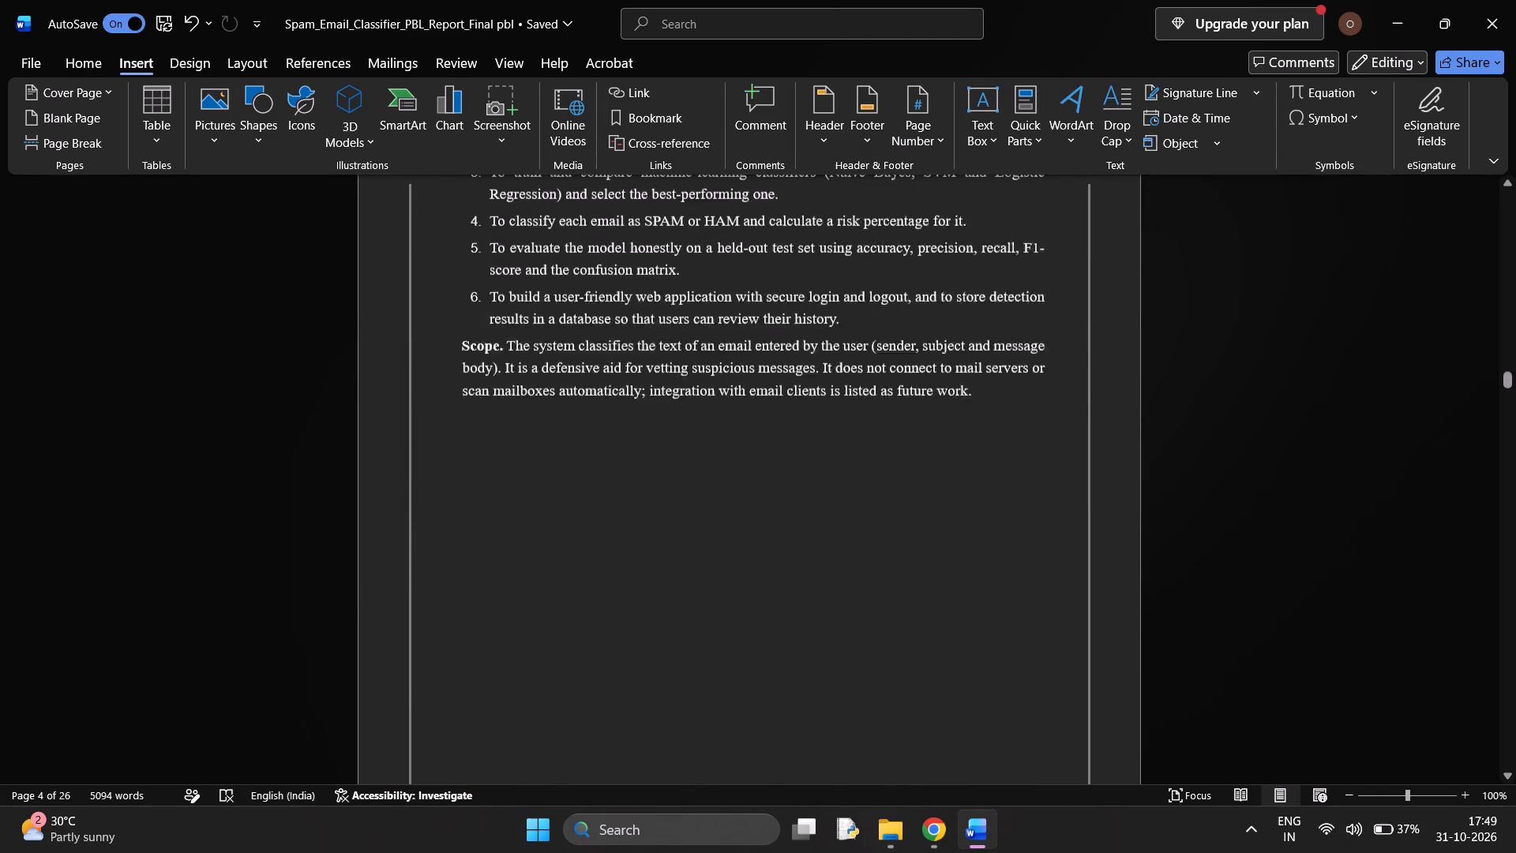
scroll(662, 520, up, 9)
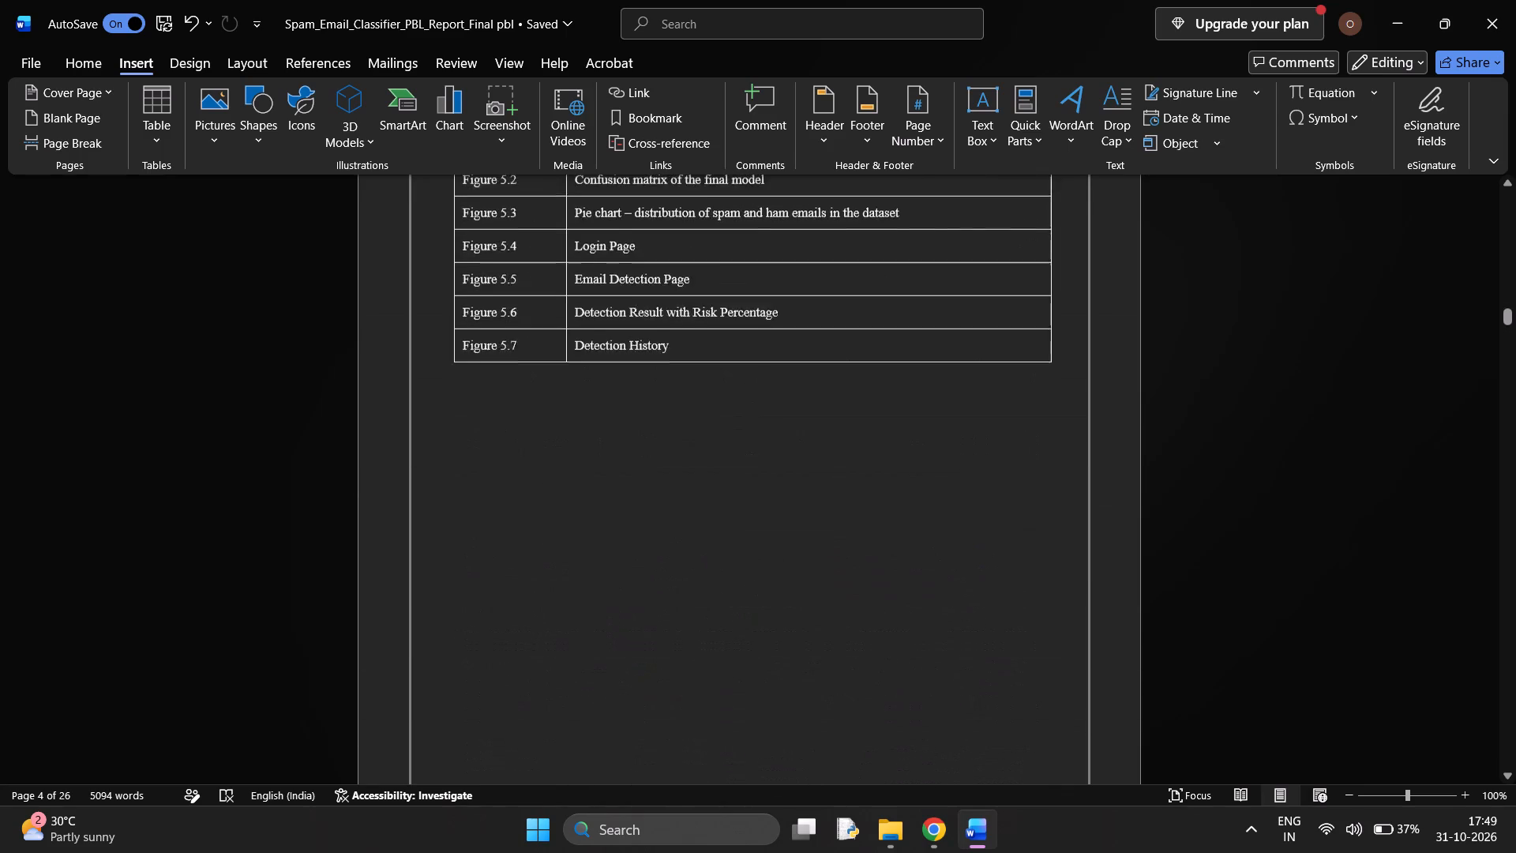
scroll(662, 520, up, 6)
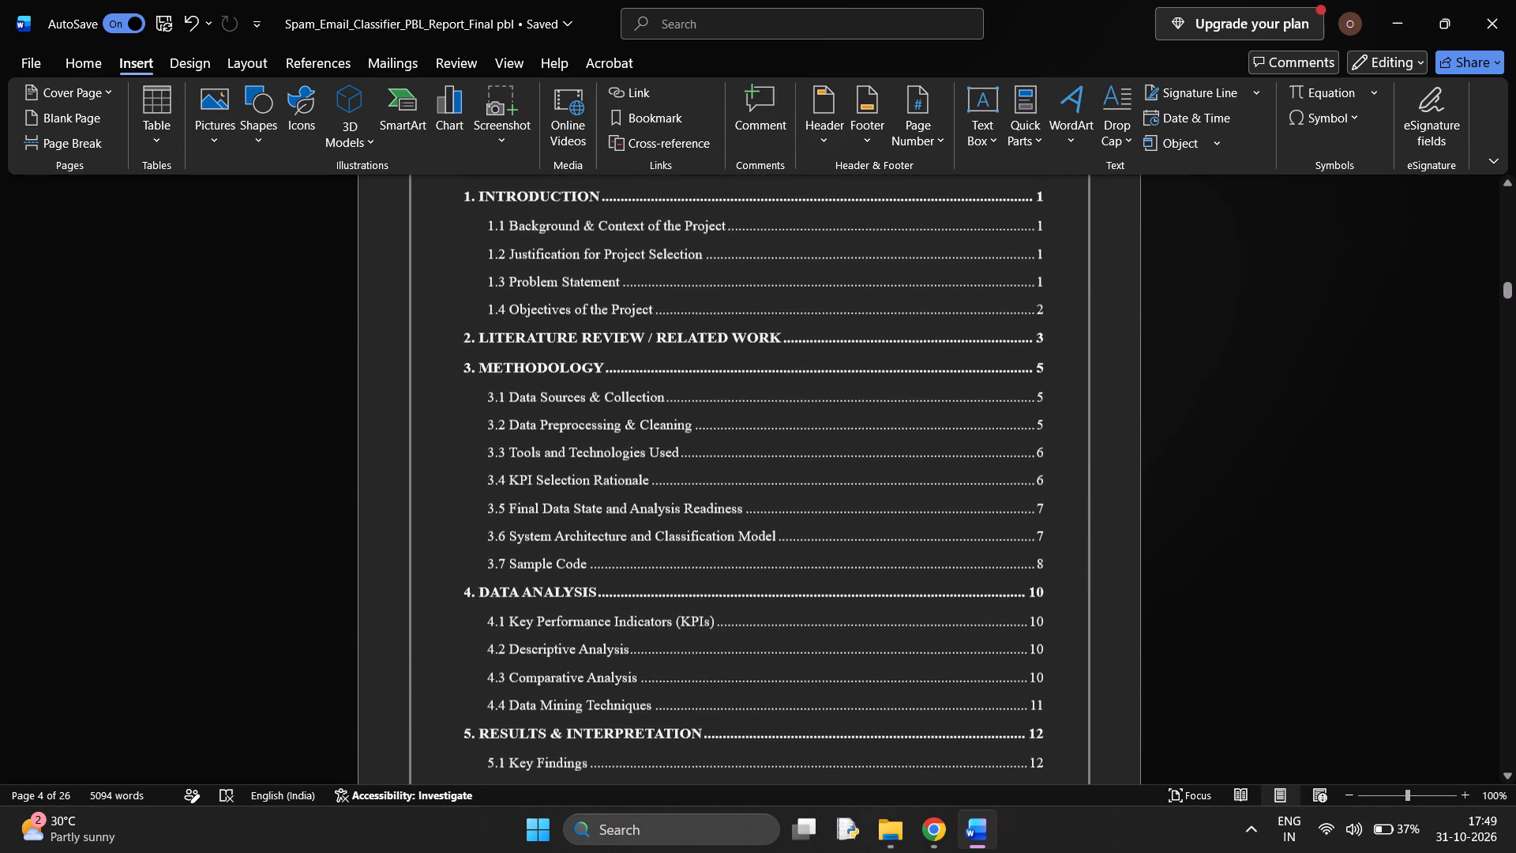
scroll(662, 520, up, 1)
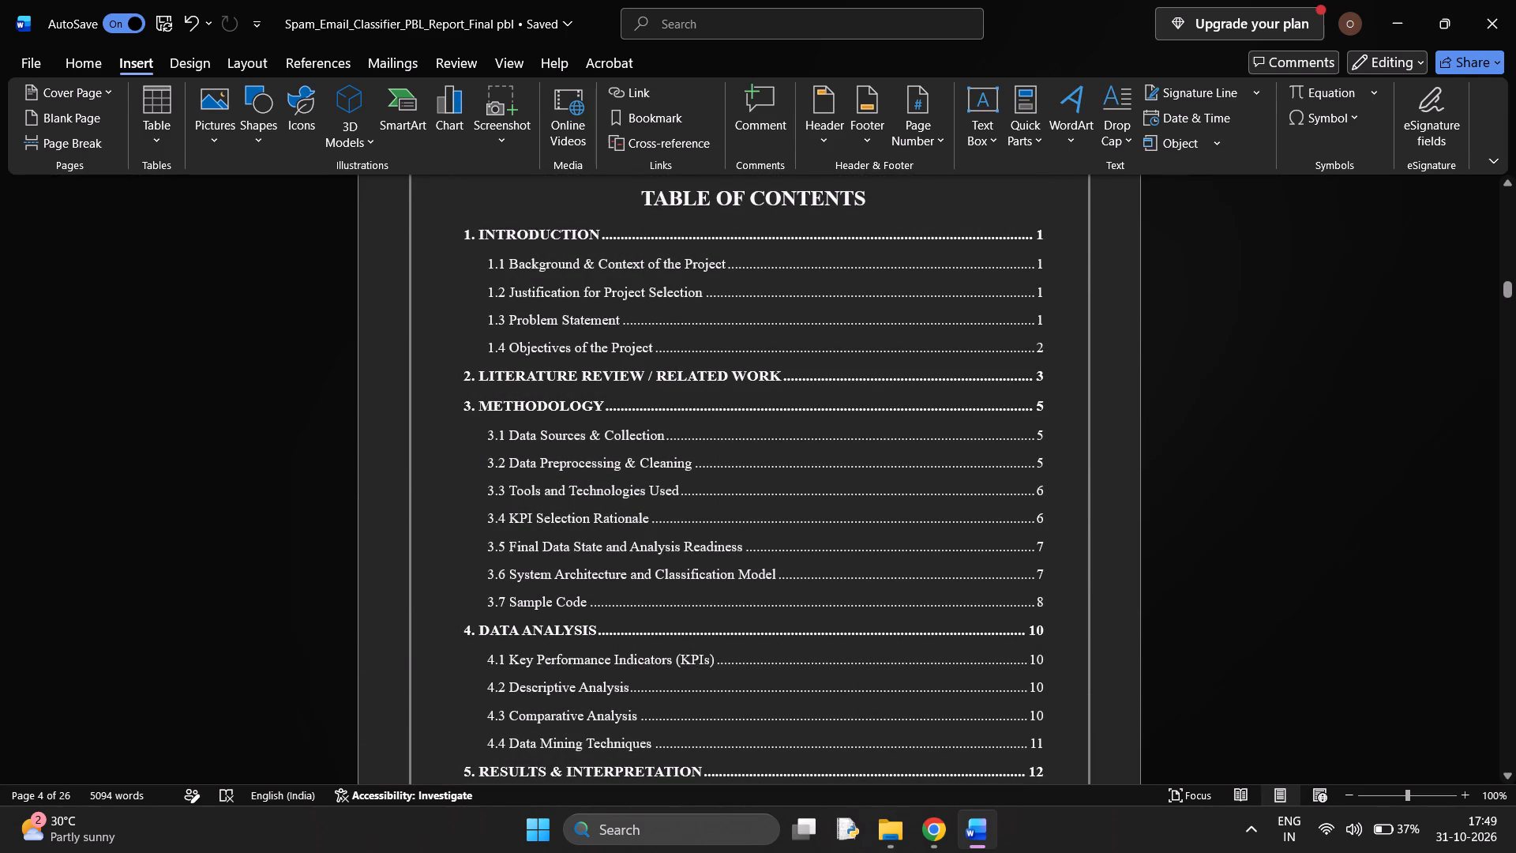
scroll(552, 500, left, 1)
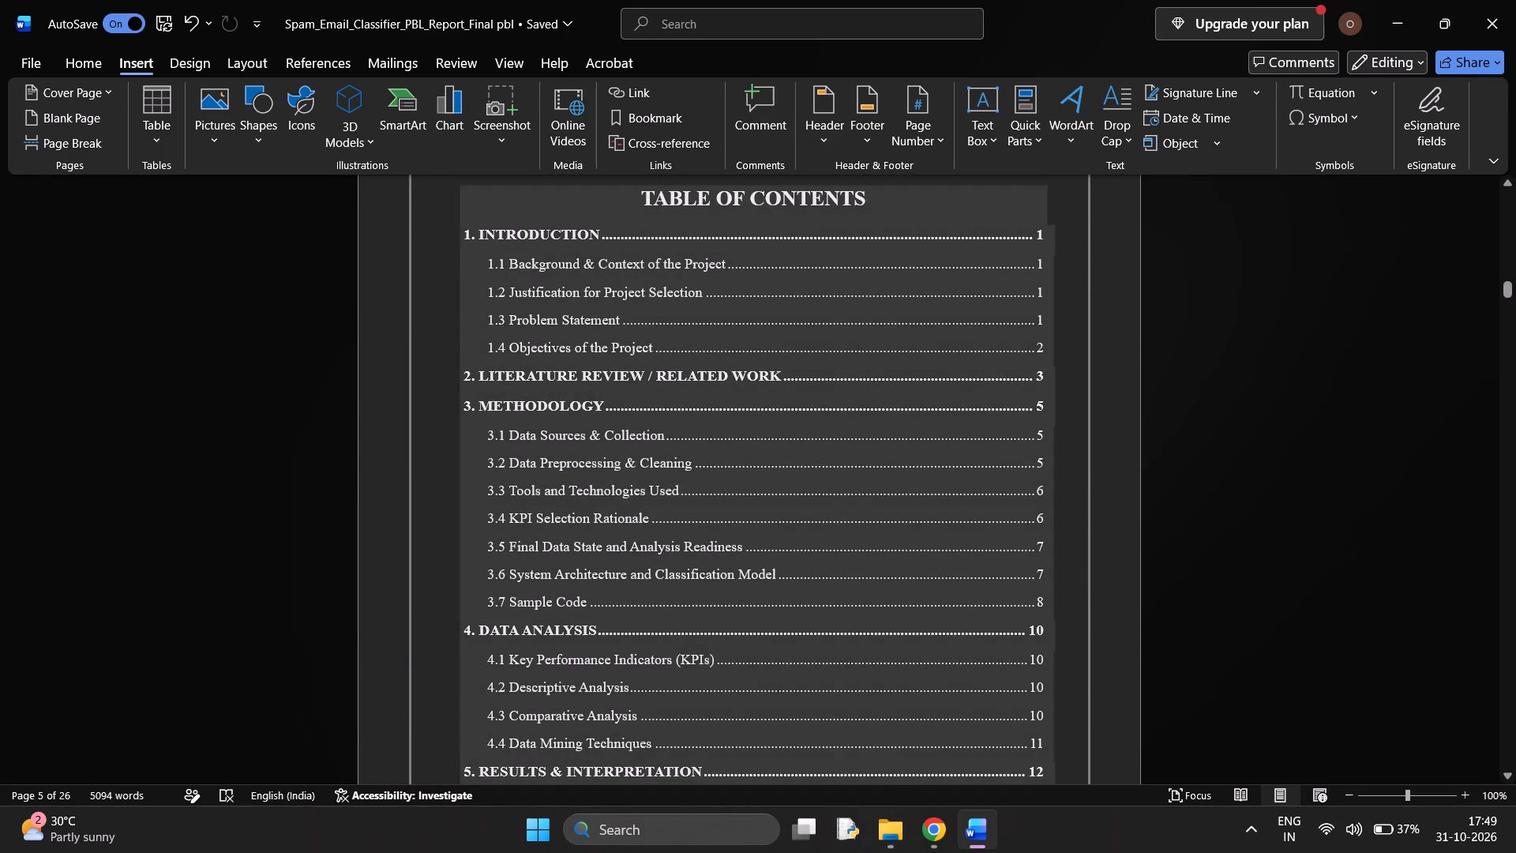
scroll(552, 500, left, 1)
Review the report from the abstract through the methodology sections and sample code to chapter 4 for leftover bracketed notes.
scroll(552, 500, down, 8)
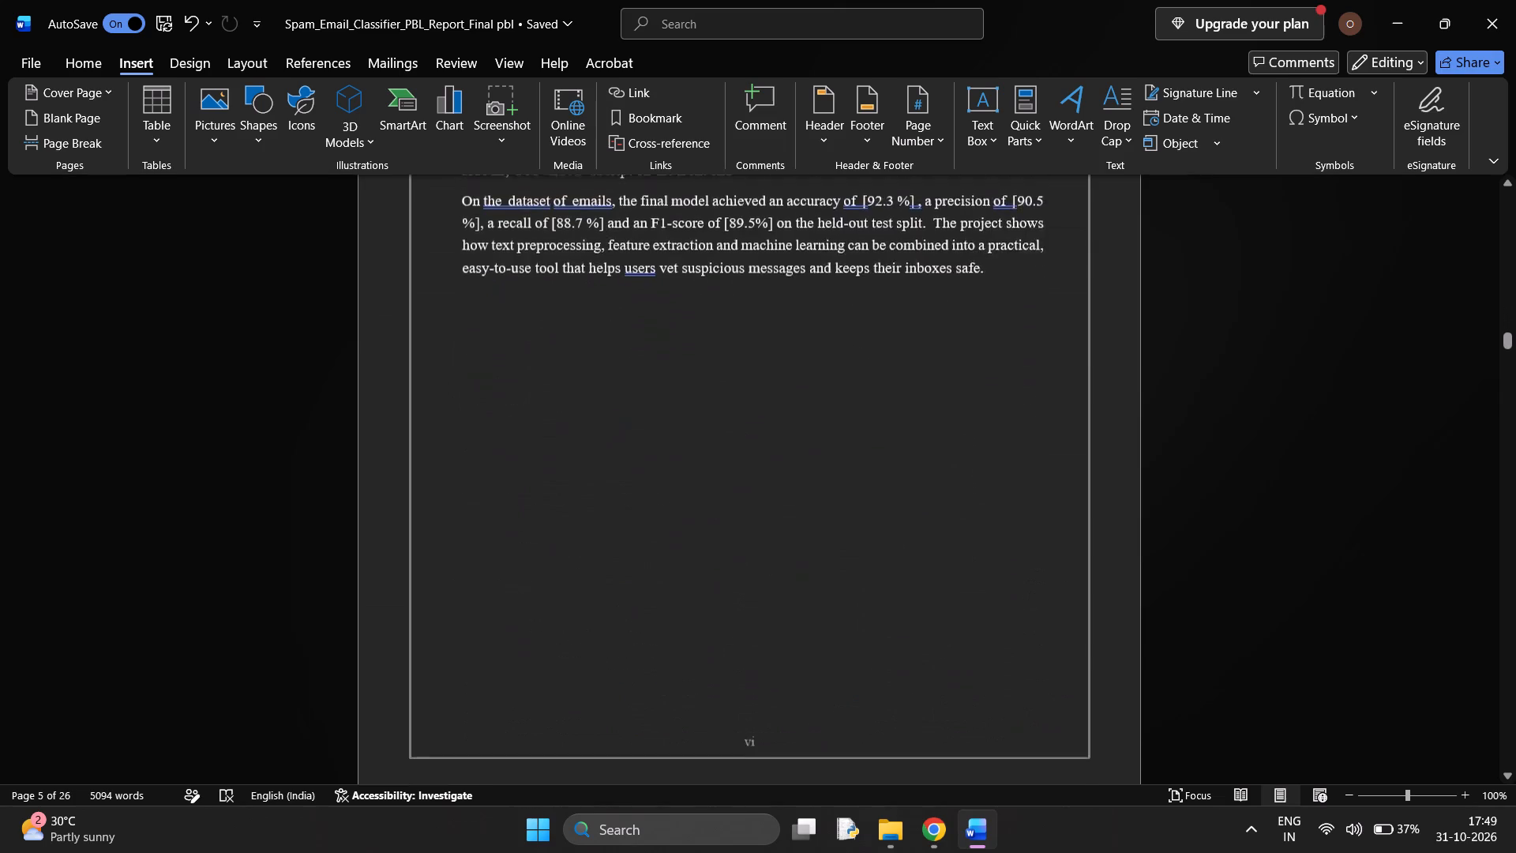
scroll(552, 500, down, 10)
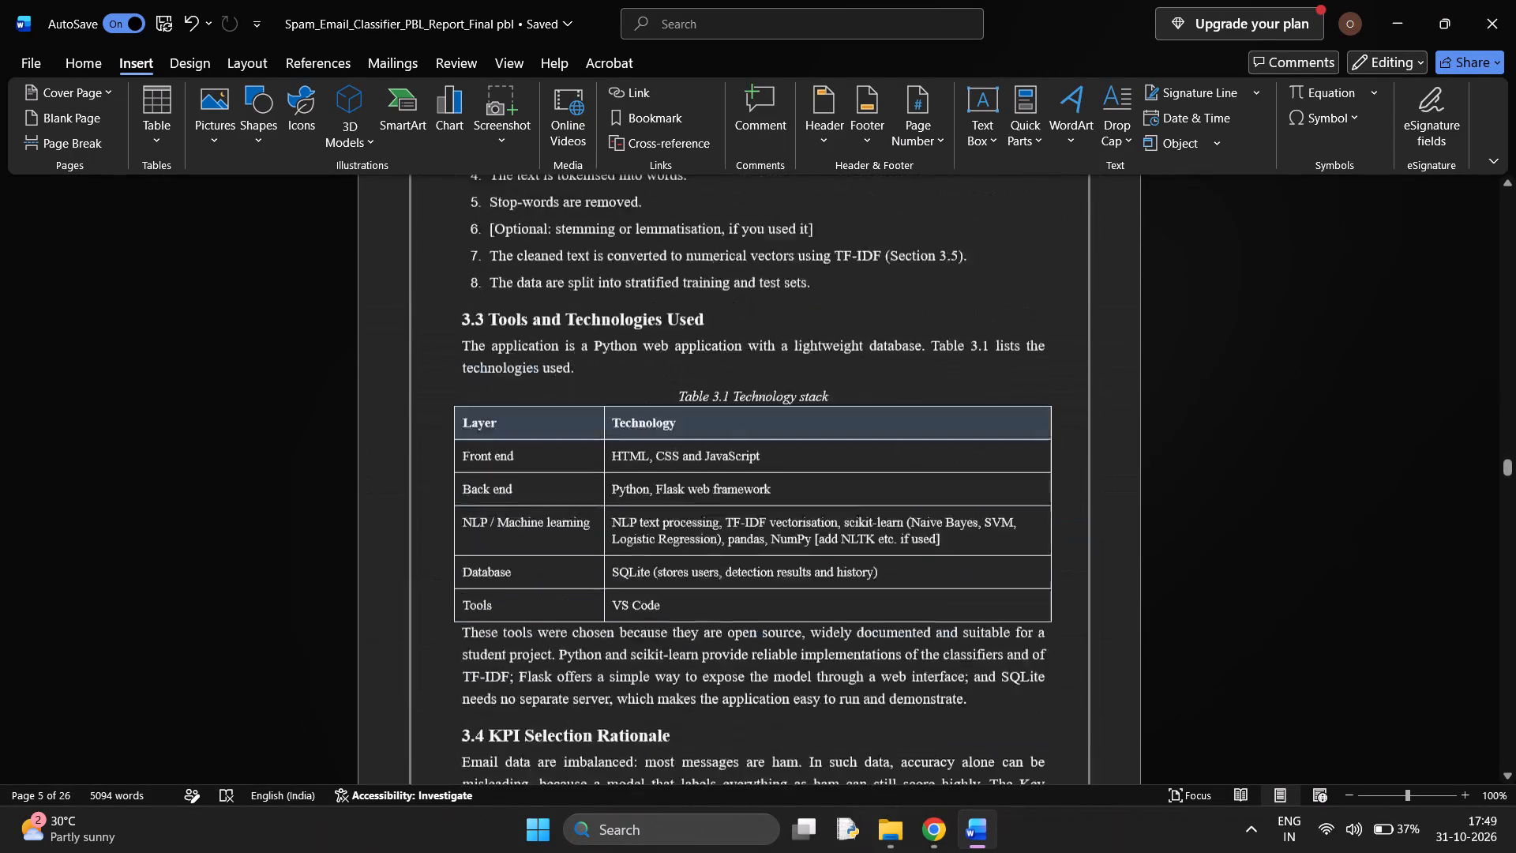
scroll(552, 500, down, 8)
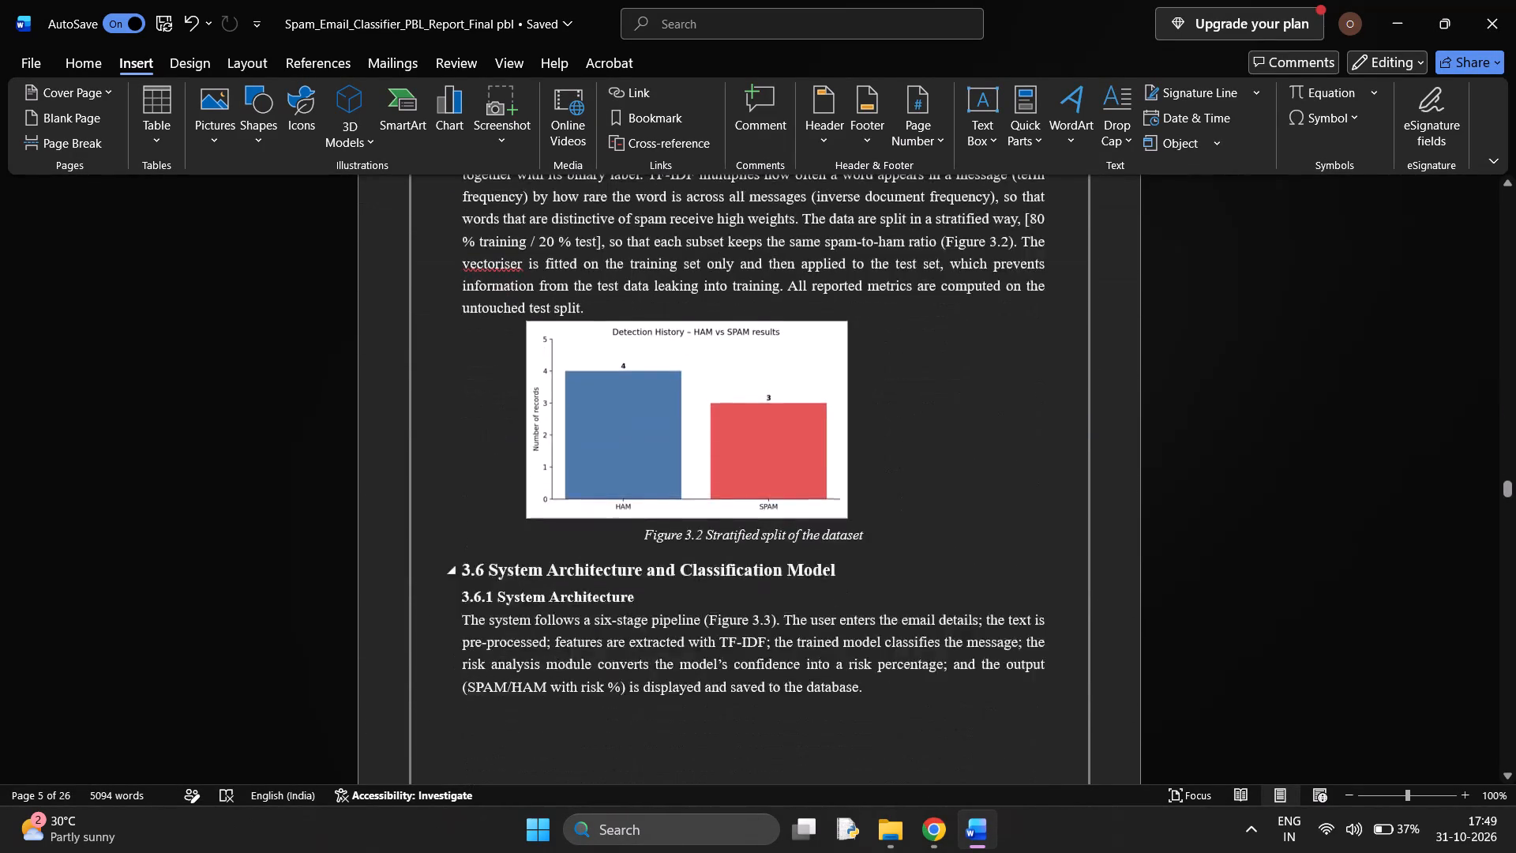
scroll(552, 500, down, 4)
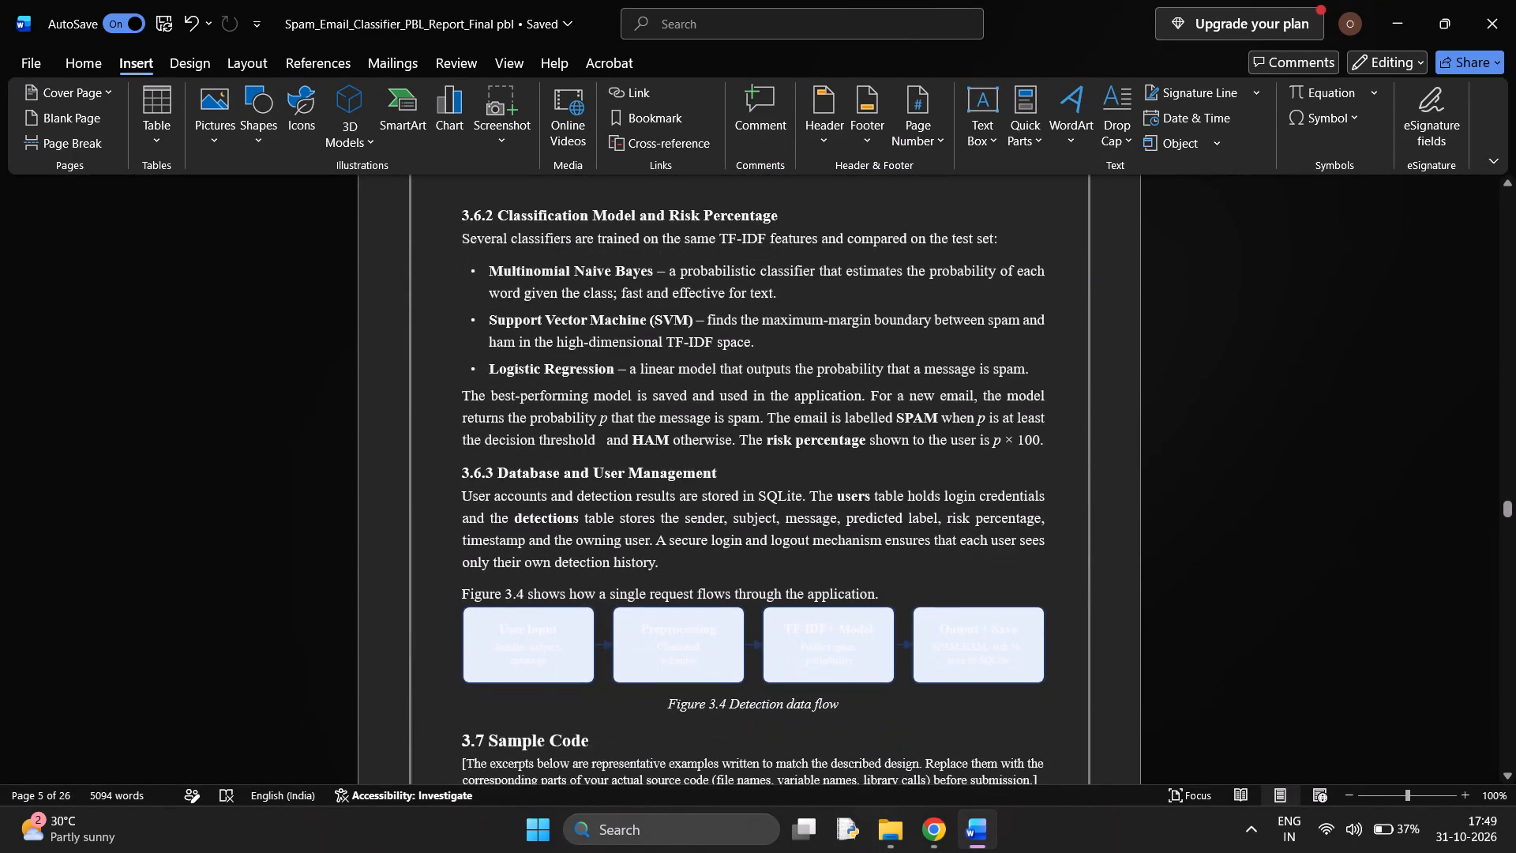
scroll(552, 500, down, 4)
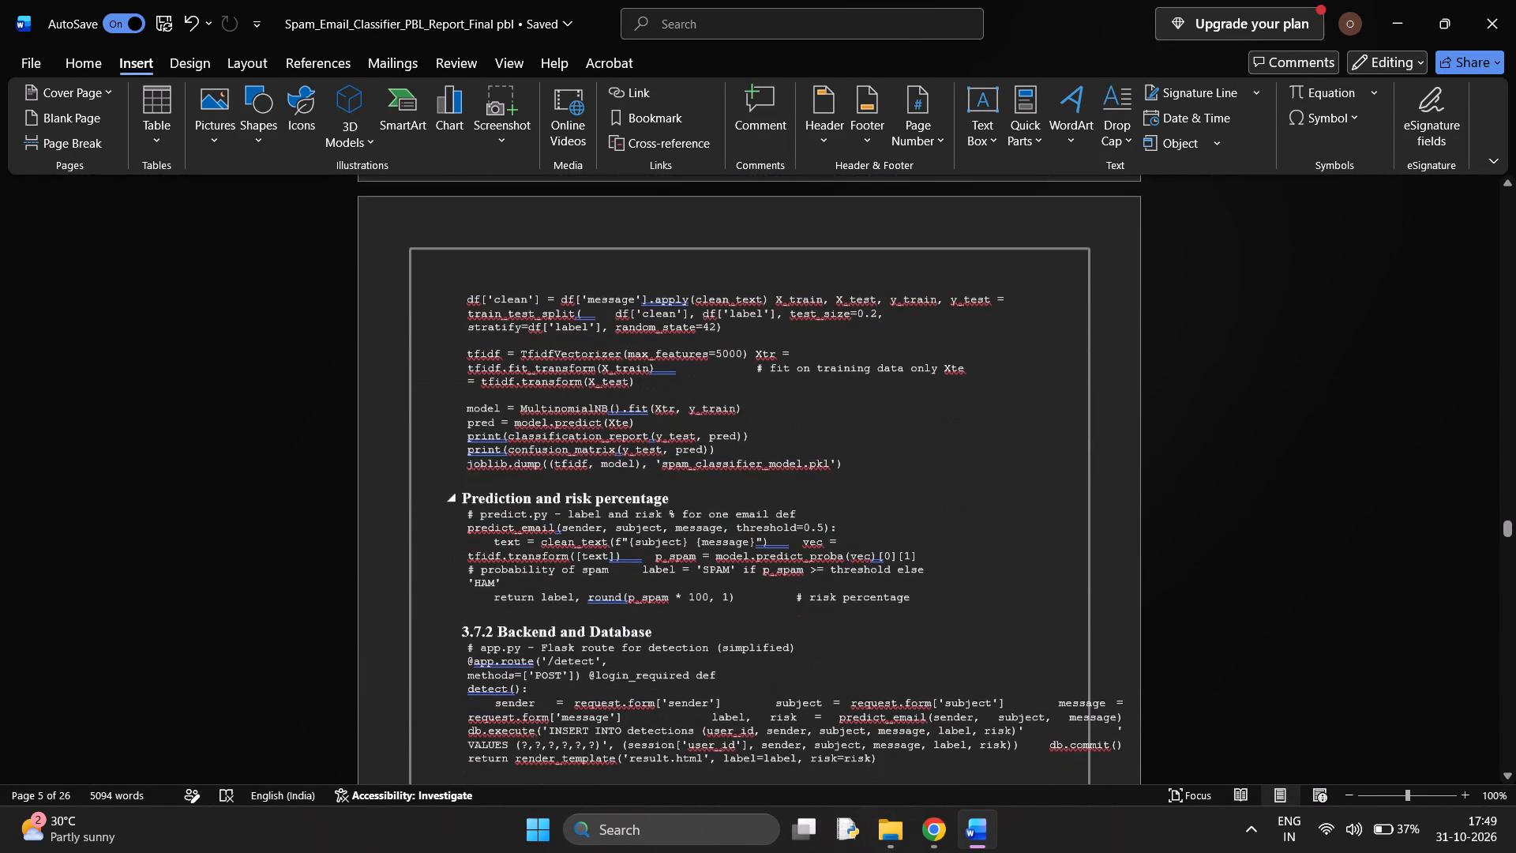
scroll(552, 500, down, 1)
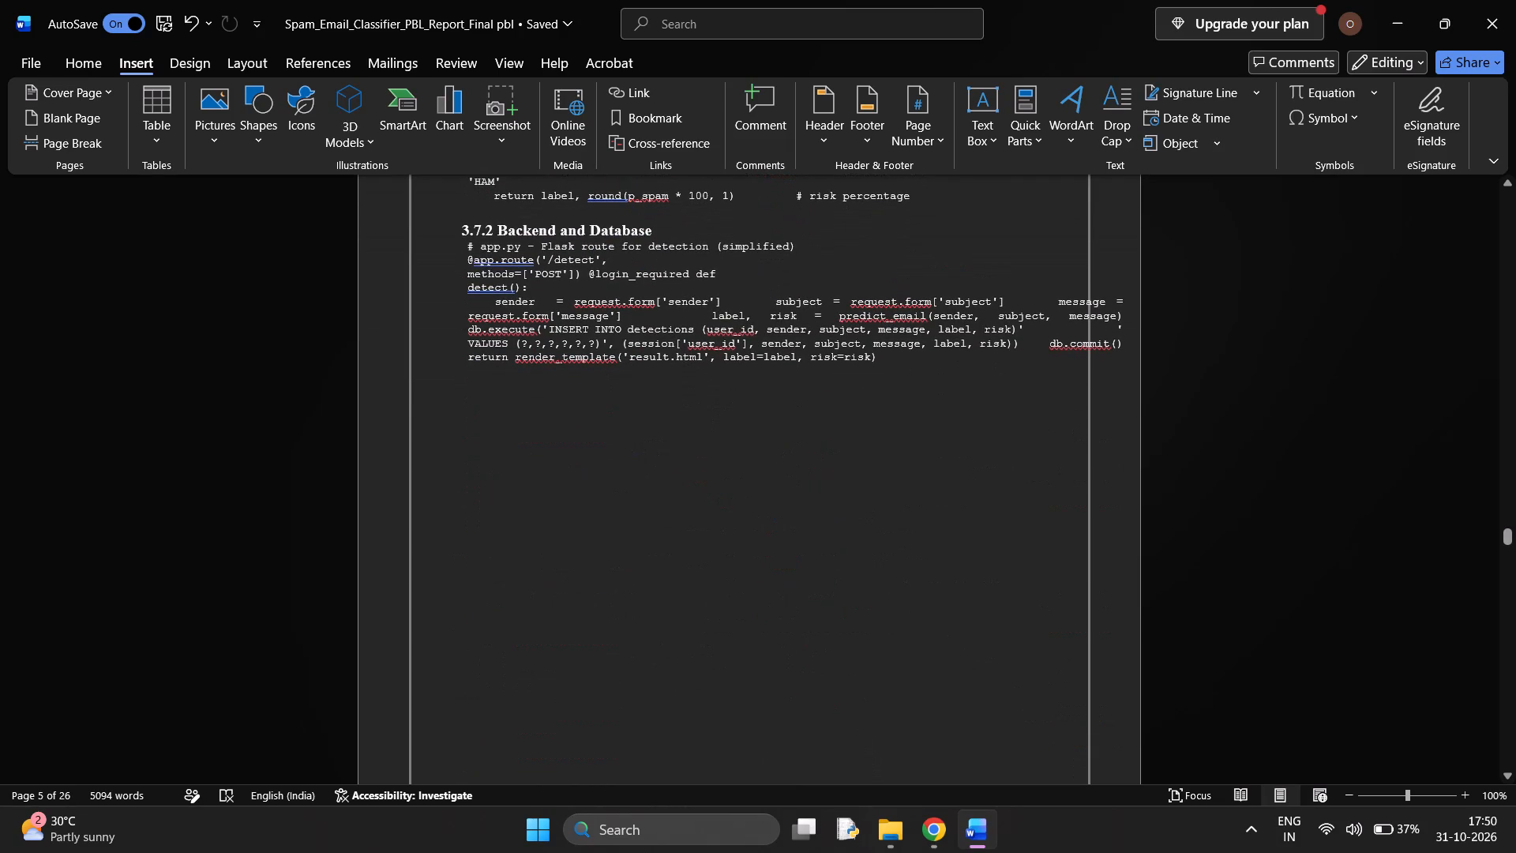
scroll(552, 500, down, 5)
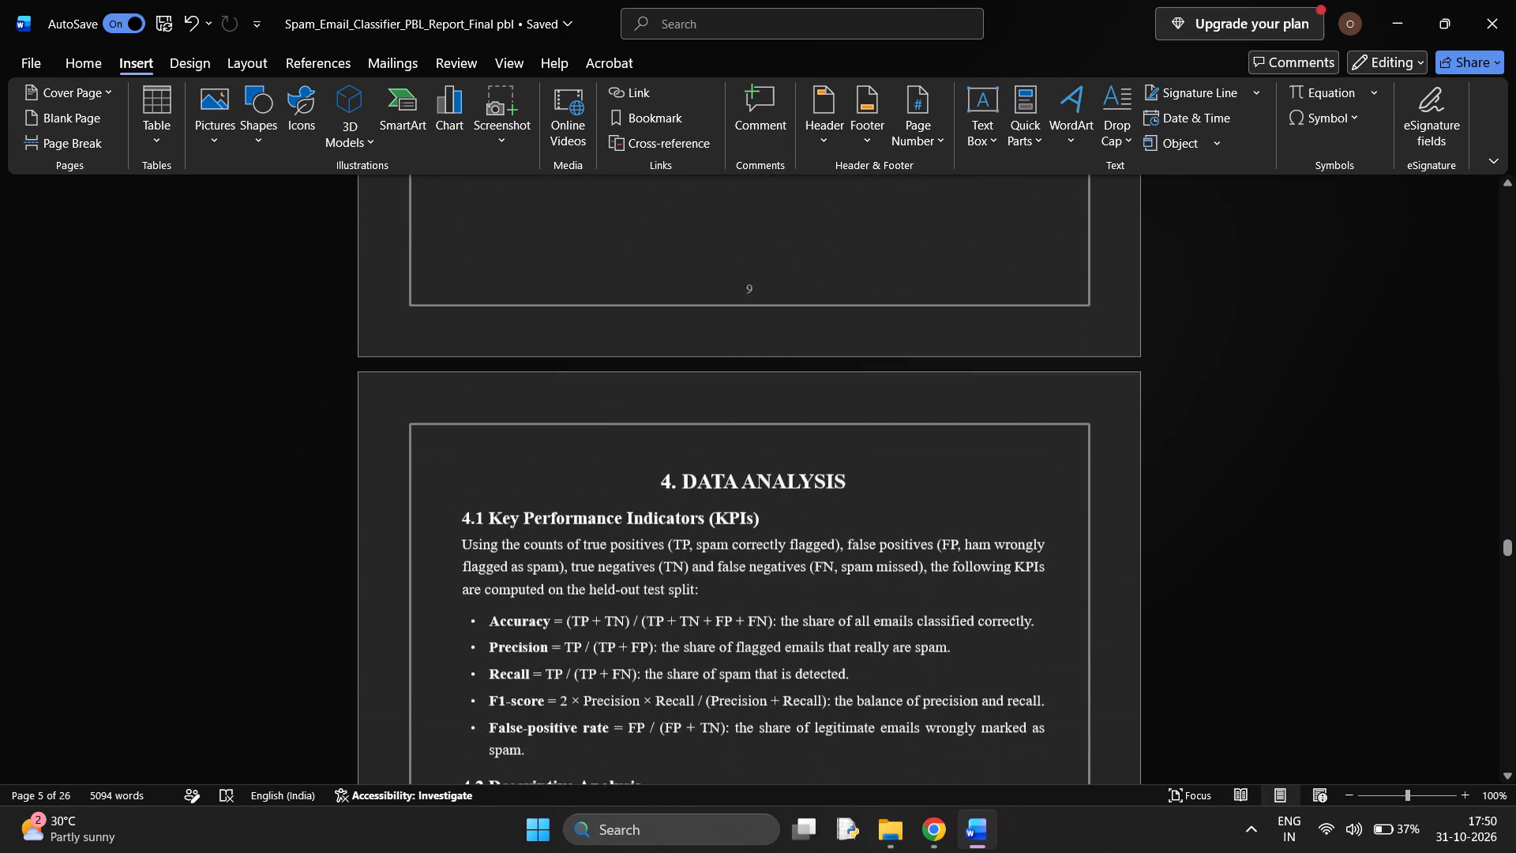
Review the data analysis, results, discussion, conclusions, recommendations and references chapters for leftover bracketed notes and placeholders.
scroll(552, 500, down, 8)
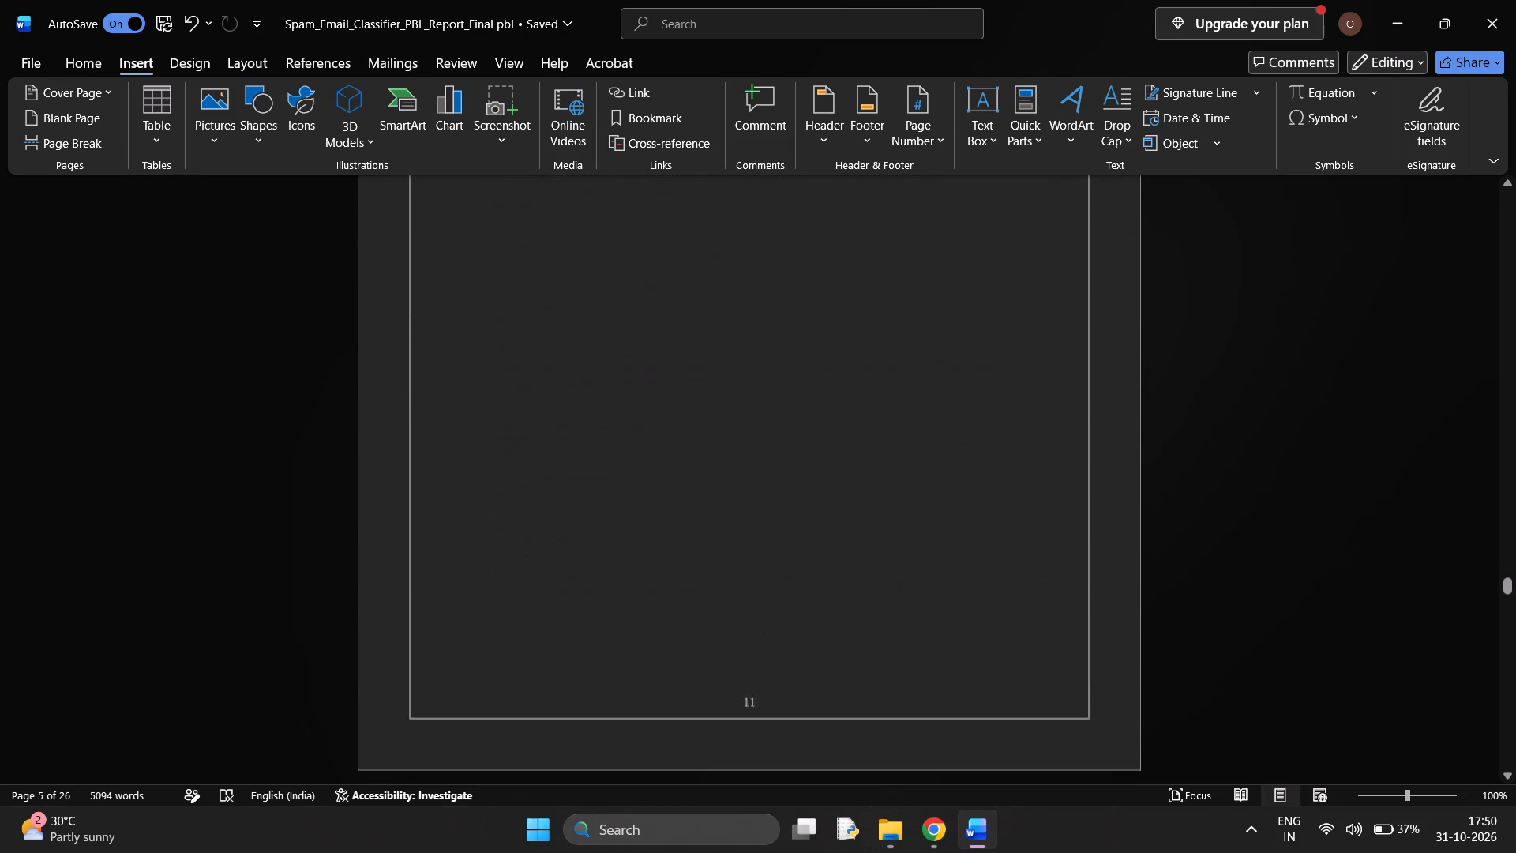
scroll(552, 500, down, 7)
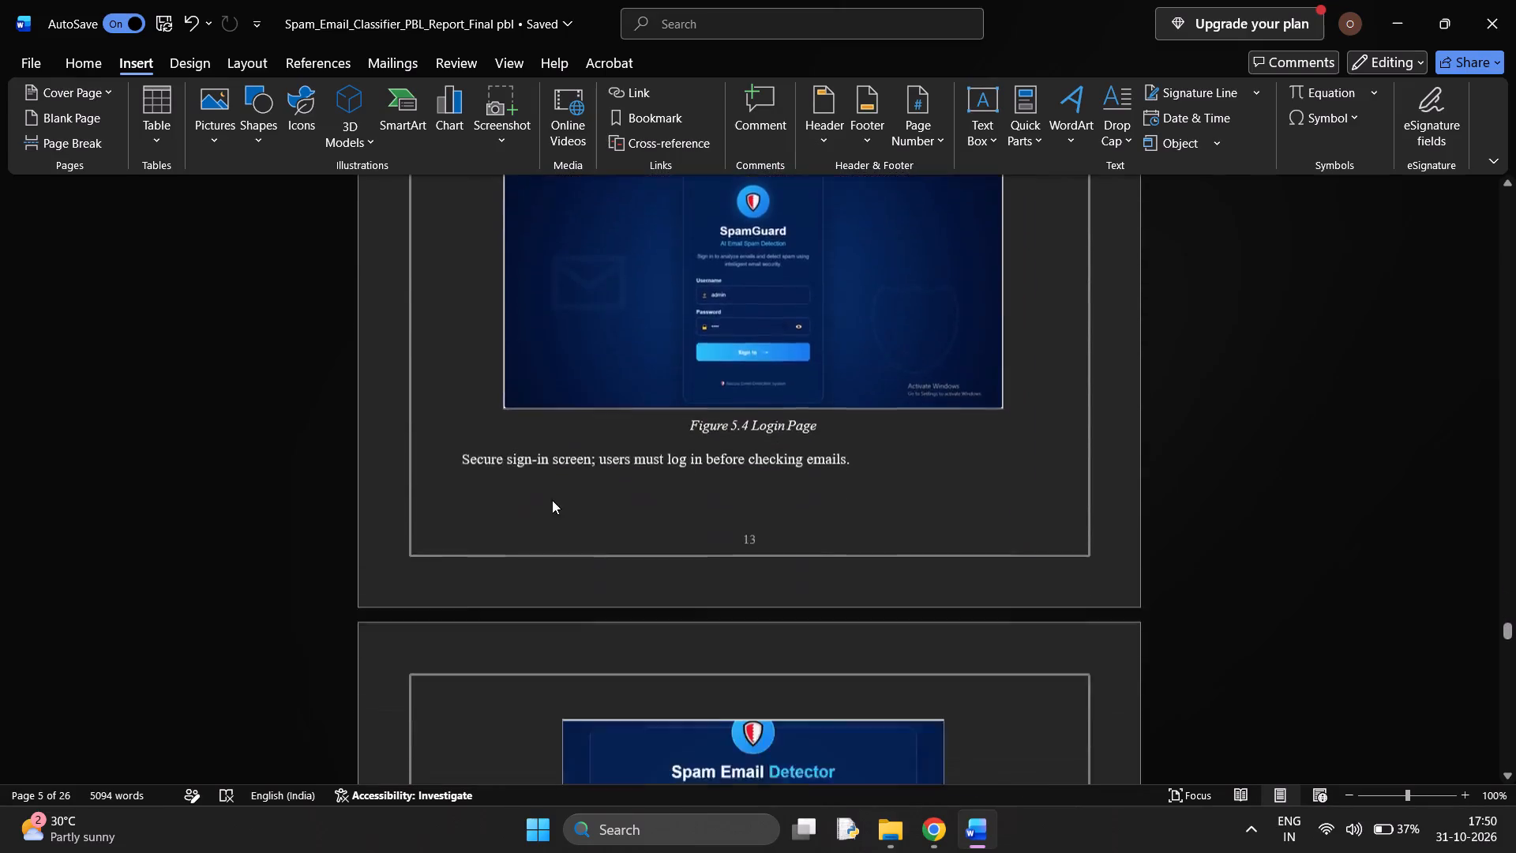
scroll(552, 500, down, 7)
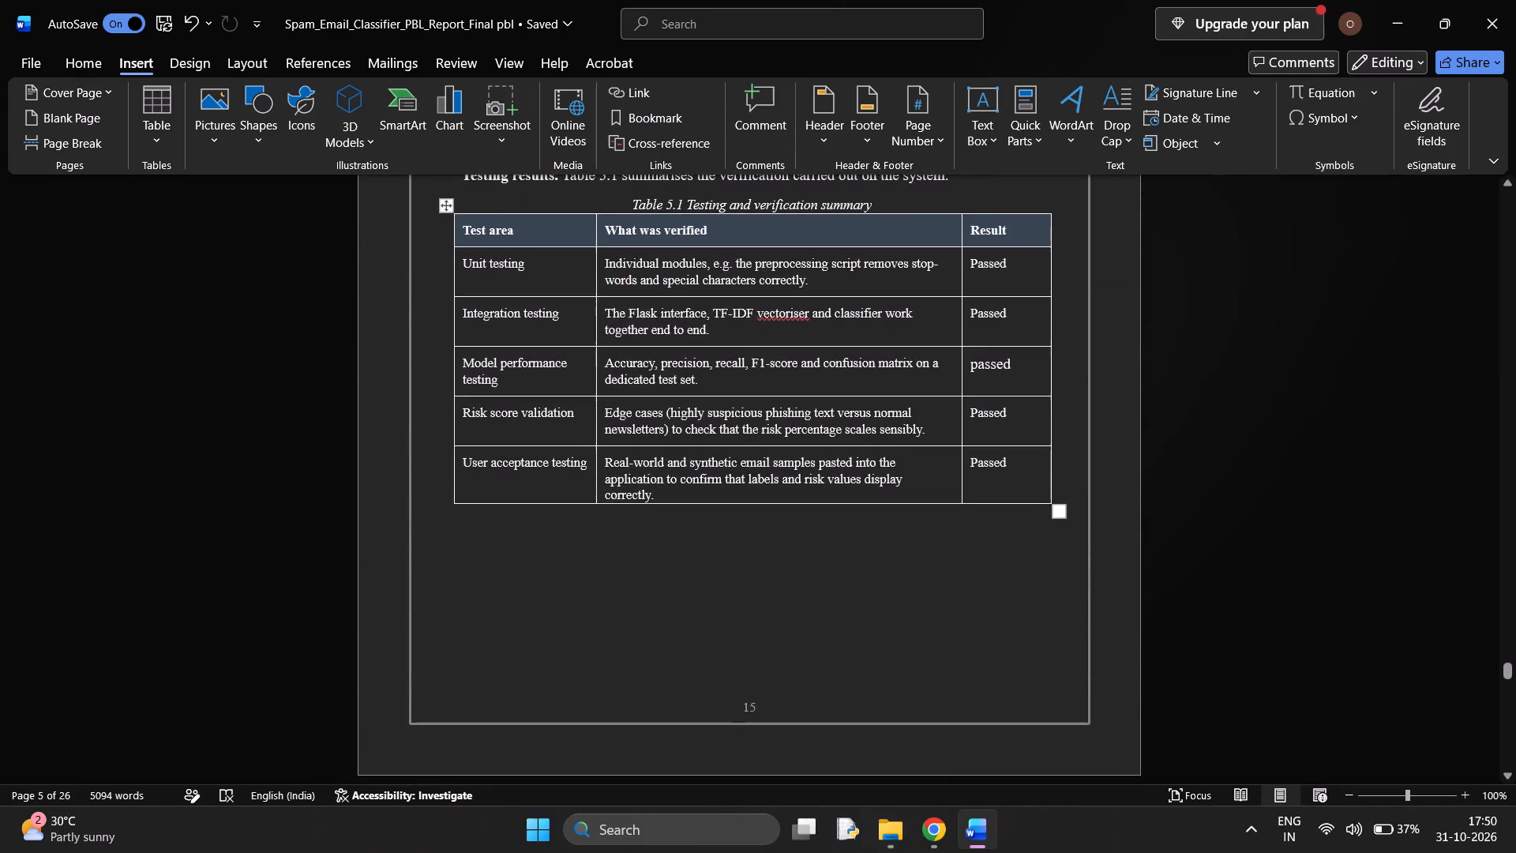
scroll(552, 500, down, 12)
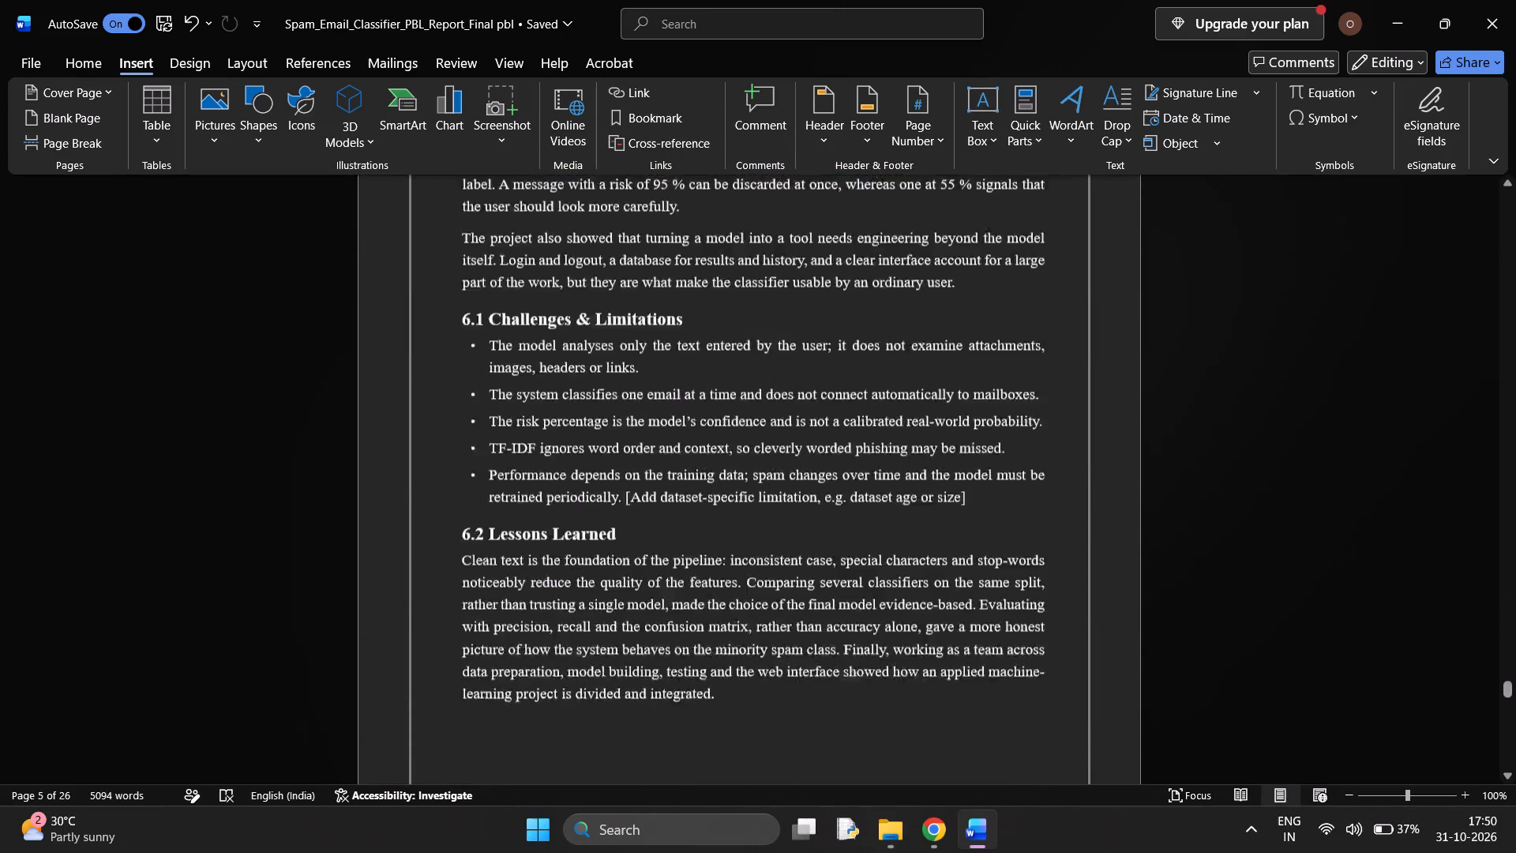
scroll(552, 500, down, 1)
scroll(552, 500, up, 1)
scroll(552, 500, down, 16)
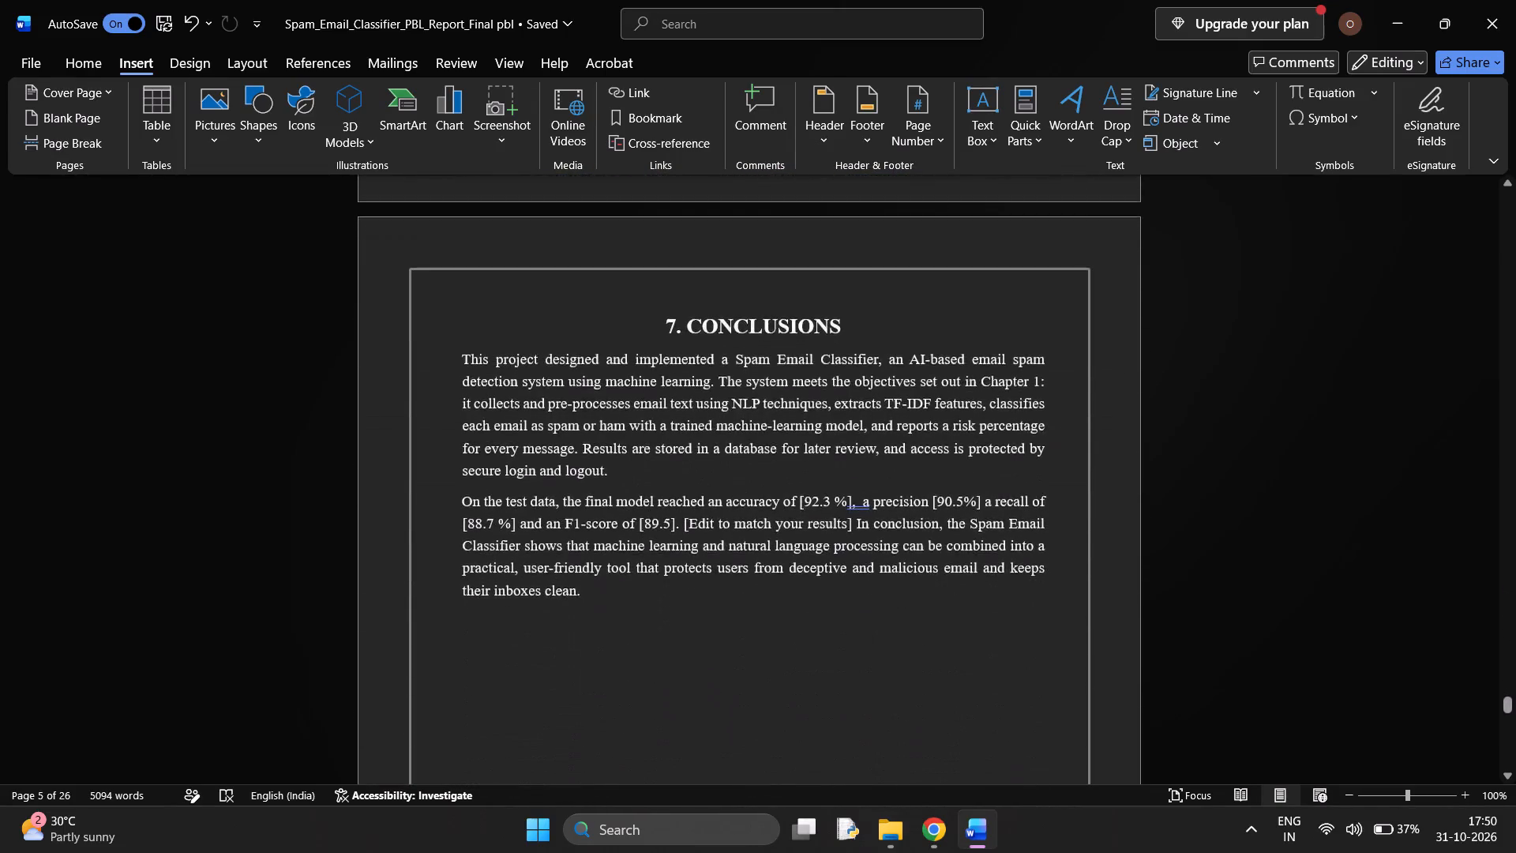
scroll(552, 500, down, 11)
scroll(552, 500, up, 1)
scroll(552, 500, down, 20)
scroll(552, 500, down, 4)
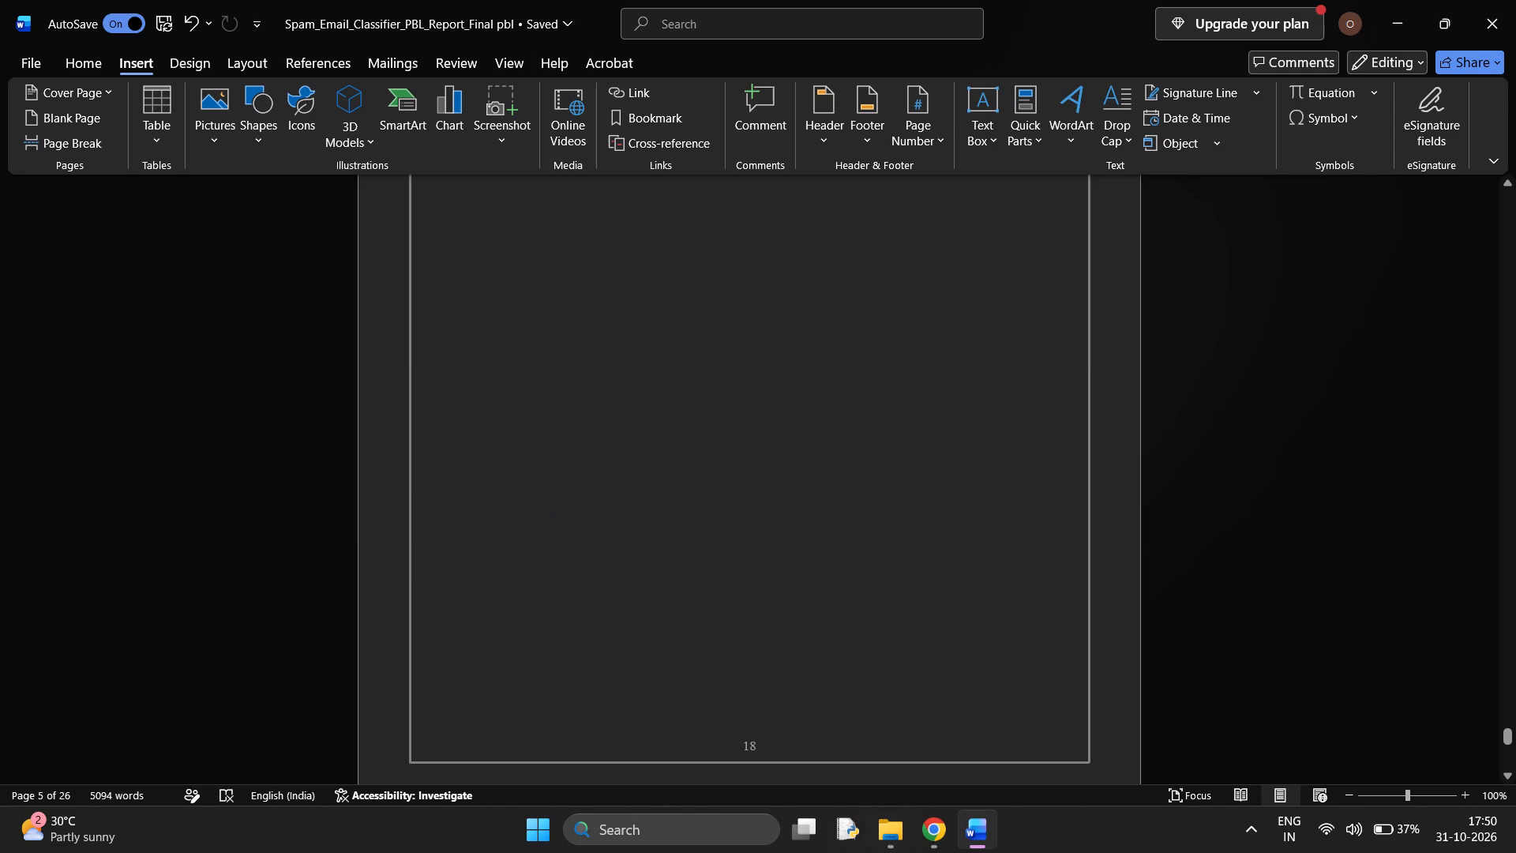
scroll(552, 500, up, 2)
scroll(552, 500, down, 1)
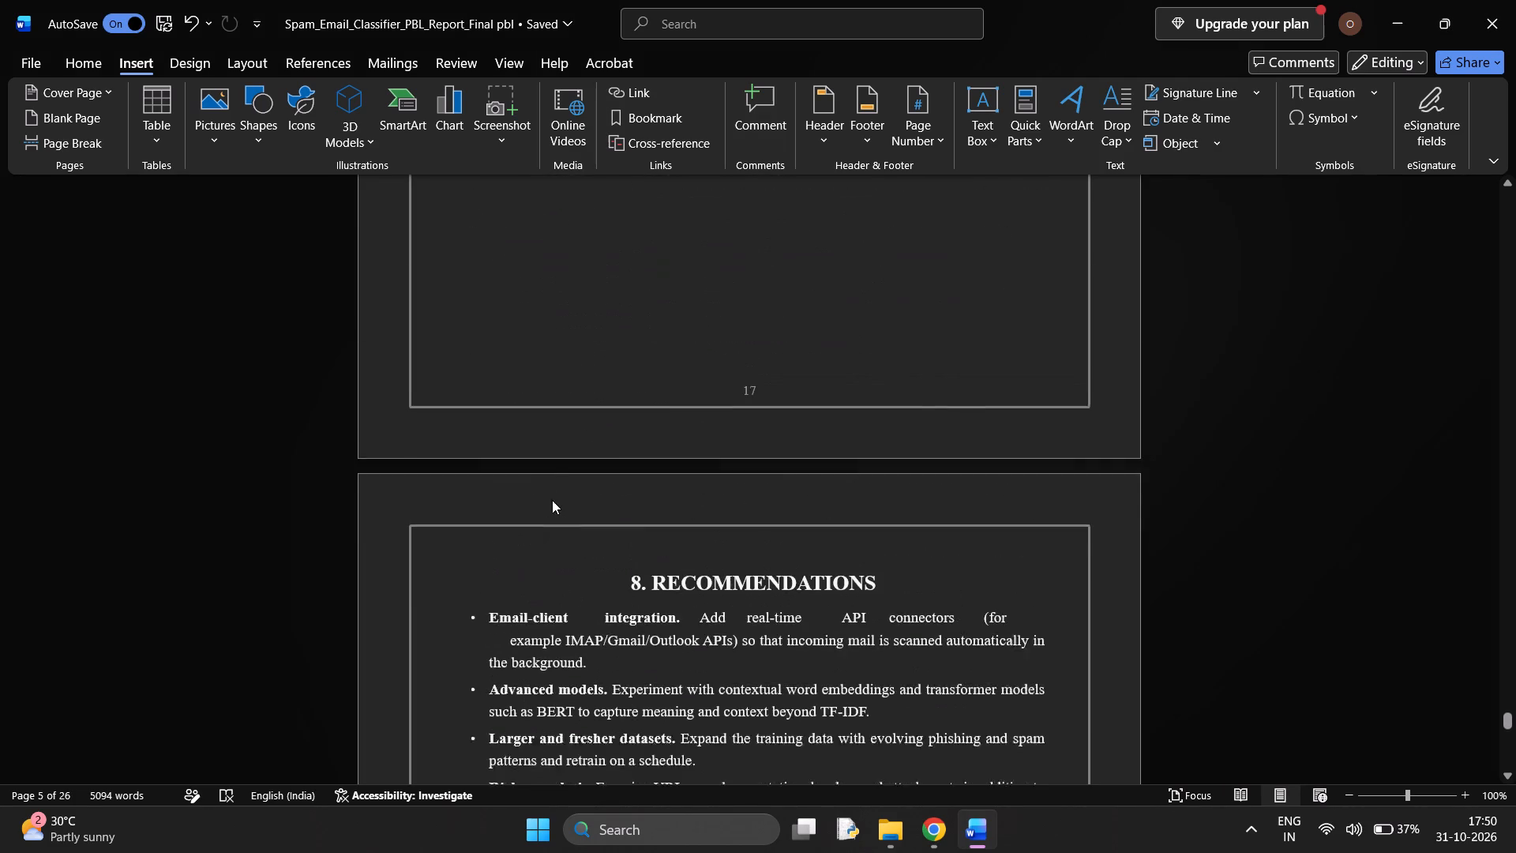
scroll(552, 500, down, 4)
scroll(552, 500, up, 2)
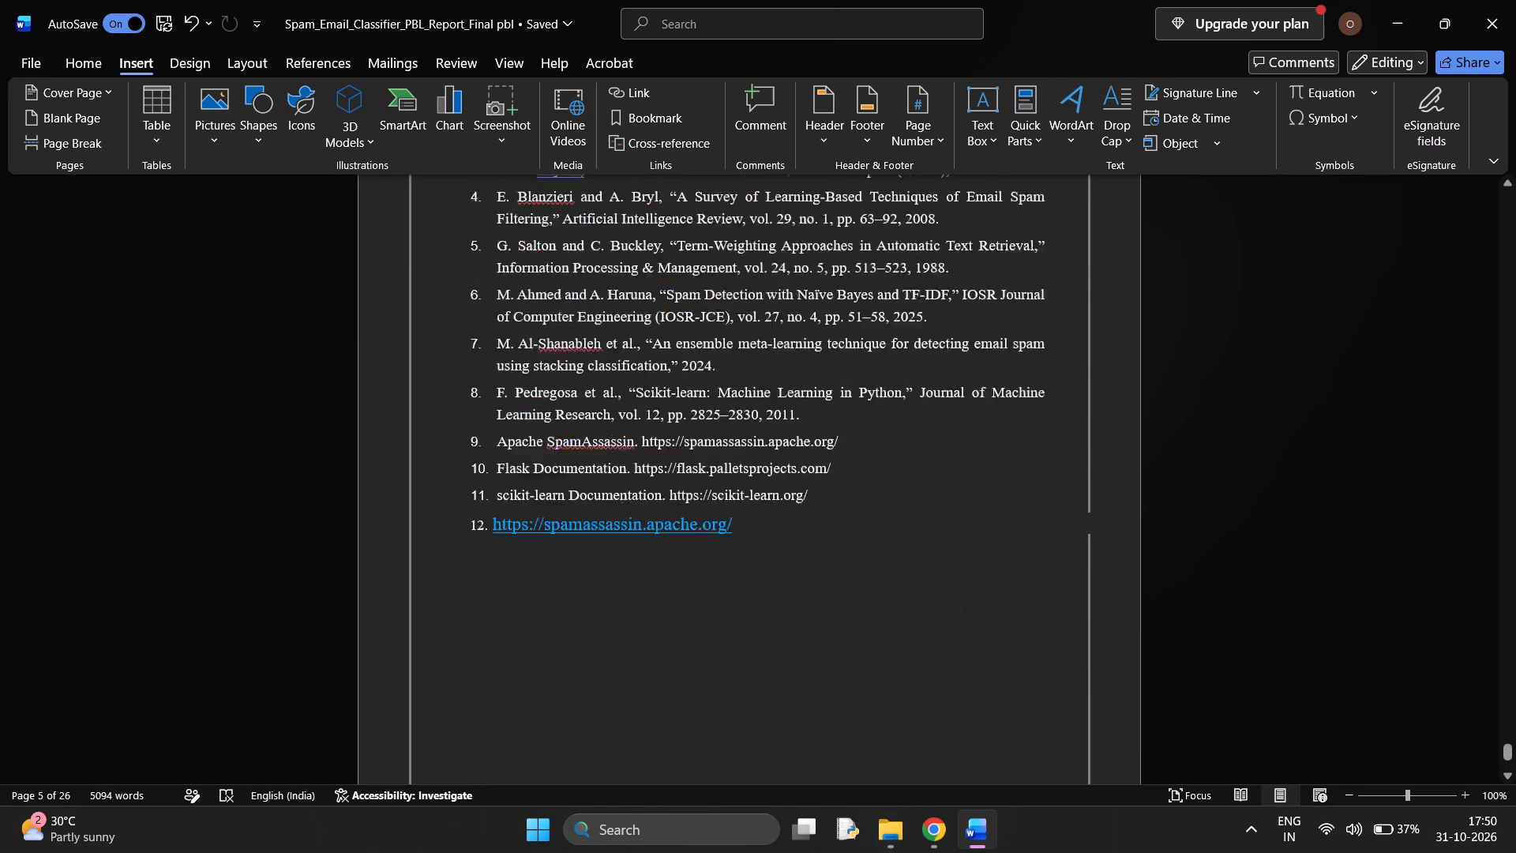
Go back to the title page and recheck the front matter through the declaration and table of contents.
scroll(552, 500, up, 7)
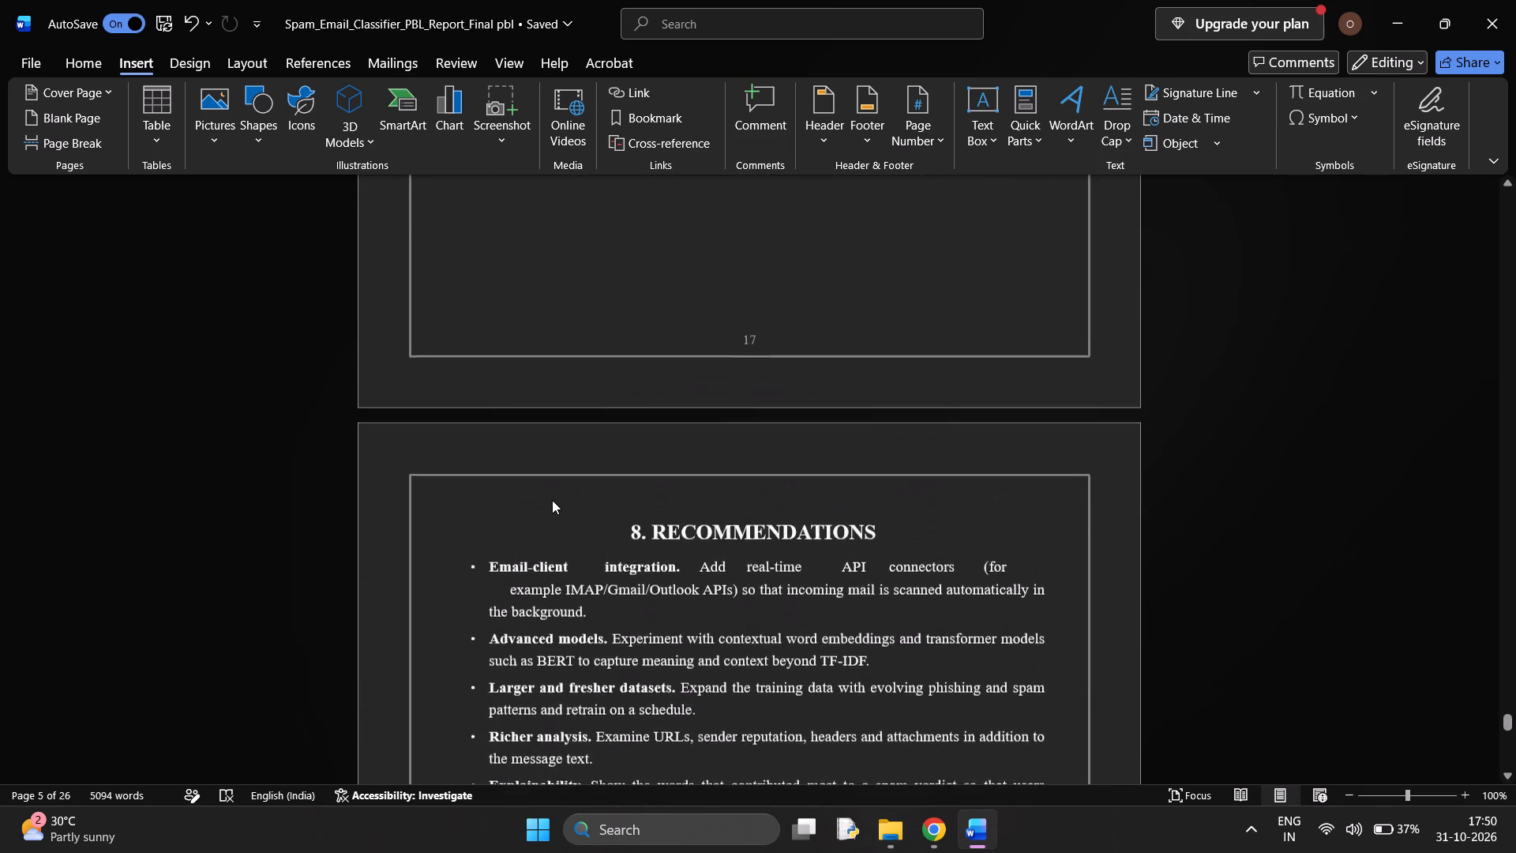
scroll(552, 500, up, 15)
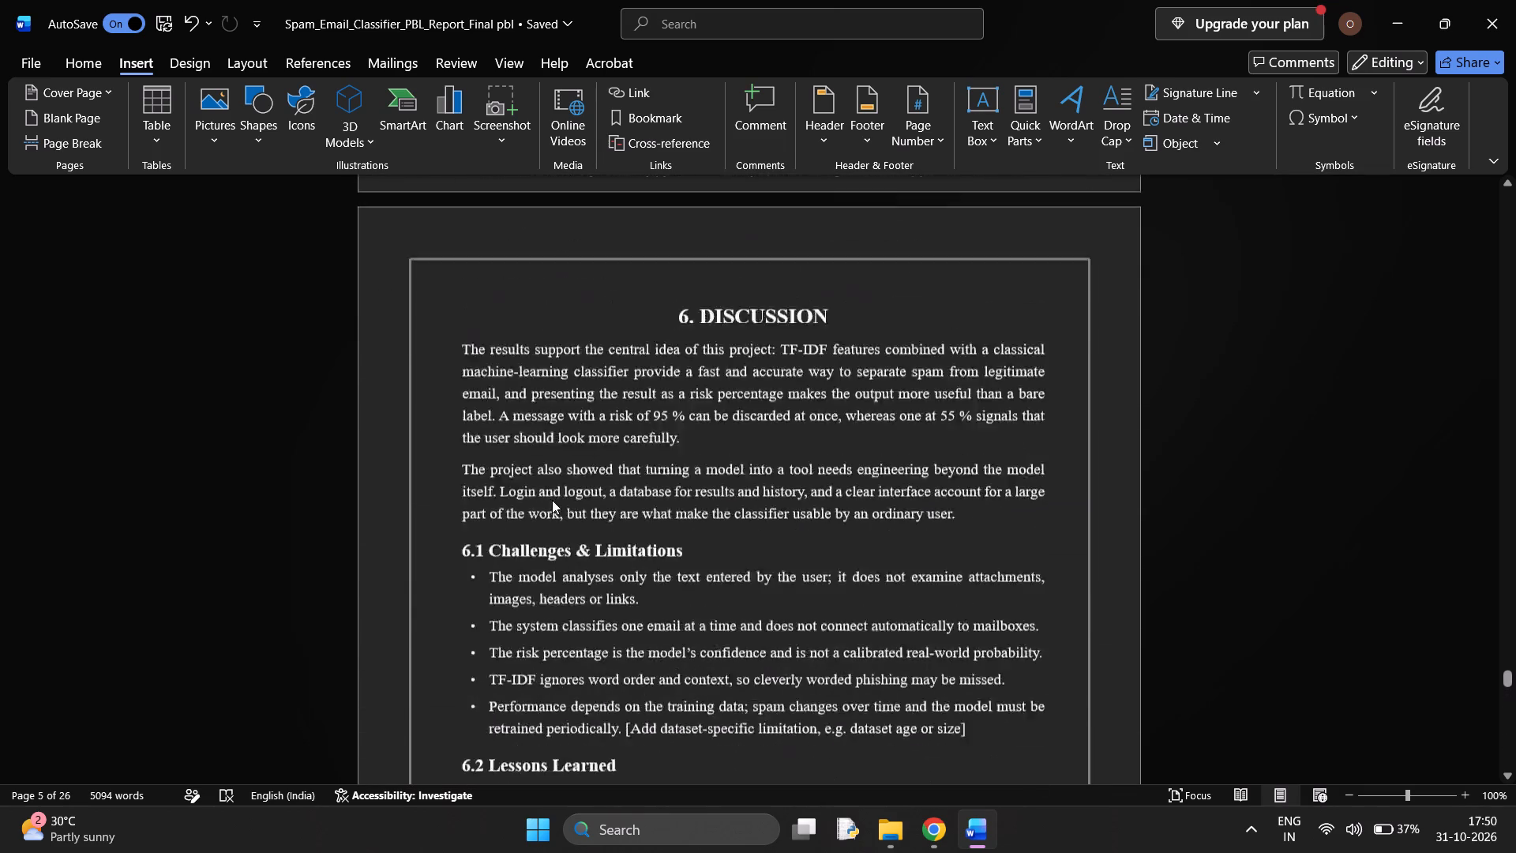
scroll(552, 500, up, 4)
scroll(552, 500, up, 20)
scroll(552, 500, up, 20)
scroll(552, 500, up, 20)
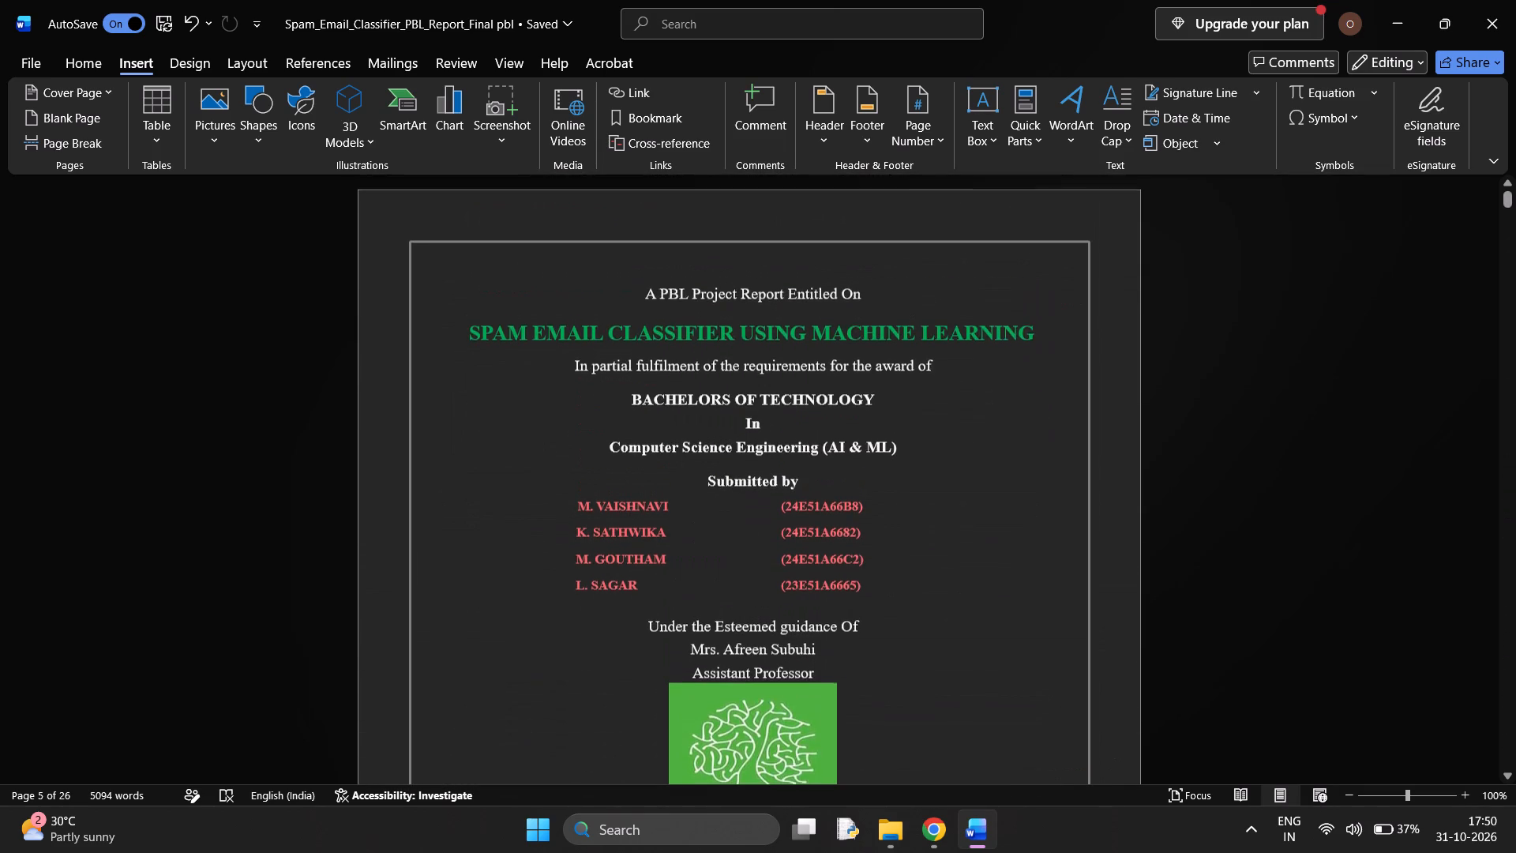
scroll(552, 500, down, 7)
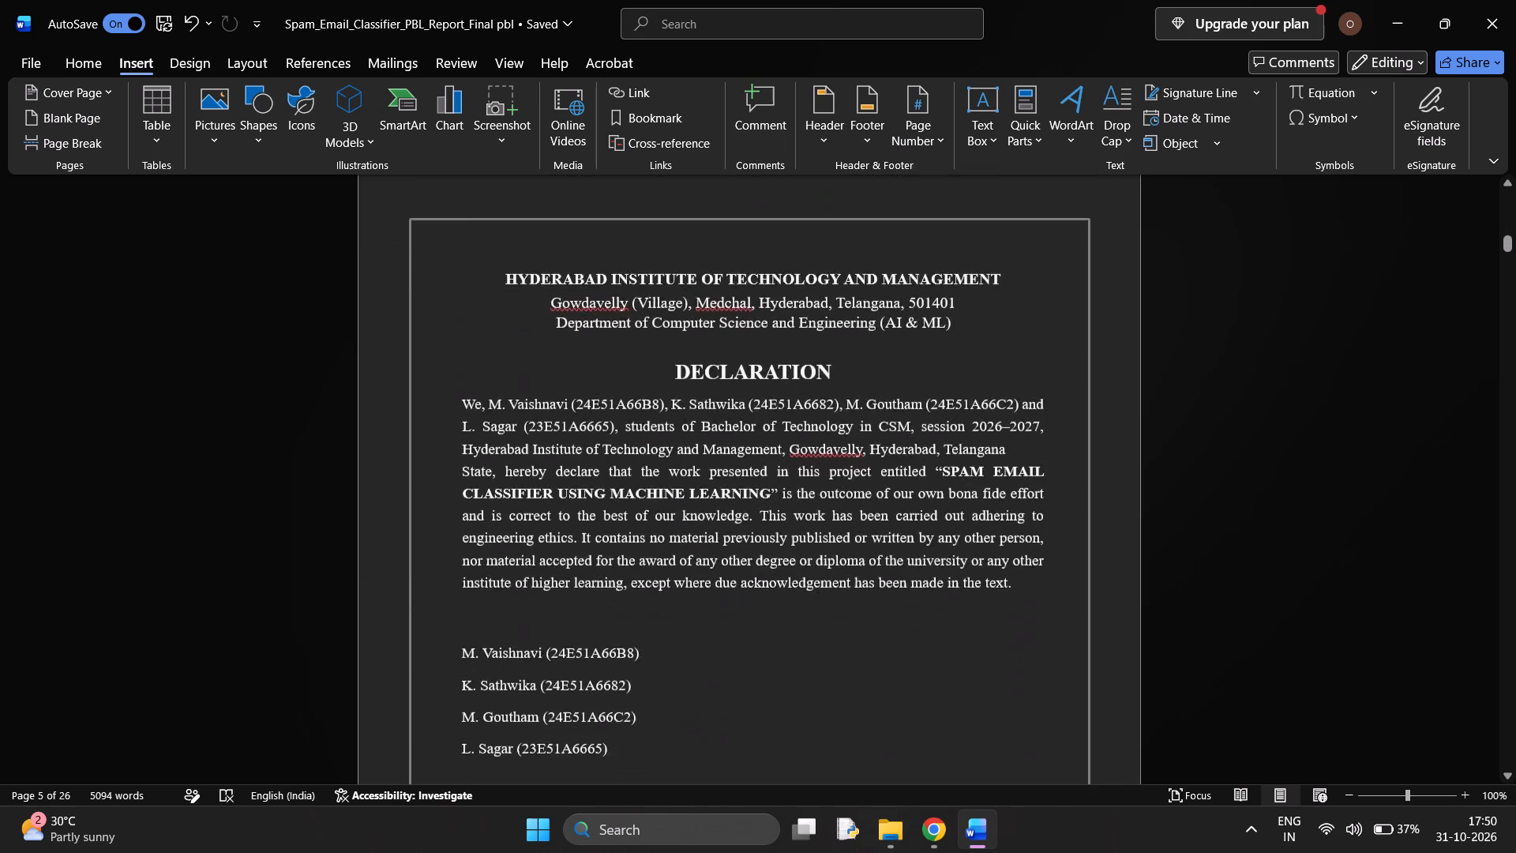
scroll(552, 500, down, 7)
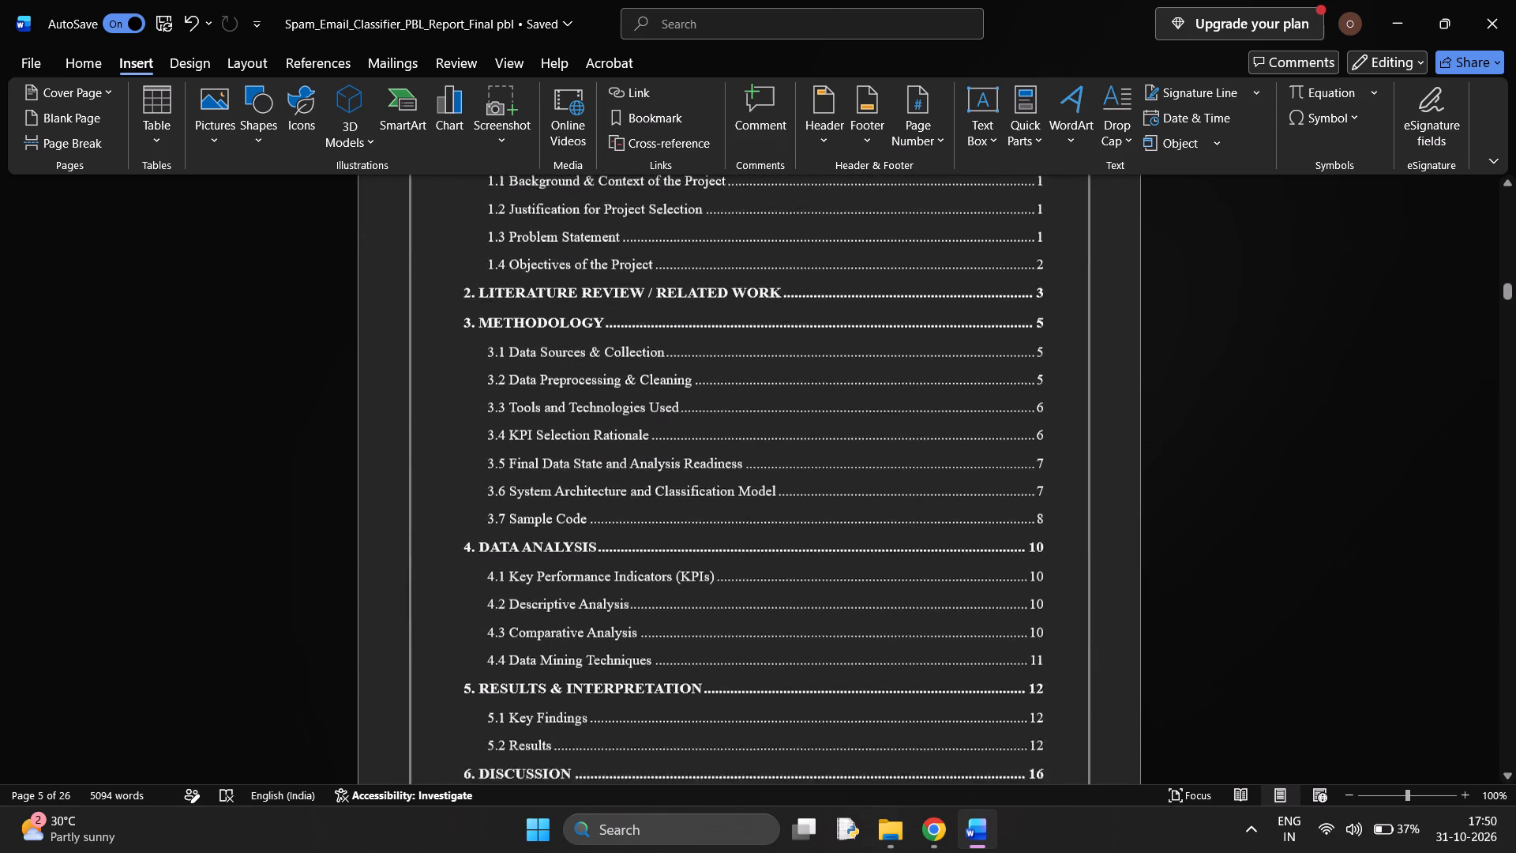
scroll(552, 500, down, 6)
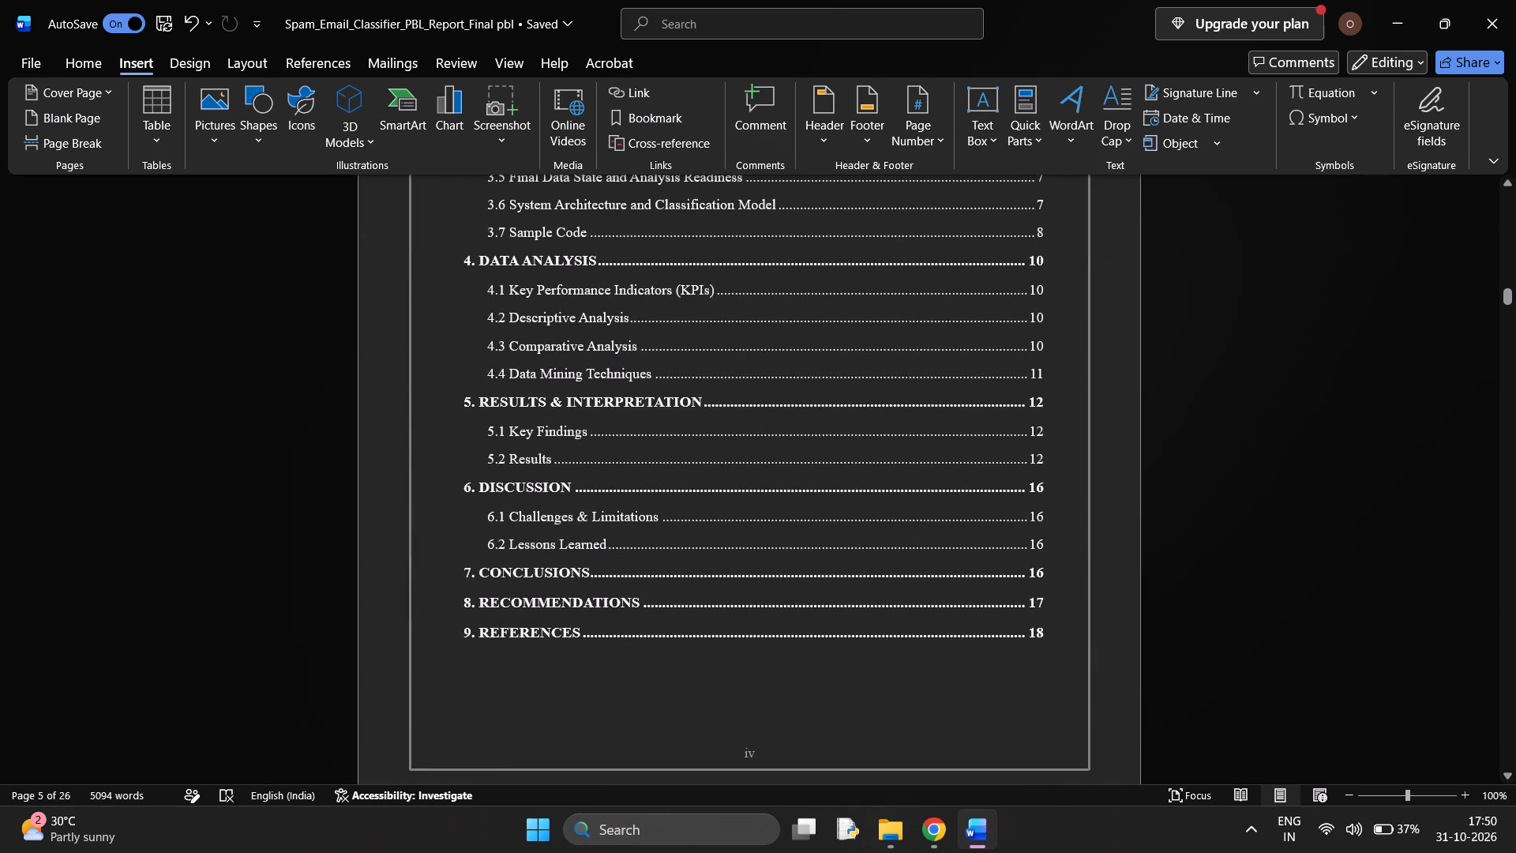
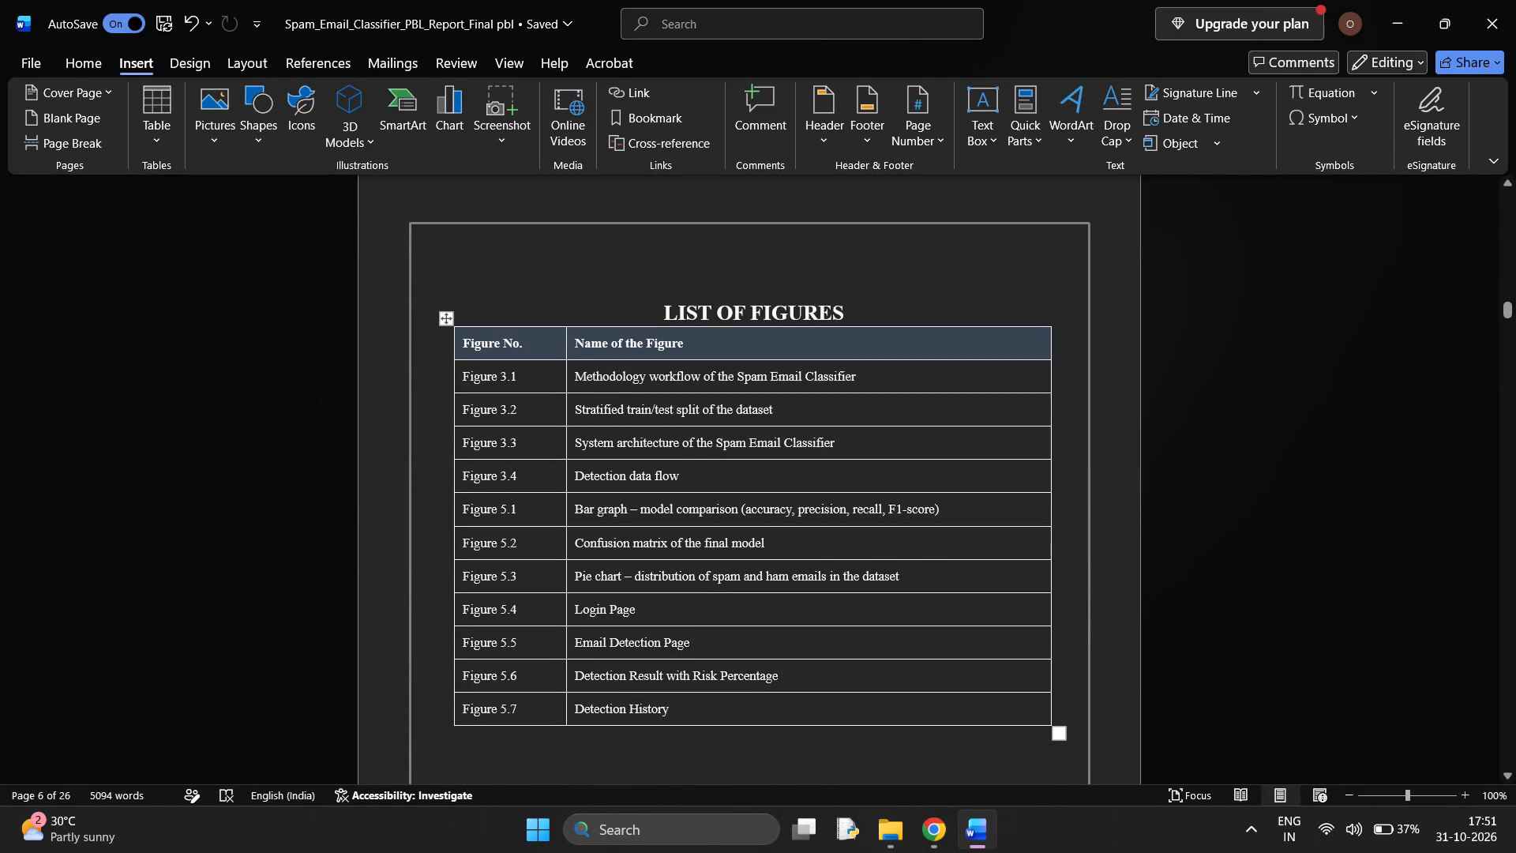
Review the report from the list of figures through the abstract and the introduction chapter for leftover bracketed notes.
click(895, 380)
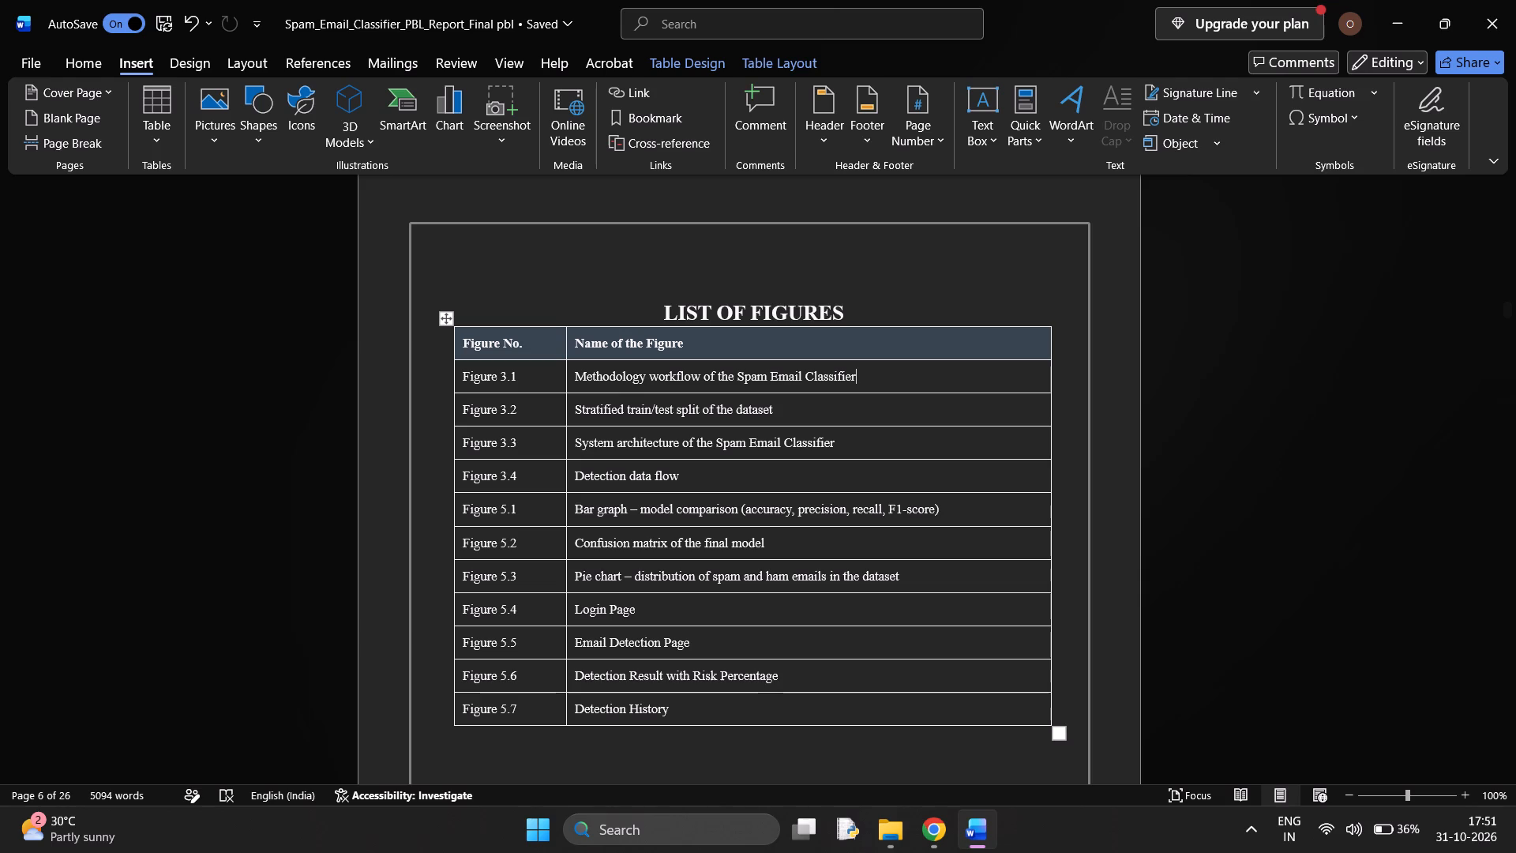
scroll(966, 525, down, 4)
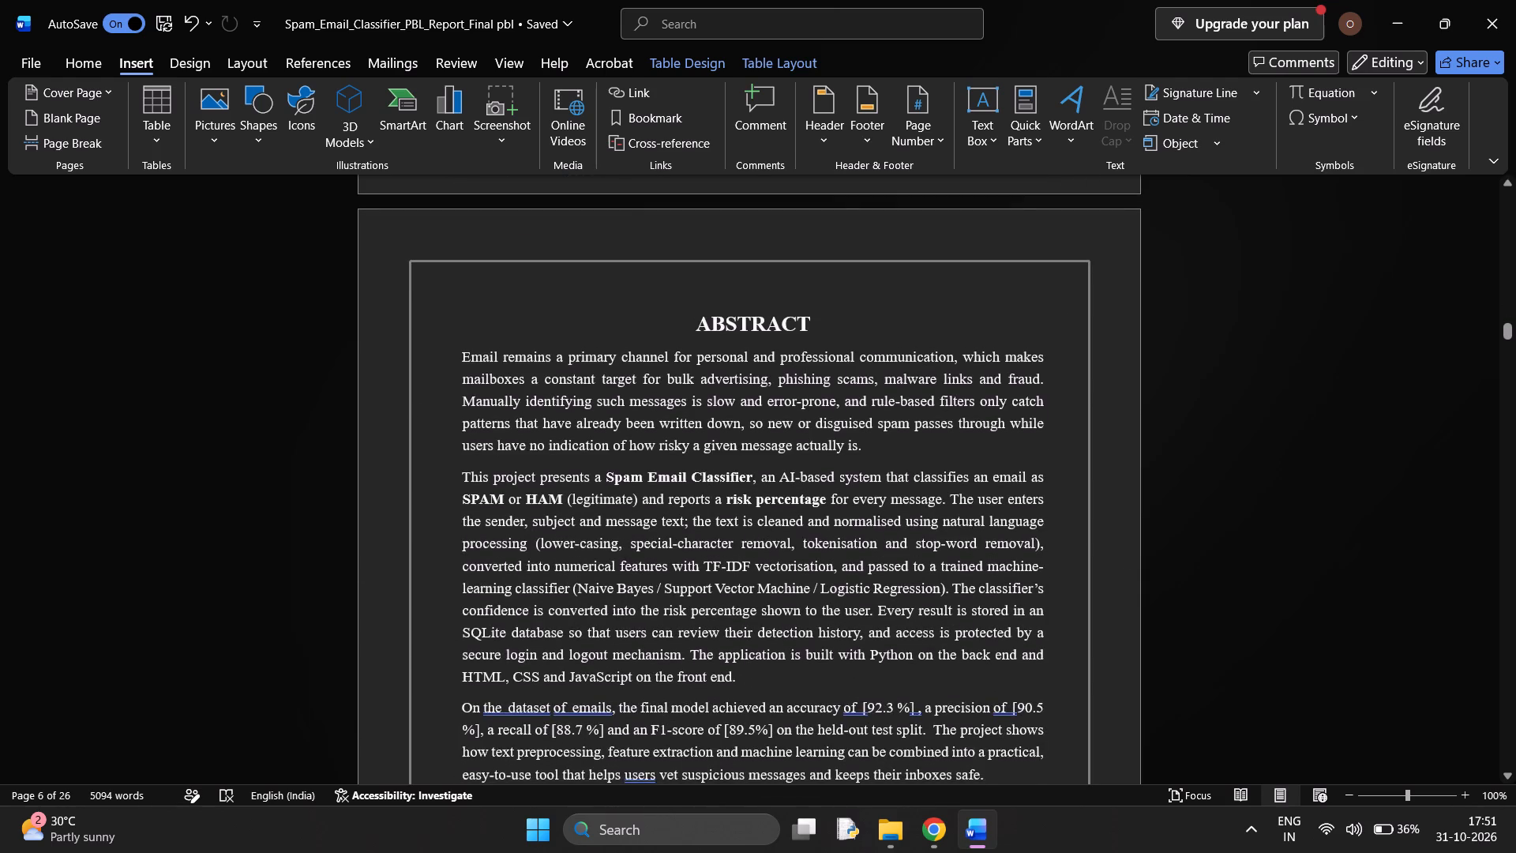
scroll(966, 525, down, 1)
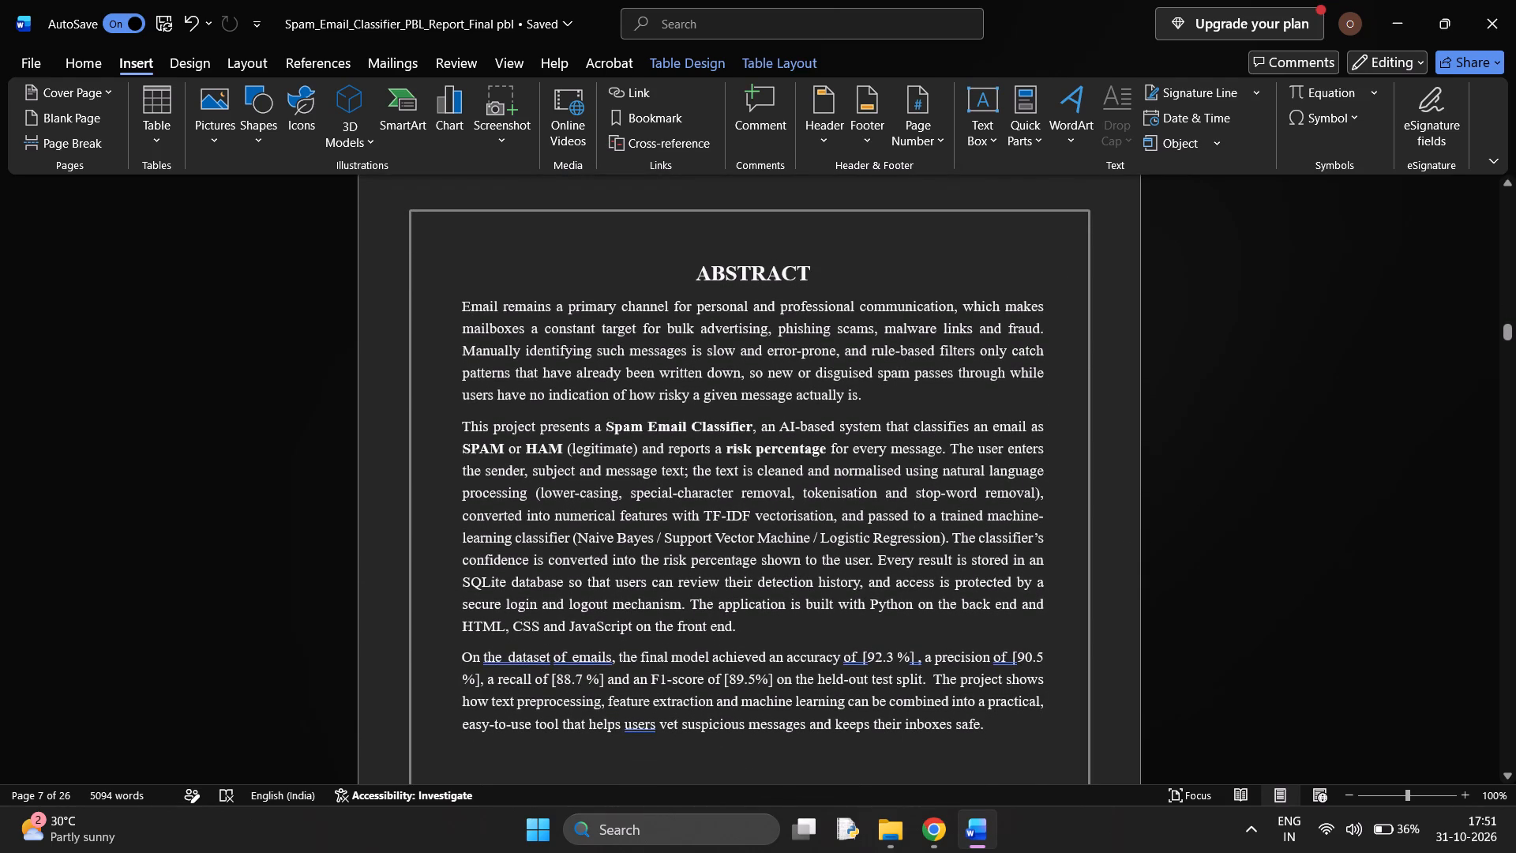
scroll(966, 525, down, 1)
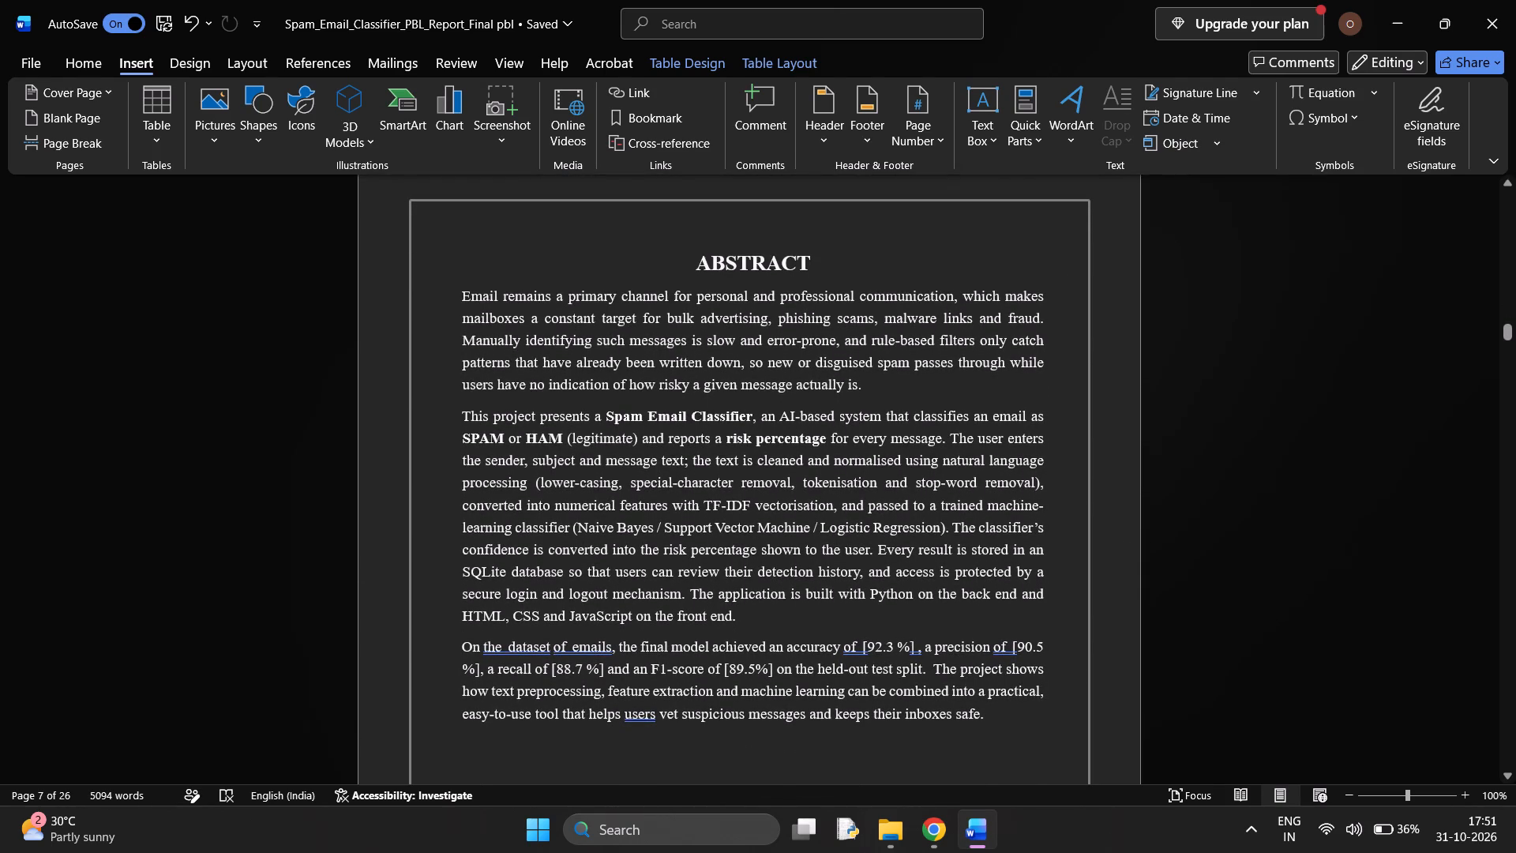
scroll(966, 525, down, 1)
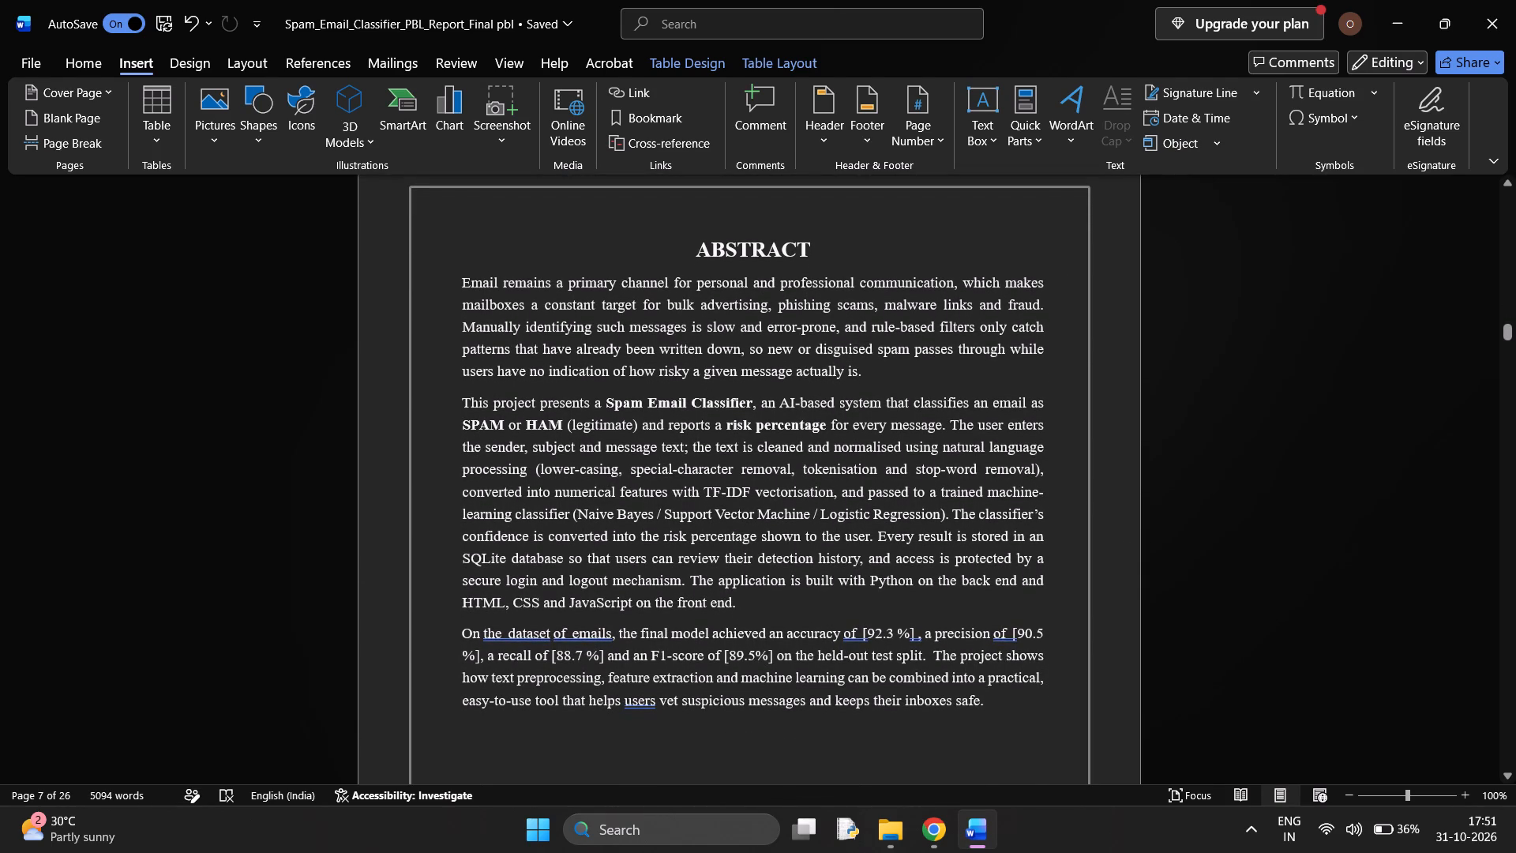
scroll(966, 525, down, 2)
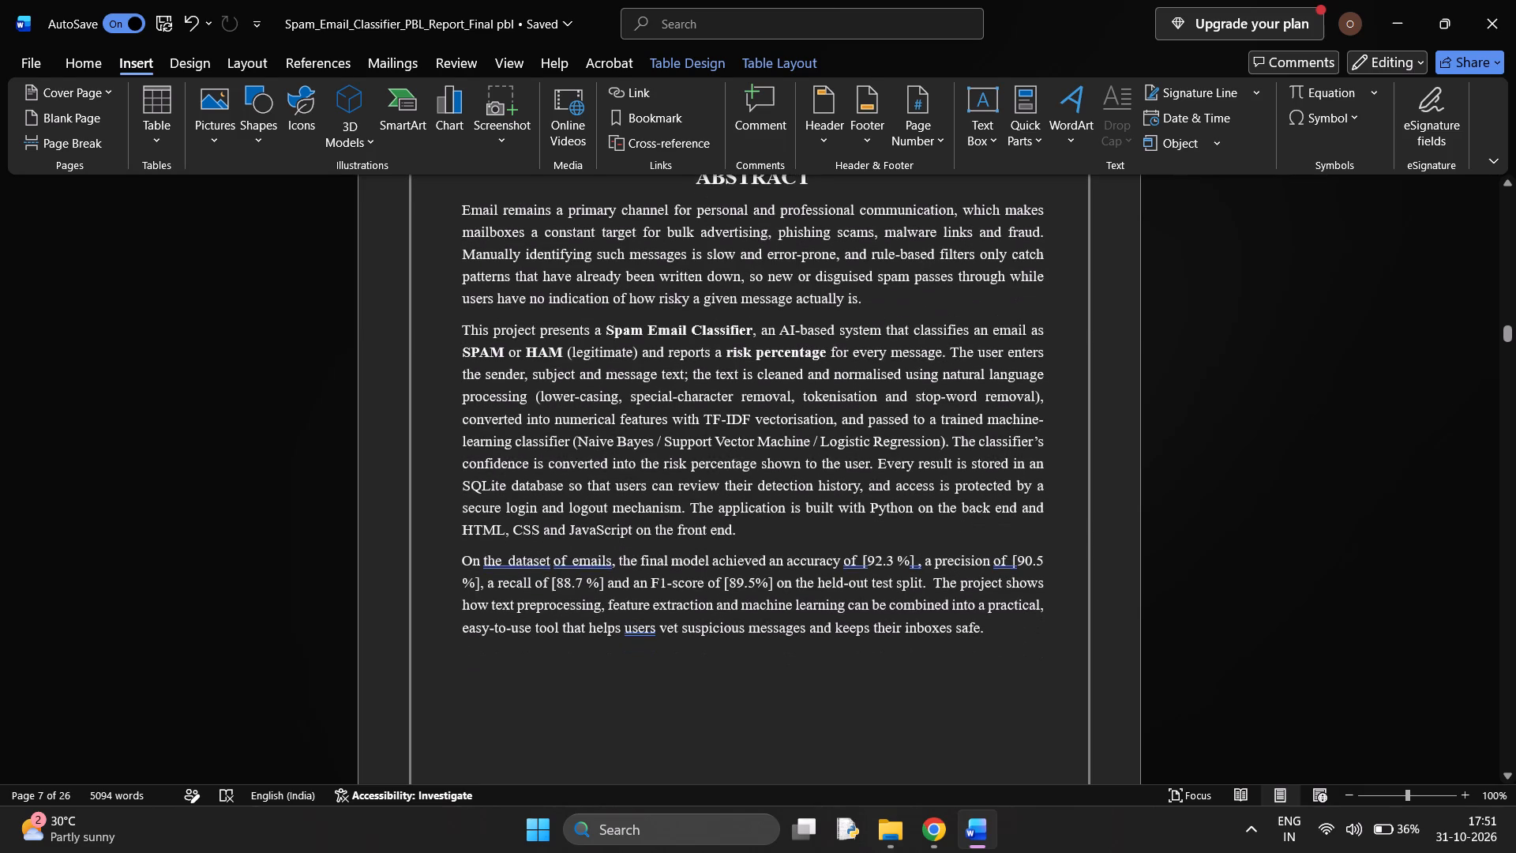
scroll(966, 525, down, 5)
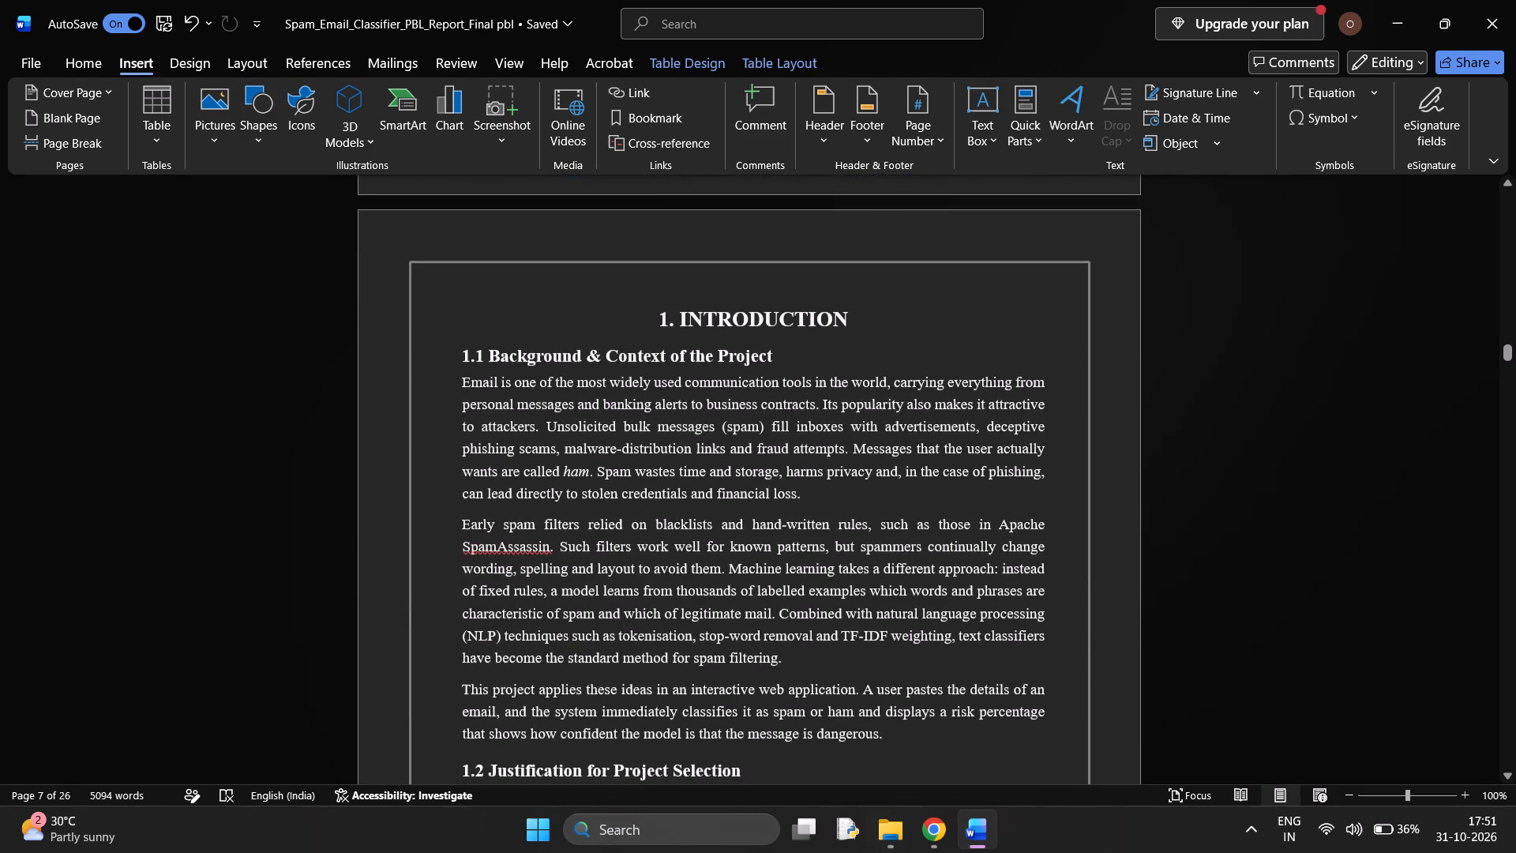
scroll(966, 525, down, 3)
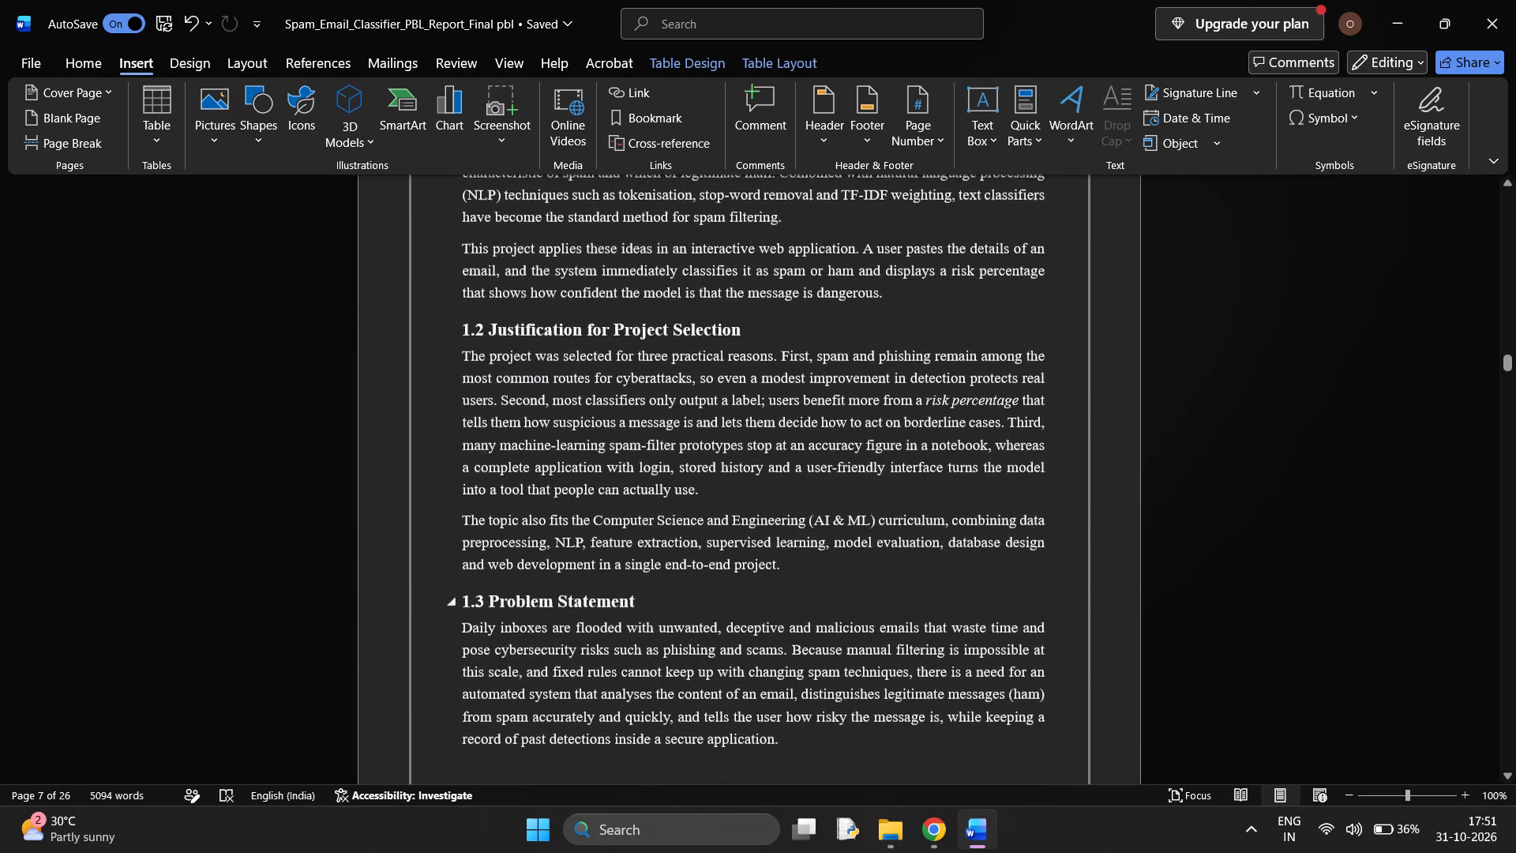
scroll(966, 525, down, 1)
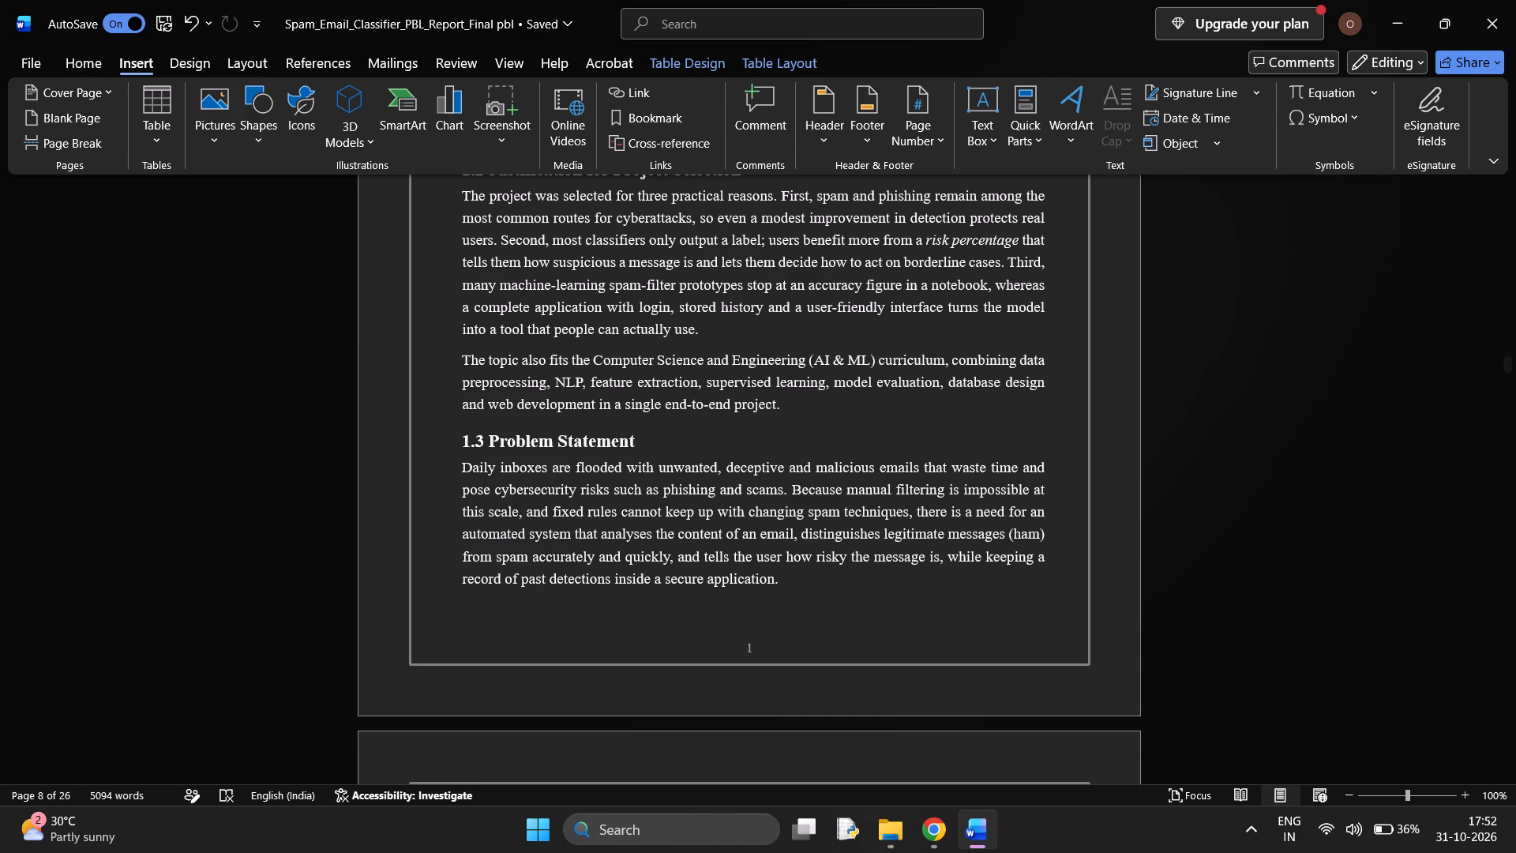
scroll(966, 525, down, 2)
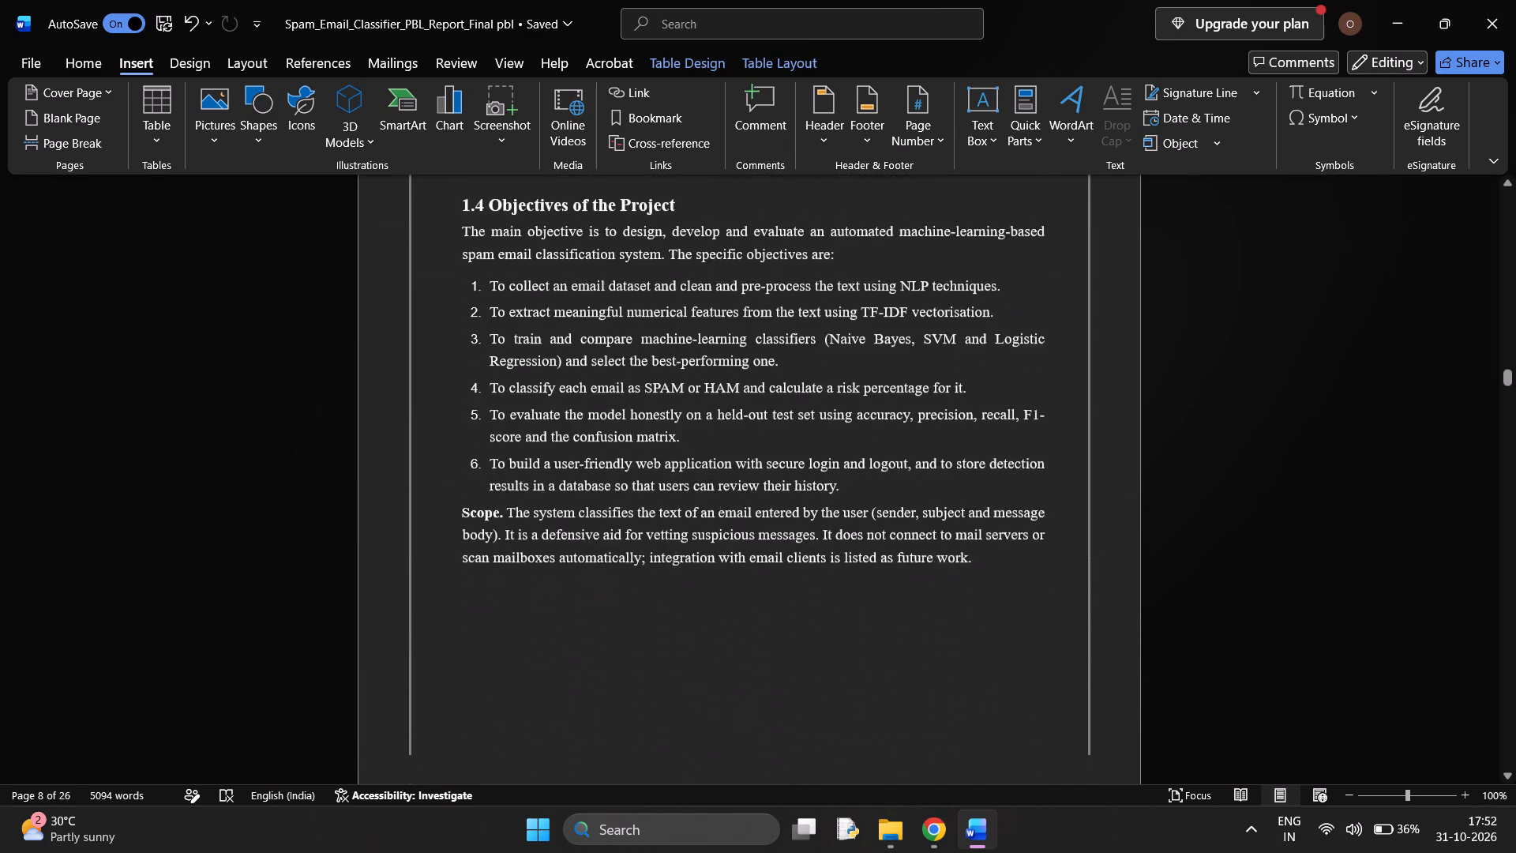
Review the literature review chapter, its comparison table and the start of the methodology chapter for leftover placeholders.
scroll(966, 525, down, 4)
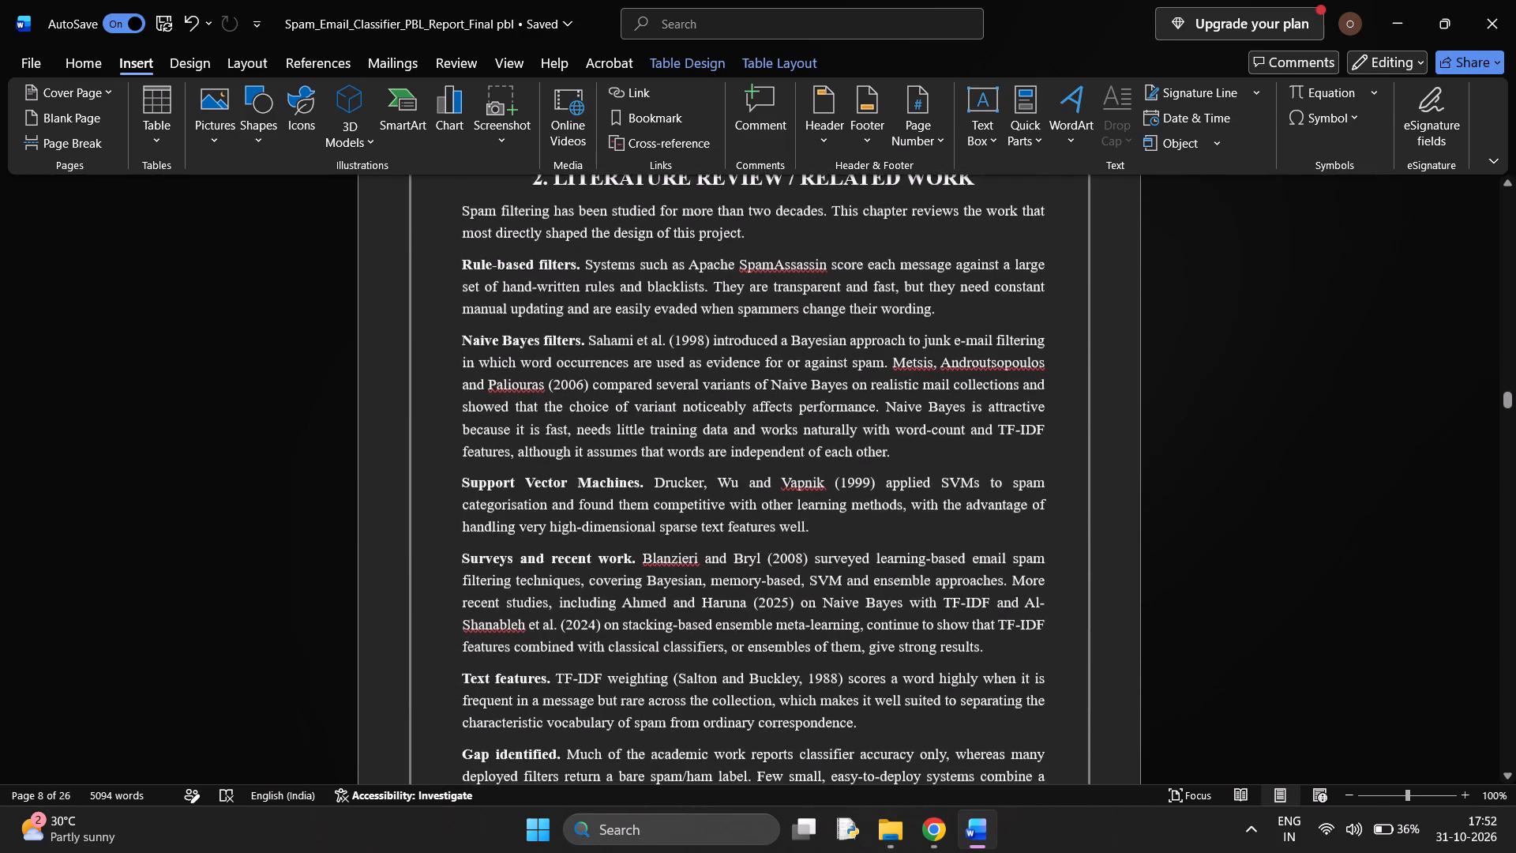
scroll(966, 525, down, 5)
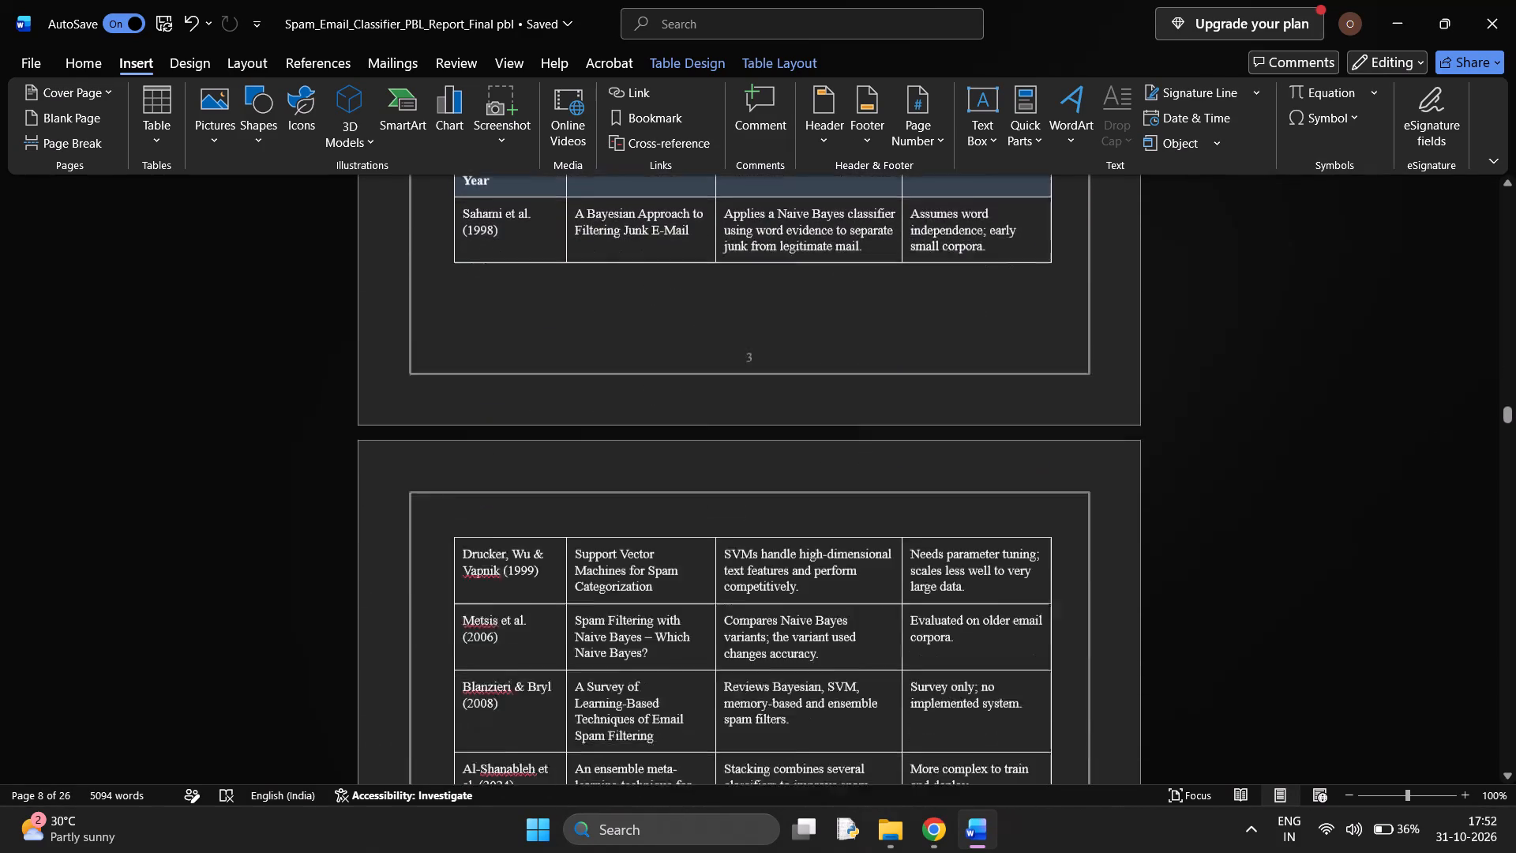
scroll(966, 525, down, 3)
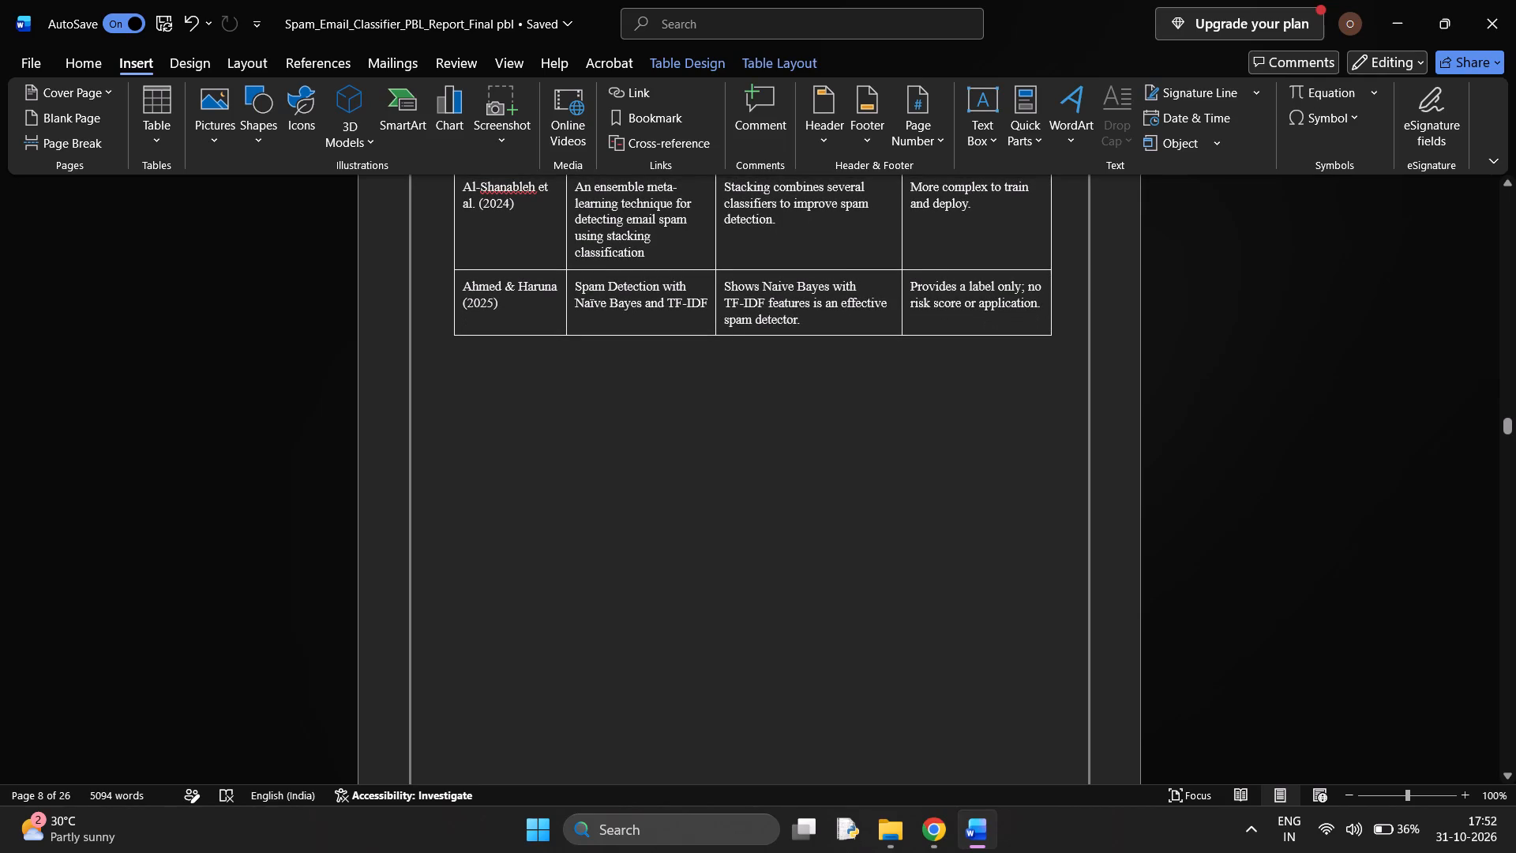
scroll(966, 525, down, 5)
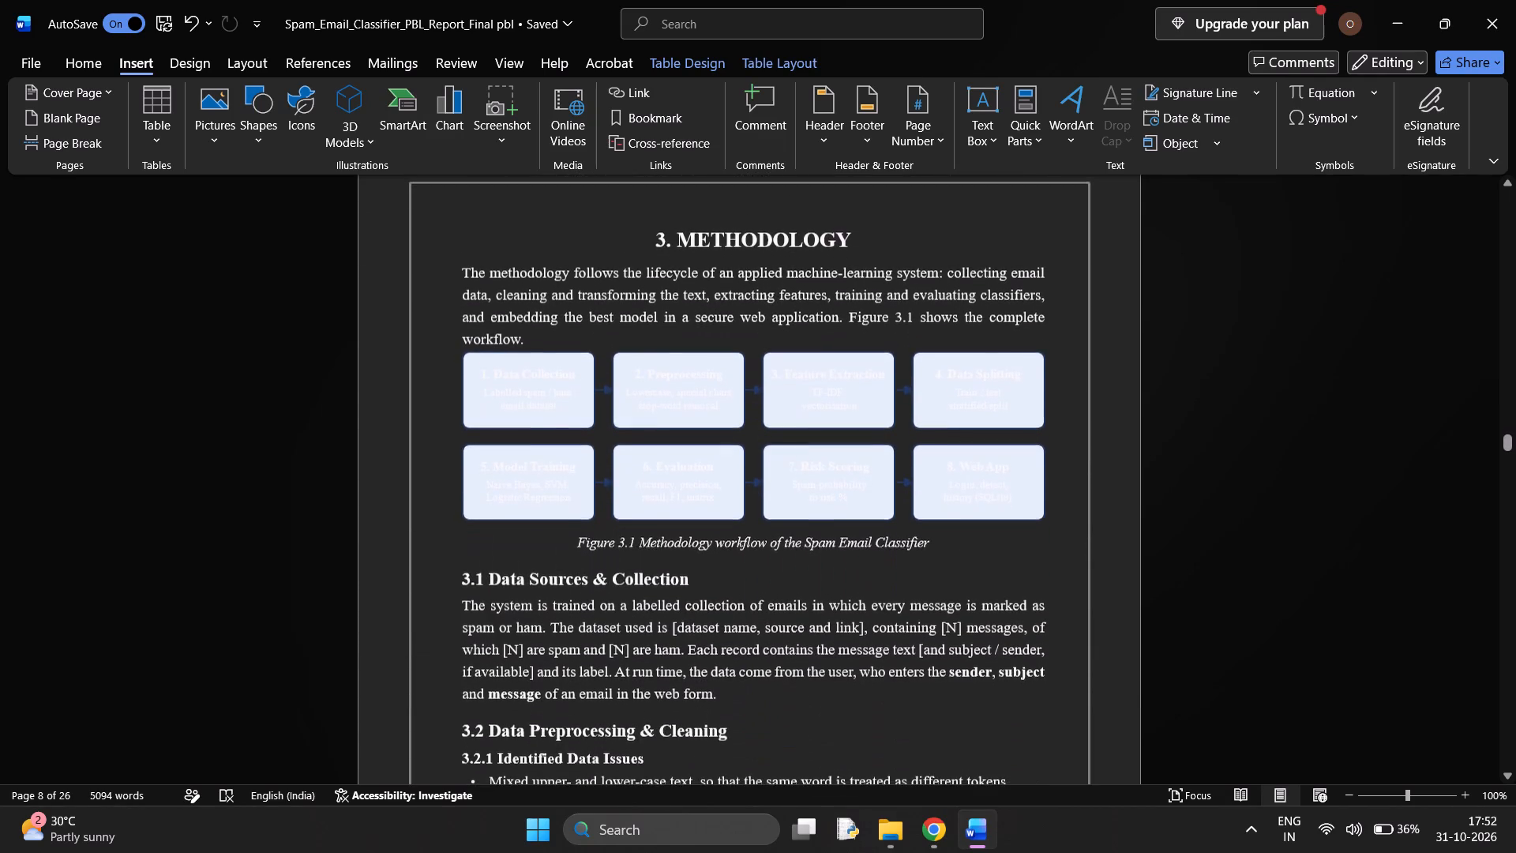
scroll(966, 525, down, 2)
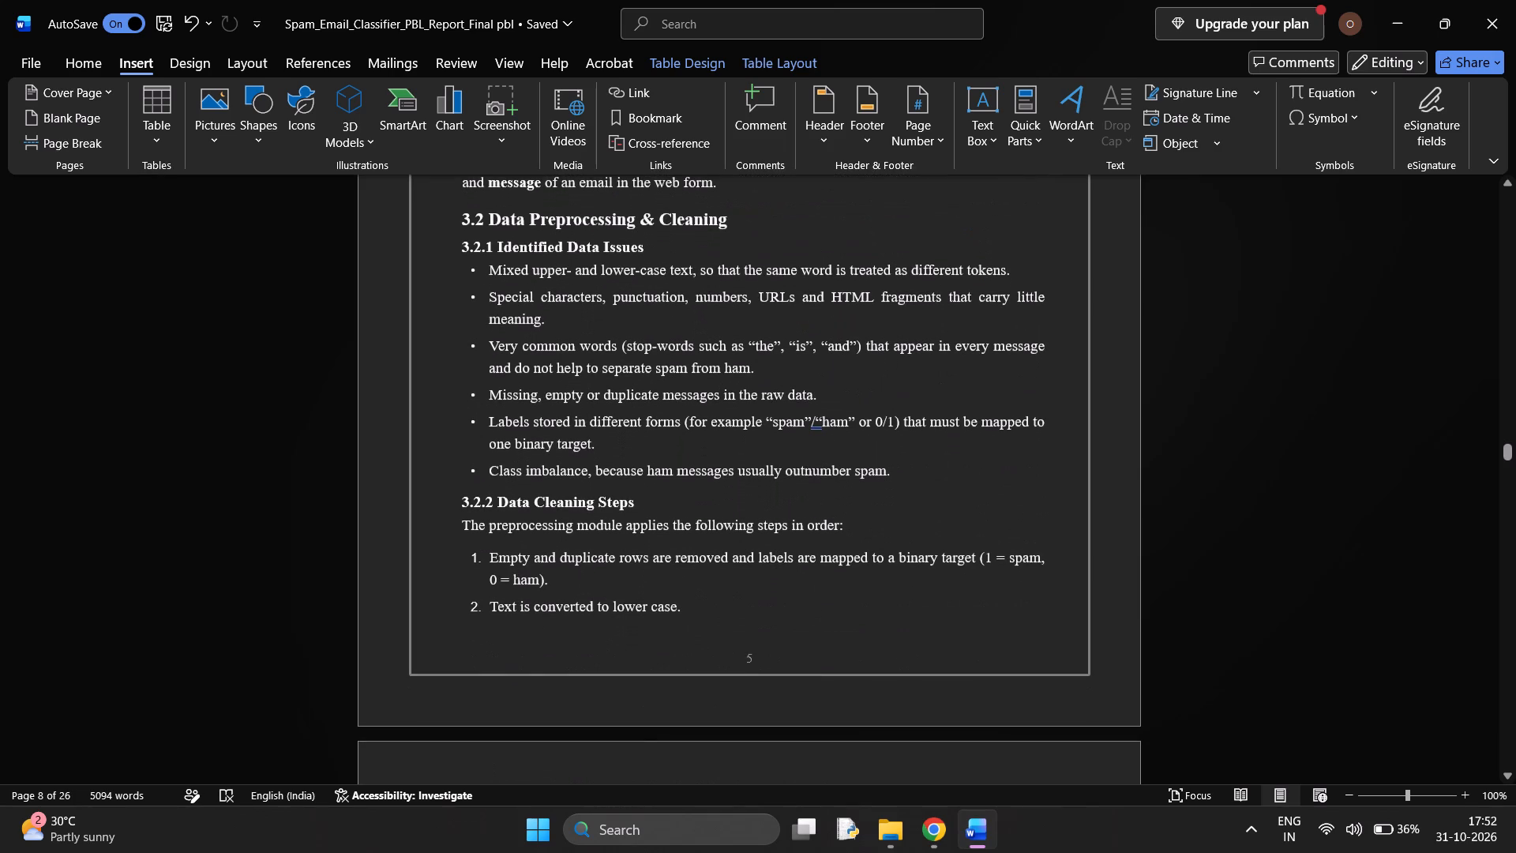
scroll(966, 525, down, 1)
Delete the placeholder "[dataset name, source and link]," from the section 3.1 Data Sources & Collection paragraph.
scroll(966, 525, up, 2)
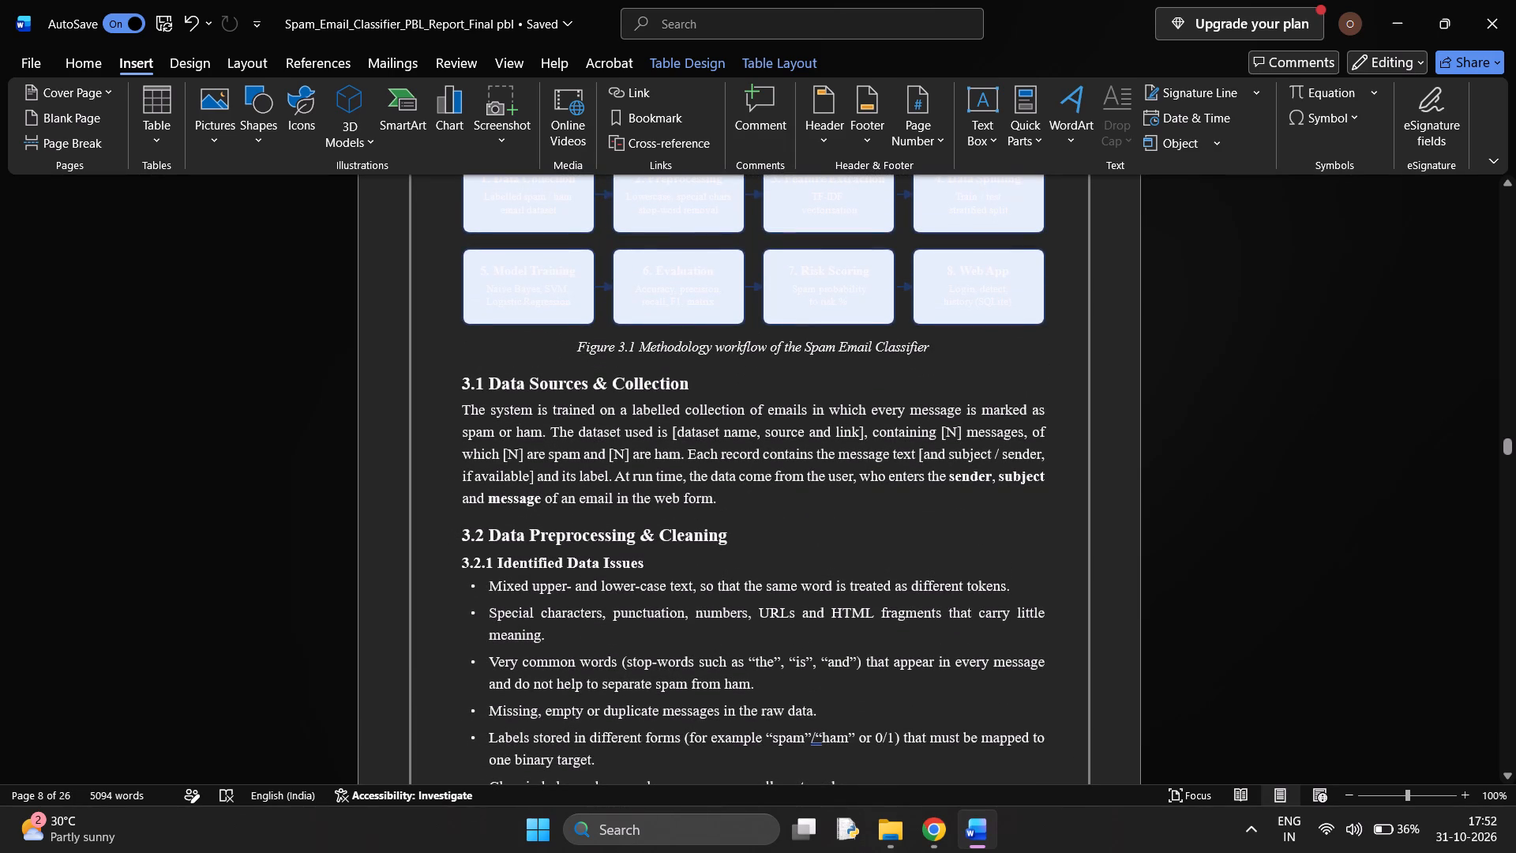
drag(866, 433, 700, 436)
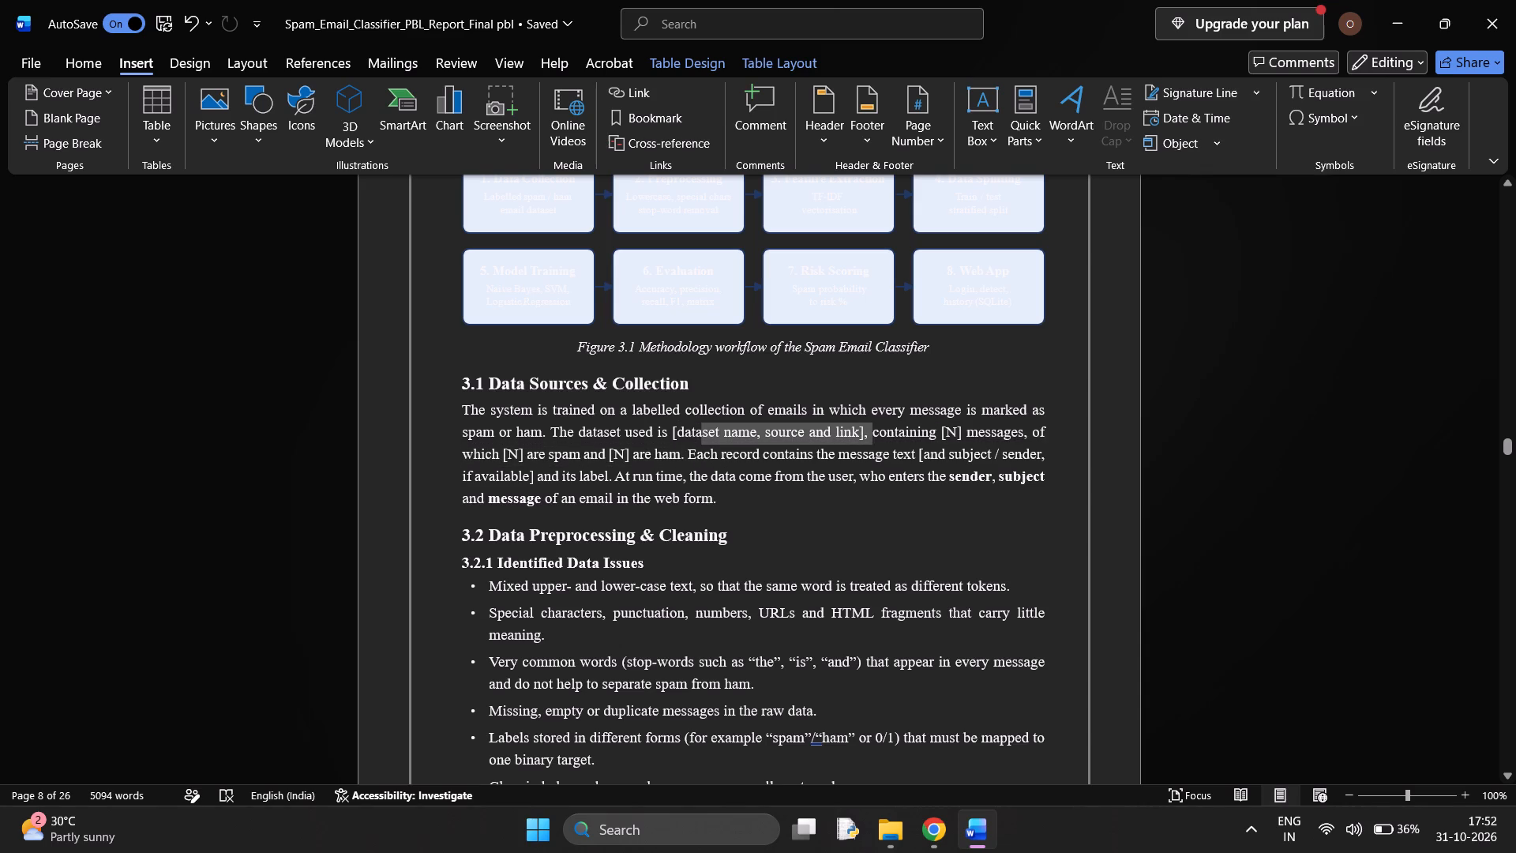
drag(700, 436, 667, 431)
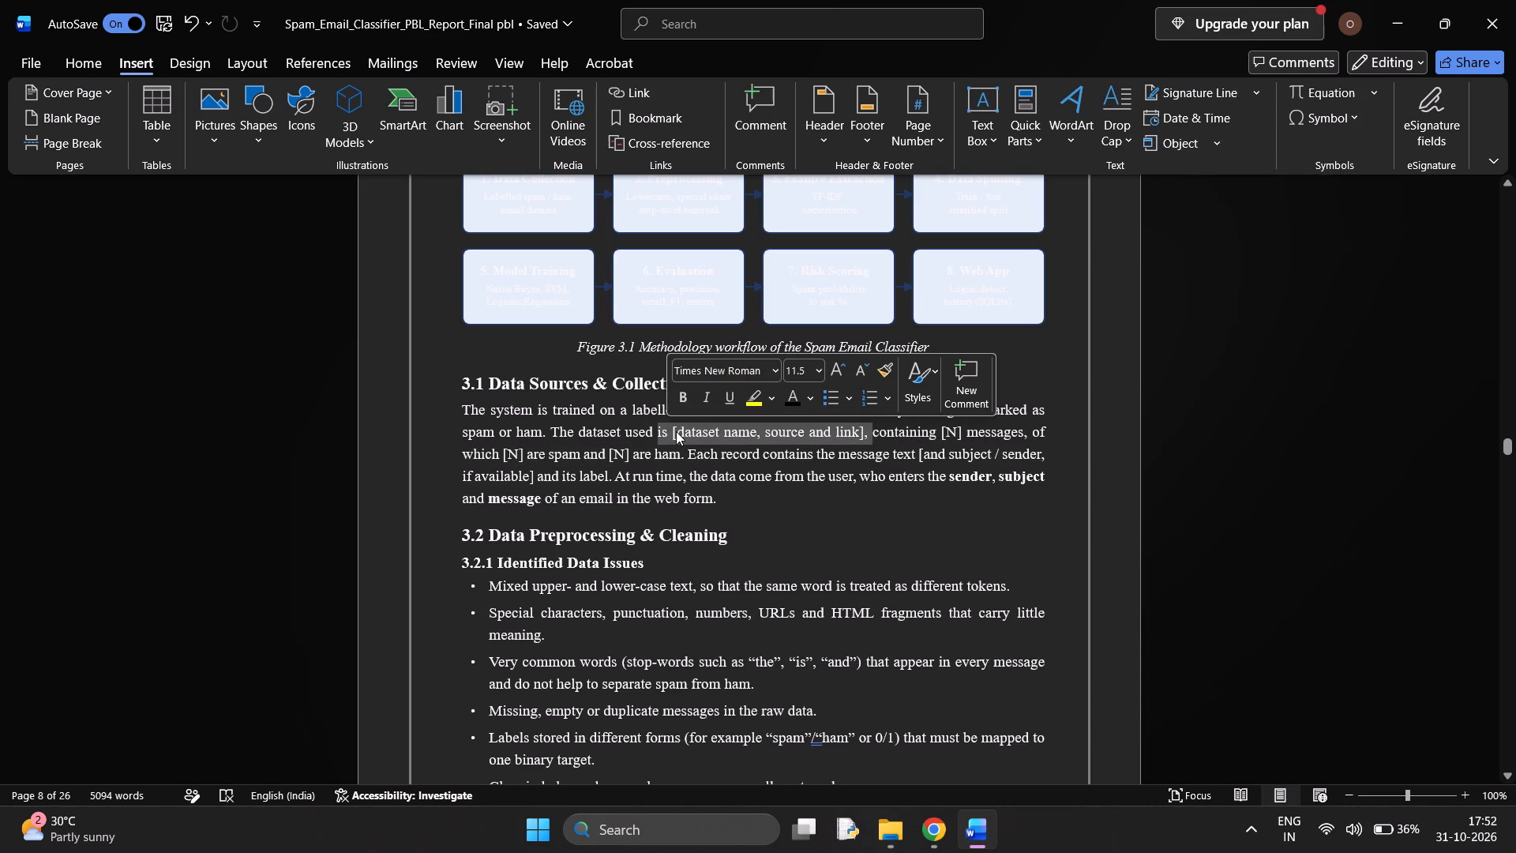
click(676, 431)
drag(868, 433, 678, 437)
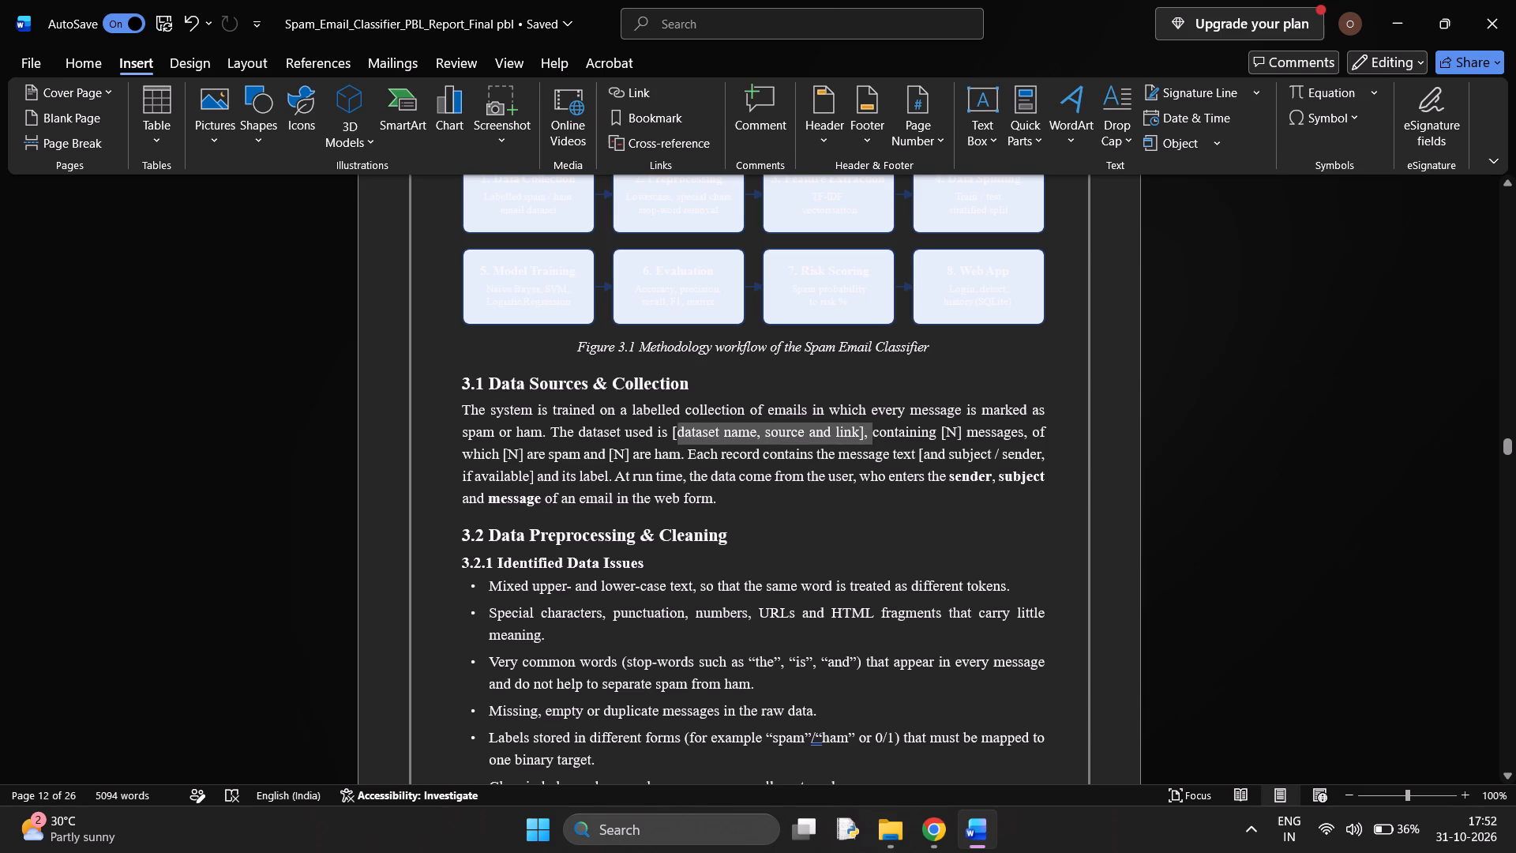
drag(678, 437, 669, 435)
click(681, 433)
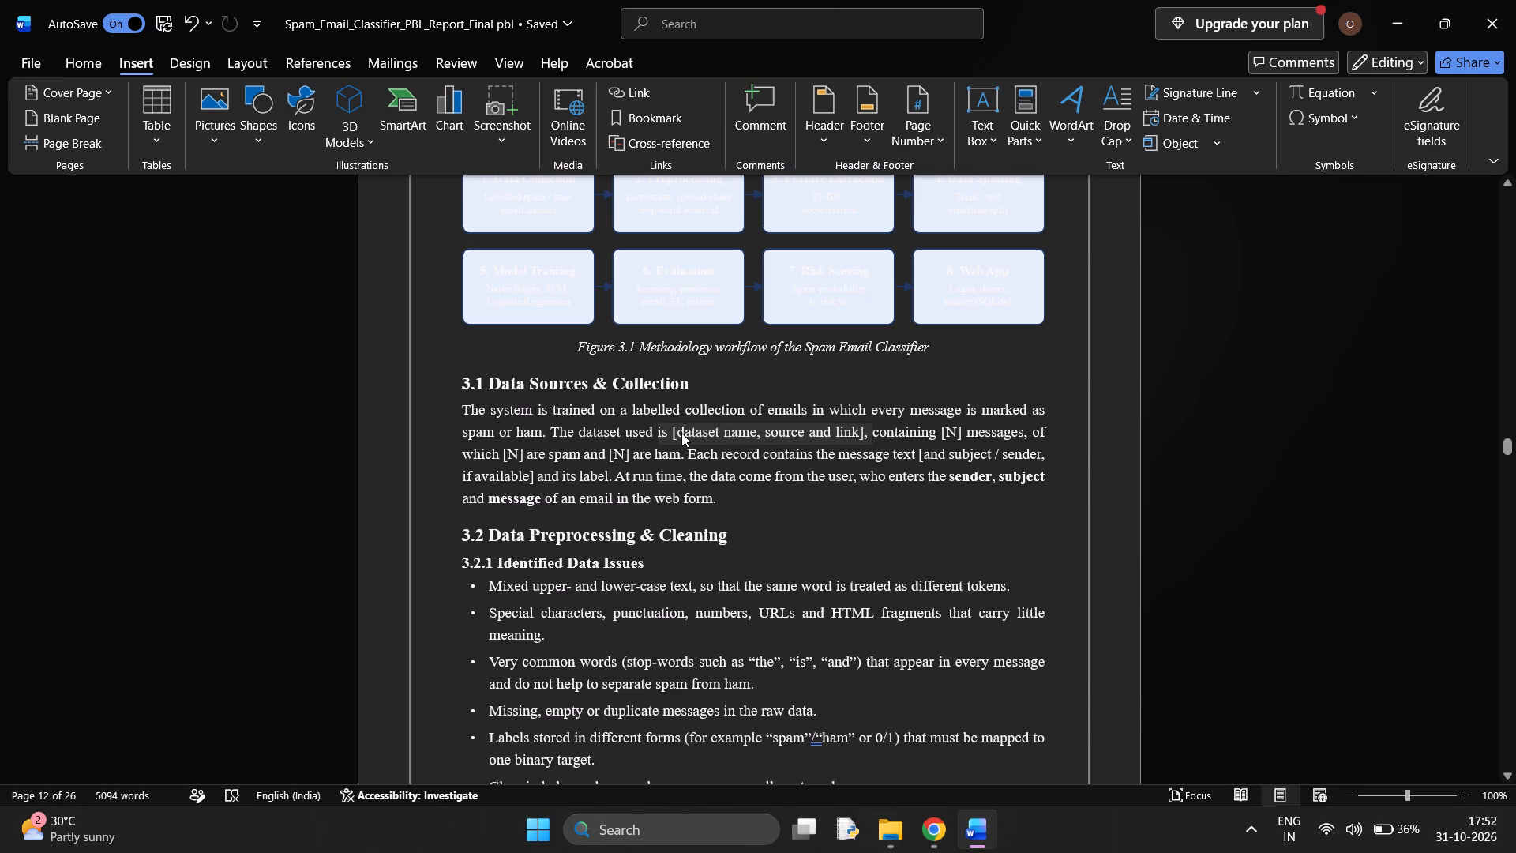
drag(867, 433, 693, 438)
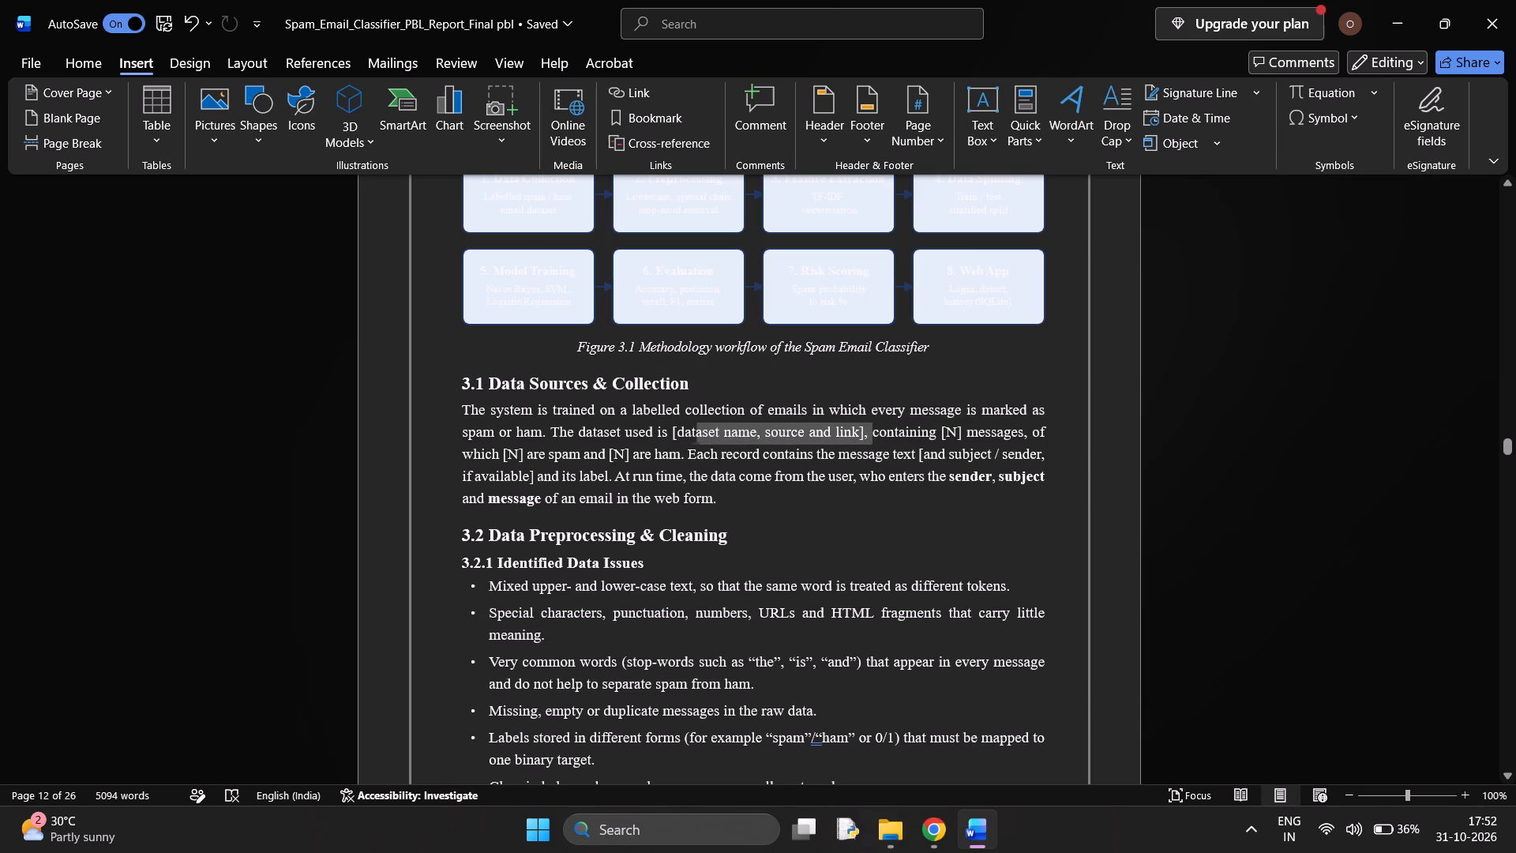
drag(693, 438, 672, 433)
key(BackSpace)
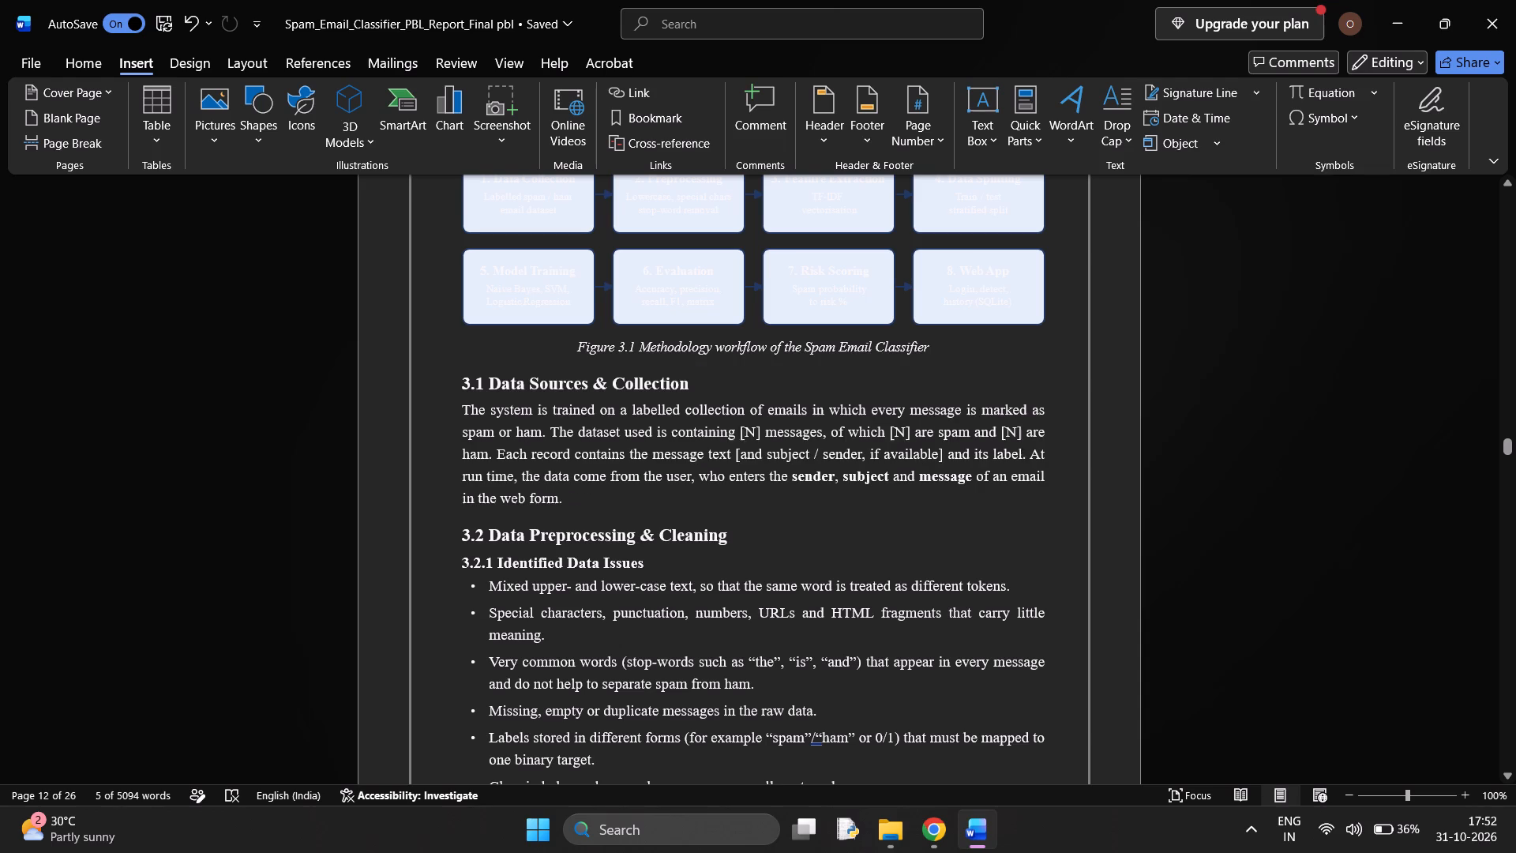
Delete the three "[N]" placeholders for the message, spam and ham counts in the section 3.1 paragraph.
click(763, 431)
key(BackSpace)
key(BackSpace)
key(BackSpace)
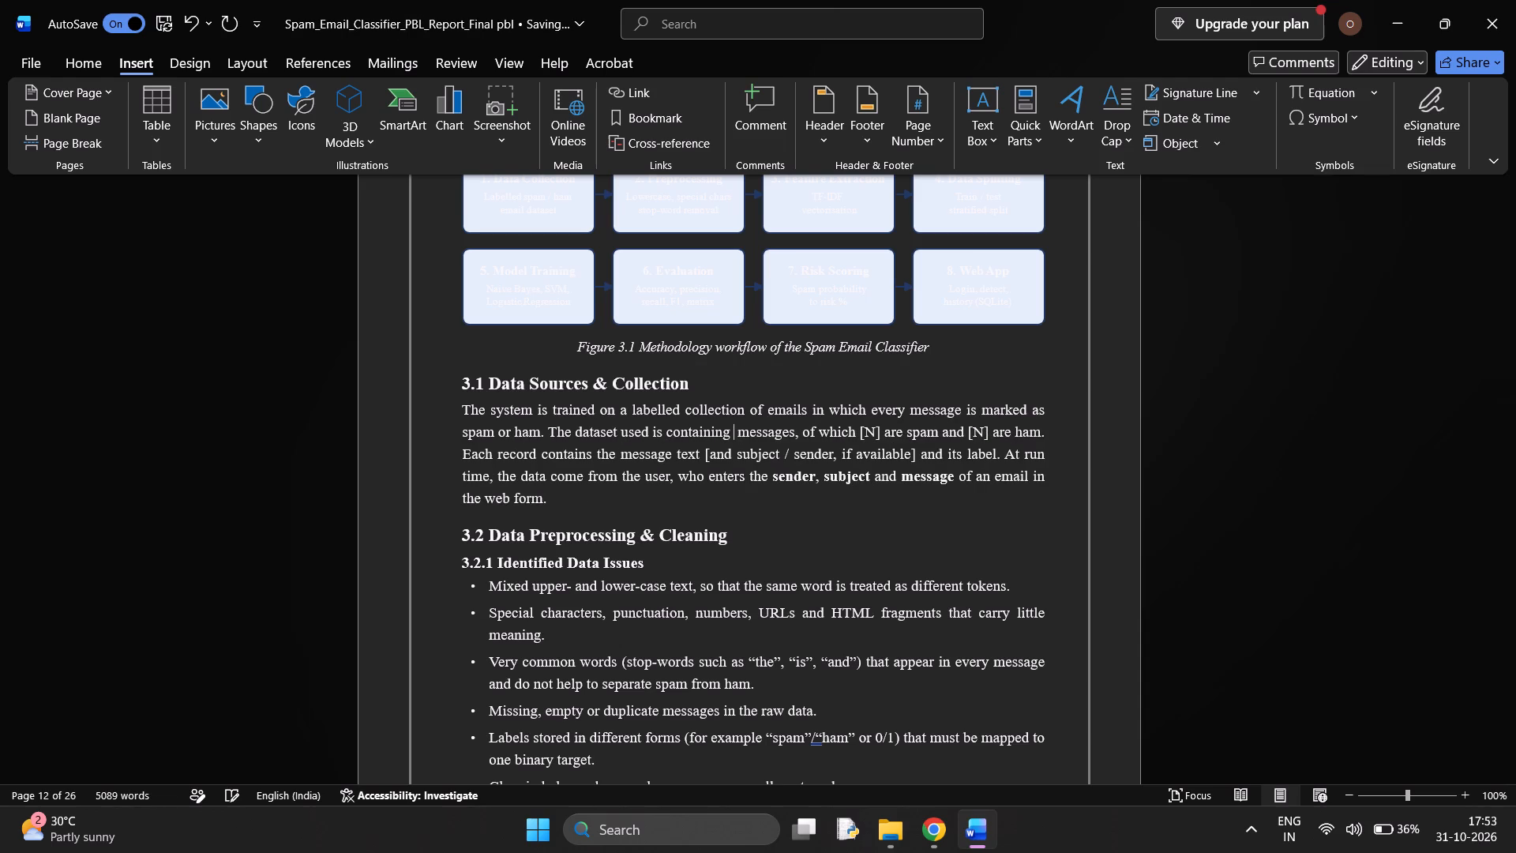
click(879, 431)
key(BackSpace)
key(BackSpace)
key(BackSpace)
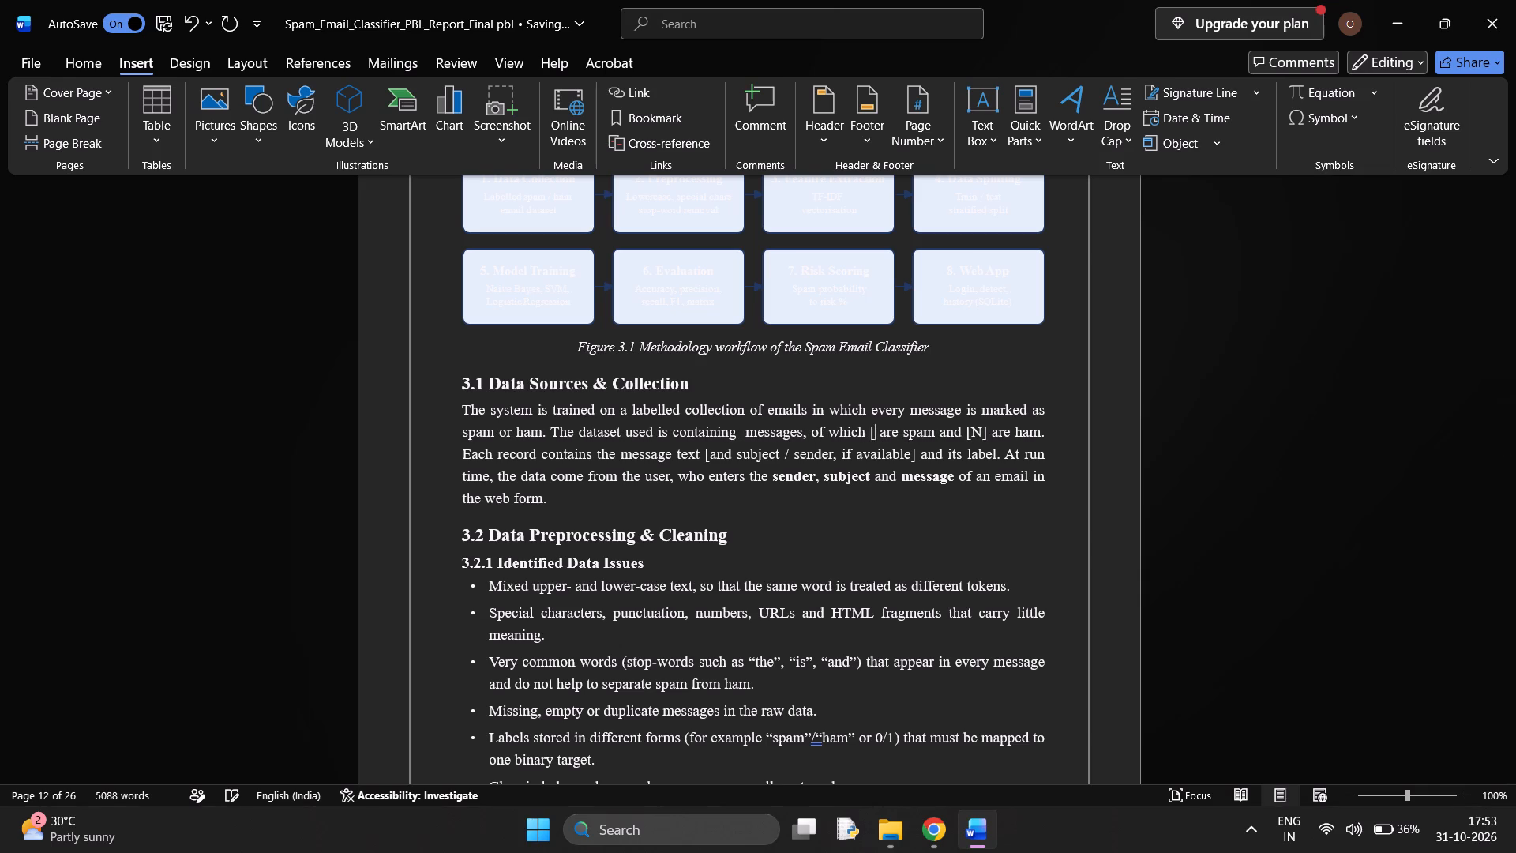
click(989, 429)
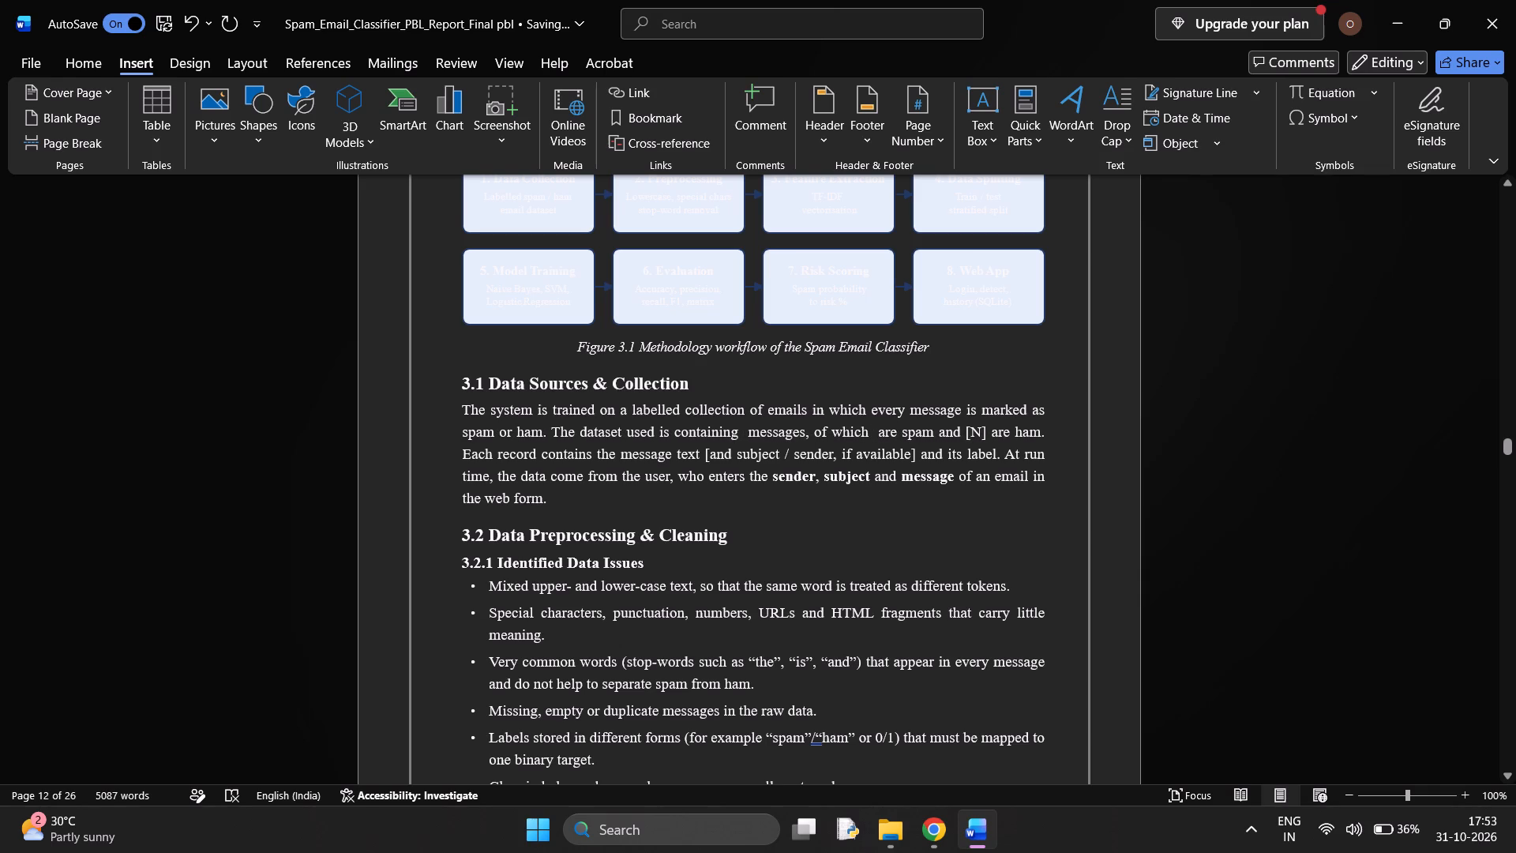
key(BackSpace)
key(BackSpace)
key(BackSpace)
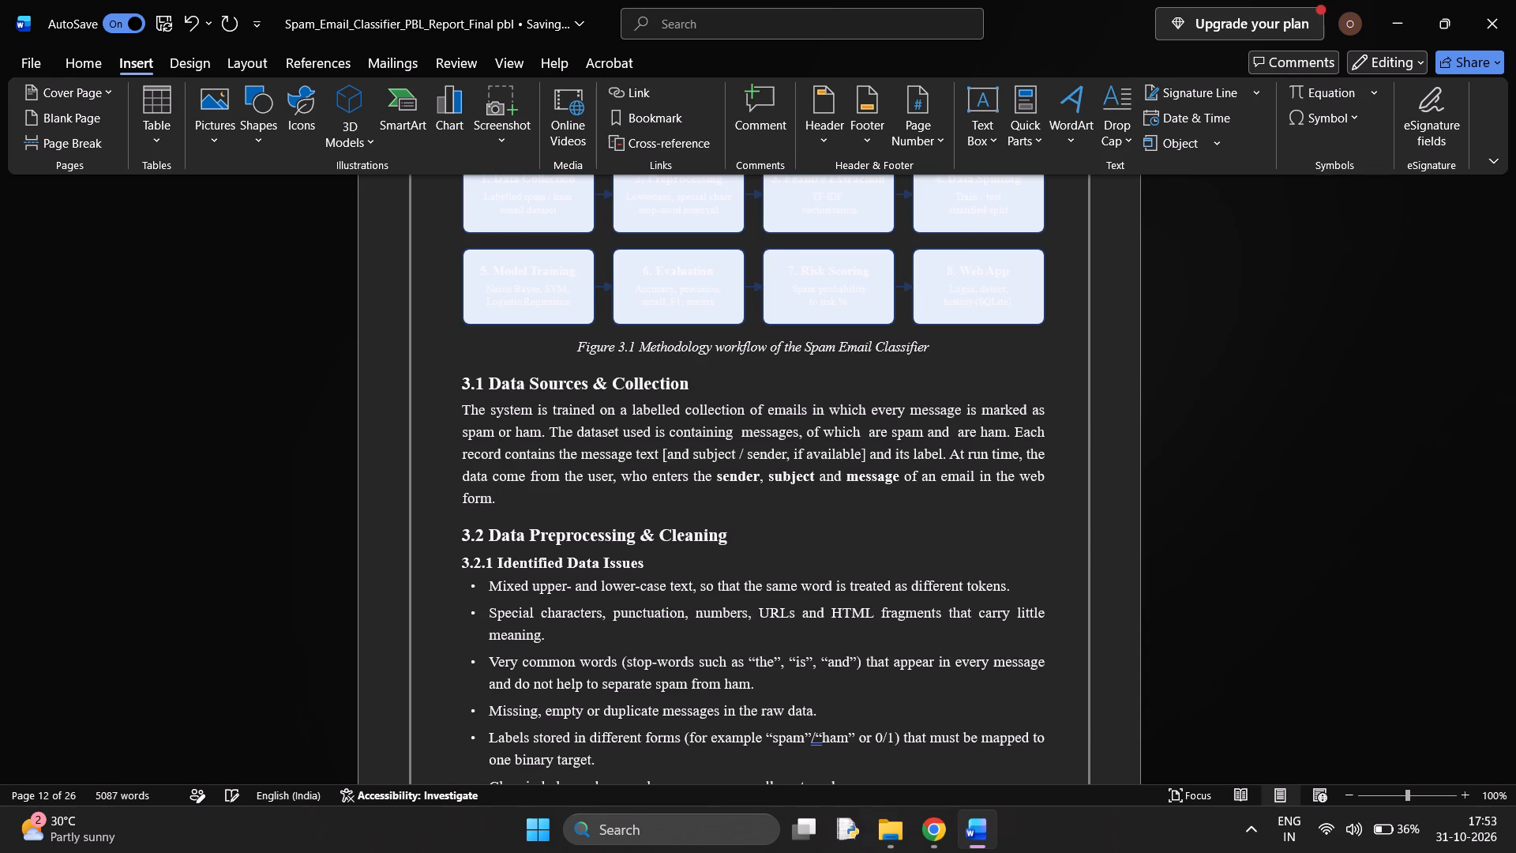
Delete the word "are" before "ham" in section 3.1 so the phrase reads "spam and ham".
click(973, 431)
key(BackSpace)
key(BackSpace)
key(BackSpace)
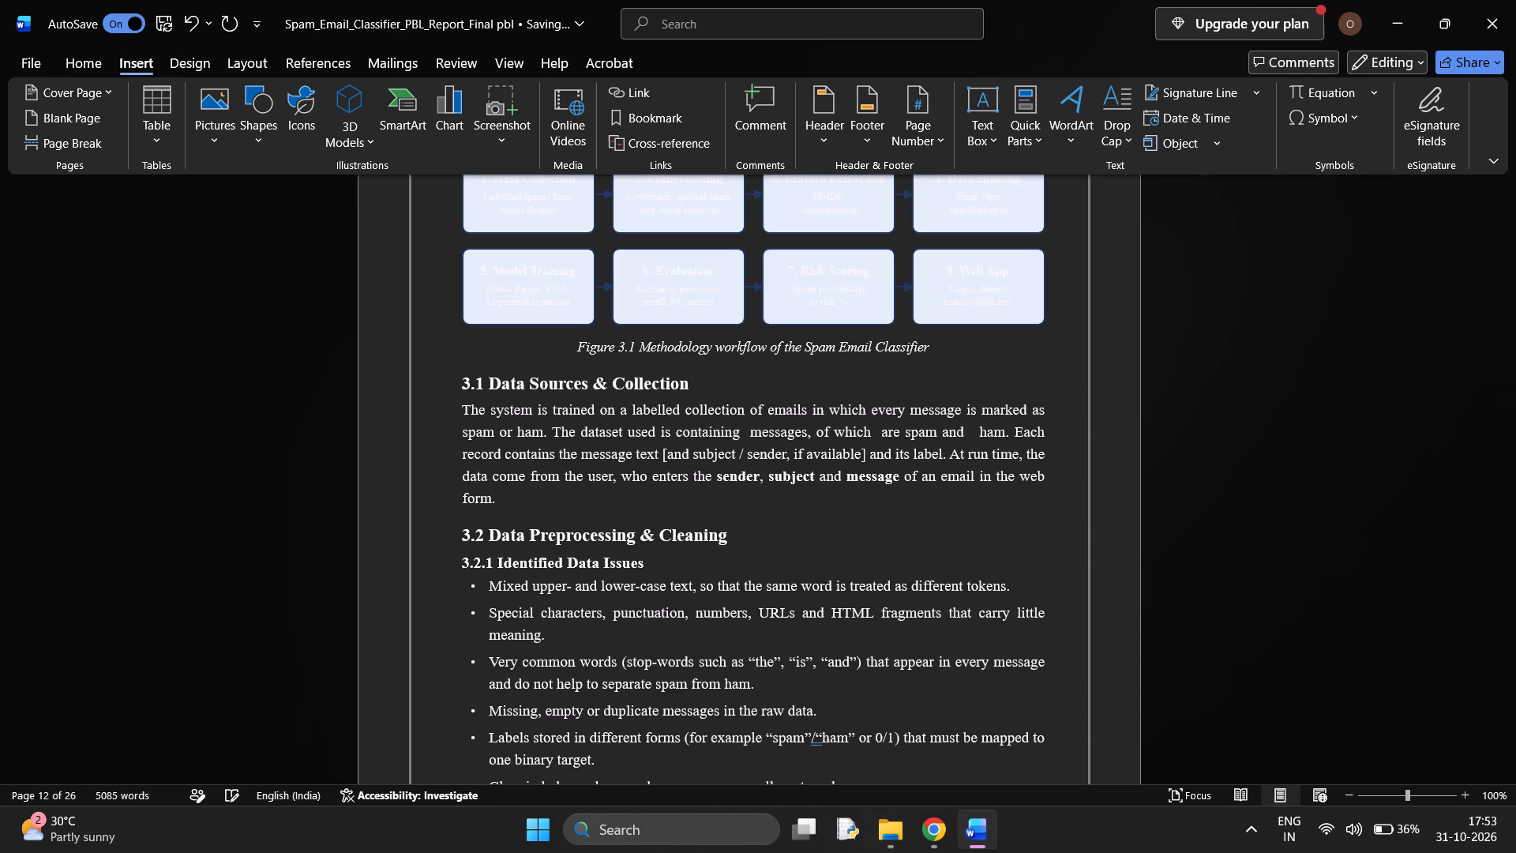
key(BackSpace)
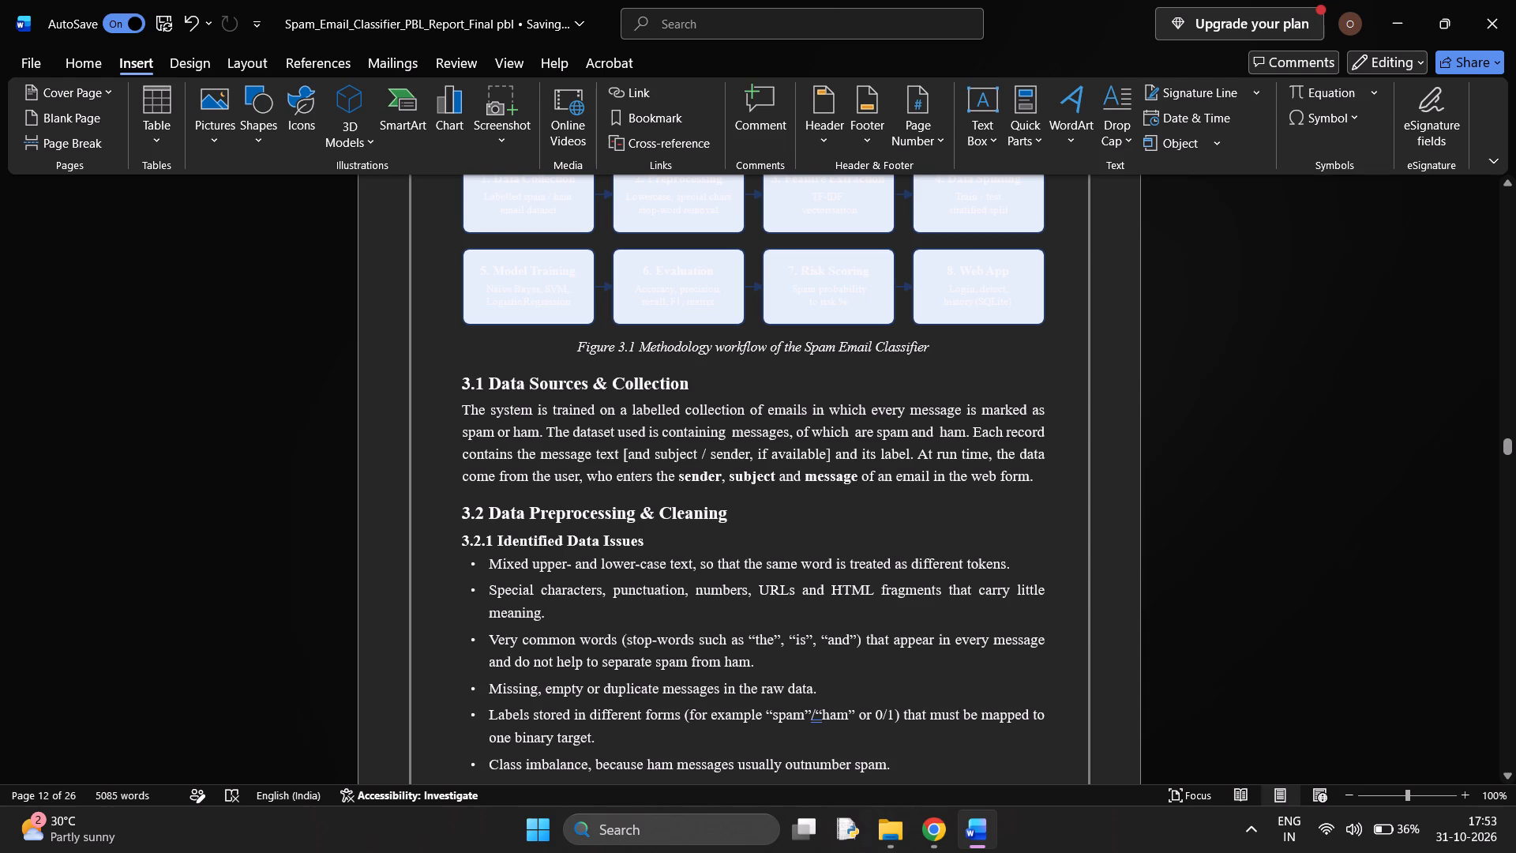
Delete the bracketed note "[and subject / sender, if available]" from the section 3.1 Data Sources & Collection paragraph.
drag(620, 452, 743, 455)
click(743, 455)
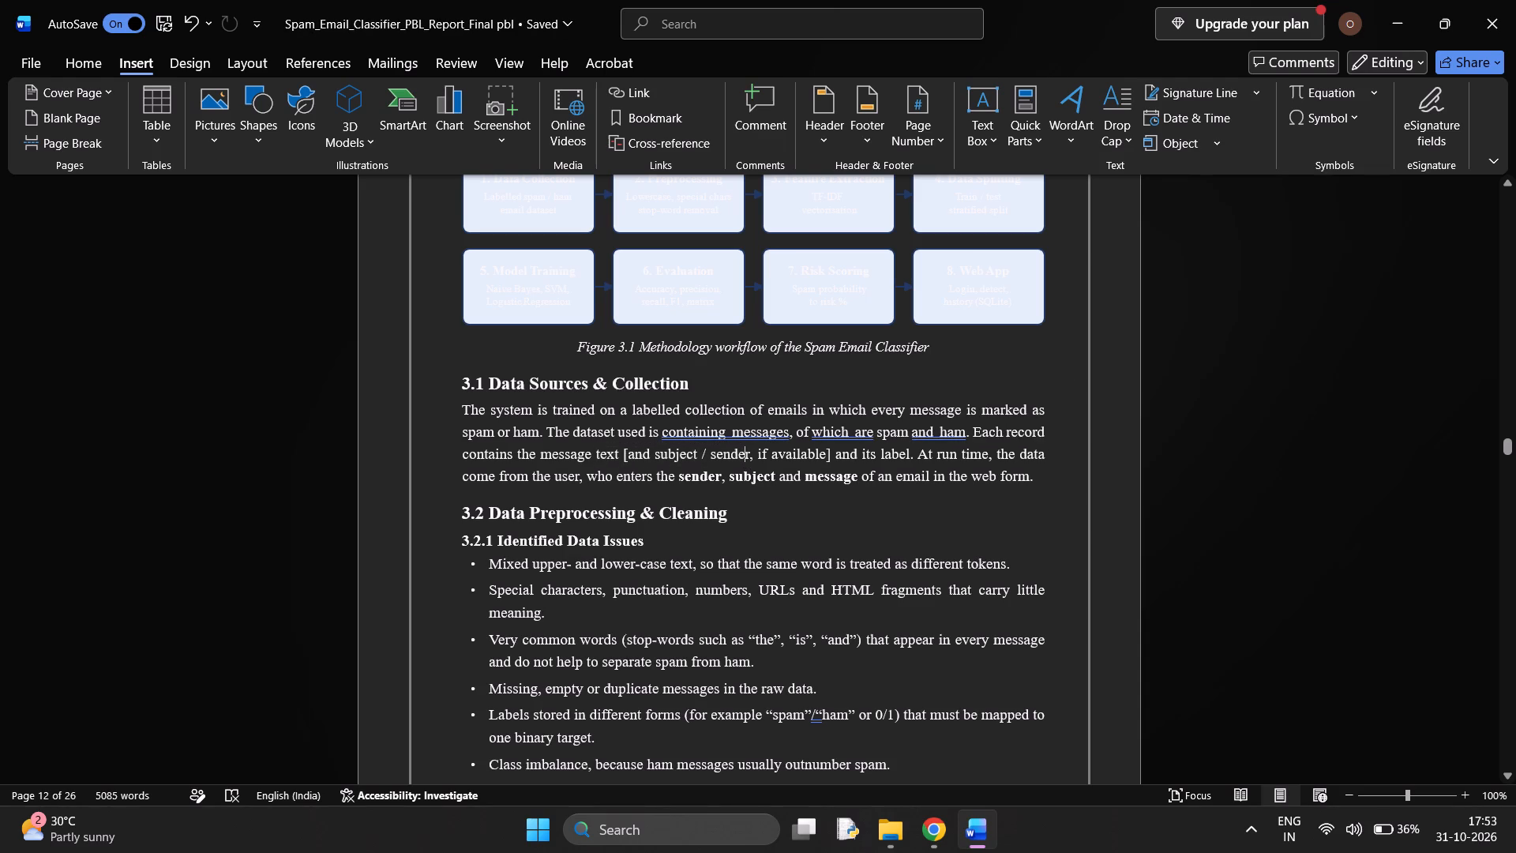
drag(625, 455, 779, 444)
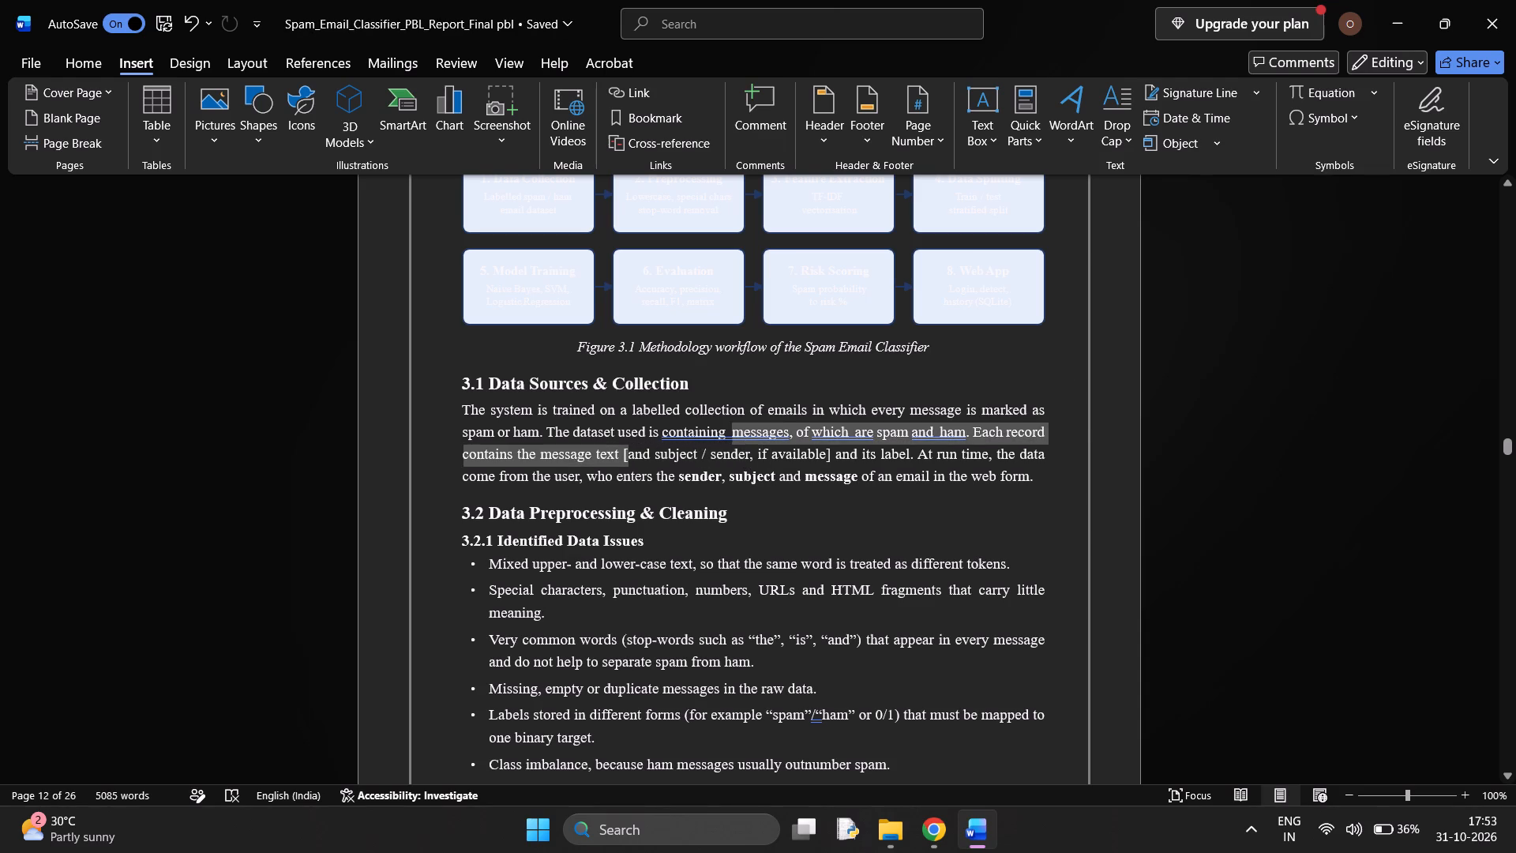
drag(779, 444, 787, 444)
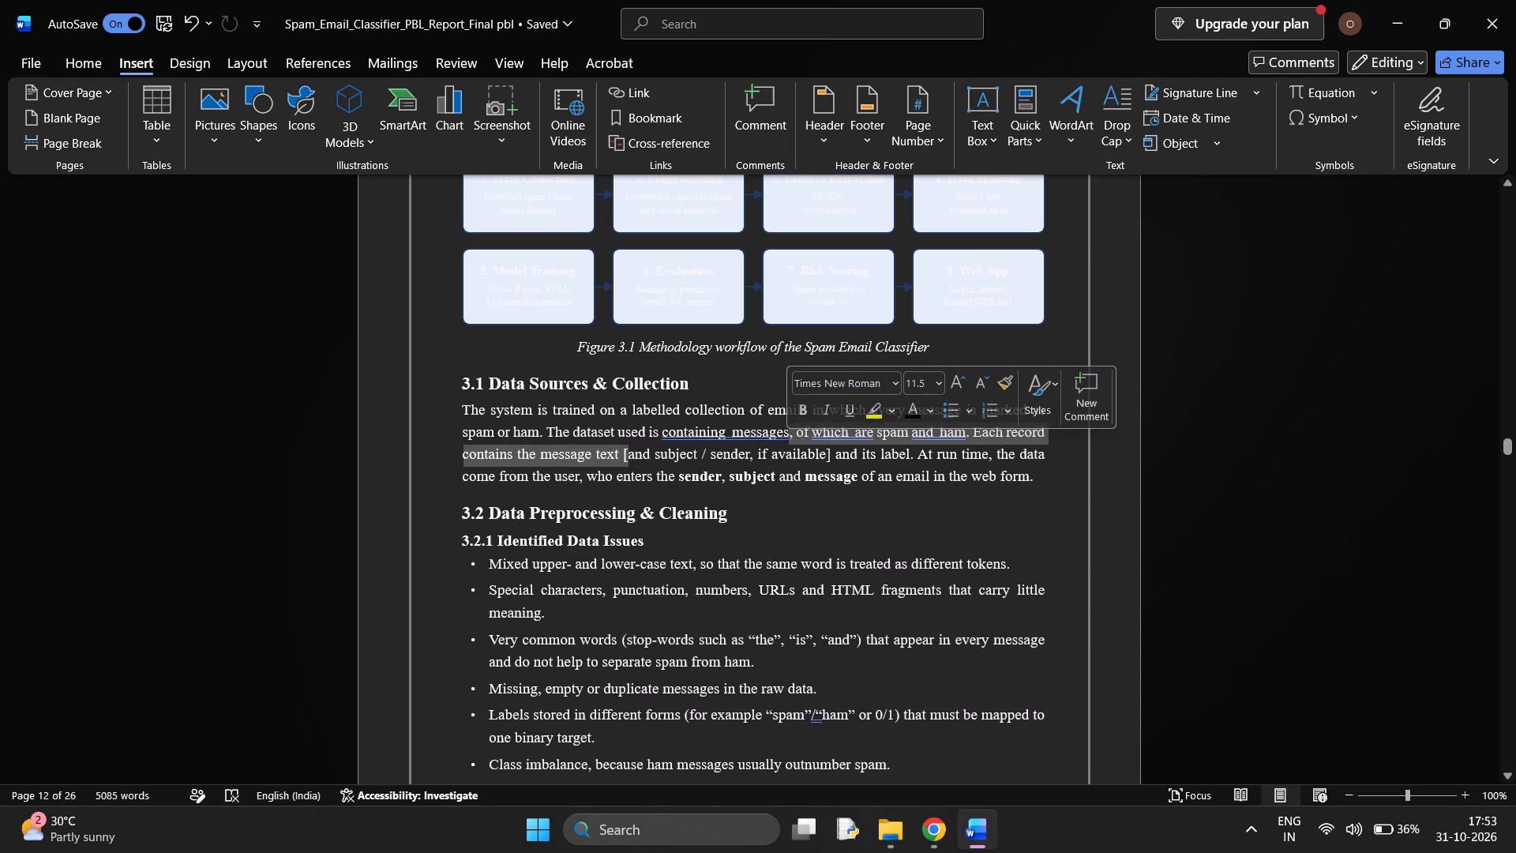
drag(827, 450, 666, 466)
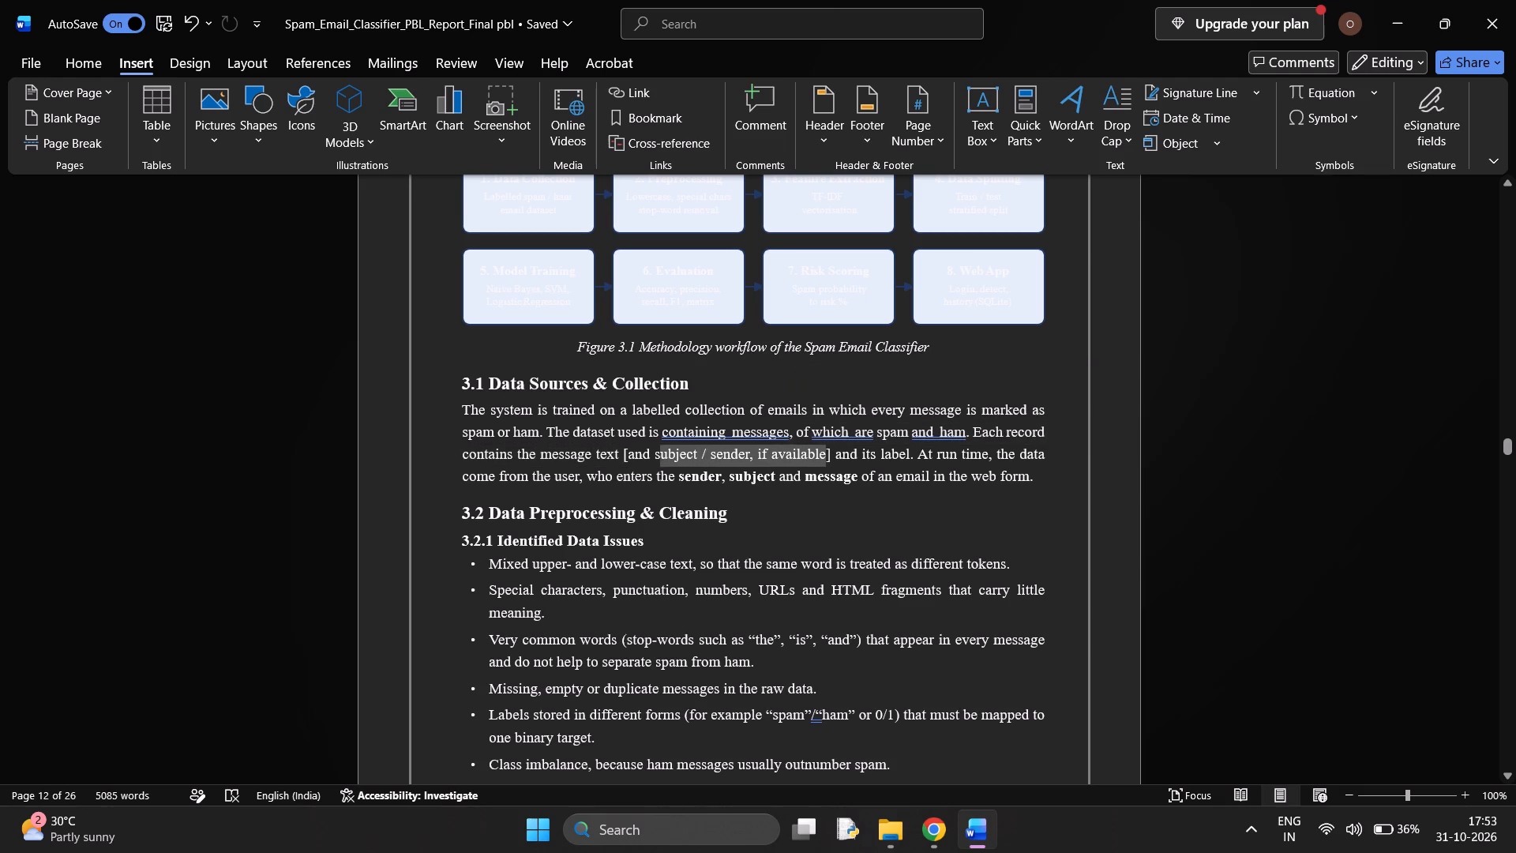
drag(666, 466, 666, 464)
click(836, 454)
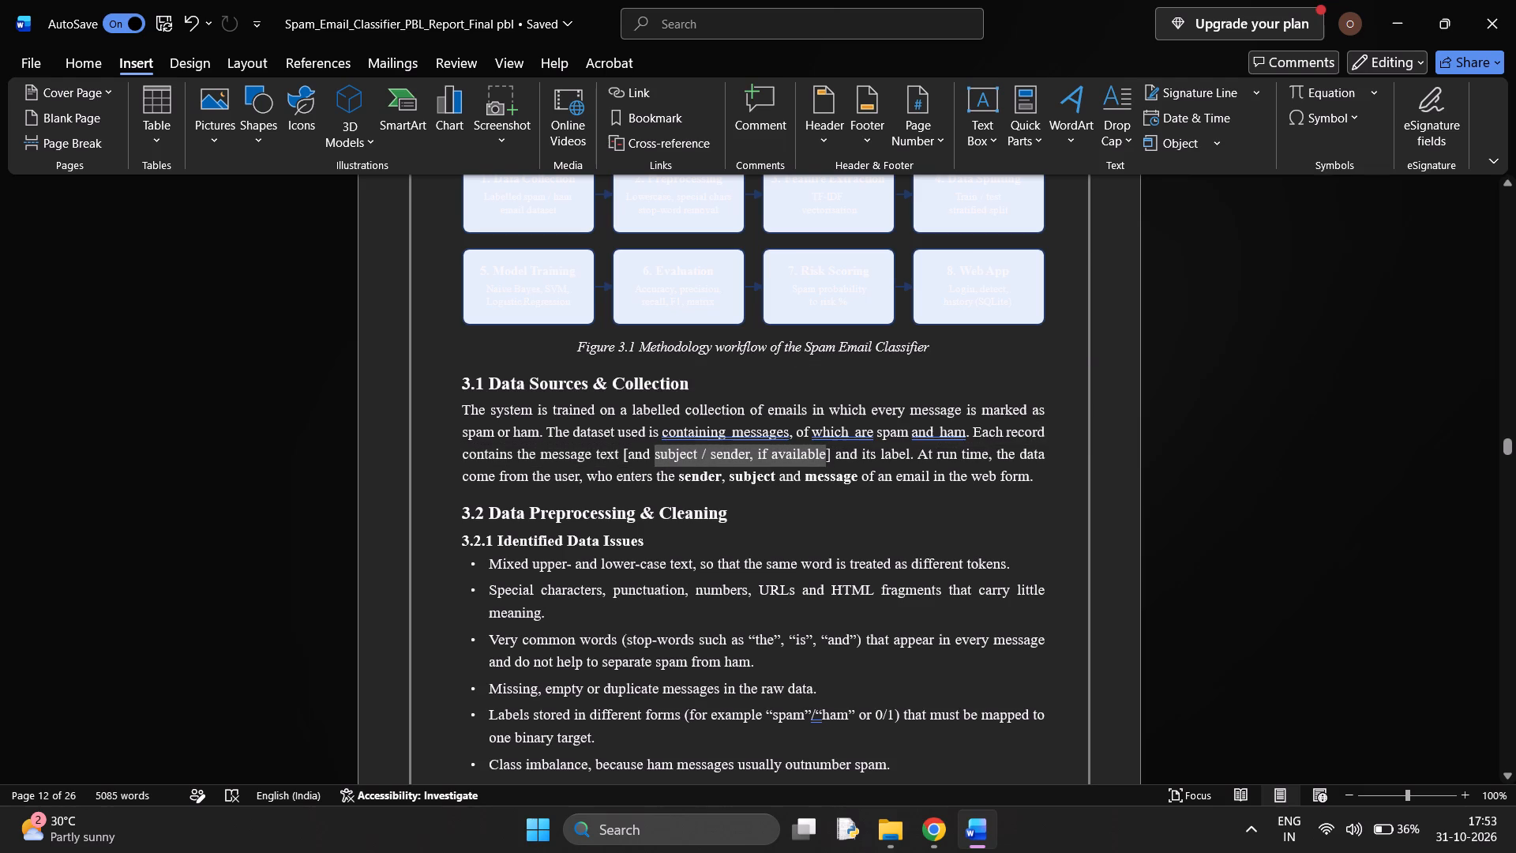
click(830, 453)
right_drag(830, 453, 780, 453)
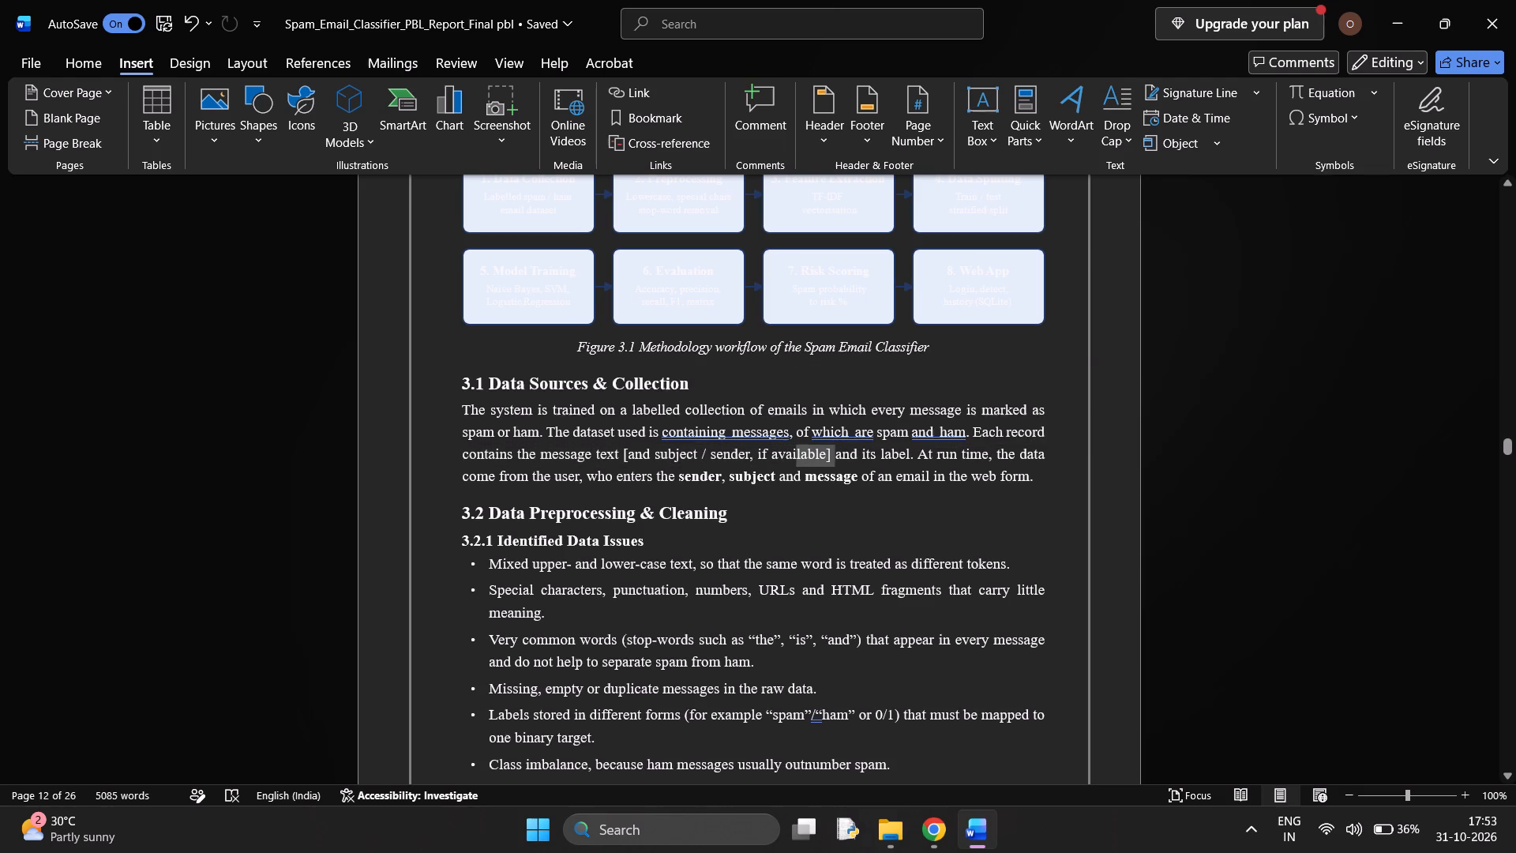
right_drag(780, 453, 622, 454)
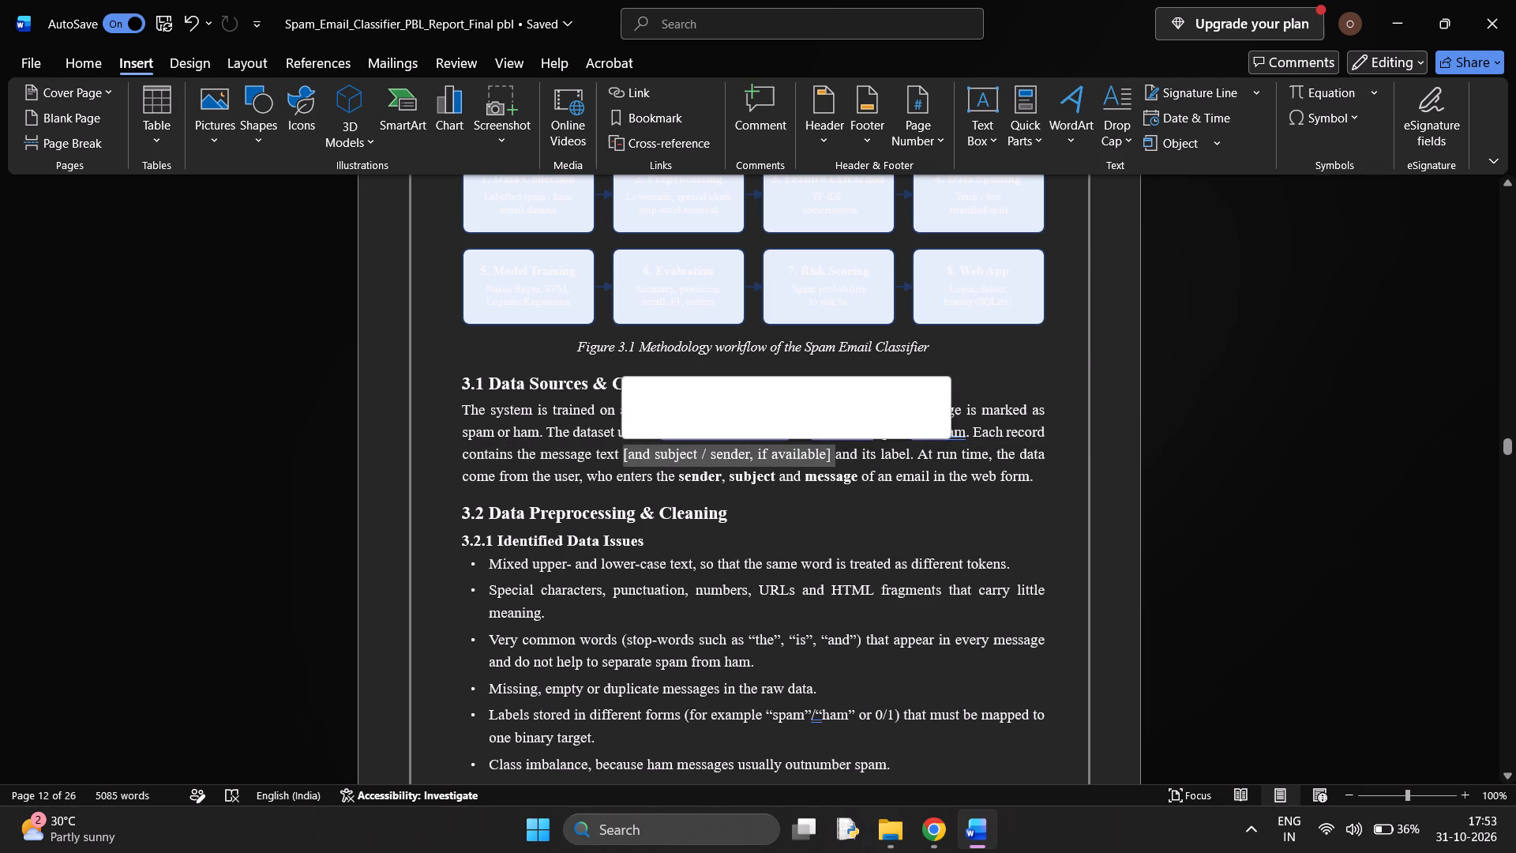
key(BackSpace)
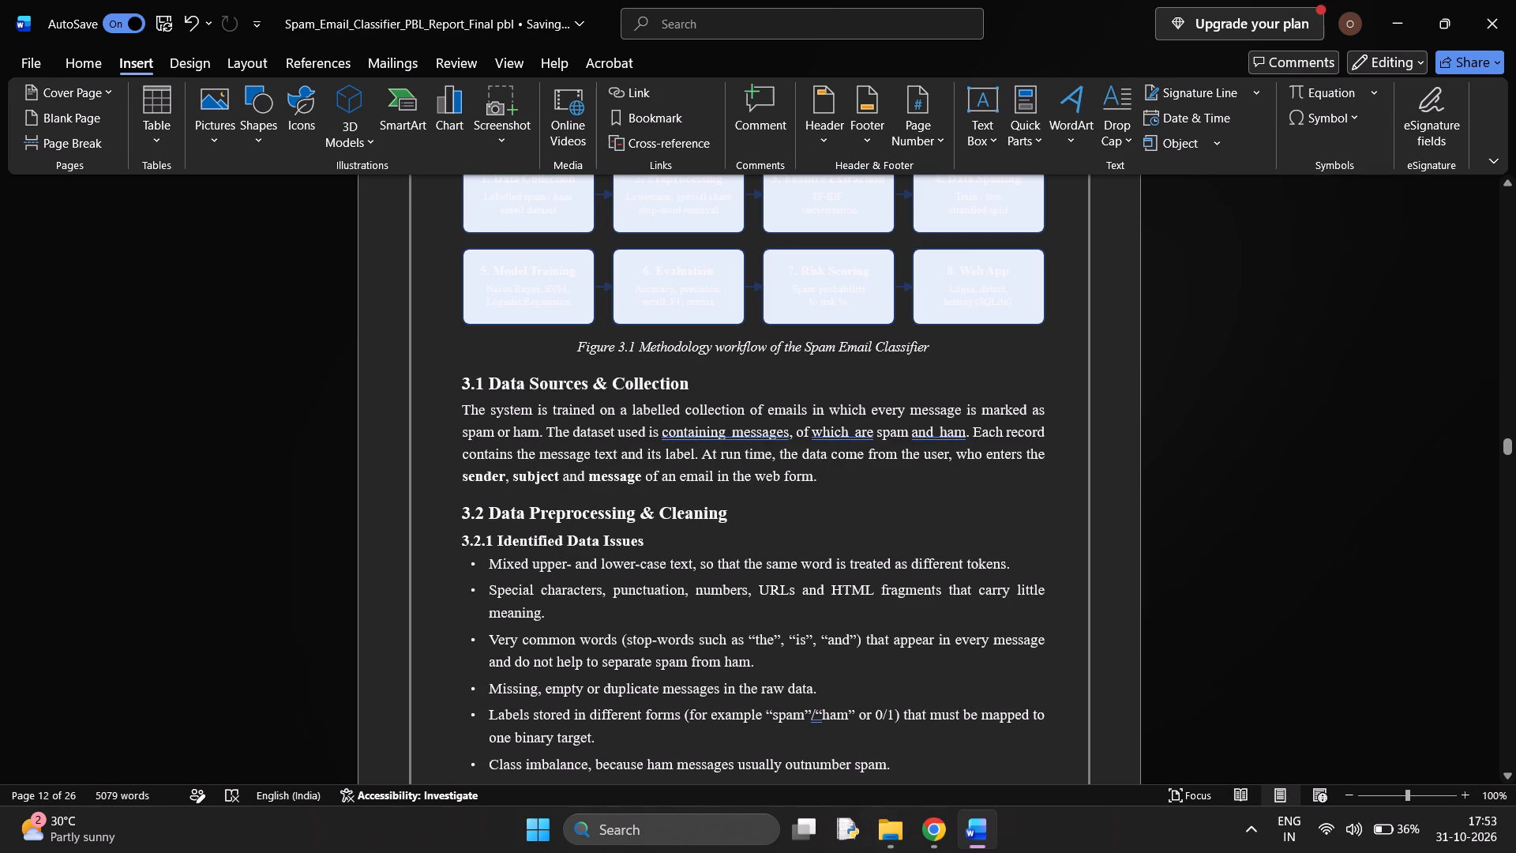
Delete the list item "[Optional: stemming or lemmatisation, if you used it]" from section 3.2.2 Data Cleaning Steps.
scroll(633, 645, down, 1)
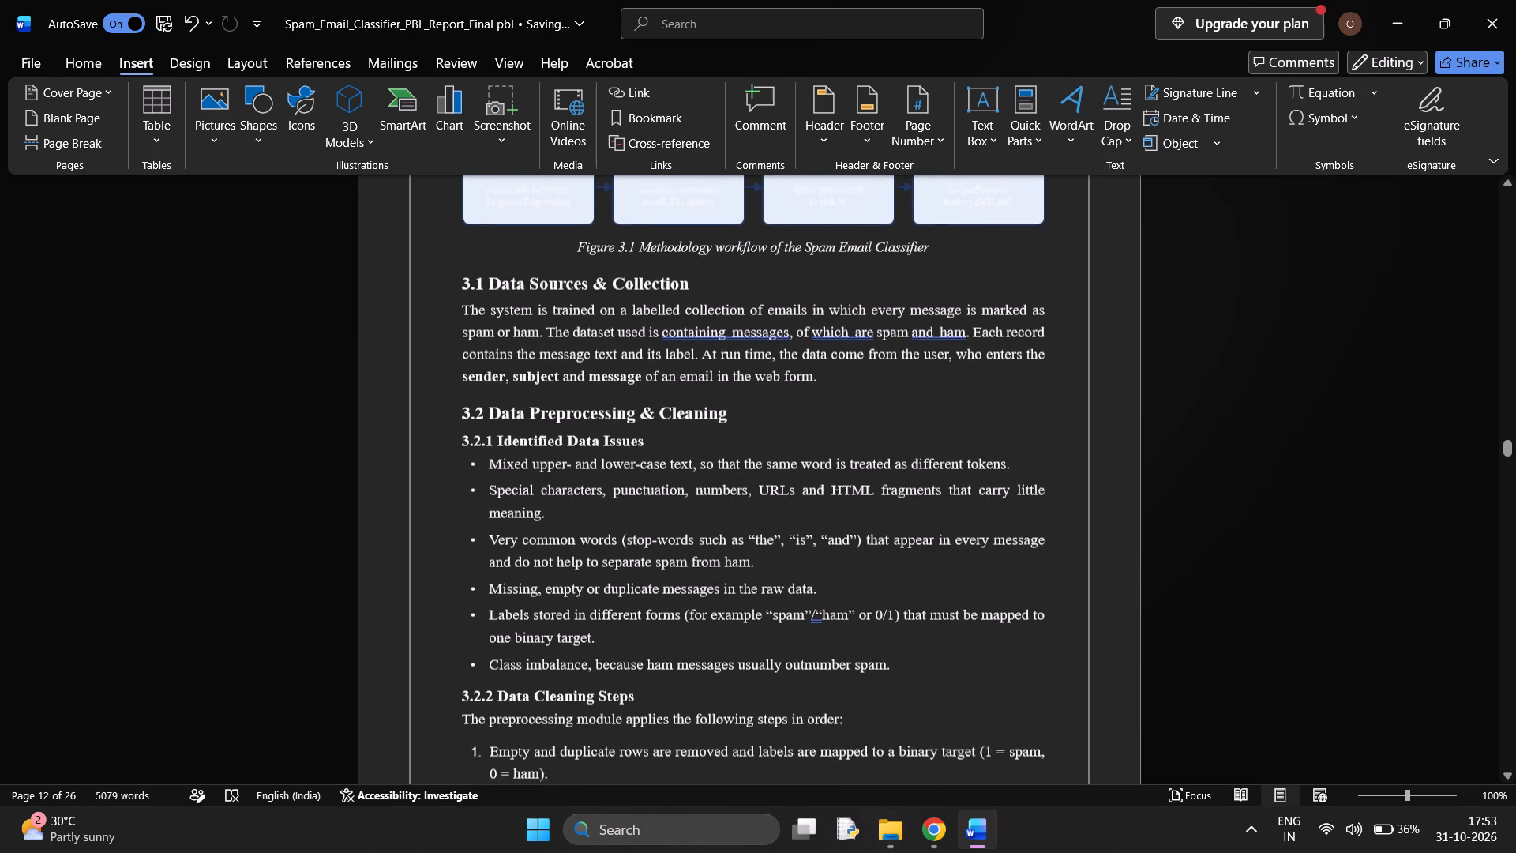
scroll(633, 645, down, 2)
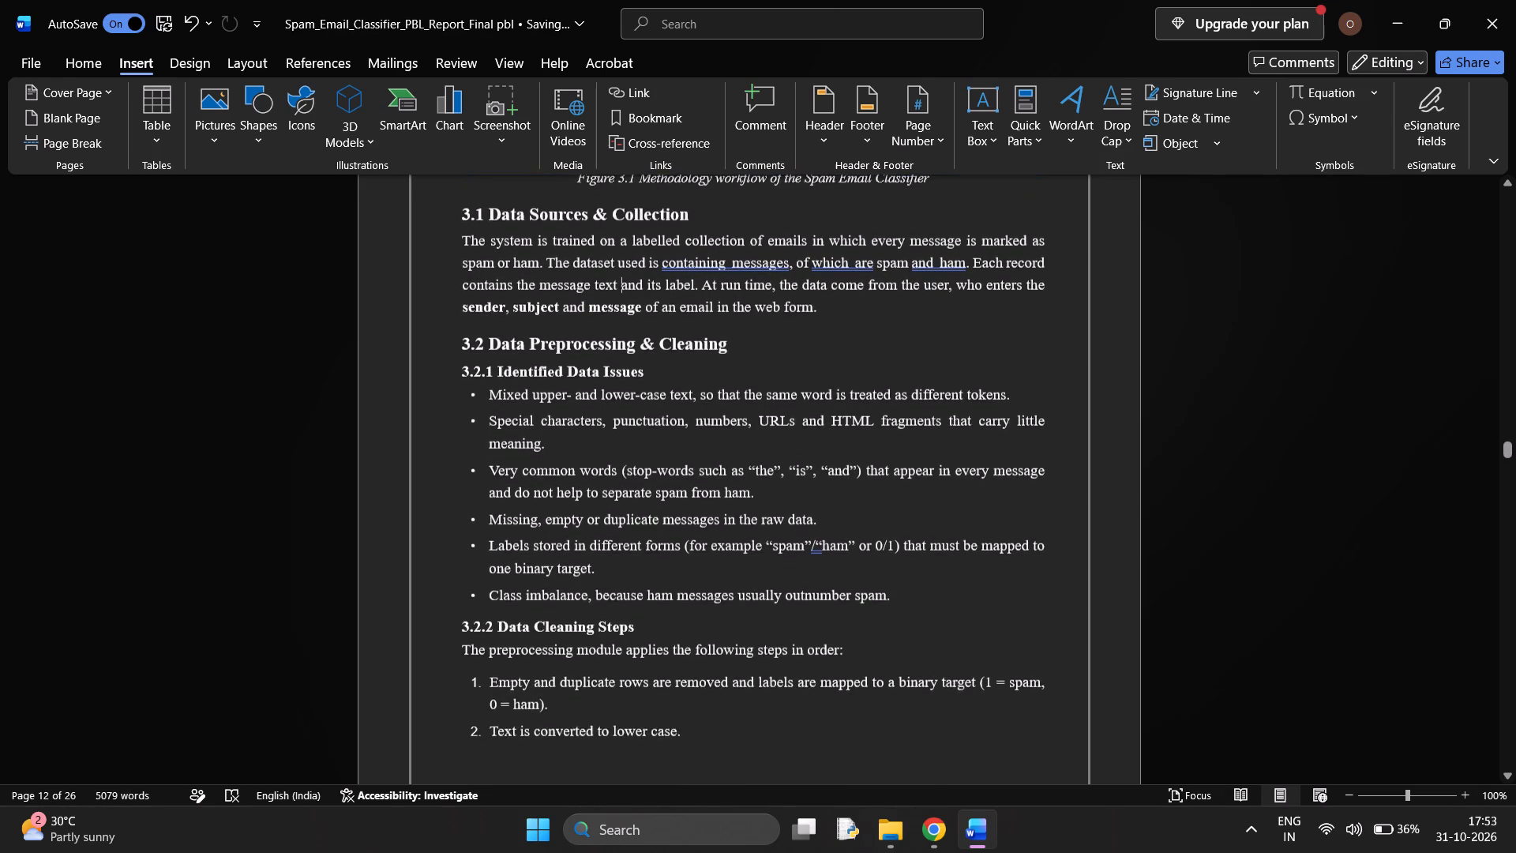
scroll(633, 645, down, 2)
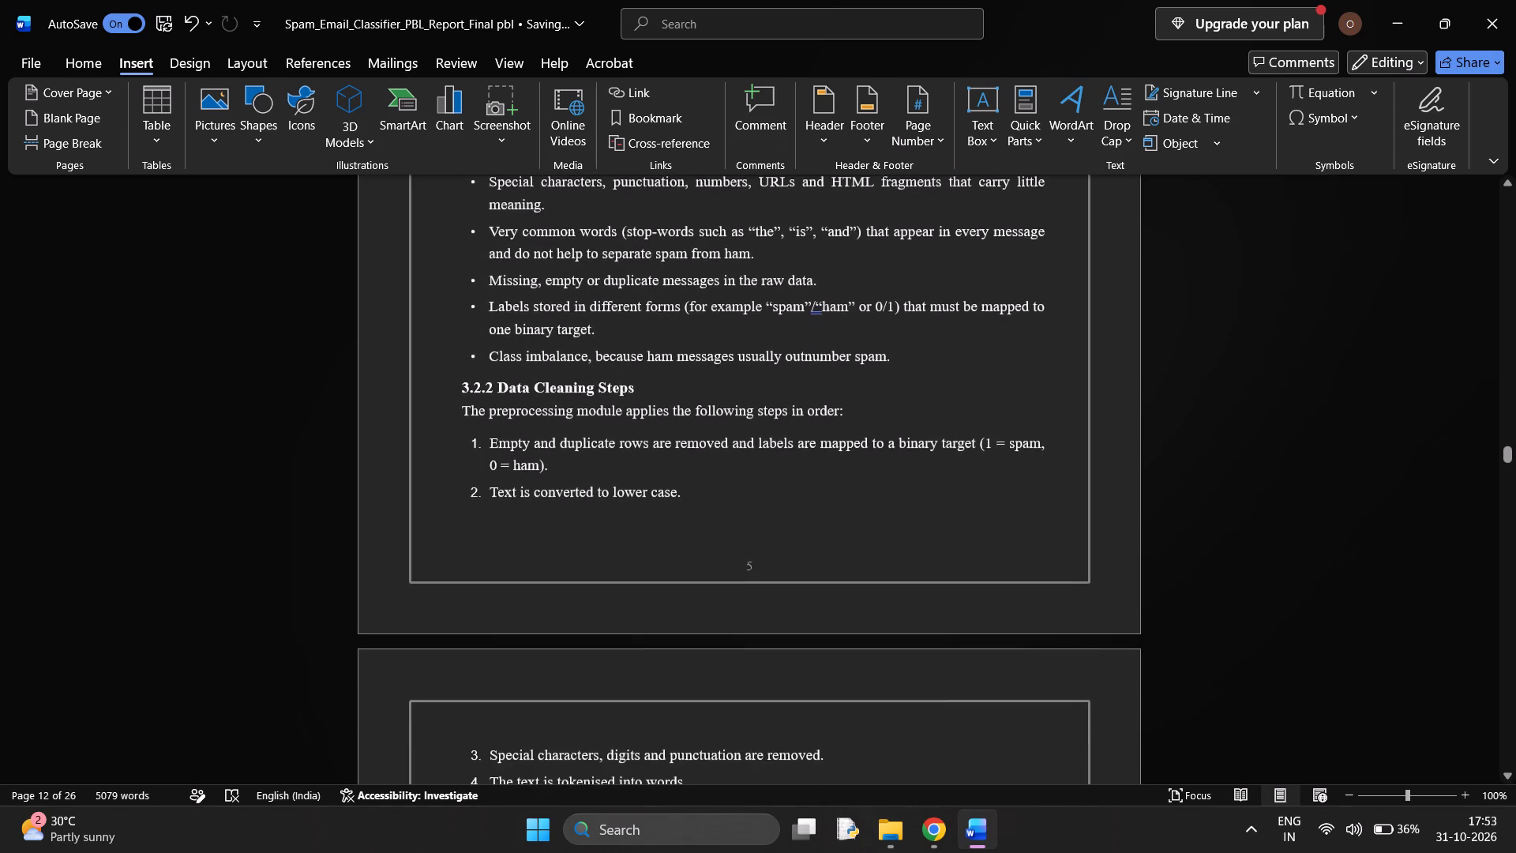
scroll(633, 645, down, 2)
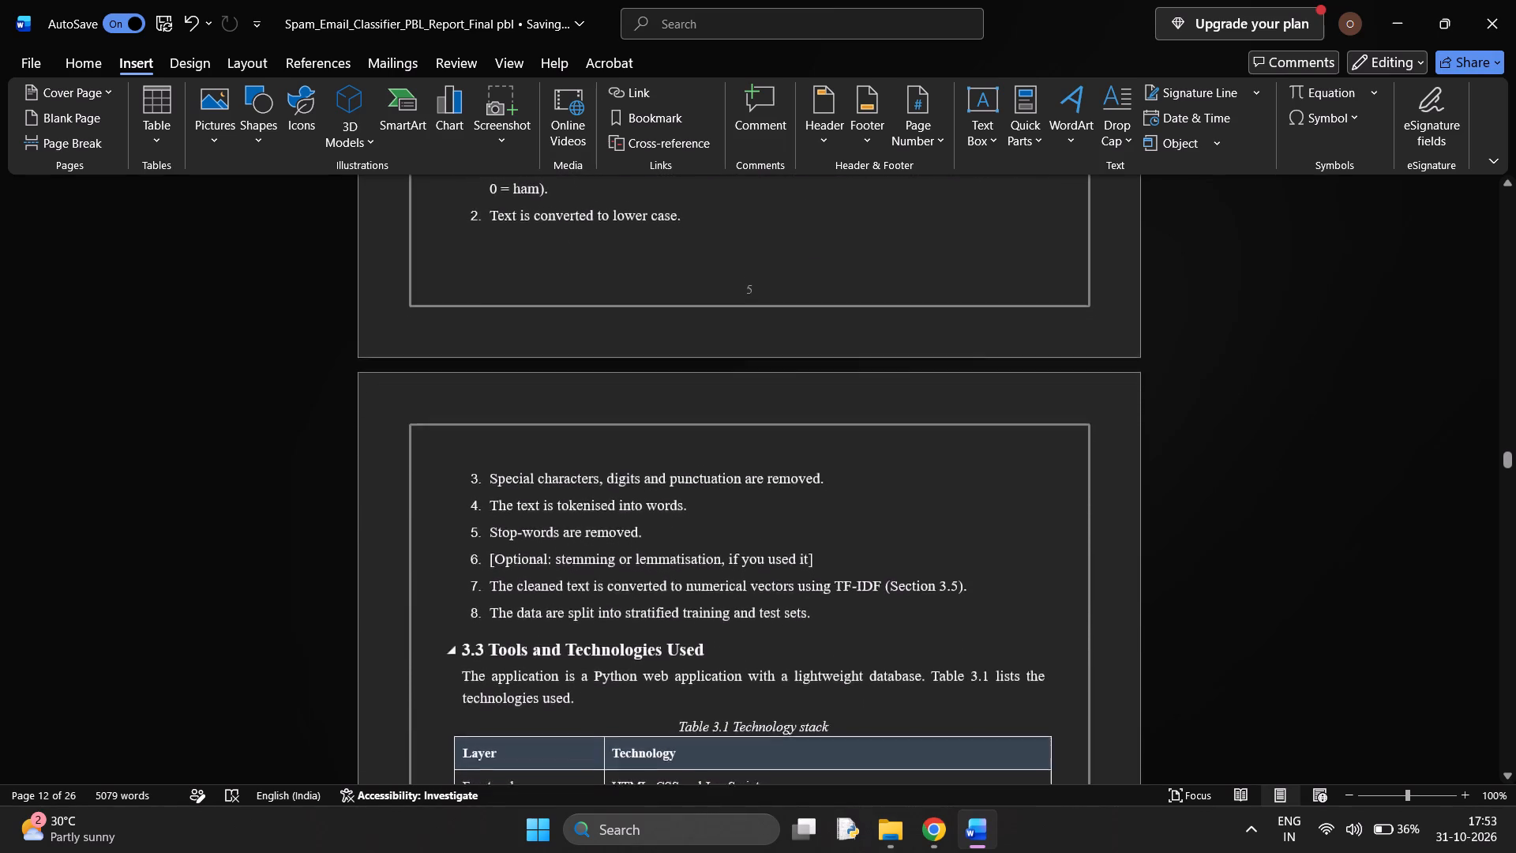
scroll(633, 645, down, 2)
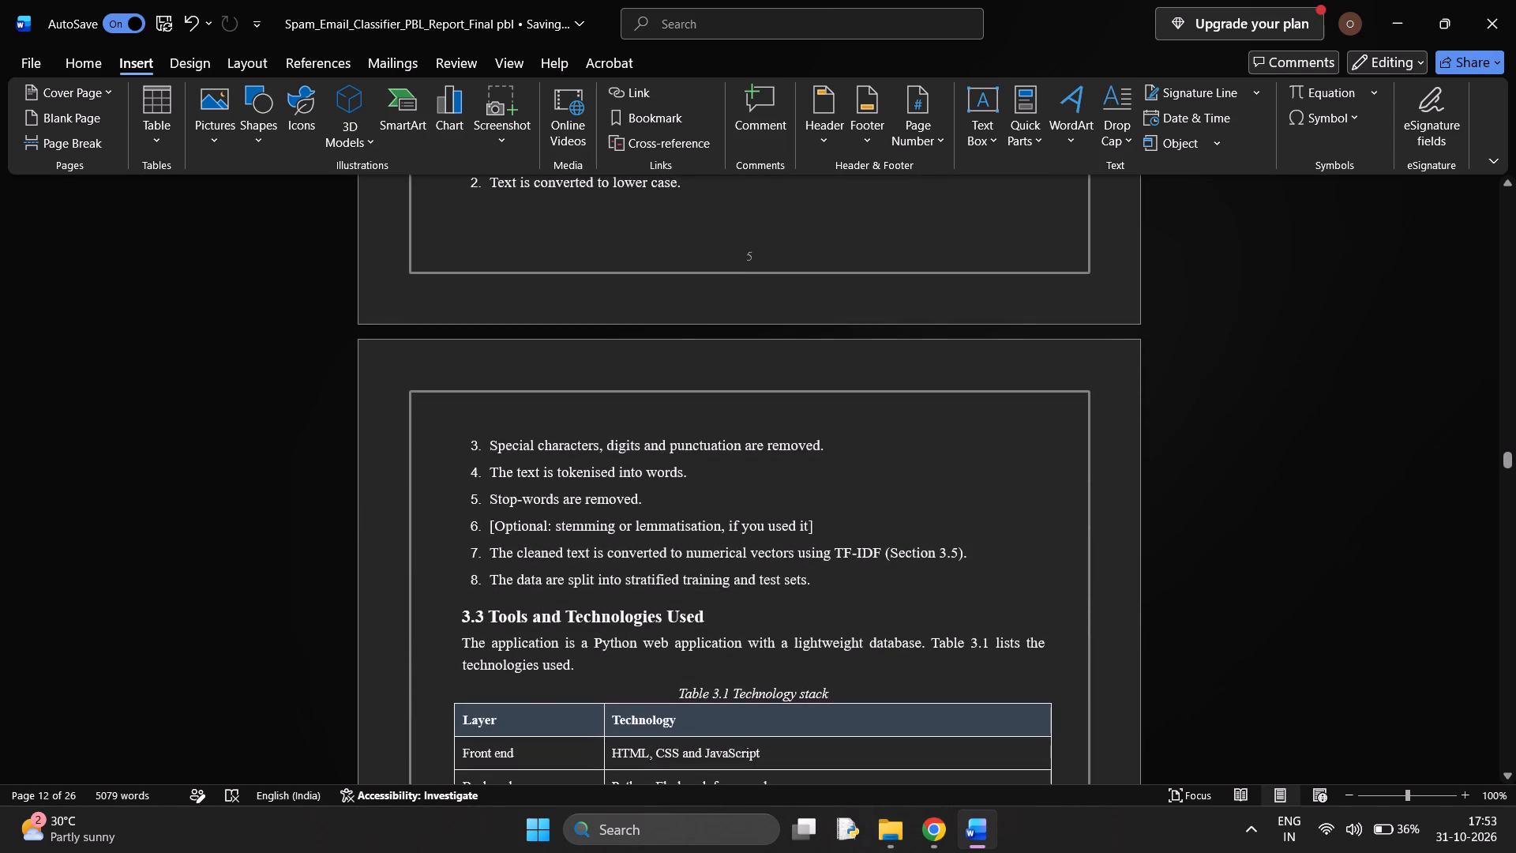
drag(464, 526, 812, 517)
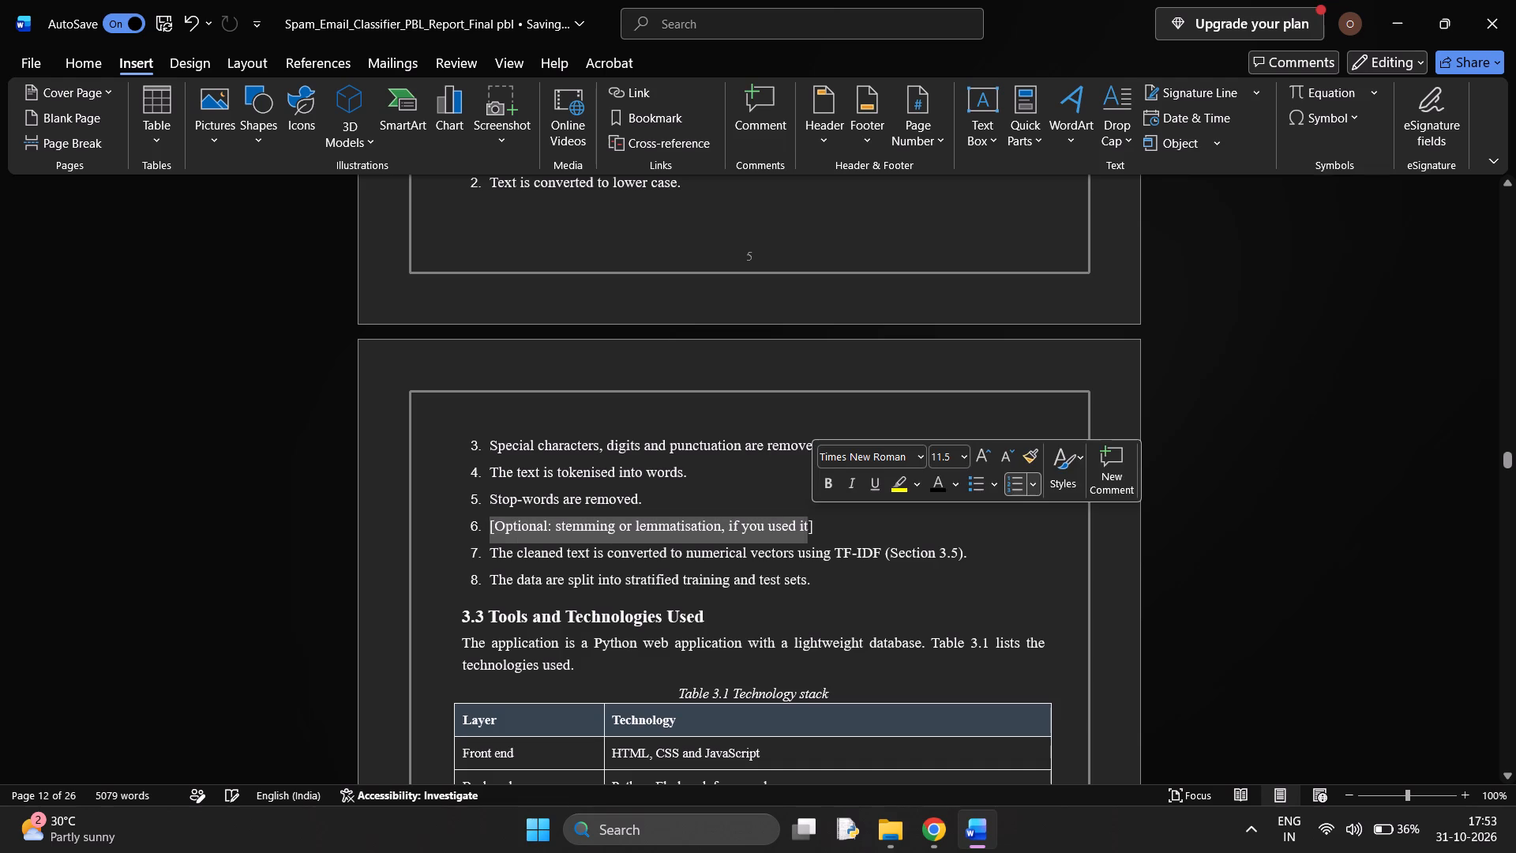
click(842, 528)
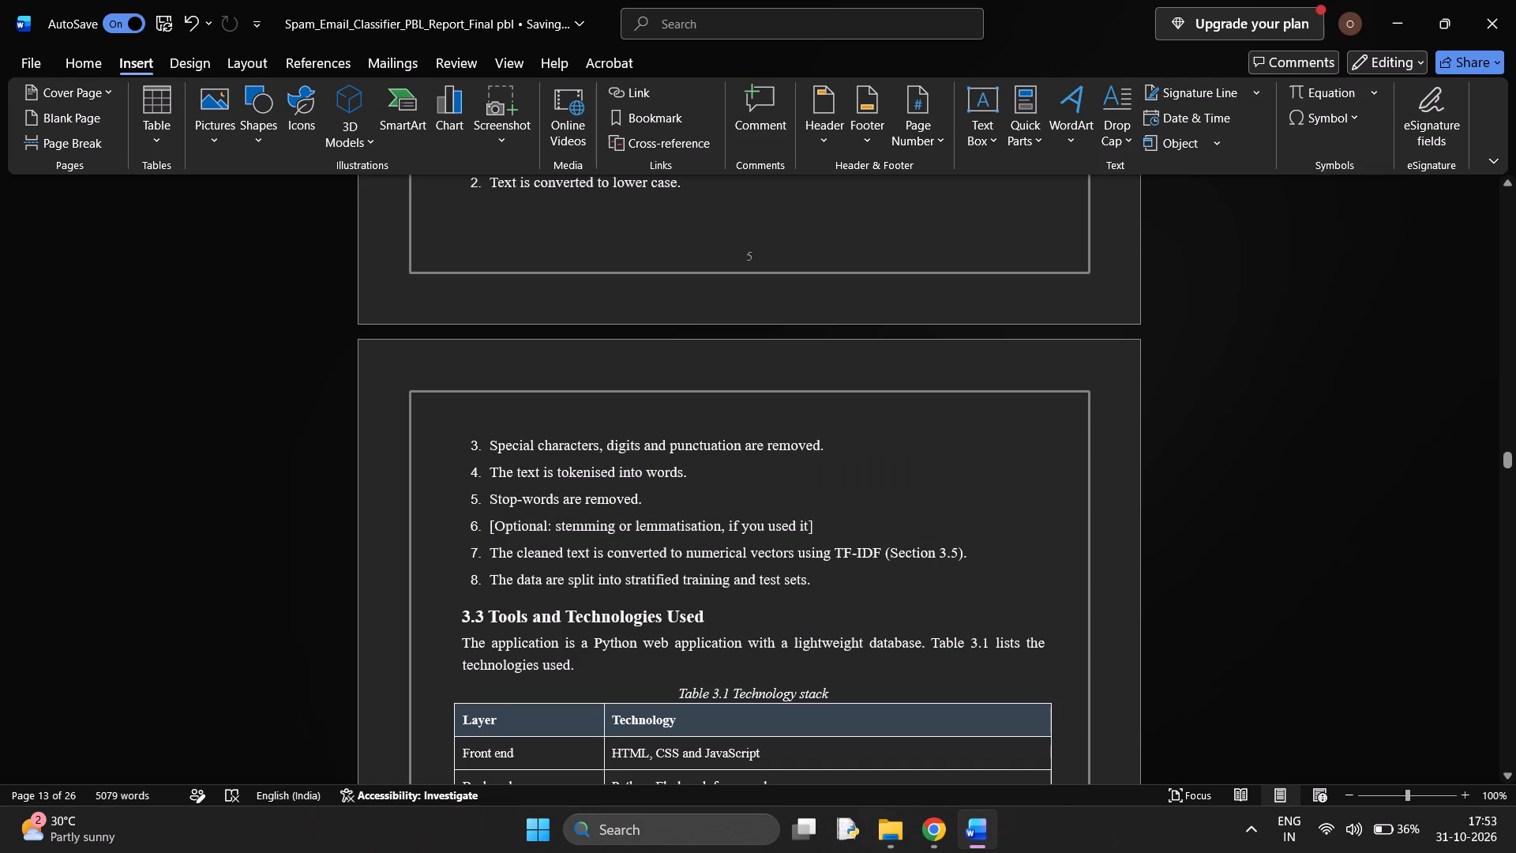
drag(837, 527, 632, 512)
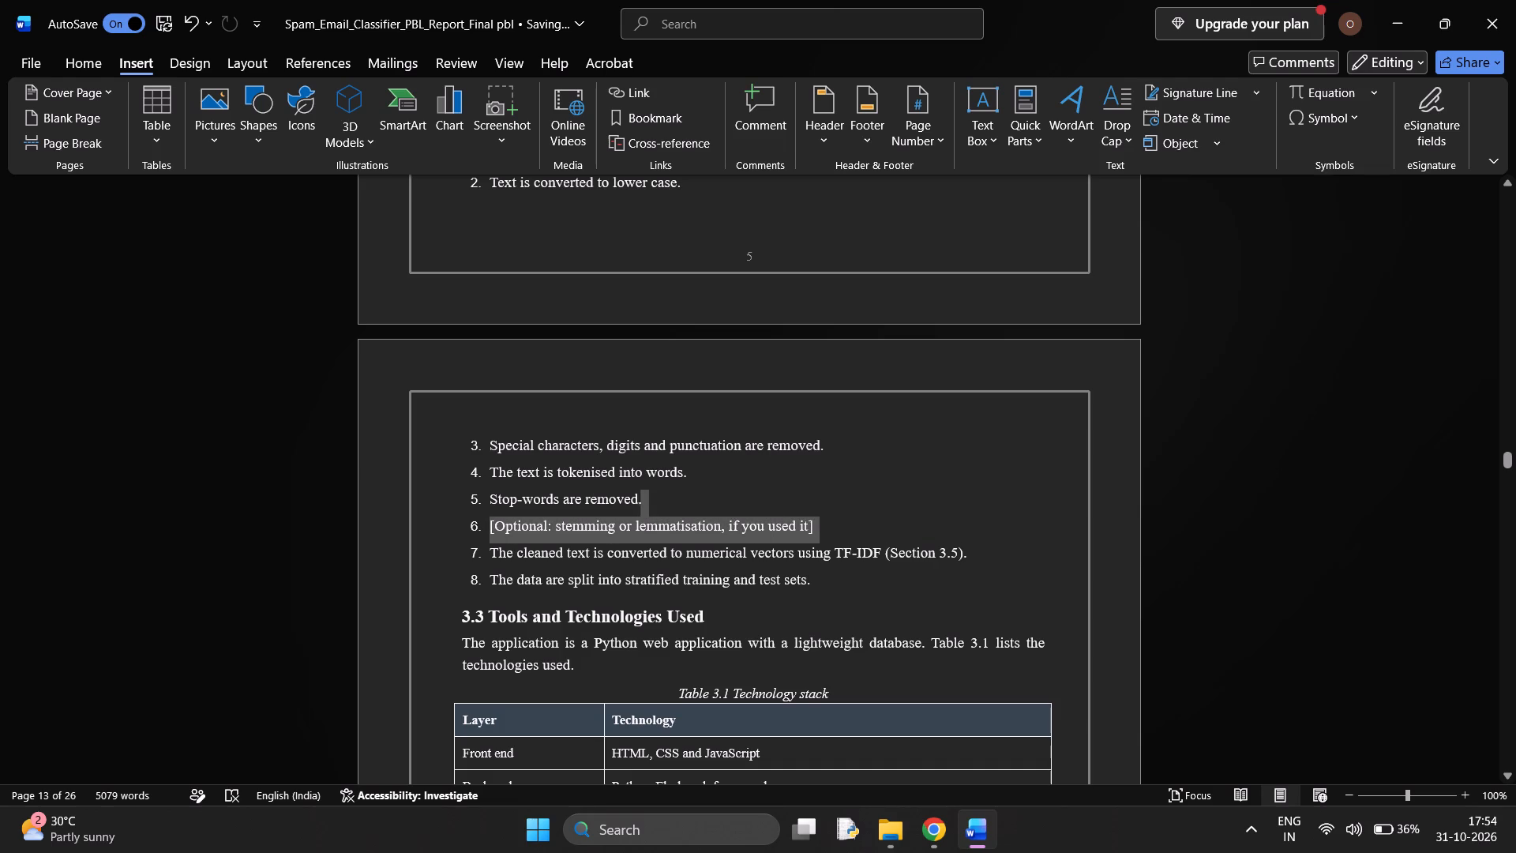
drag(632, 512, 418, 522)
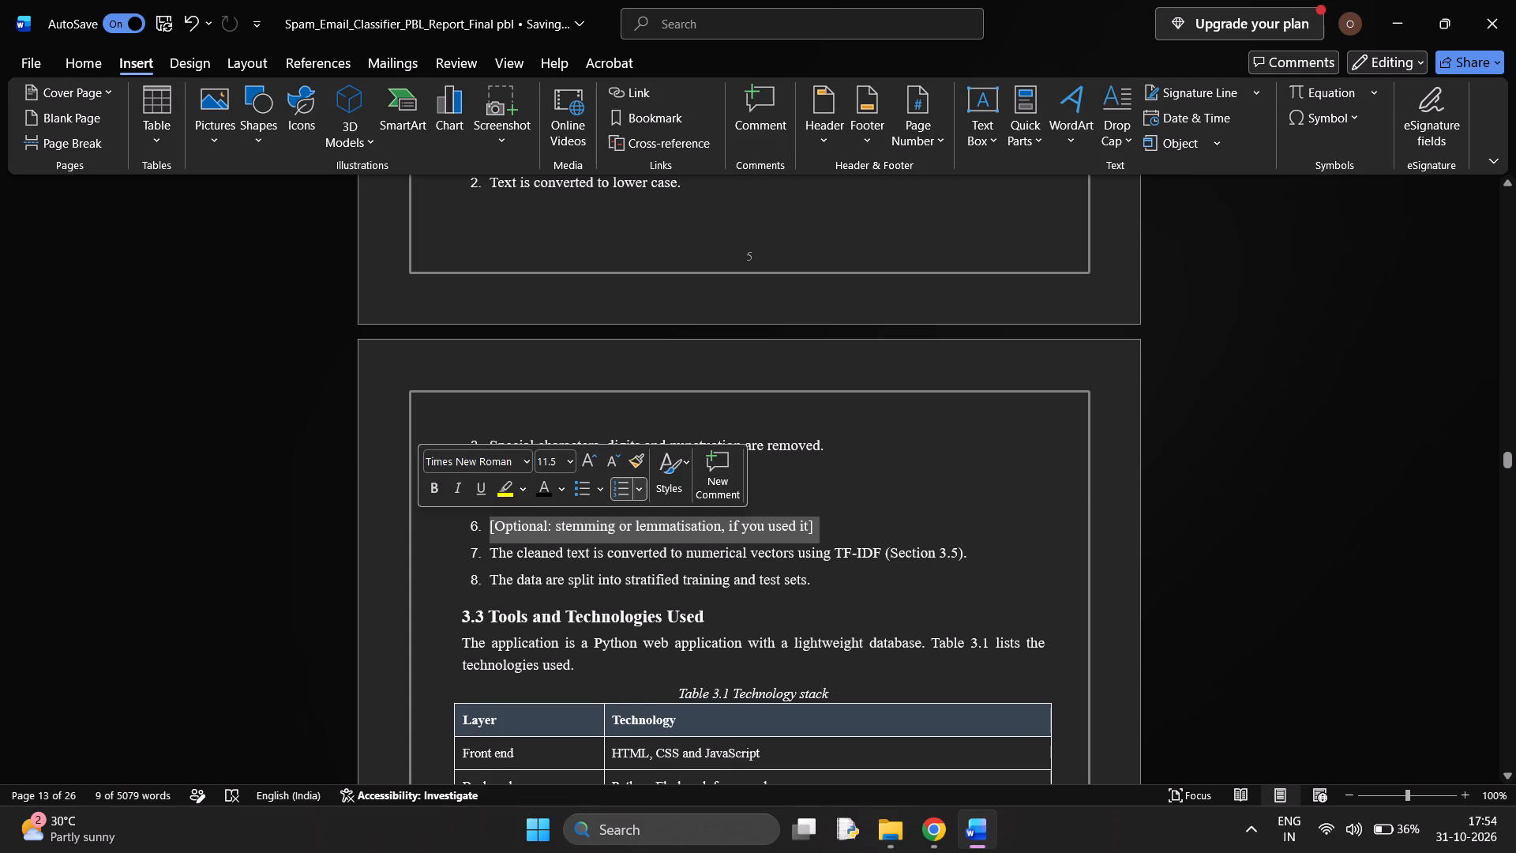
key(BackSpace)
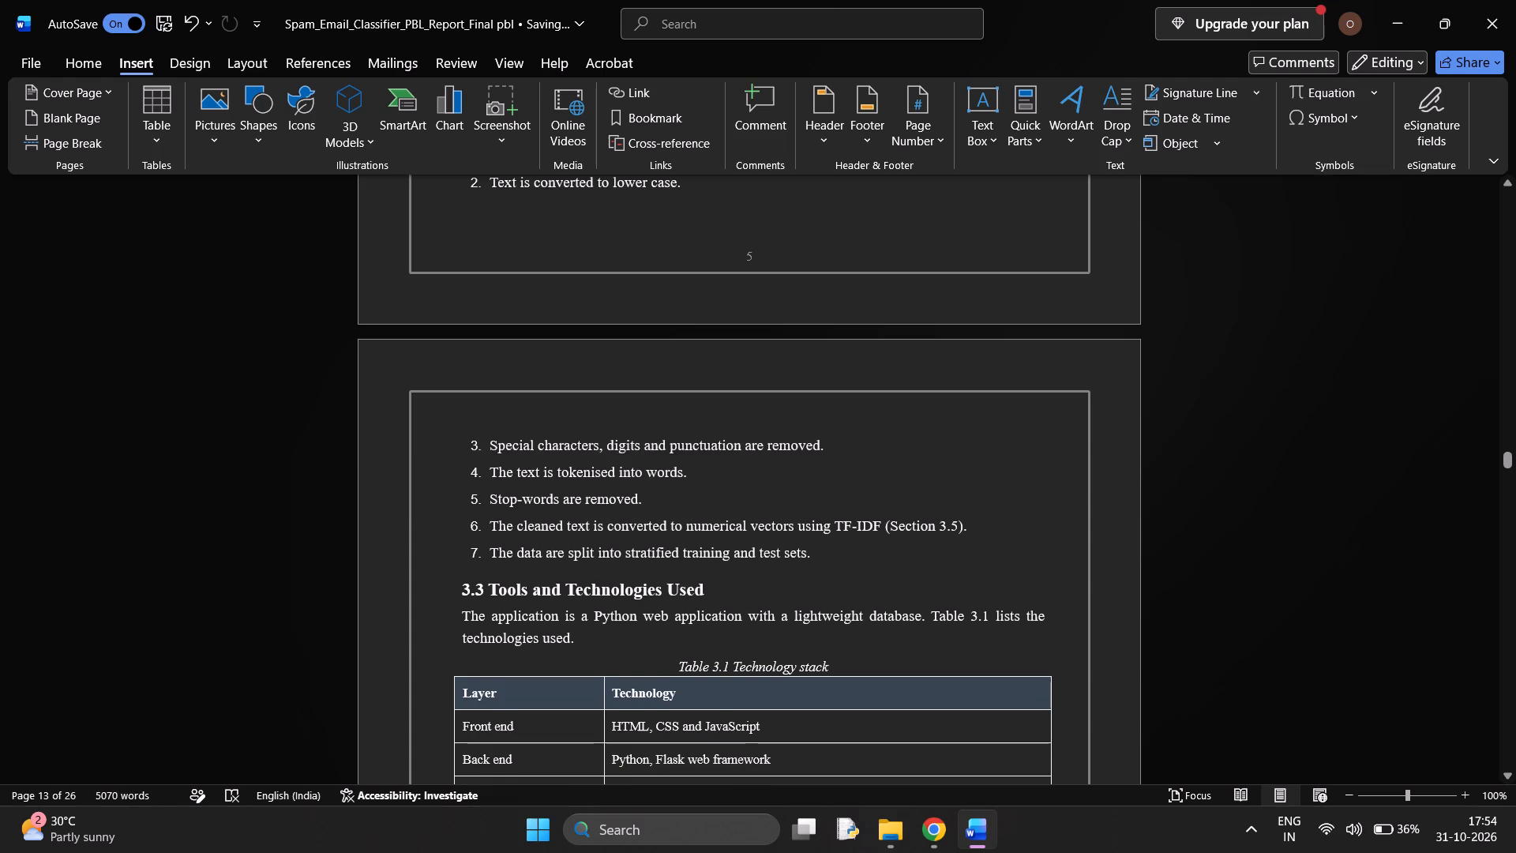
Remove the "(Section 3.5)" reference after TF-IDF in the section 3.2.2 list and end the sentence with a full stop.
drag(880, 528, 932, 527)
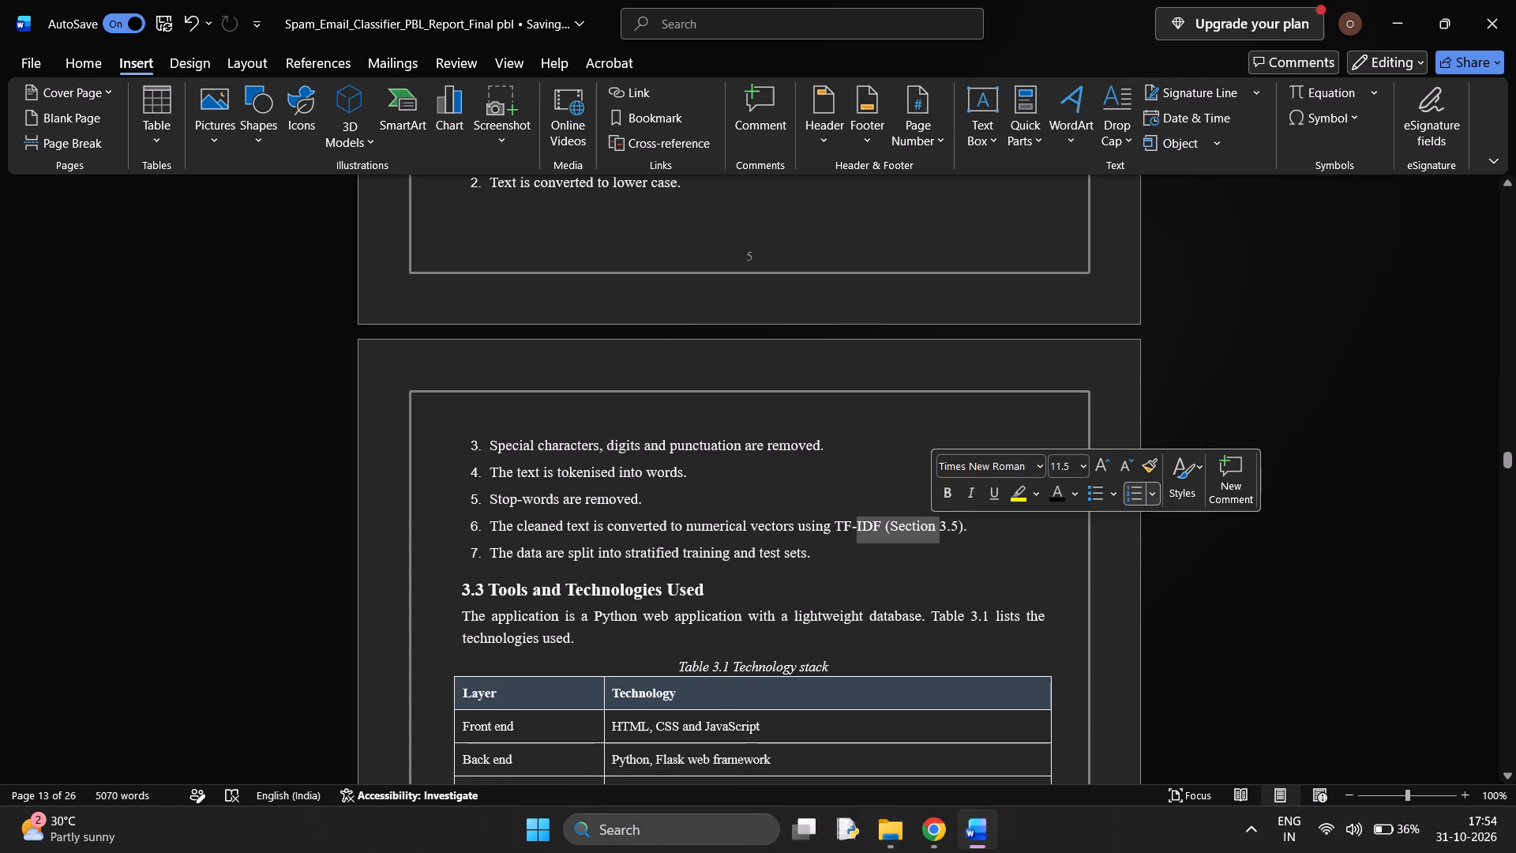
click(1000, 538)
drag(970, 527, 874, 526)
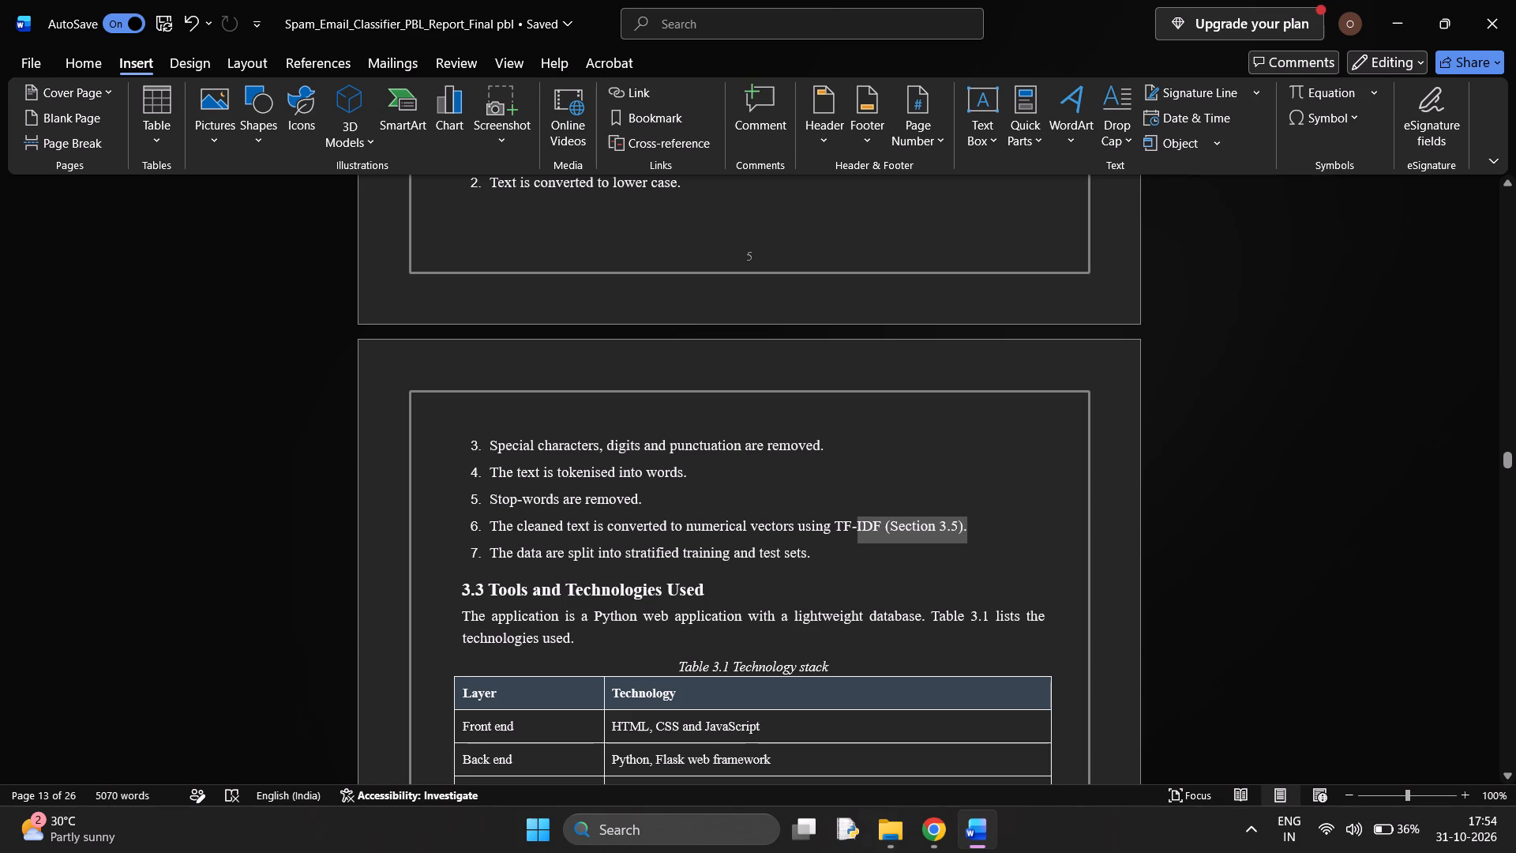
drag(874, 526, 888, 523)
drag(888, 523, 887, 523)
key(BackSpace)
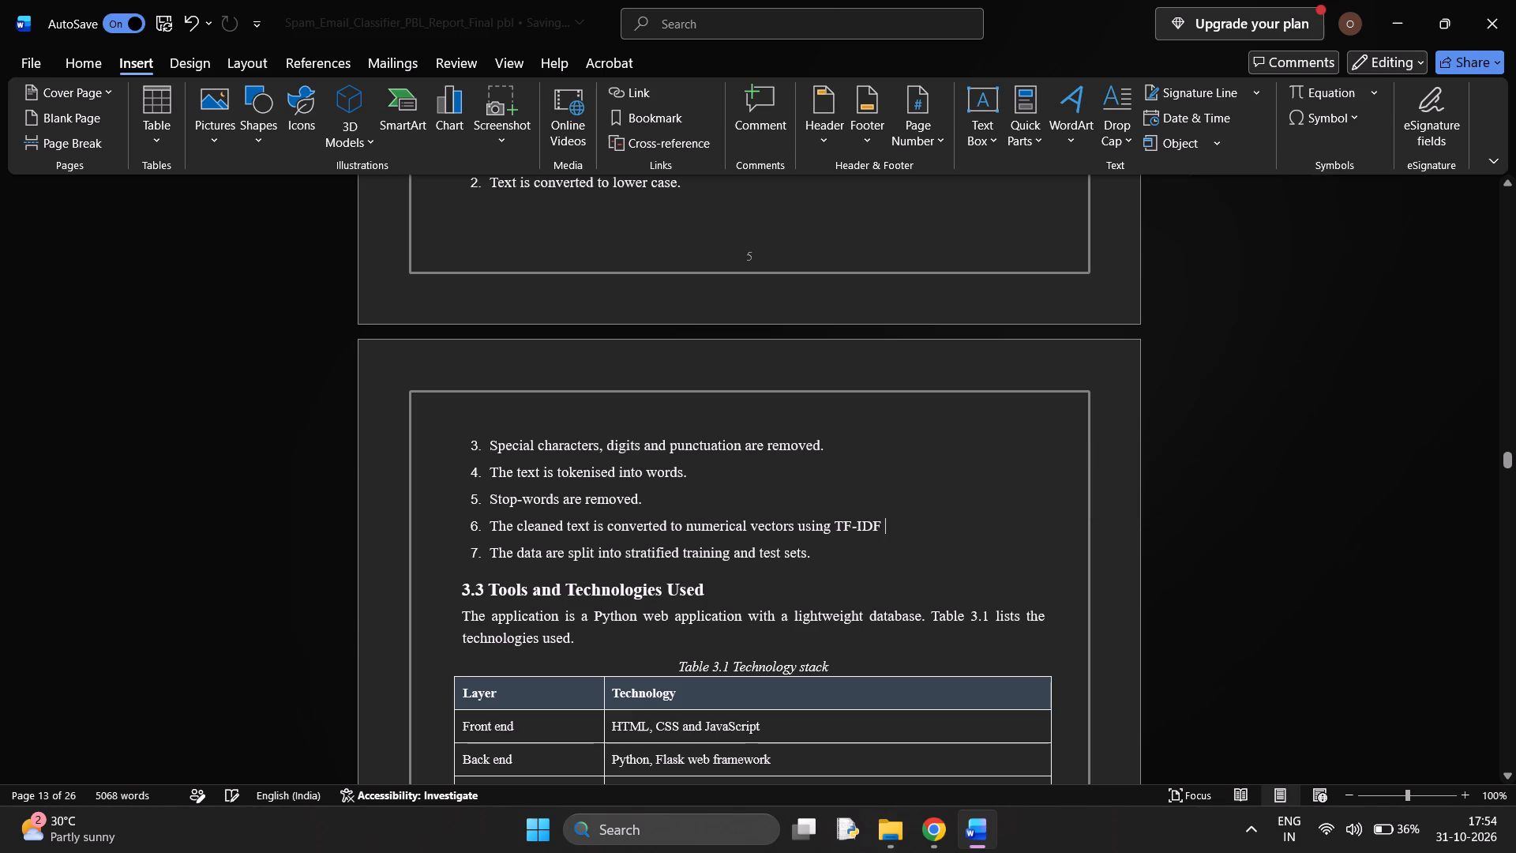
key(period)
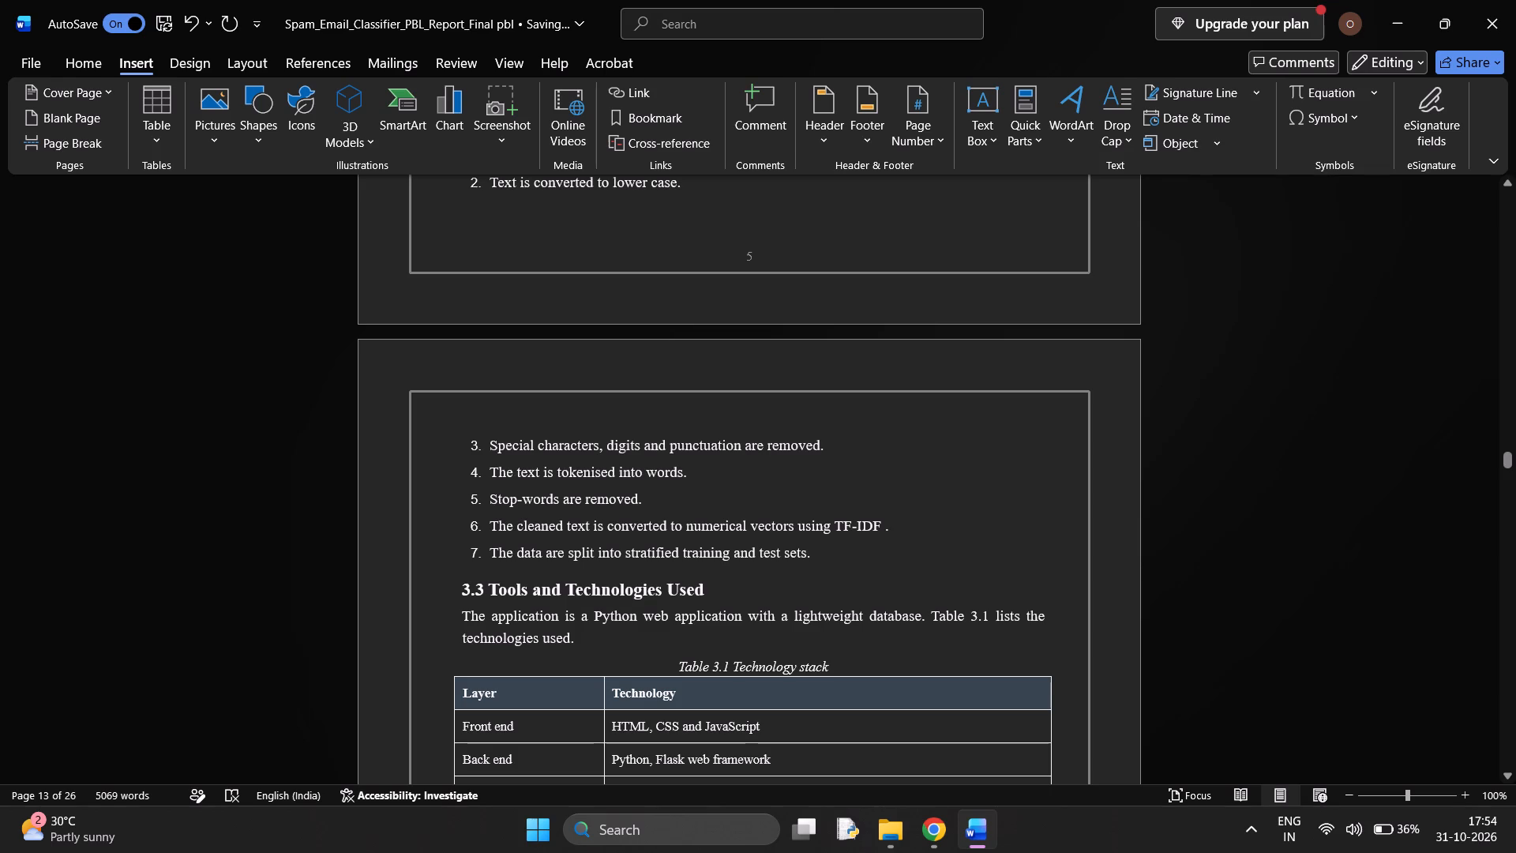
Delete the "[N]" placeholder before "terms" in the section 3.5 Final Data State and Analysis Readiness paragraph.
scroll(861, 613, down, 2)
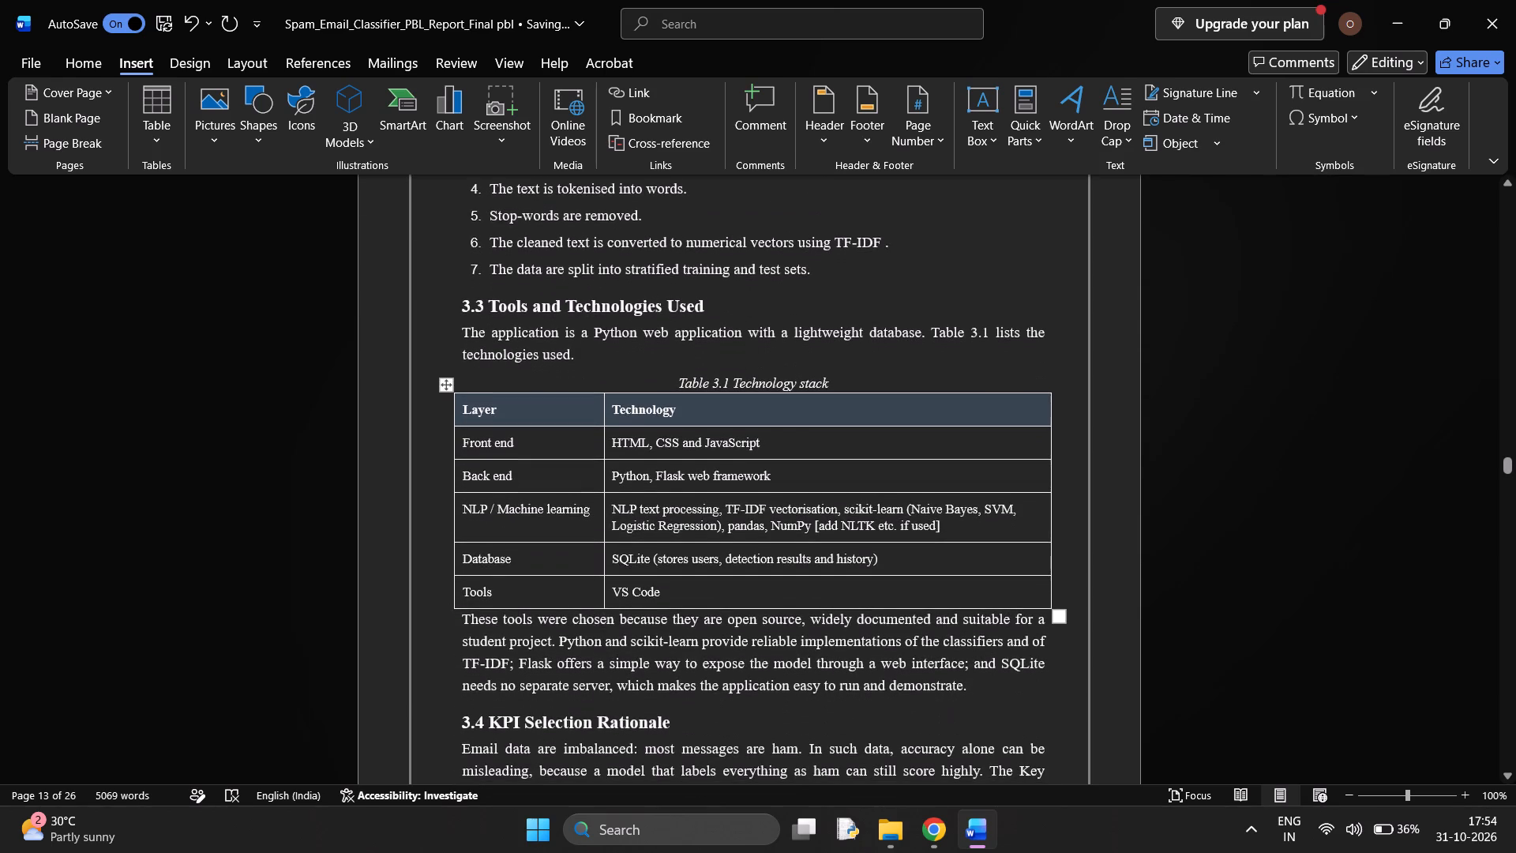
scroll(861, 613, down, 1)
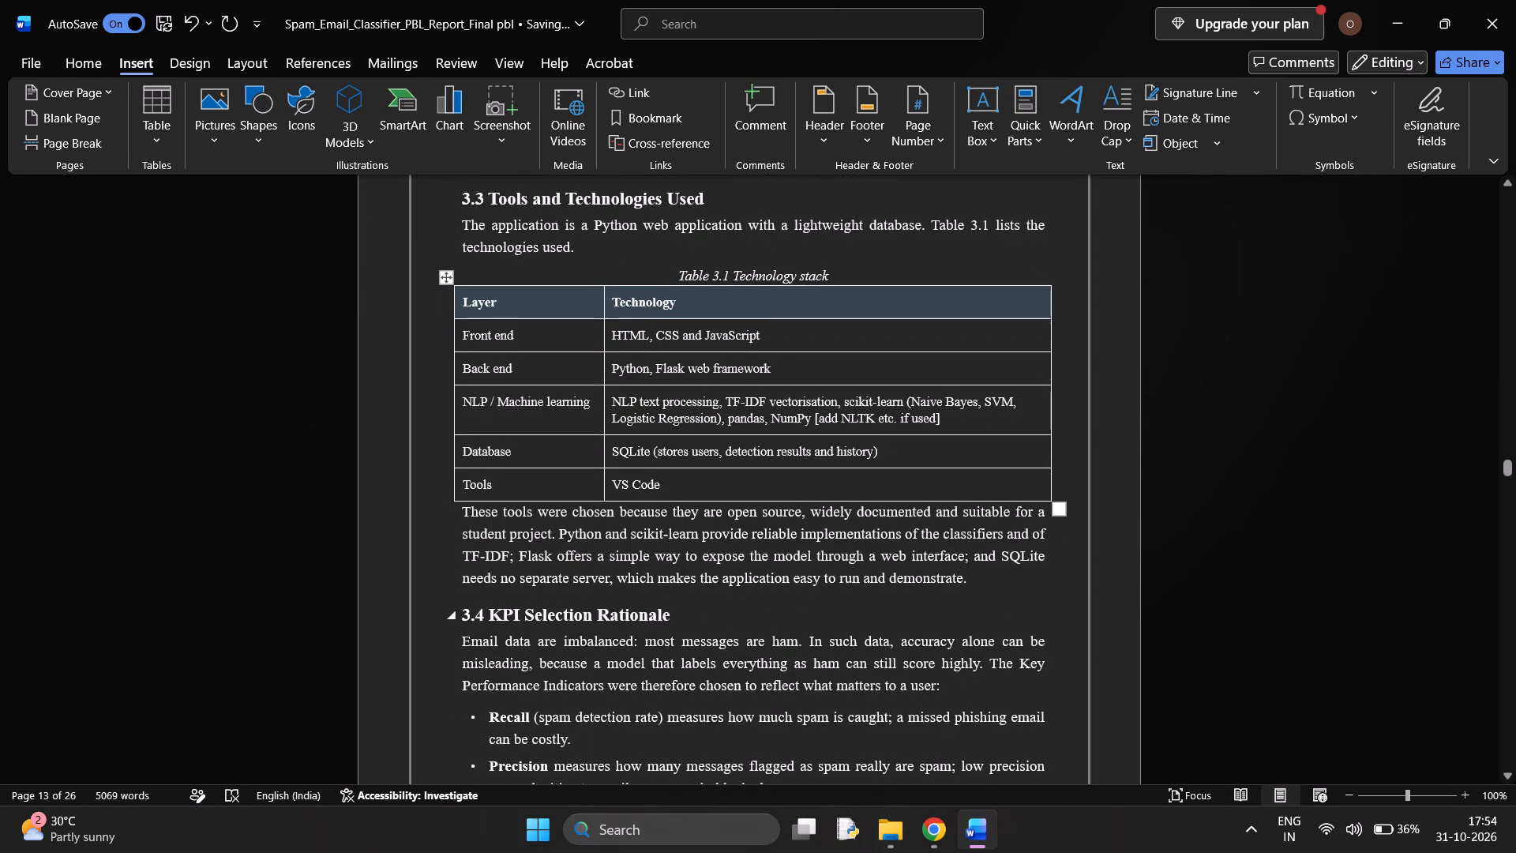
scroll(861, 613, down, 3)
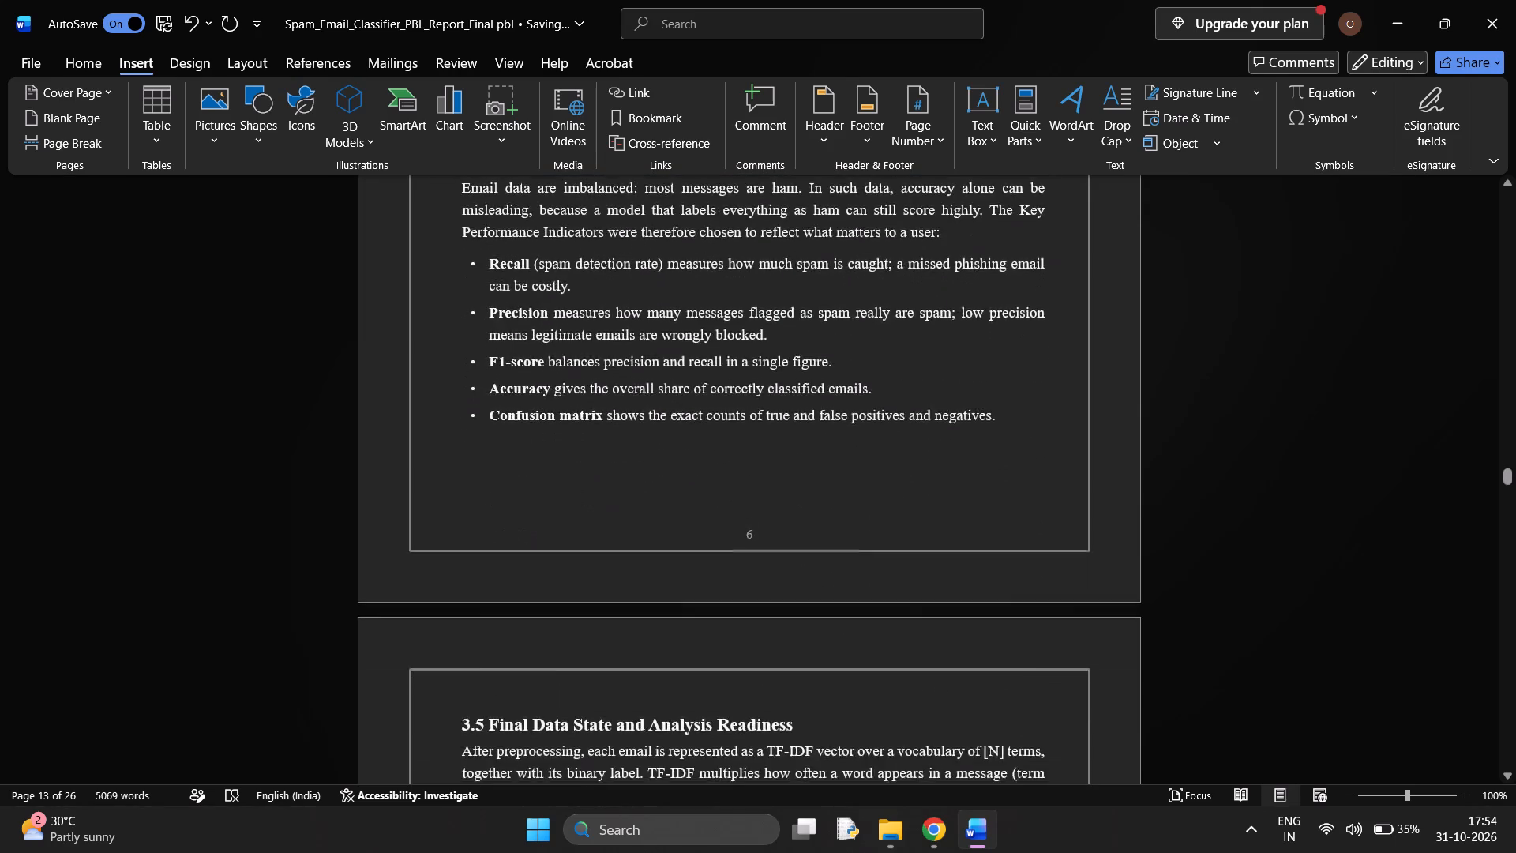
scroll(861, 613, down, 4)
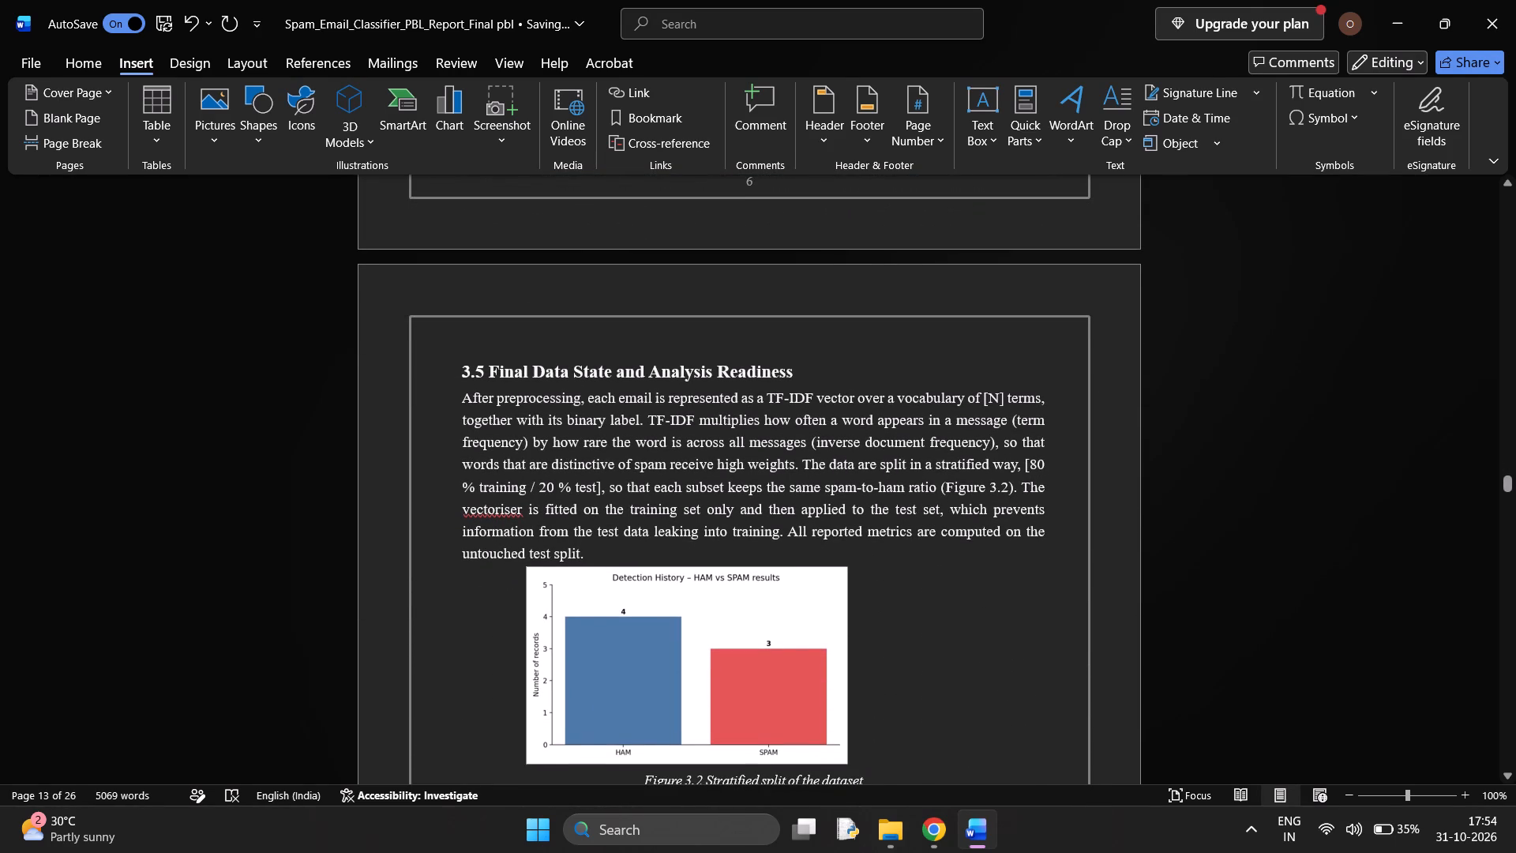
scroll(861, 613, down, 1)
click(1004, 394)
key(BackSpace)
key(BackSpace)
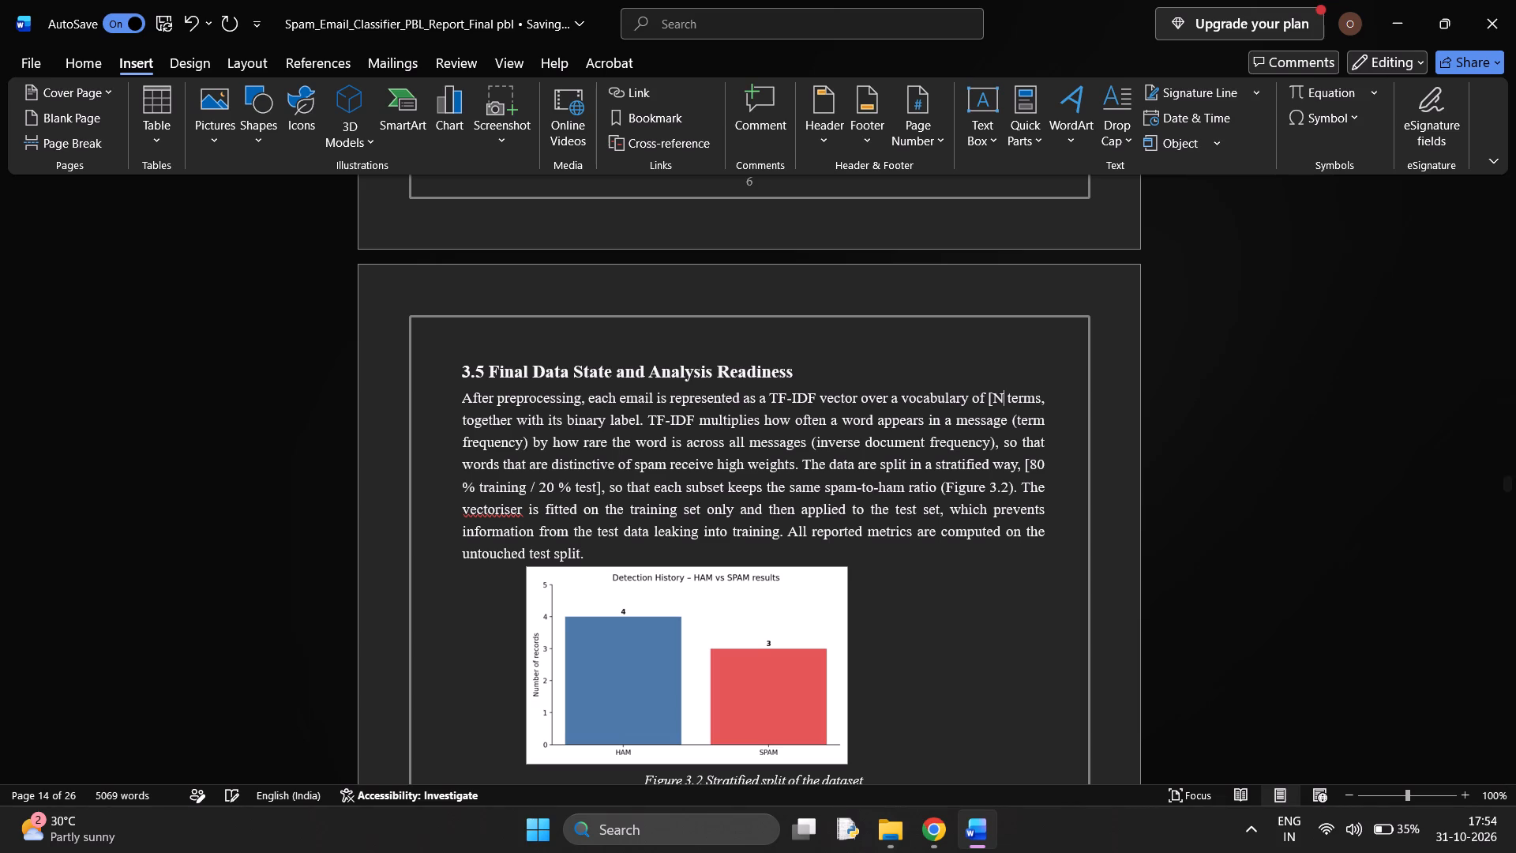
key(BackSpace)
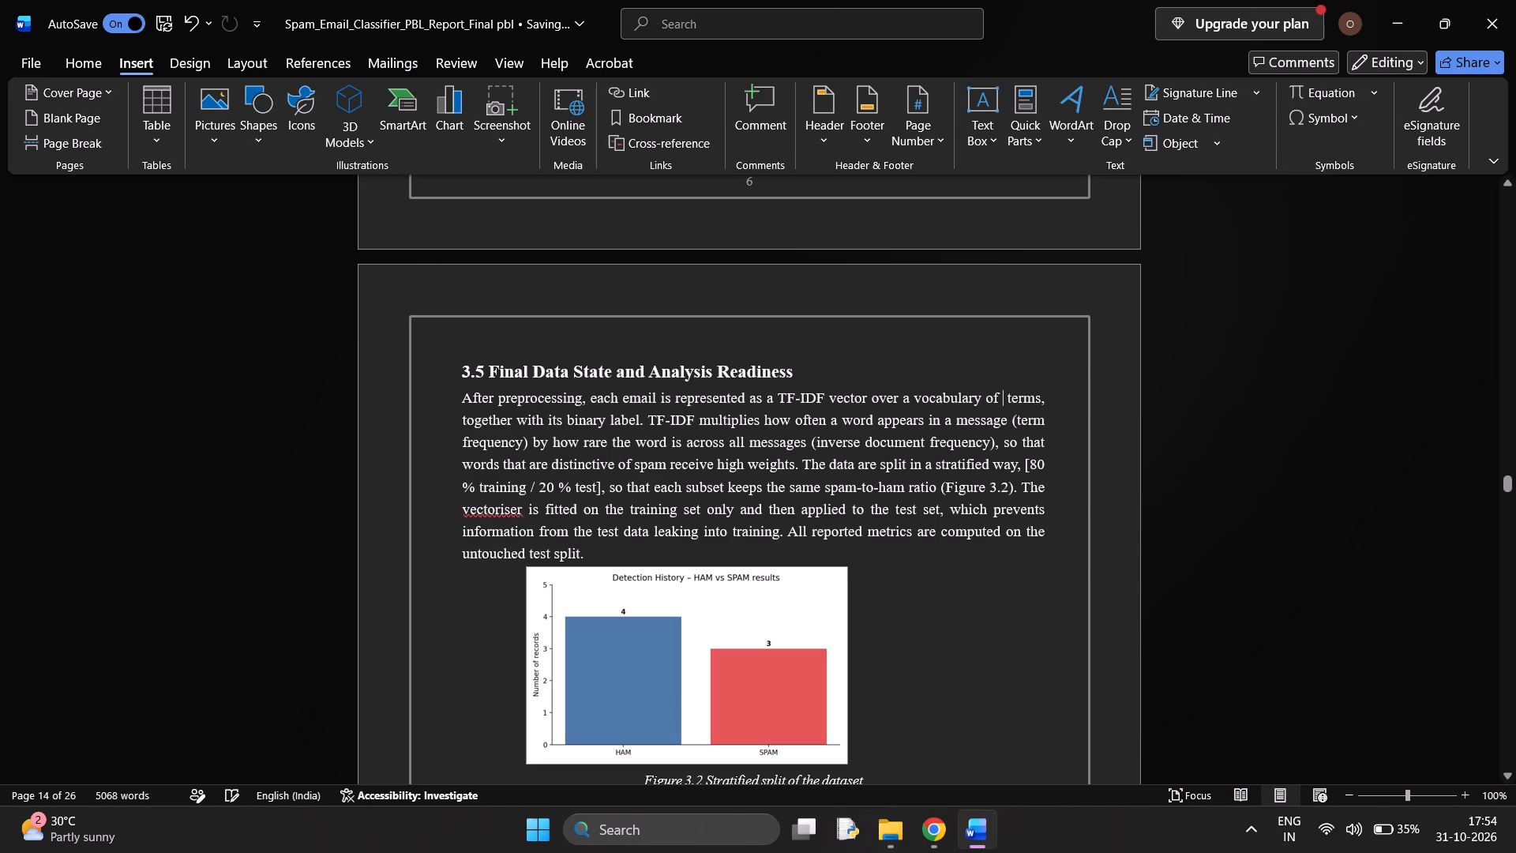
Review section 3.6 System Architecture and Classification Model and the start of section 3.7 Sample Code for leftover placeholders.
scroll(787, 487, down, 3)
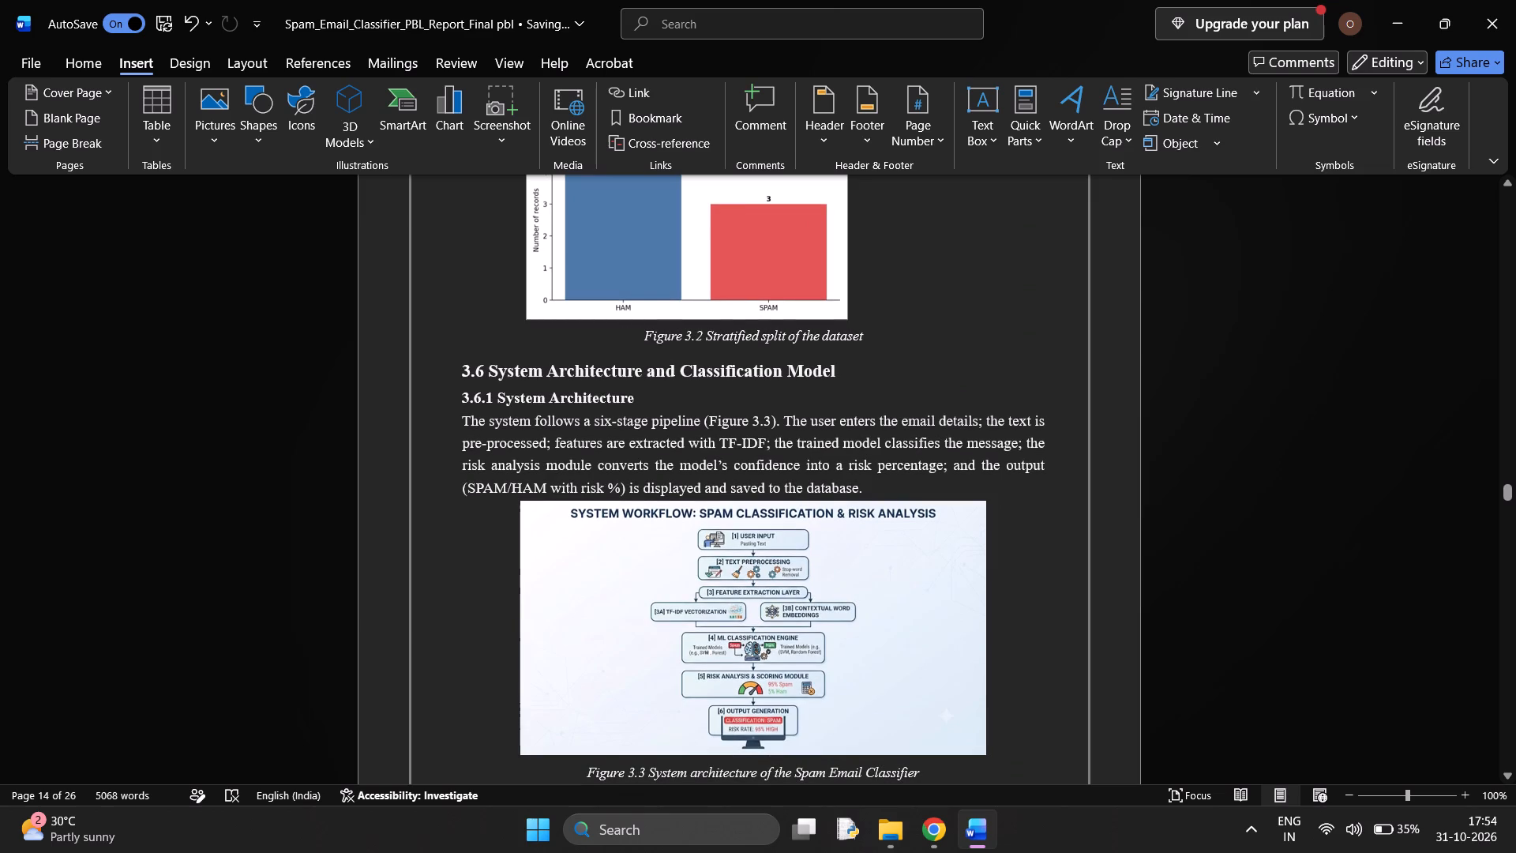
scroll(787, 487, down, 1)
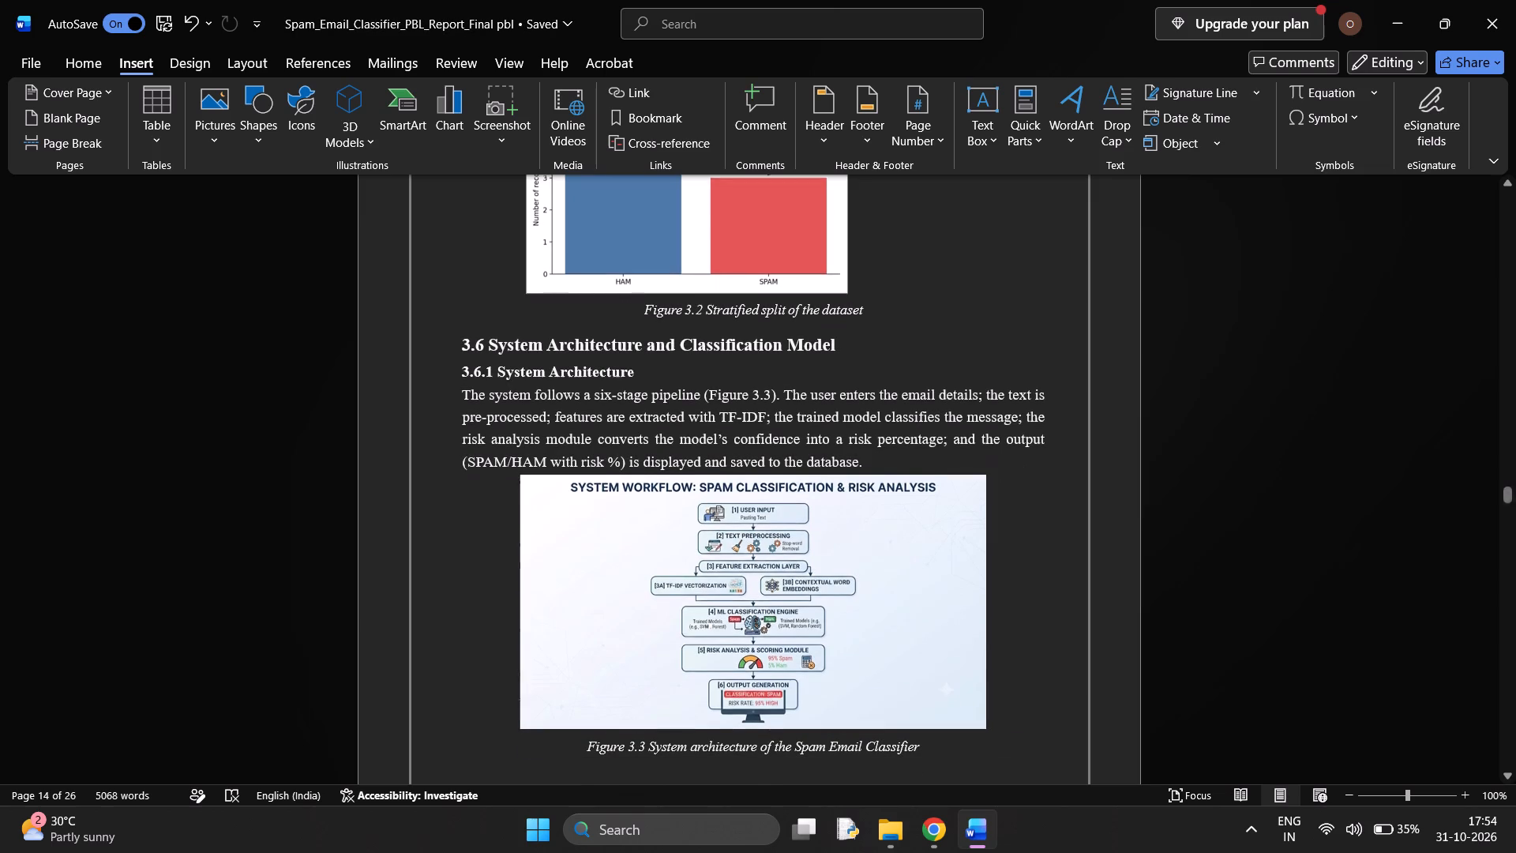
scroll(787, 487, down, 2)
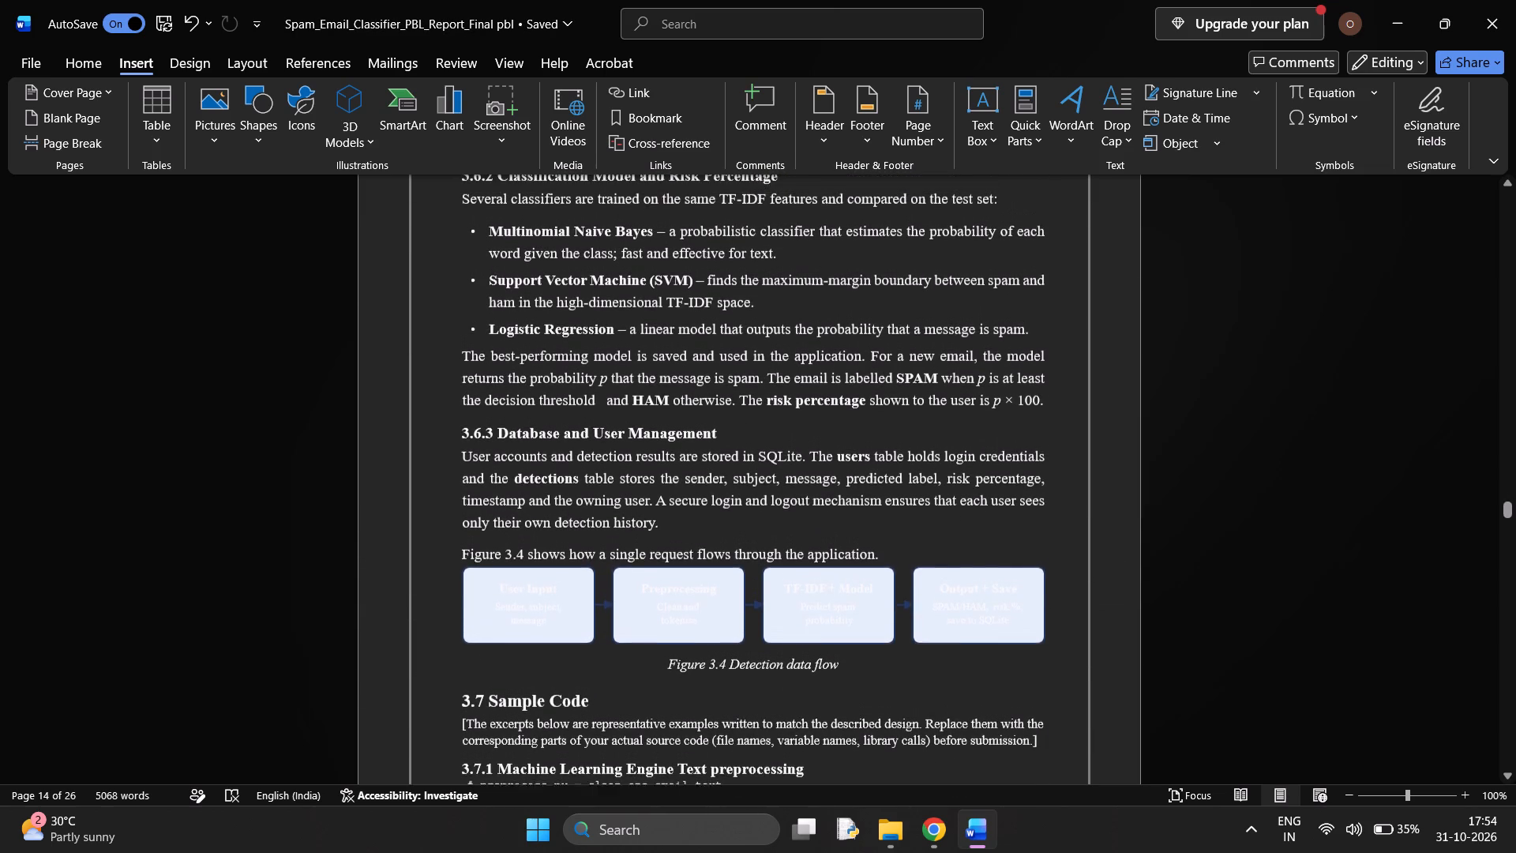
scroll(787, 487, down, 1)
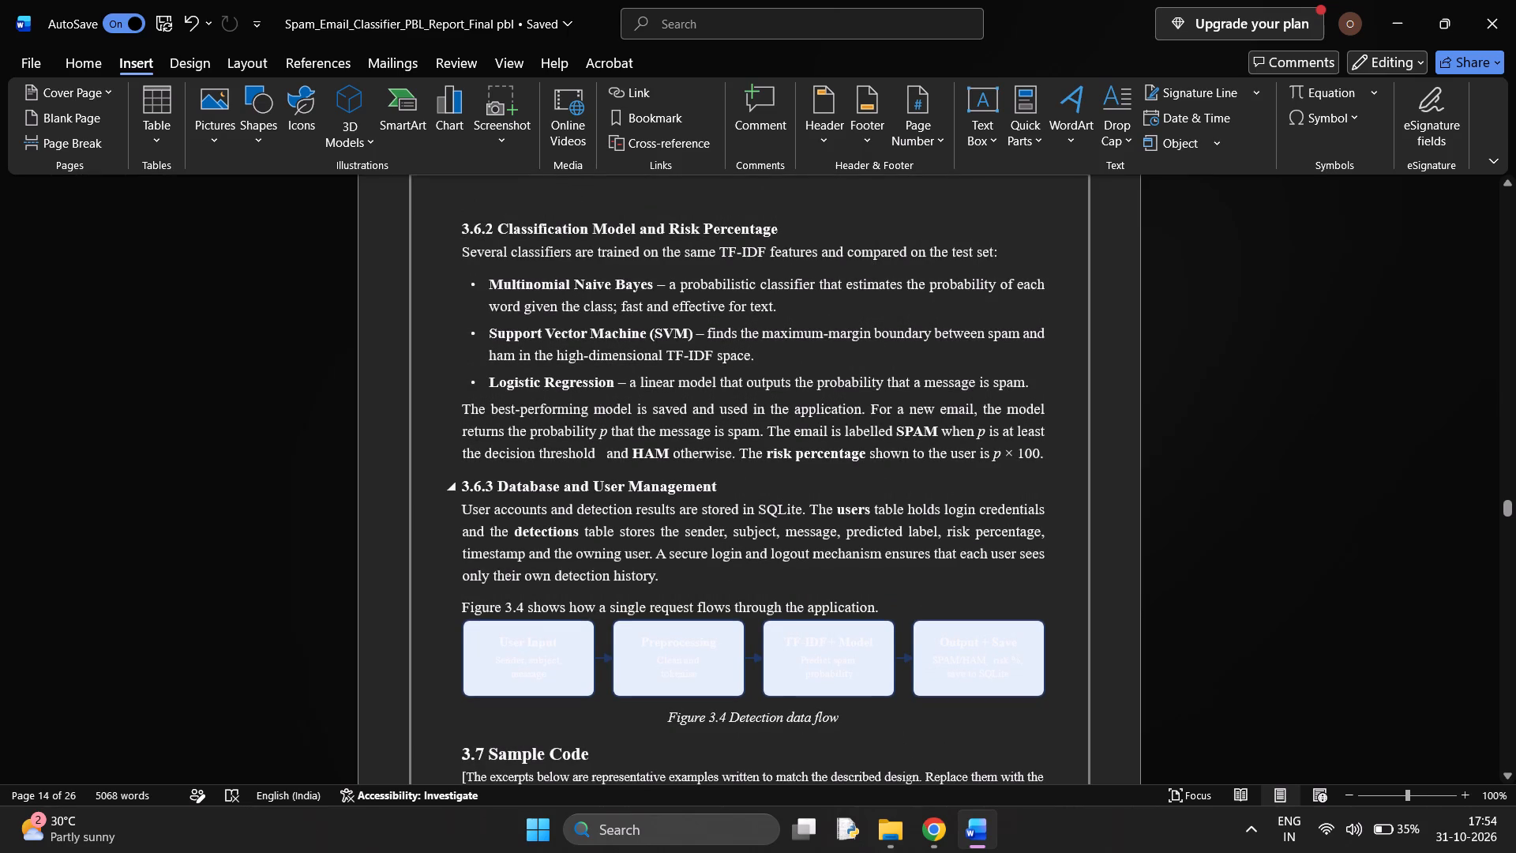
scroll(787, 487, down, 1)
click(787, 487)
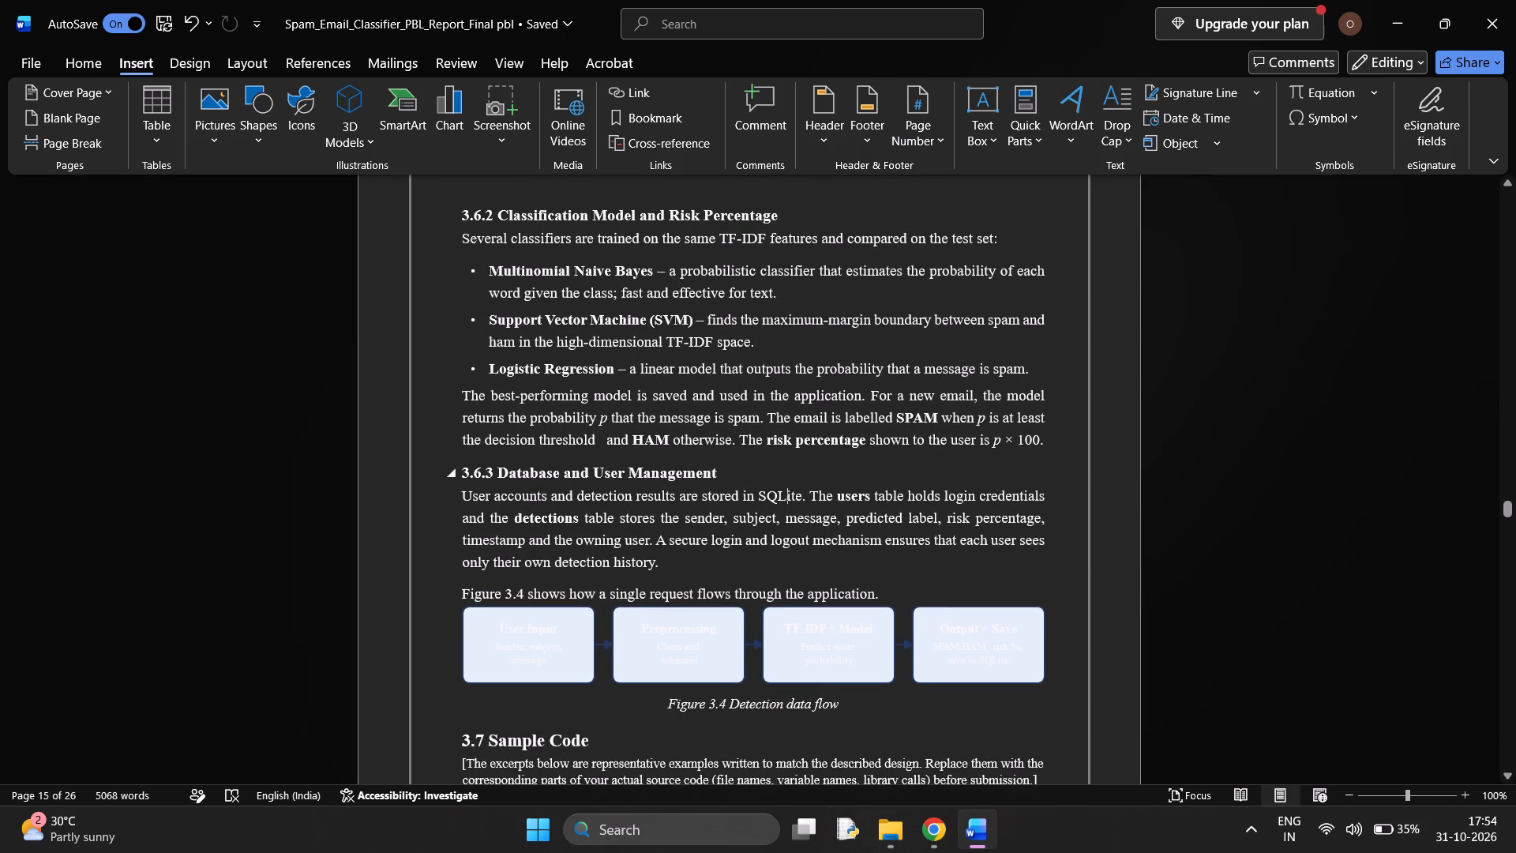
scroll(787, 487, down, 1)
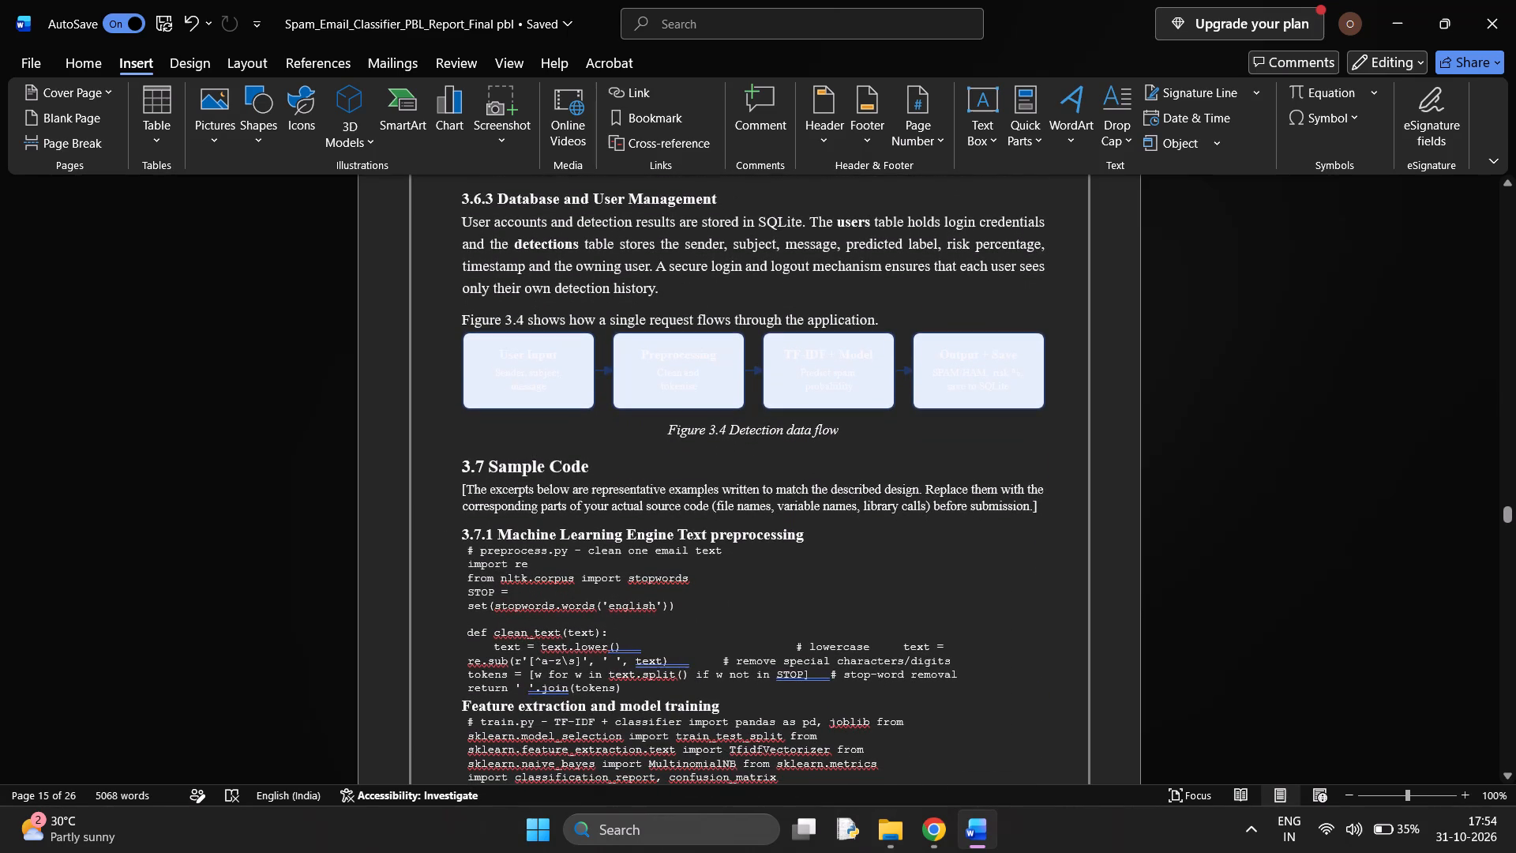
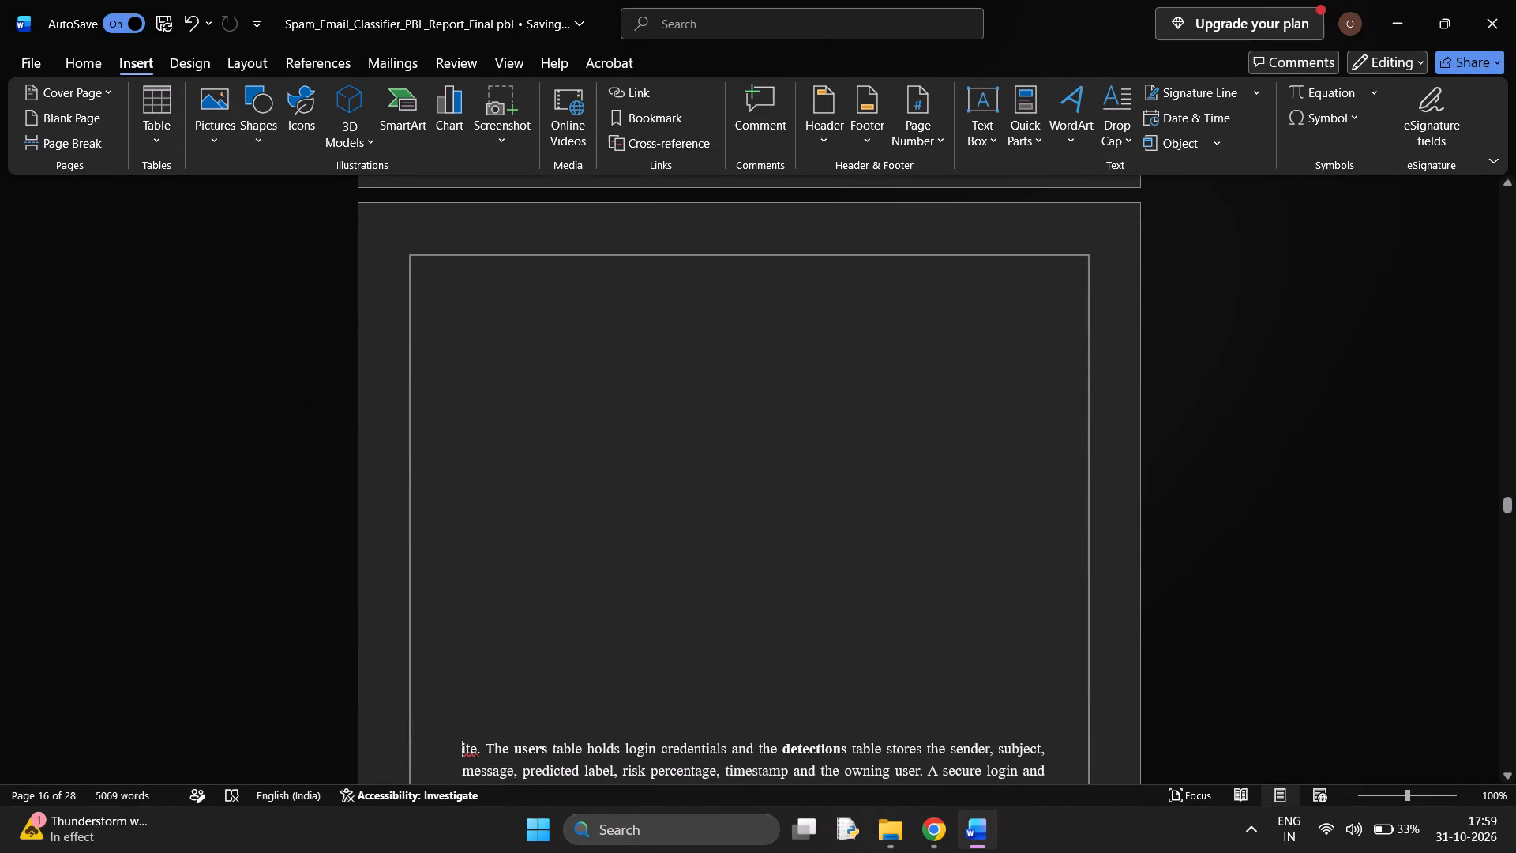
Undo the accidental insertion that split the word "SQLite" in section 3.6.3 Database and User Management.
key(ctrl+z)
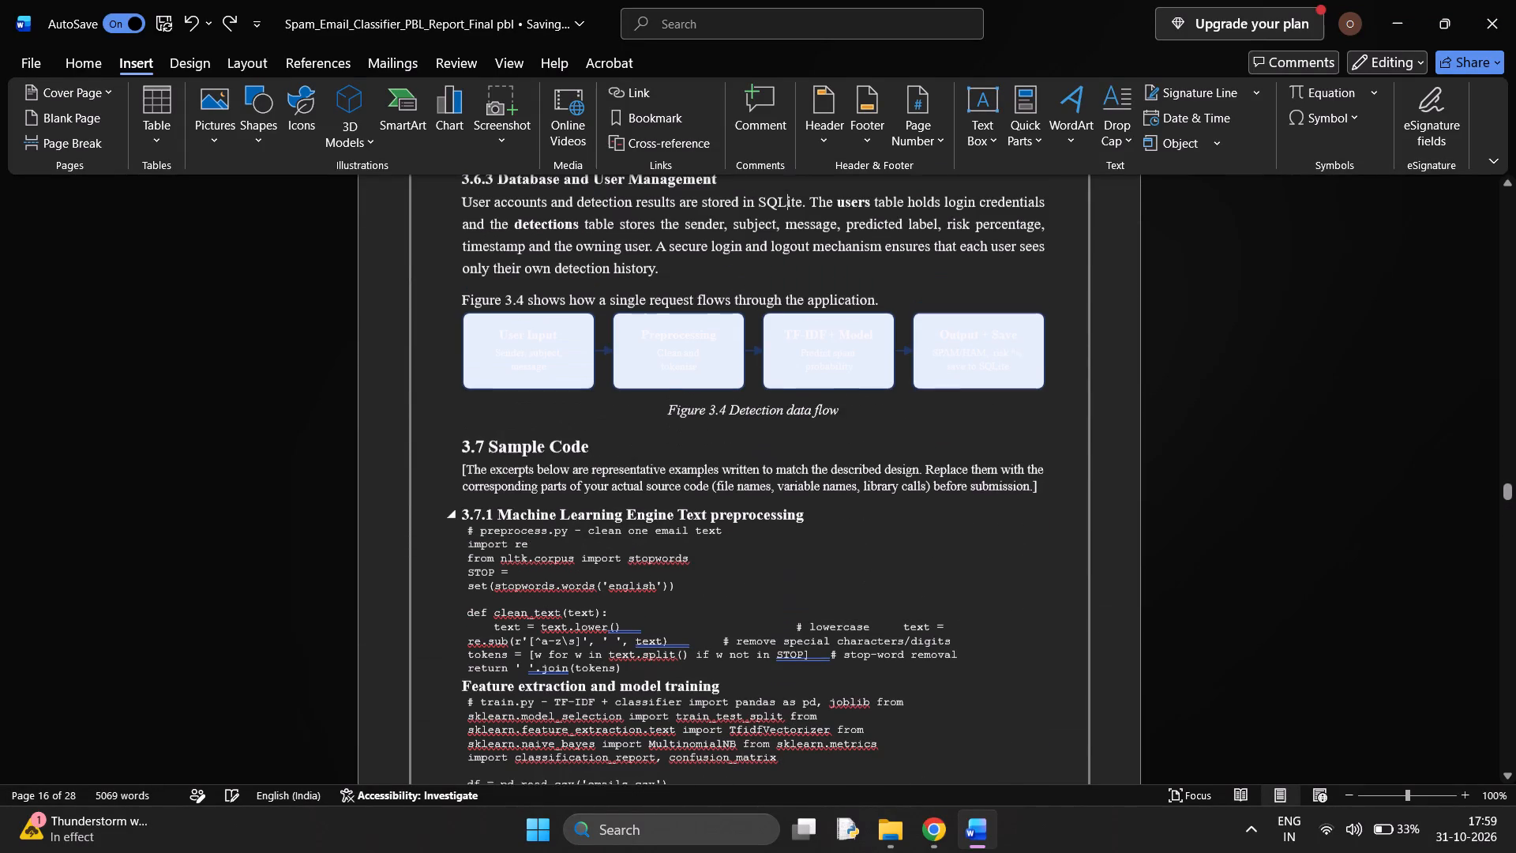
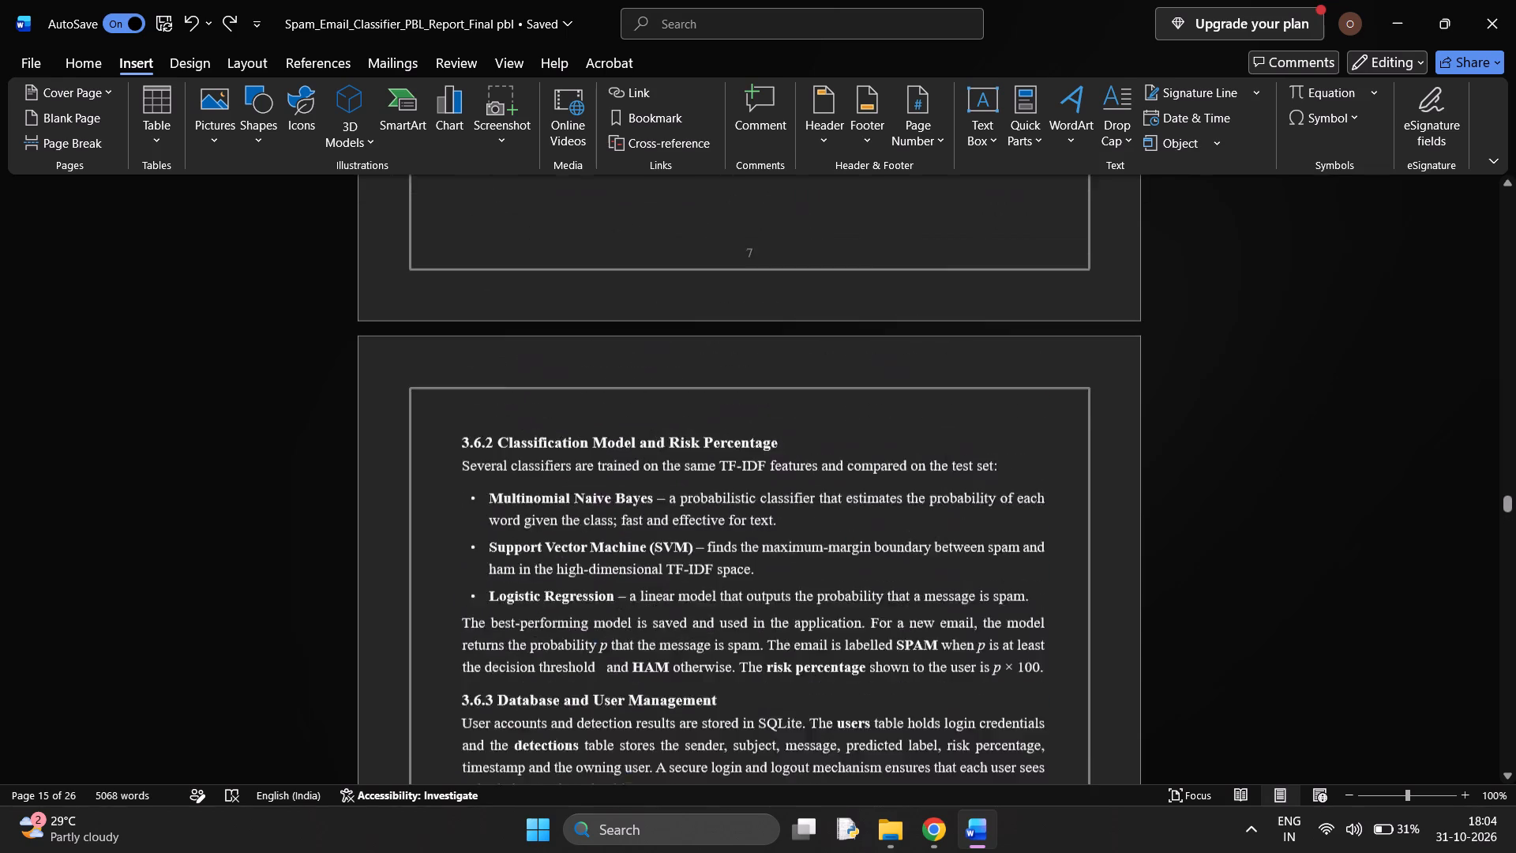
Go back to the table of contents and review its chapter and section entries from Introduction to References.
scroll(602, 507, up, 14)
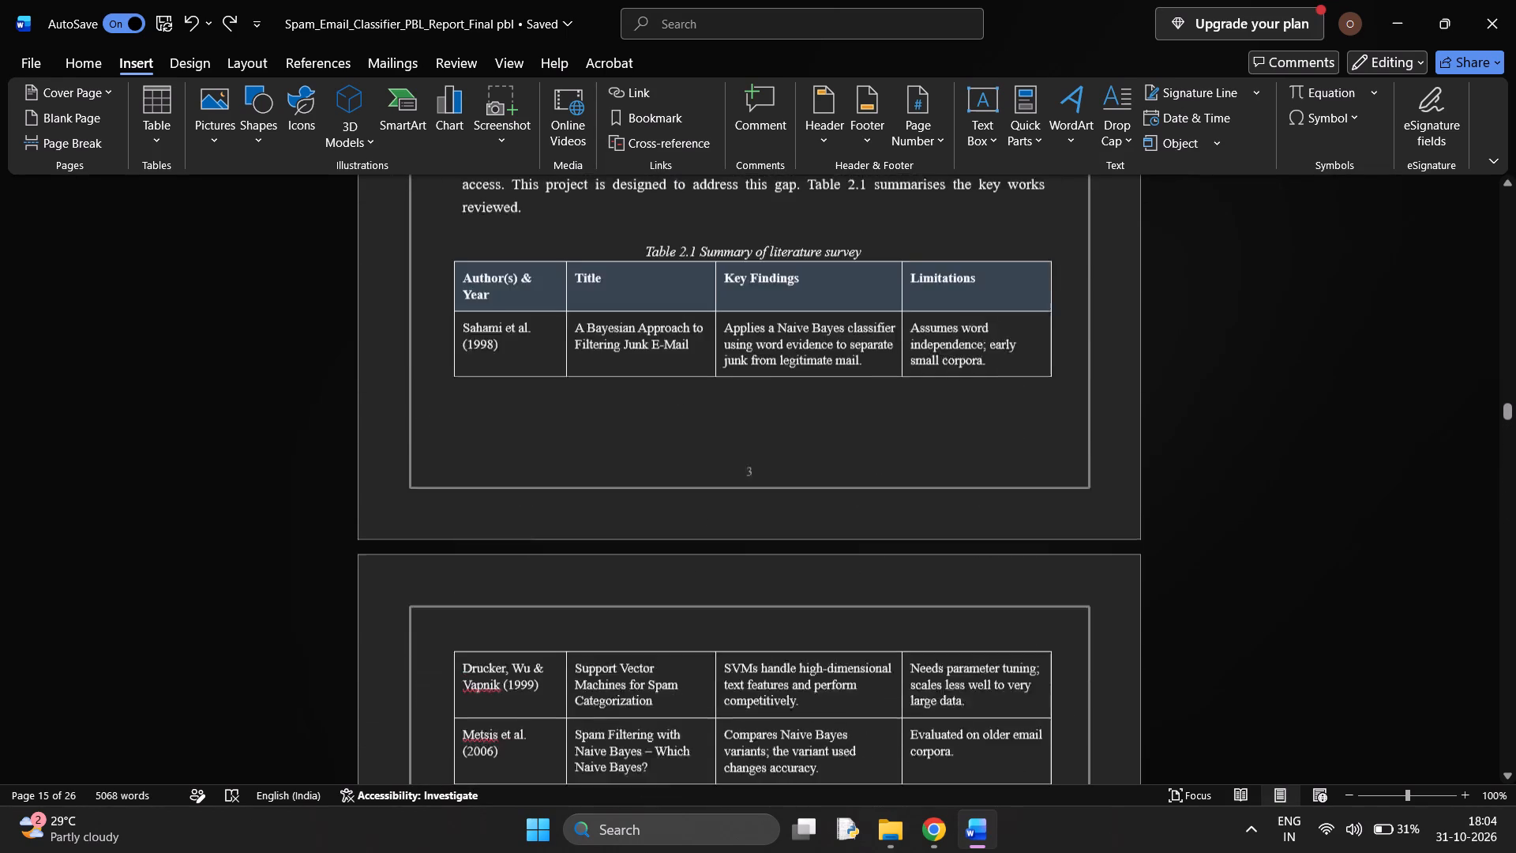
scroll(602, 507, up, 11)
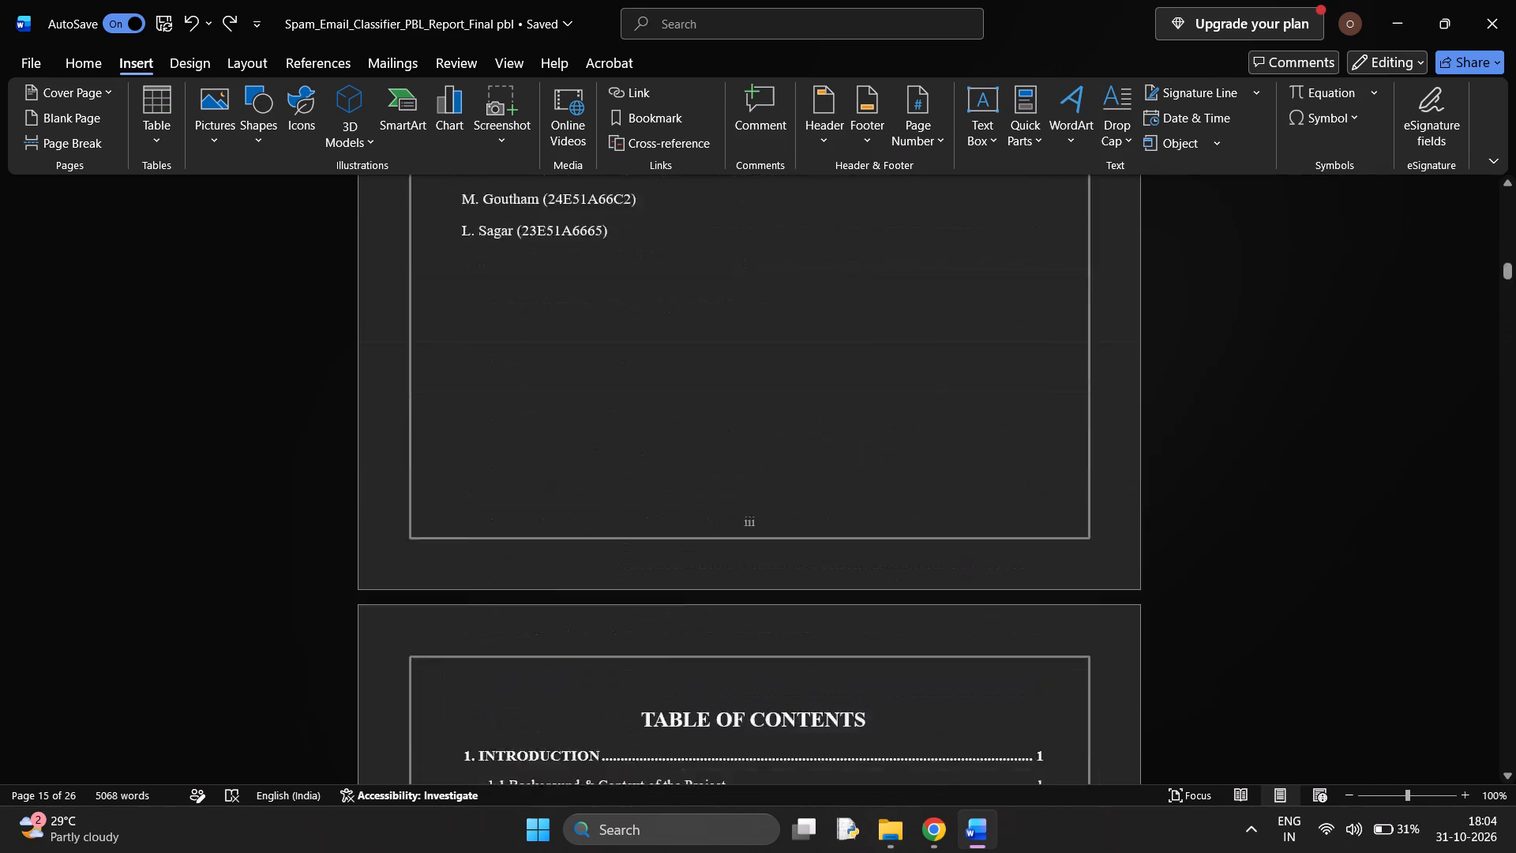
scroll(602, 507, down, 8)
scroll(602, 507, up, 1)
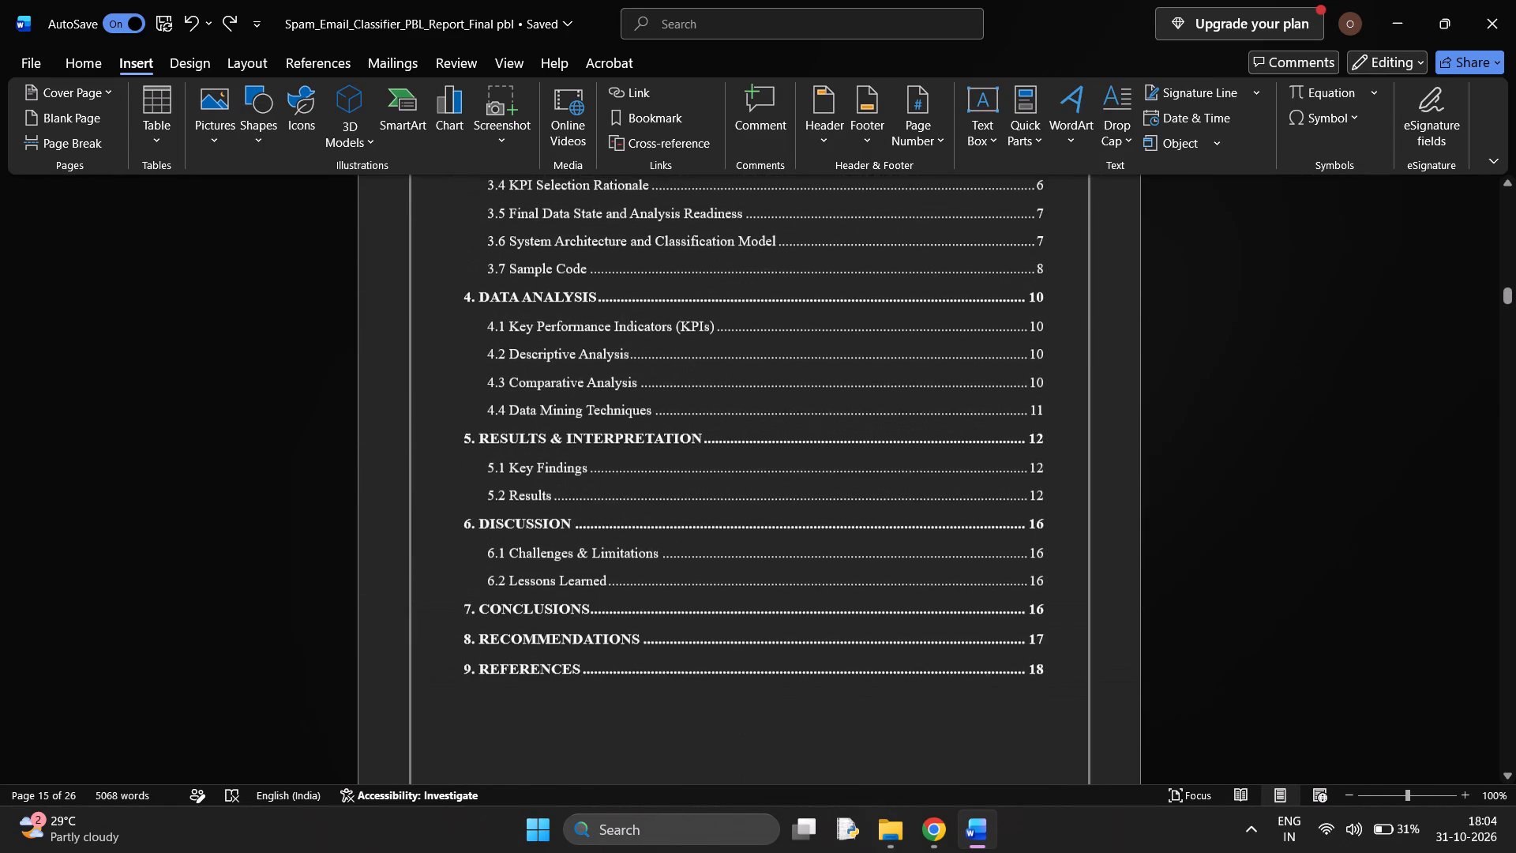
scroll(602, 507, up, 2)
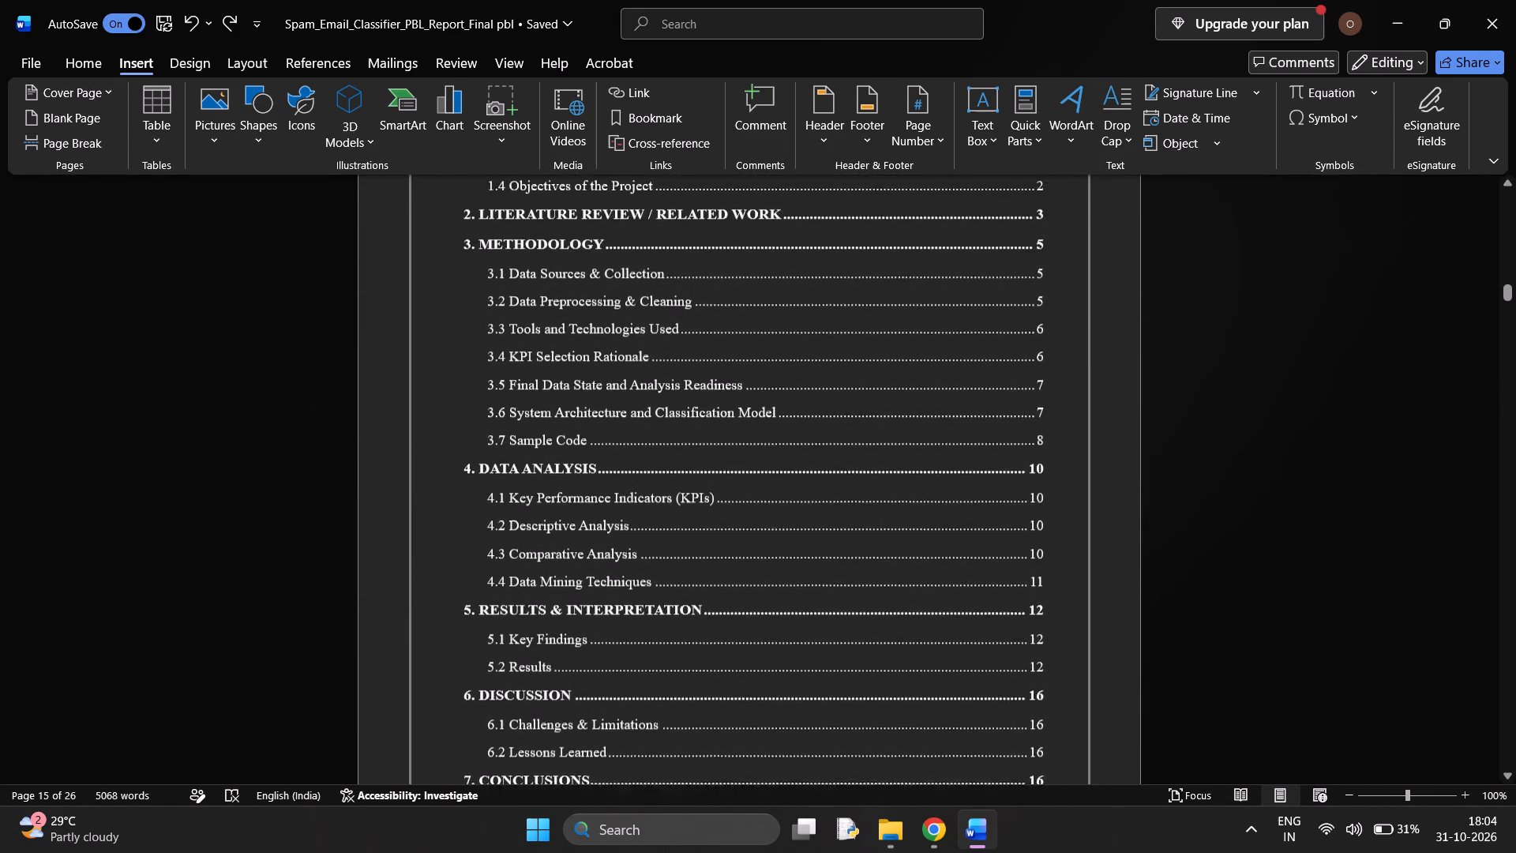
scroll(602, 507, up, 1)
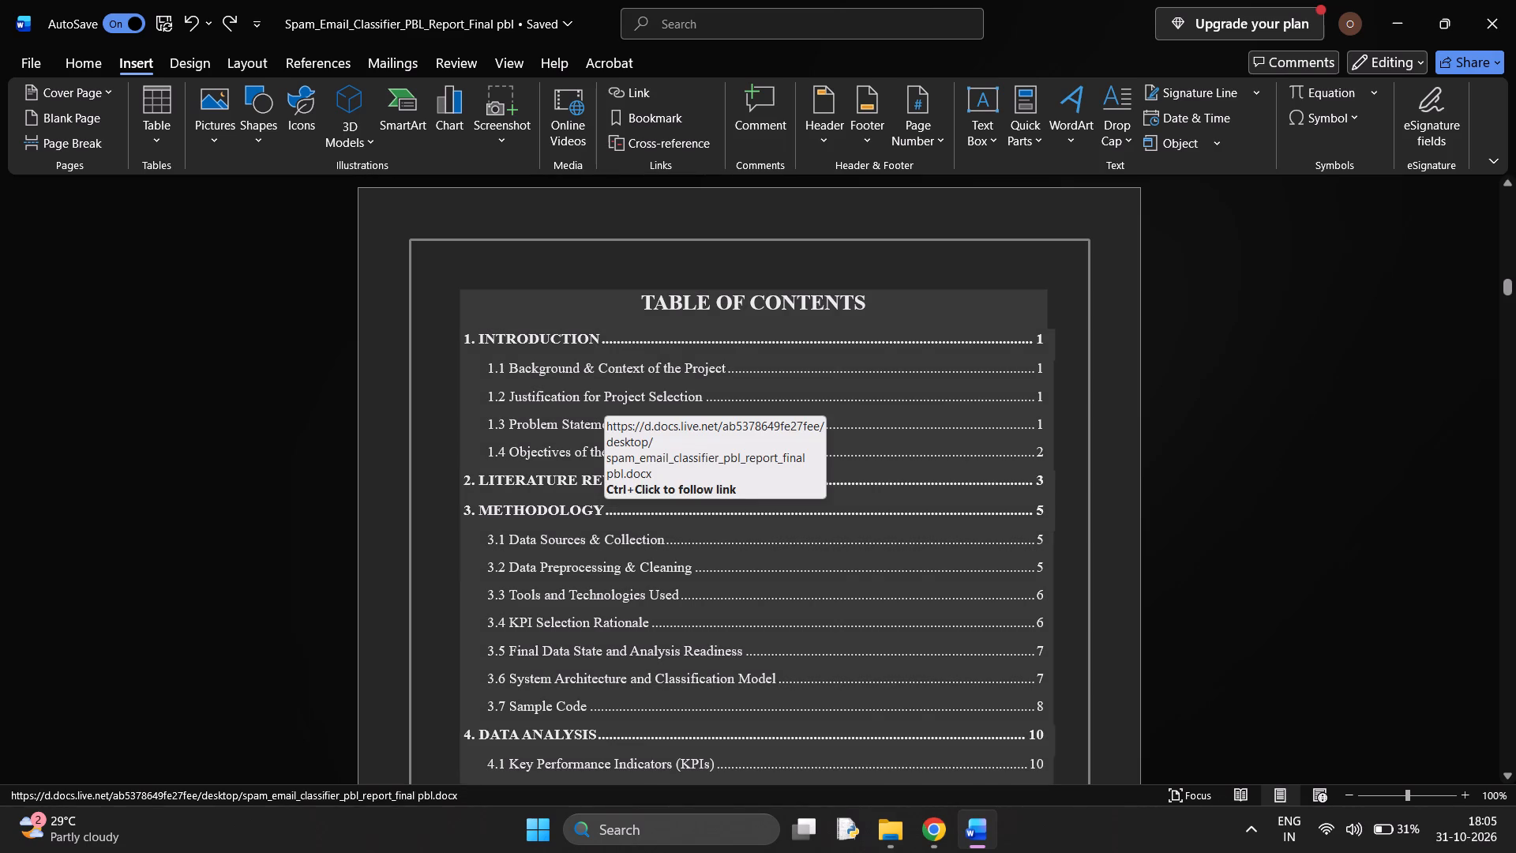
click(611, 512)
scroll(610, 520, down, 2)
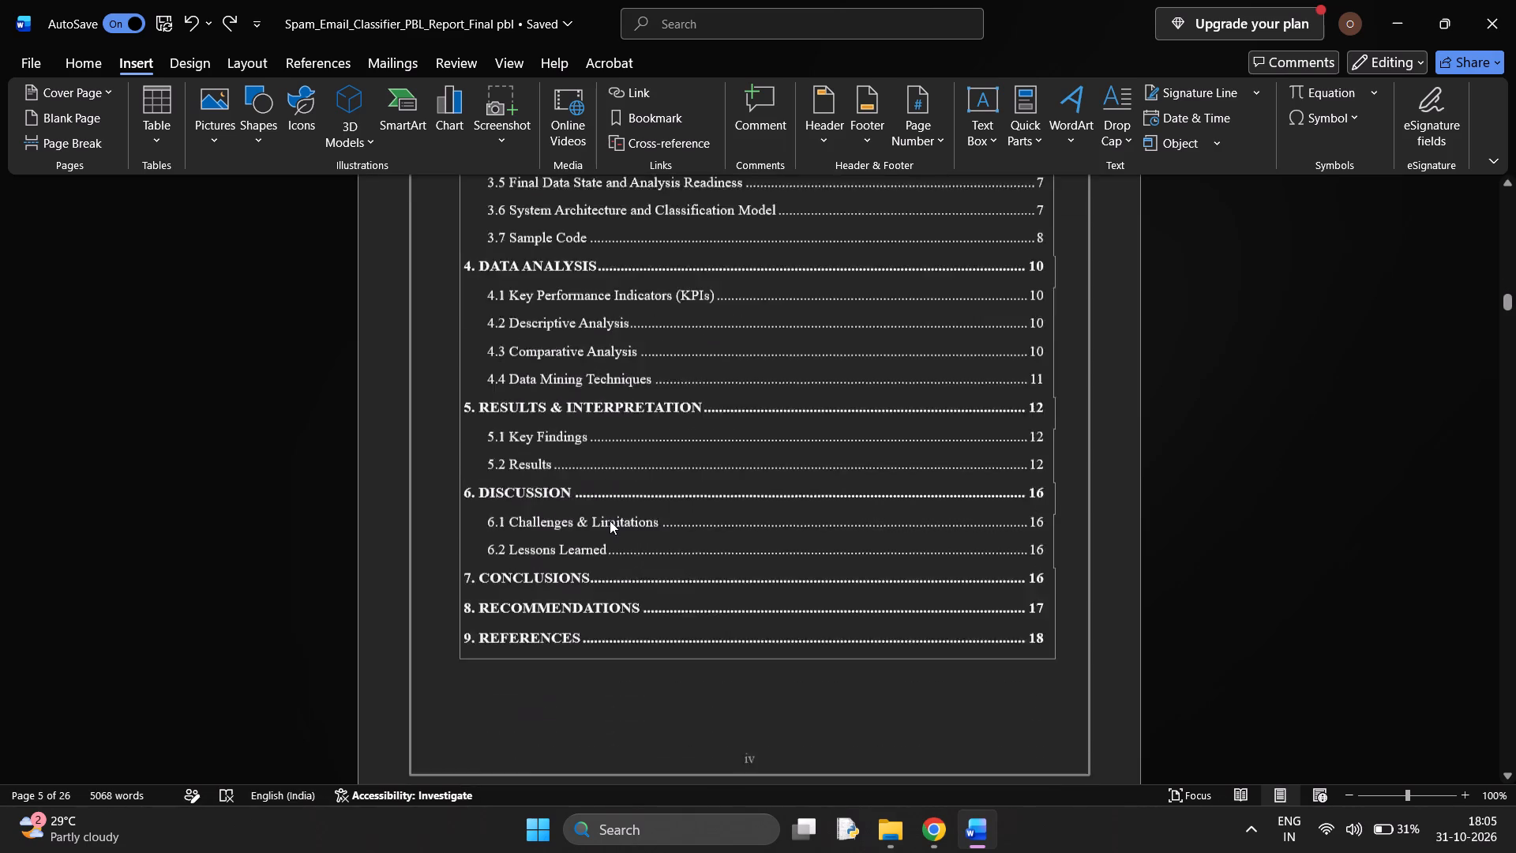
Review the report from the Abstract through the introduction, literature review and methodology up to section 3.7 Sample Code.
scroll(610, 520, down, 6)
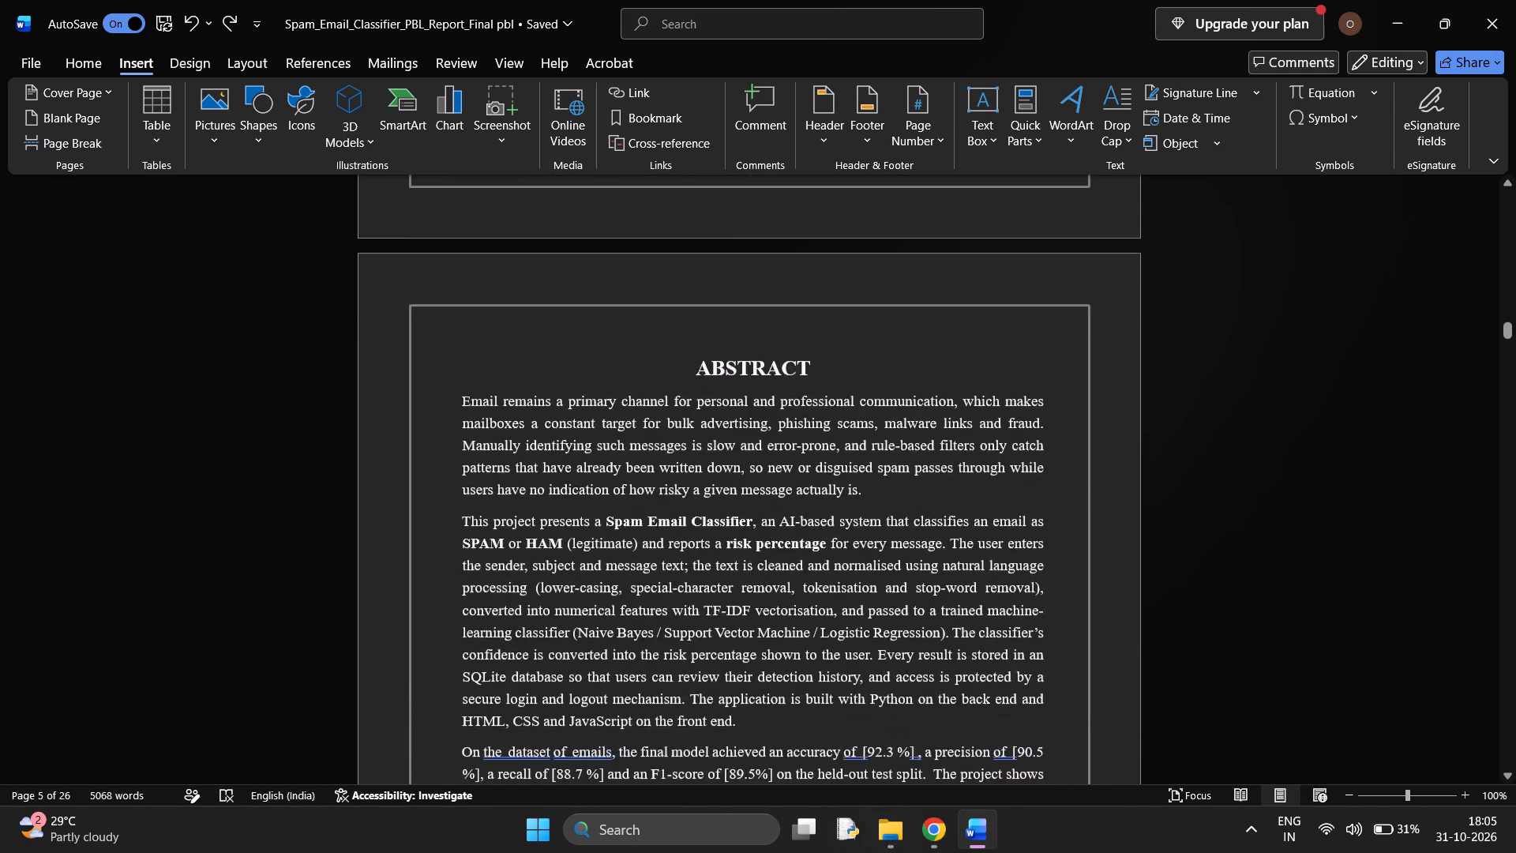
scroll(610, 520, down, 6)
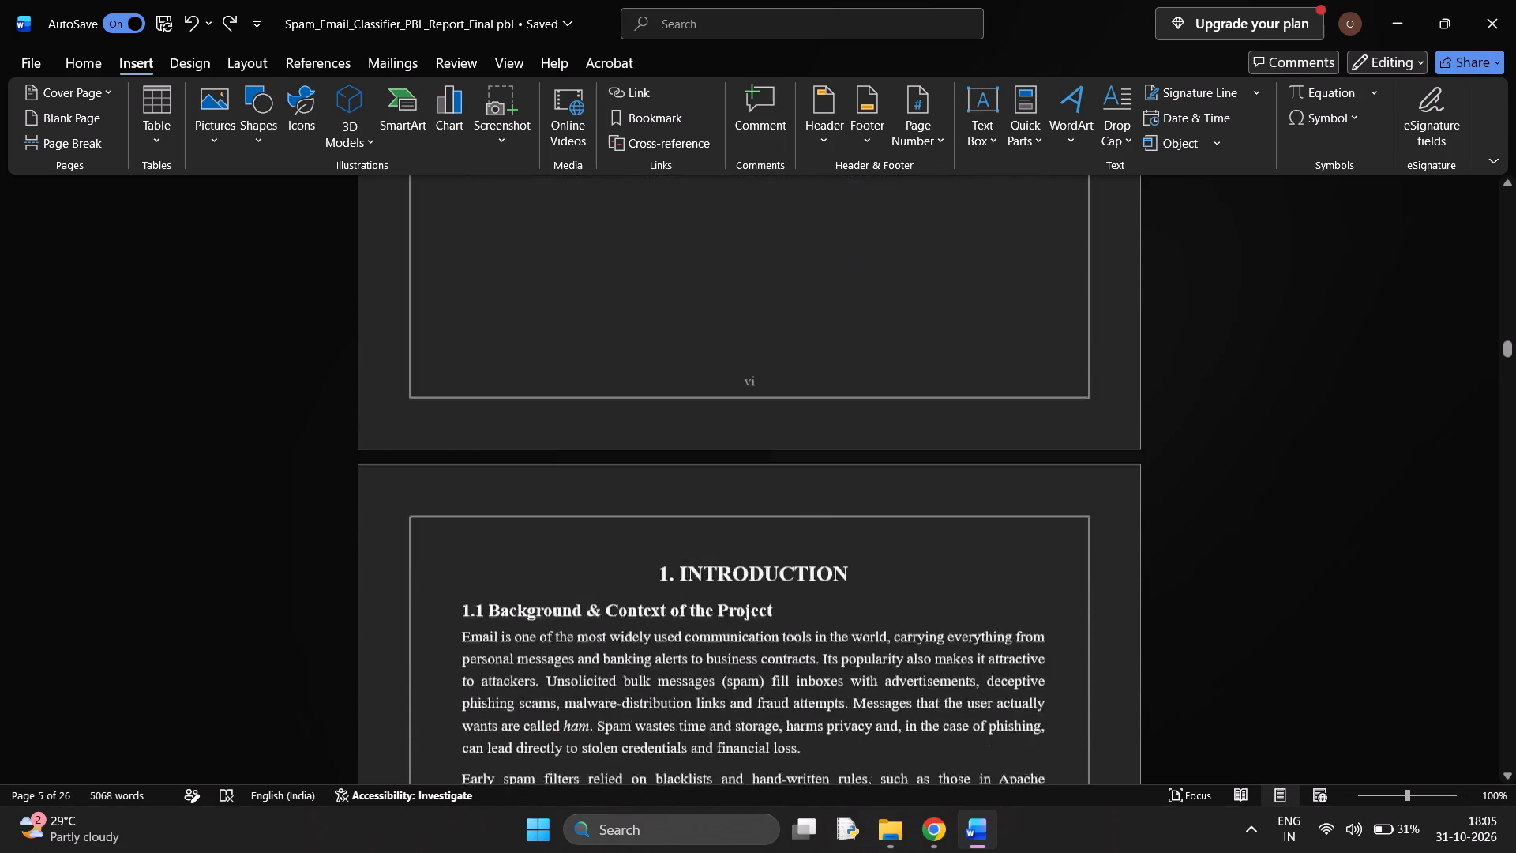
scroll(610, 520, down, 5)
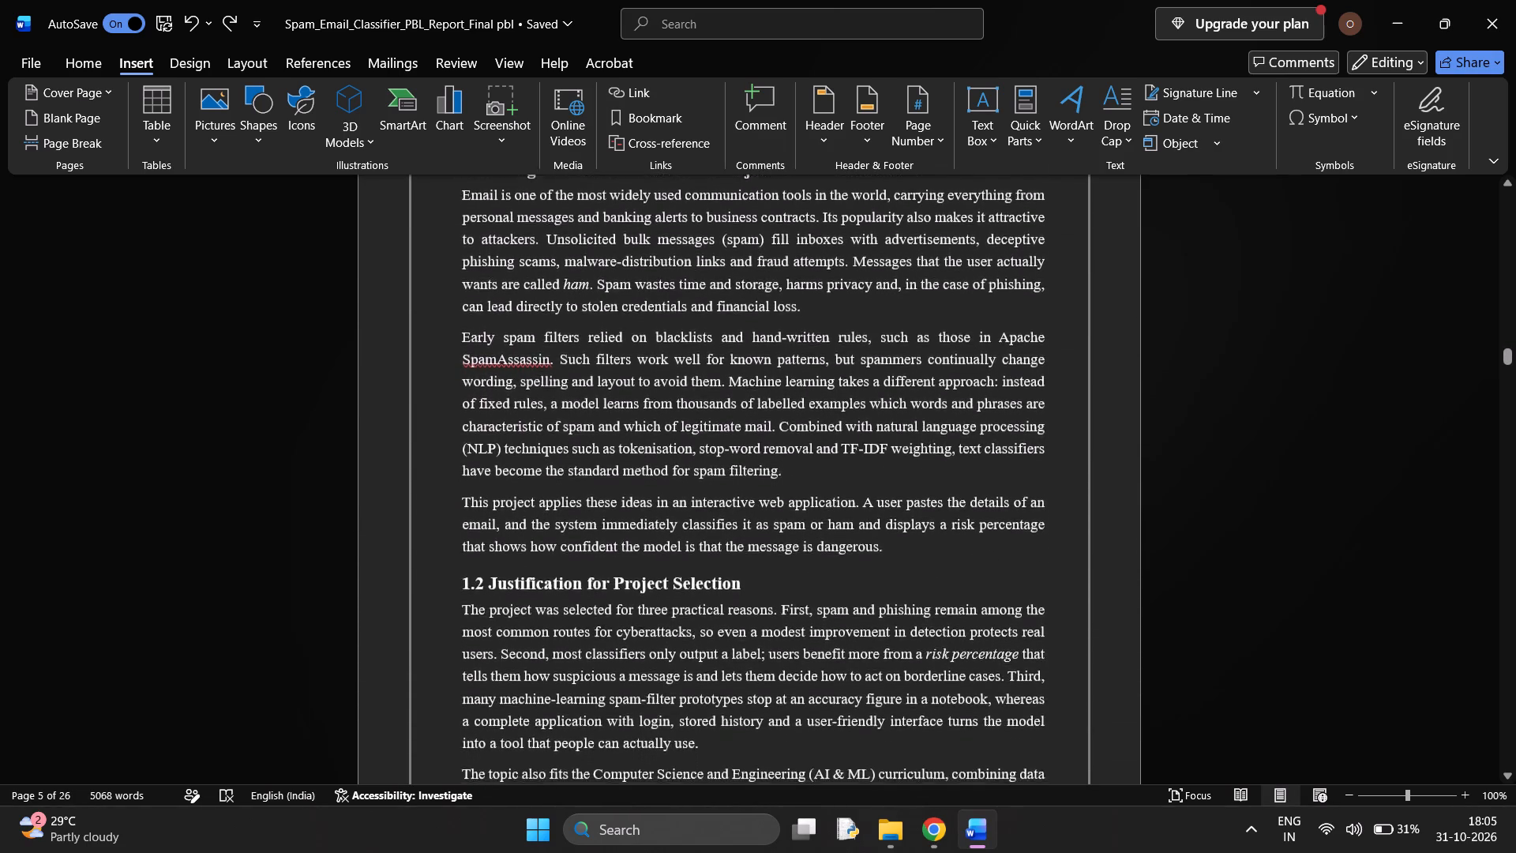
scroll(610, 520, down, 6)
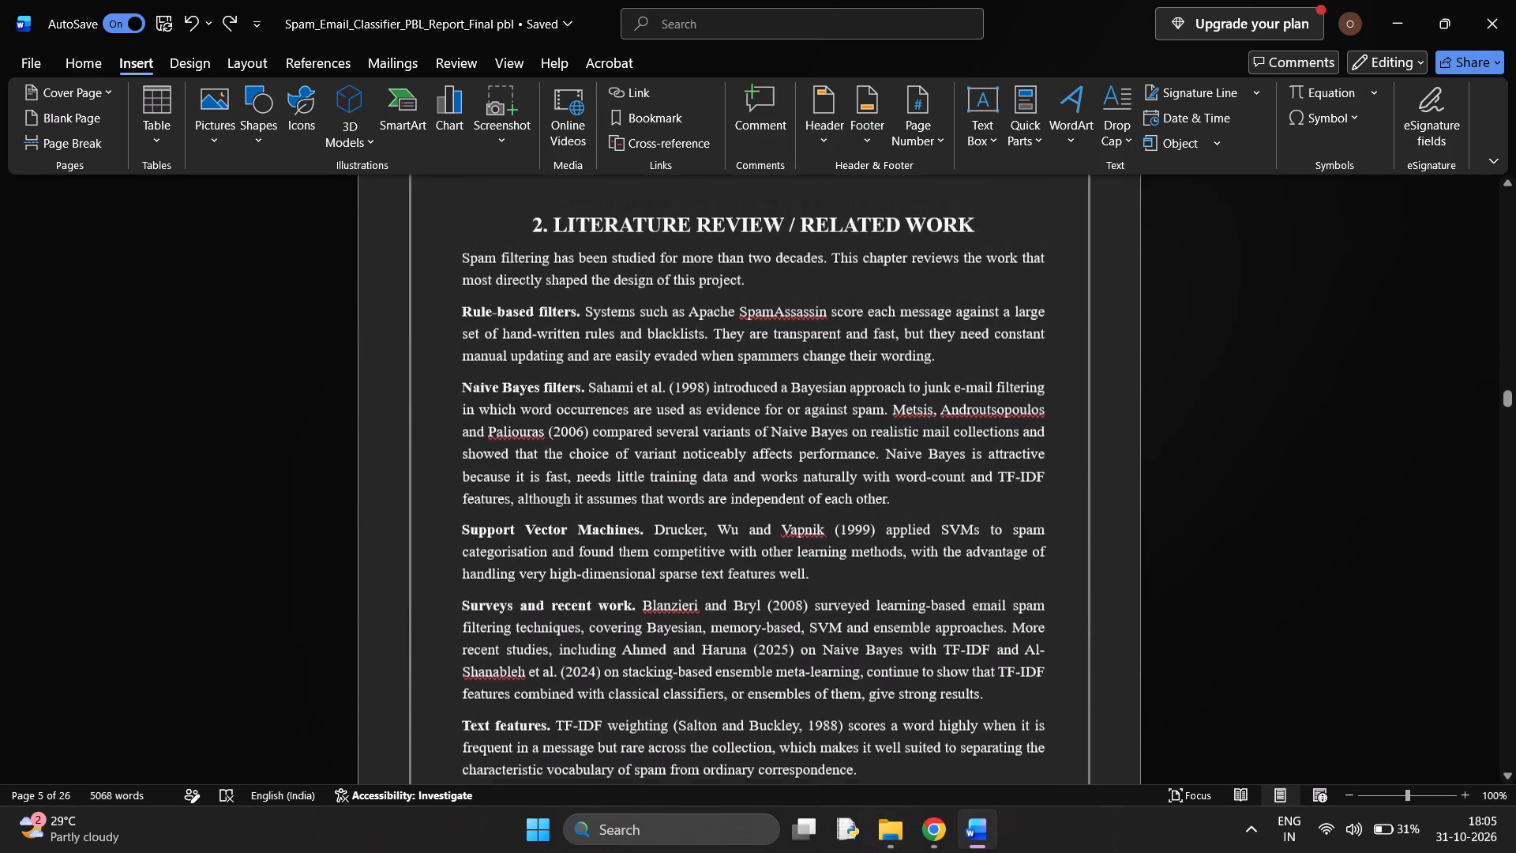
scroll(610, 520, down, 1)
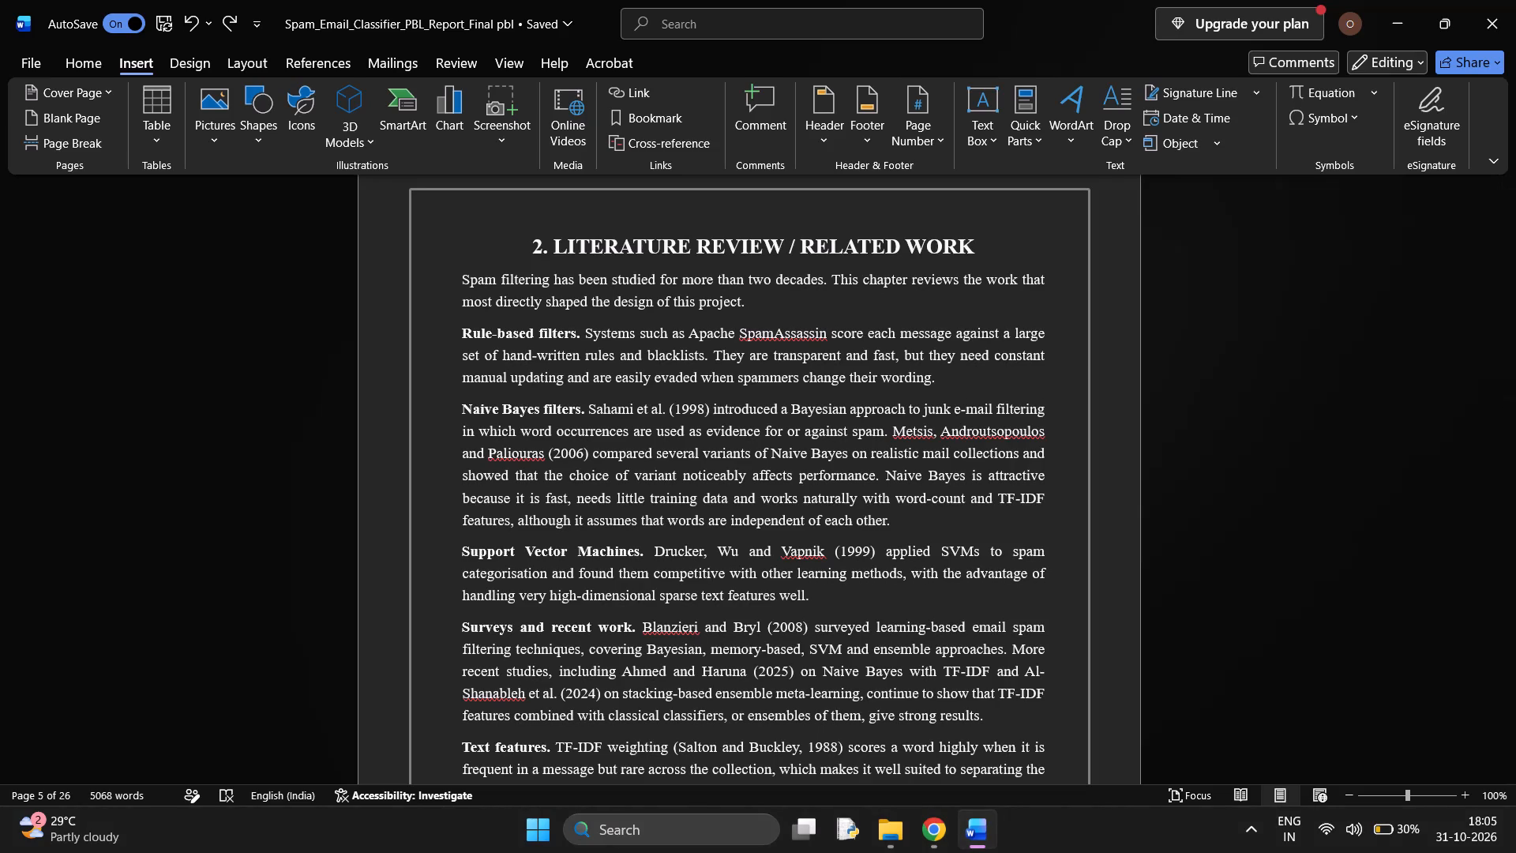
scroll(610, 520, down, 2)
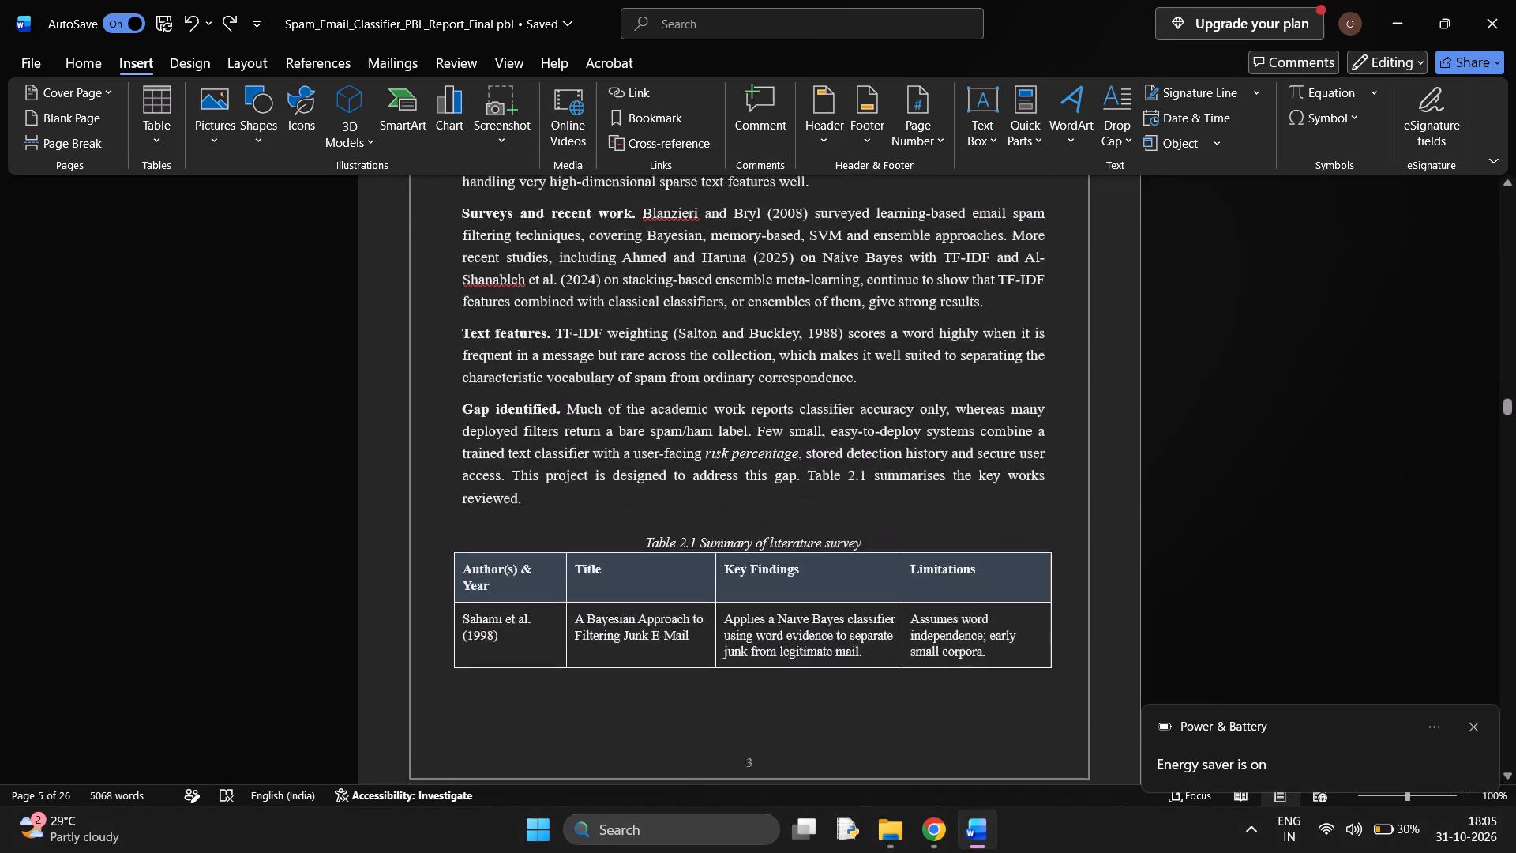
scroll(610, 520, down, 5)
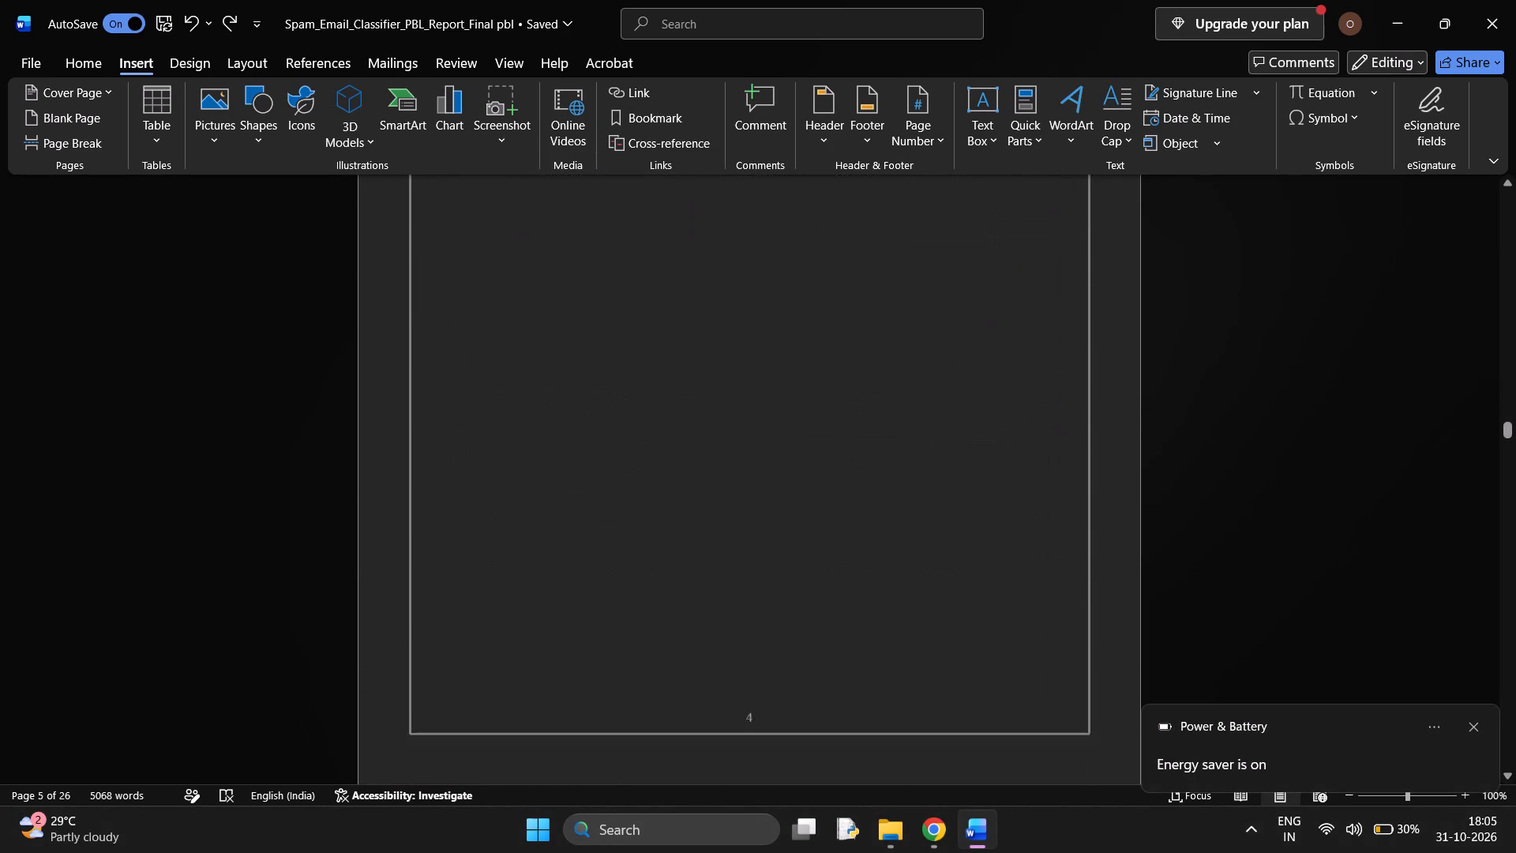
scroll(610, 520, down, 5)
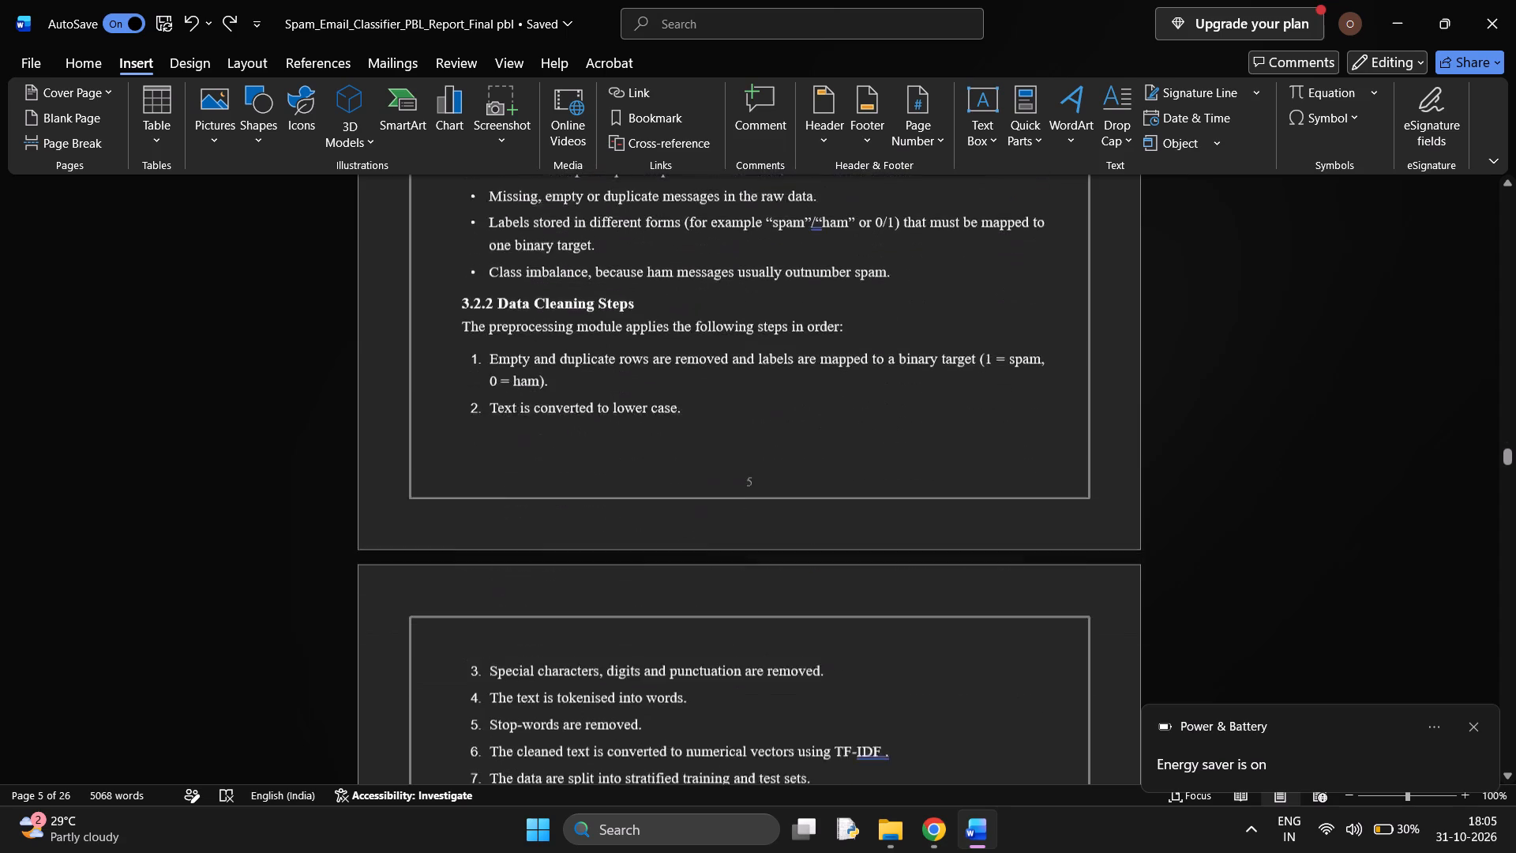
scroll(610, 520, down, 6)
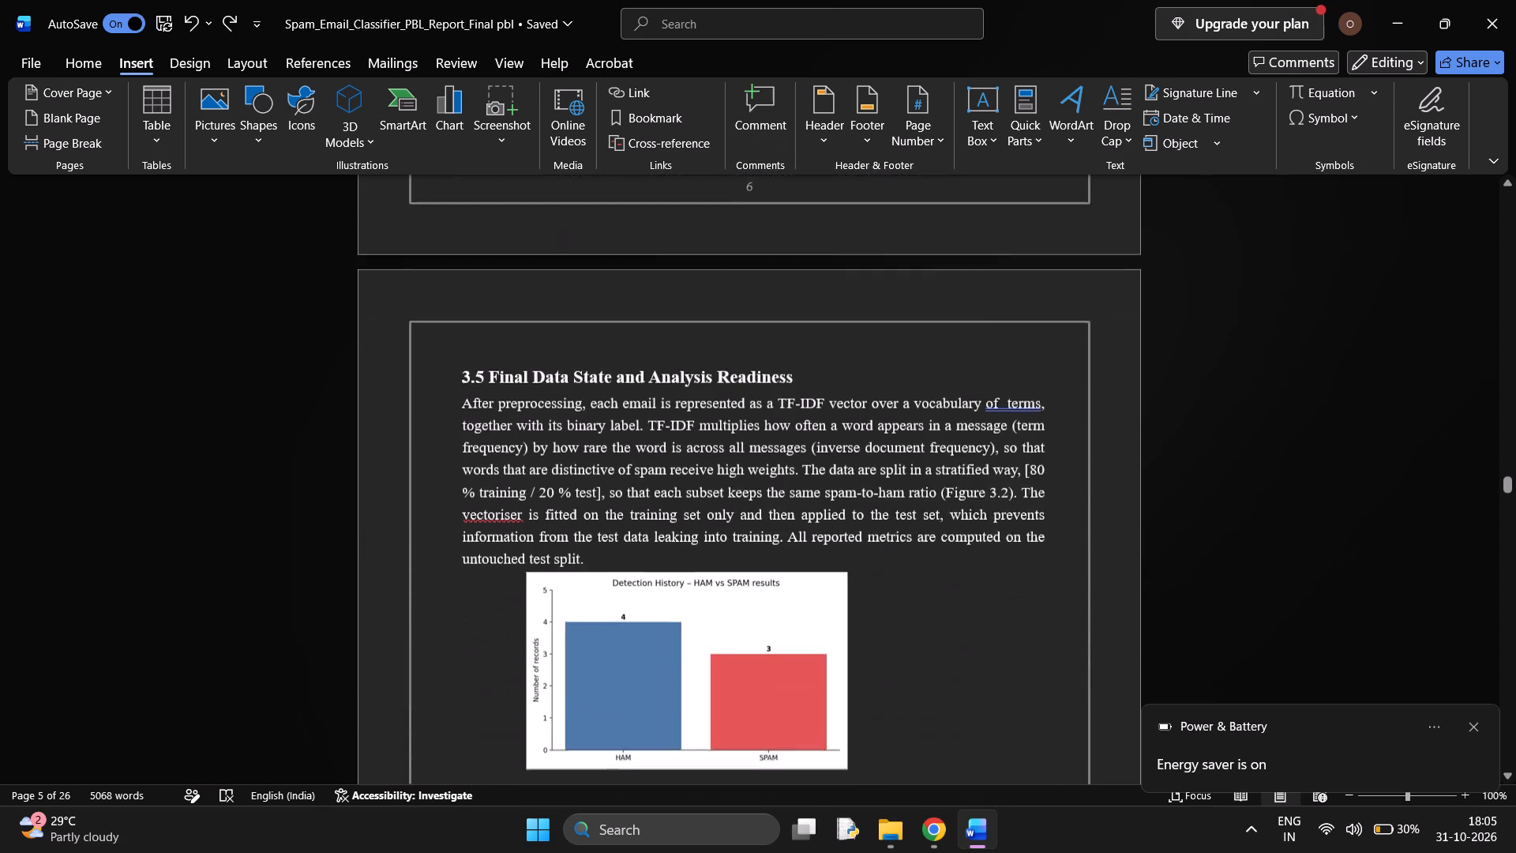
scroll(610, 520, down, 6)
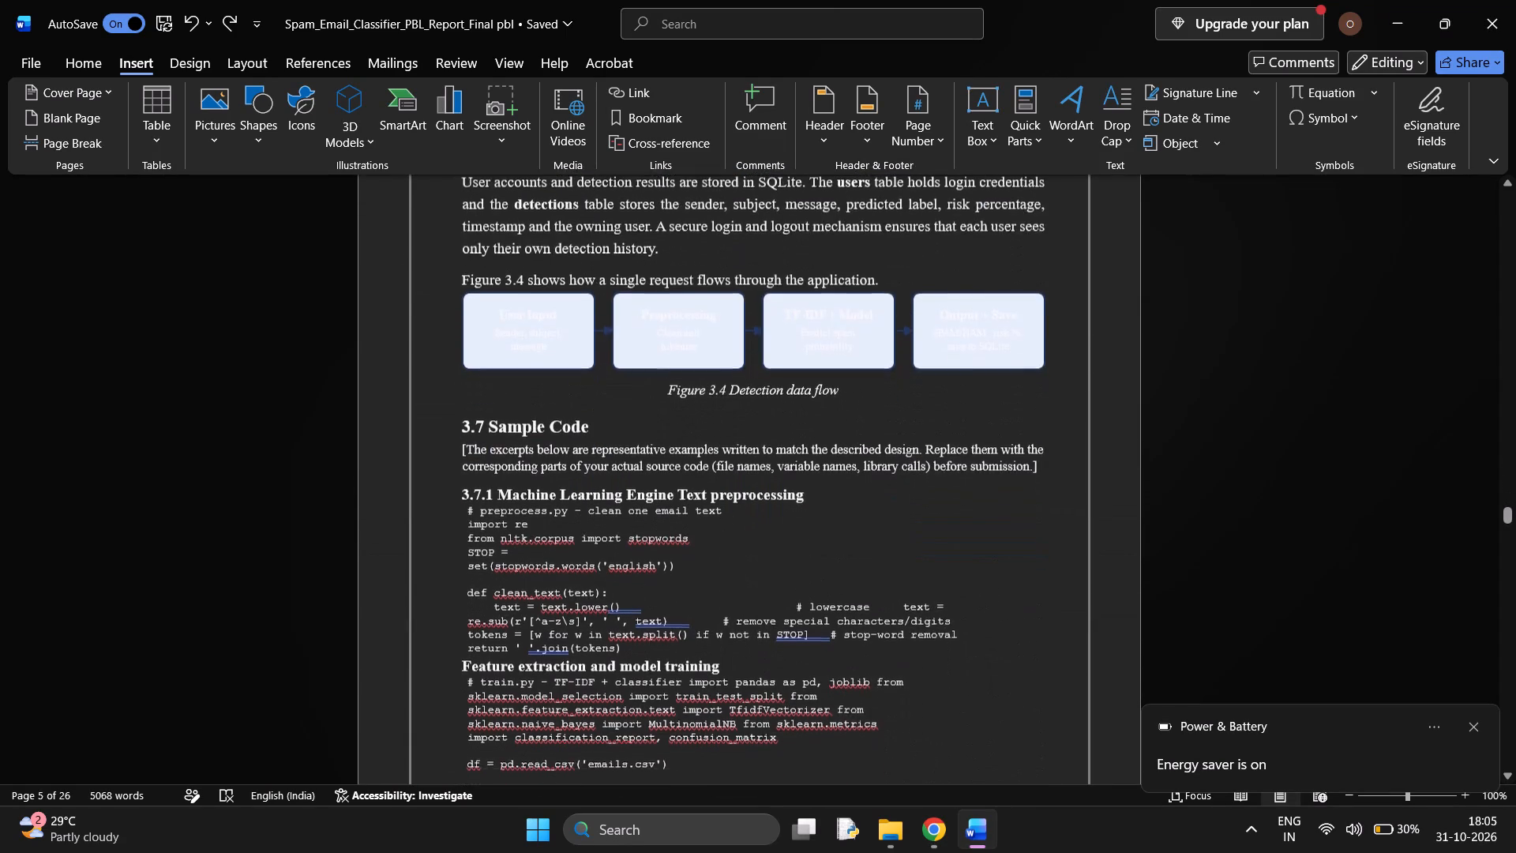
scroll(610, 520, down, 2)
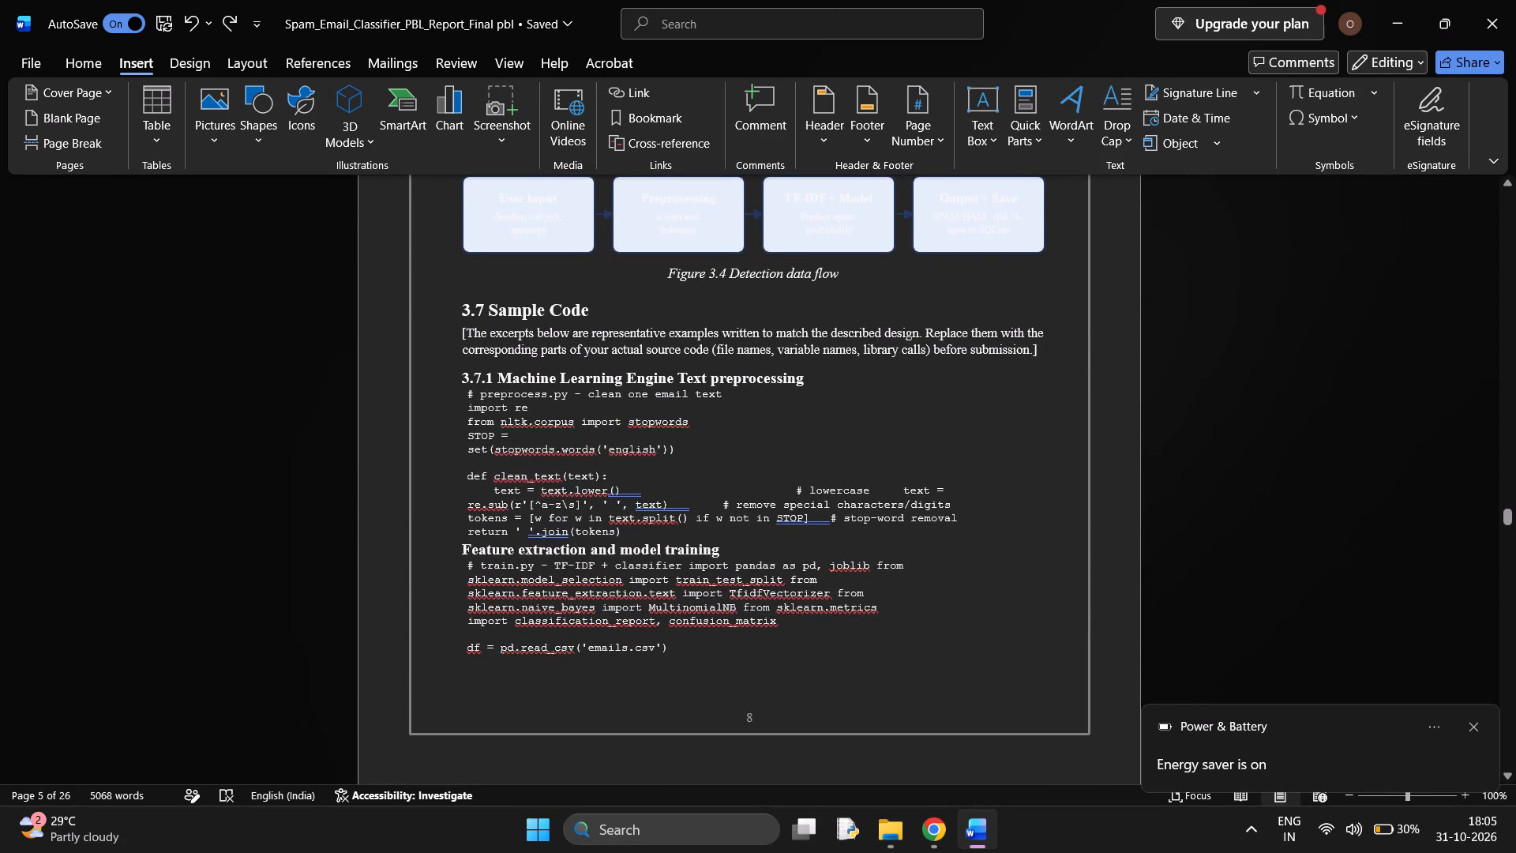
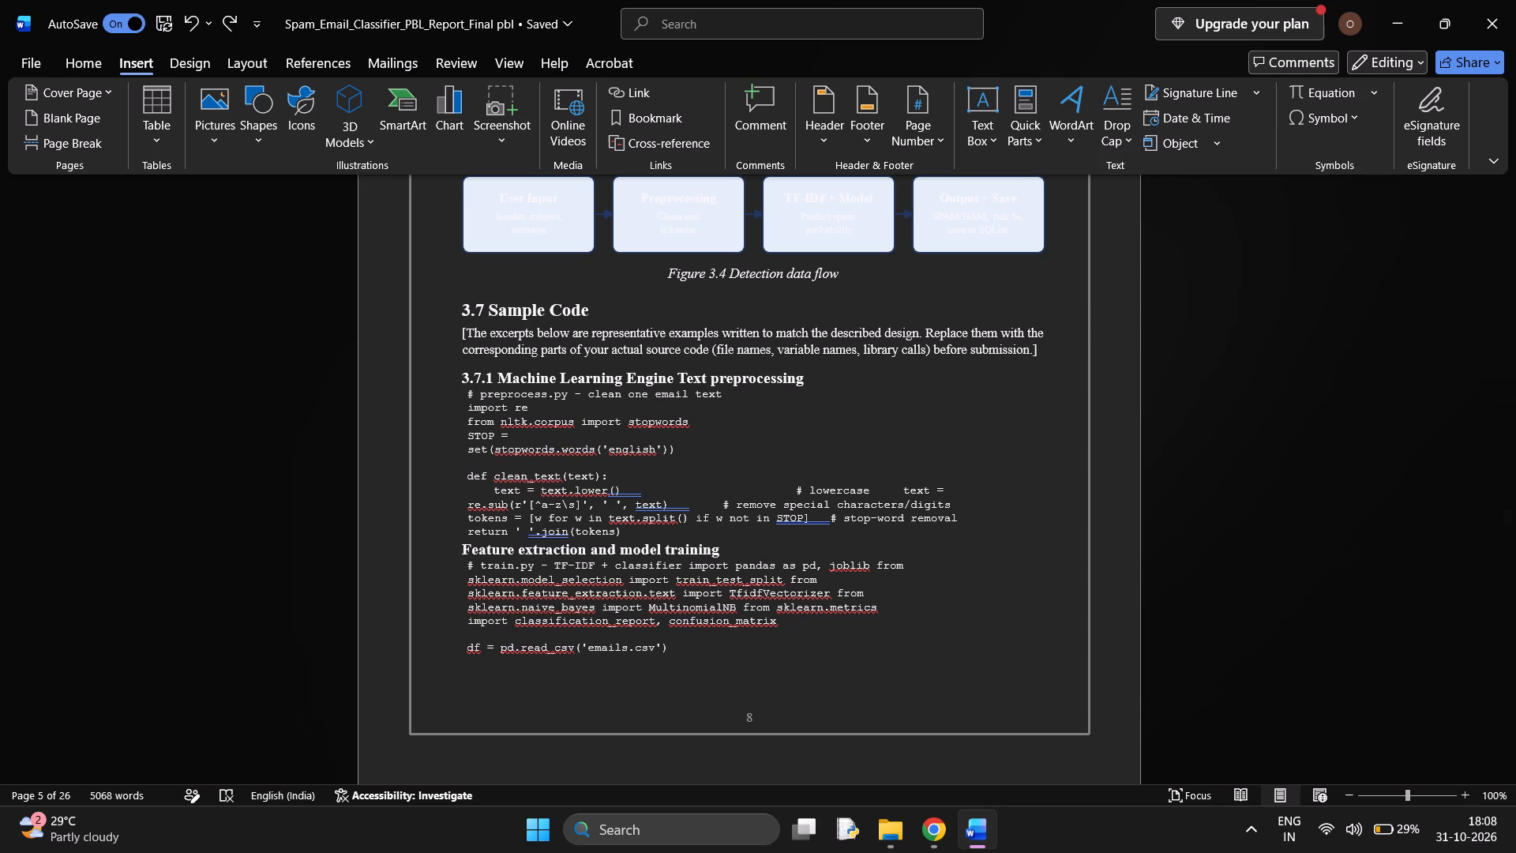
Review the section 3.7 sample code listings, from feature extraction and model training through 3.7.2 Backend and Database.
scroll(1176, 292, down, 4)
scroll(1179, 263, up, 1)
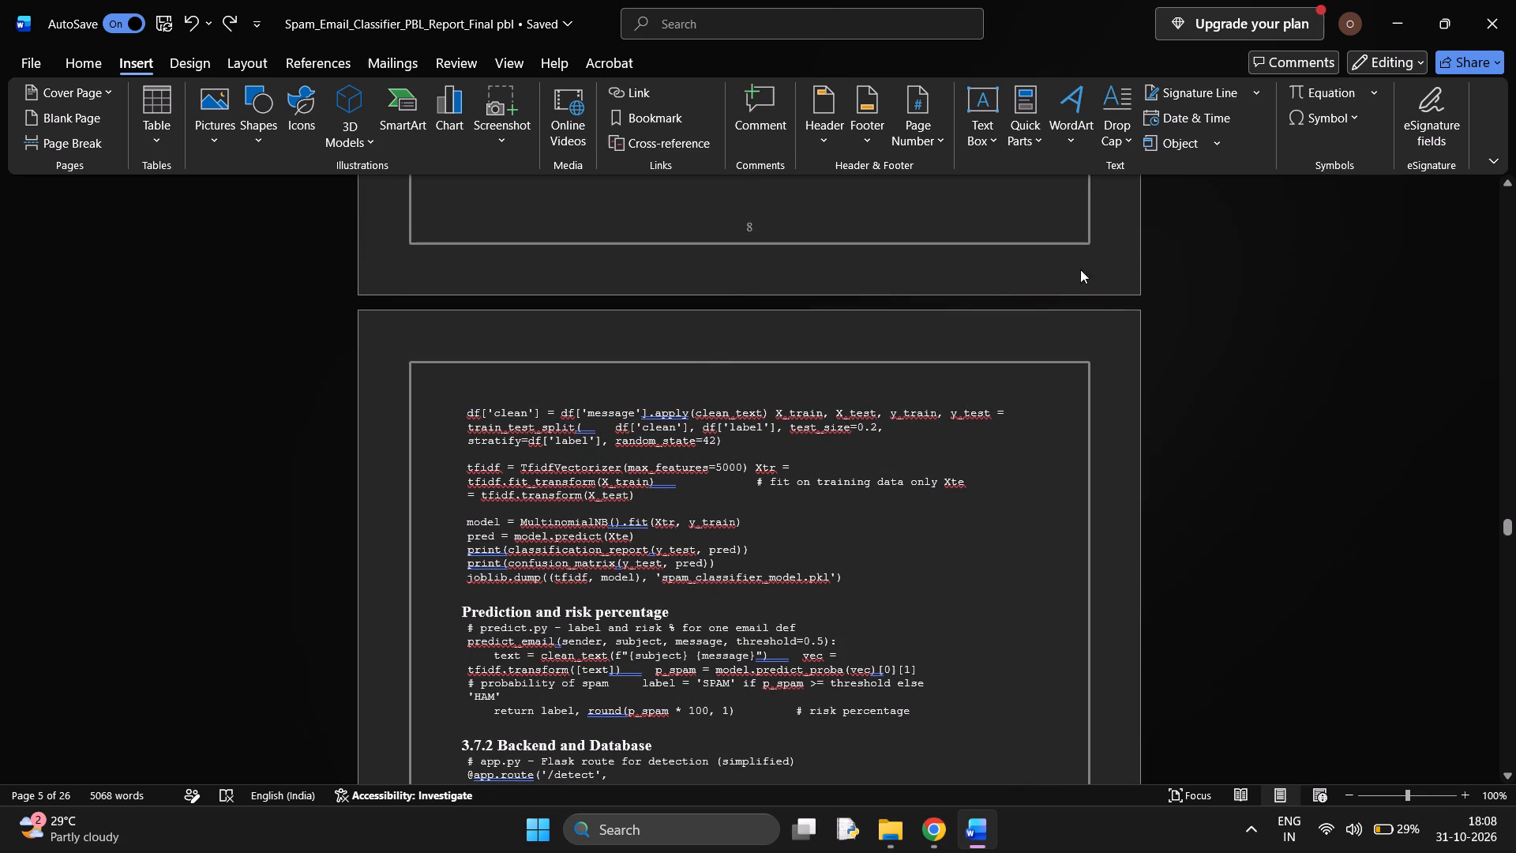
scroll(647, 413, down, 1)
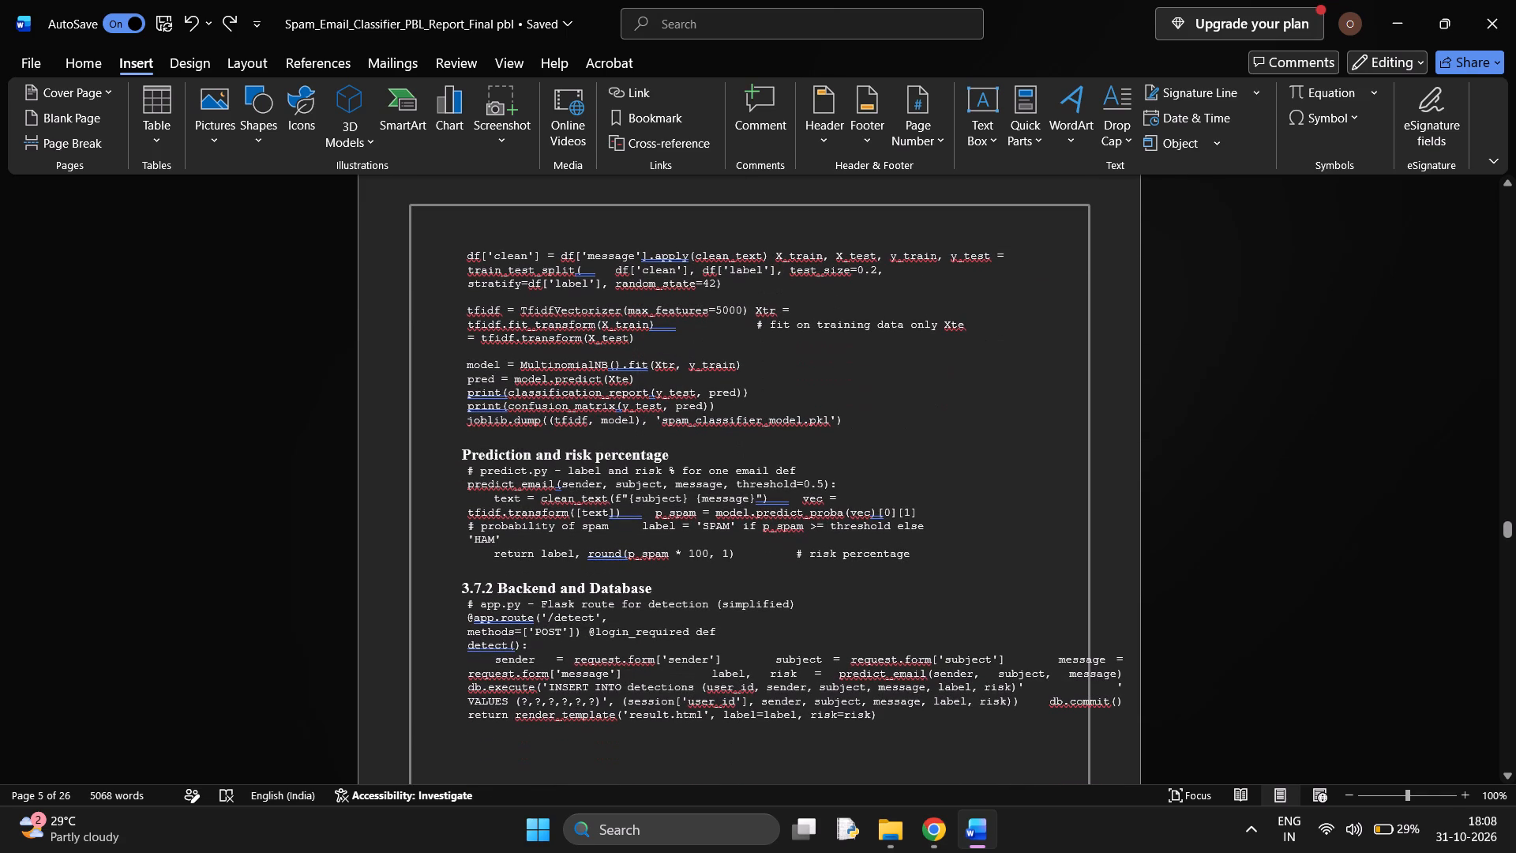
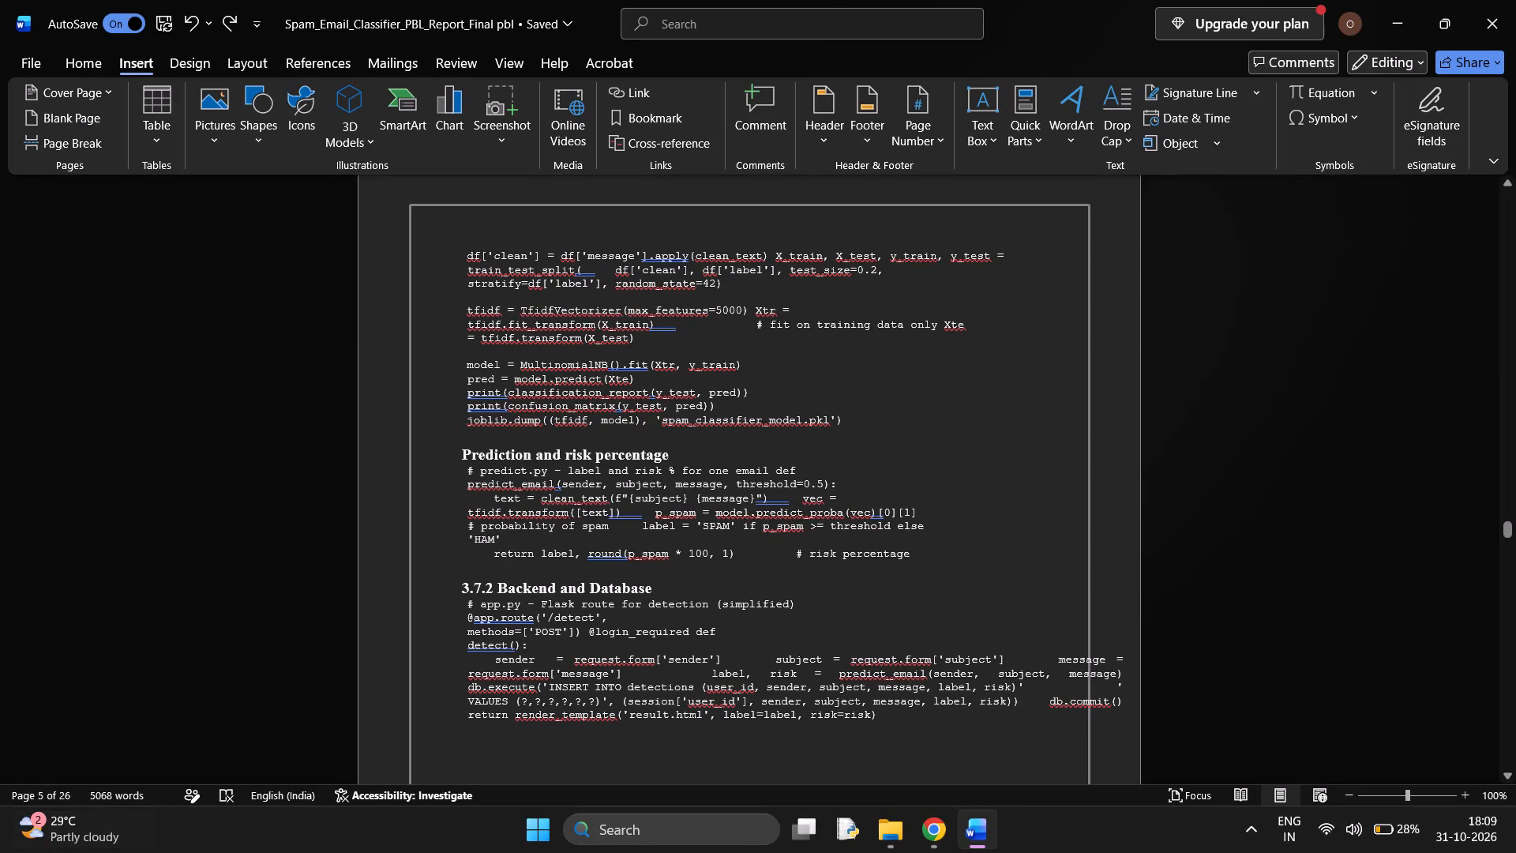
Recheck the section 3.7 sample code pages, from the bracketed note under the heading through the 3.7.2 Backend and Database listing.
scroll(1104, 599, up, 2)
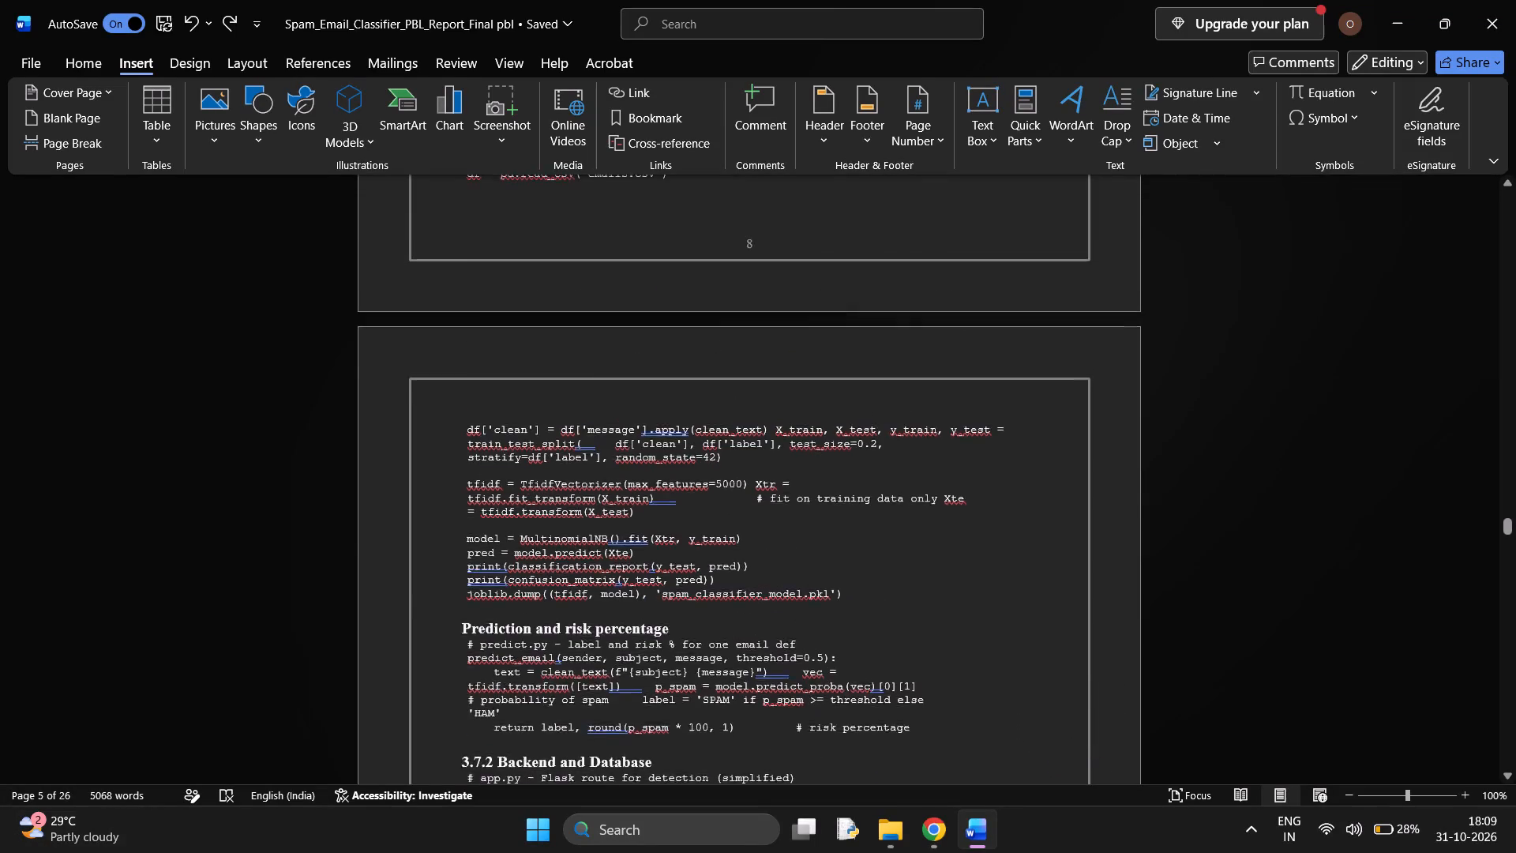
scroll(1104, 599, up, 3)
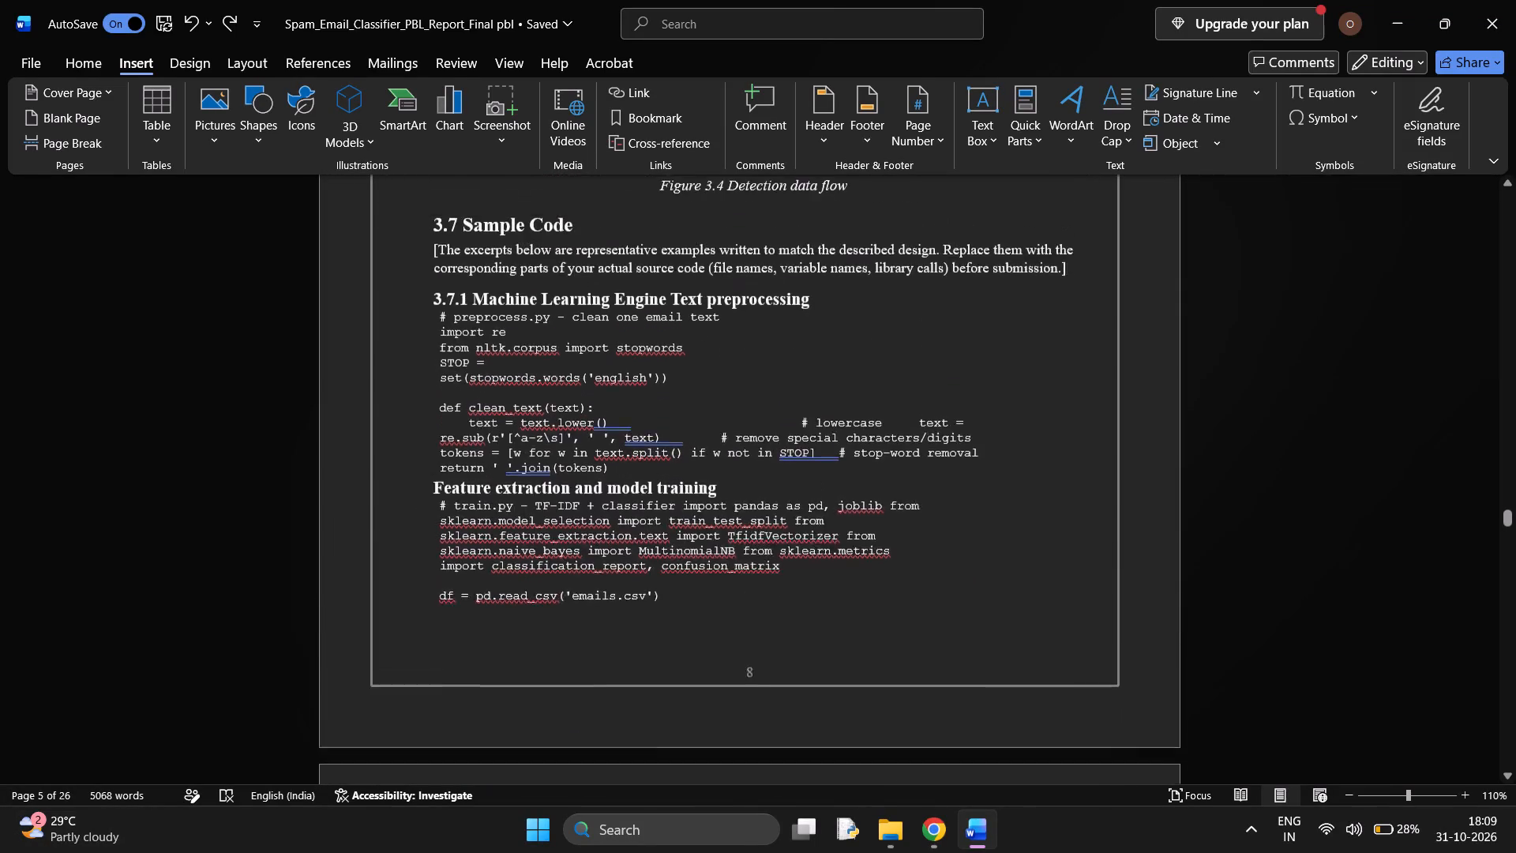
scroll(1104, 599, up, 1)
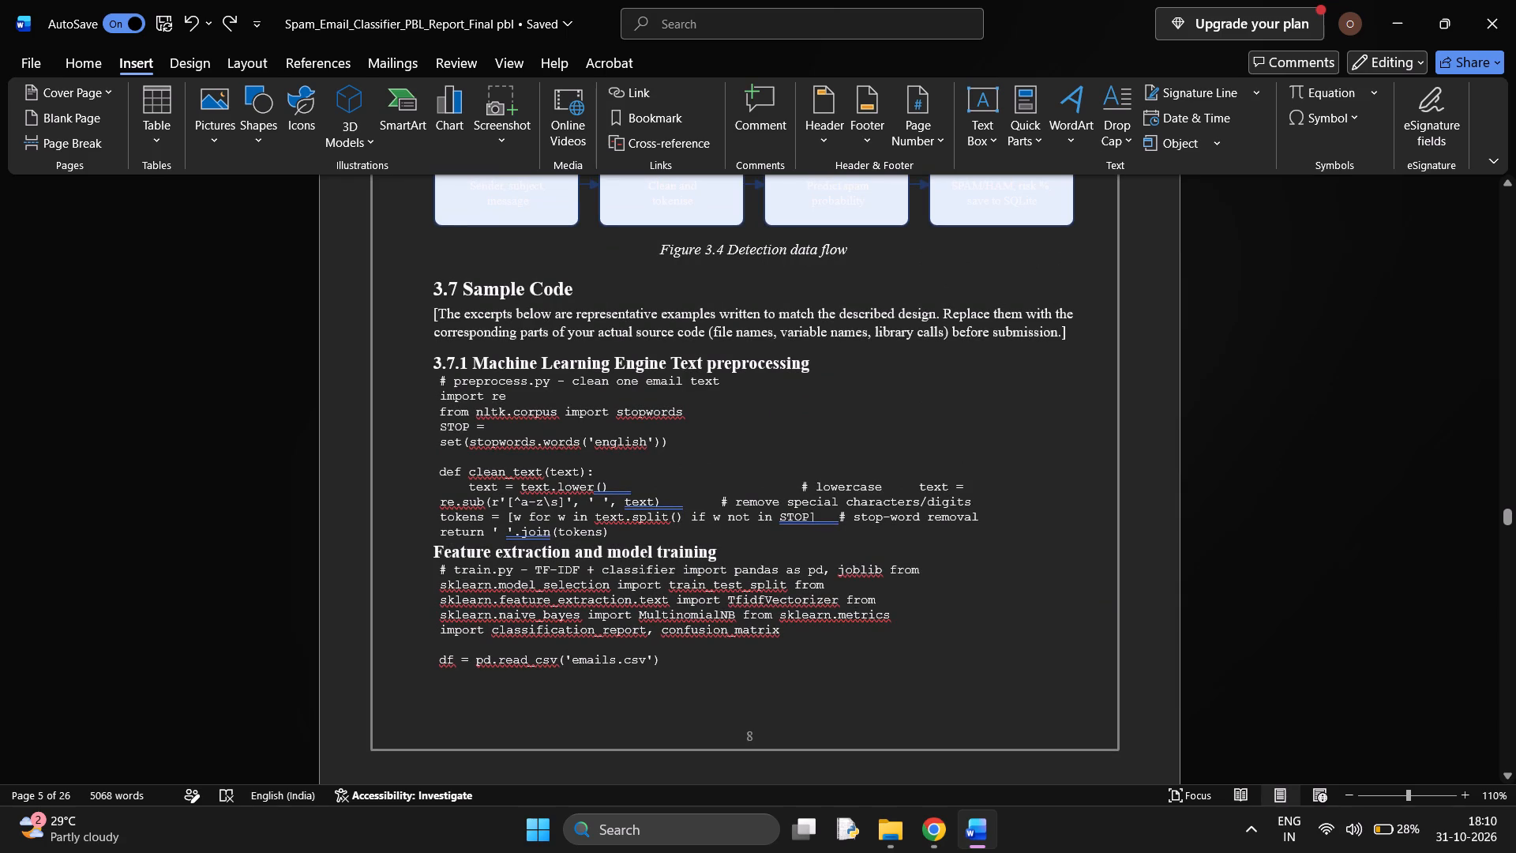
scroll(1104, 599, up, 9)
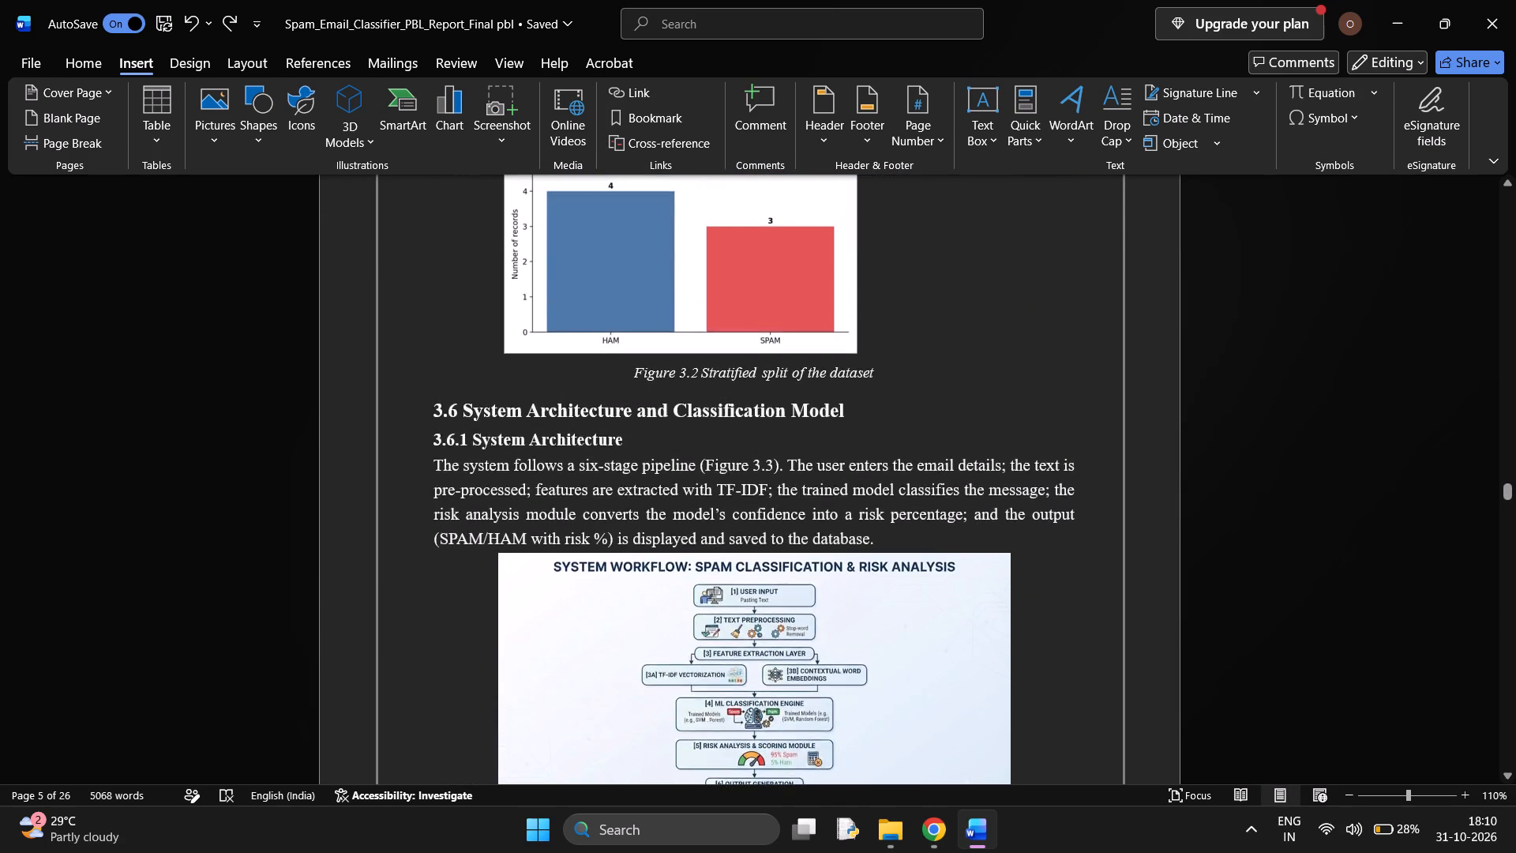
scroll(1104, 599, down, 8)
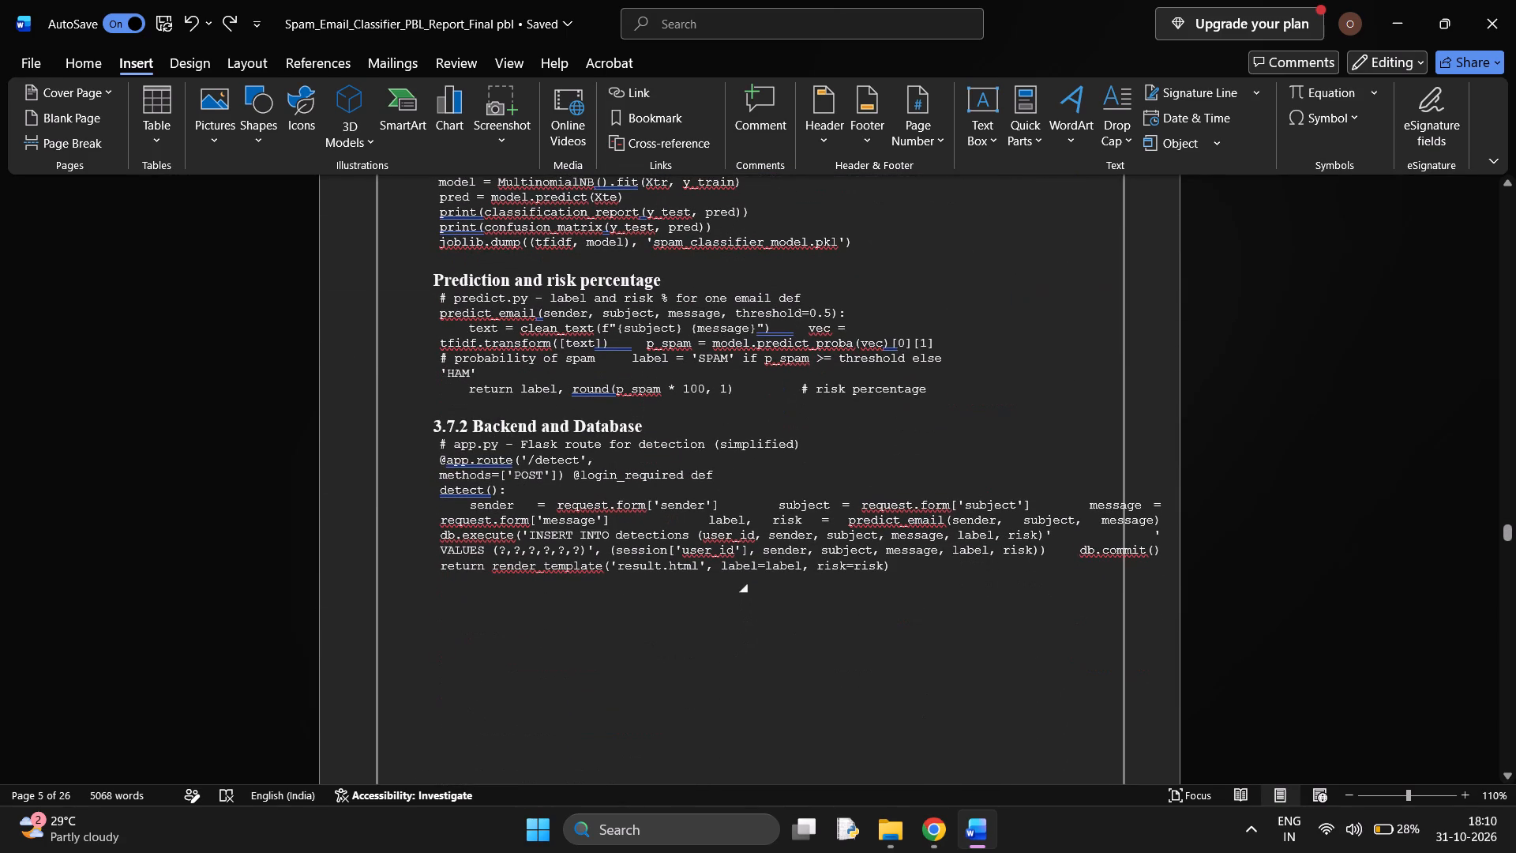
scroll(1109, 587, down, 3)
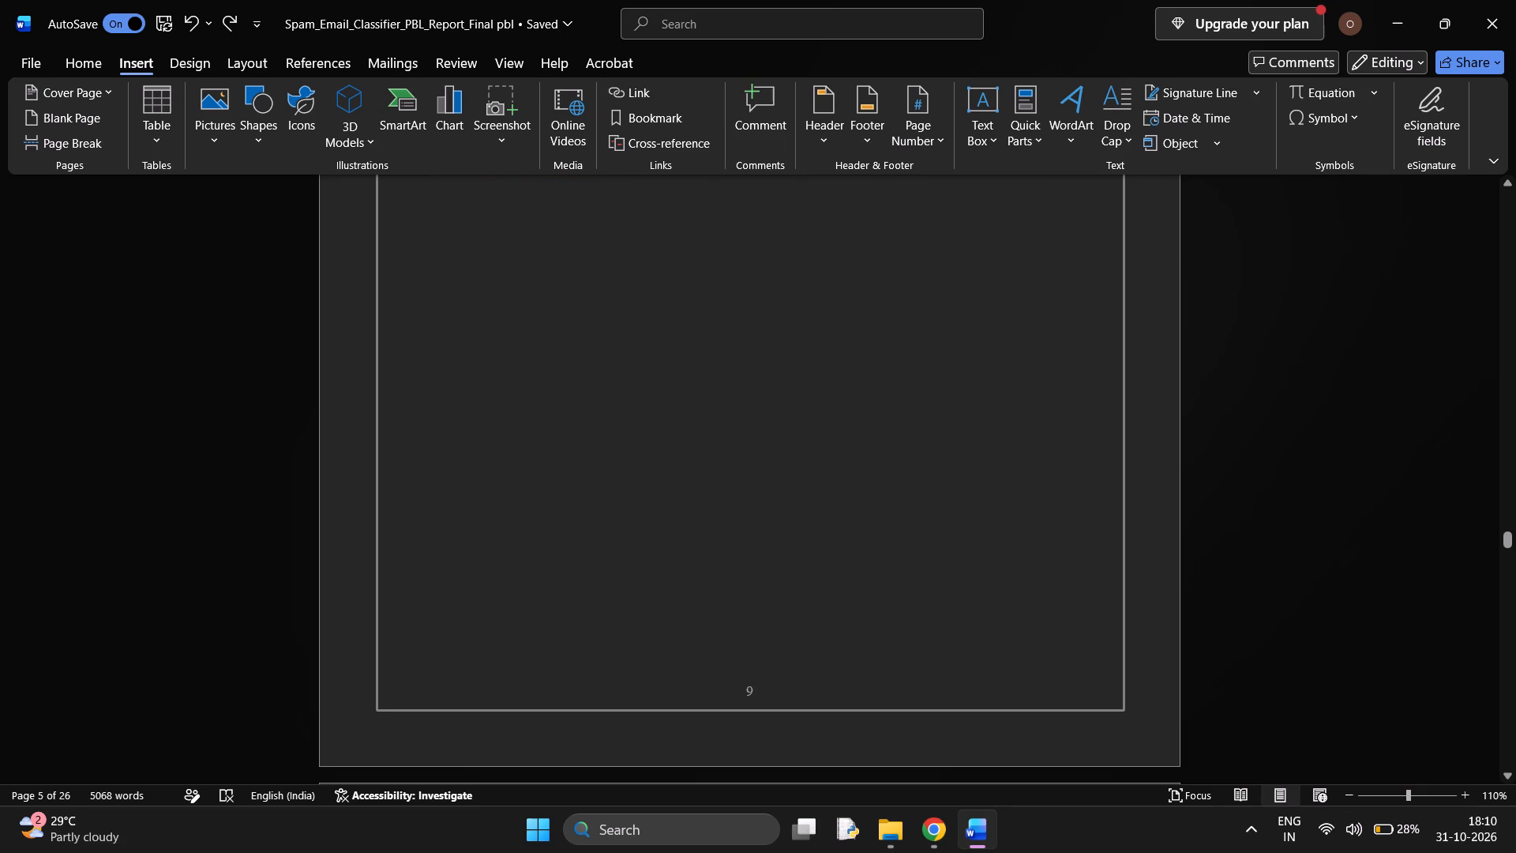
scroll(1109, 587, up, 6)
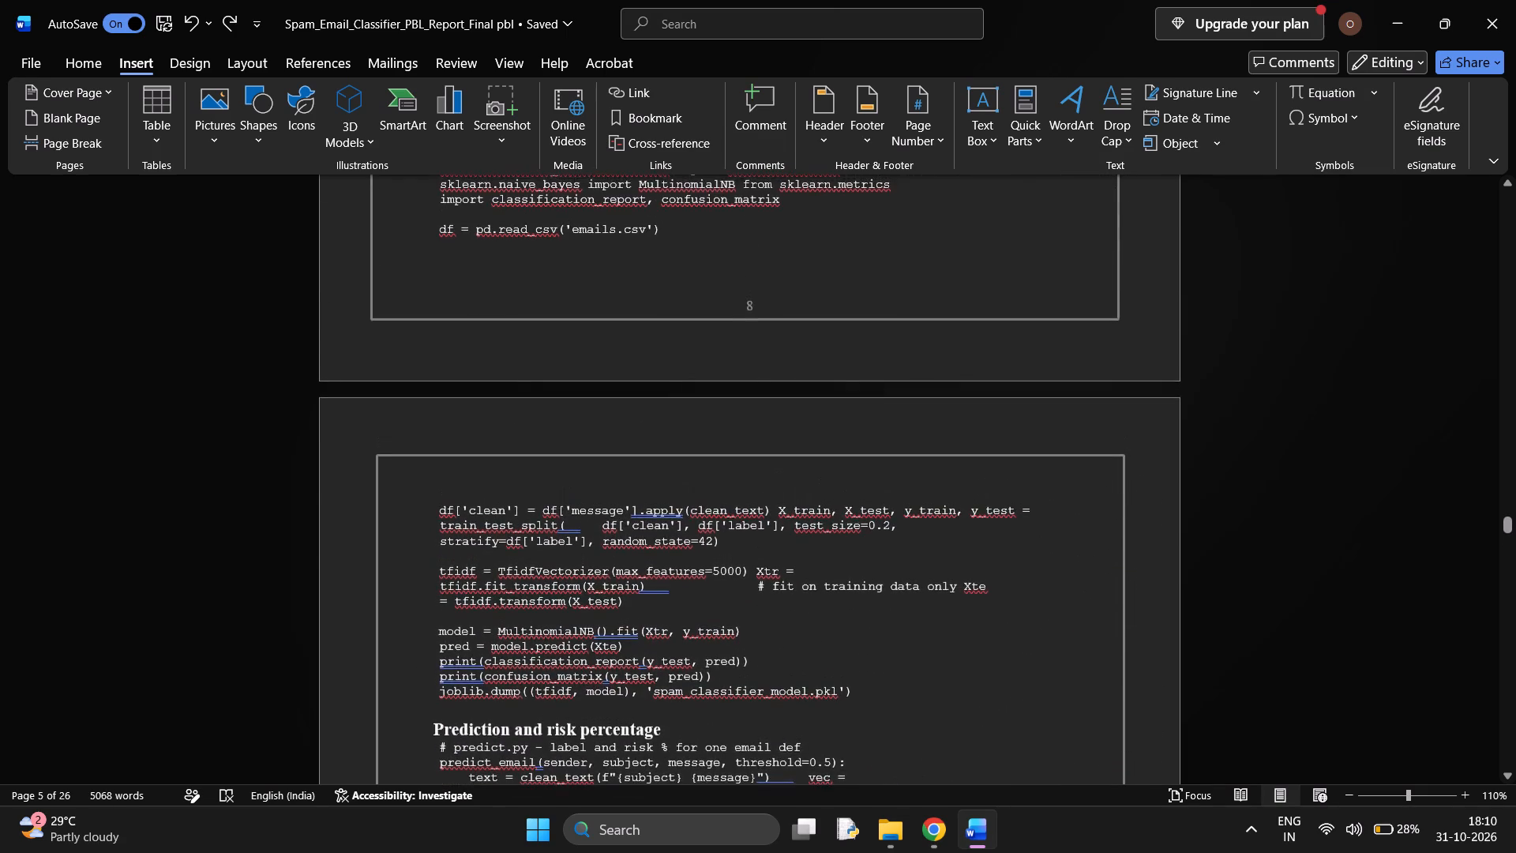
scroll(1109, 587, up, 5)
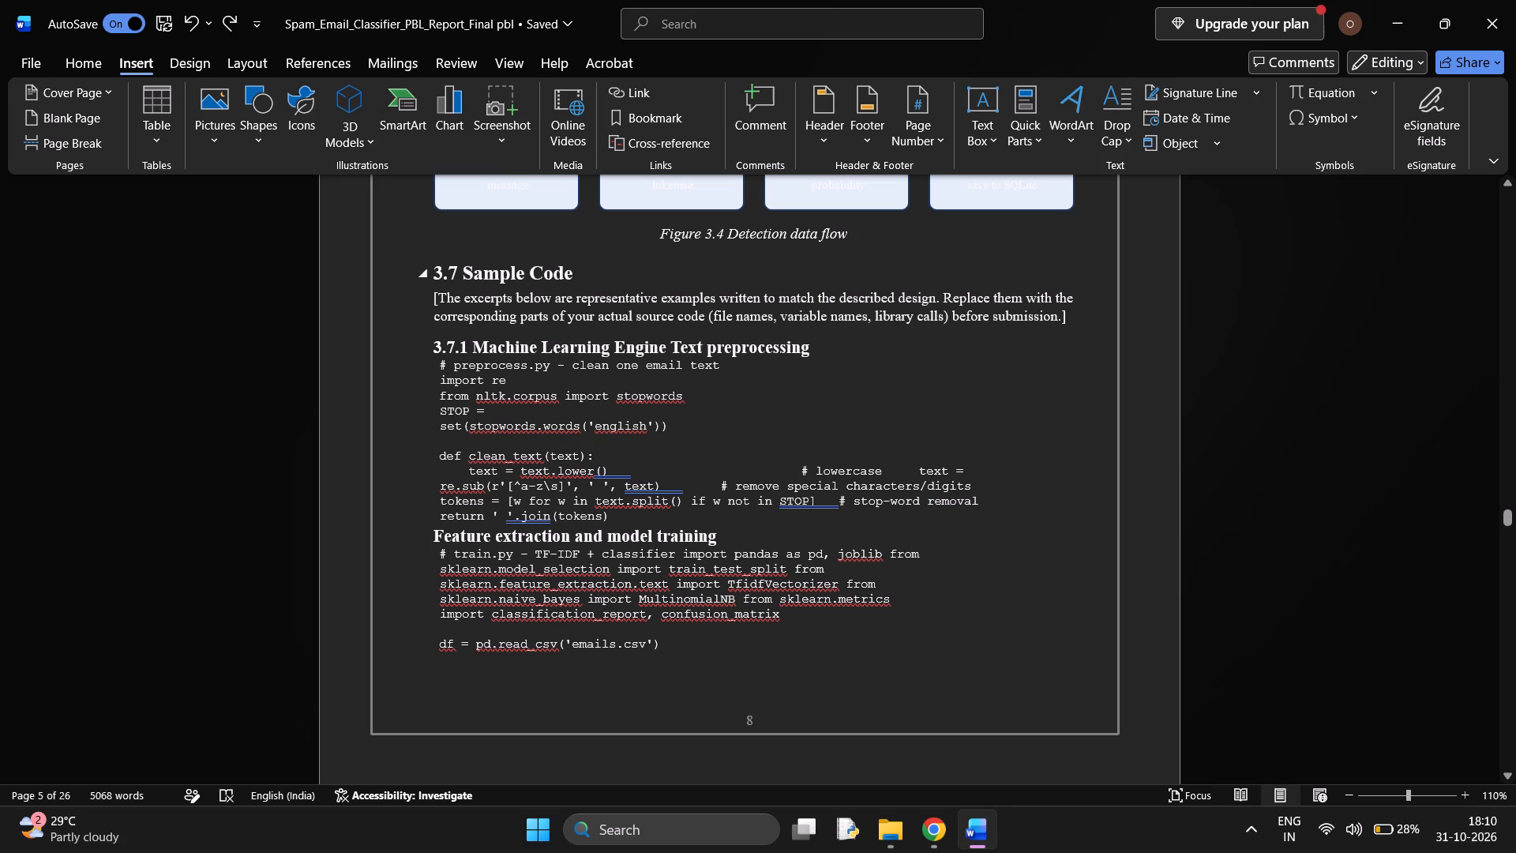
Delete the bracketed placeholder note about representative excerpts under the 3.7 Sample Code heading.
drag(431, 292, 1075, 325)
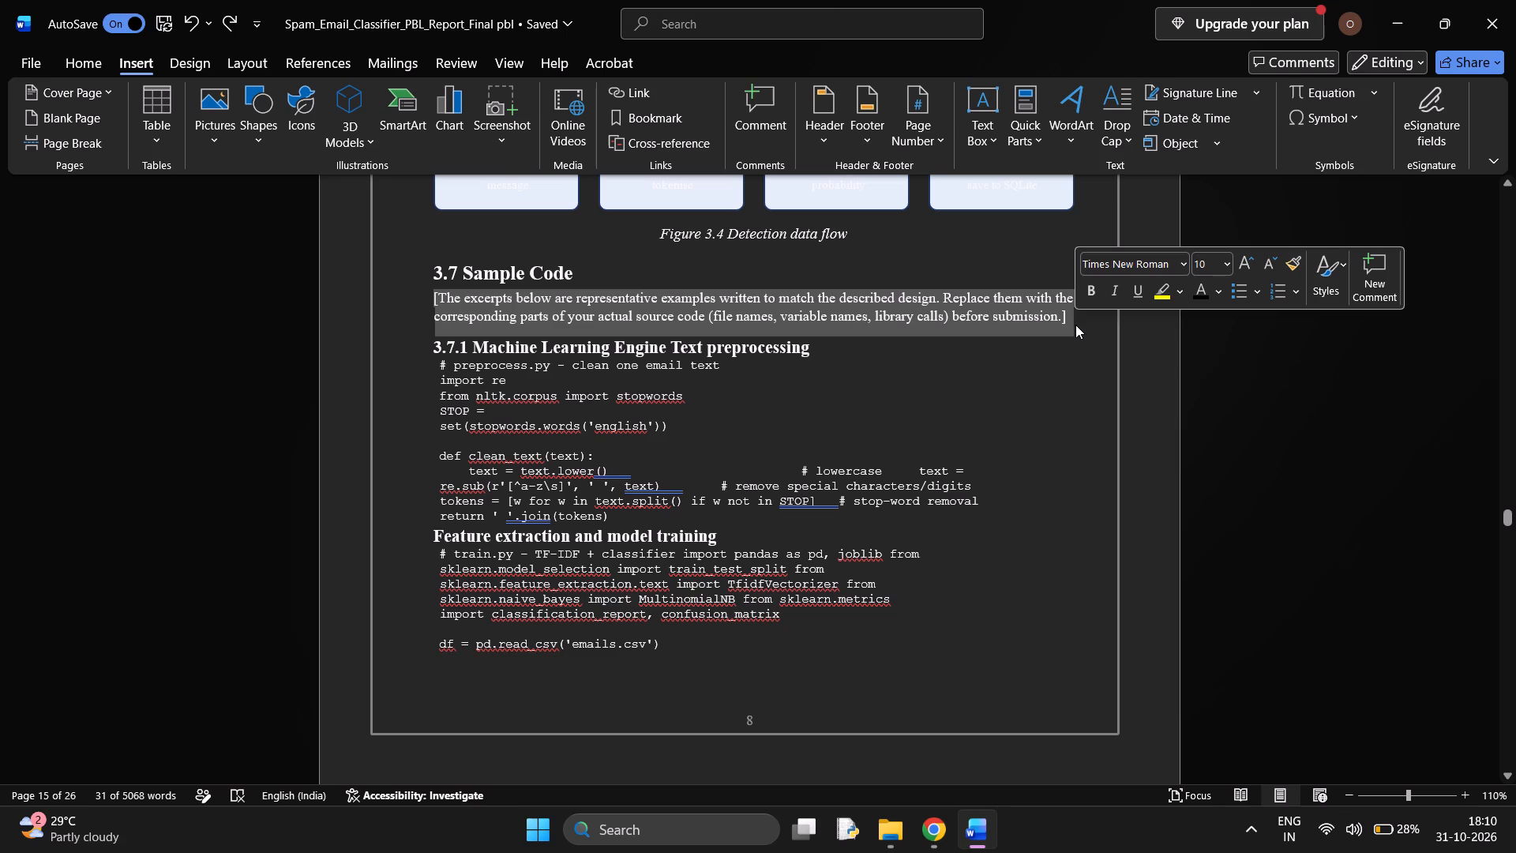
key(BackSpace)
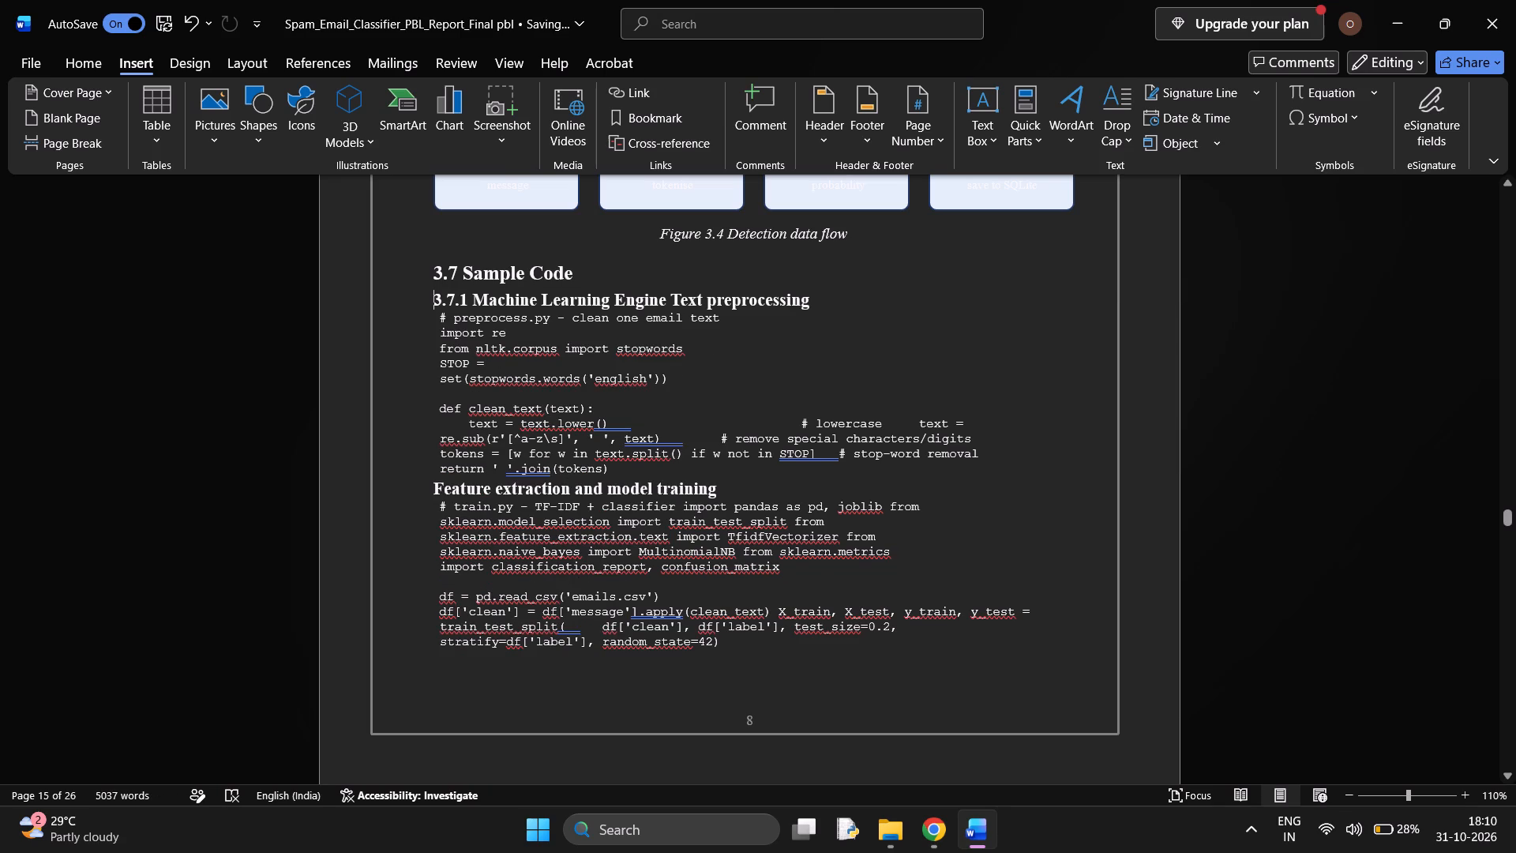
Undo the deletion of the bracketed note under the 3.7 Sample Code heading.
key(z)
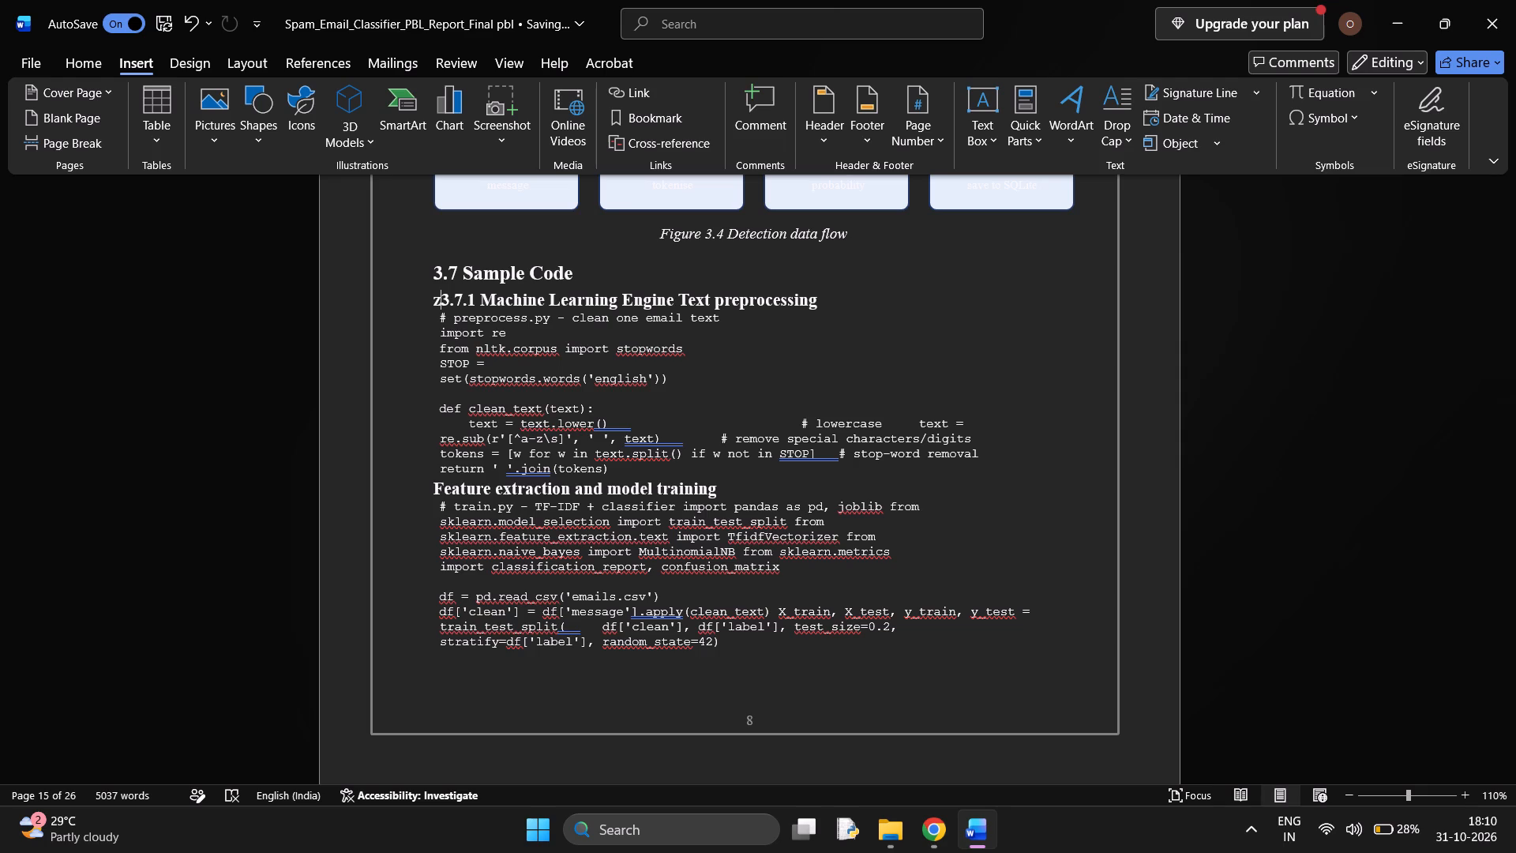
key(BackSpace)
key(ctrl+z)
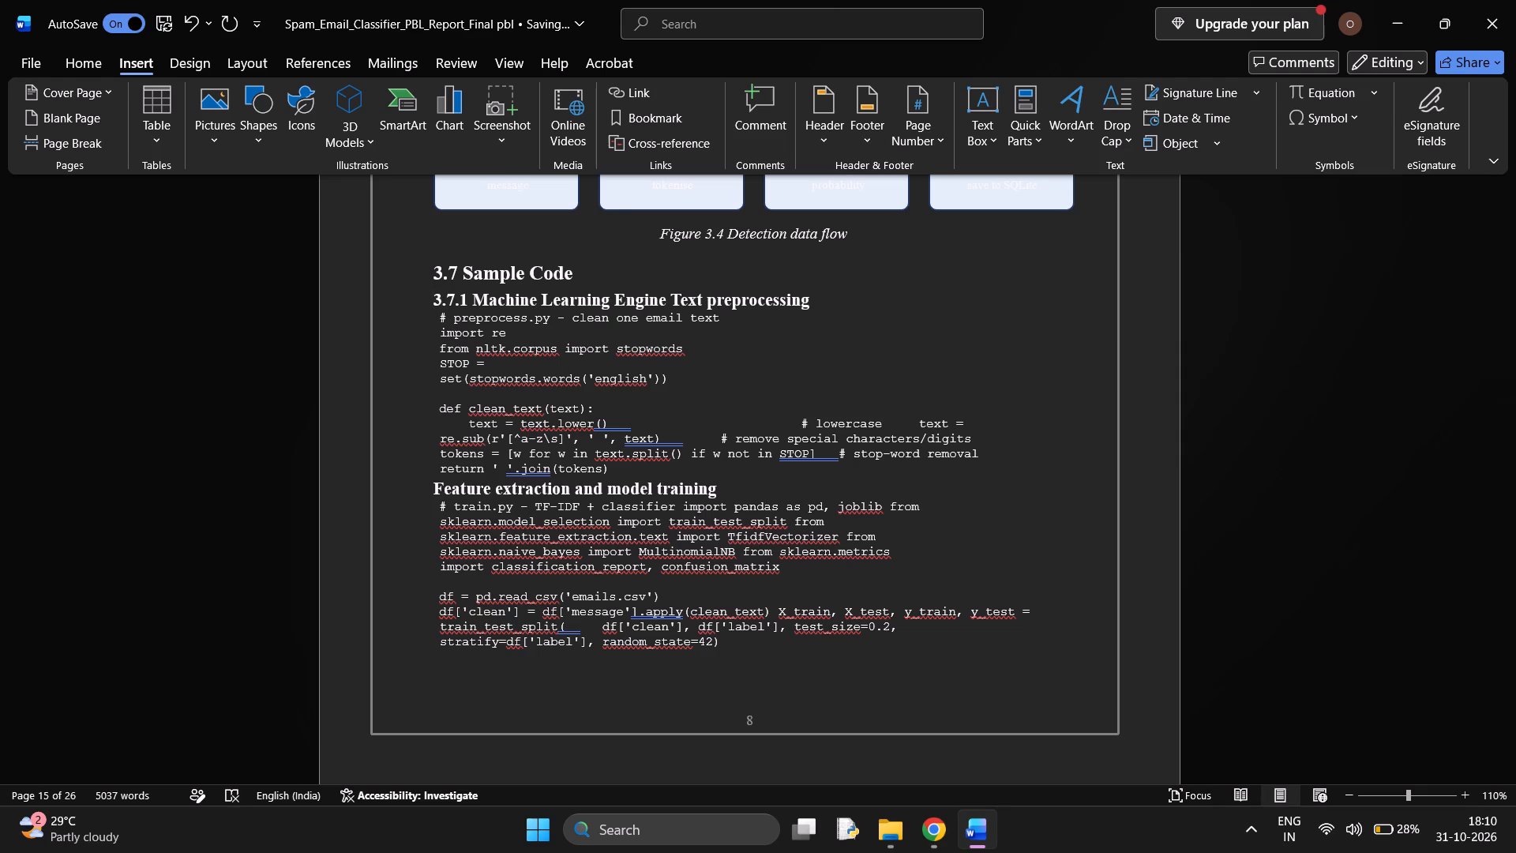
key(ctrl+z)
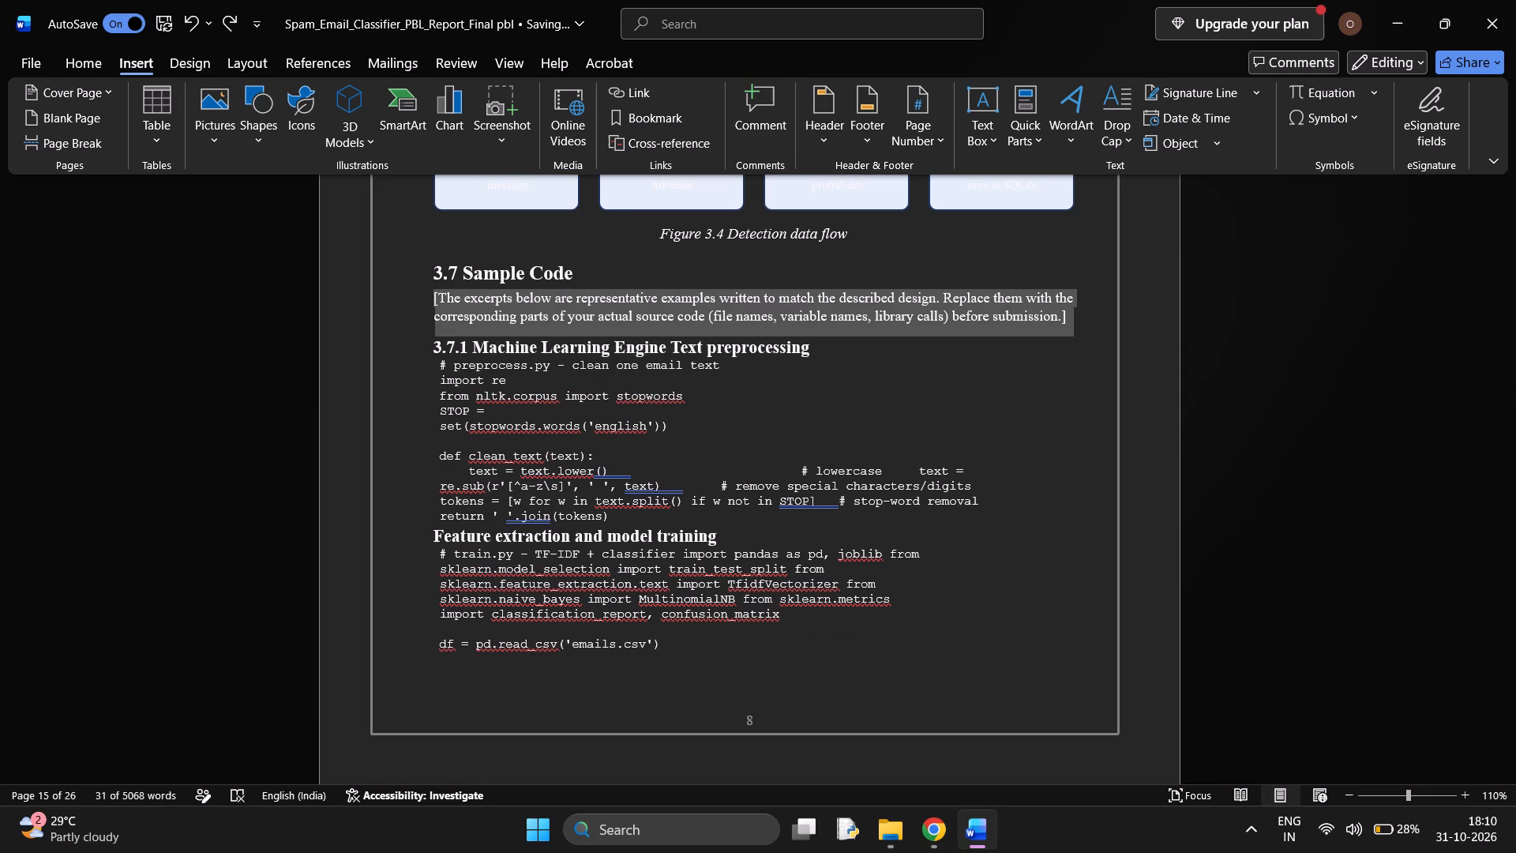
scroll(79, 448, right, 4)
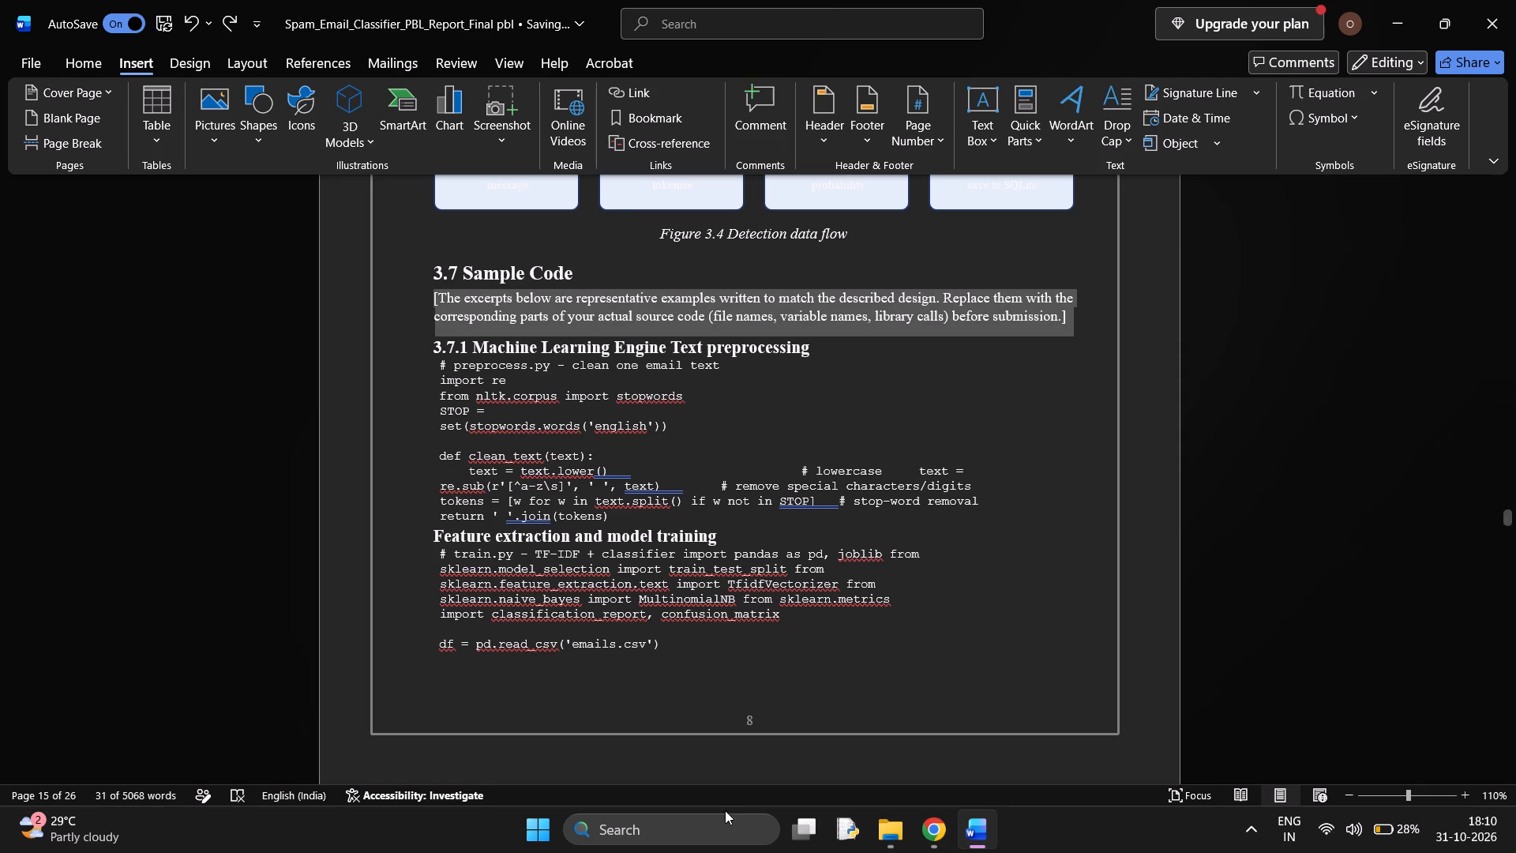
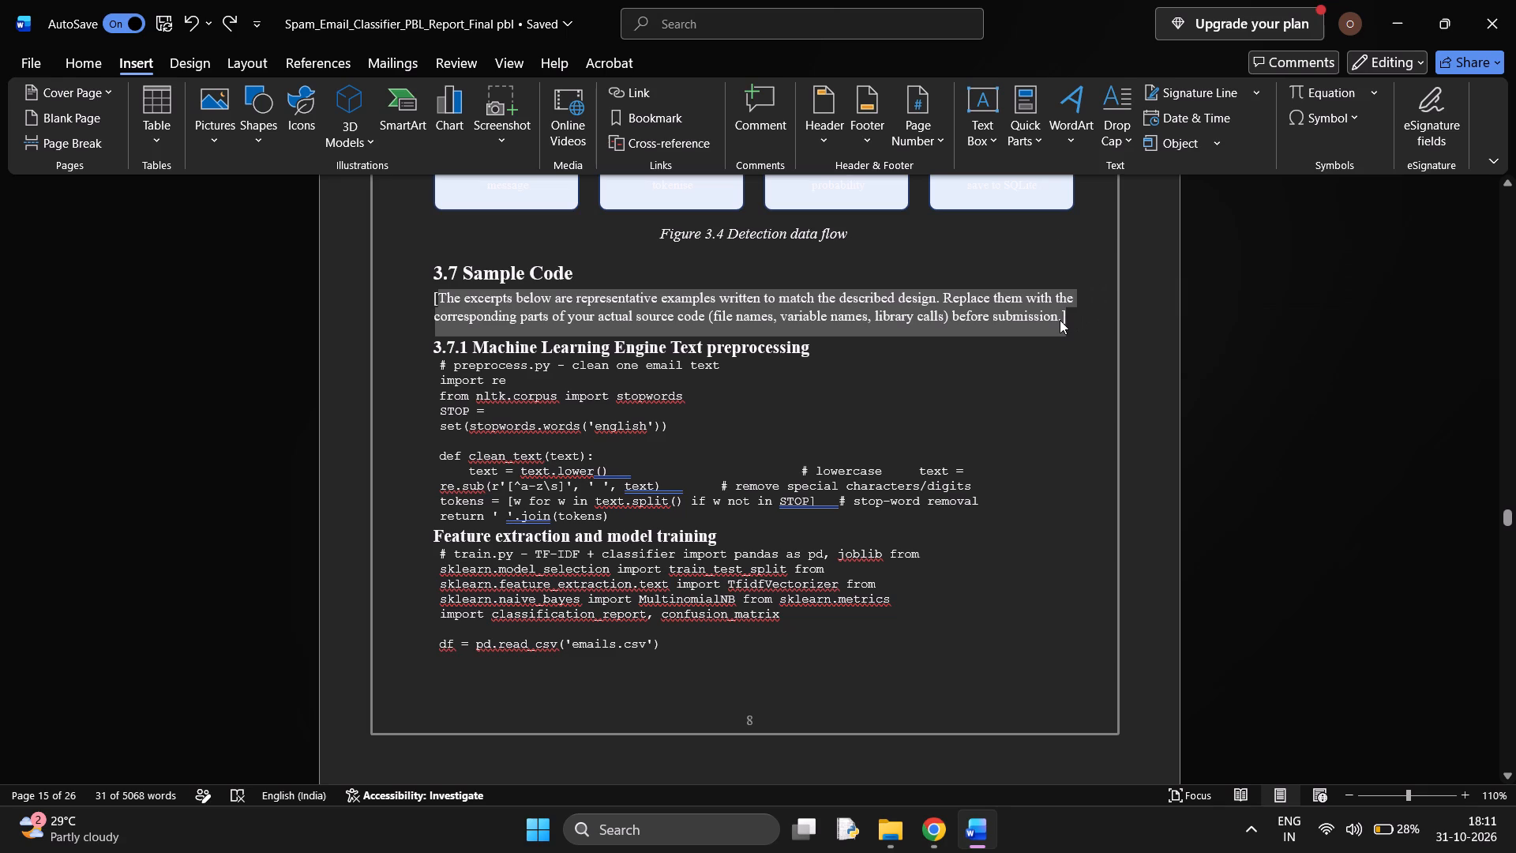
Replace the bracketed note under the 3.7 Sample Code heading with the copied paragraph introducing the simplified NetGuard SOC module excerpts.
key(ctrl+v)
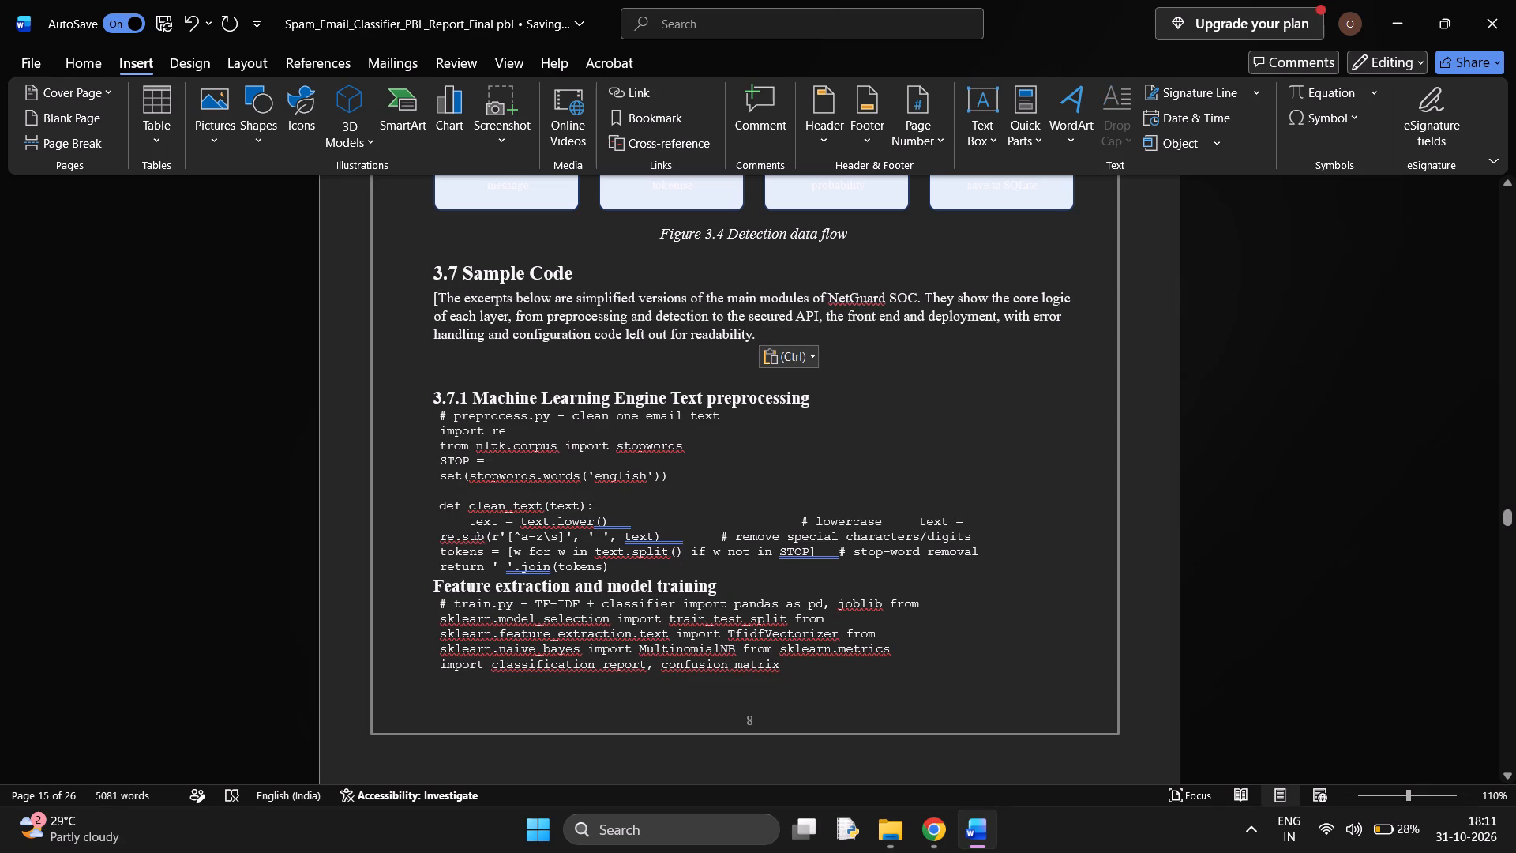
click(767, 327)
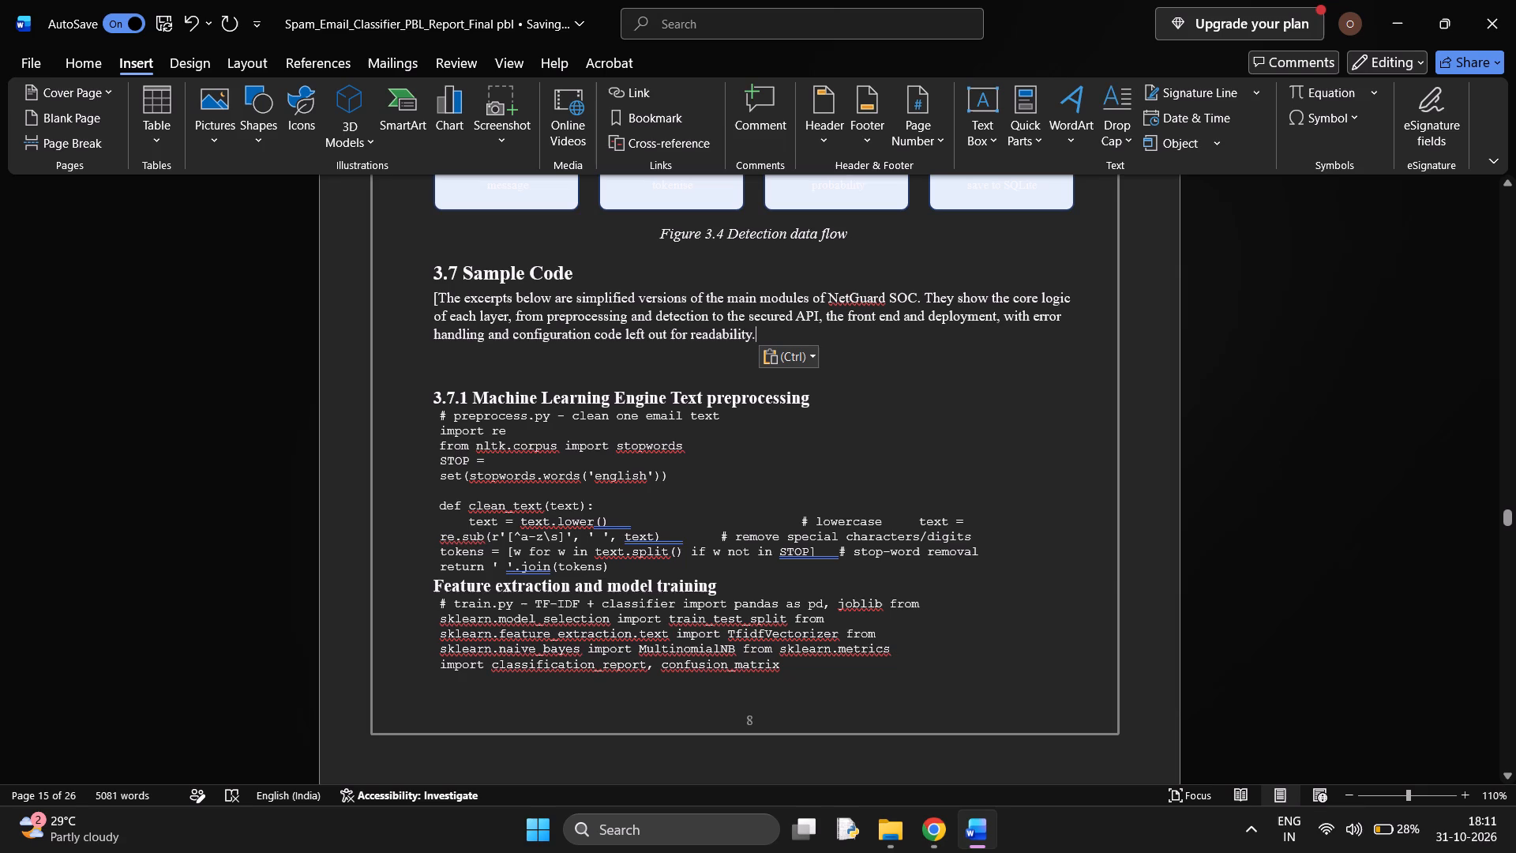
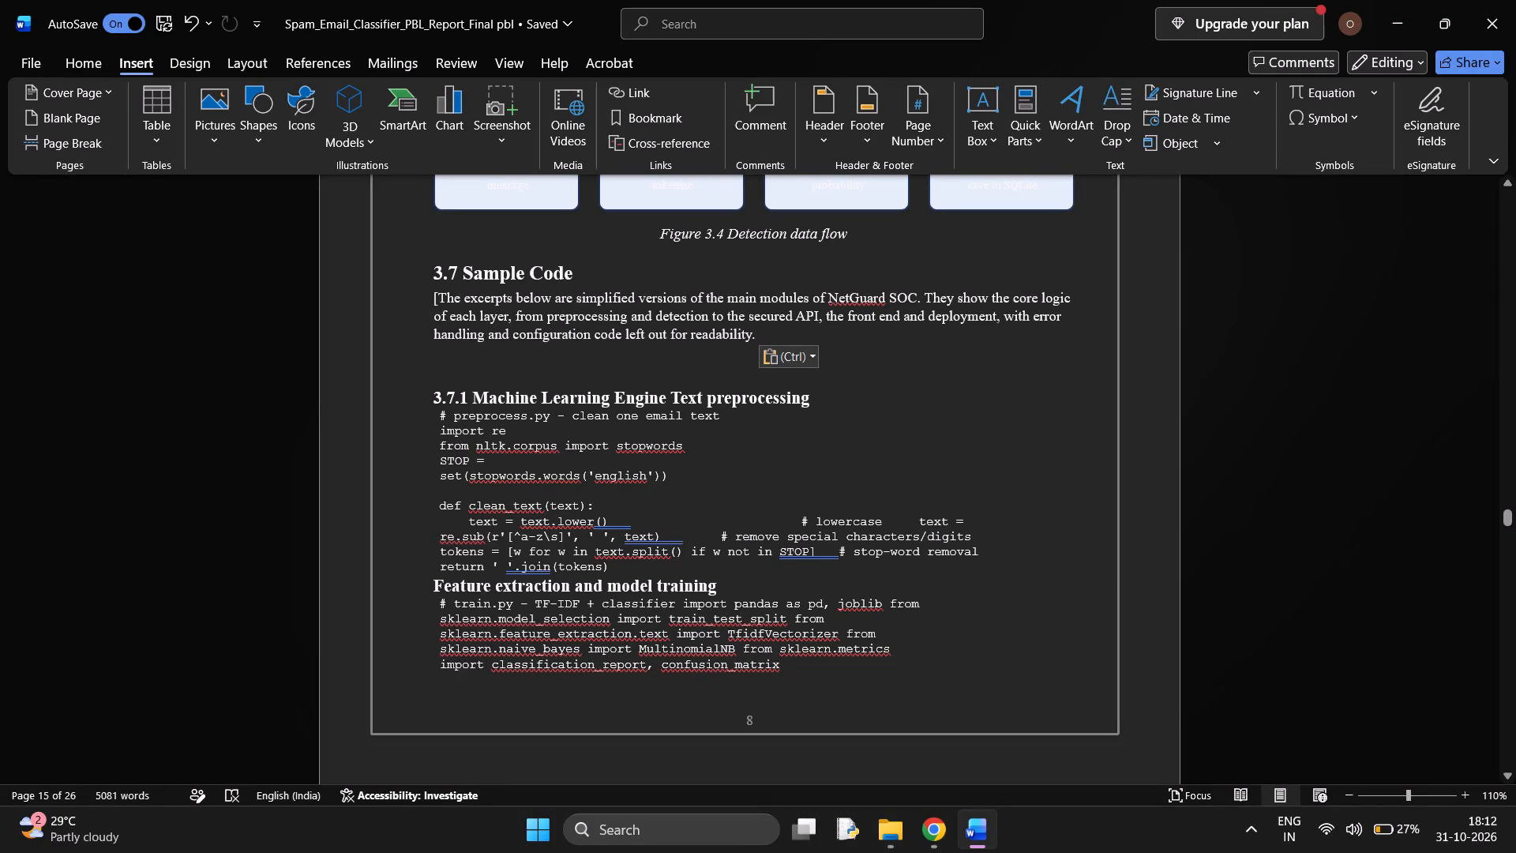
Delete the stray opening bracket at the start of the 3.7 Sample Code introduction paragraph.
click(436, 296)
key(BackSpace)
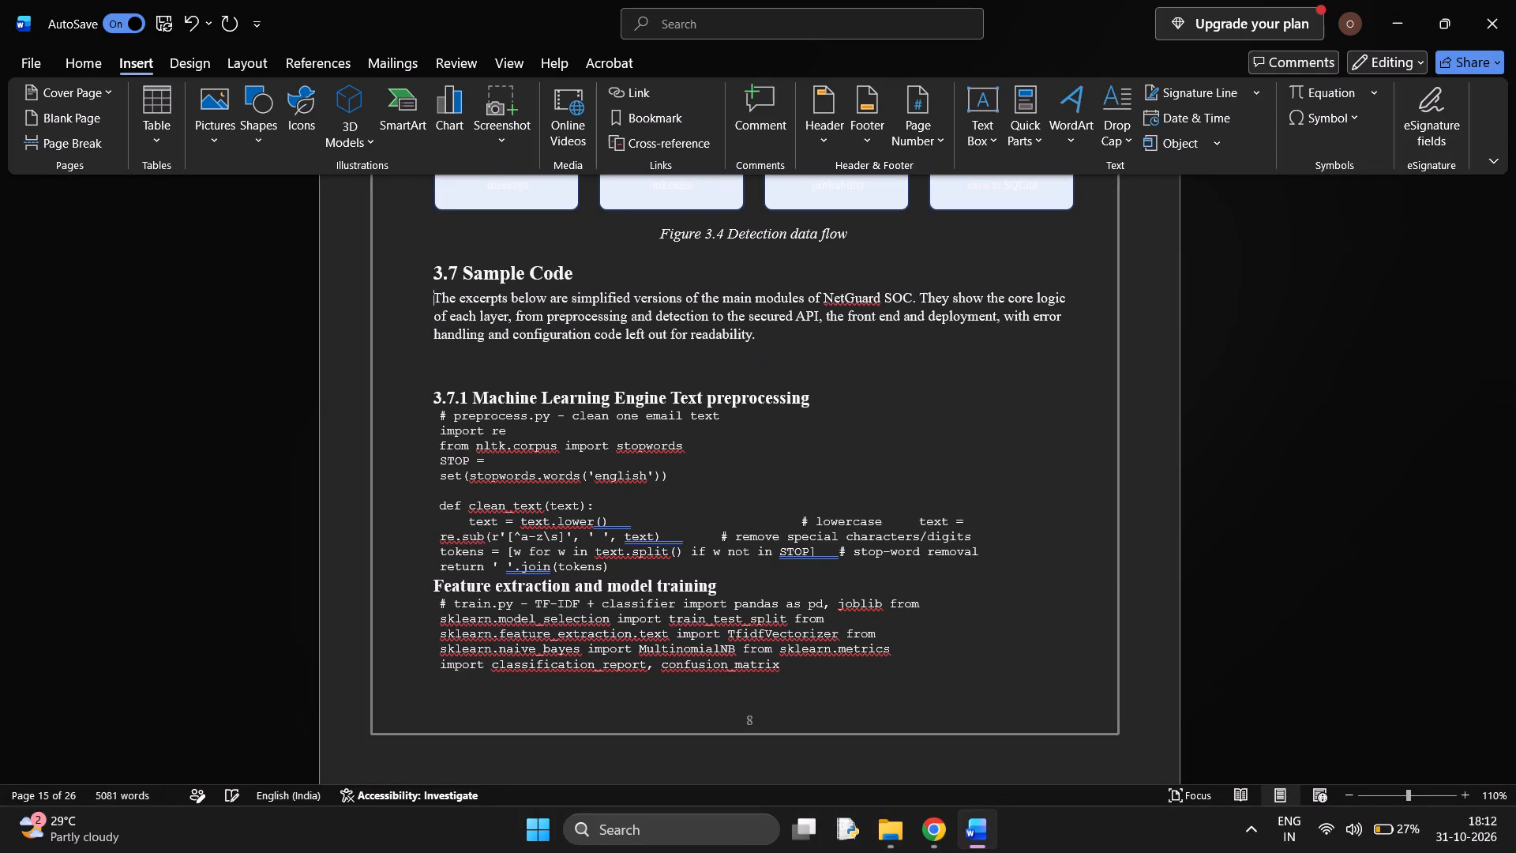
Replace "NetGuard SOC" in the 3.7 introduction's first sentence with "spam email classifier usin meachine learning".
click(913, 300)
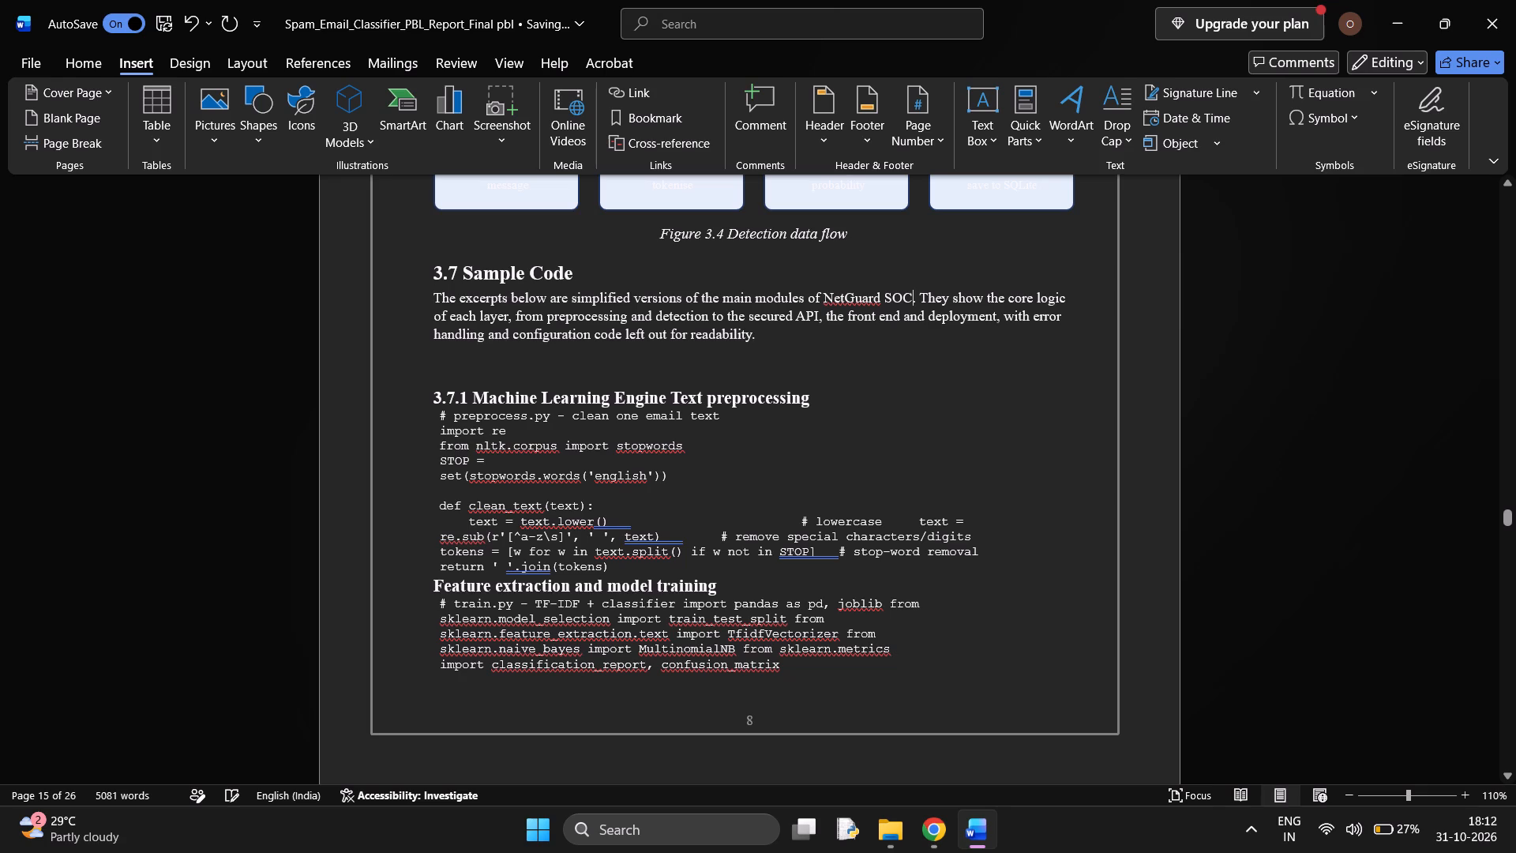
key(BackSpace)
key(BackSpace)
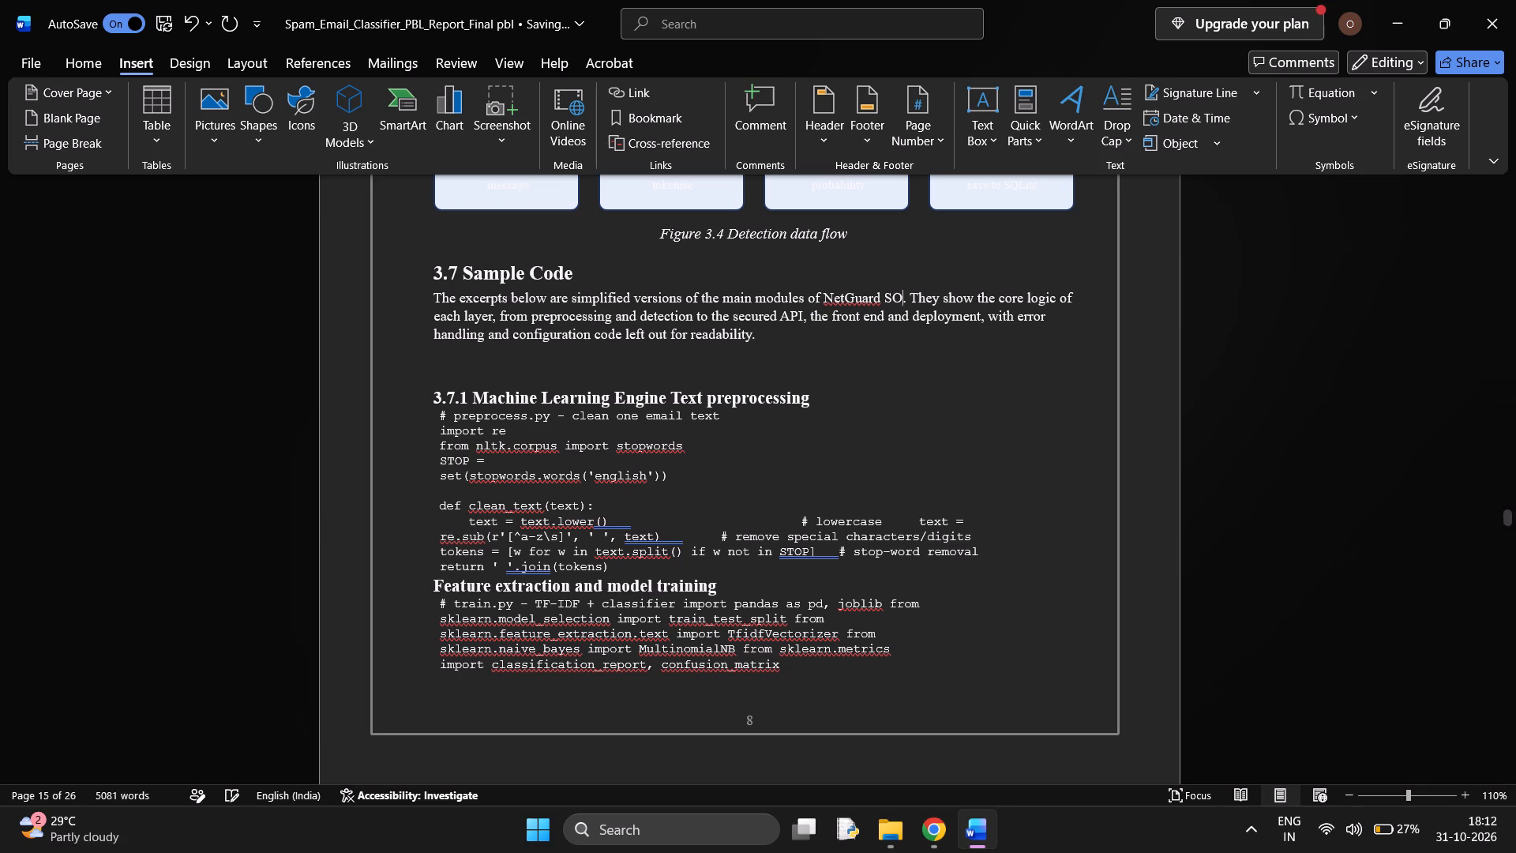
key(BackSpace)
key(BackSpace)
key(BackSpace)
key(BackSpace)
key(BackSpace)
key(BackSpace)
key(BackSpace)
key(BackSpace)
key(BackSpace)
key(BackSpace)
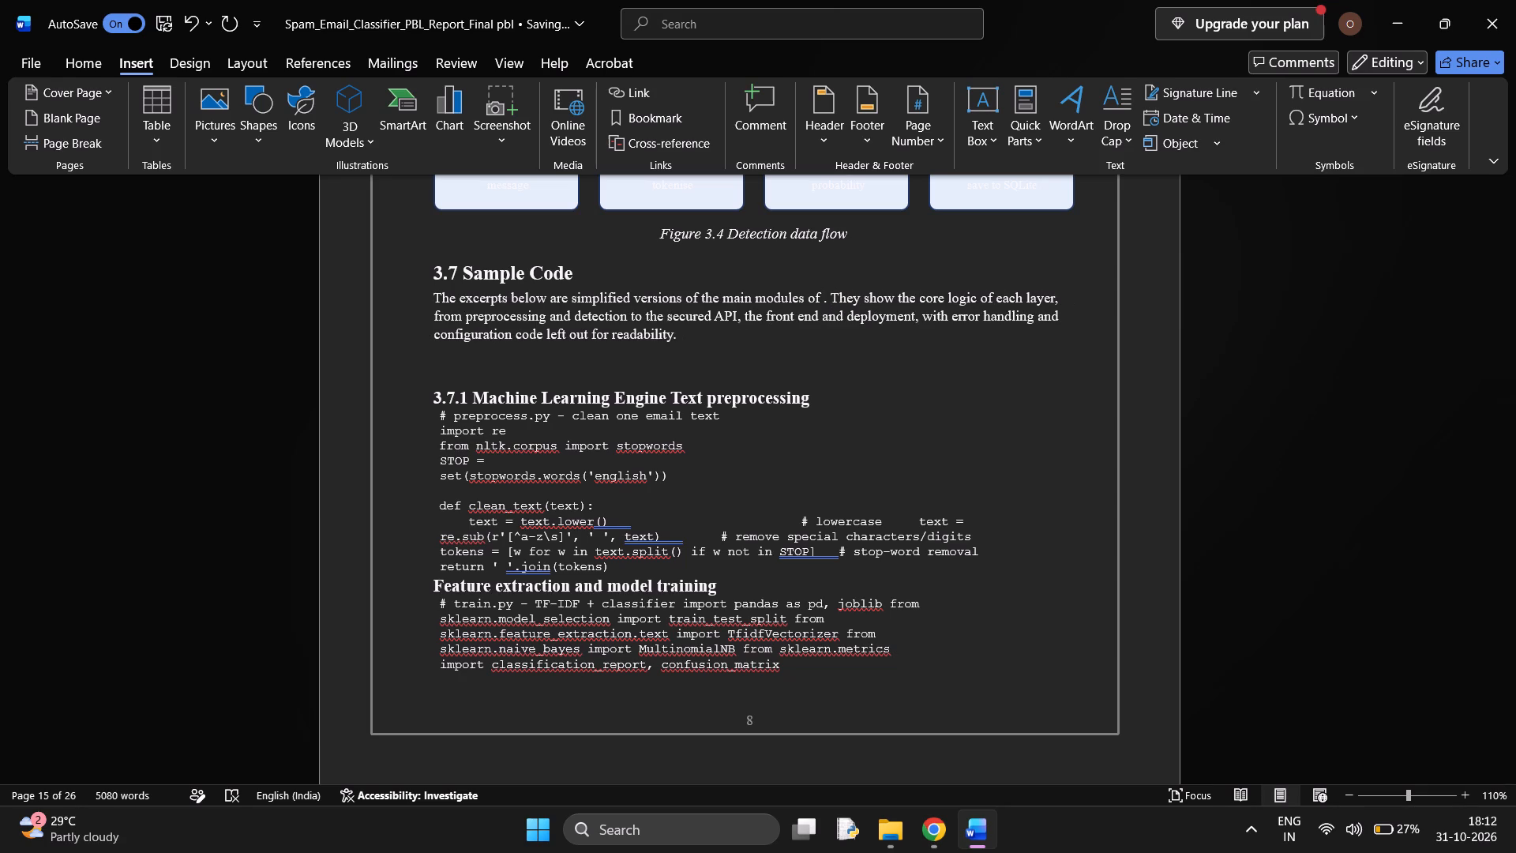
text(sp)
key(n)
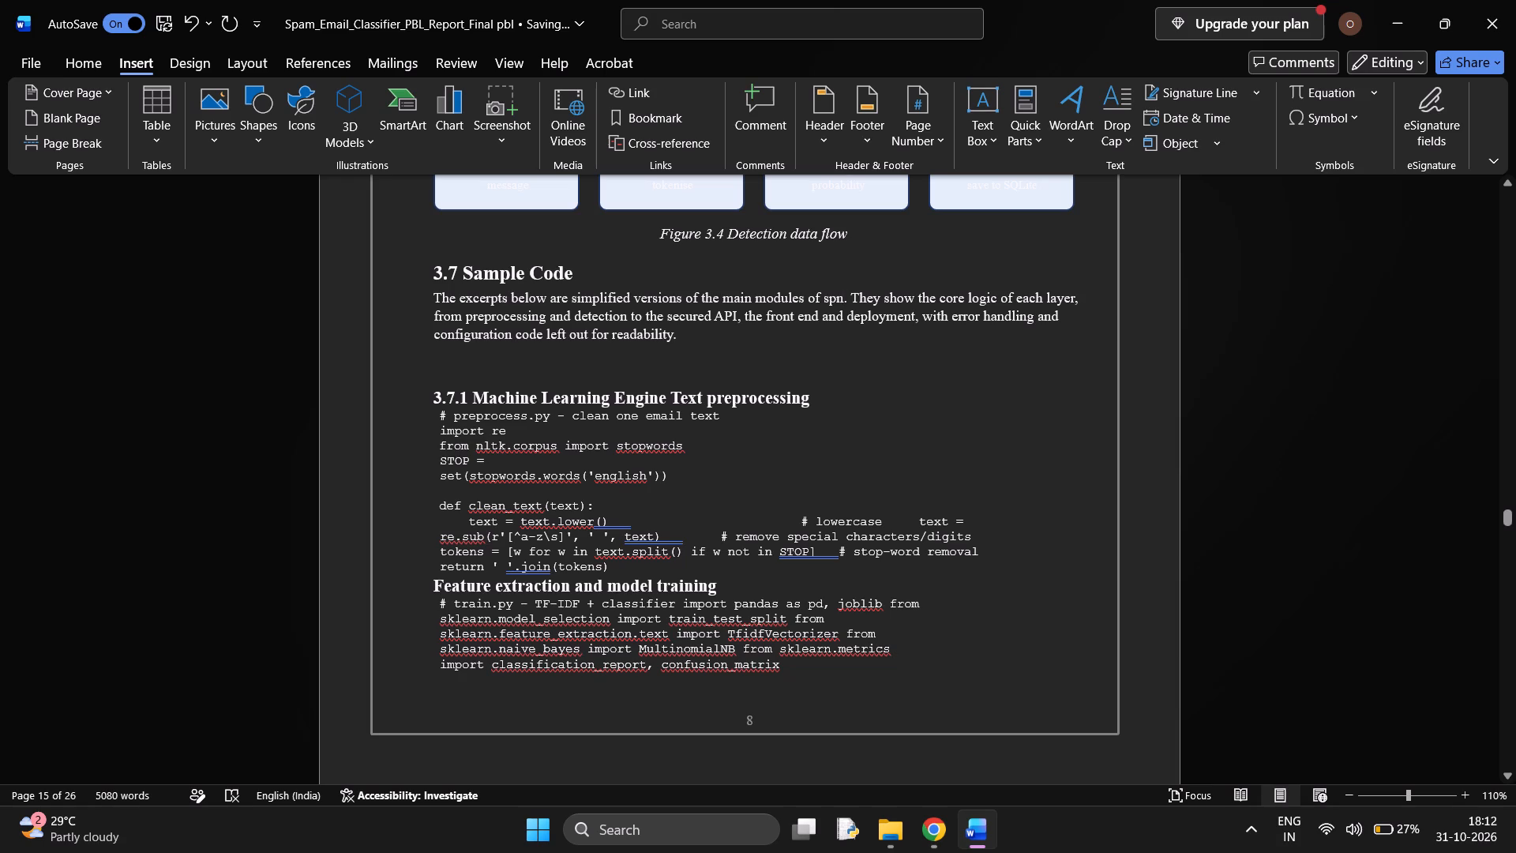
key(BackSpace)
text(am email classi)
text(fier usin)
key(space)
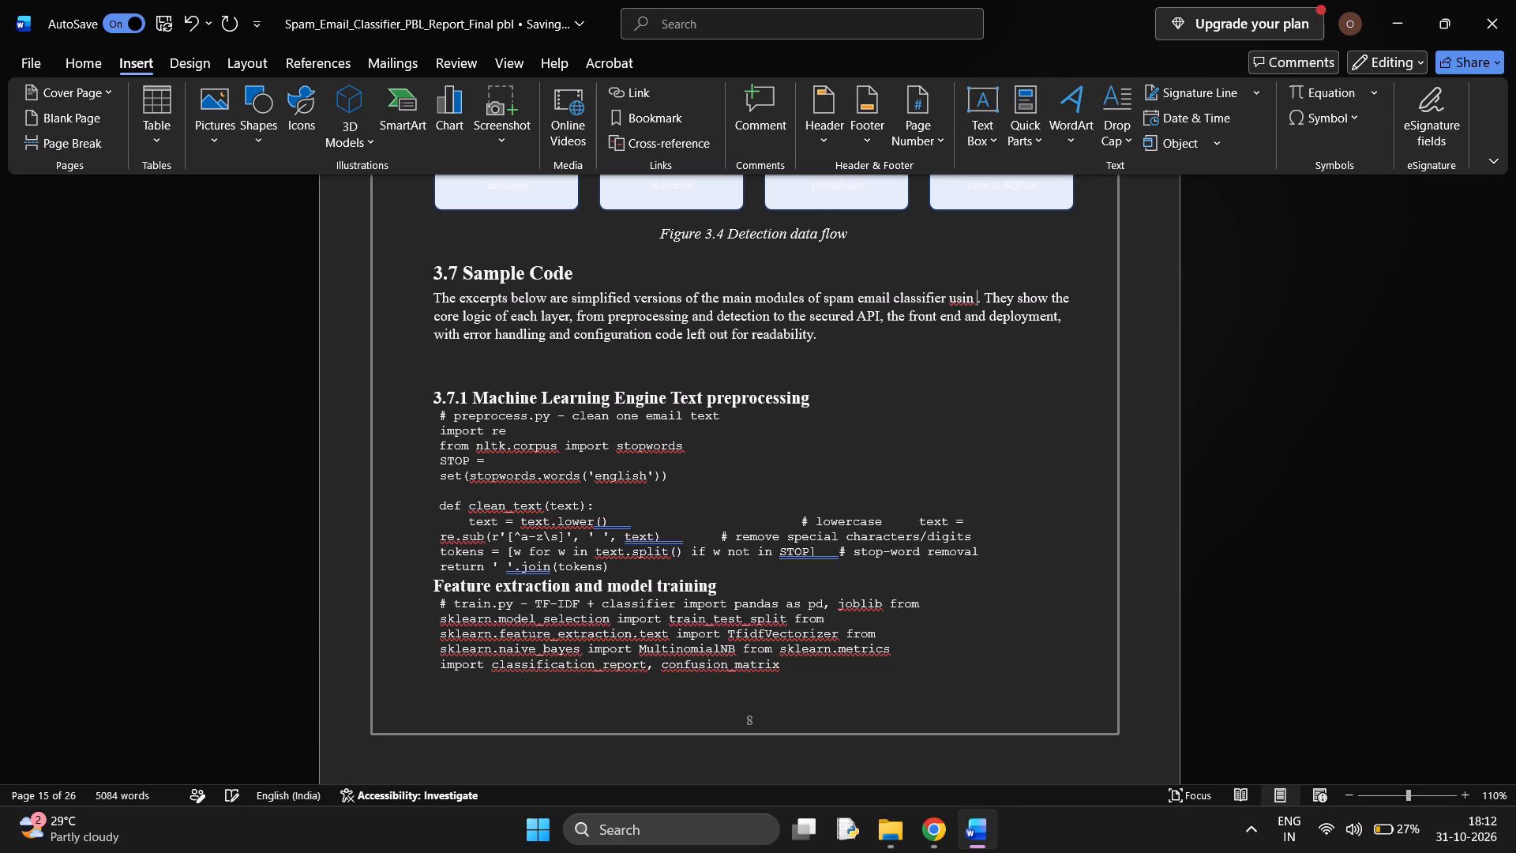
key(m)
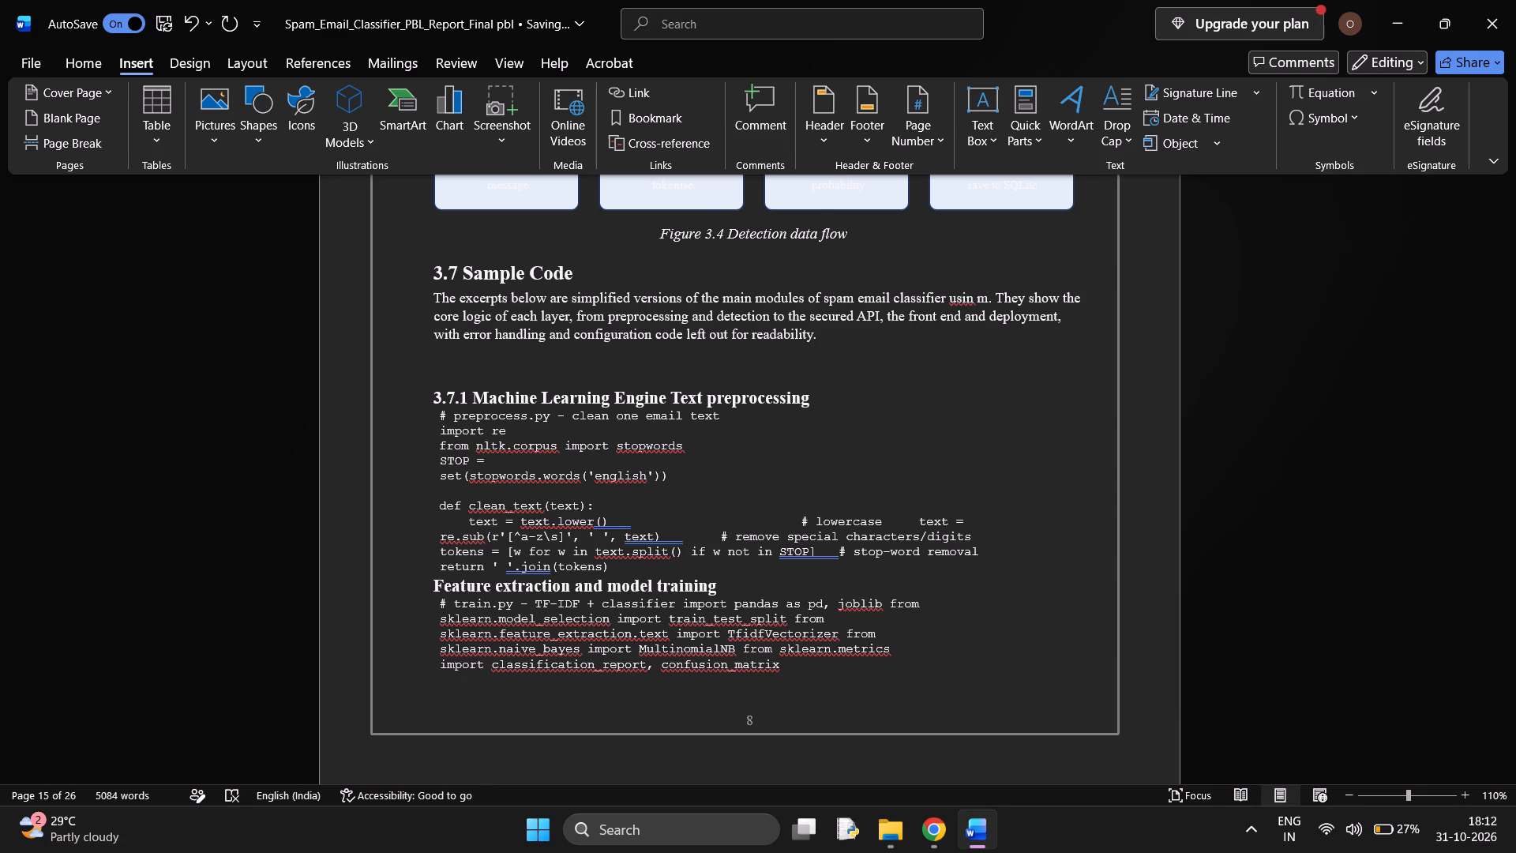
text(eachine lear)
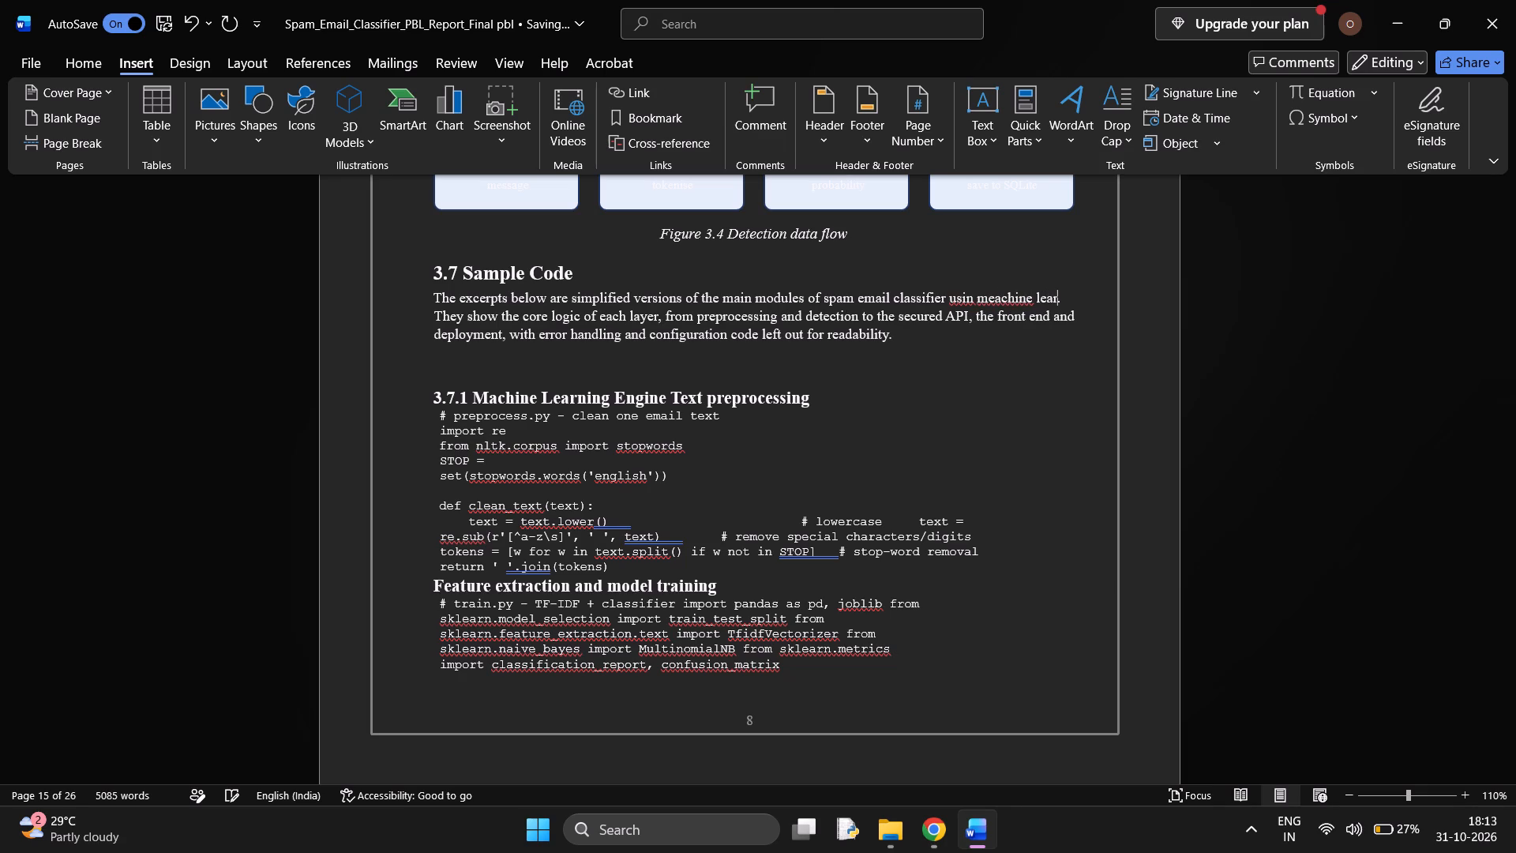
text(ning)
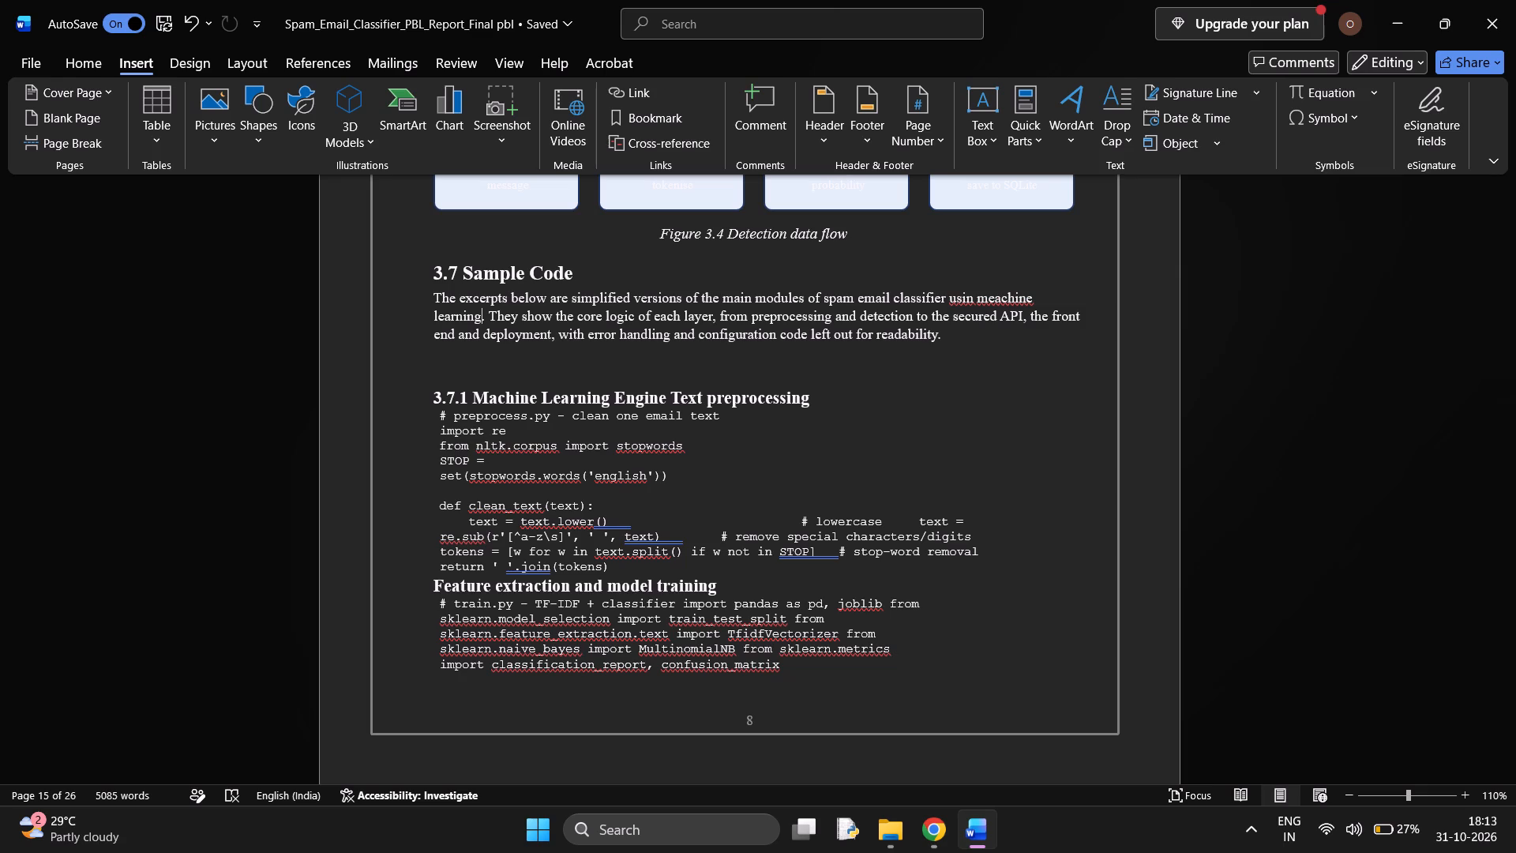
Remove the blank lines between the 3.7 introduction and the 3.7.1 Machine Learning Engine heading.
click(430, 395)
key(BackSpace)
key(BackSpace)
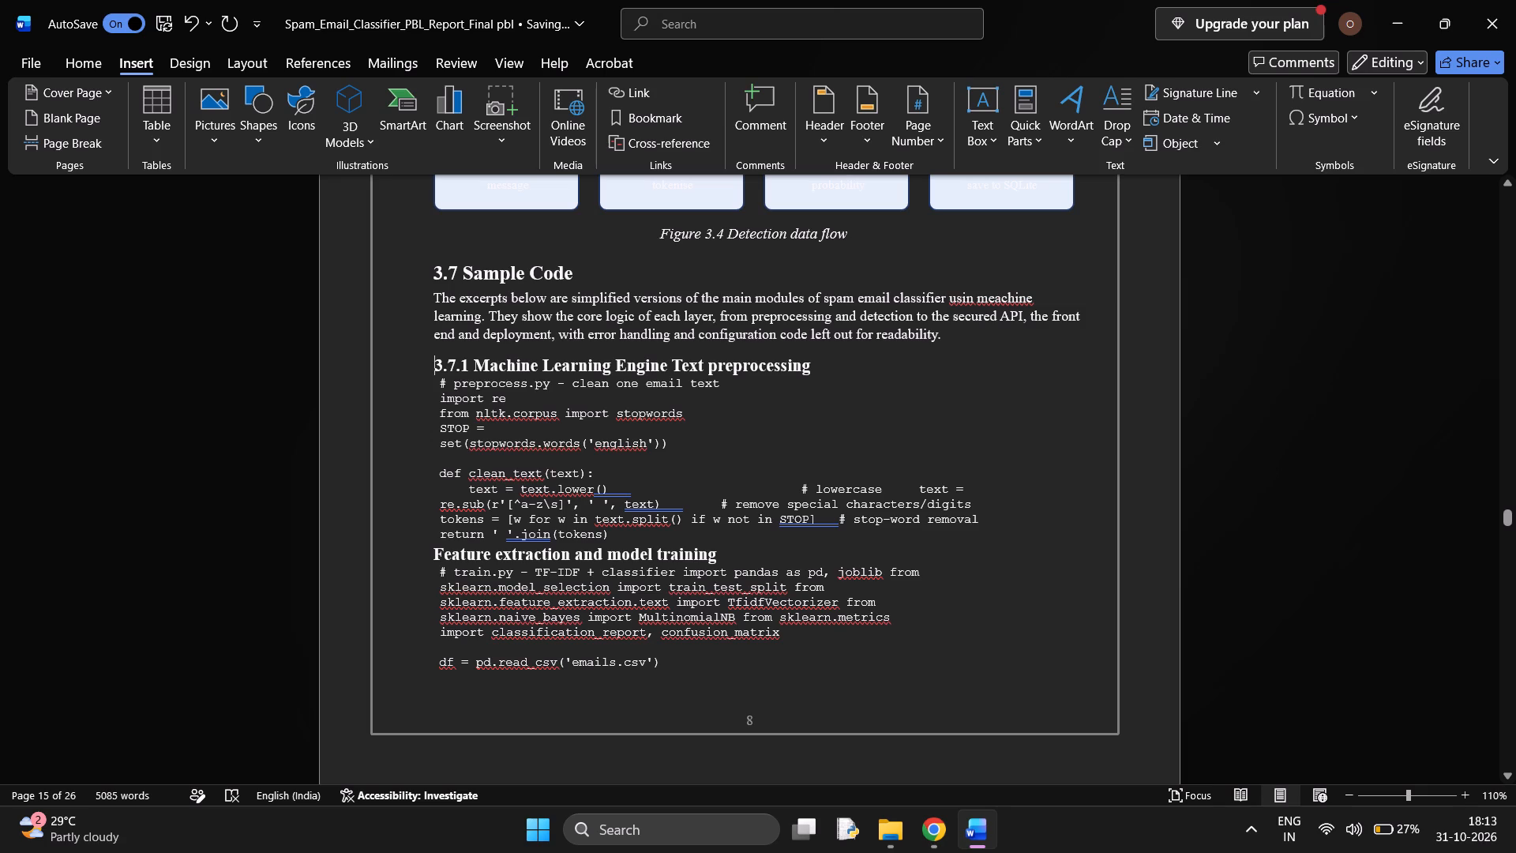
Delete the word "API" after "secured" in the 3.7 introduction's second sentence.
click(1023, 317)
key(BackSpace)
key(BackSpace)
key(BackSpace)
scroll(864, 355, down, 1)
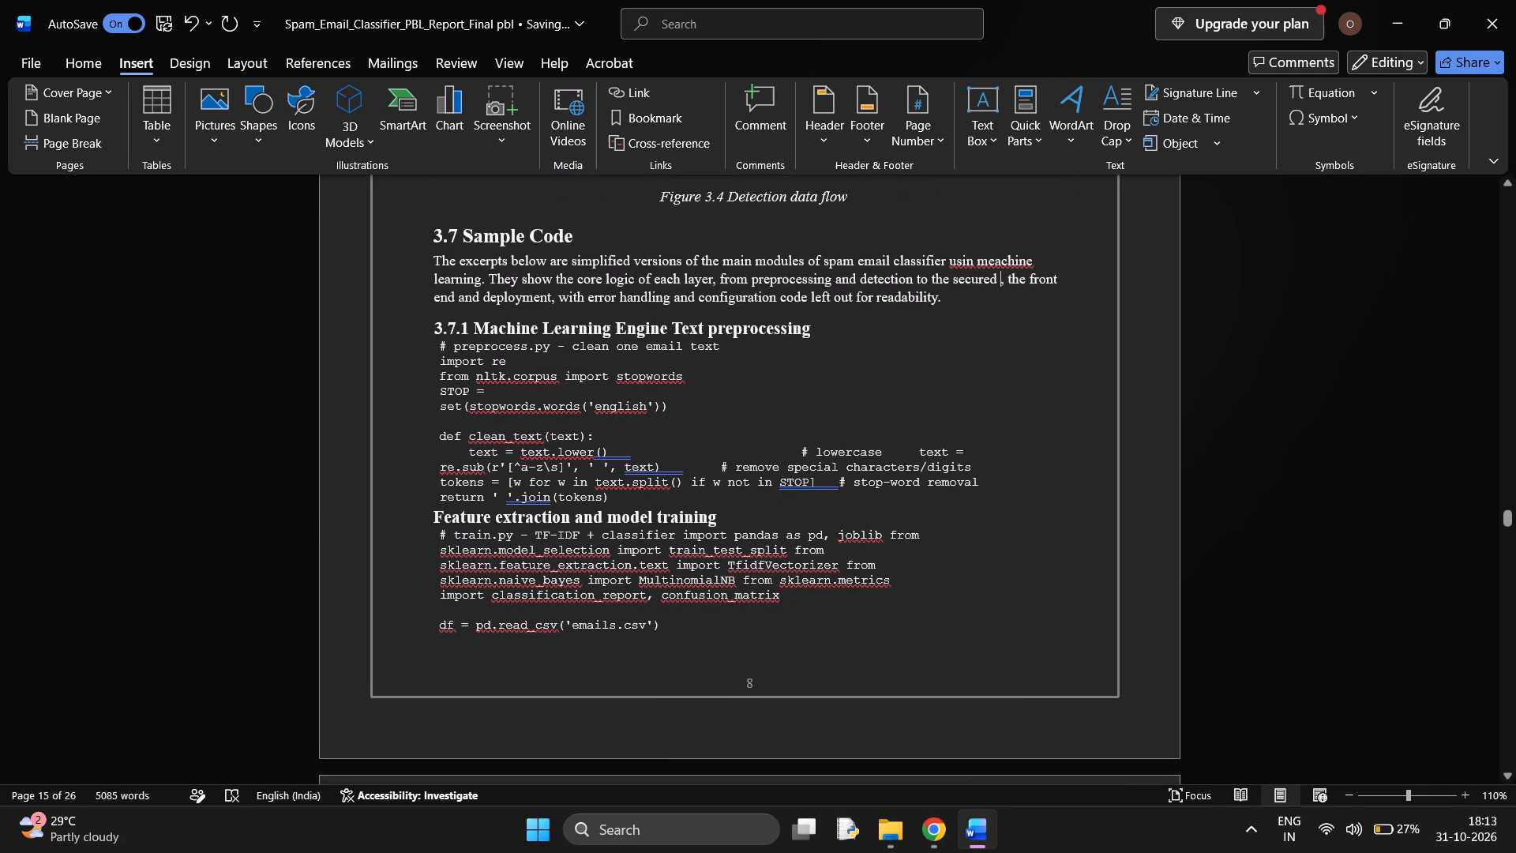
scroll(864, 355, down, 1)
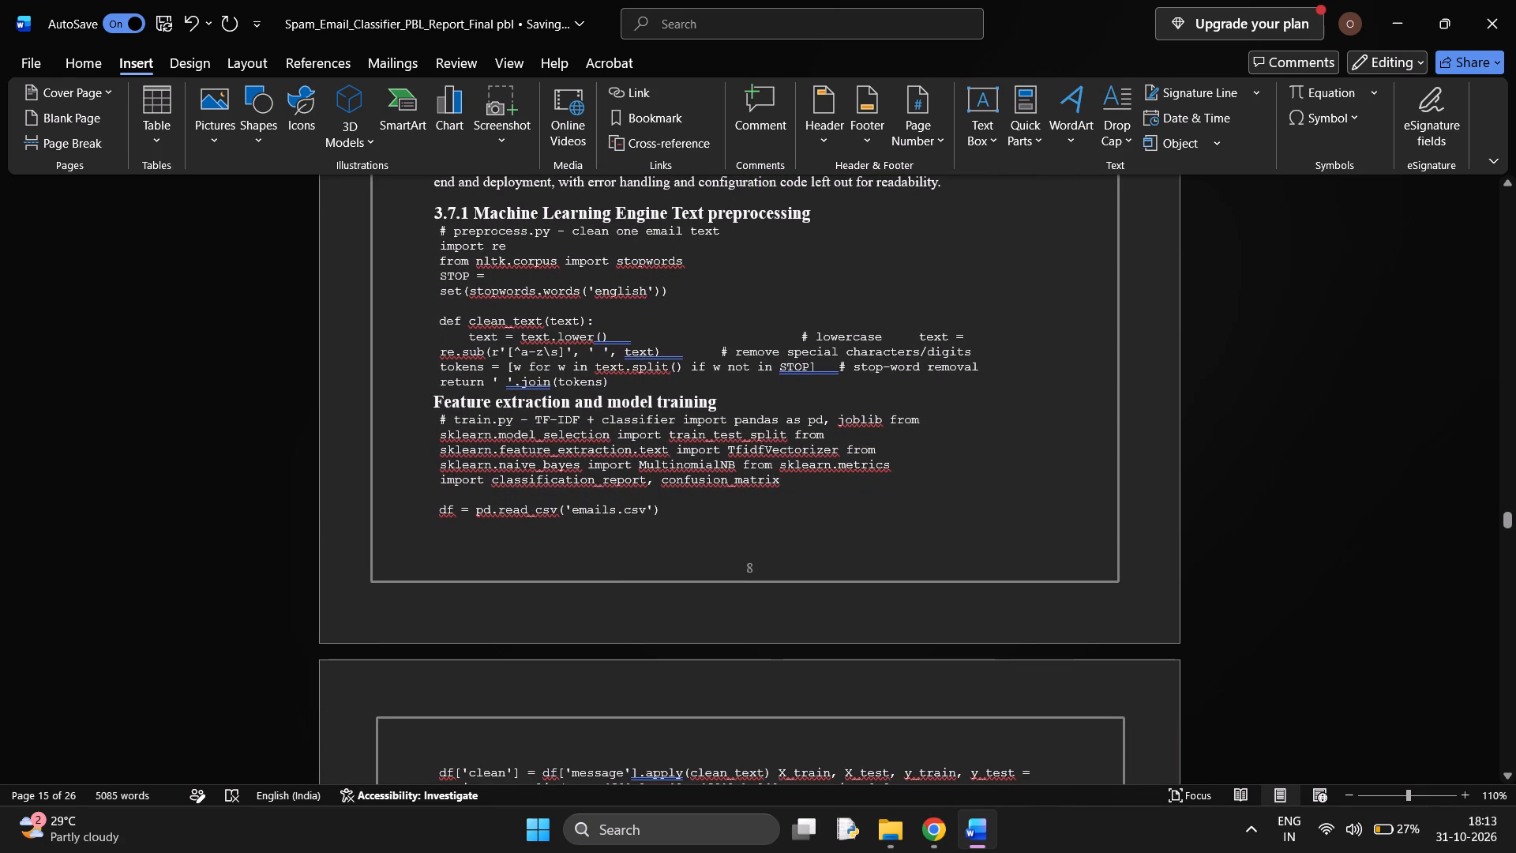
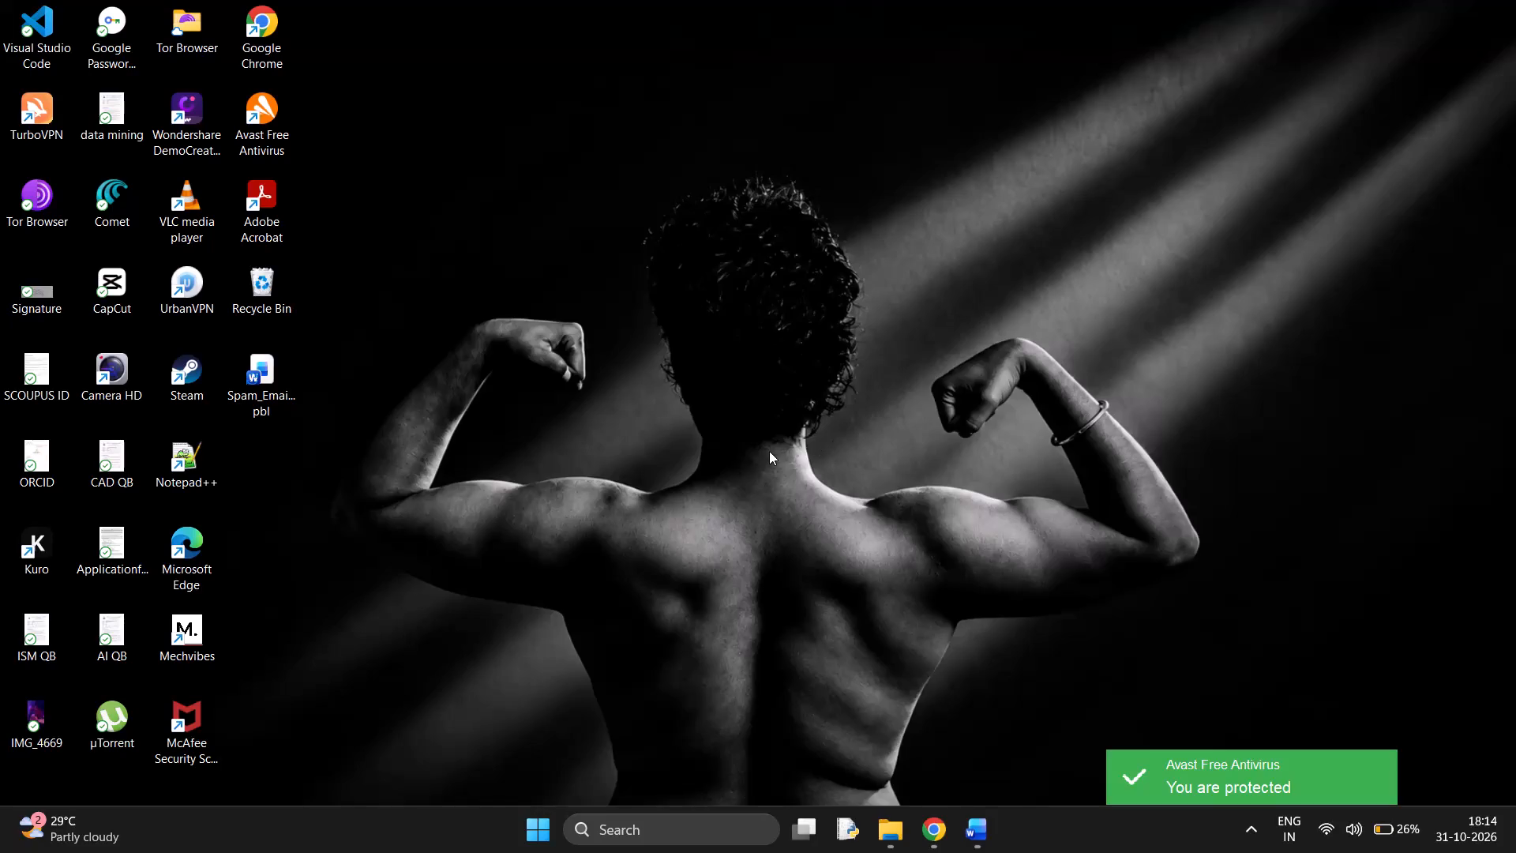
Switch back to the Spam_Email_Classifier_PBL_Report_Final document in Word.
click(972, 829)
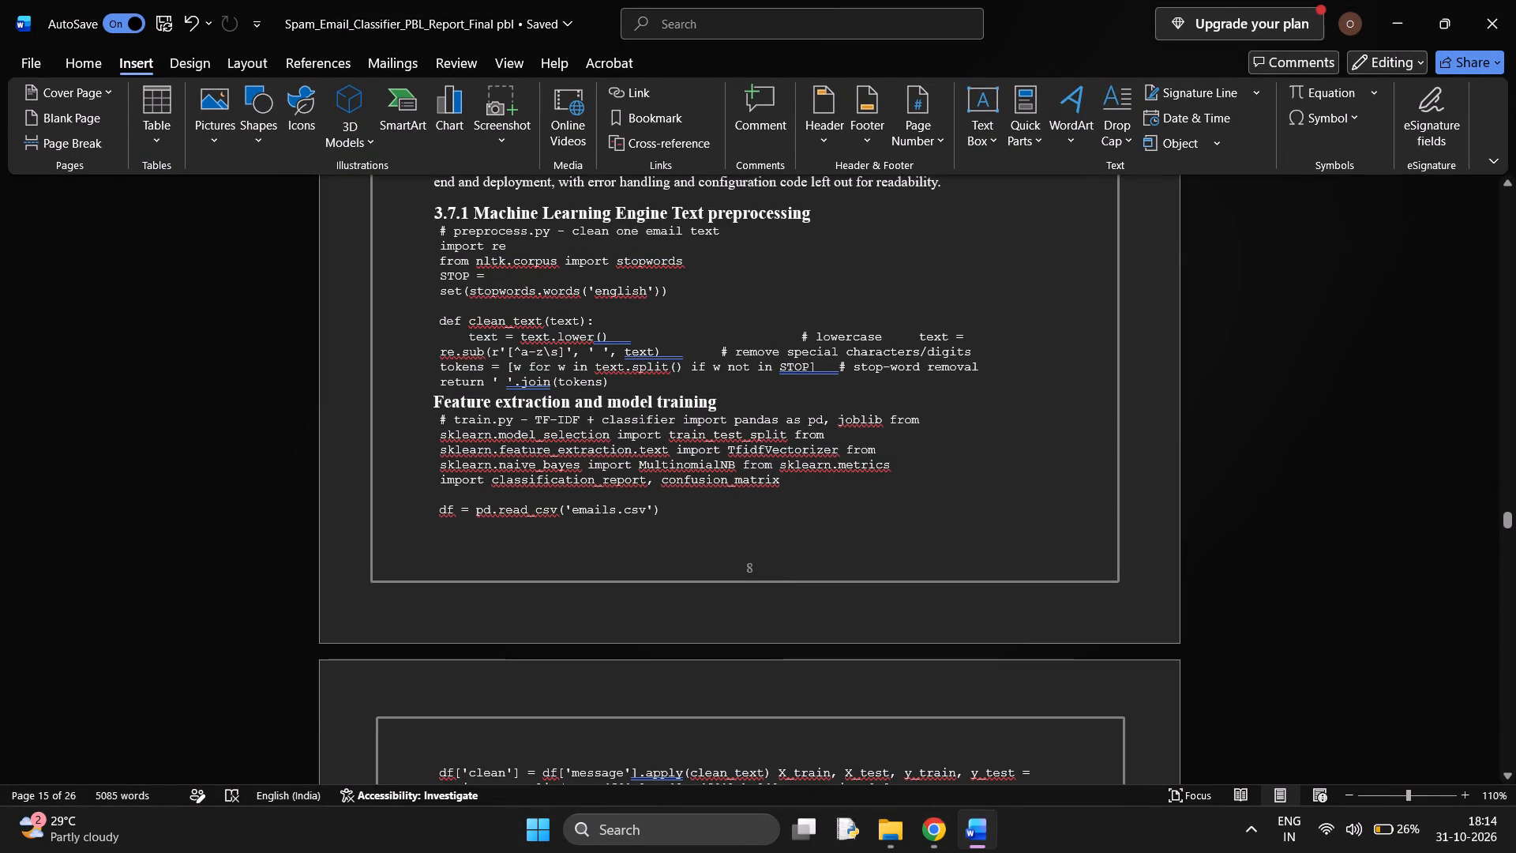
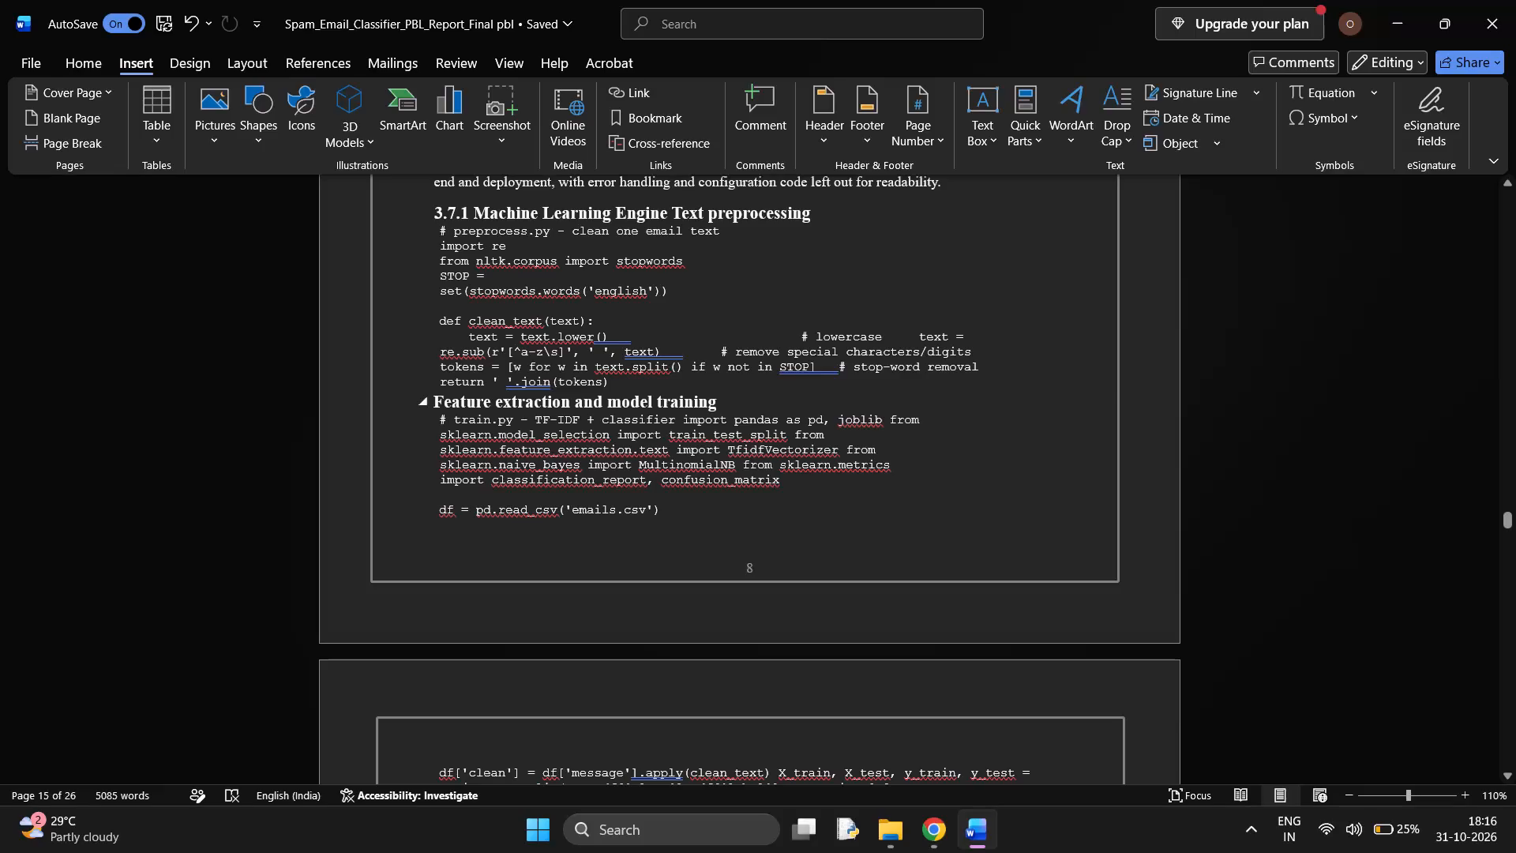
Place the insertion point at the end of the df = pd.read_csv('emails.csv') line in the model training code.
scroll(700, 272, down, 3)
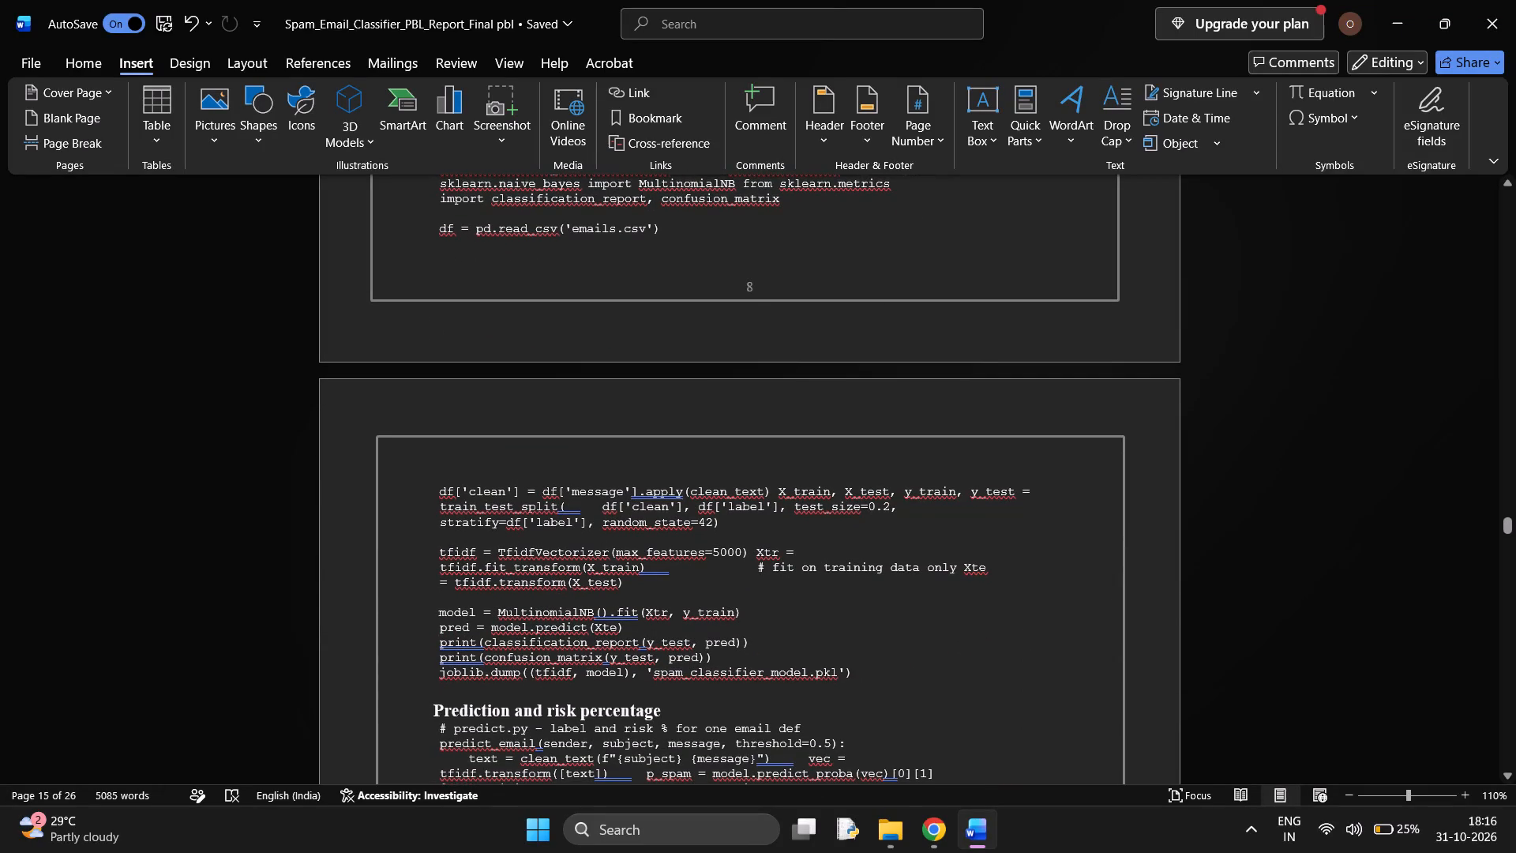
click(700, 272)
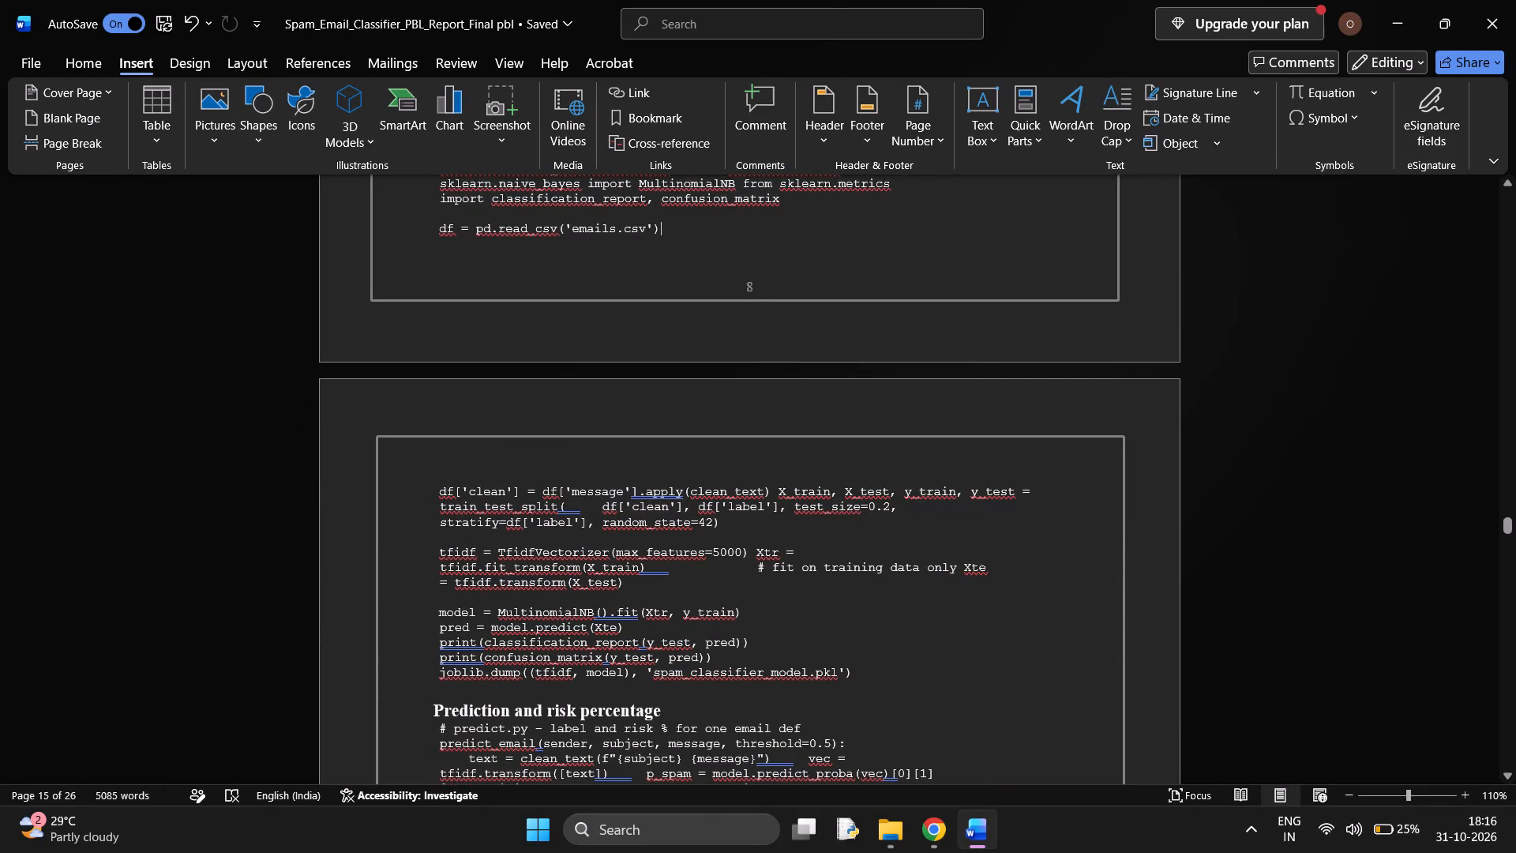
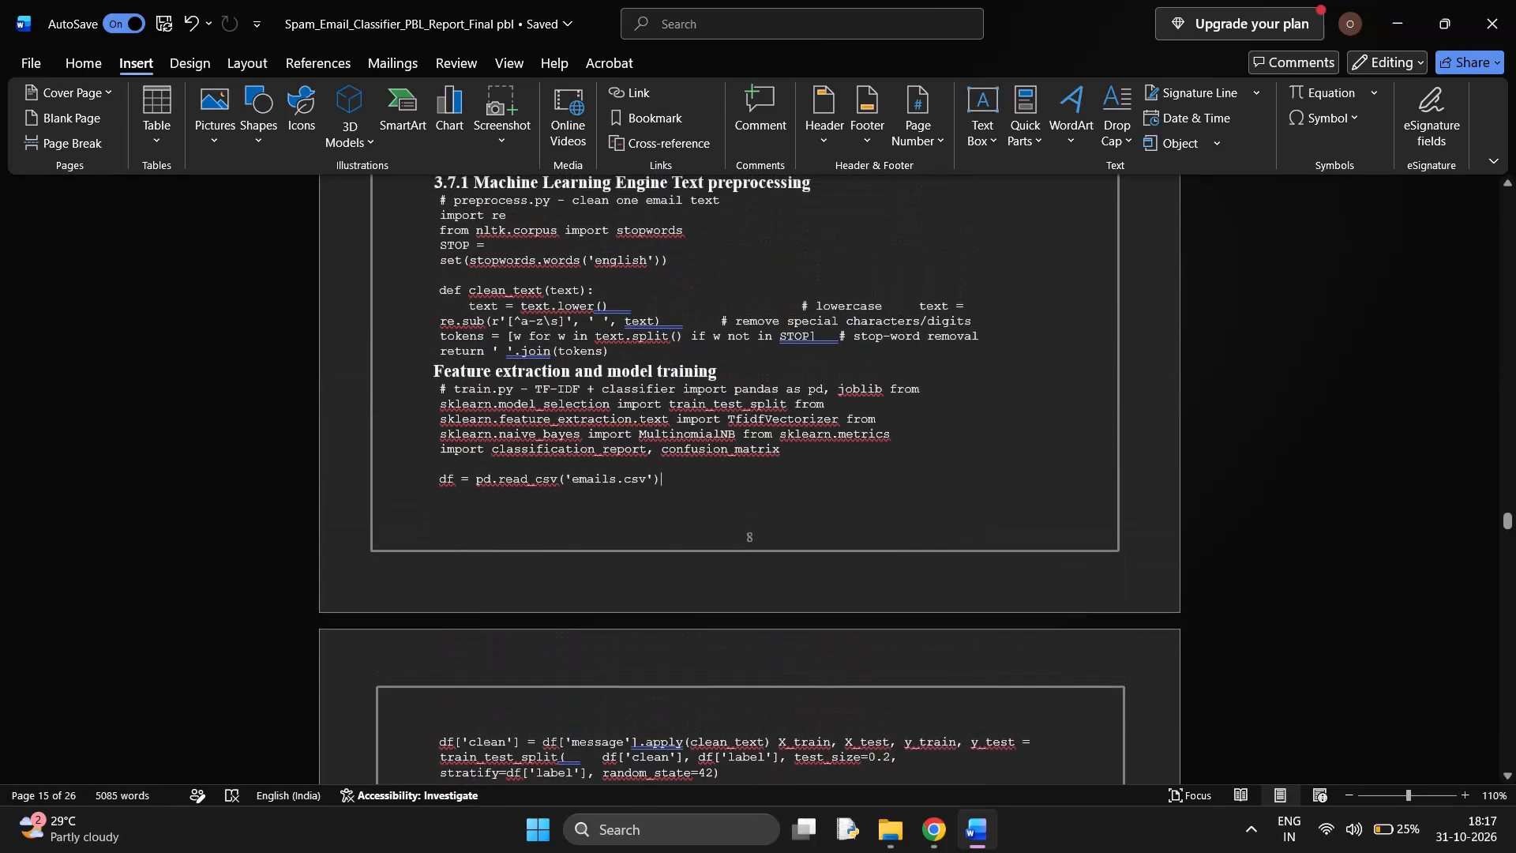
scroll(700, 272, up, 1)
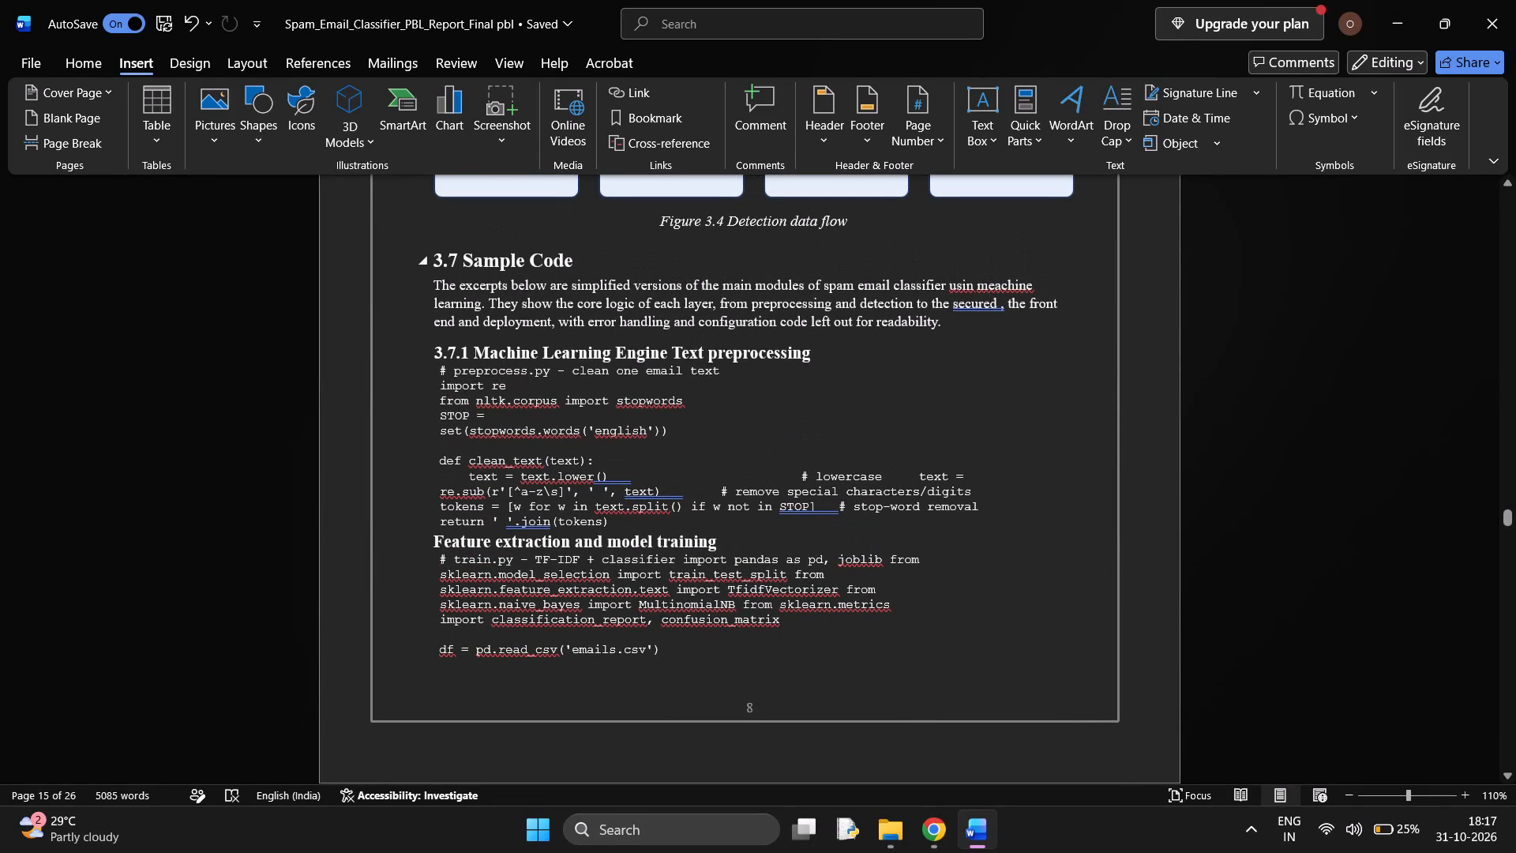
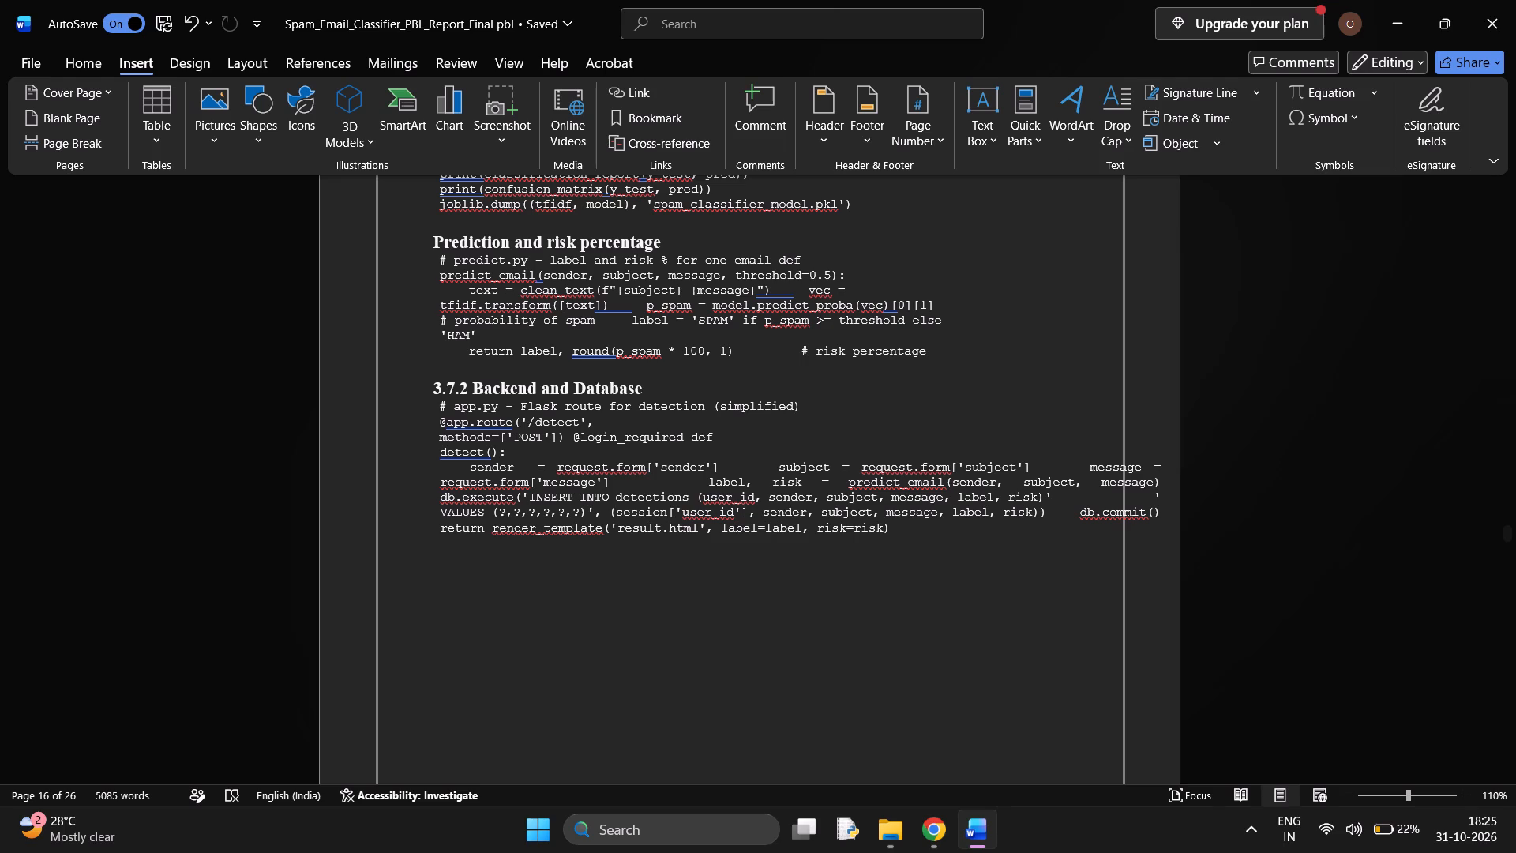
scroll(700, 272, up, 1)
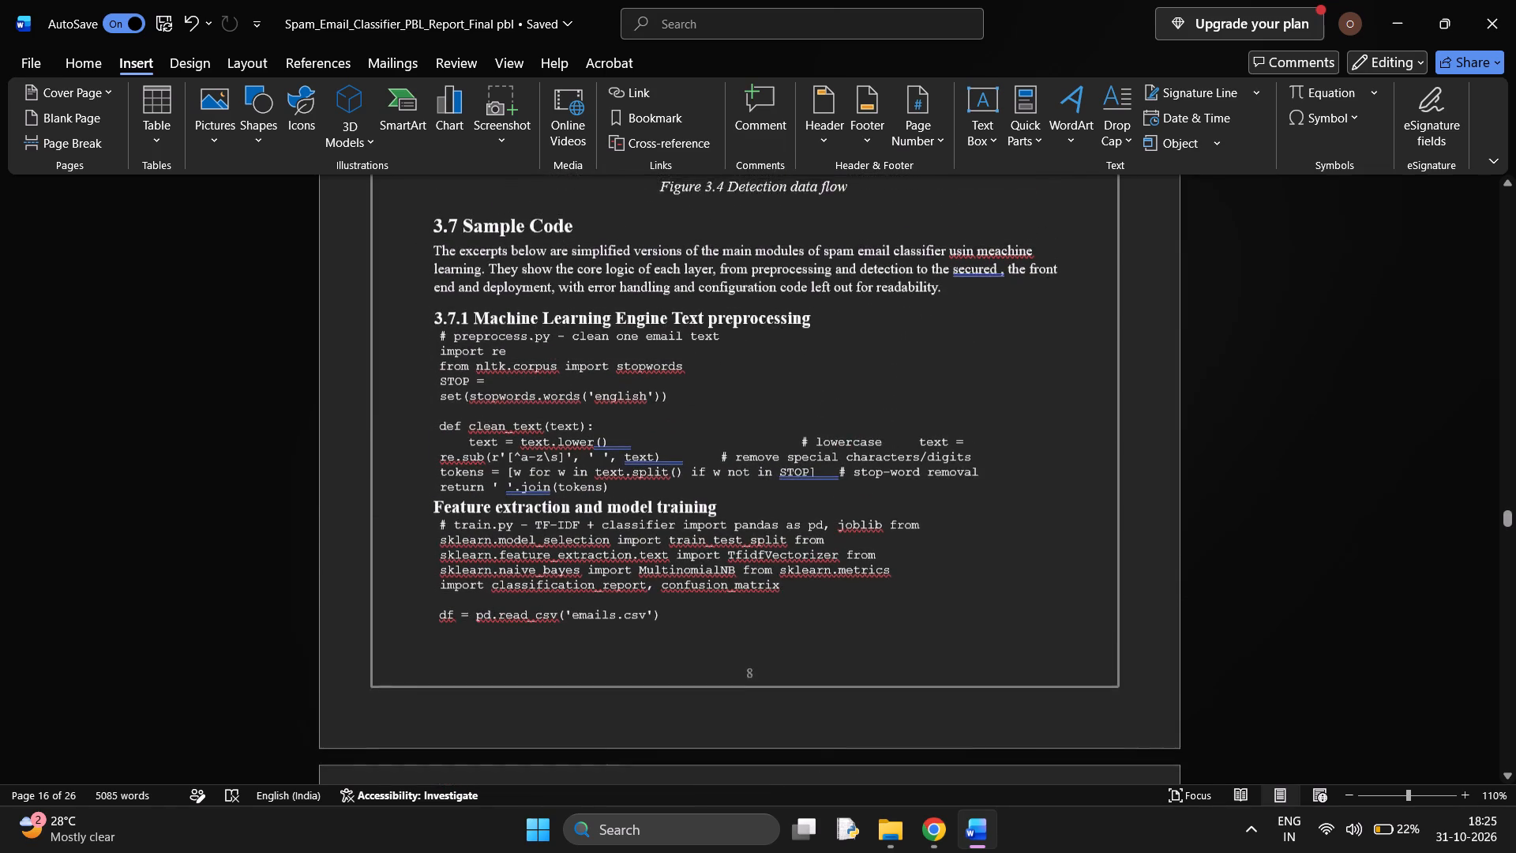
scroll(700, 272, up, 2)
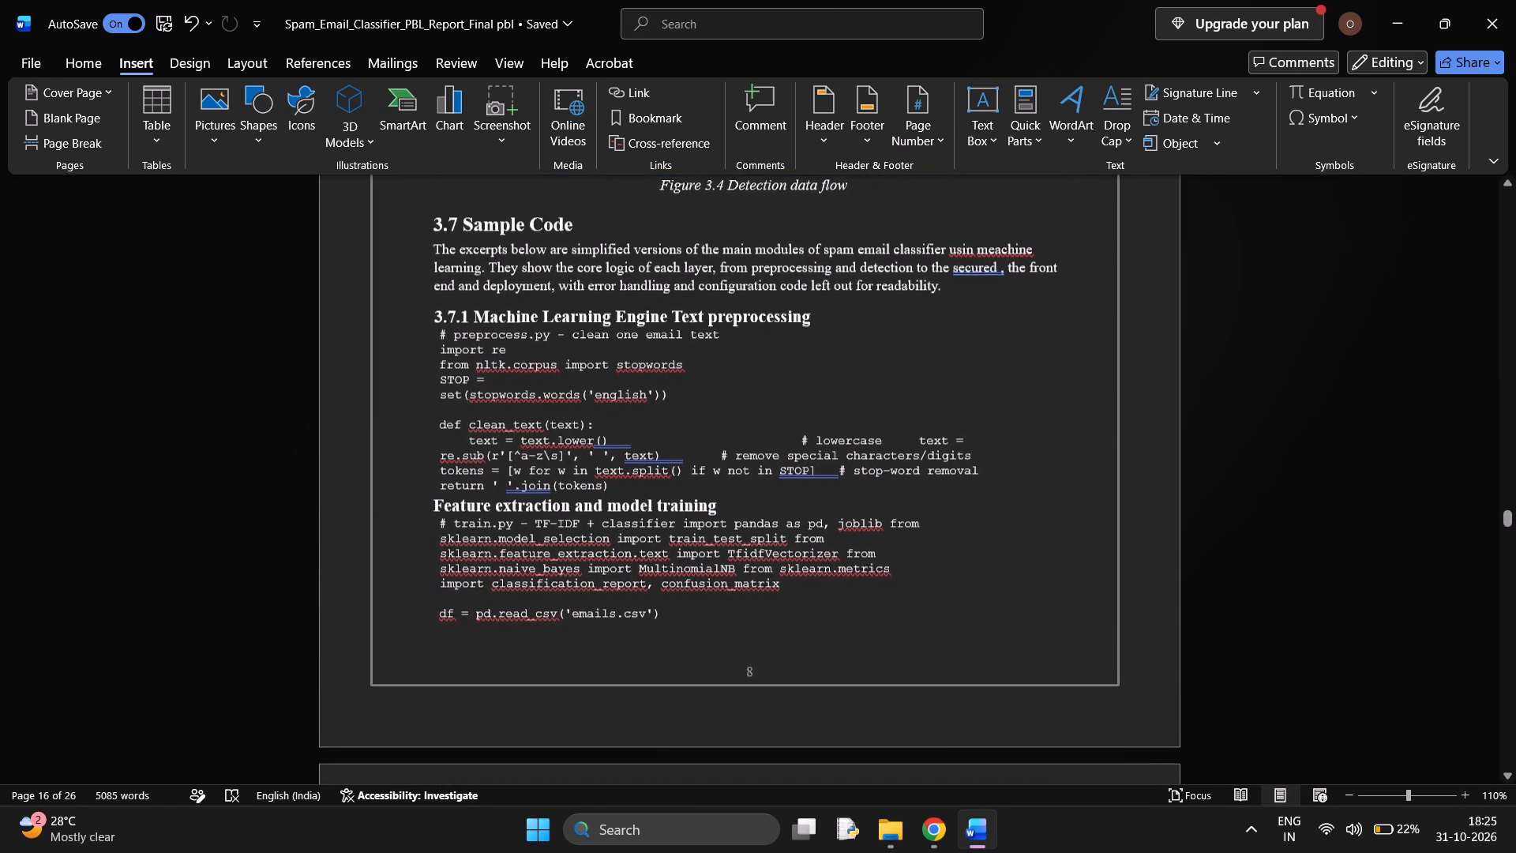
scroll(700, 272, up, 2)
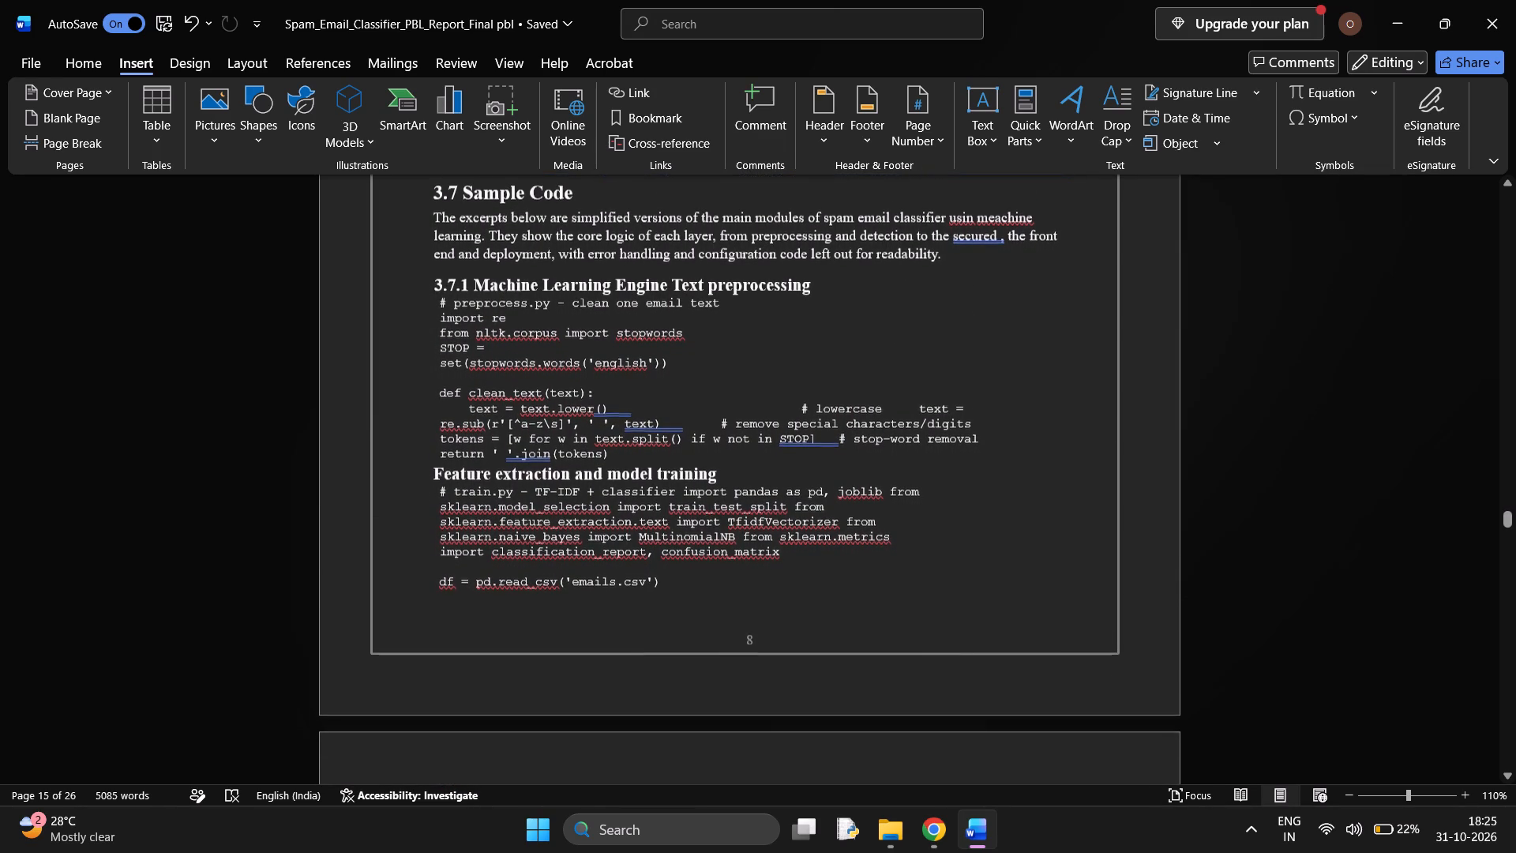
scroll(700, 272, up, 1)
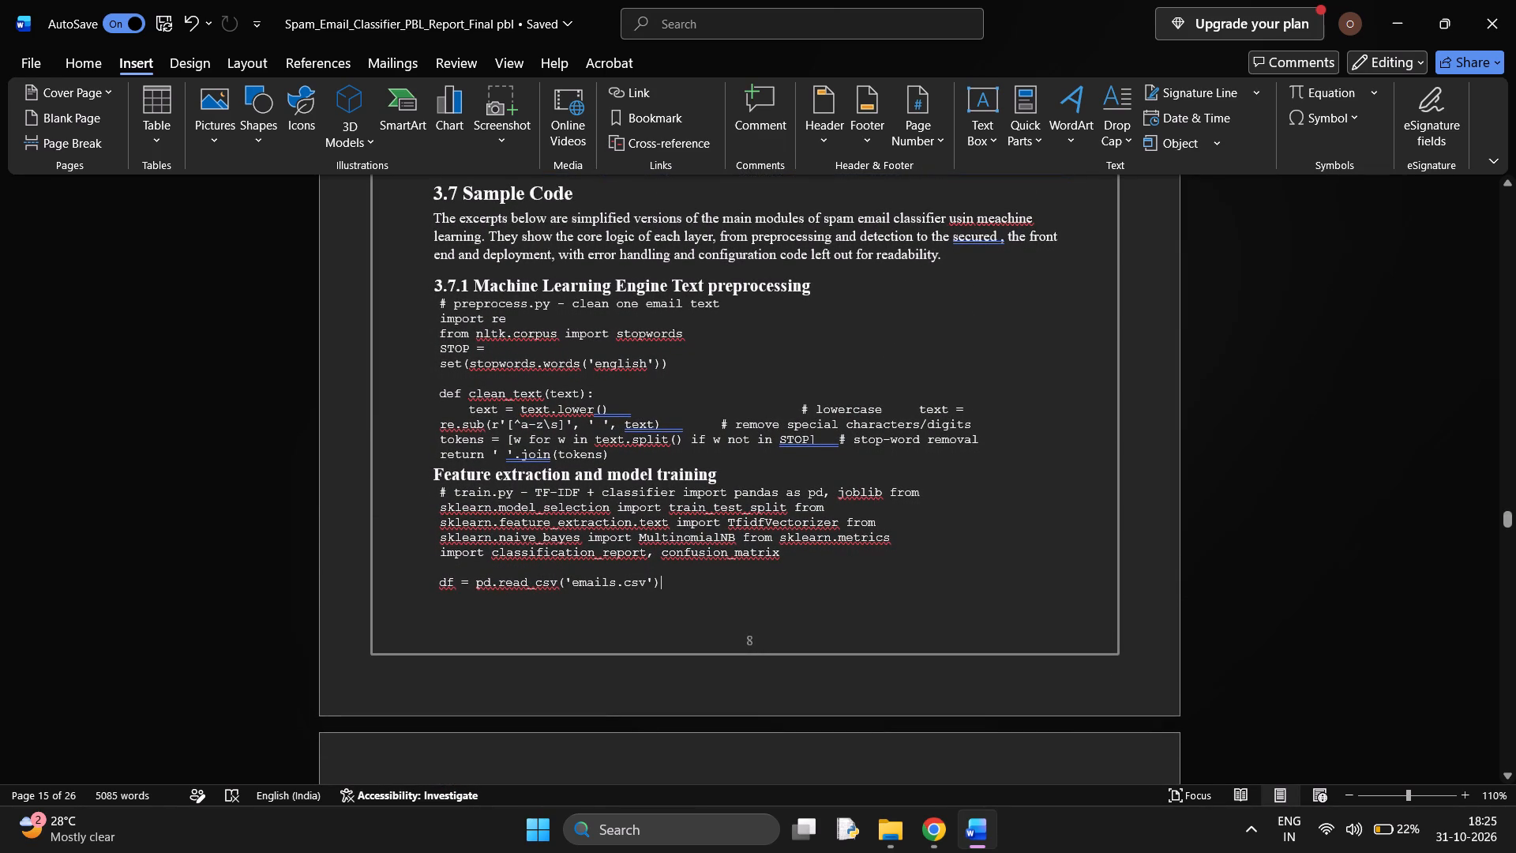
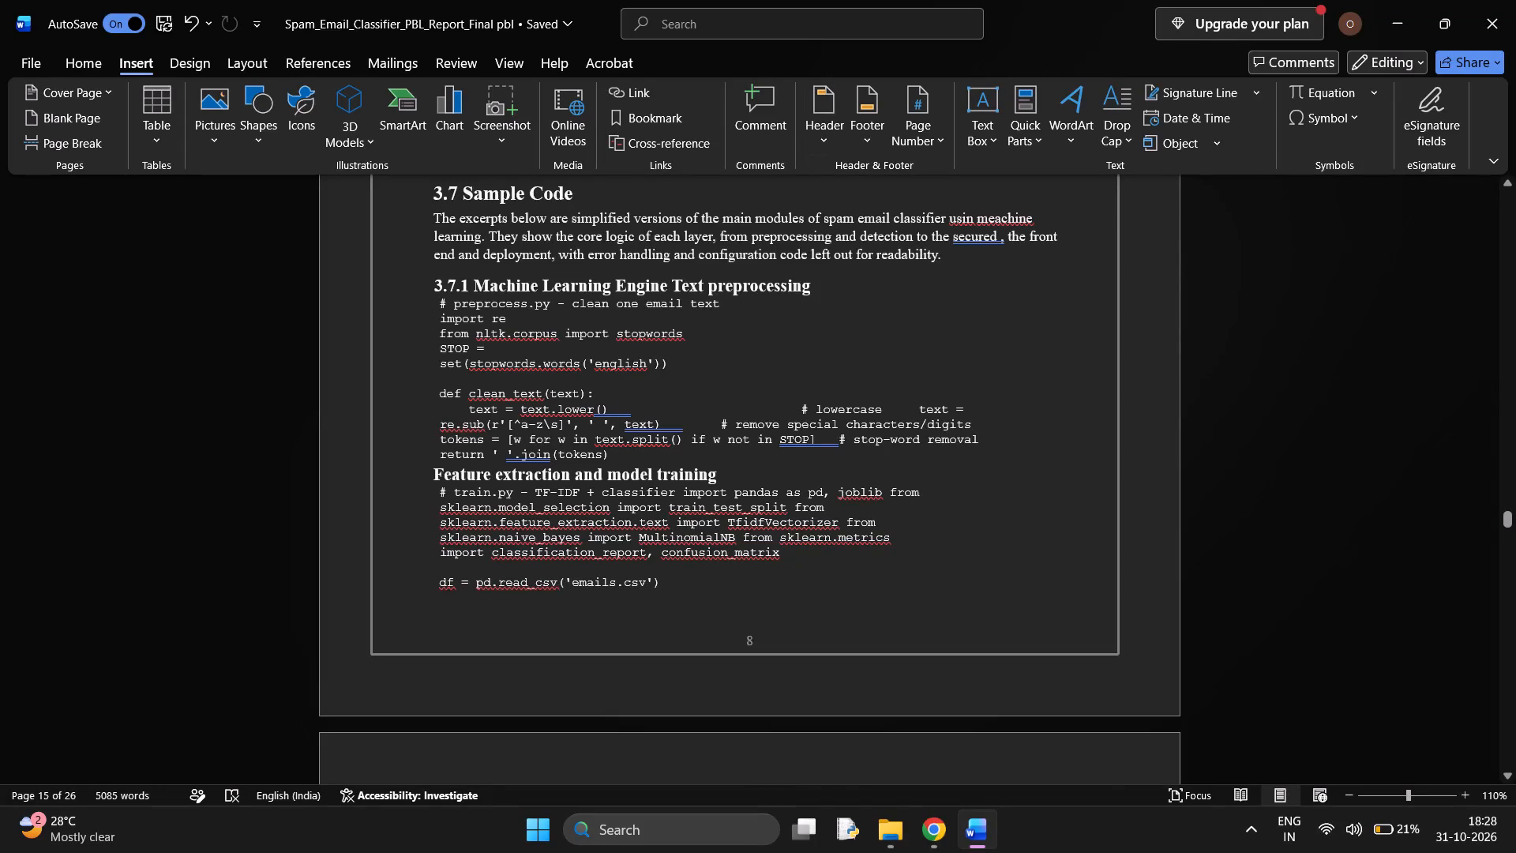
Review the section 3.7 sample code, from text preprocessing and model training through prediction to the start of 3.7.2 Backend and Database.
scroll(685, 462, down, 3)
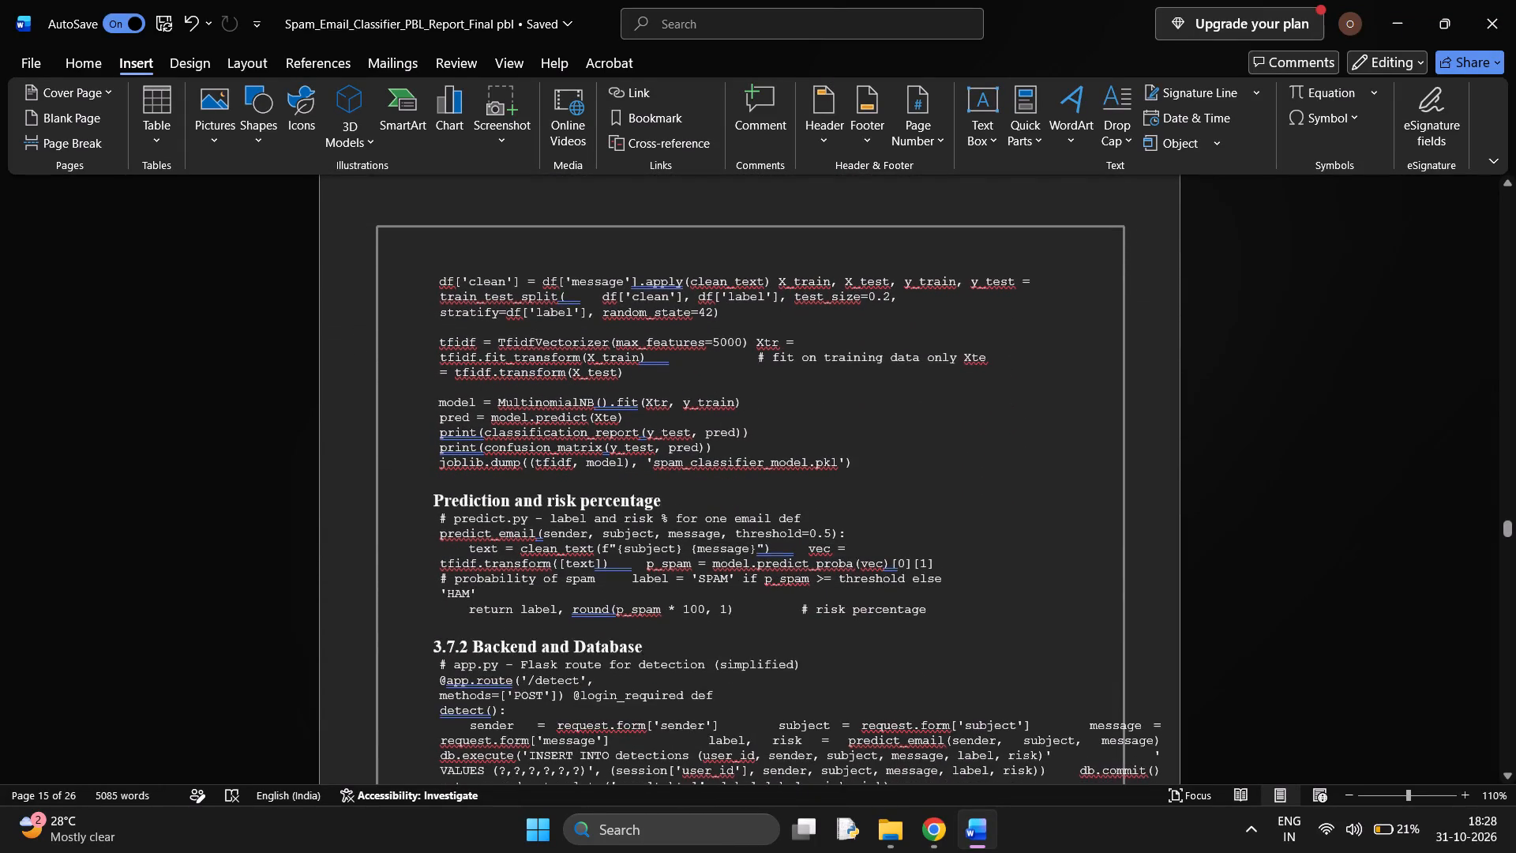
scroll(685, 462, down, 3)
scroll(685, 462, up, 1)
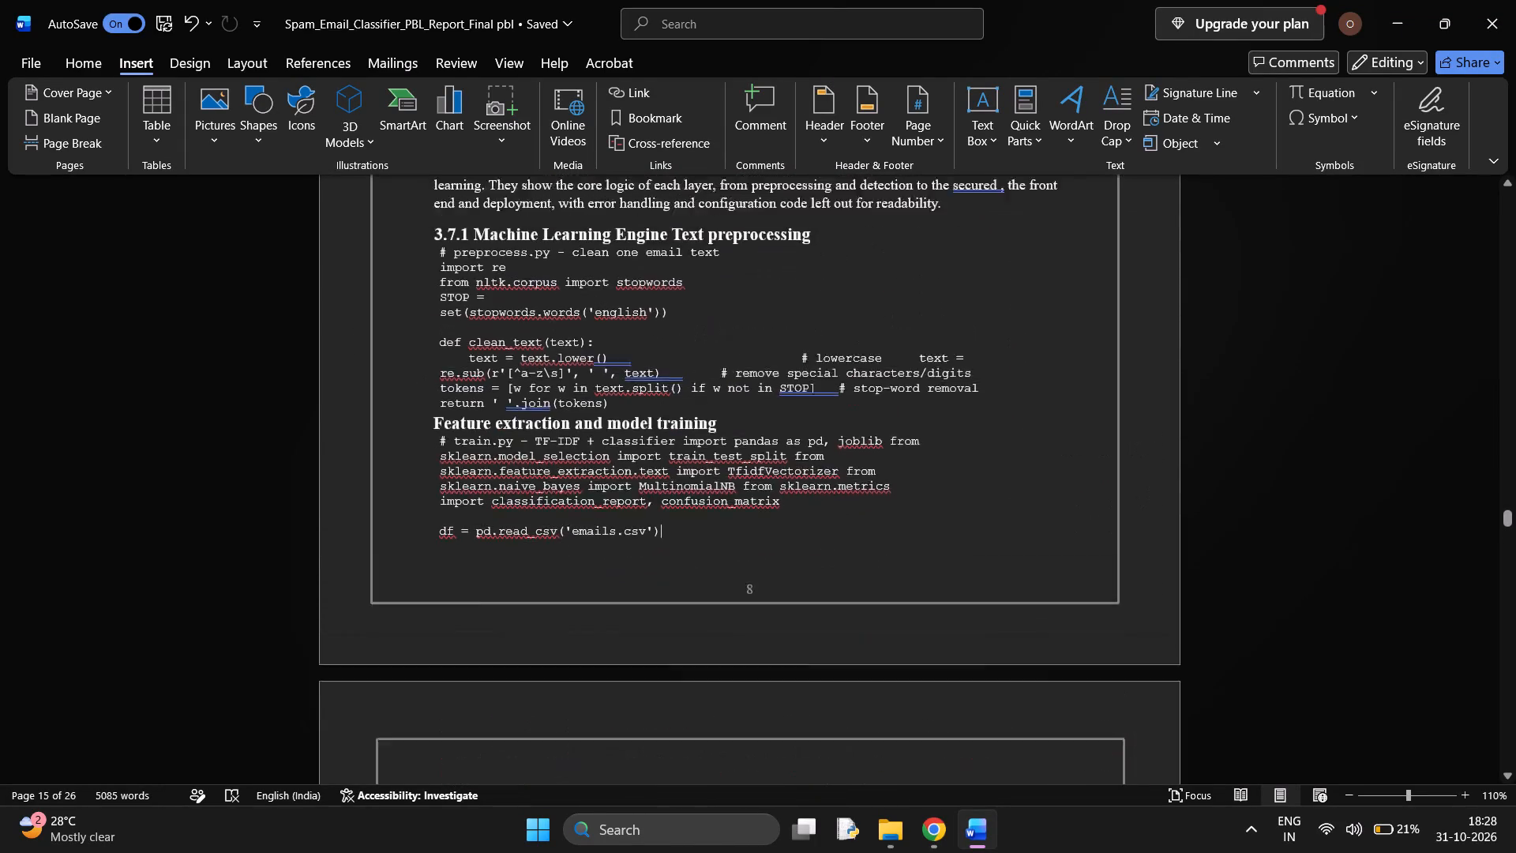
scroll(685, 462, up, 2)
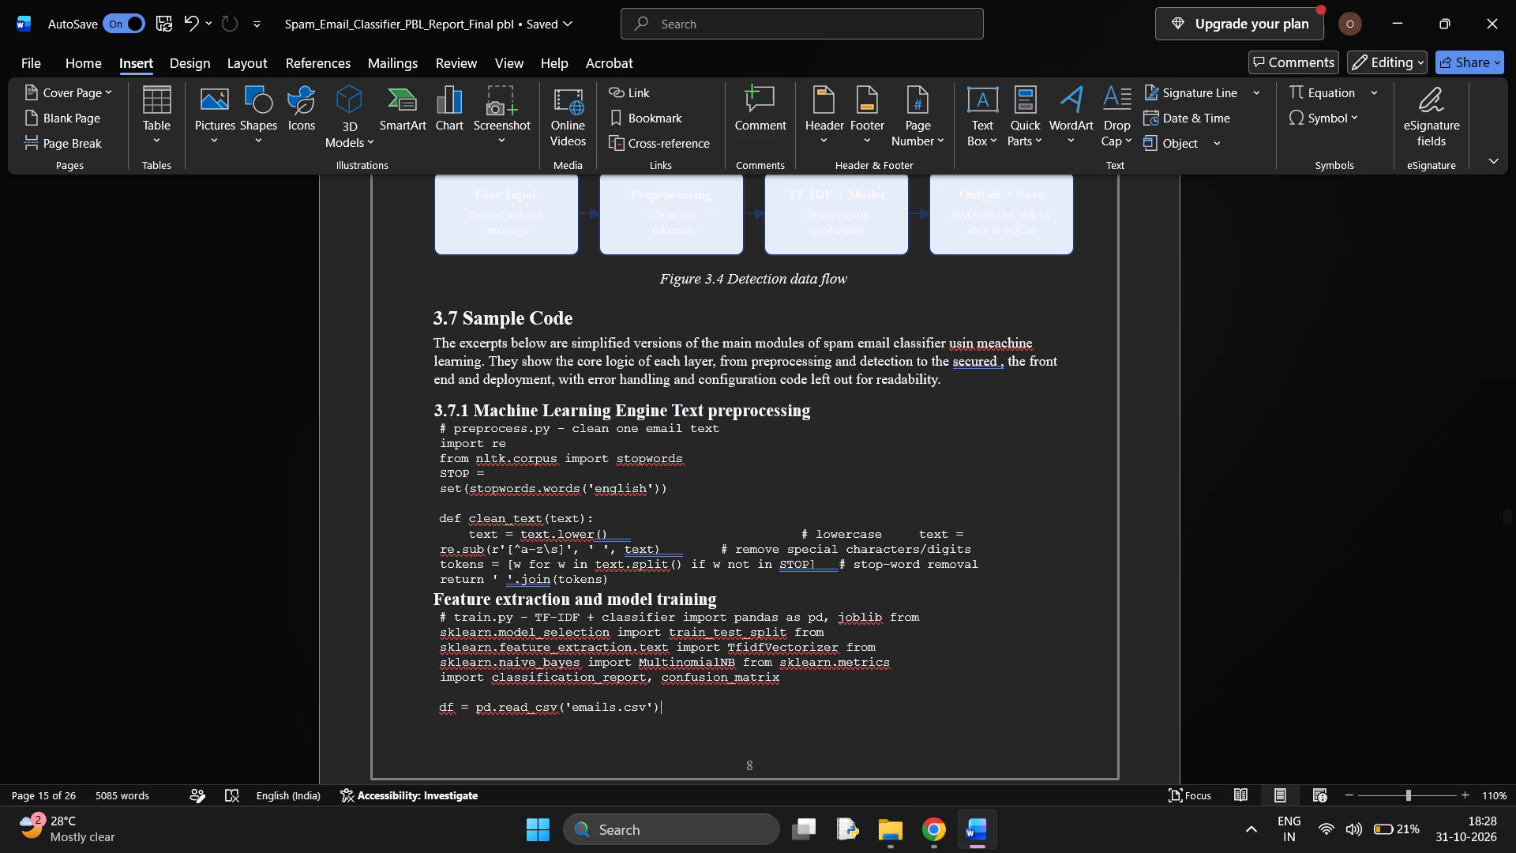
scroll(685, 462, down, 1)
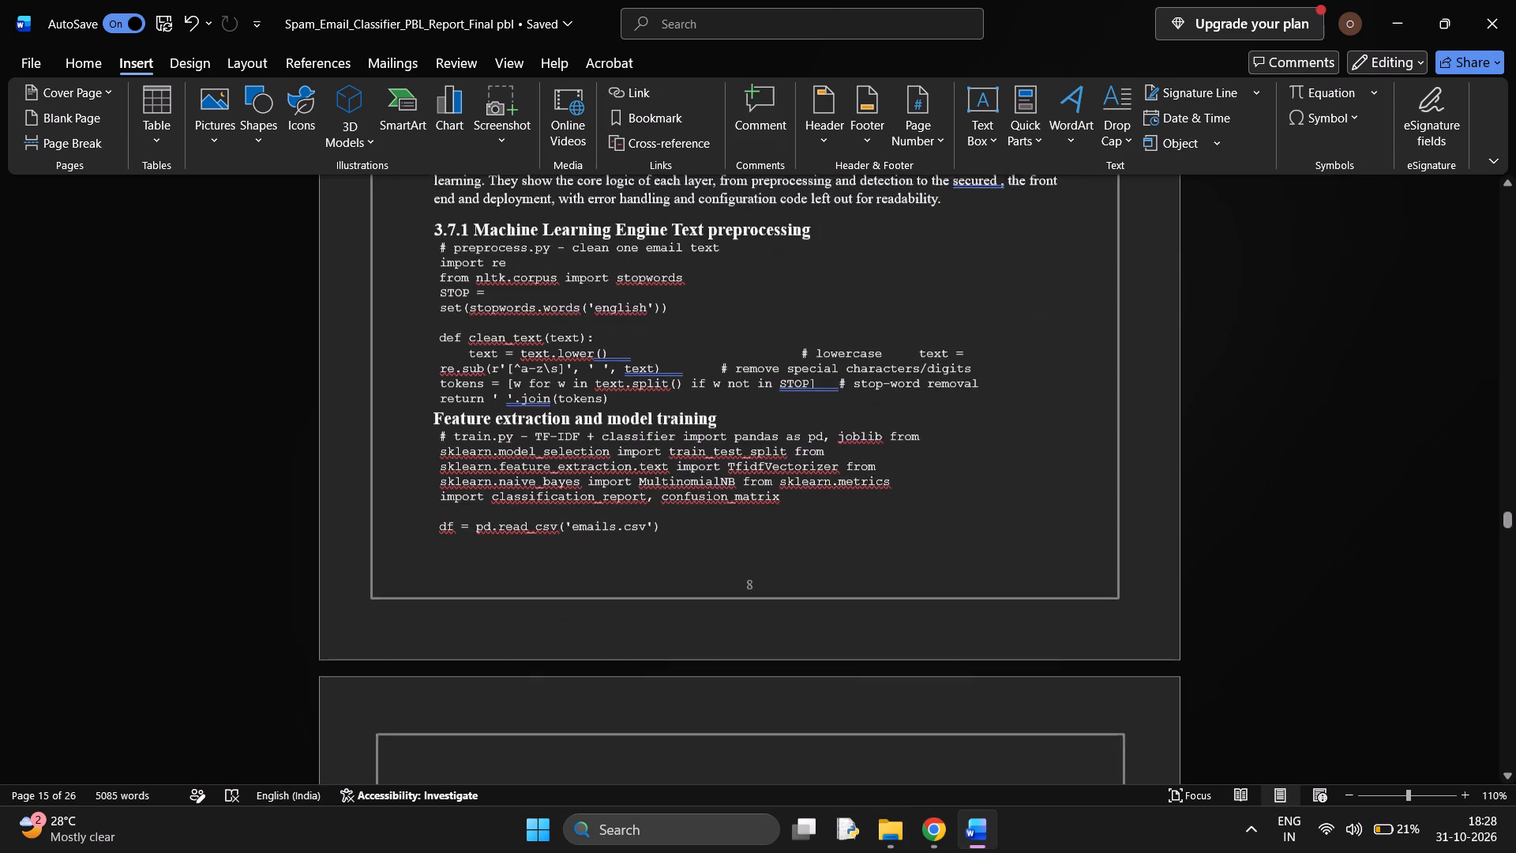
scroll(685, 462, down, 2)
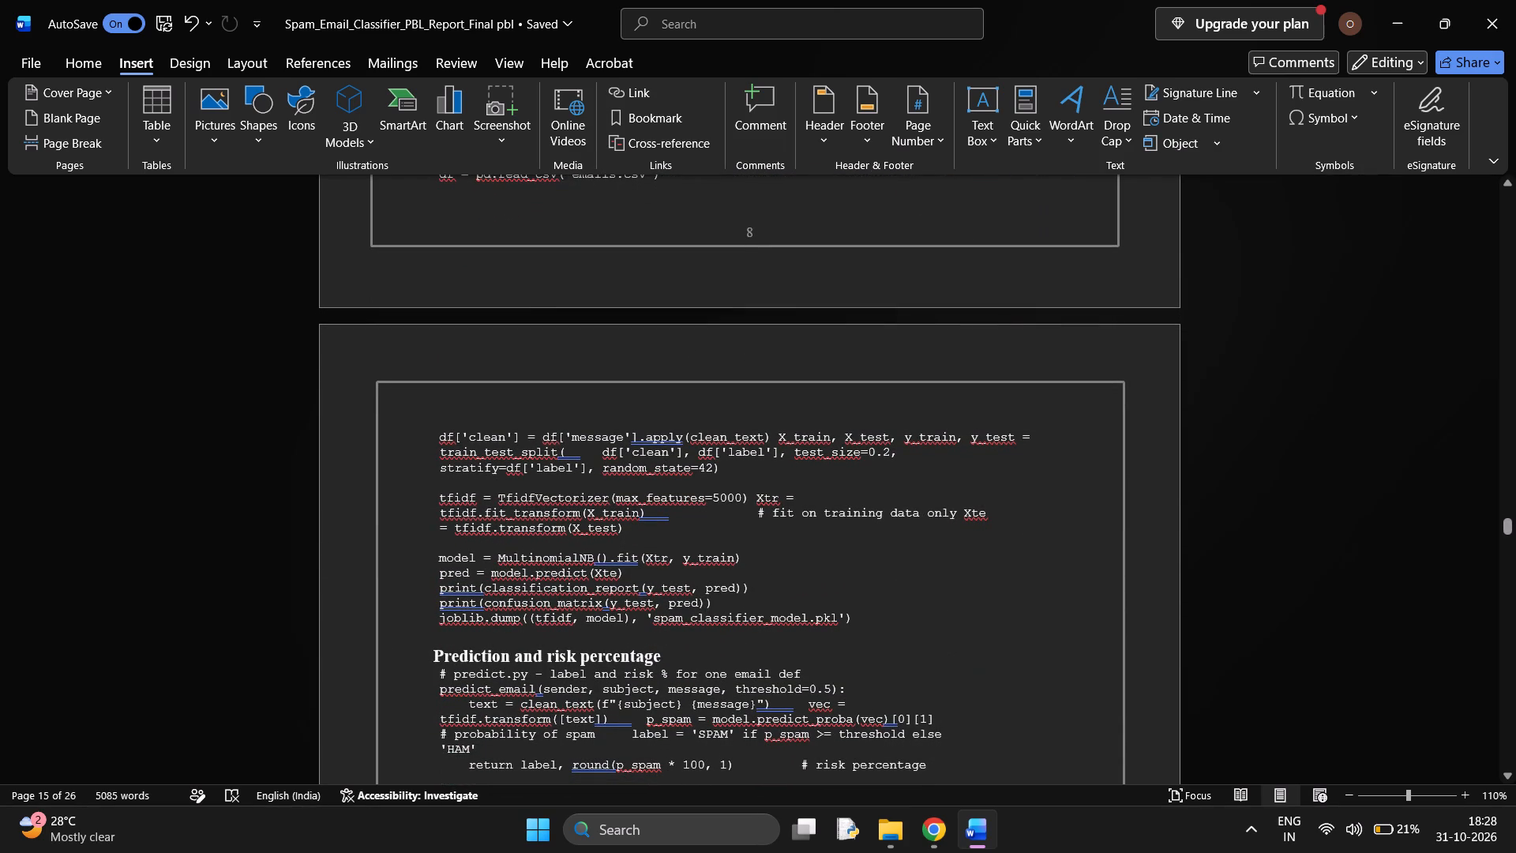
scroll(685, 462, down, 3)
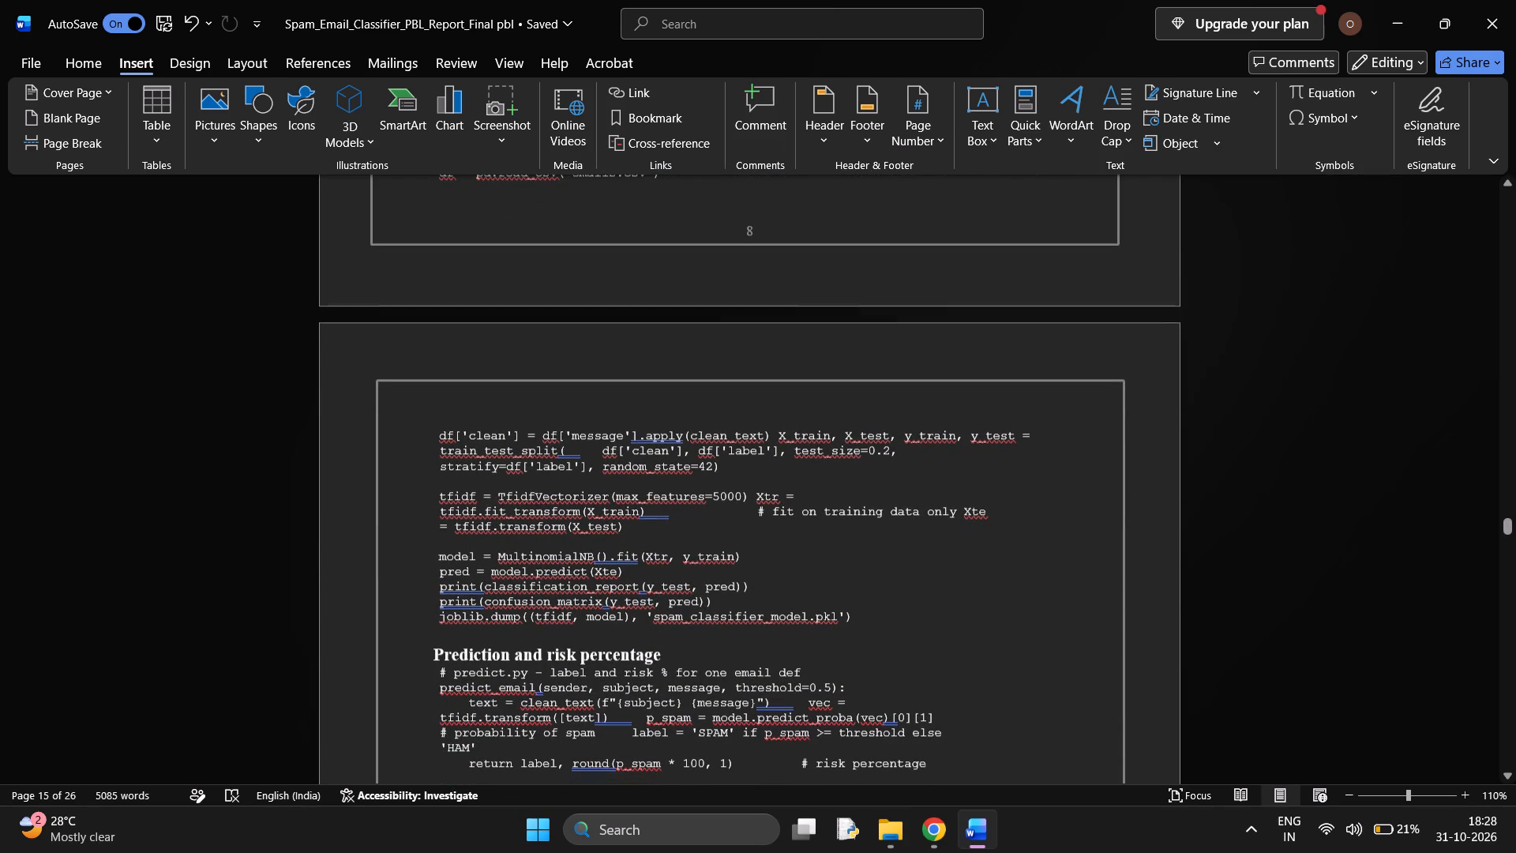
scroll(685, 462, down, 3)
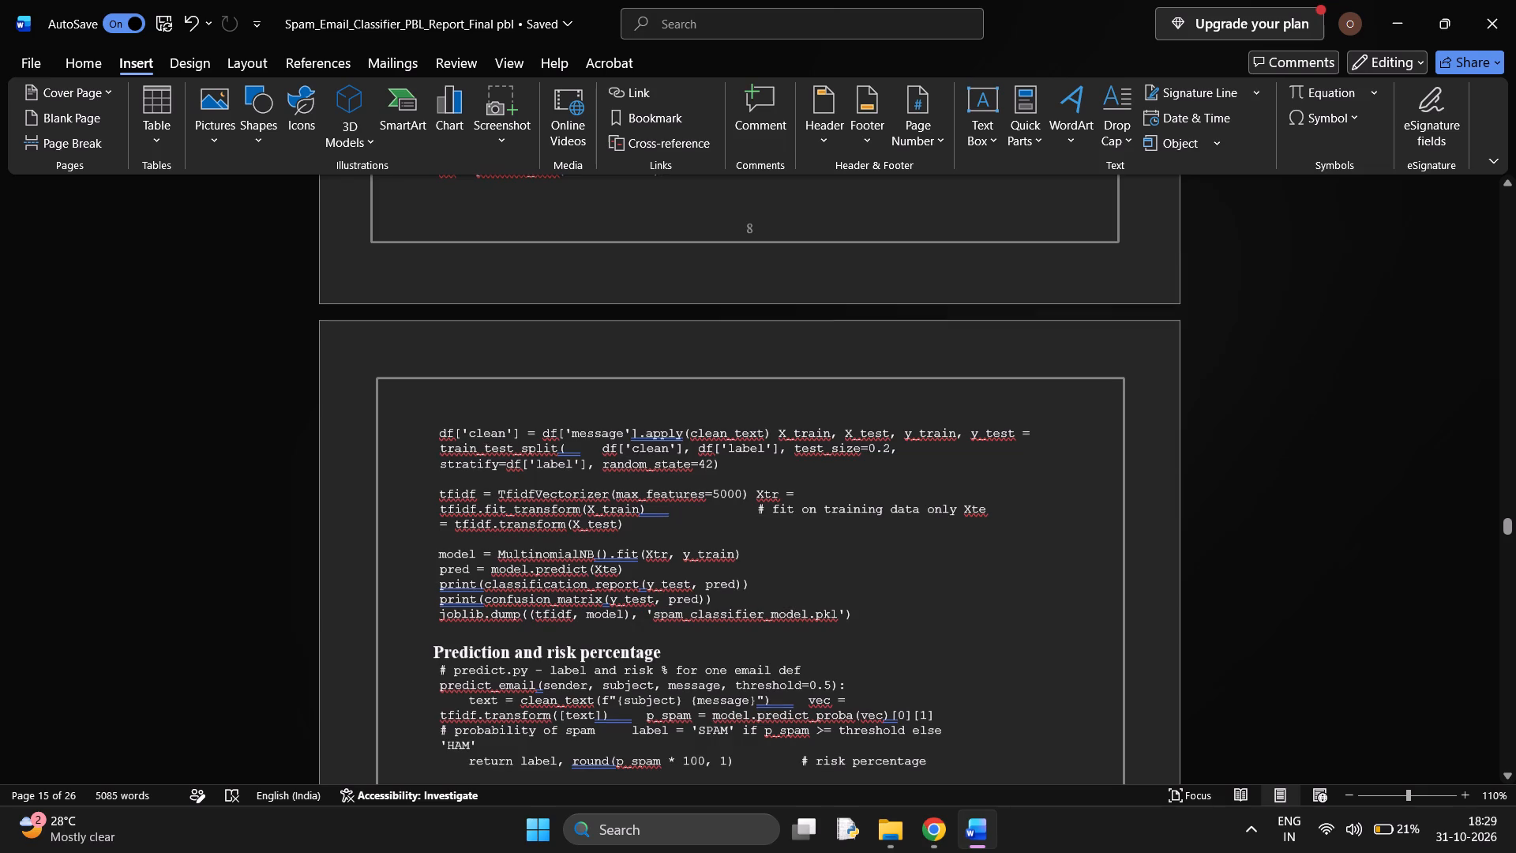
scroll(685, 462, down, 1)
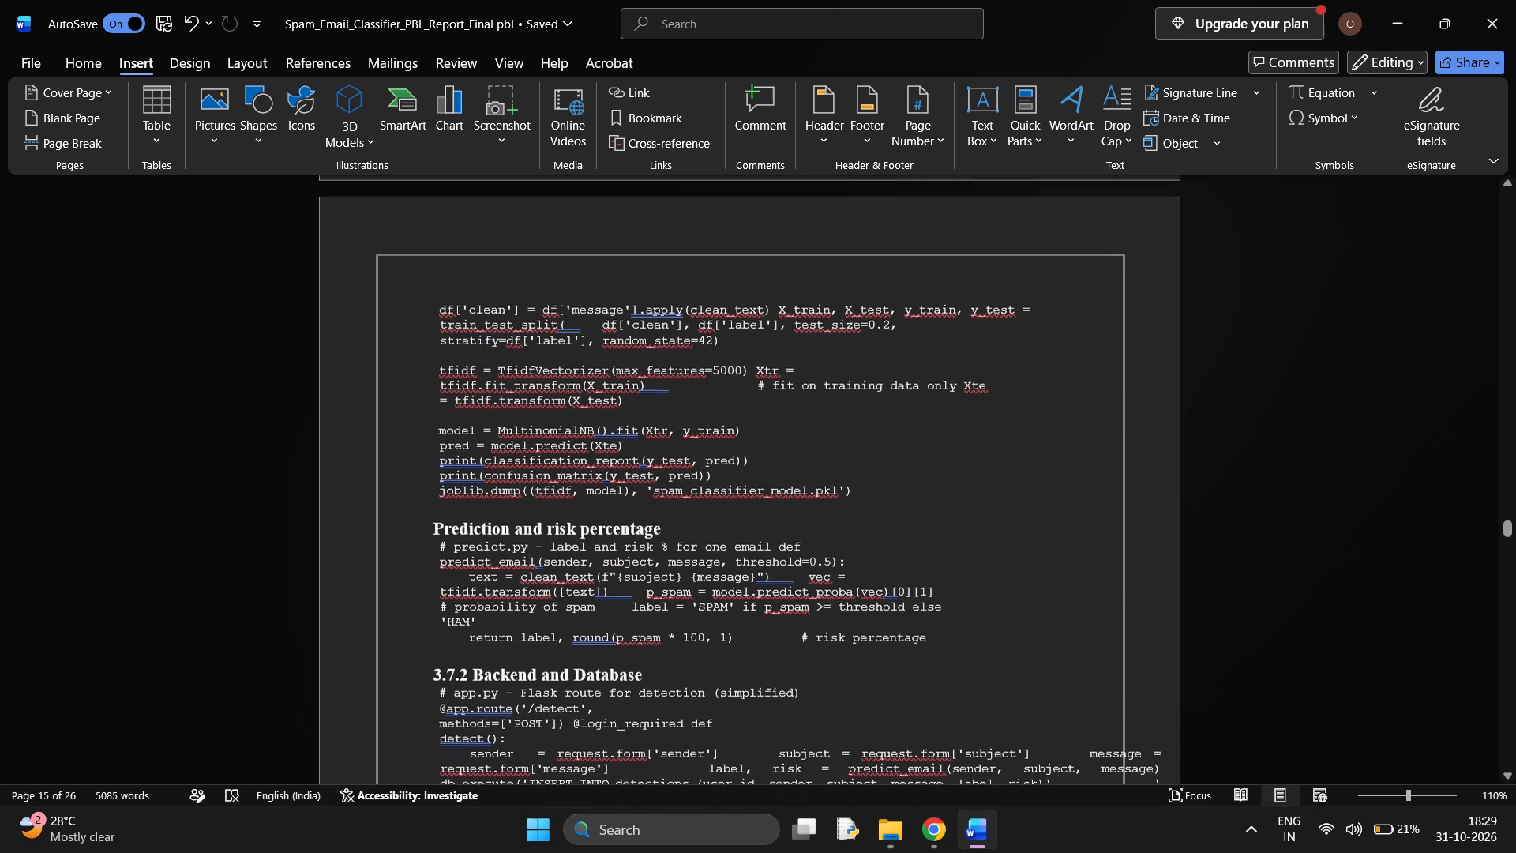
scroll(685, 462, down, 1)
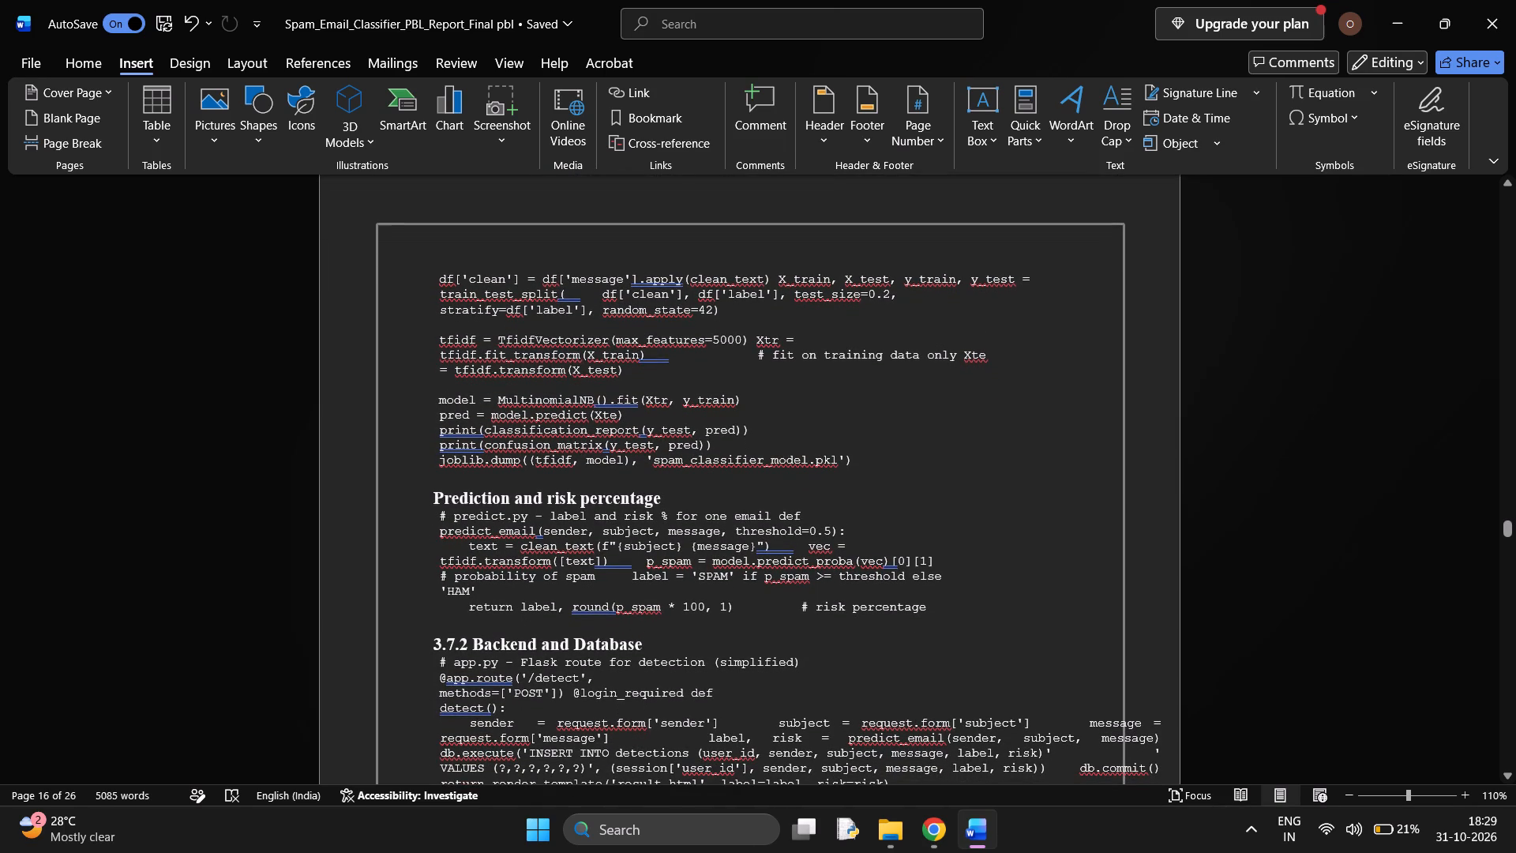
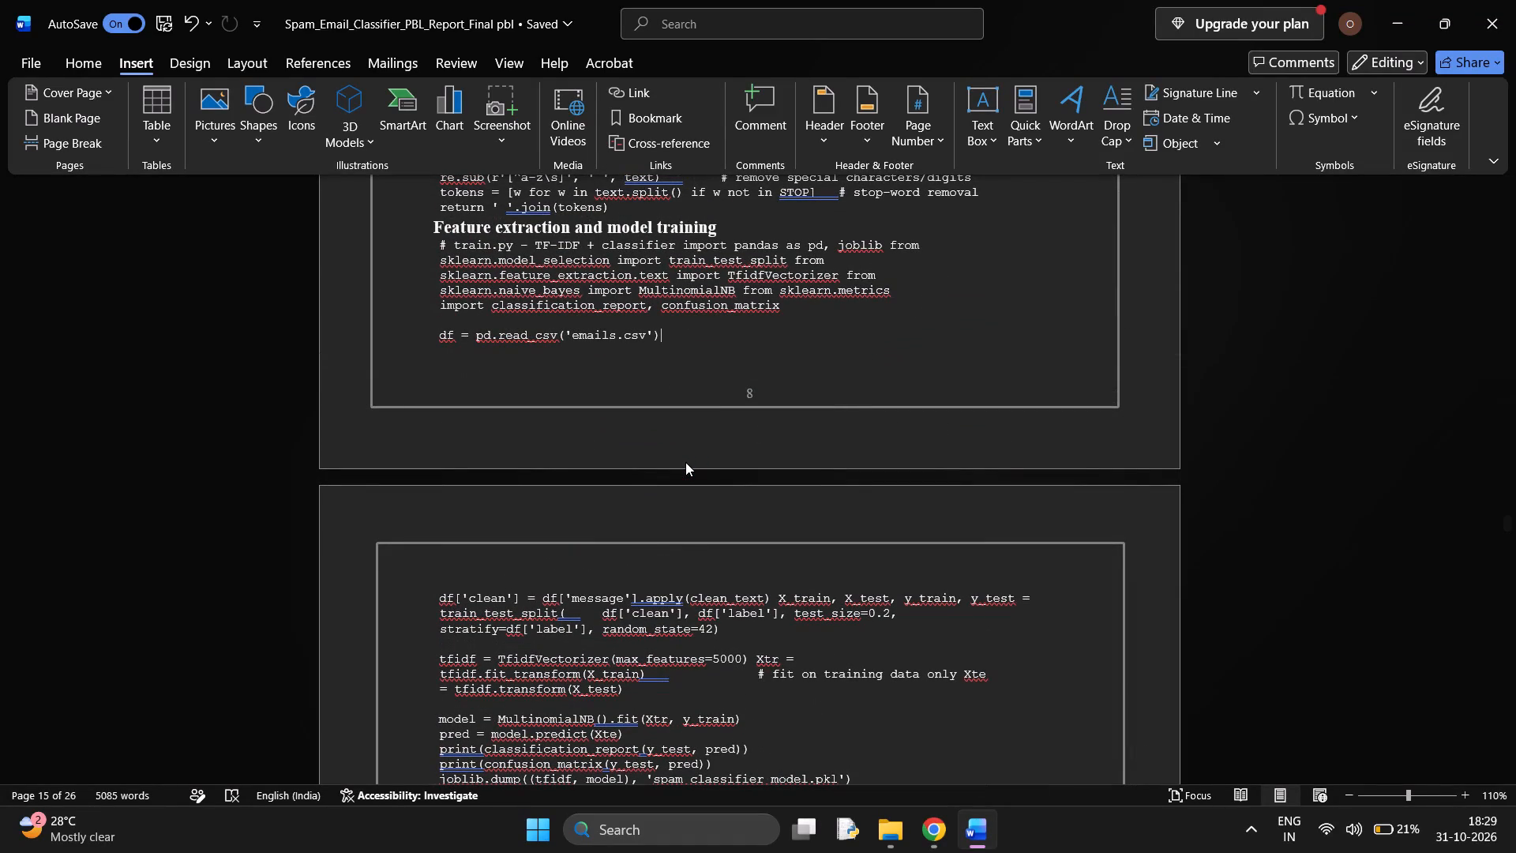
Delete the preprocess.py code excerpt under heading 3.7.1 Machine Learning Engine Text preprocessing, including its opening comment line.
scroll(556, 483, up, 1)
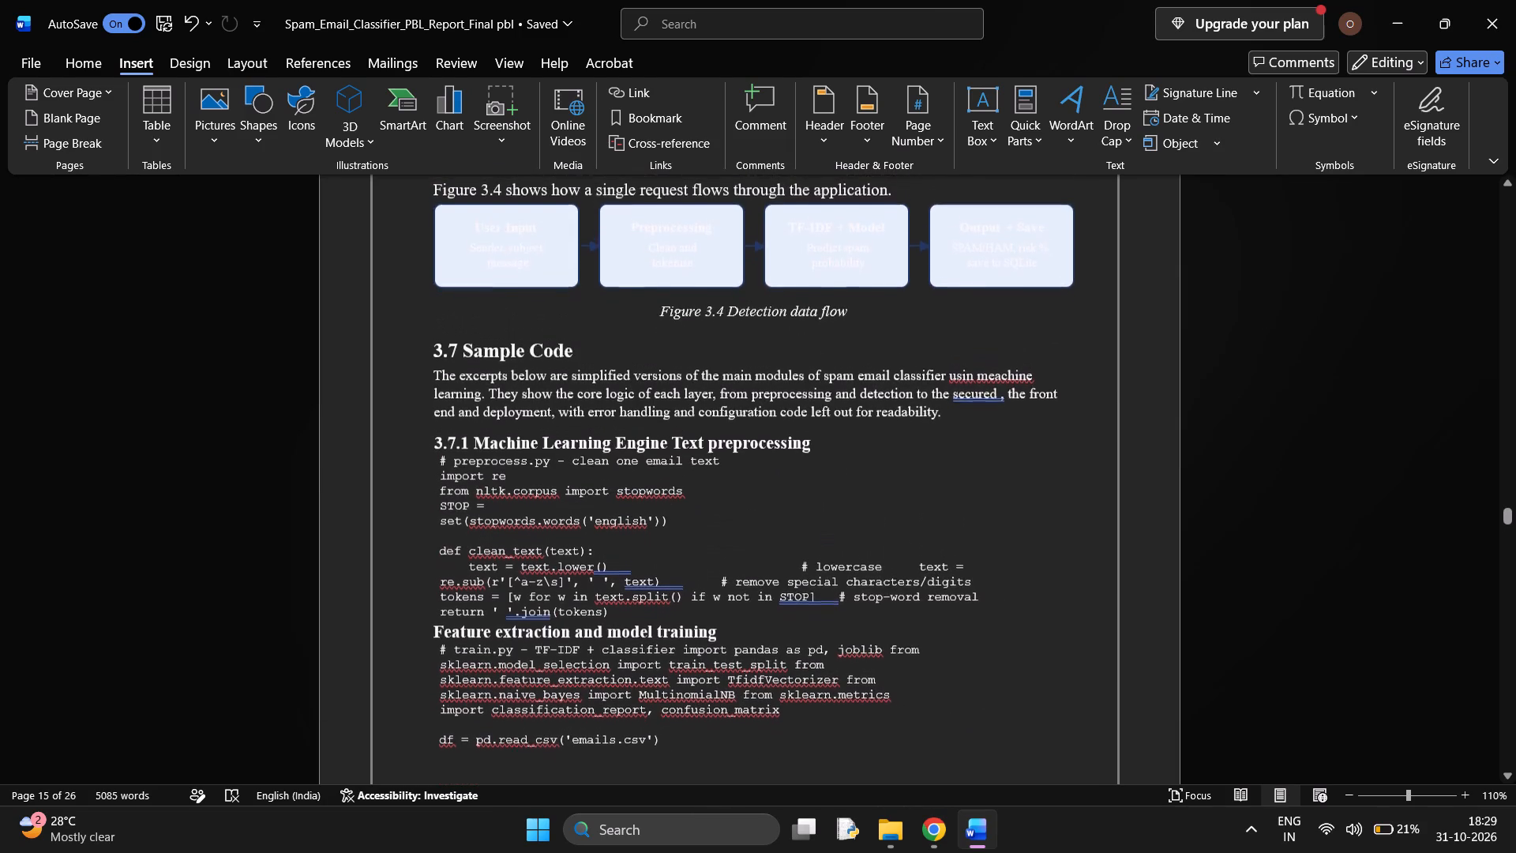
scroll(556, 483, up, 1)
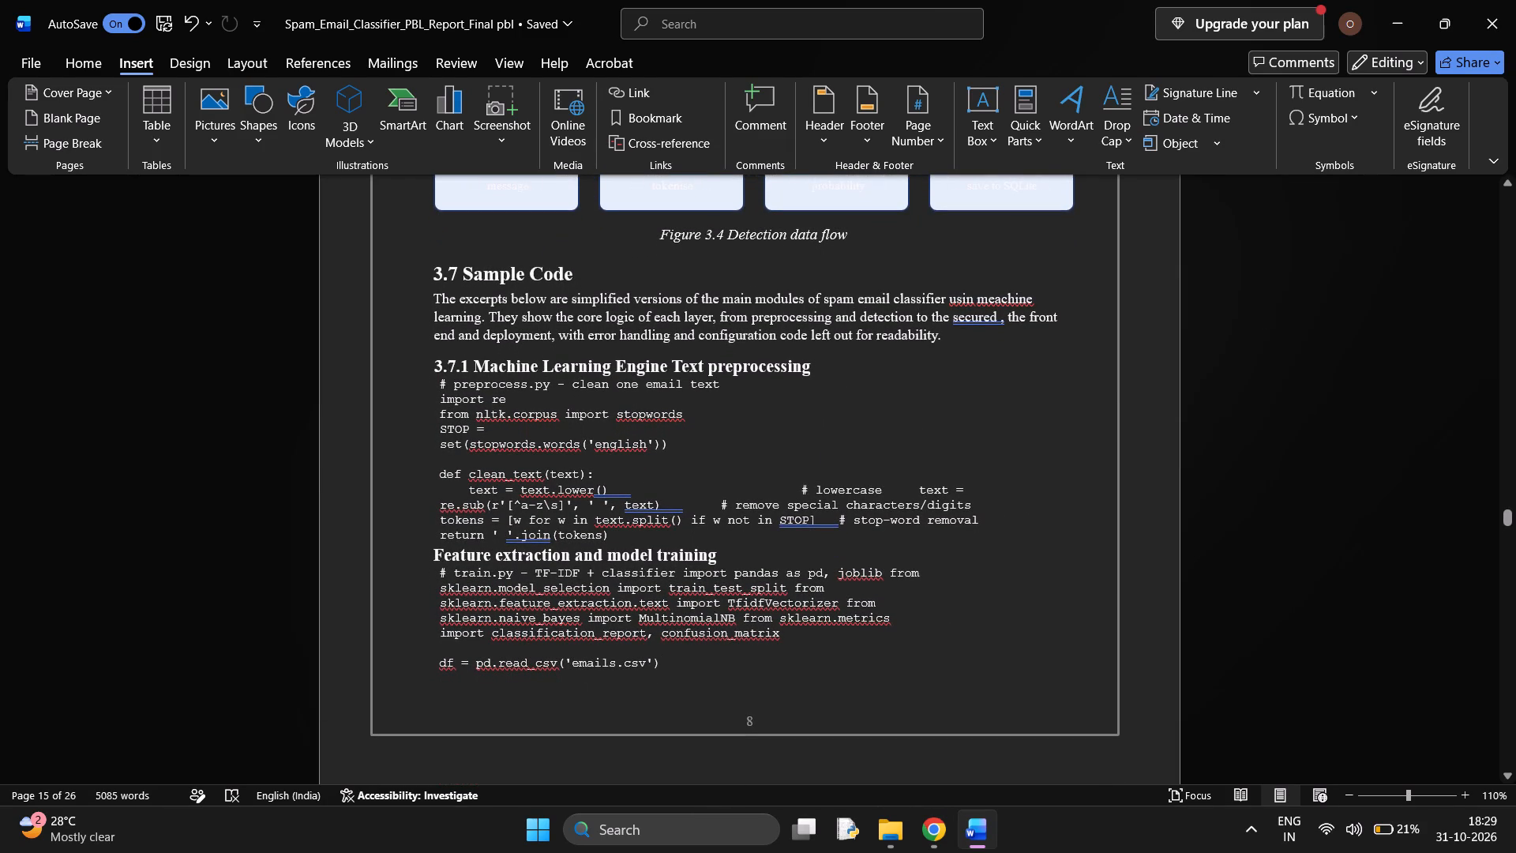
drag(437, 383, 629, 475)
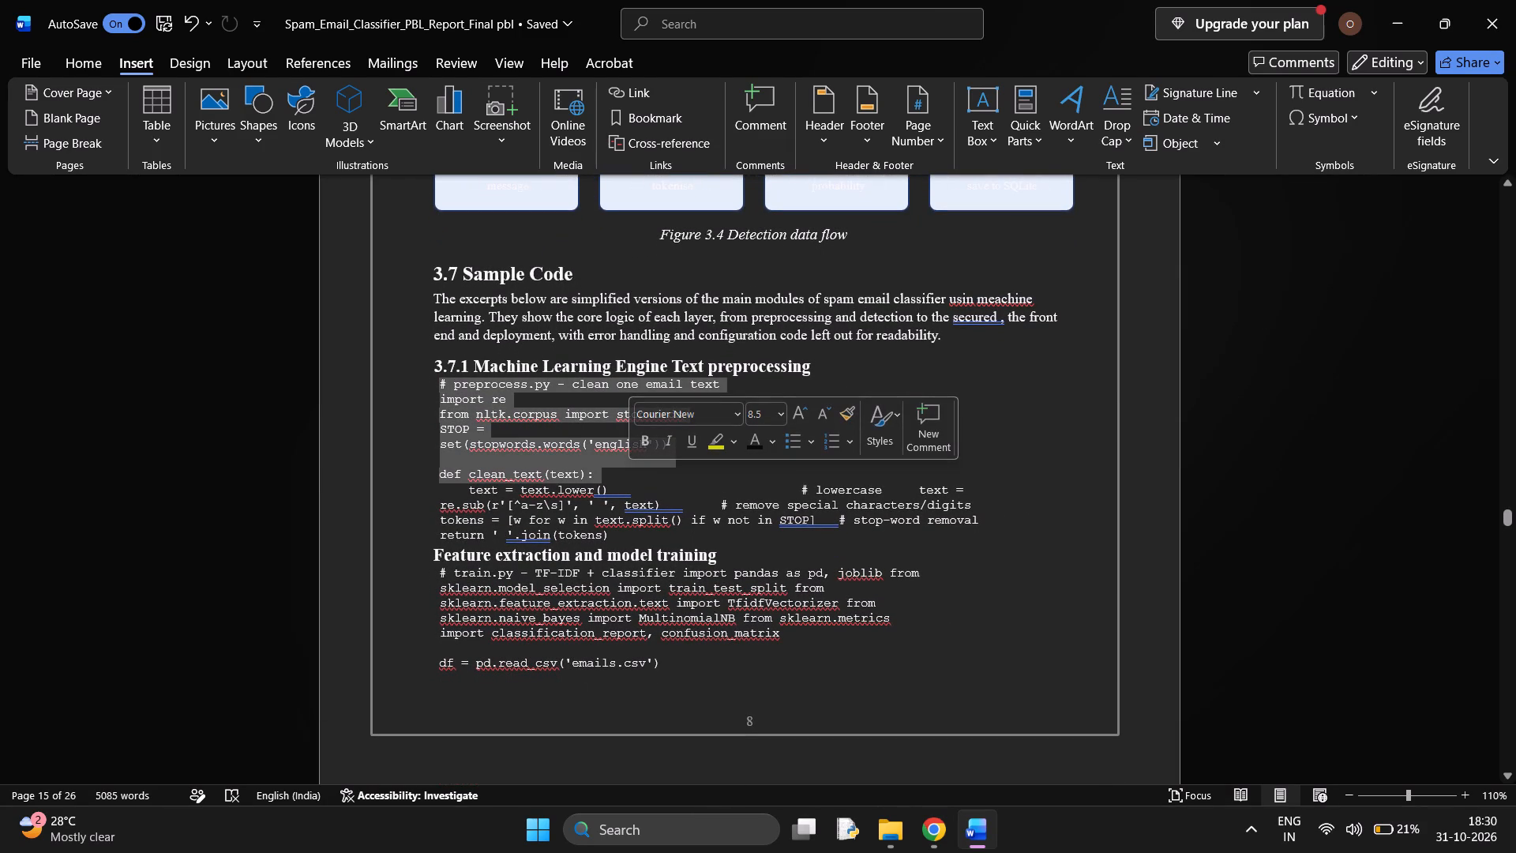
click(628, 486)
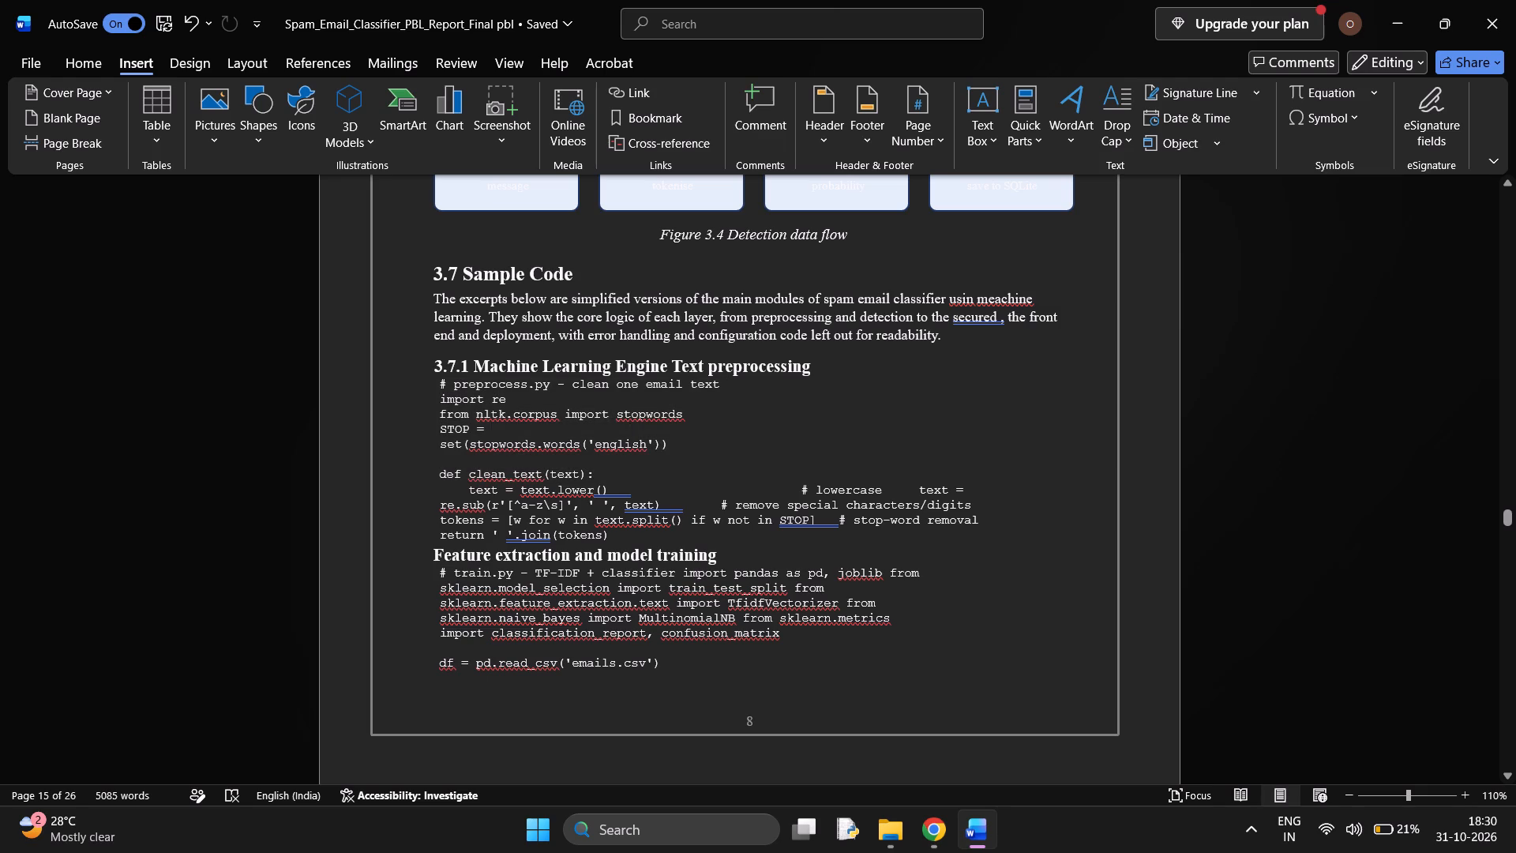
drag(432, 386, 690, 509)
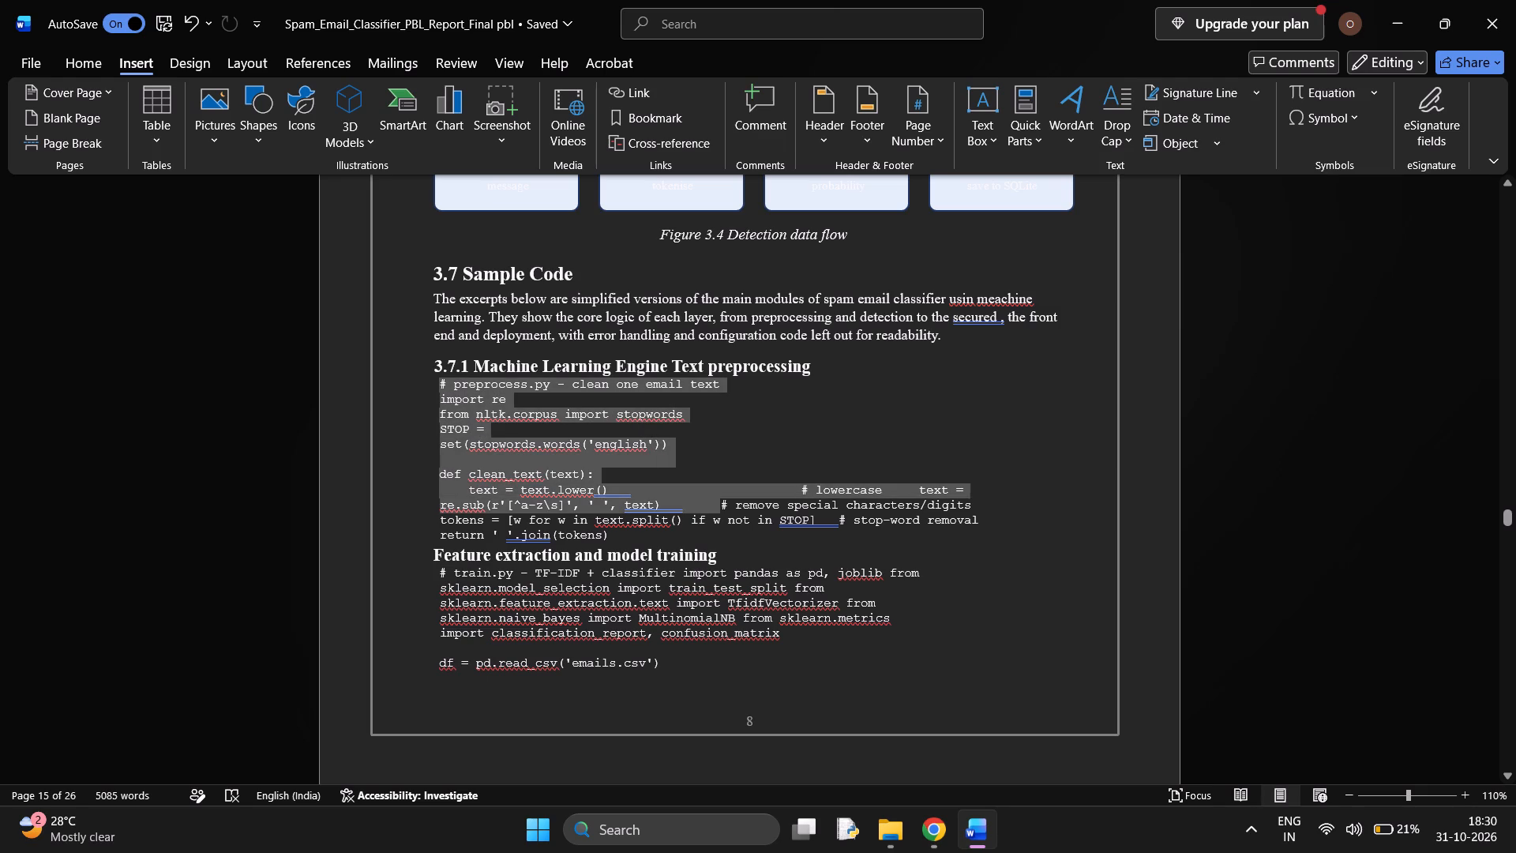
drag(690, 509, 712, 597)
drag(712, 592, 692, 535)
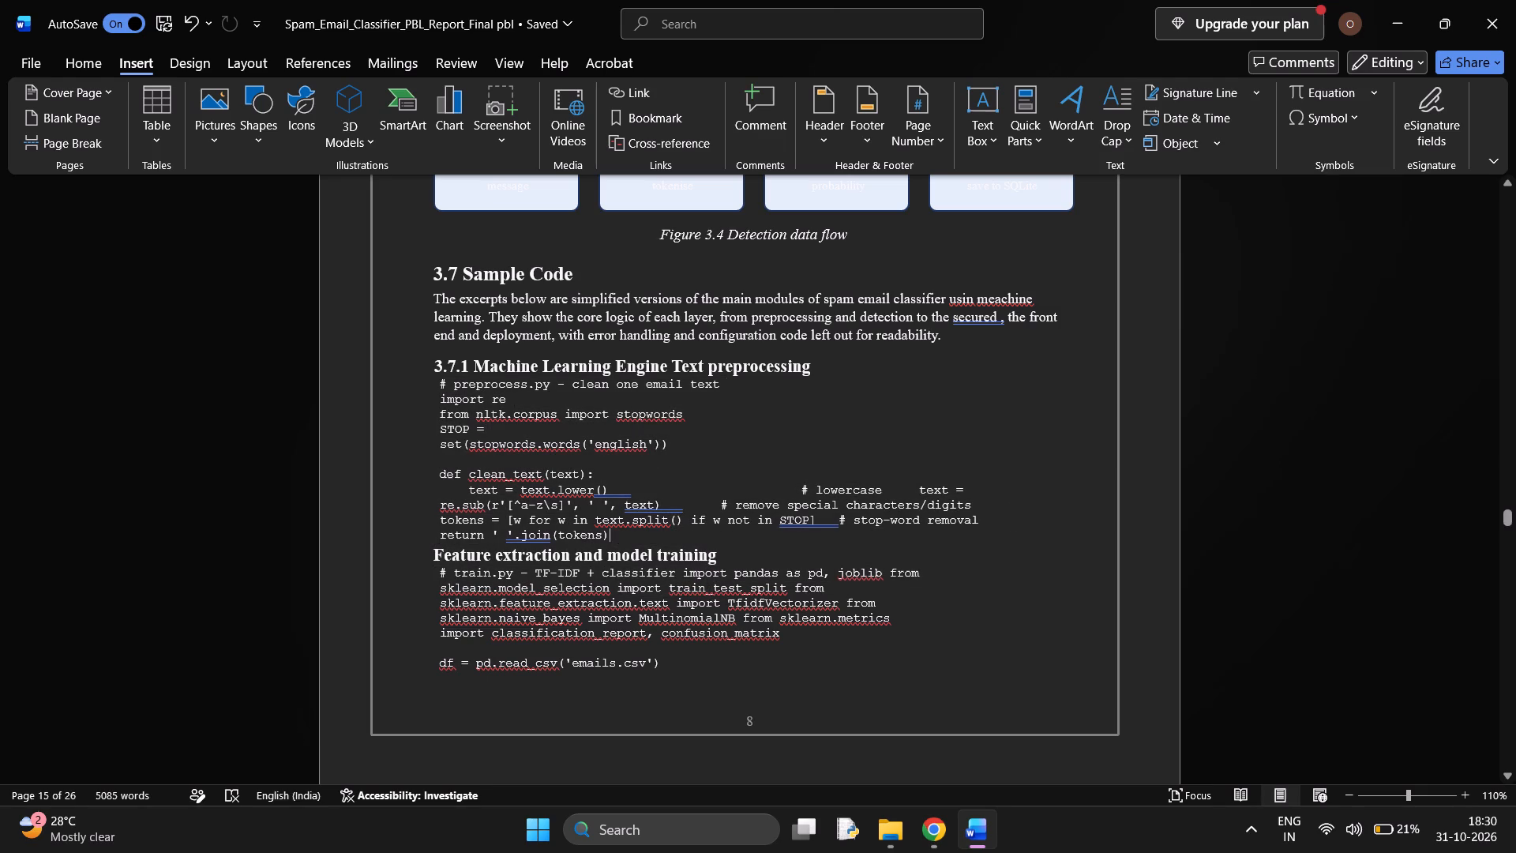
drag(679, 529, 588, 374)
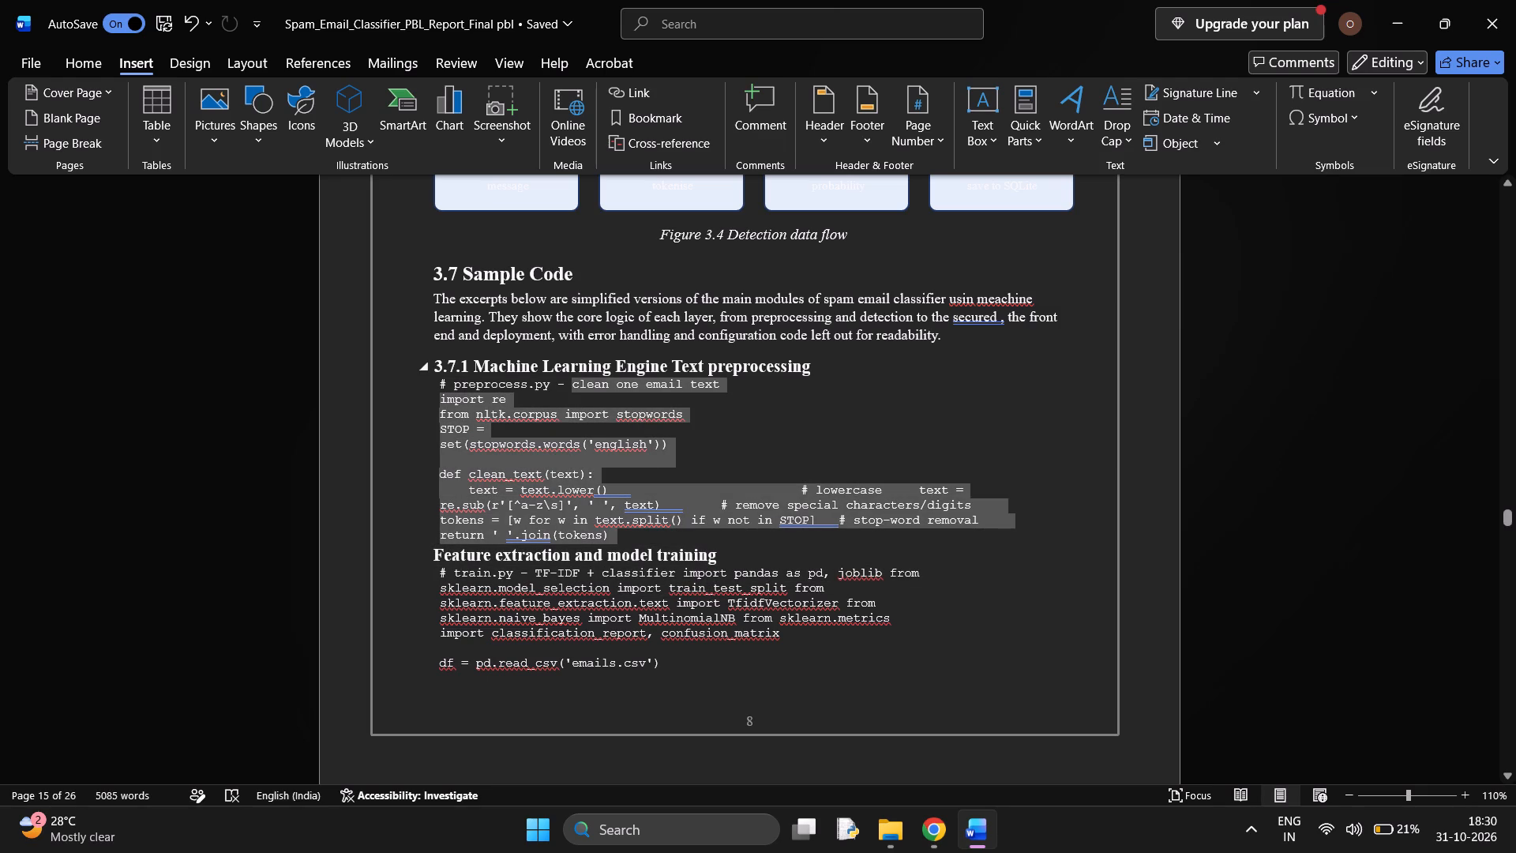
drag(588, 374, 588, 372)
click(805, 406)
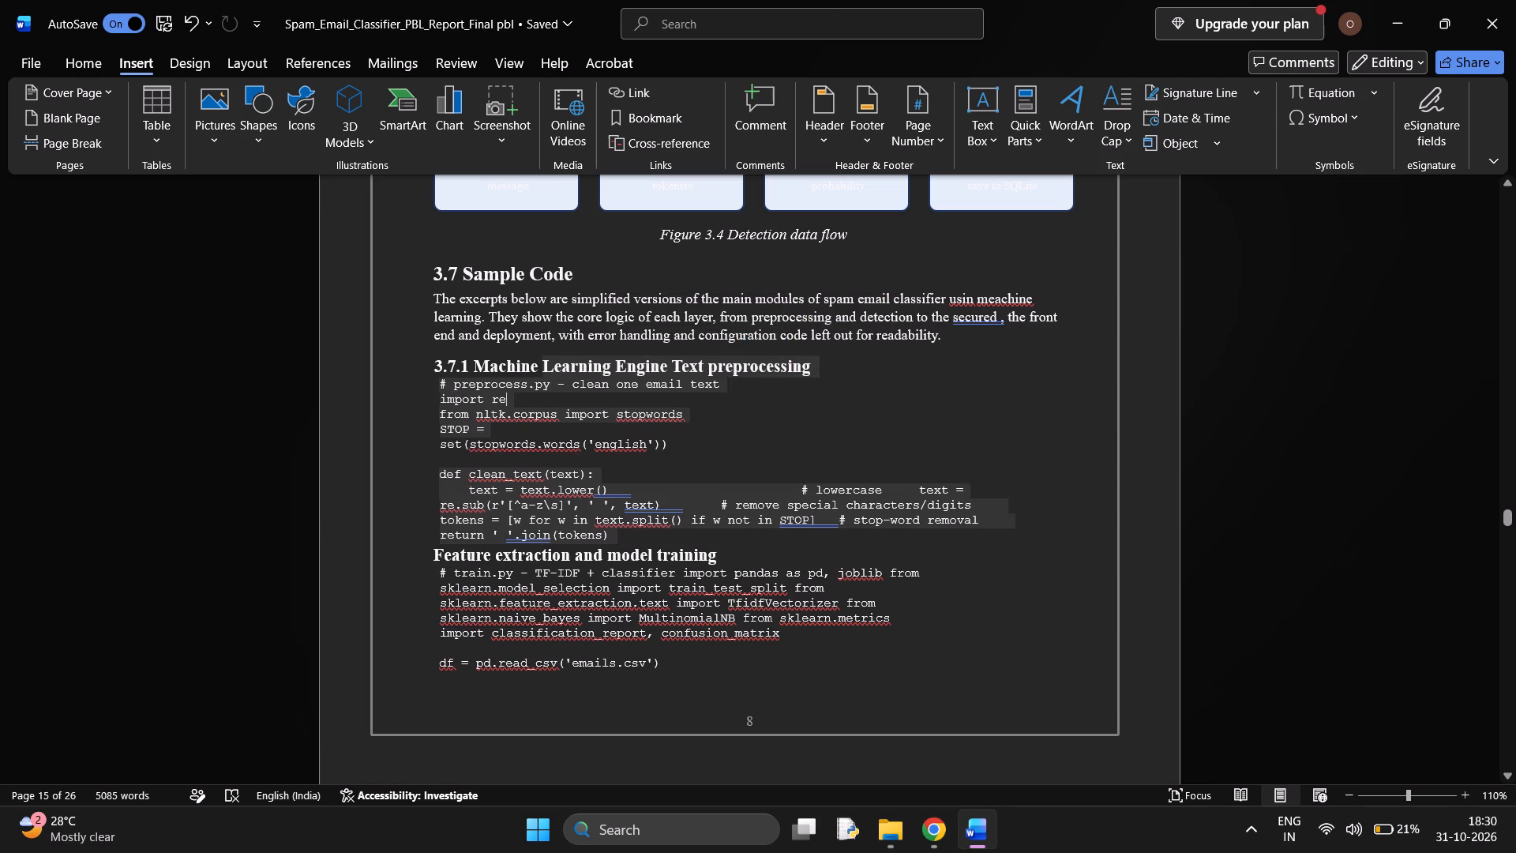
drag(671, 543, 625, 382)
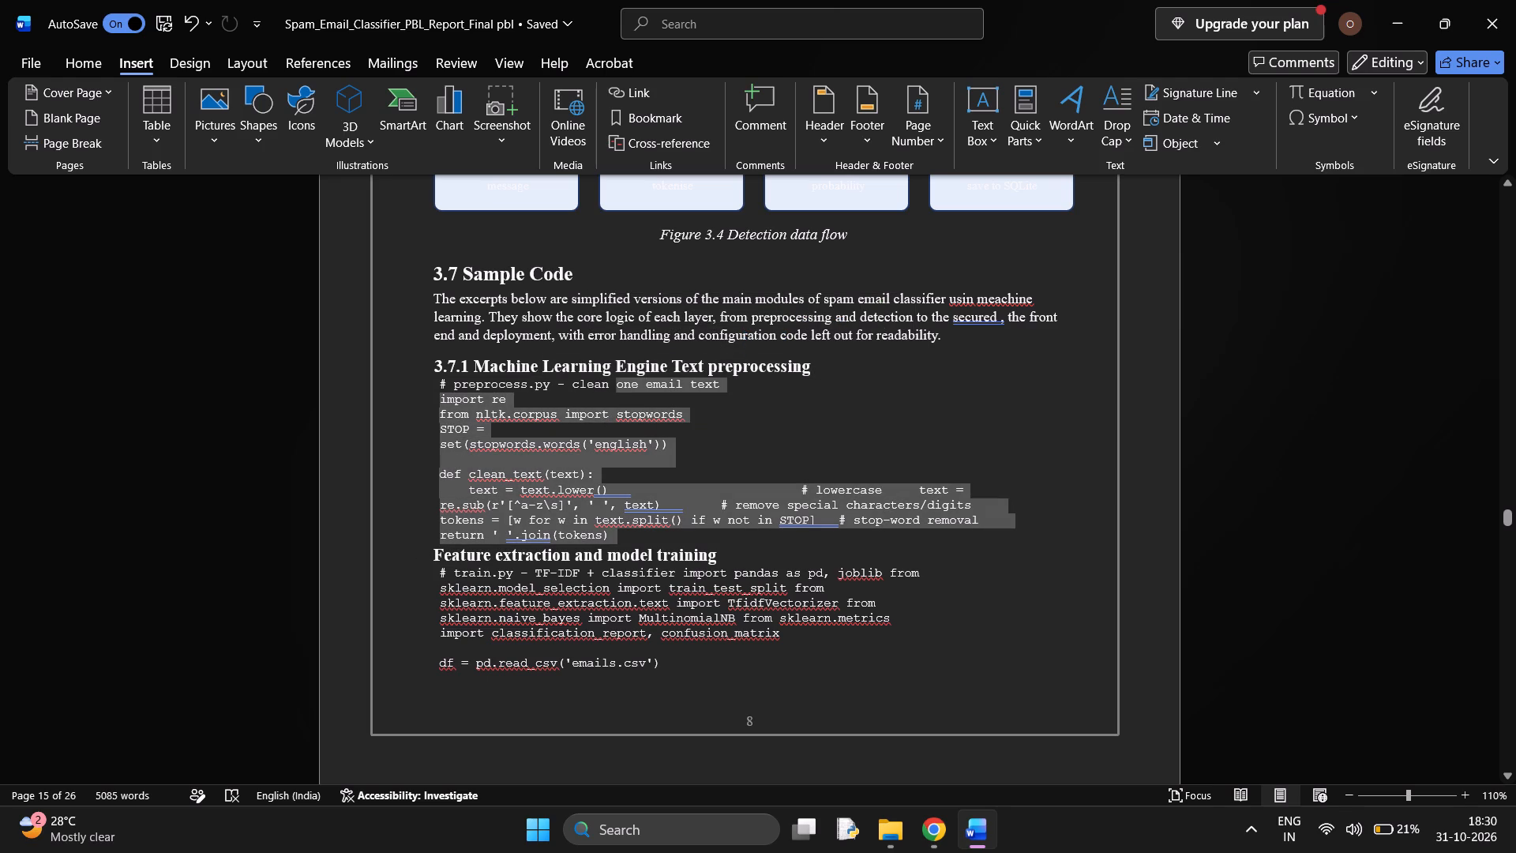
drag(625, 382, 612, 389)
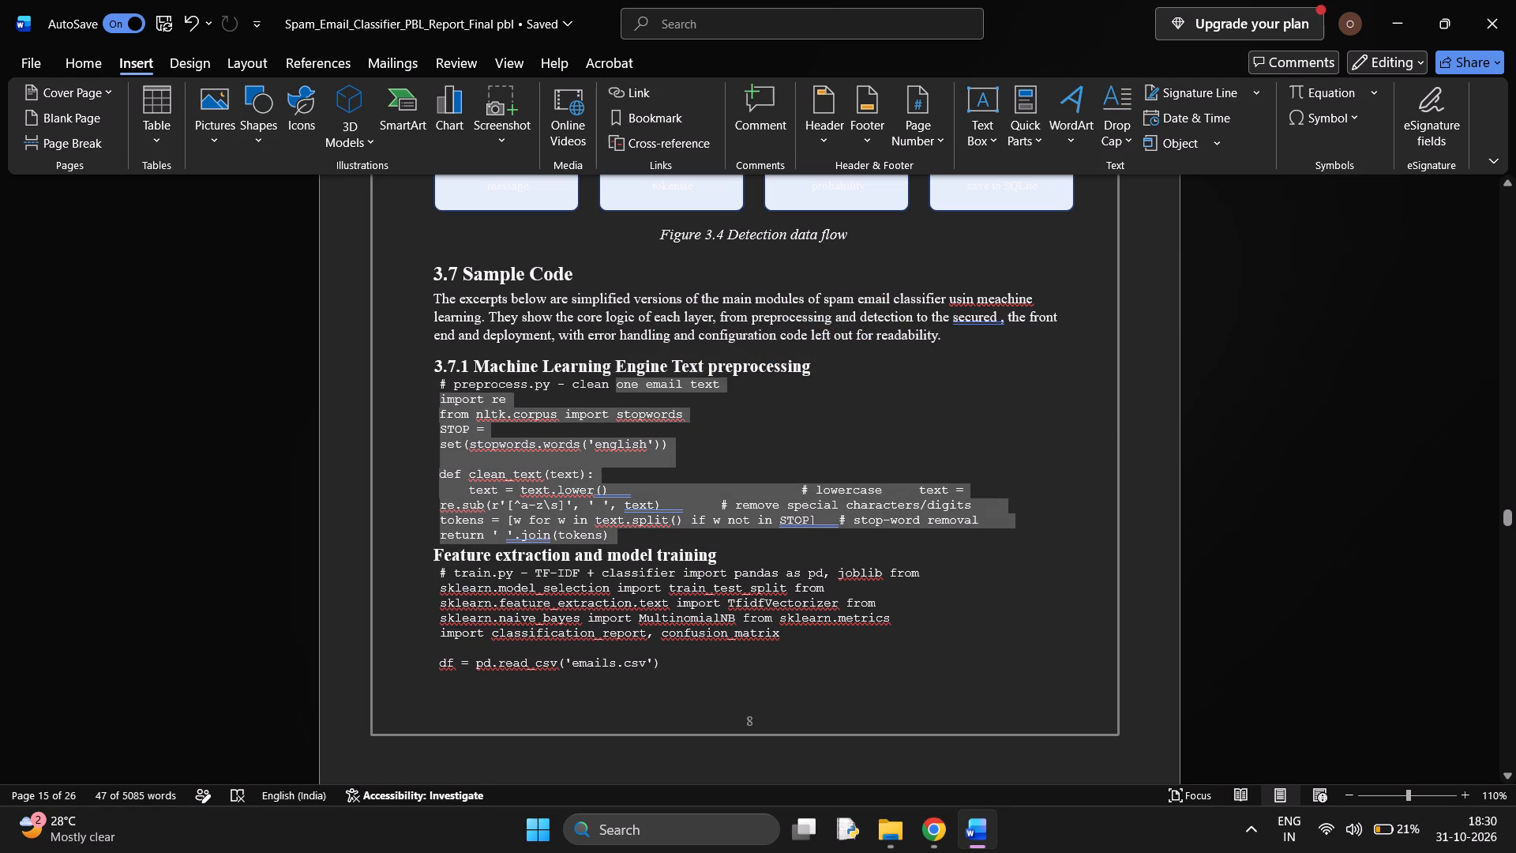
key(BackSpace)
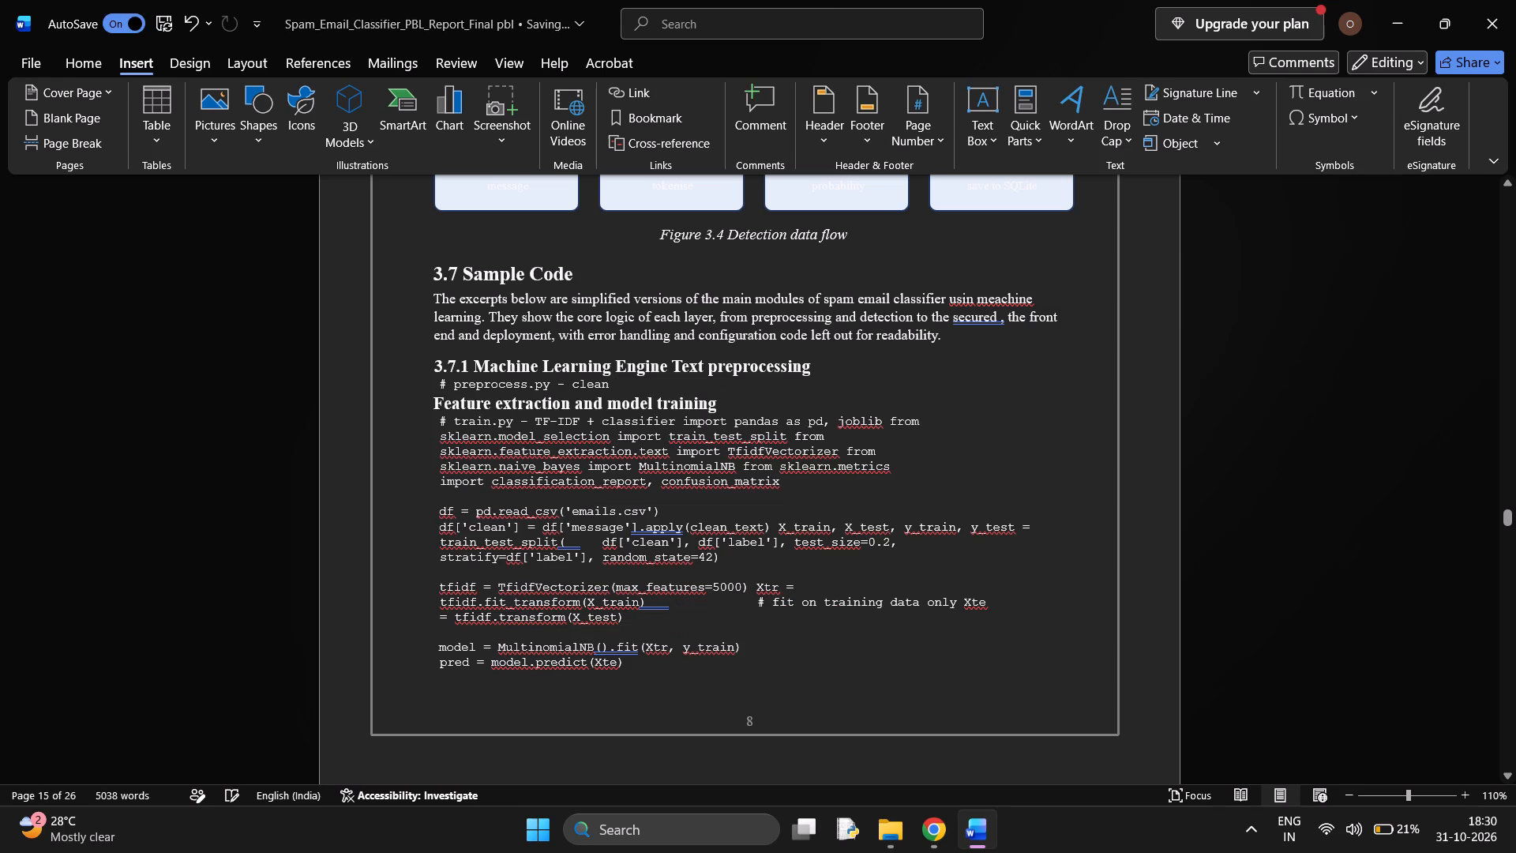
key(BackSpace)
key(BackSpace)
key(BackSpace)
key(BackSpace)
key(BackSpace)
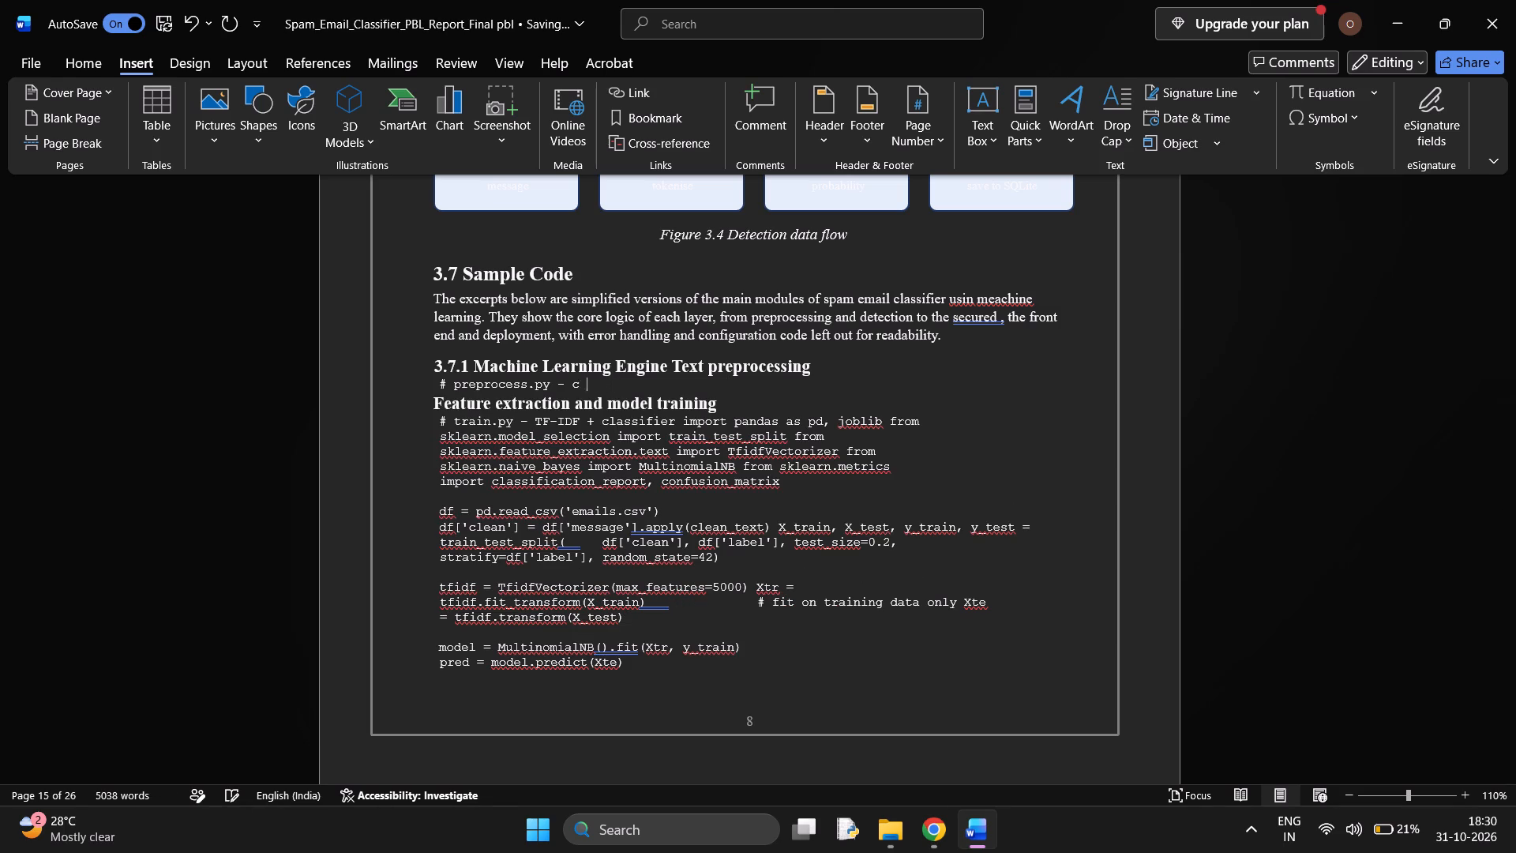
key(BackSpace)
key(BackSpace)
key(BackSpace)
key(BackSpace)
key(BackSpace)
key(BackSpace)
key(BackSpace)
key(BackSpace)
key(BackSpace)
key(BackSpace)
key(BackSpace)
key(BackSpace)
Delete the leftover preprocess.py comment text after the # sign under heading 3.7.1 Machine Learning Engine Text preprocessing.
key(BackSpace)
key(BackSpace)
key(BackSpace)
key(BackSpace)
key(BackSpace)
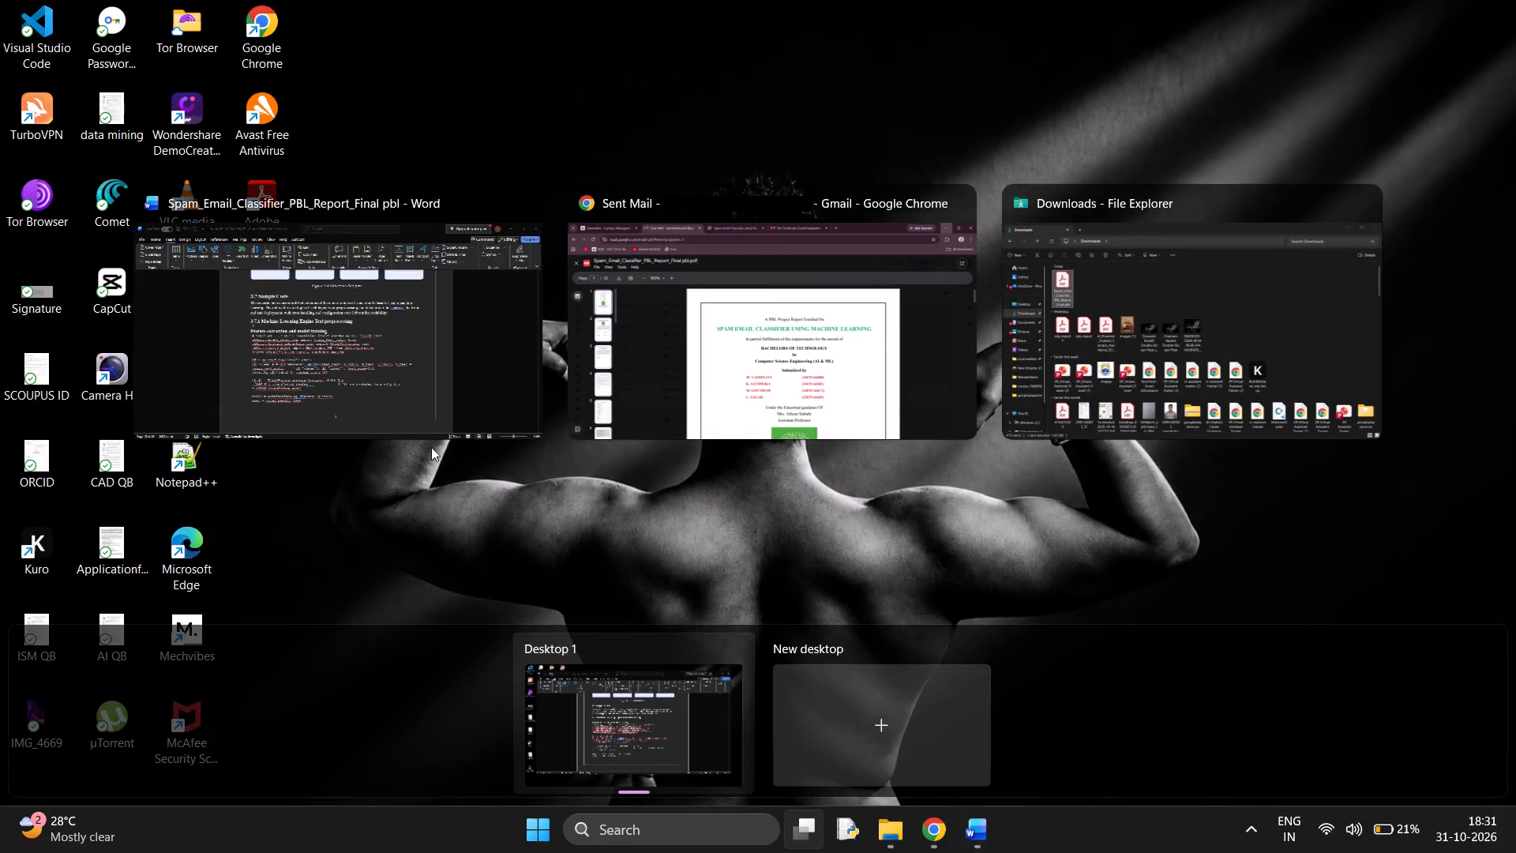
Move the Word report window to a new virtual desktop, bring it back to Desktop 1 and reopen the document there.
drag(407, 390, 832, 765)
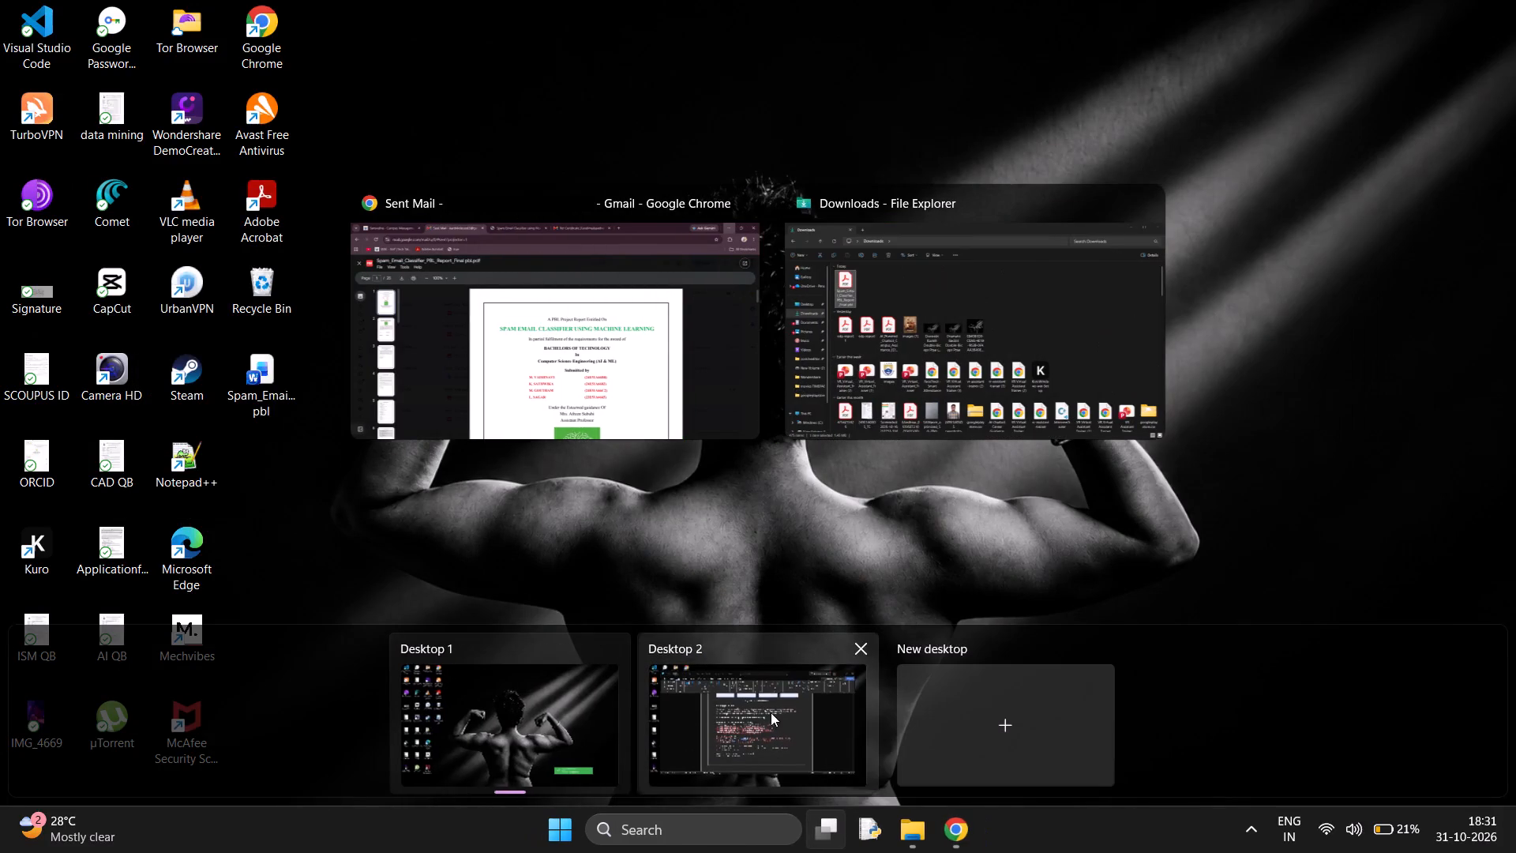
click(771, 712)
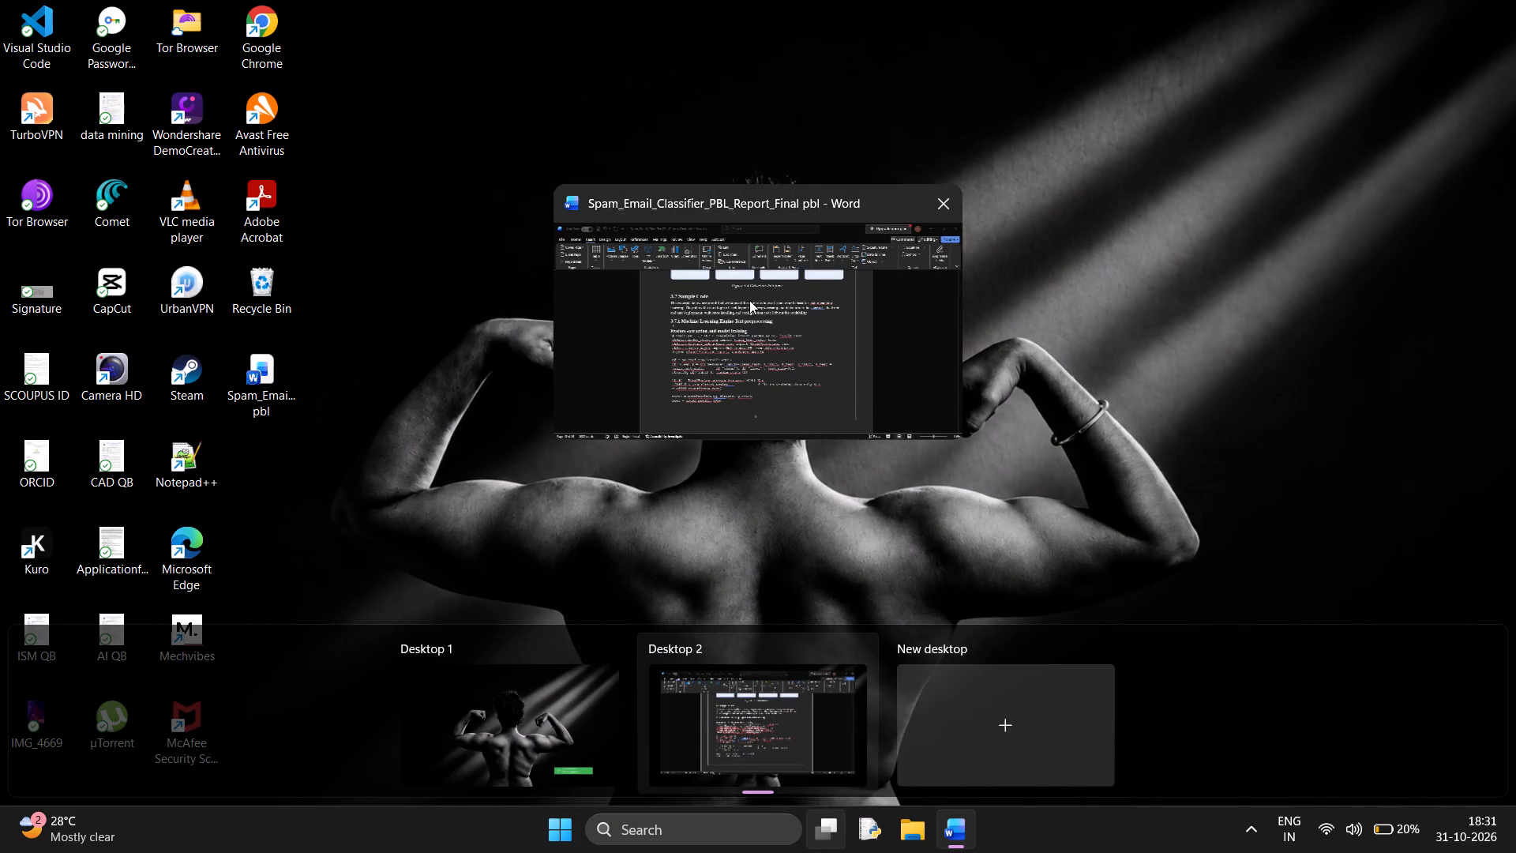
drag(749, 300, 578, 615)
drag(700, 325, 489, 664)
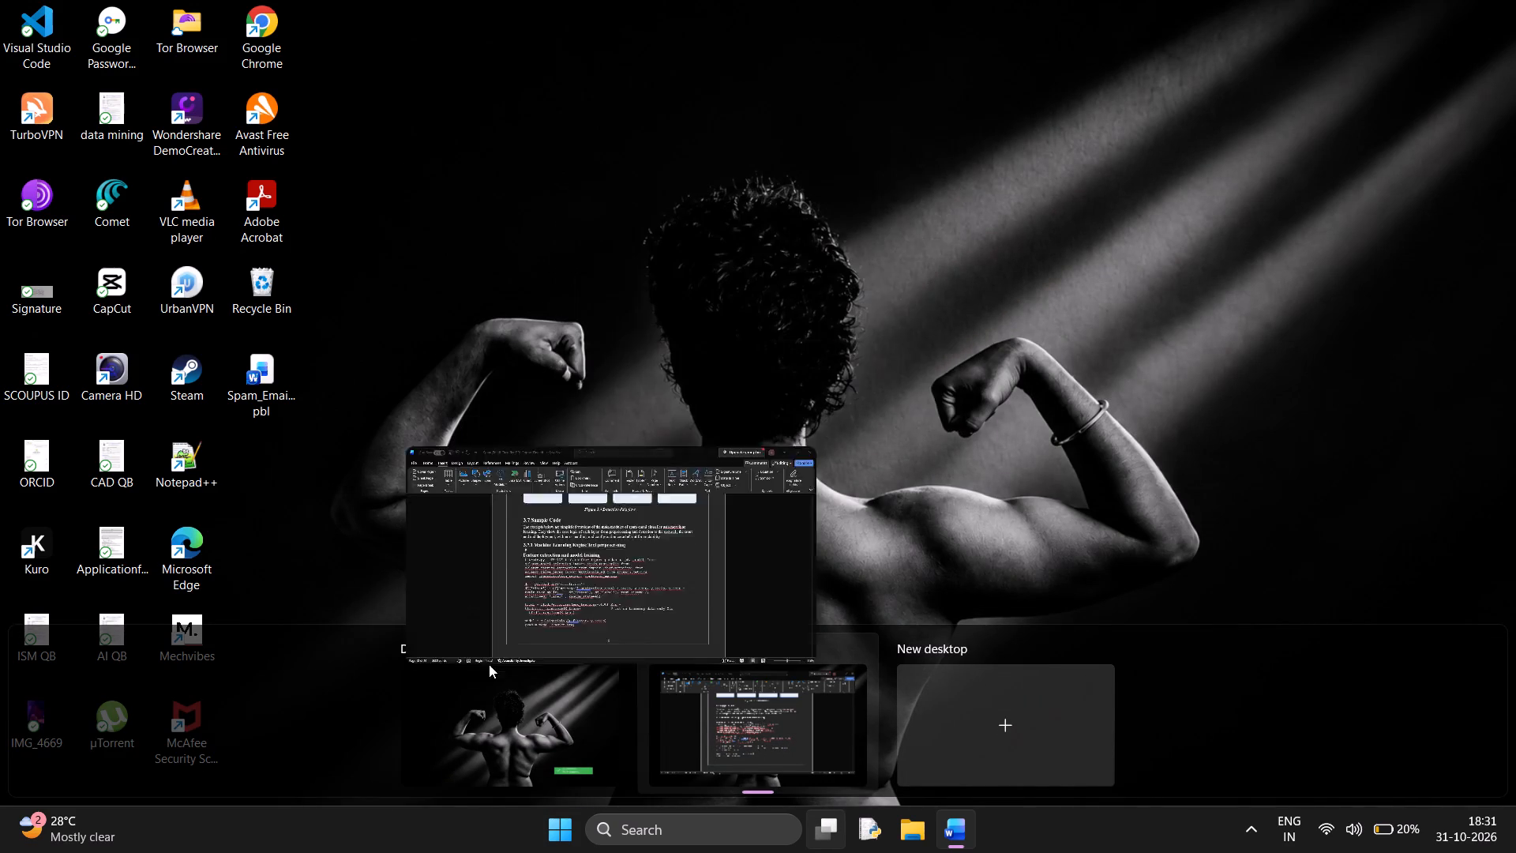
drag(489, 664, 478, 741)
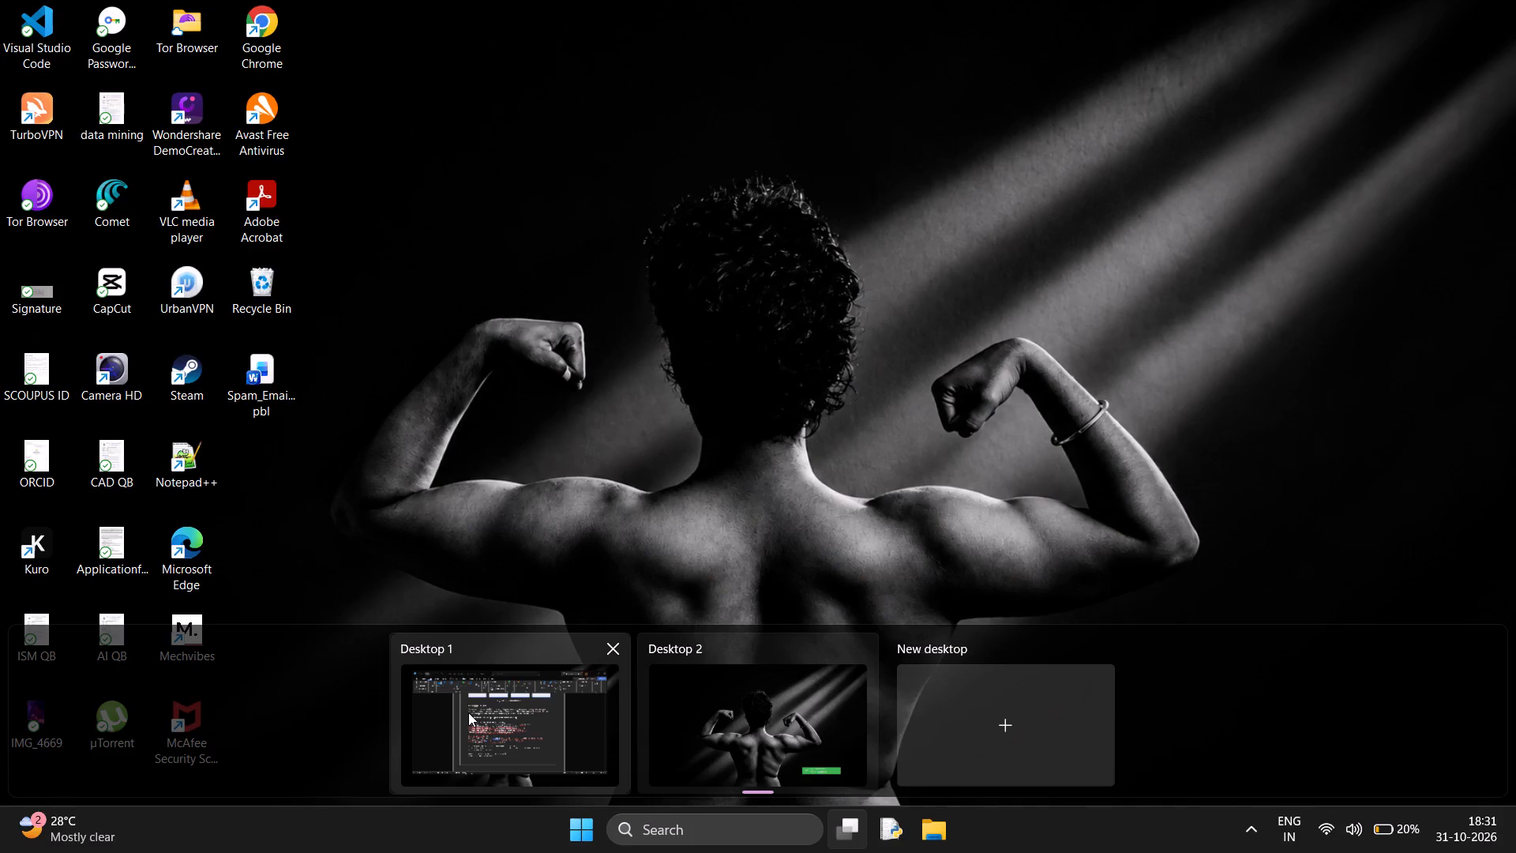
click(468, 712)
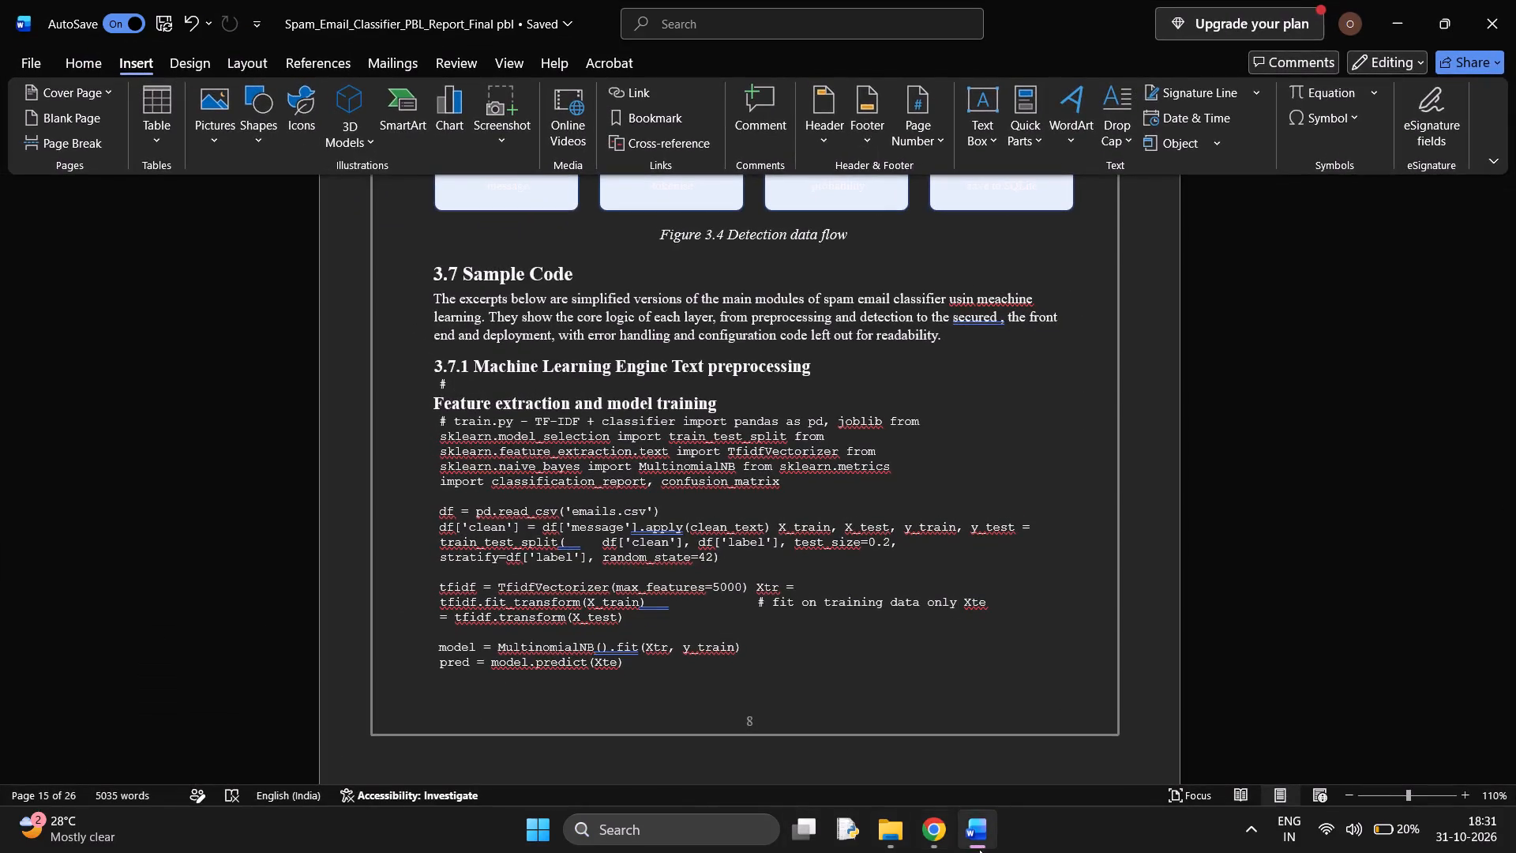
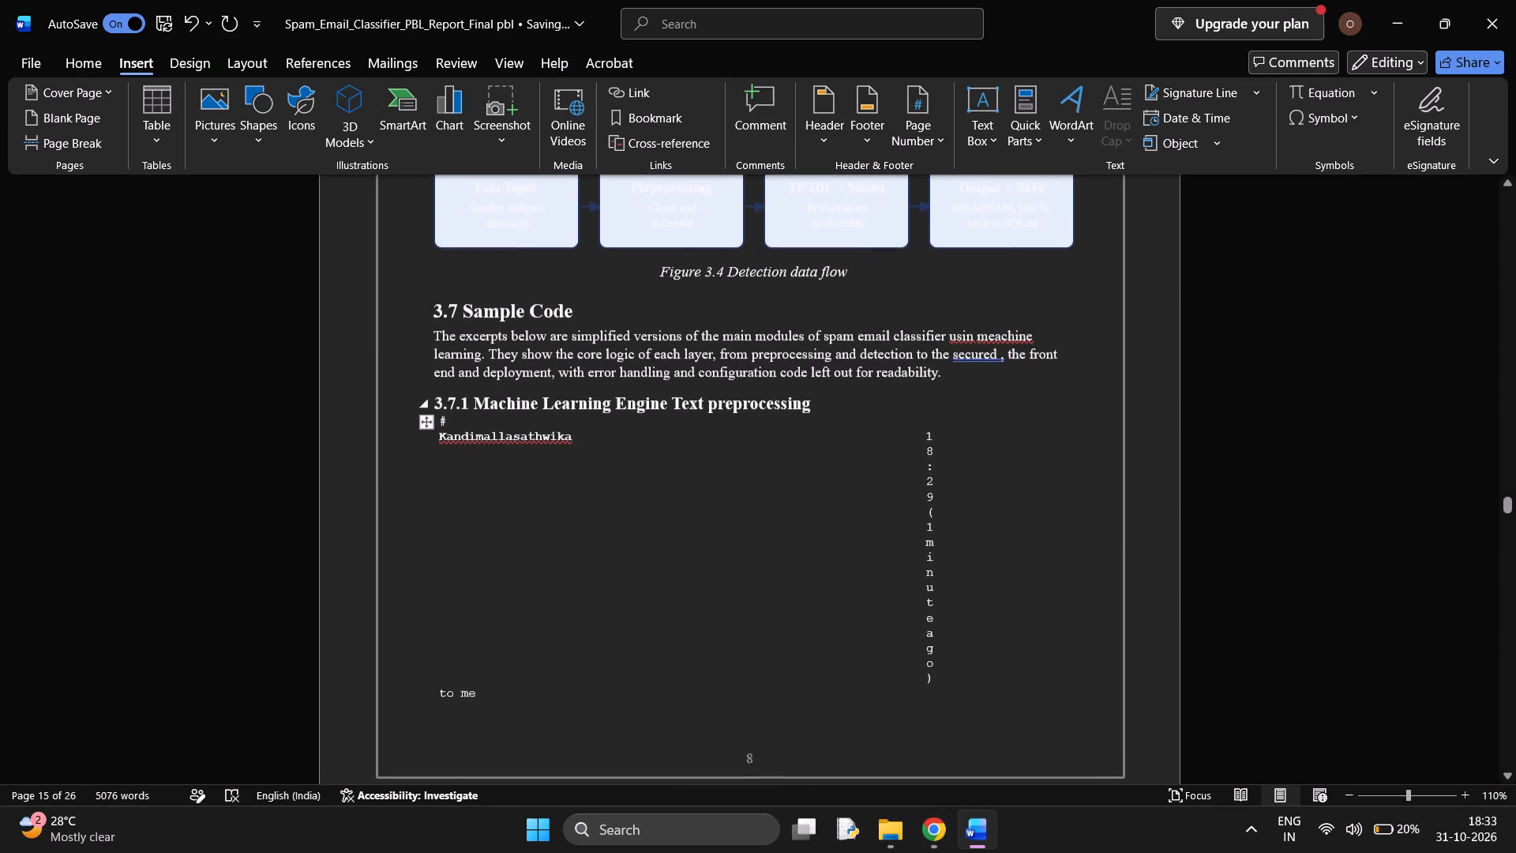
Delete the email sender name and timestamp row pasted above the preprocessing code under heading 3.7.1.
scroll(470, 404, down, 2)
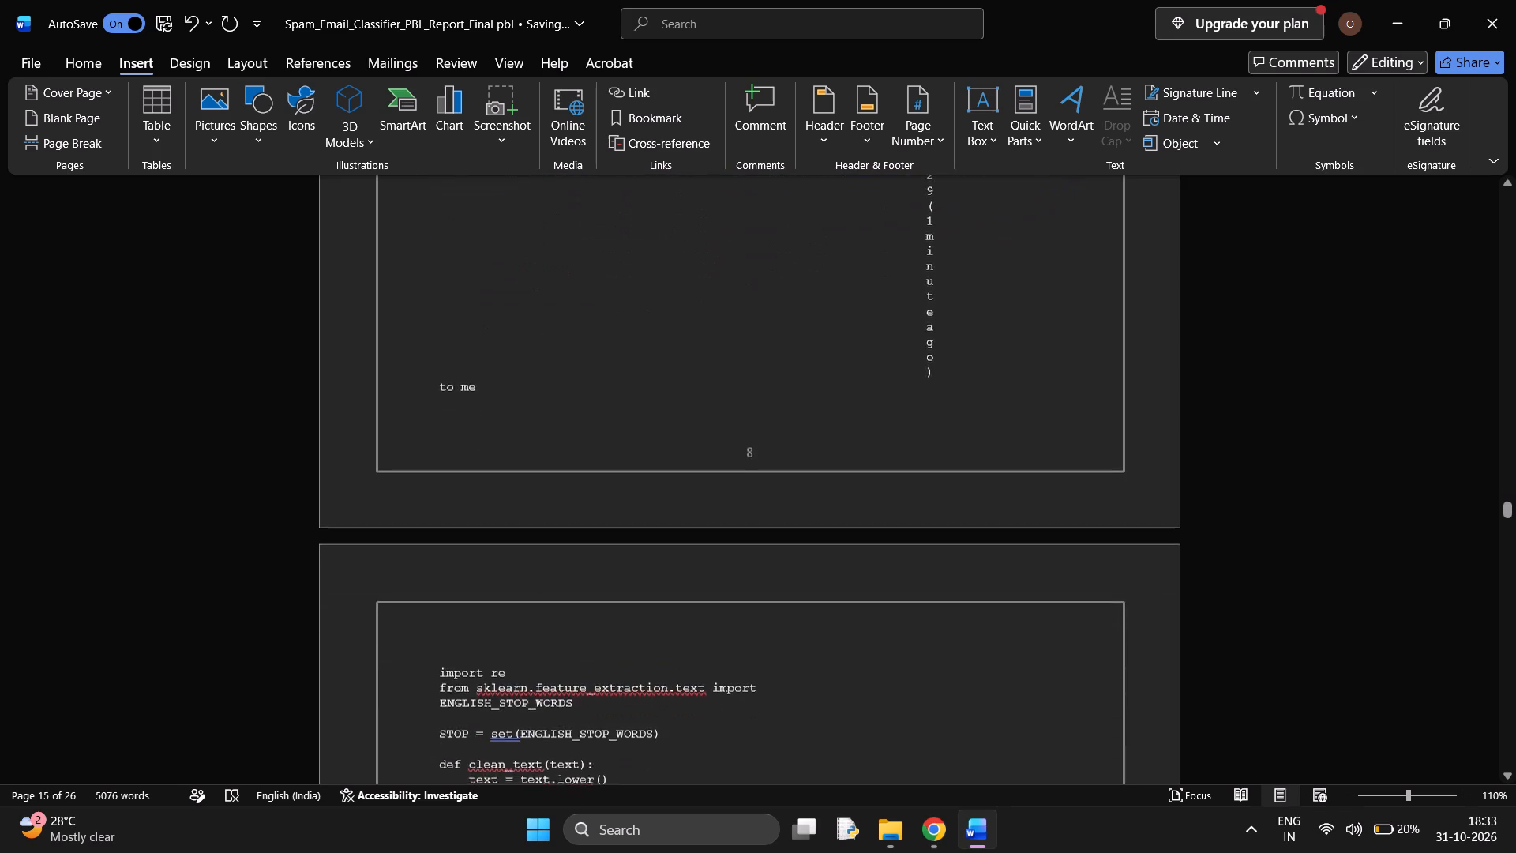
scroll(470, 404, down, 2)
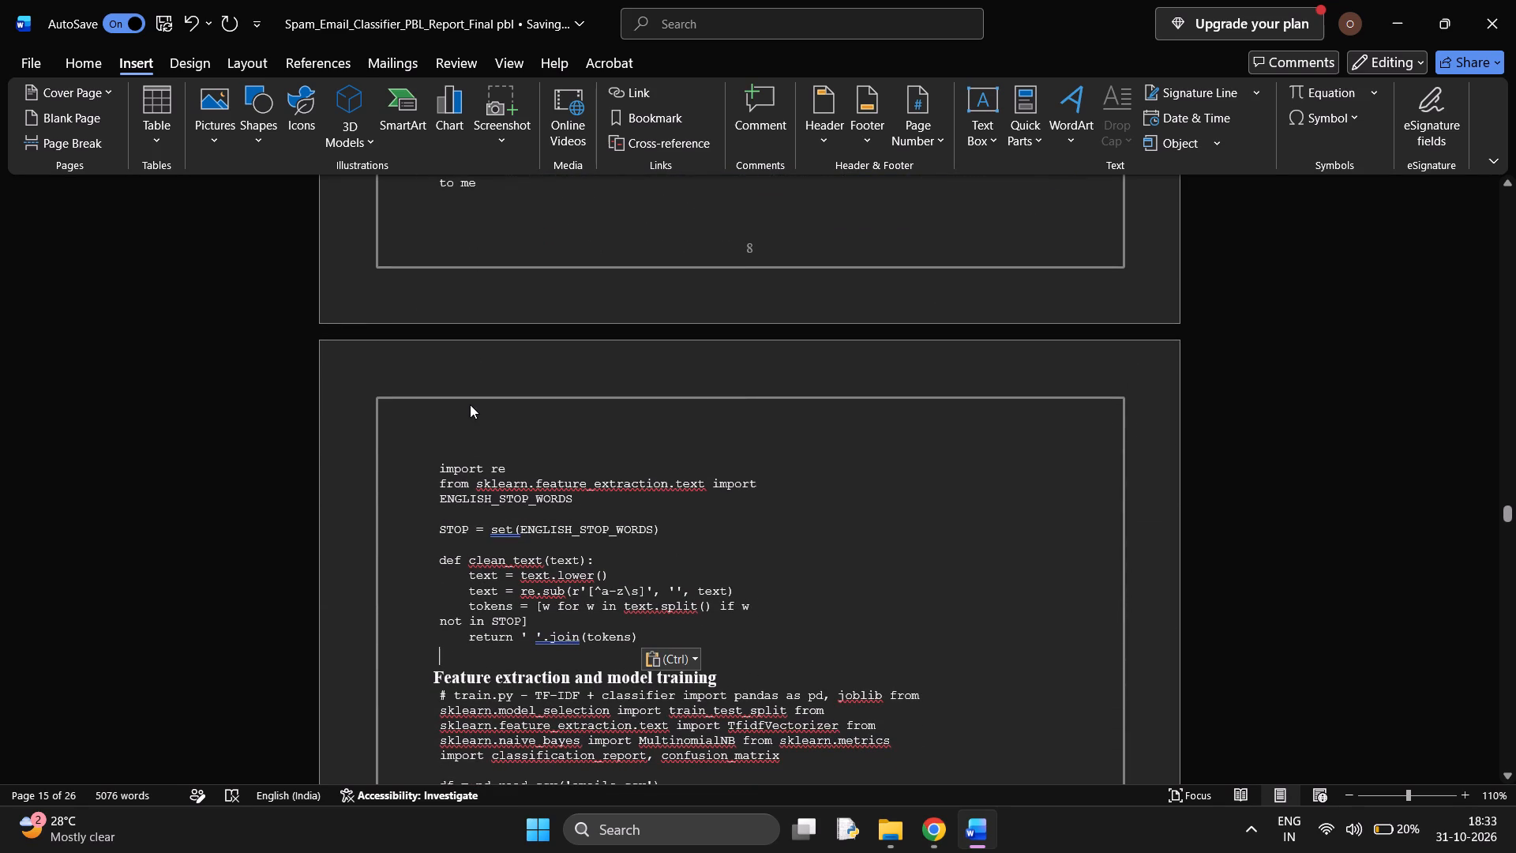
scroll(470, 404, right, 1)
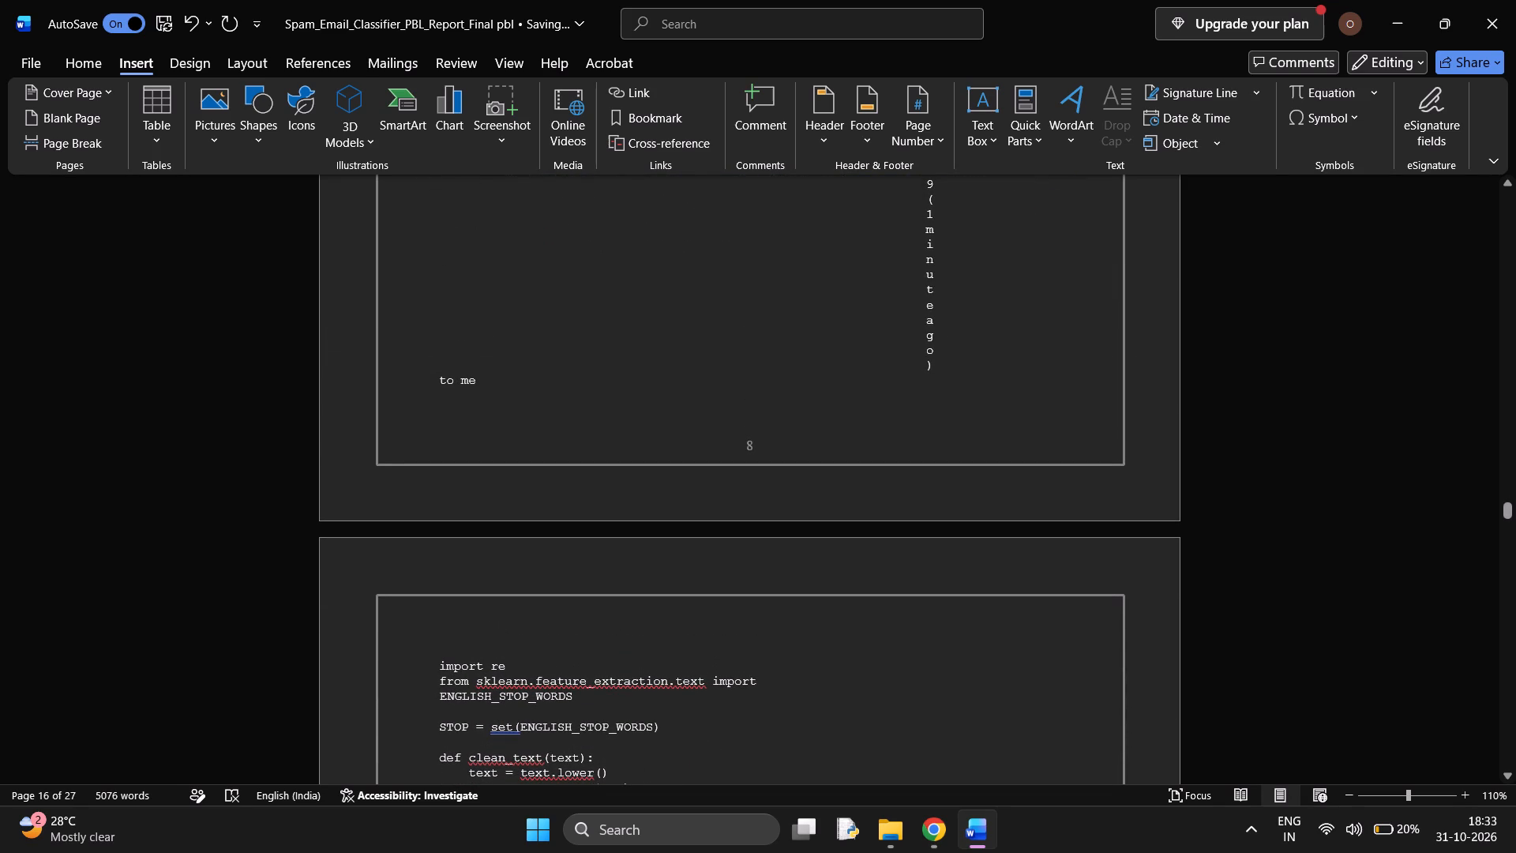
drag(434, 381, 809, 220)
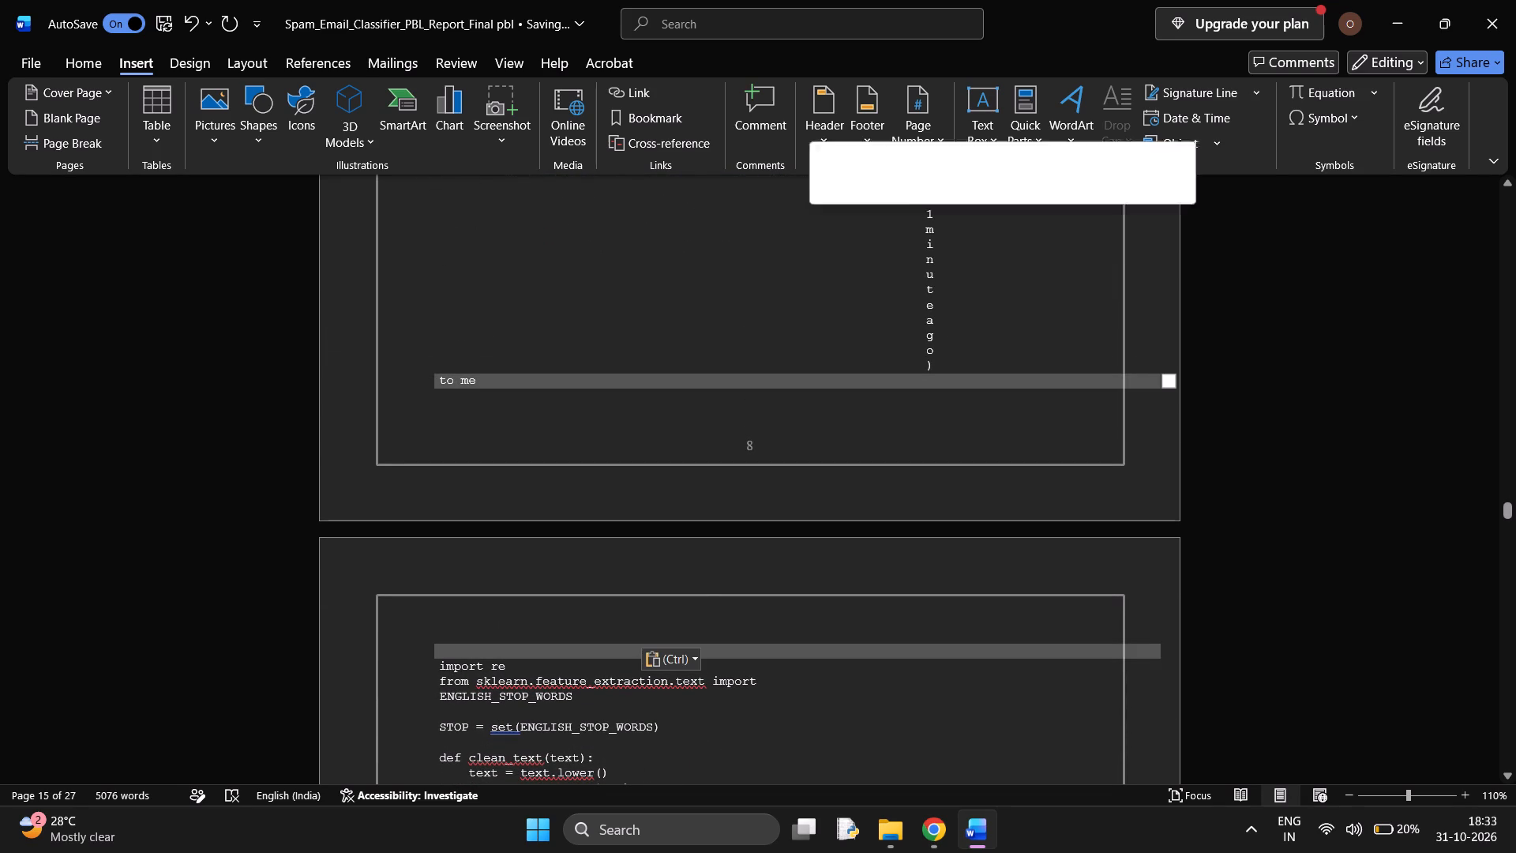
click(816, 309)
scroll(816, 309, up, 1)
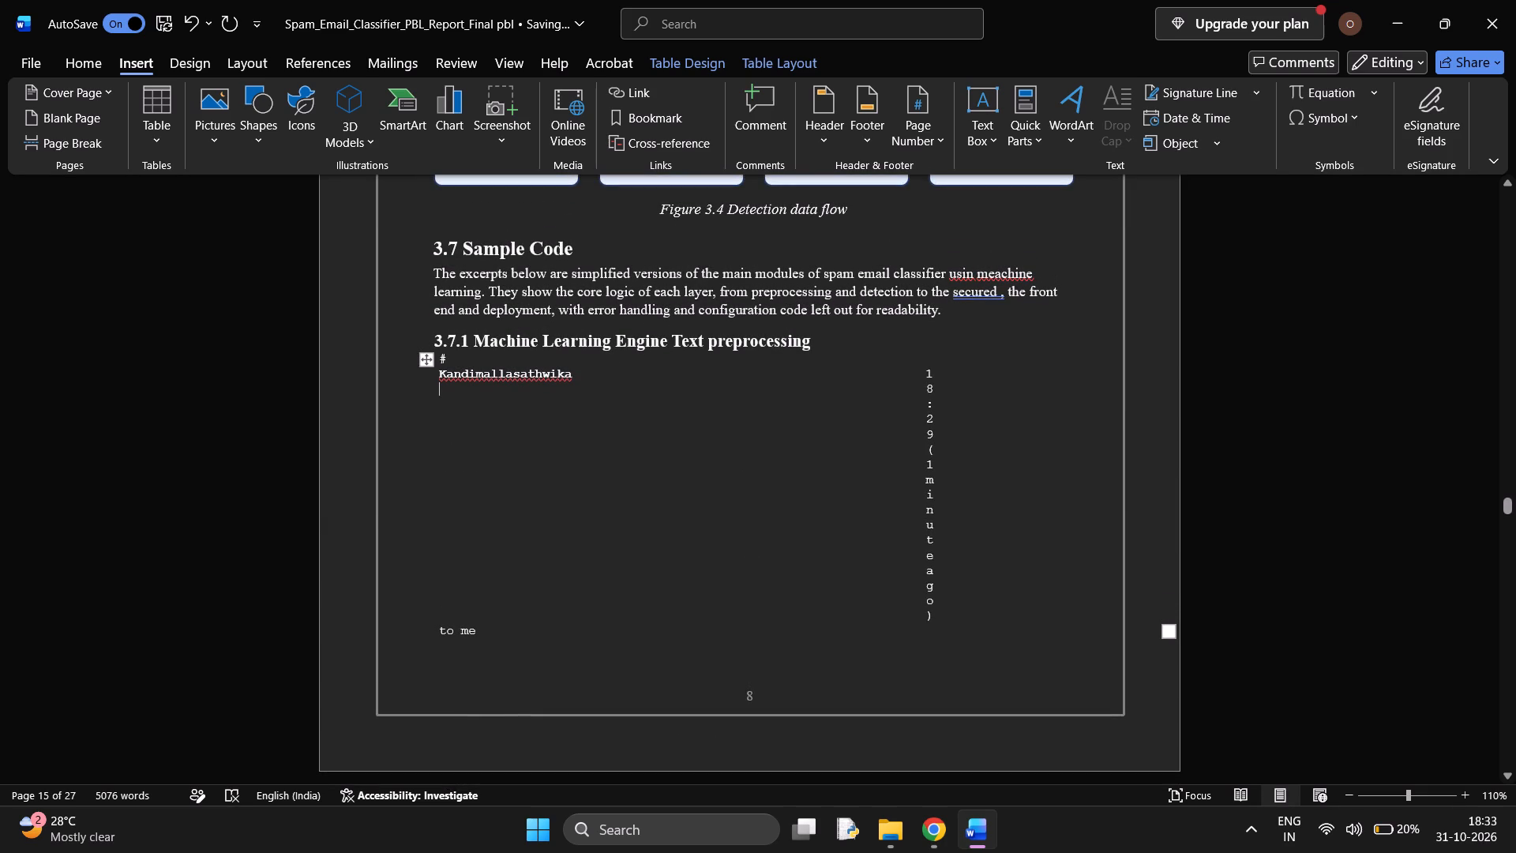
drag(441, 378, 896, 592)
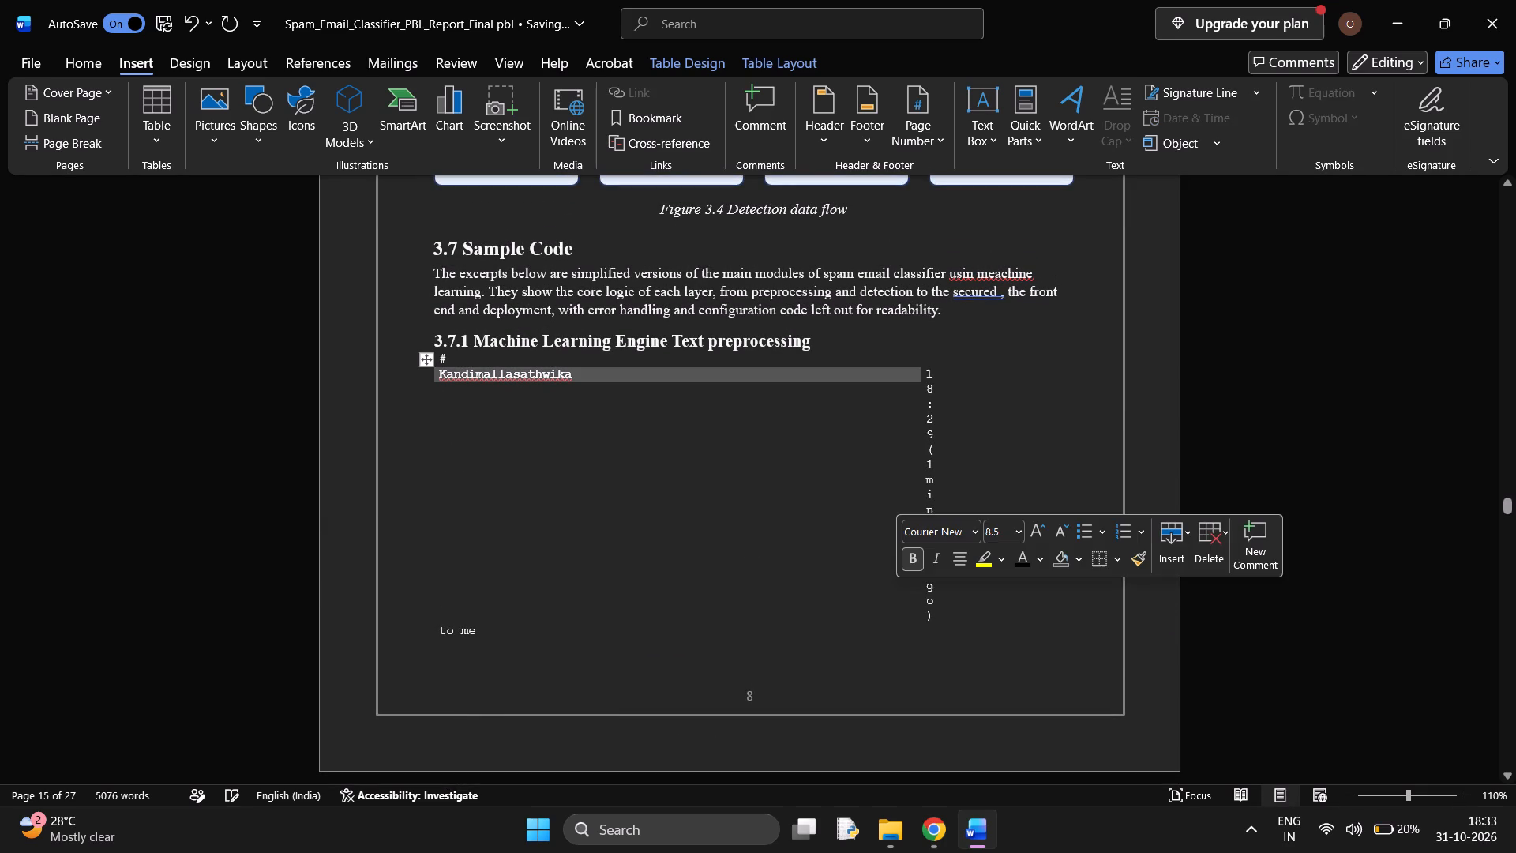
key(BackSpace)
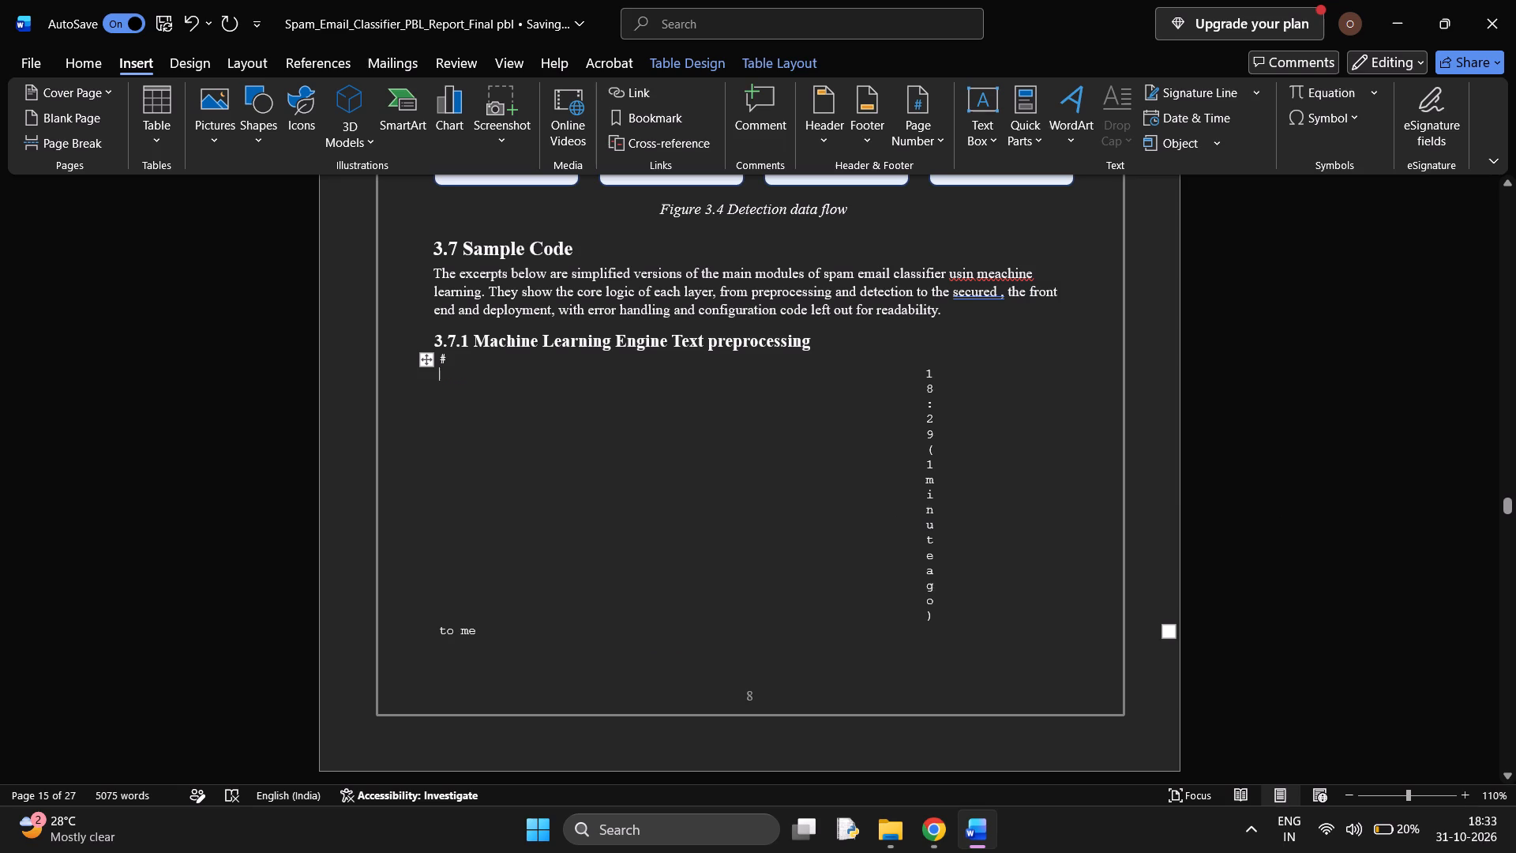
drag(929, 617, 914, 431)
key(BackSpace)
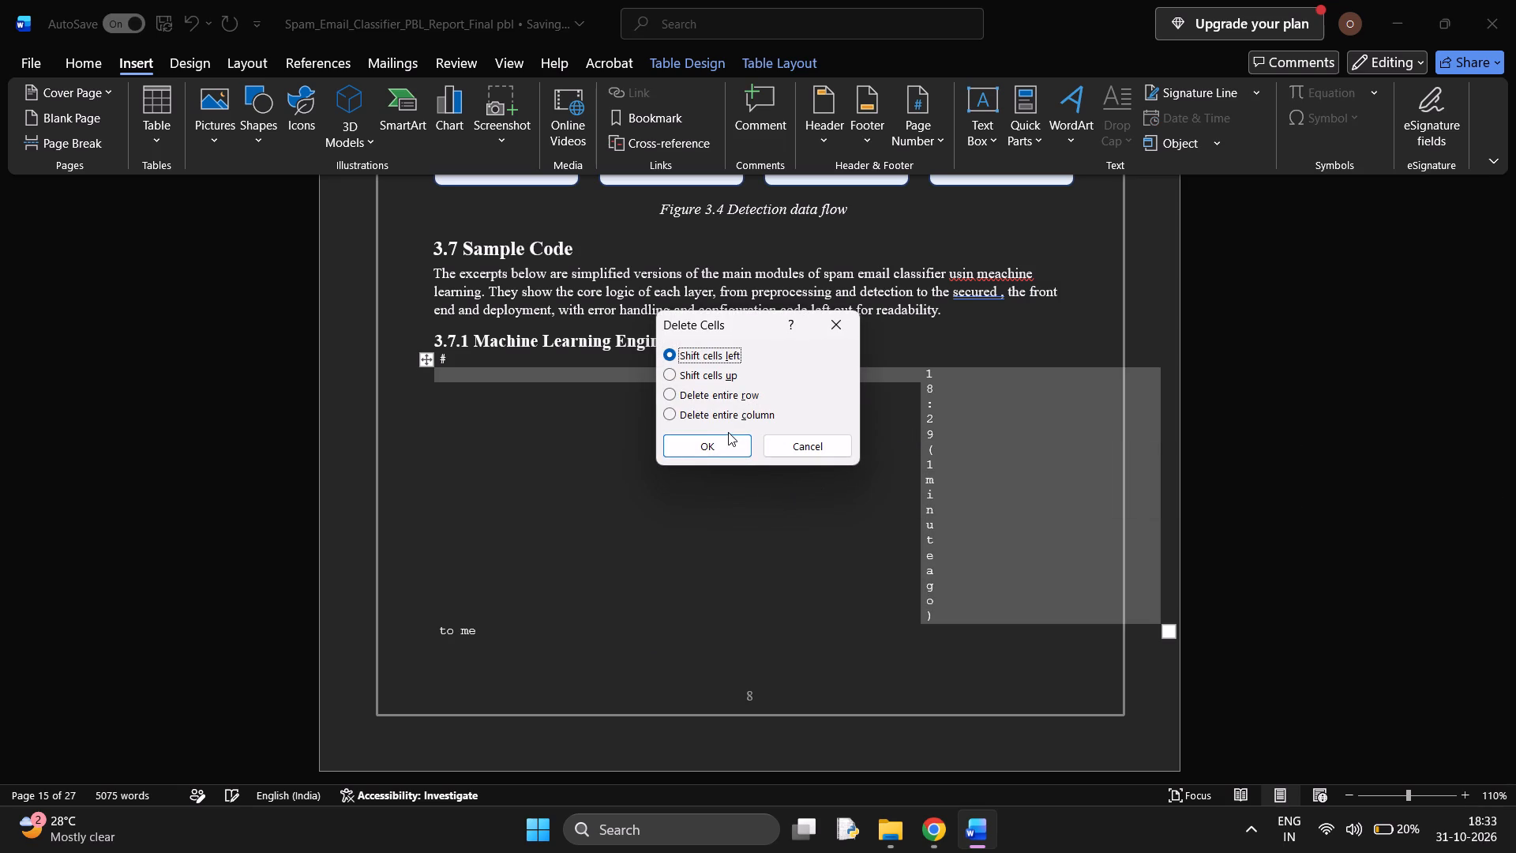
click(725, 440)
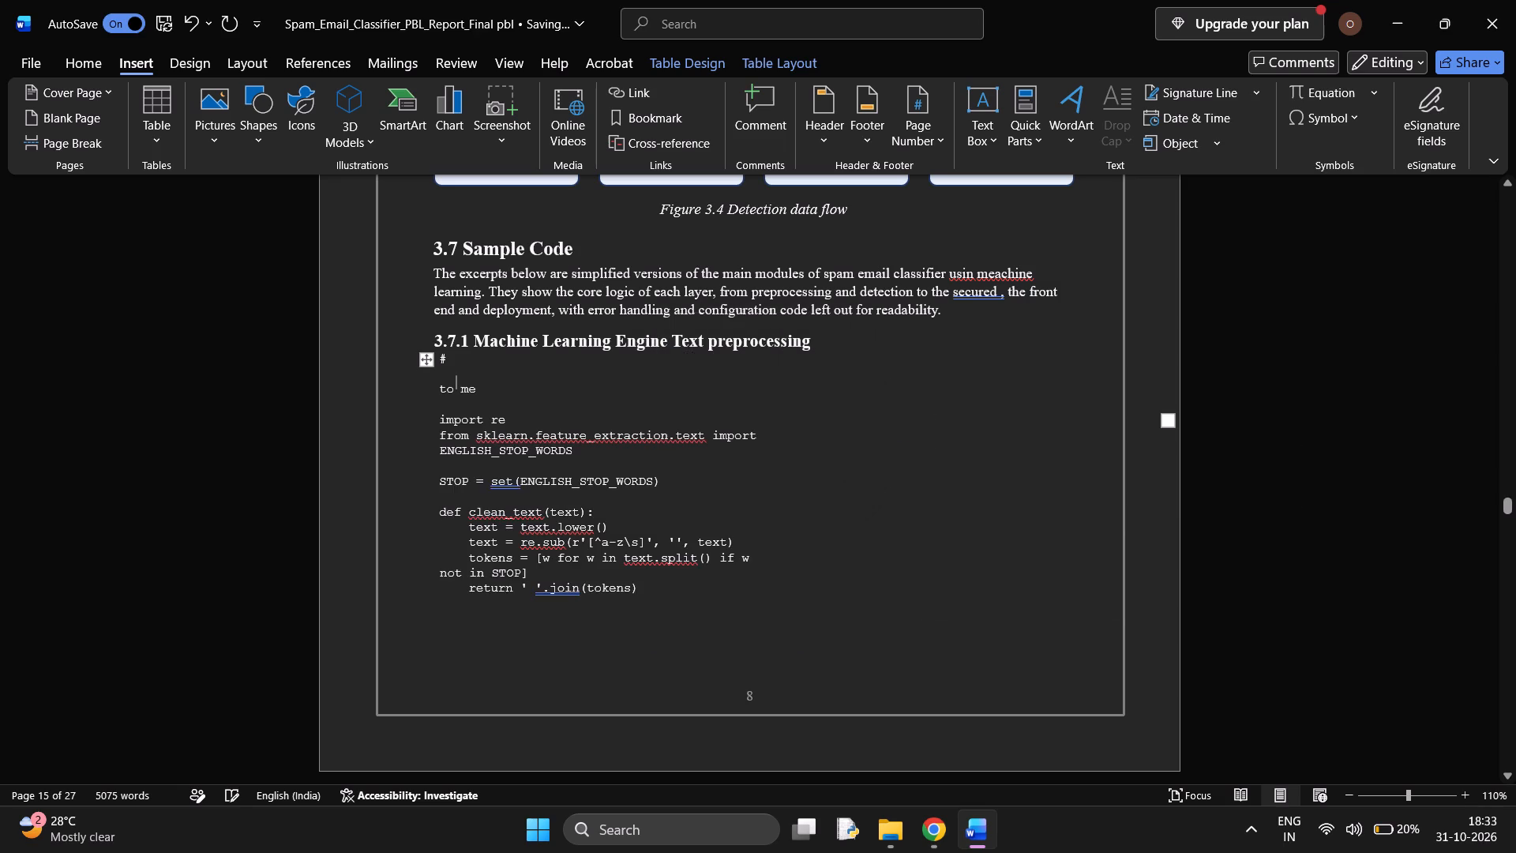
Delete the leftover "to me" text above the preprocessing code under heading 3.7.1.
click(481, 385)
key(BackSpace)
key(BackSpace)
key(BackSpace)
key(BackSpace)
key(BackSpace)
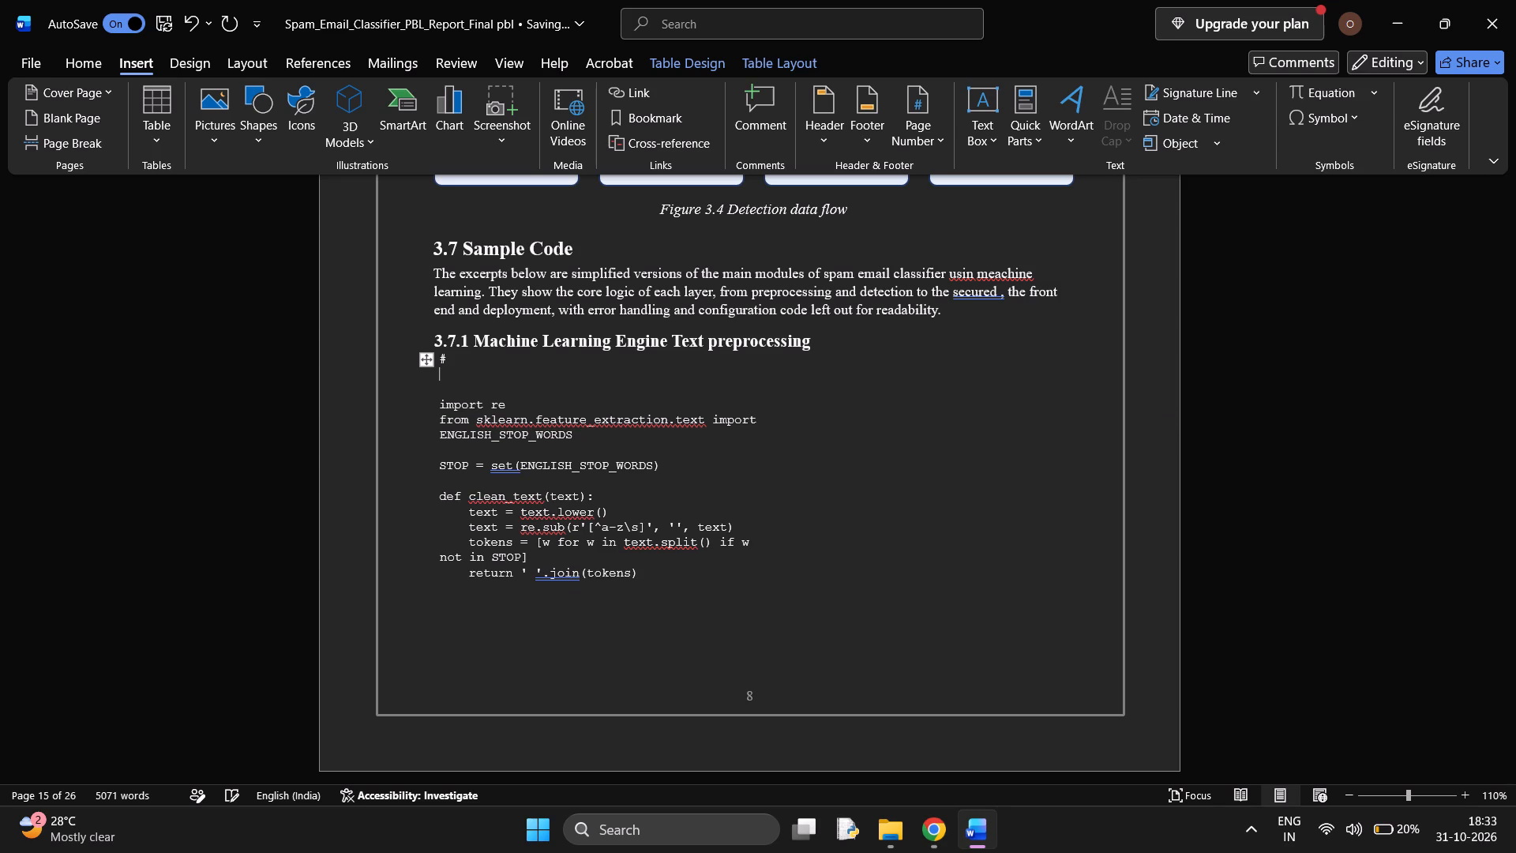
key(BackSpace)
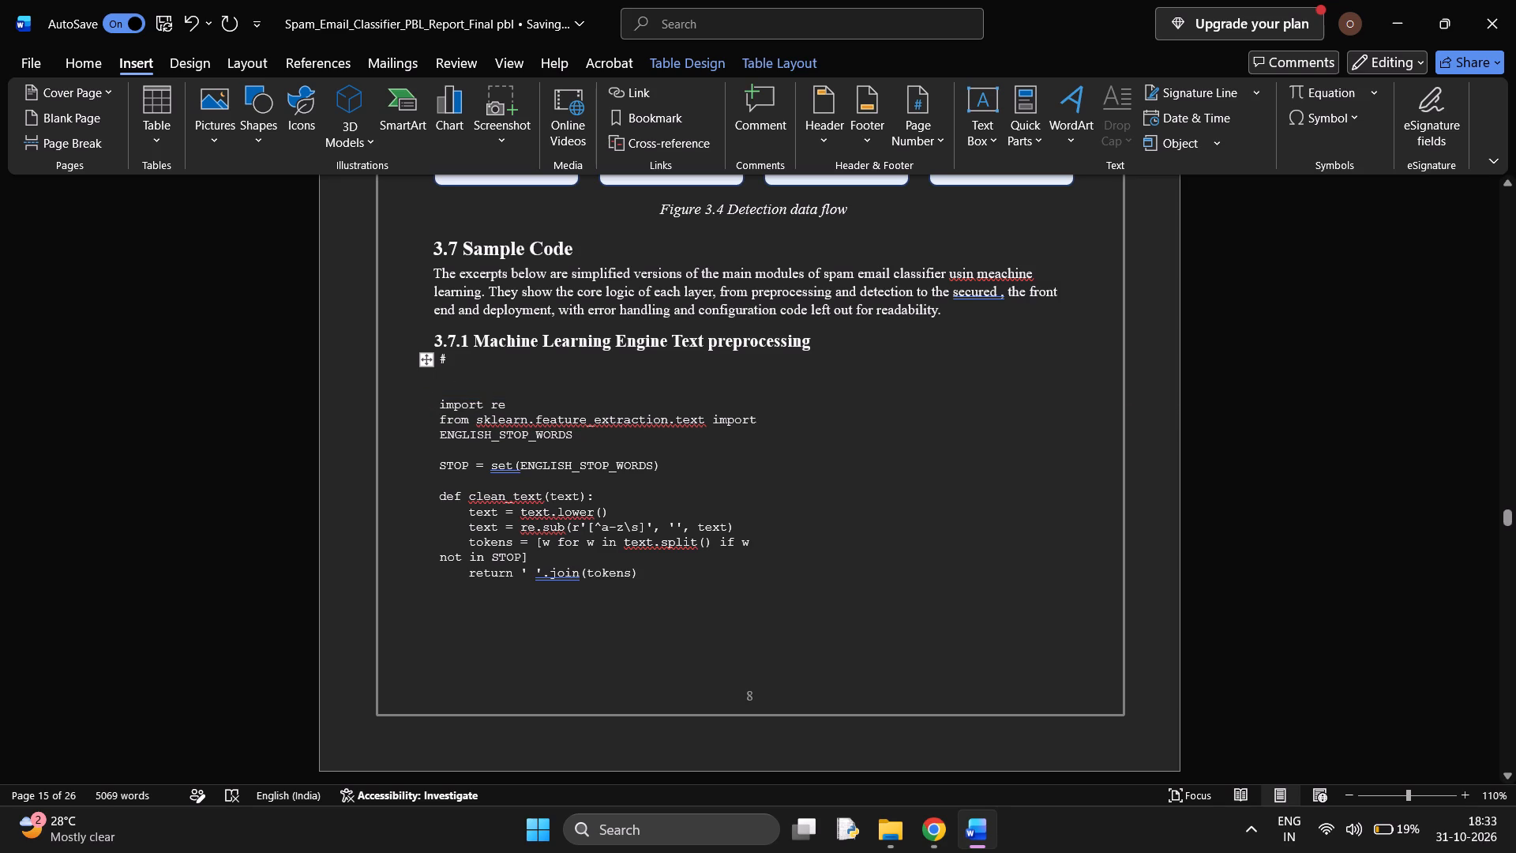
Remove the indent of the "import re" line and try to close the blank gap above it.
click(439, 405)
key(BackSpace)
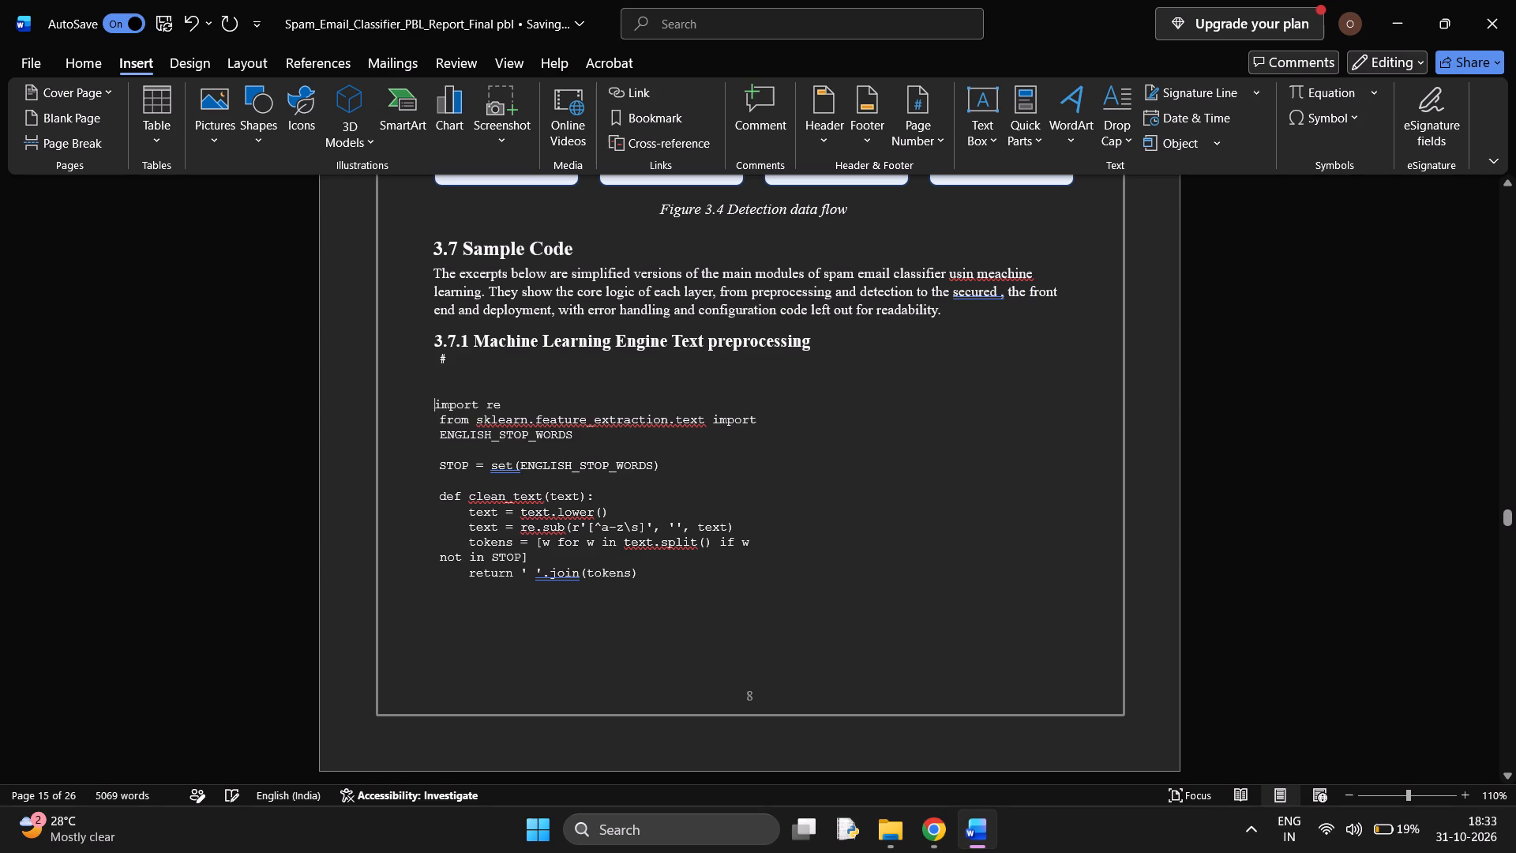
key(BackSpace)
key(BackSpace)
key(BackSpace)
key(BackSpace)
key(BackSpace)
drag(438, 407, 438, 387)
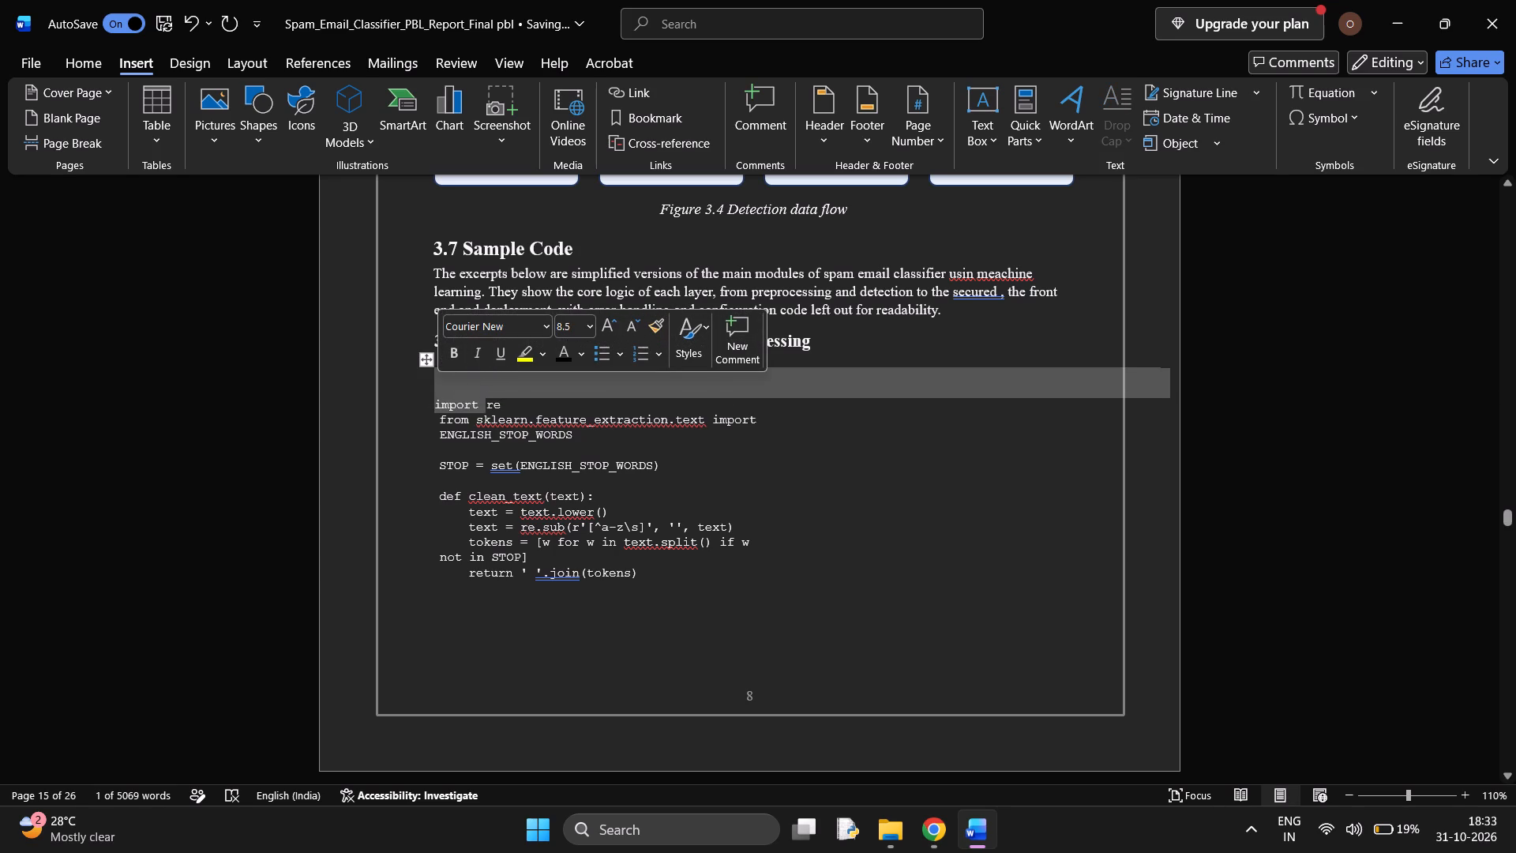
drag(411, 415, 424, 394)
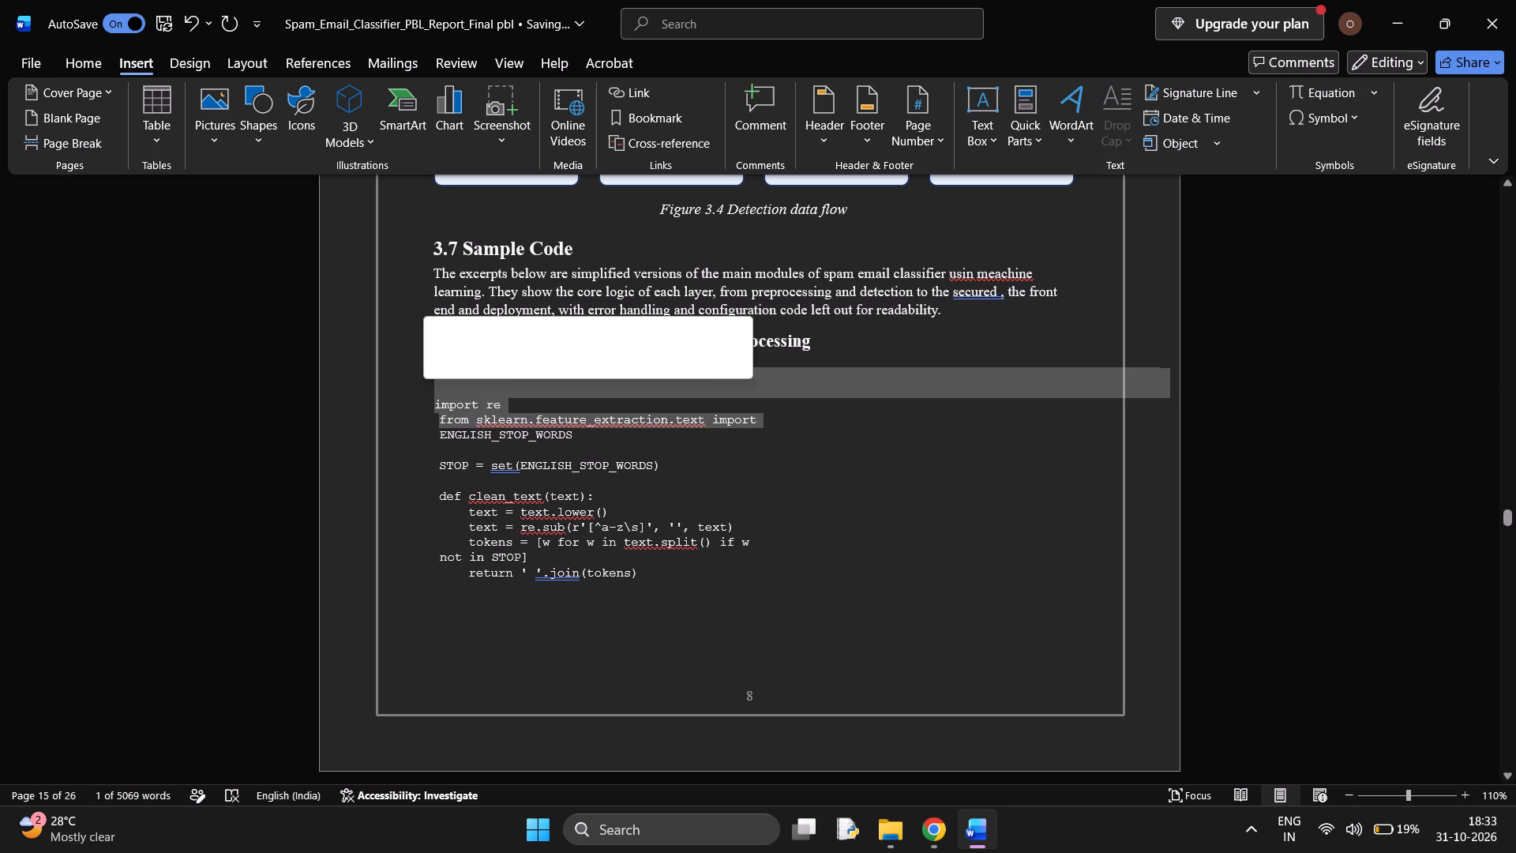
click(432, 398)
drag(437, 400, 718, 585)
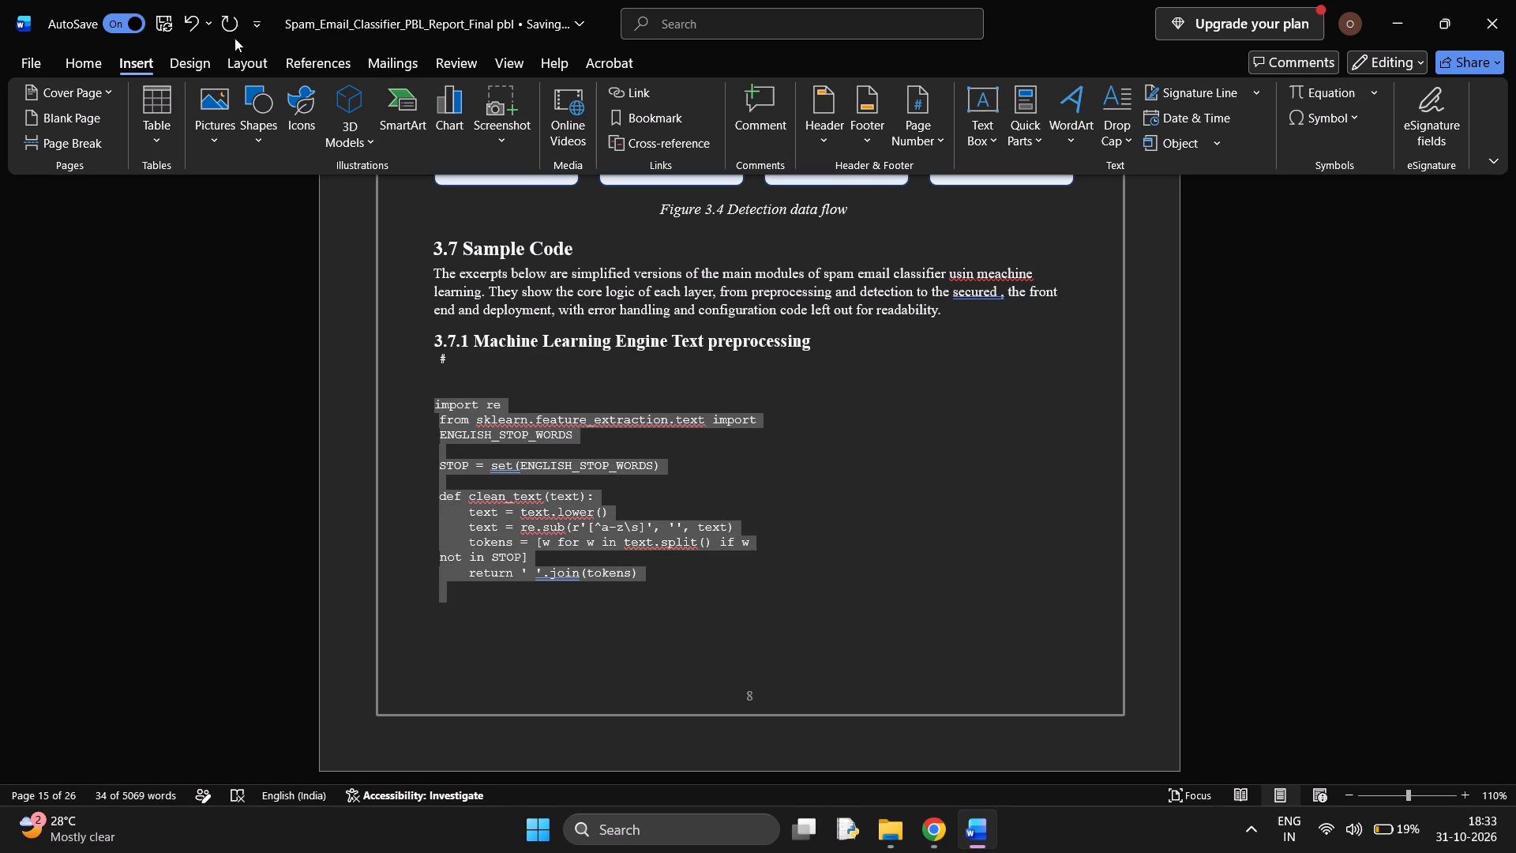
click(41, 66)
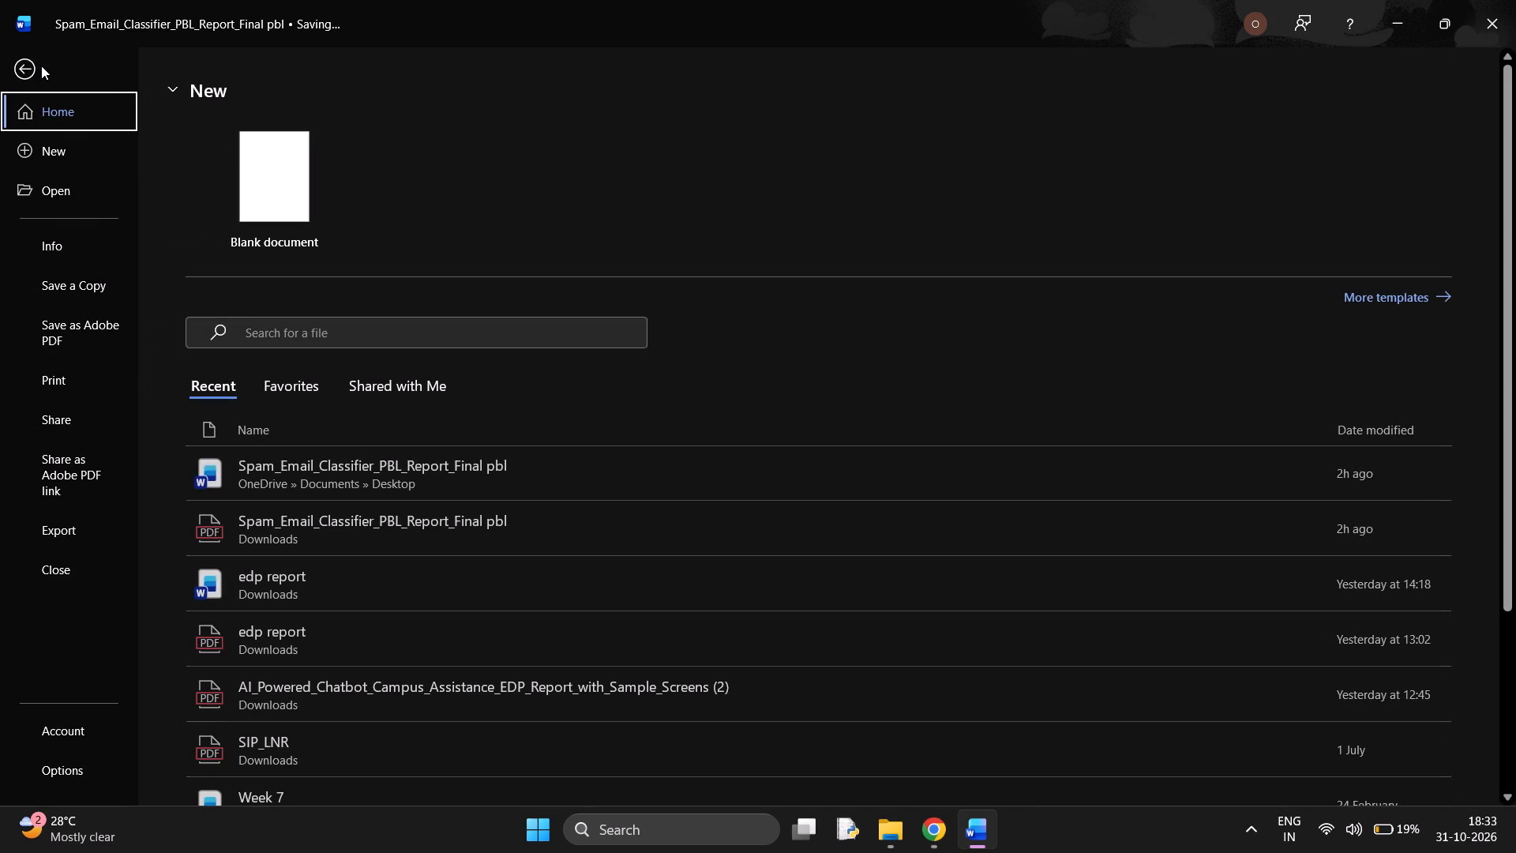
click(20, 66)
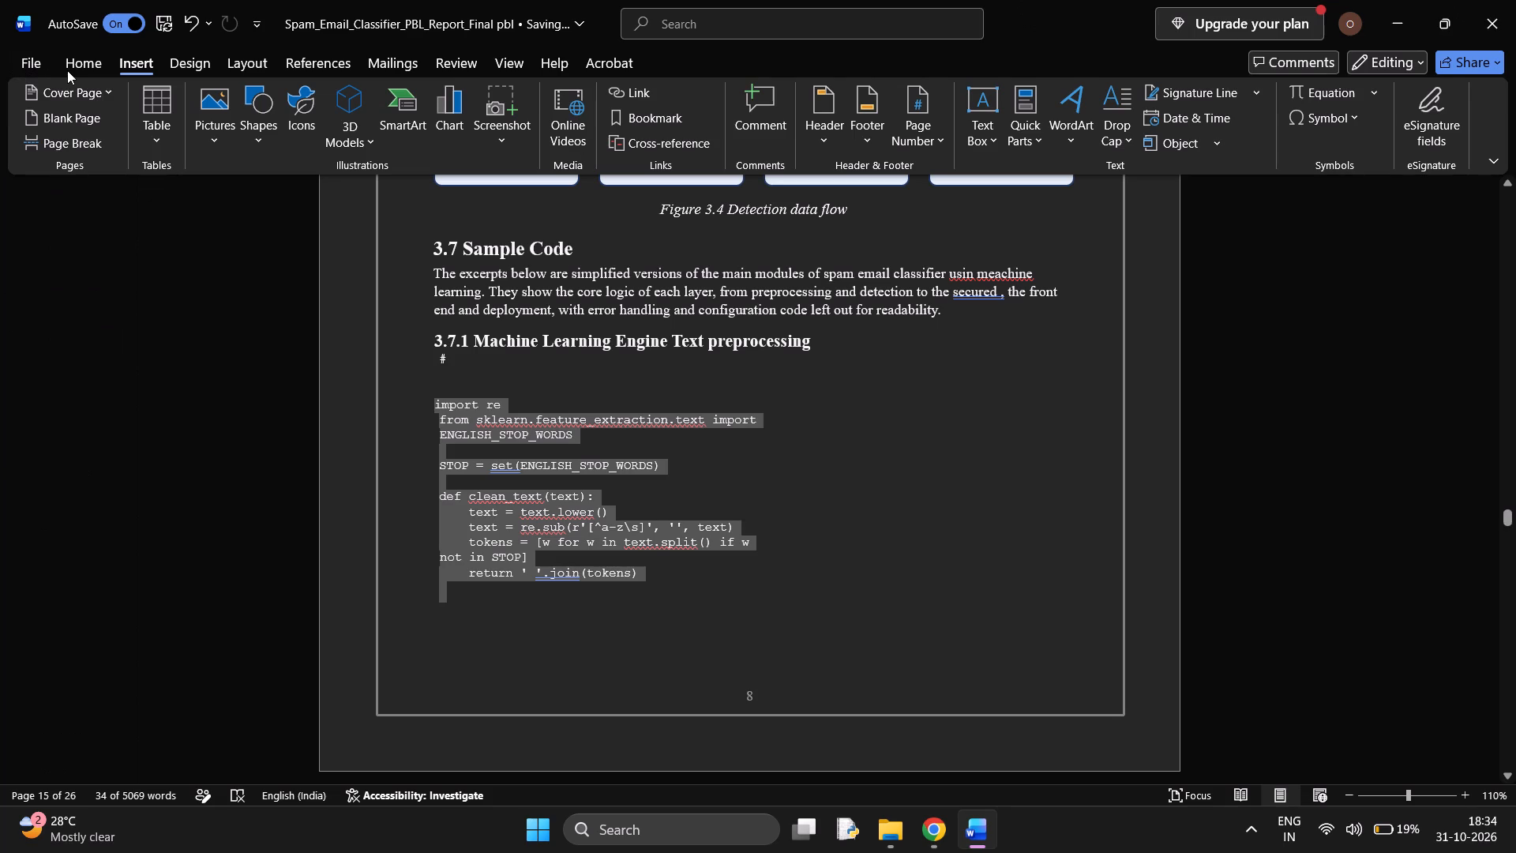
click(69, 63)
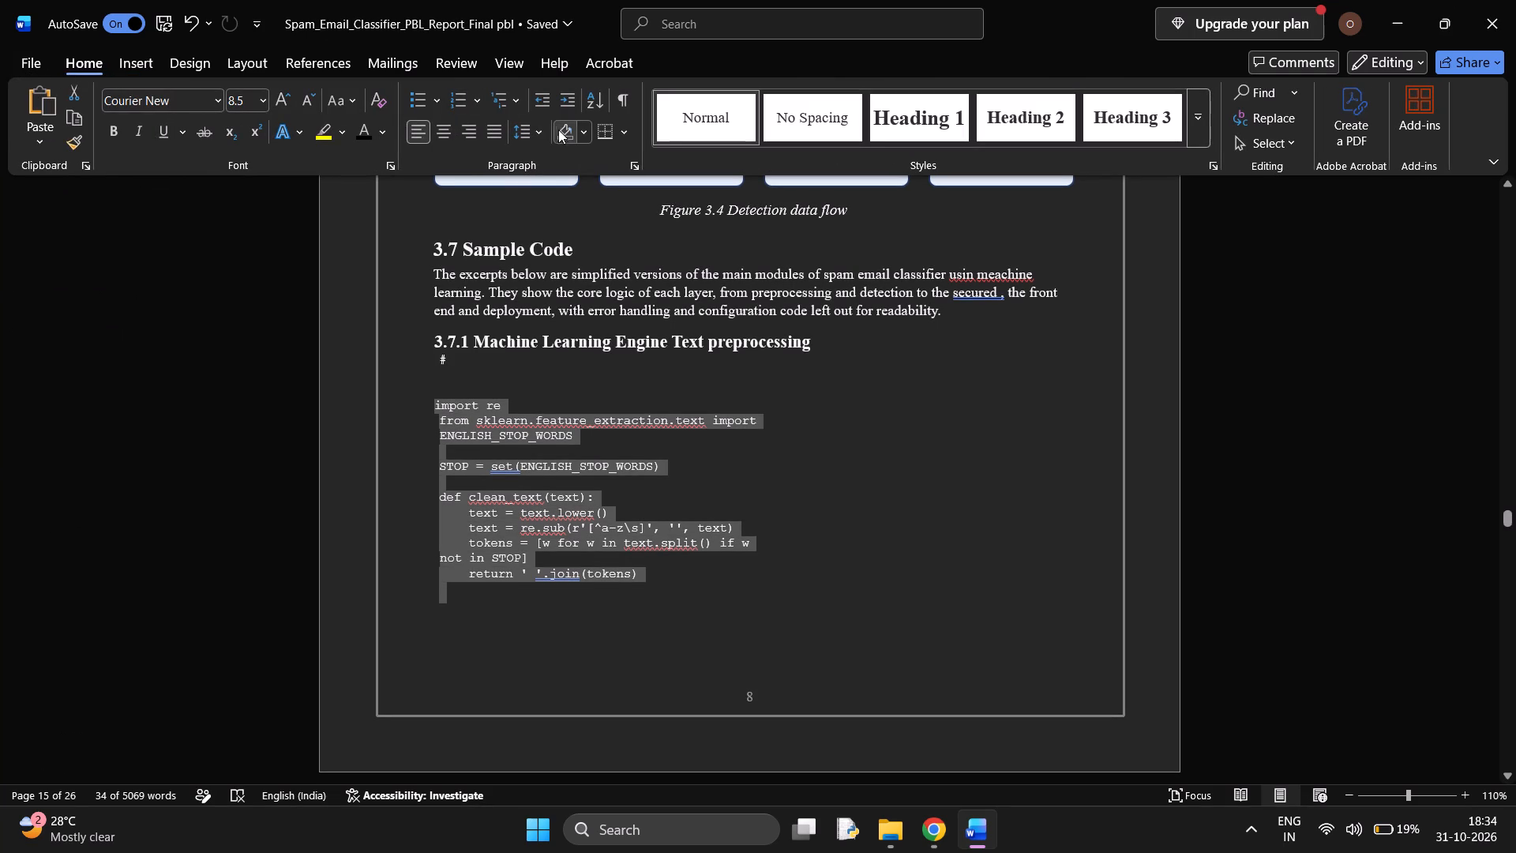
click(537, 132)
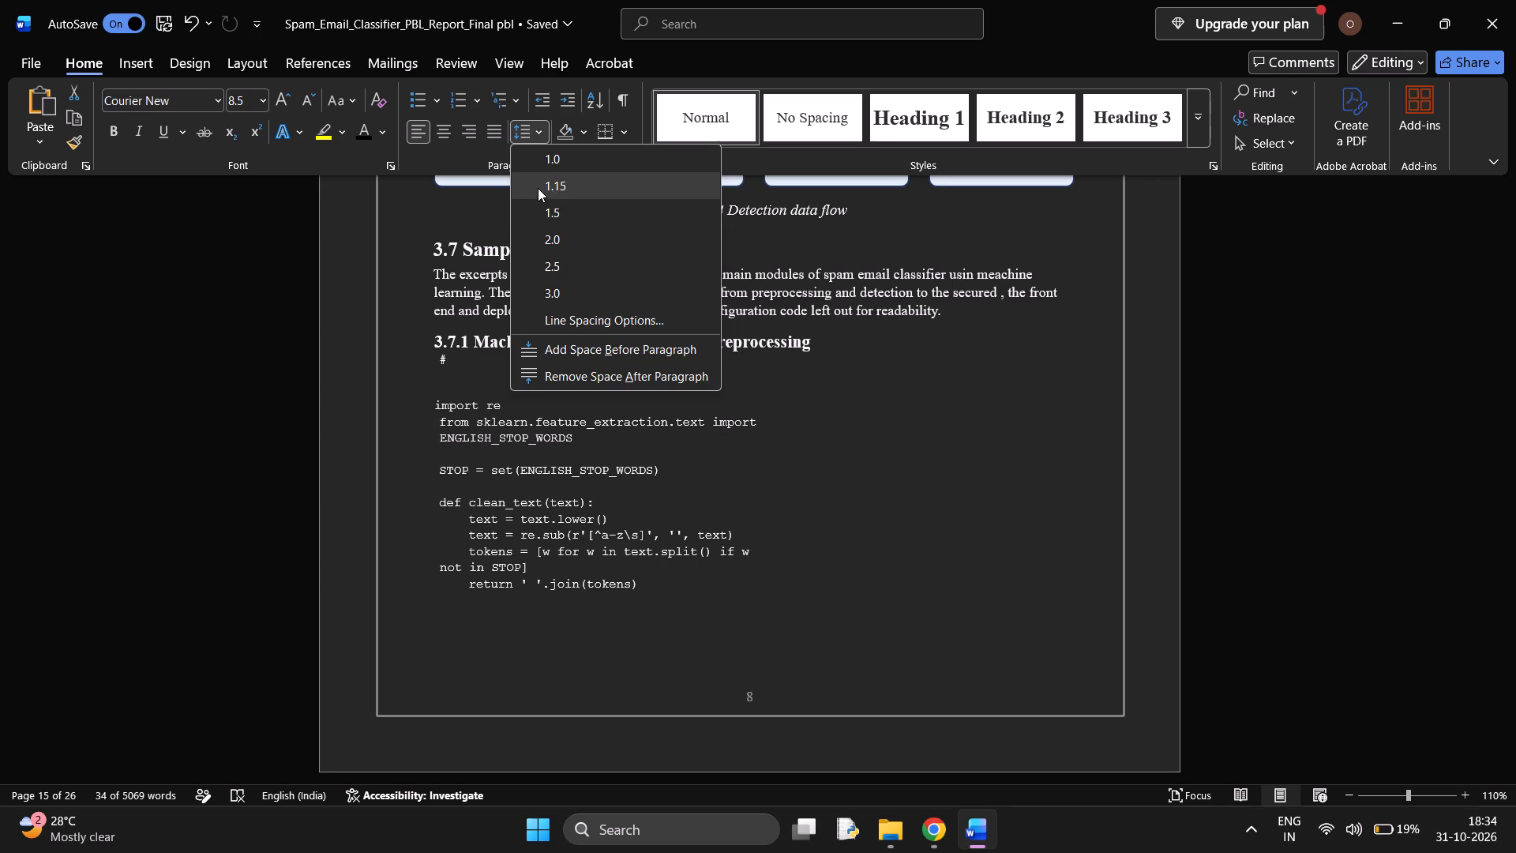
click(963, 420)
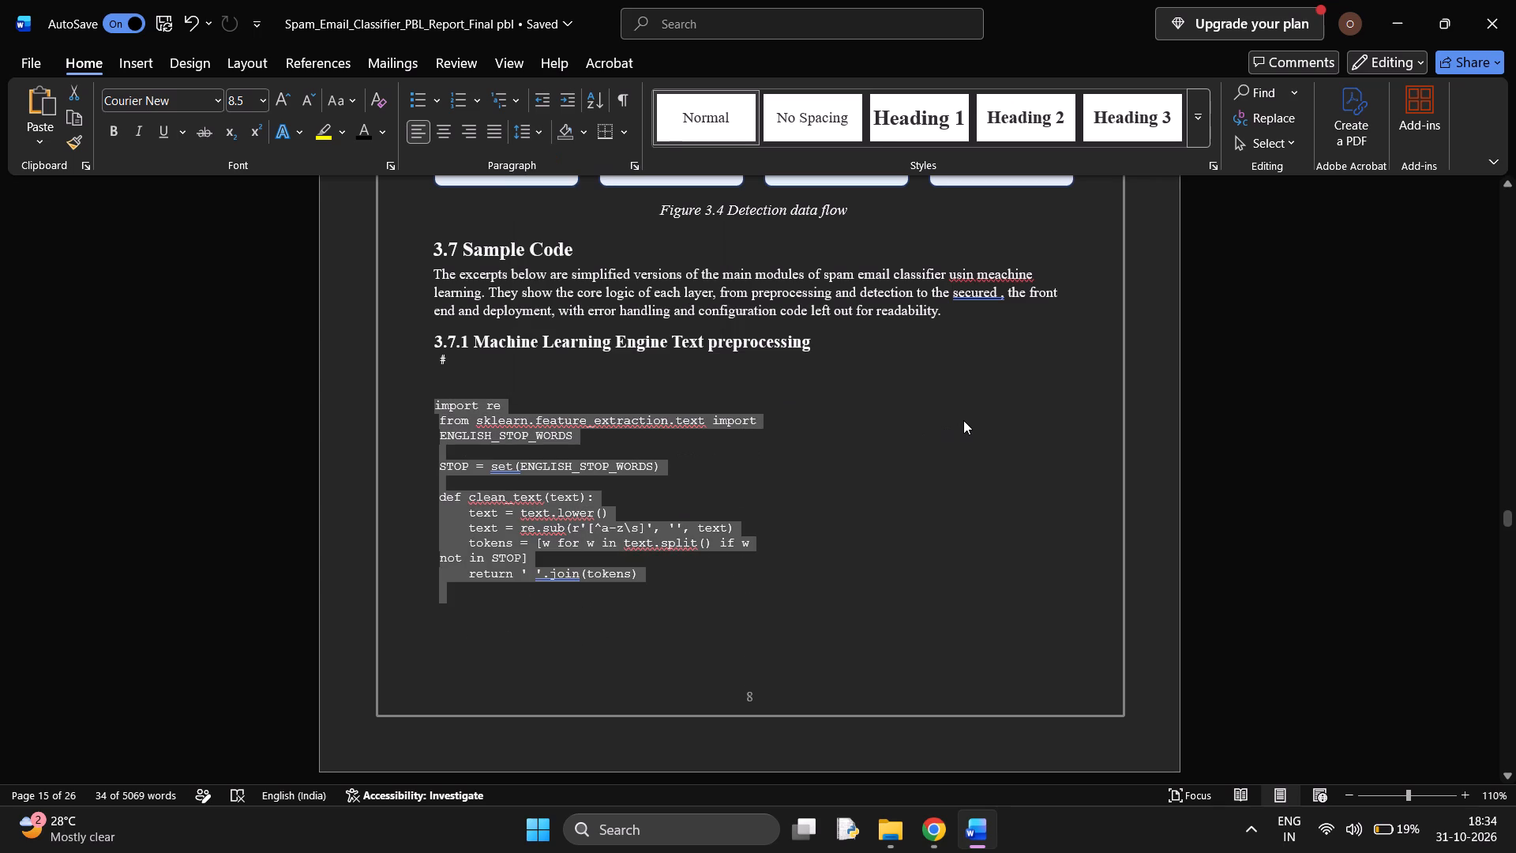
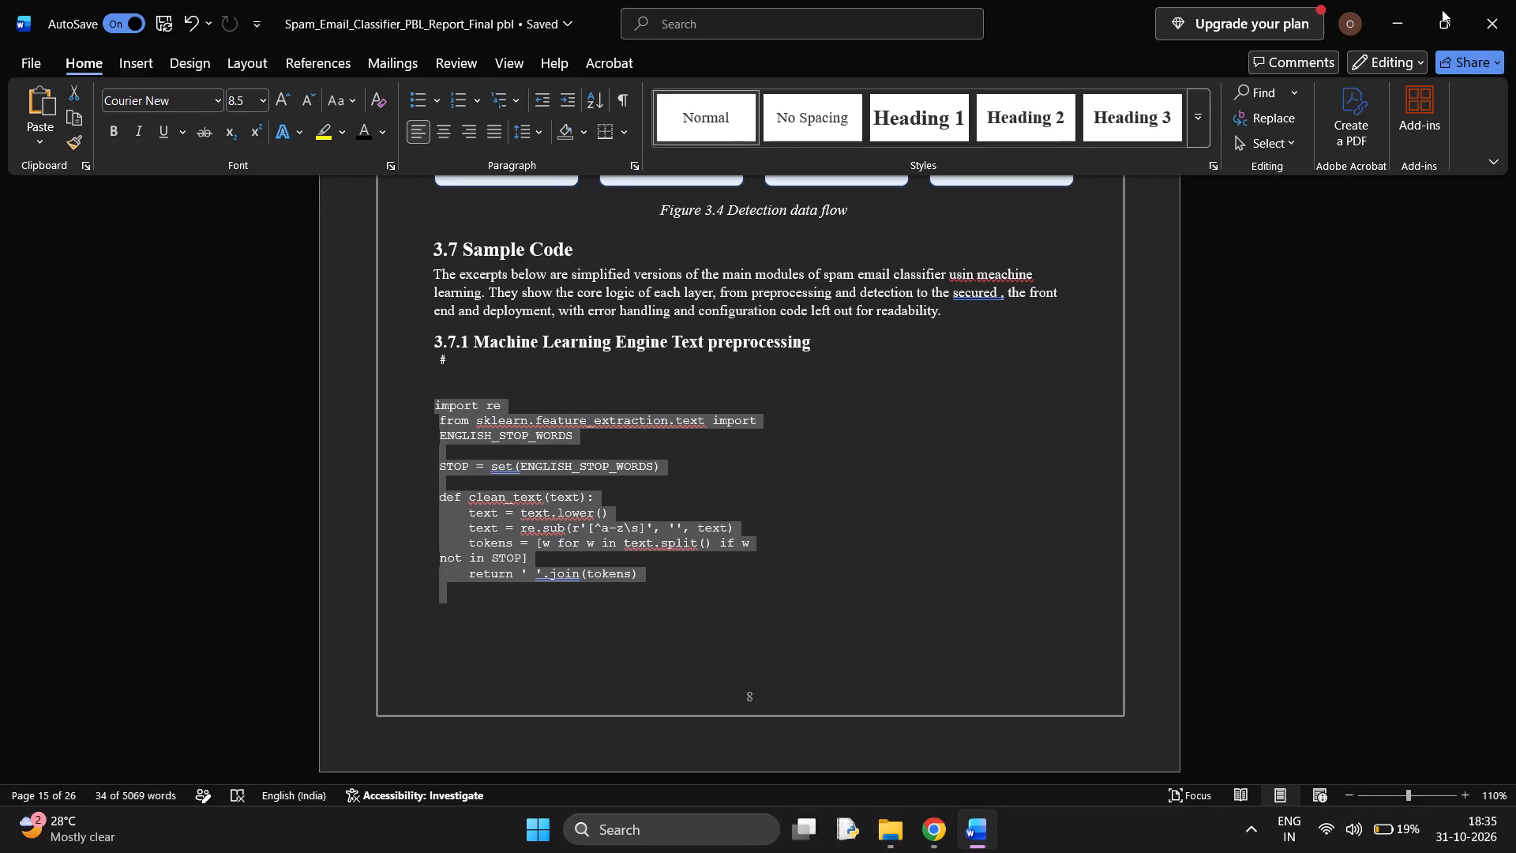
Place the report window side by side with the Gmail message that contains the preprocessing code.
click(1330, 83)
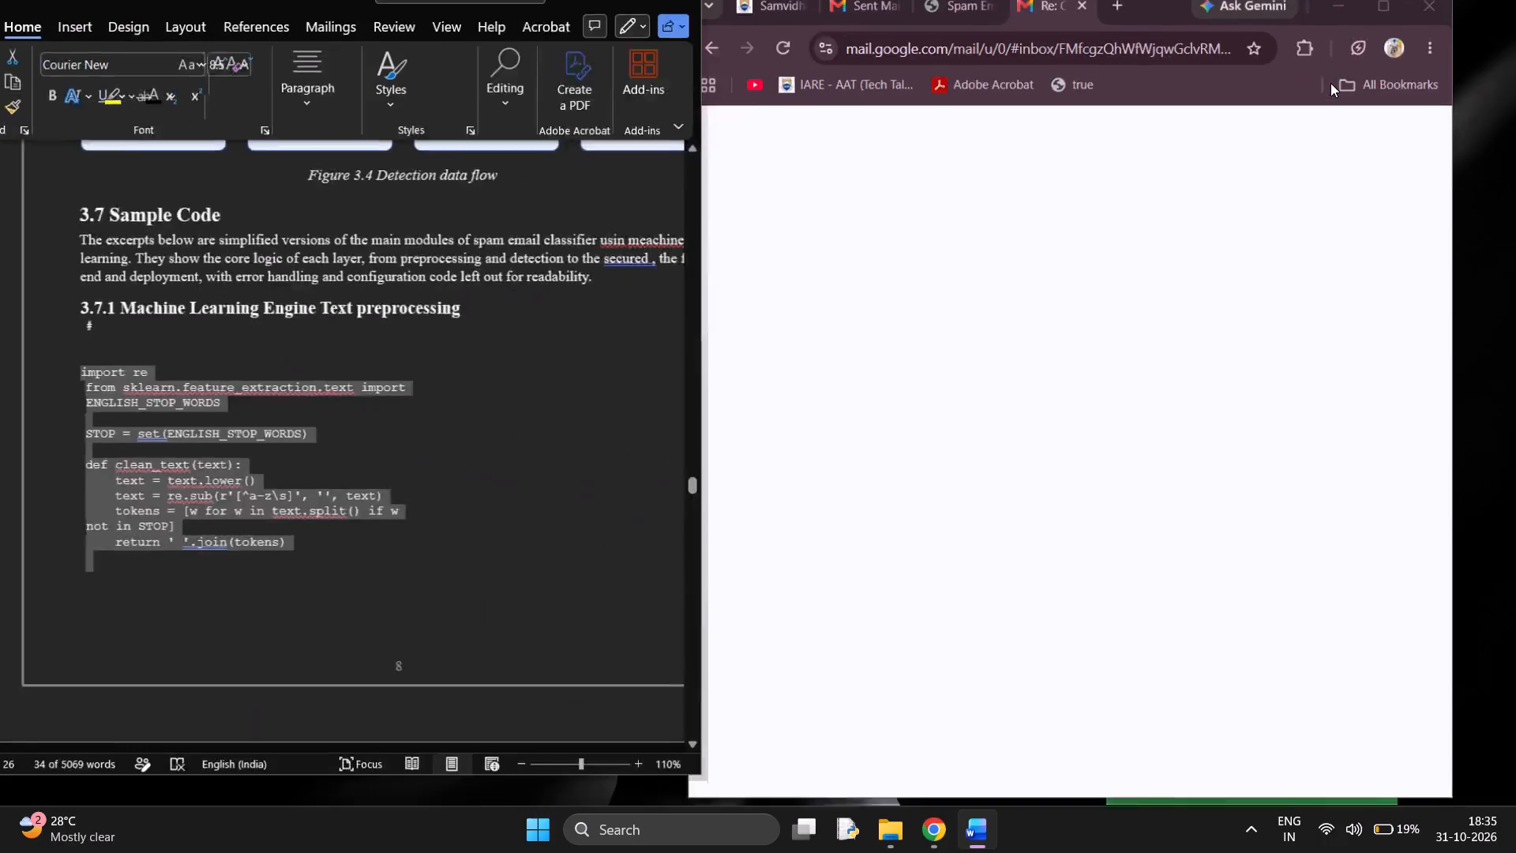
scroll(1034, 494, down, 1)
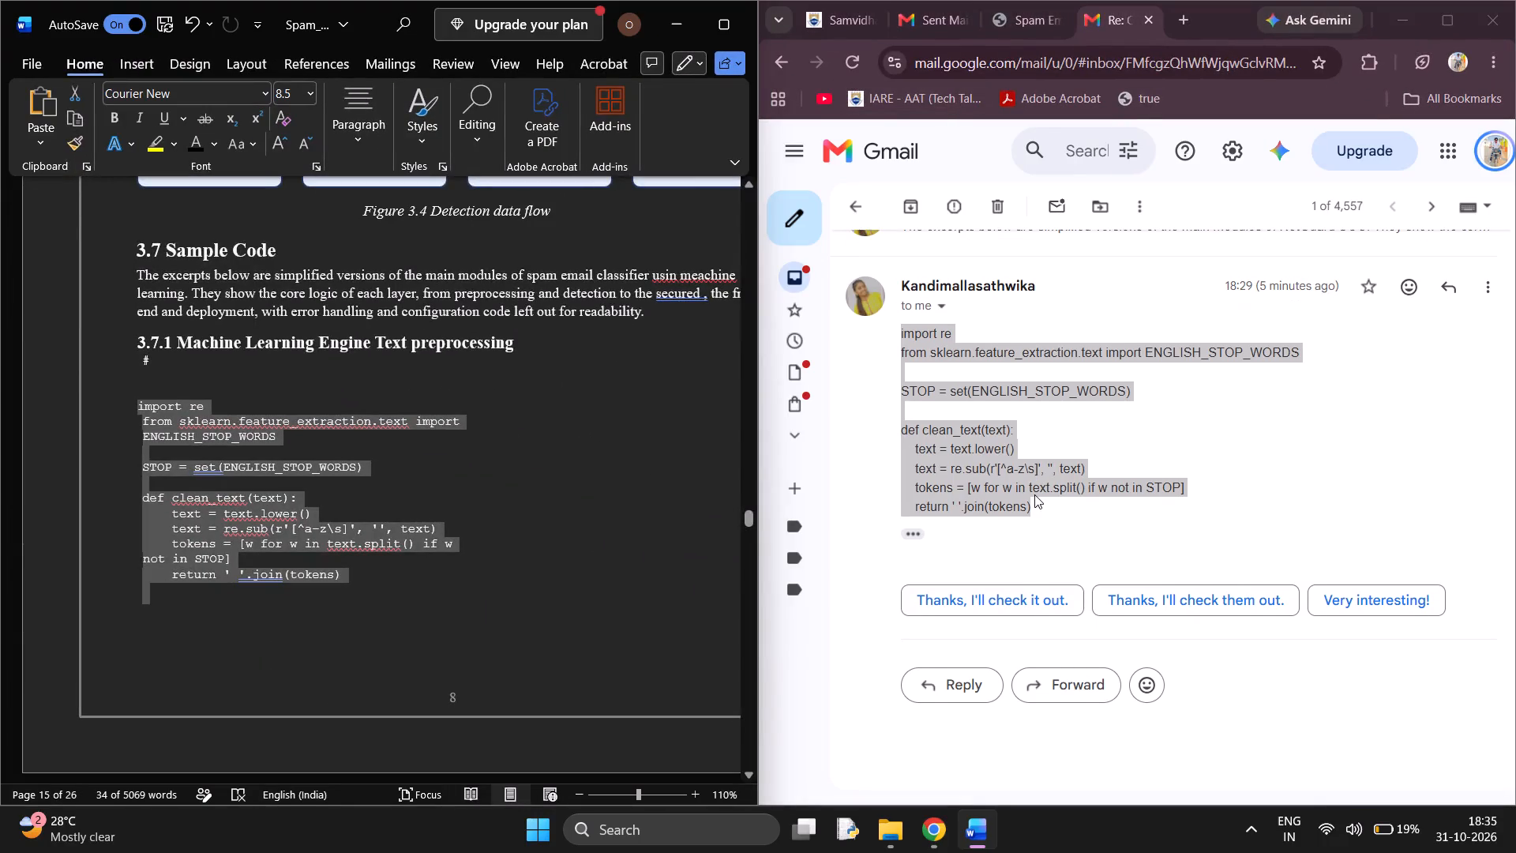
scroll(1034, 494, down, 1)
Try to close the blank gap above the "import re" line under heading 3.7.1.
click(151, 390)
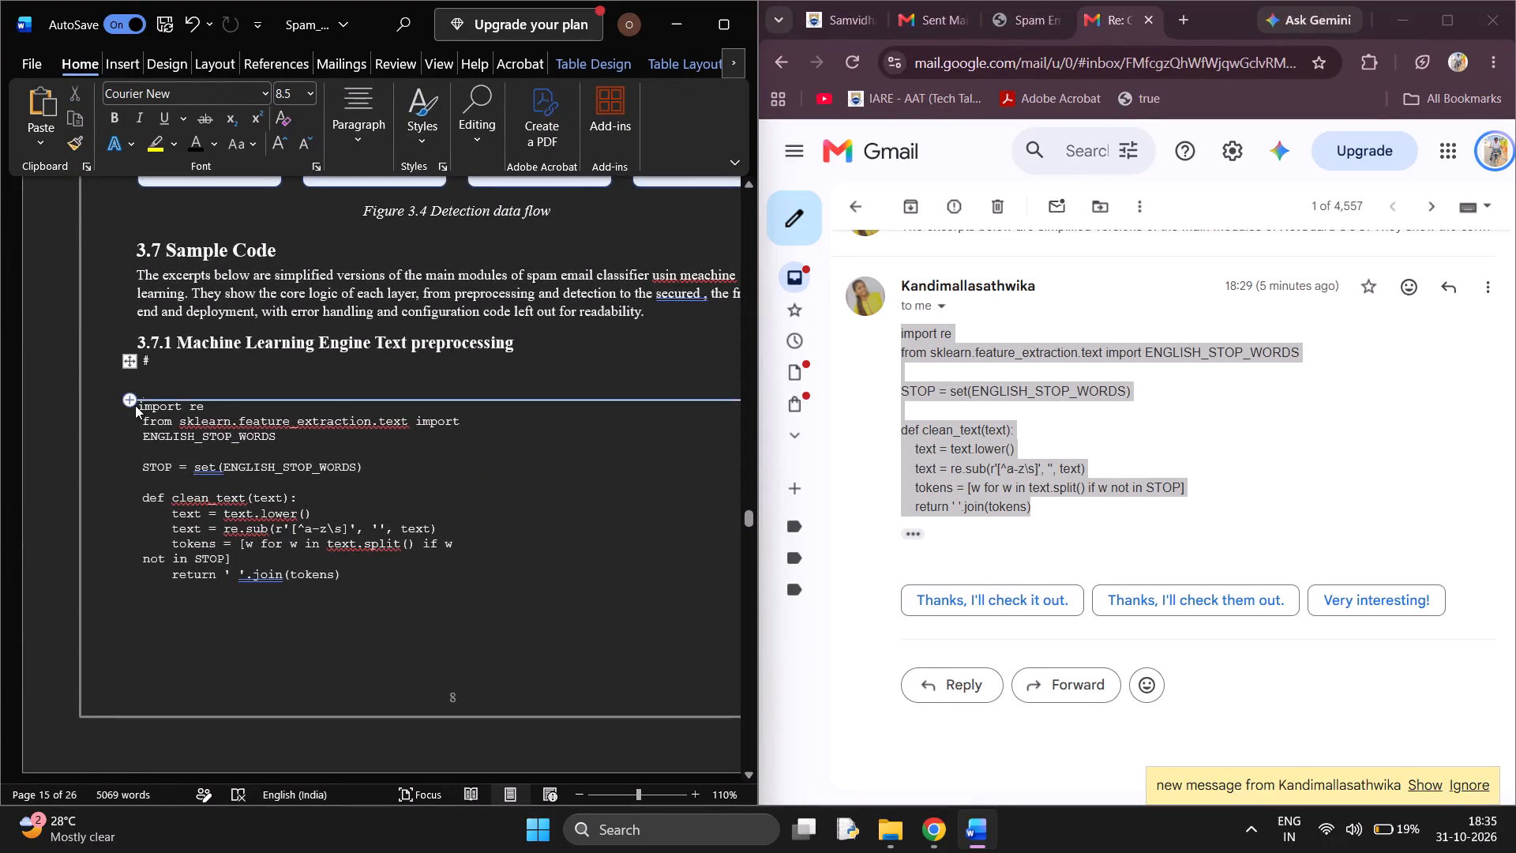
click(135, 405)
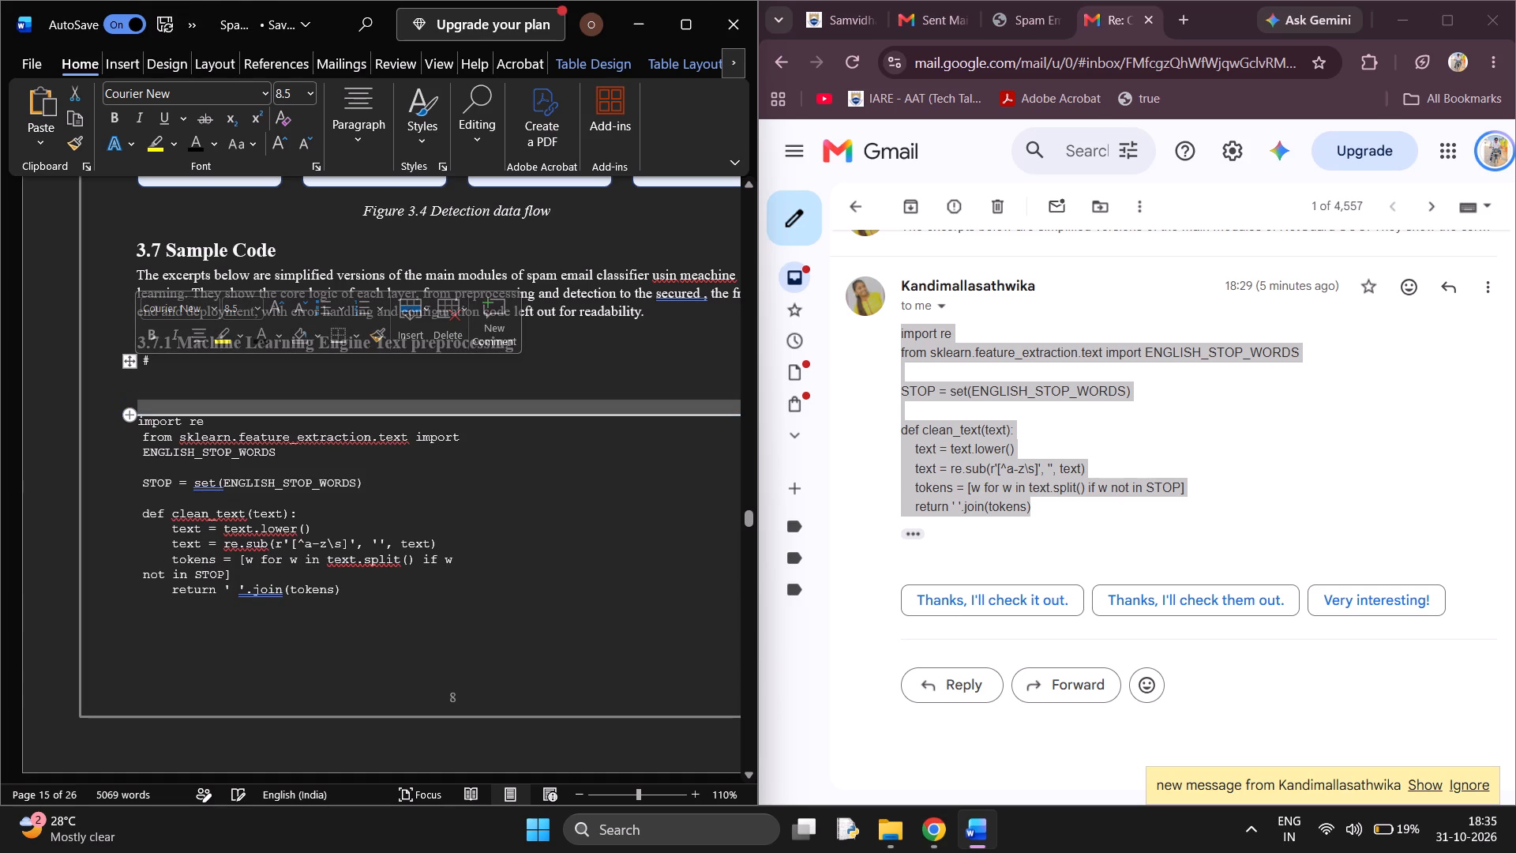
click(129, 427)
click(129, 427)
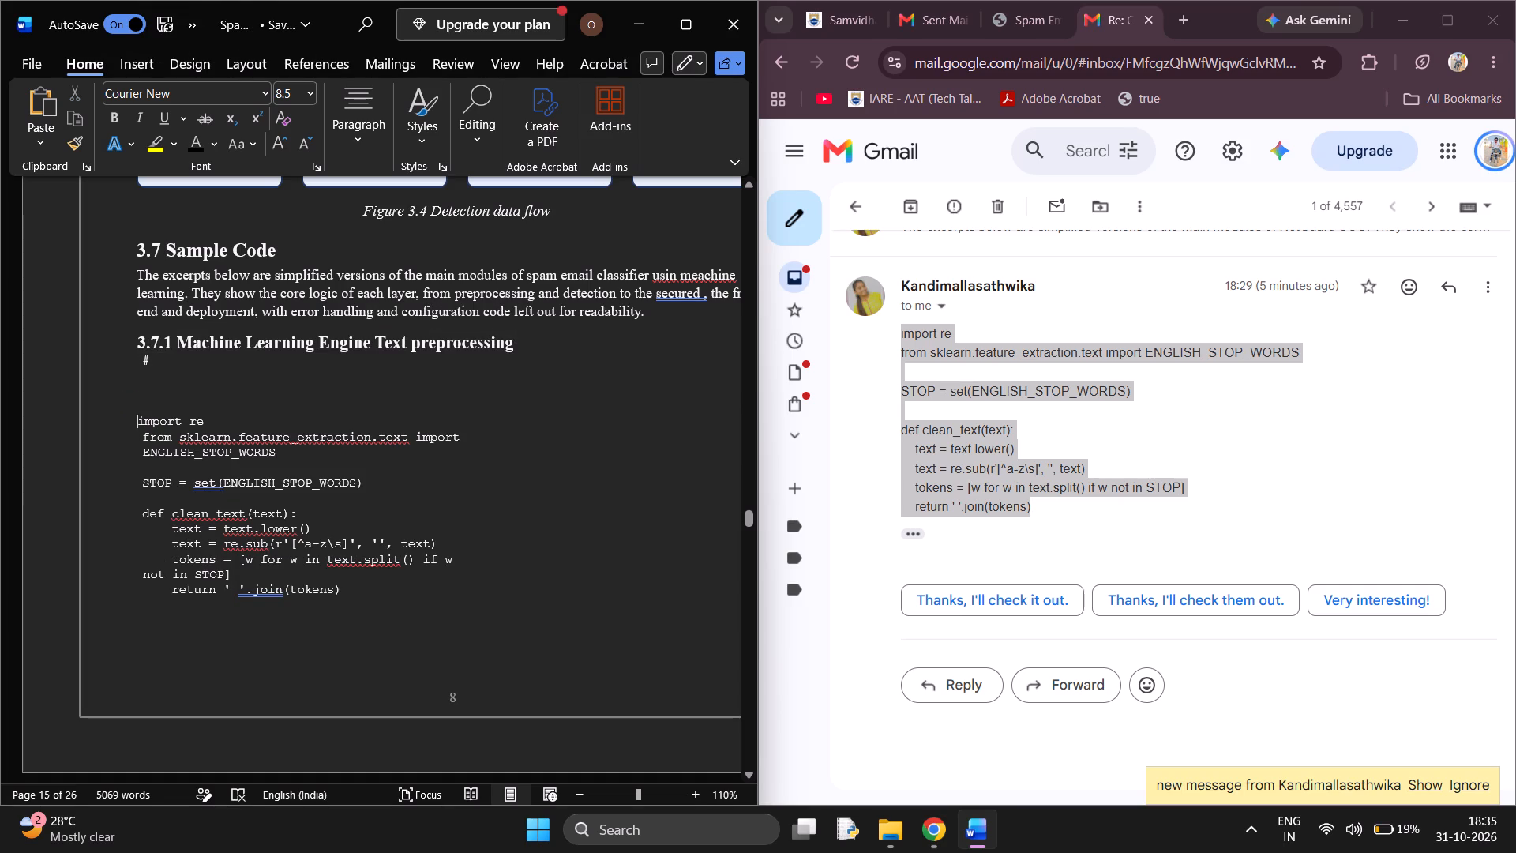
key(BackSpace)
key(BackSpace)
key(BackSpace)
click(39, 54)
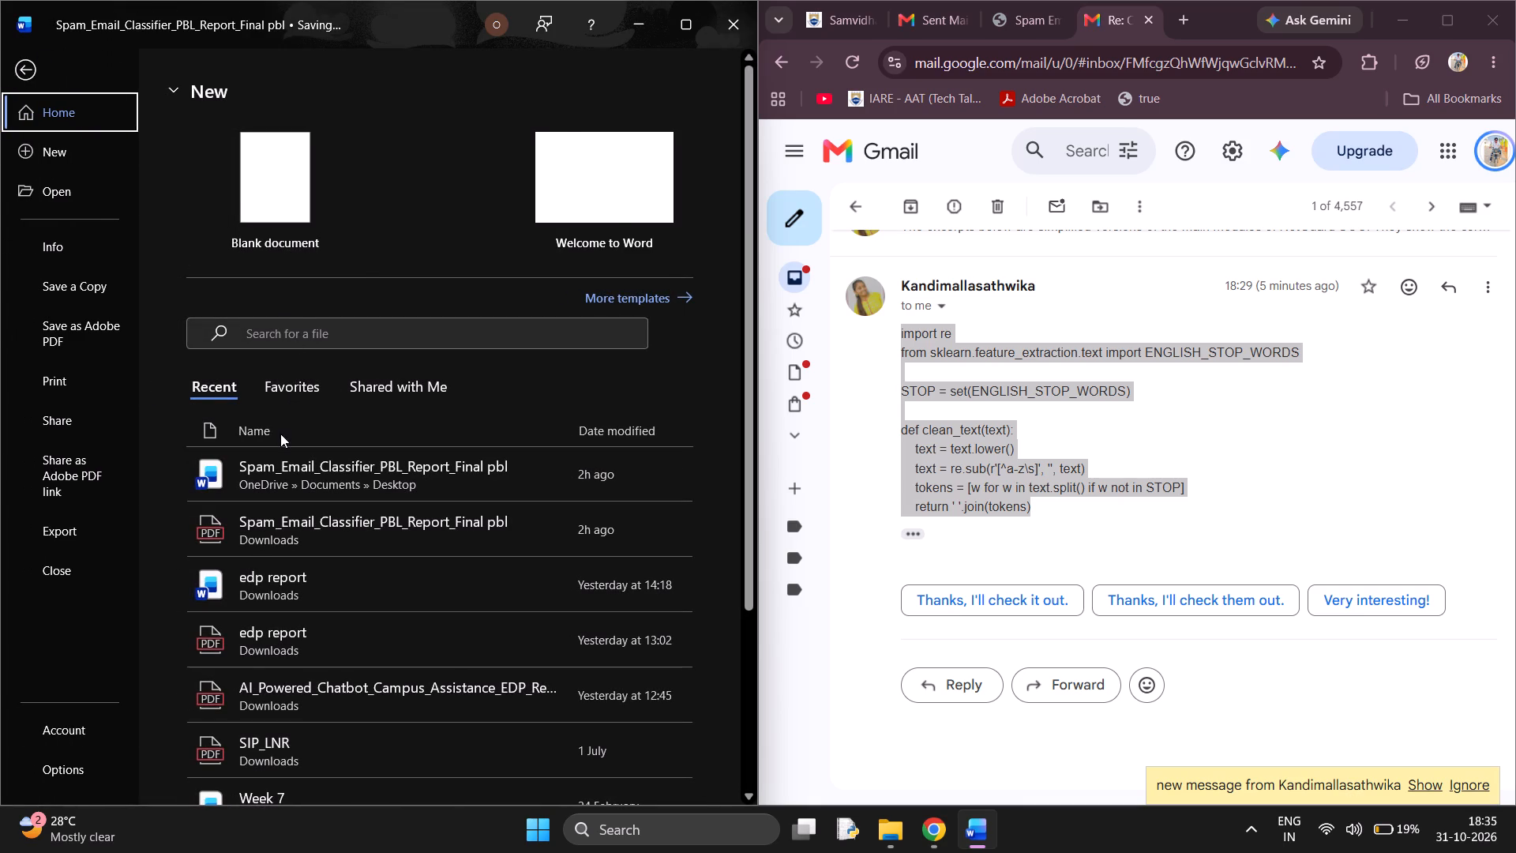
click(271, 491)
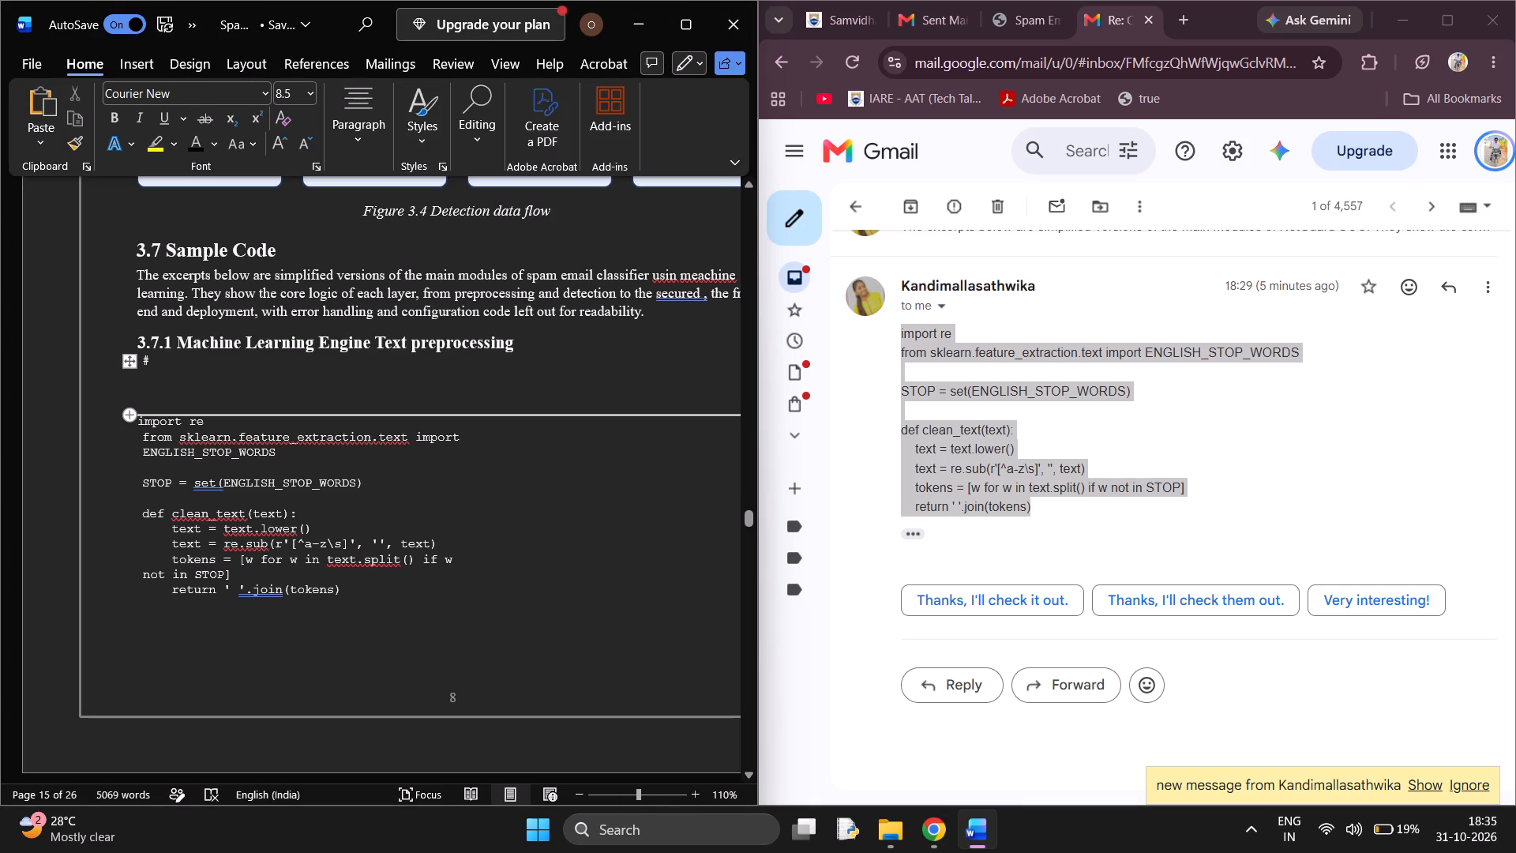
Select everything under heading 3.7.1 from the blank gap after "#" through the "return ' '.join(tokens)" line.
drag(129, 414, 156, 363)
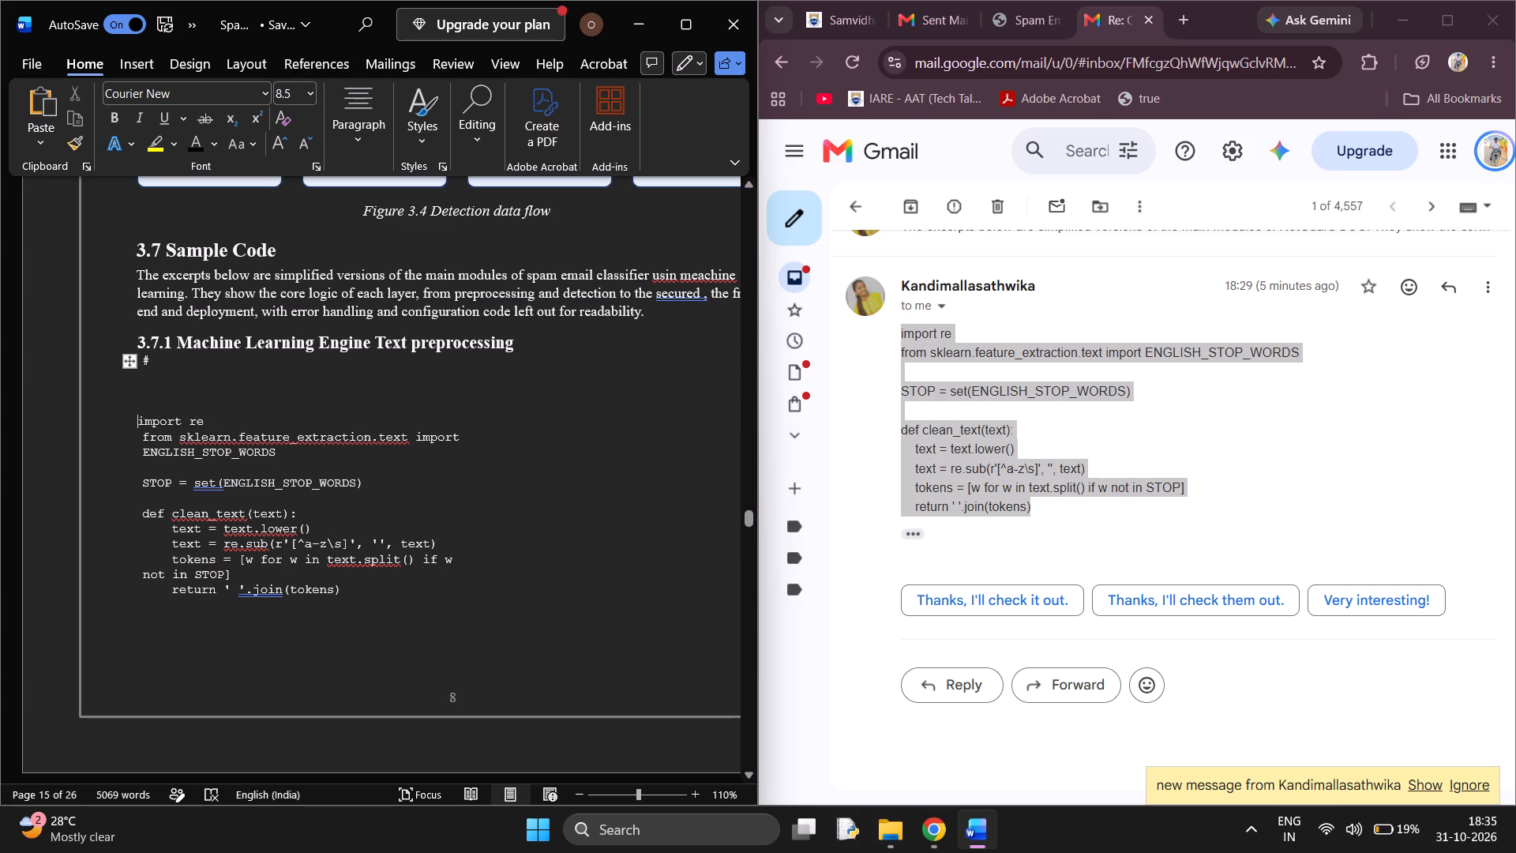
drag(156, 363, 155, 363)
drag(155, 363, 137, 450)
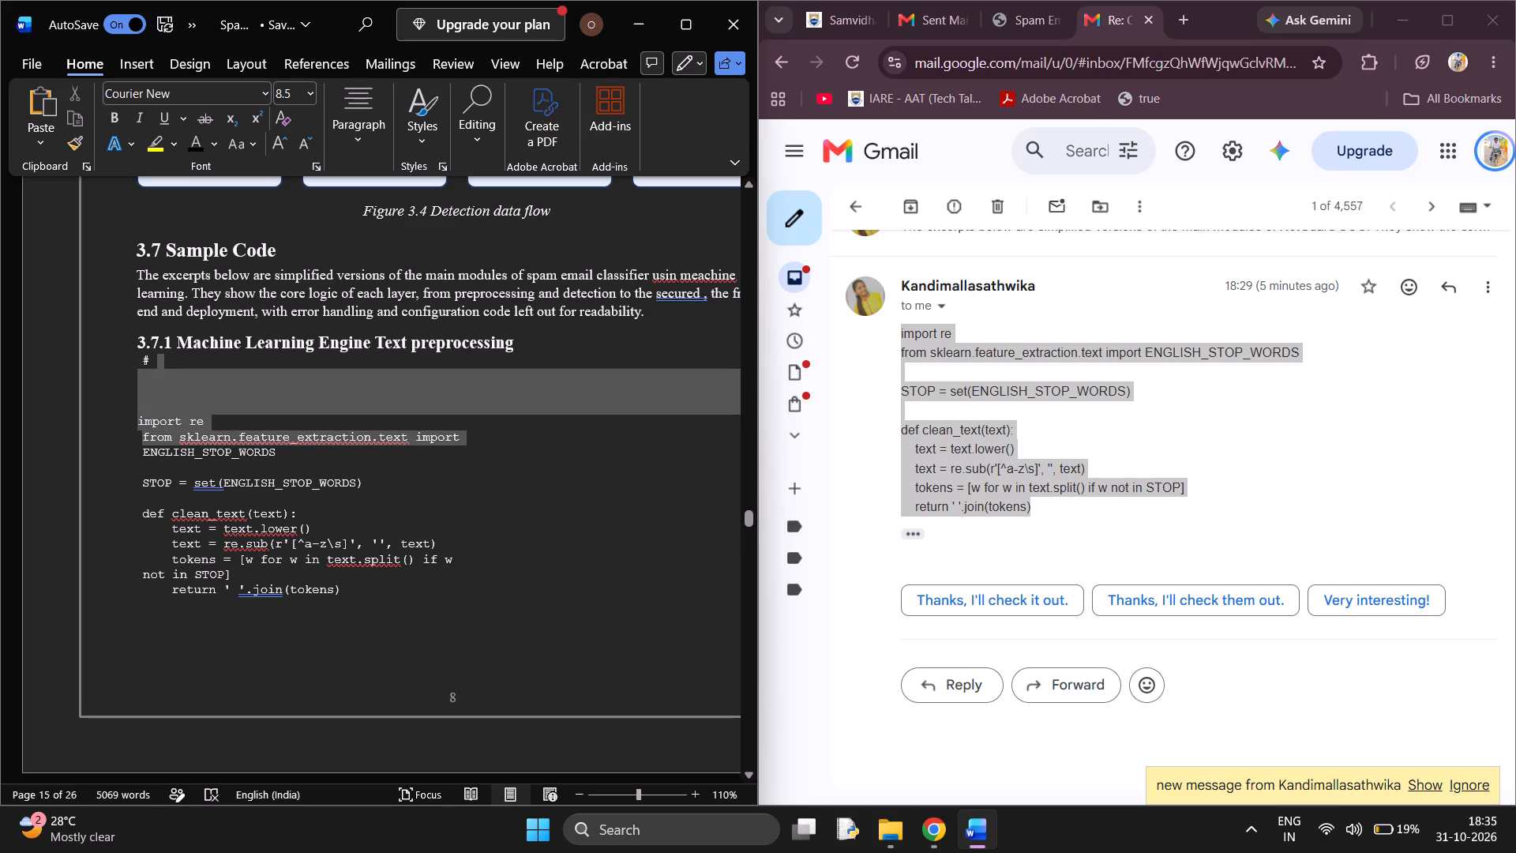
drag(137, 450, 370, 603)
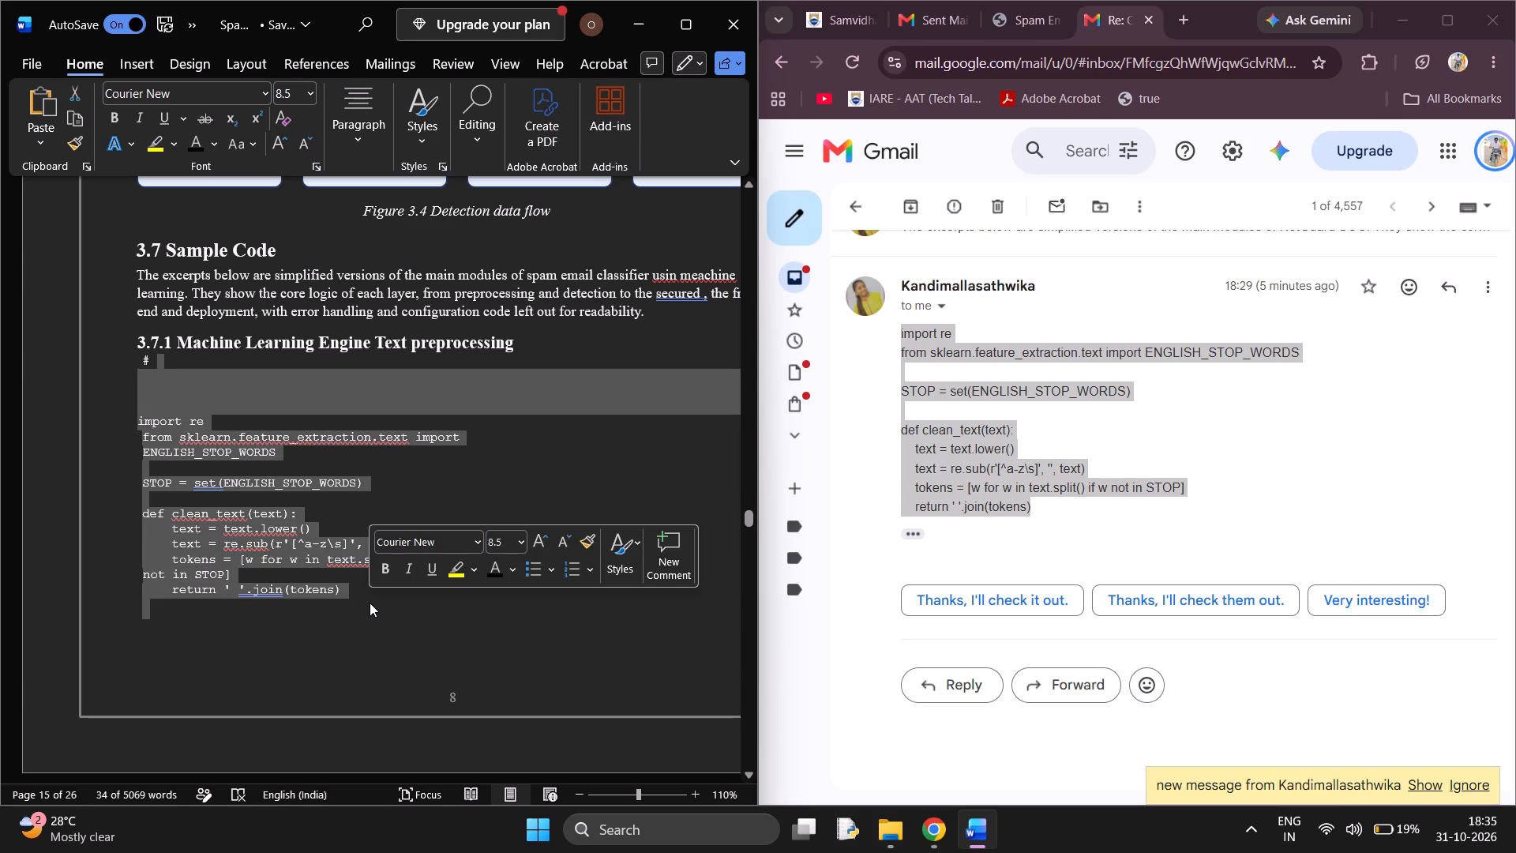
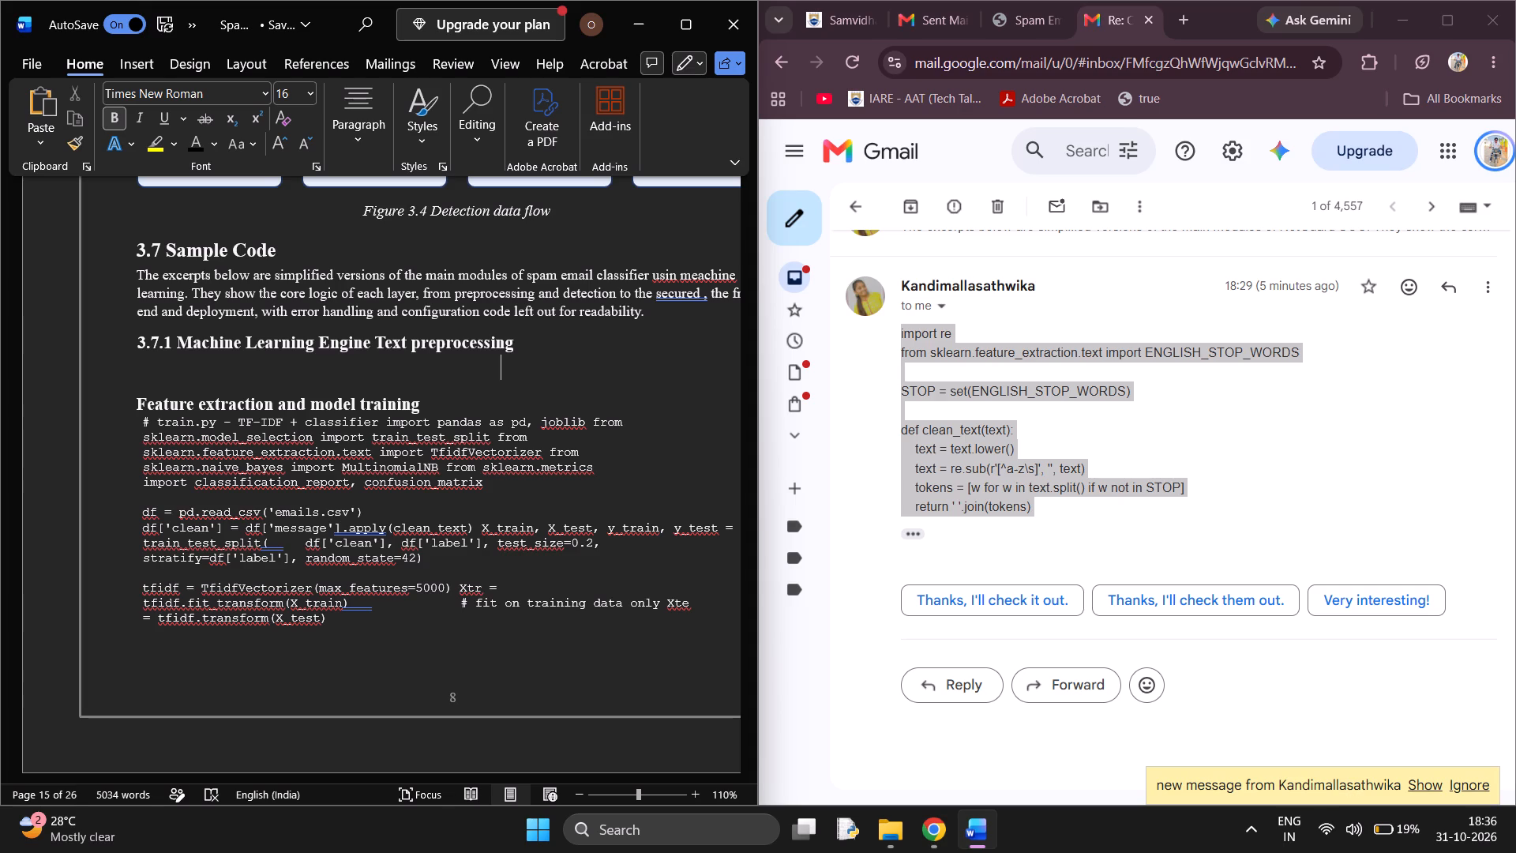
Paste the copied preprocessing code, from "import re" to "return ' '.join(tokens)", under heading 3.7.1 Machine Learning Engine Text preprocessing.
key(ctrl+v)
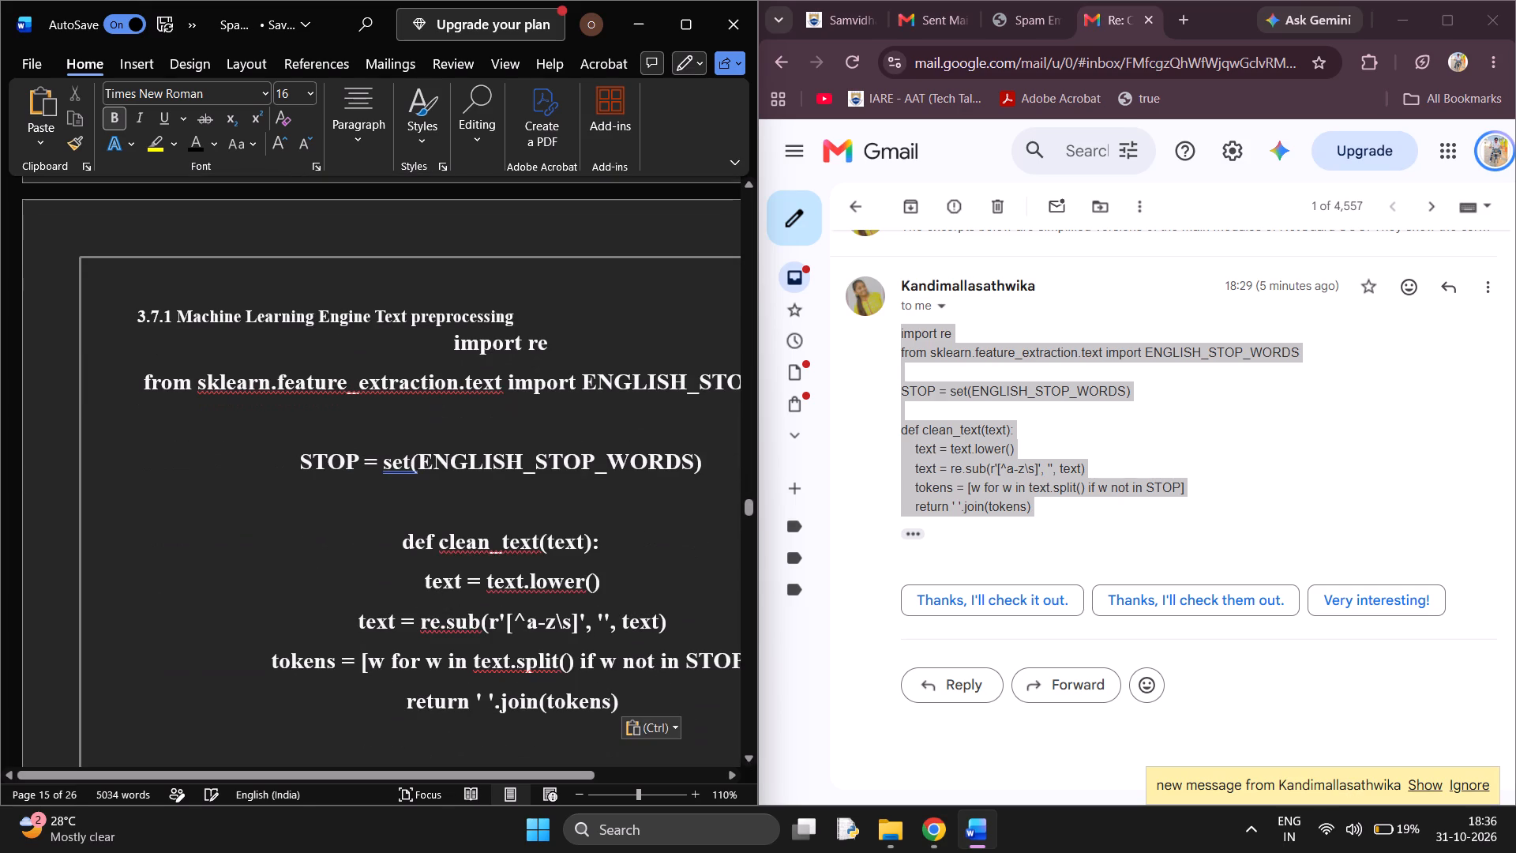
Set the font size of the whole pasted preprocessing code under heading 3.7.1, from "import re" to the return line, to 10.
ctrl+scroll(152, 359, down, 4)
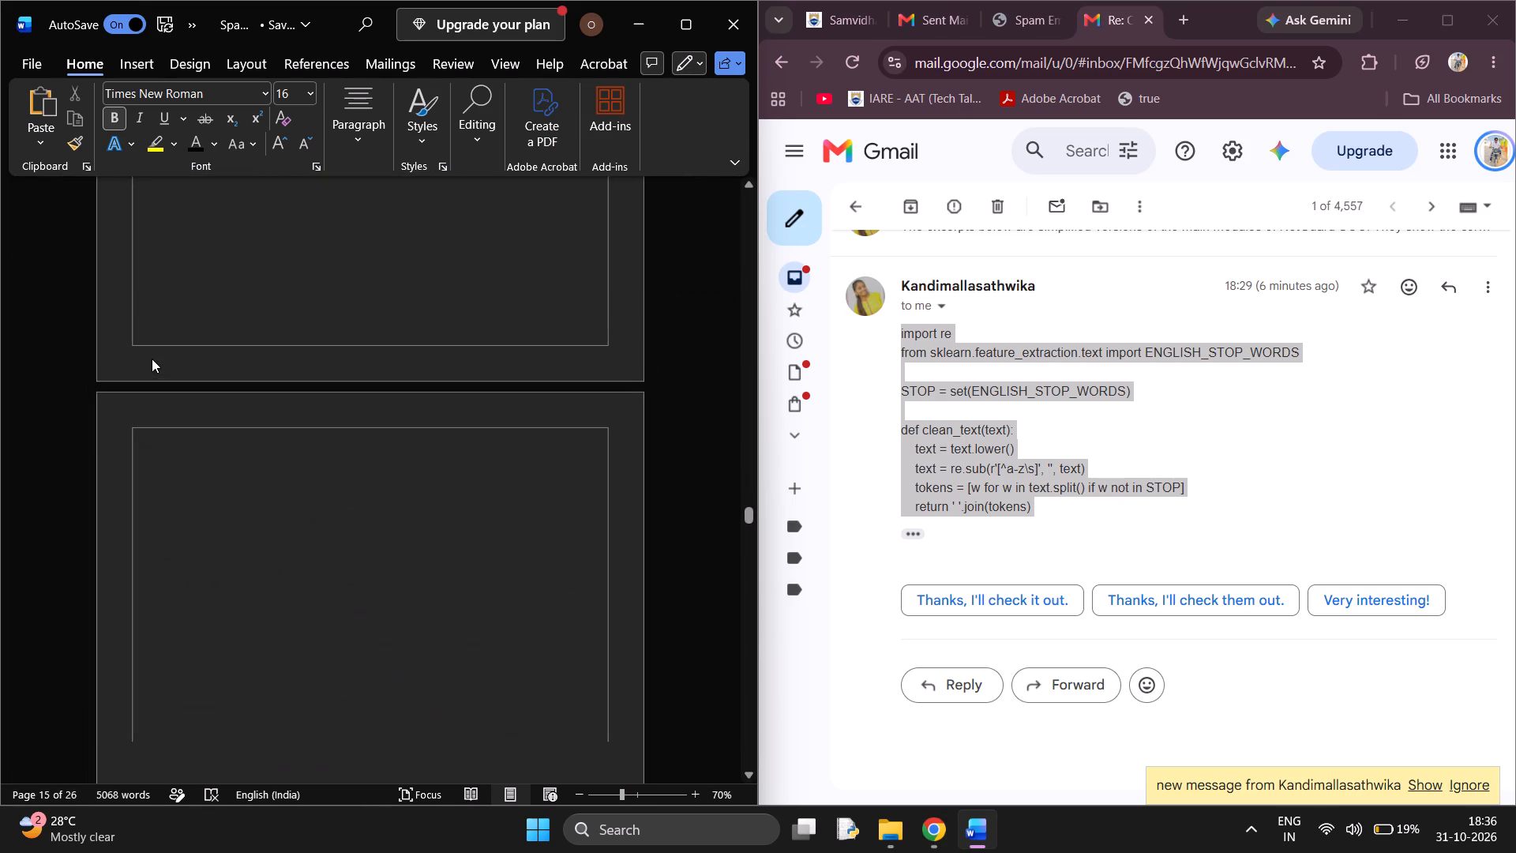
scroll(152, 359, up, 6)
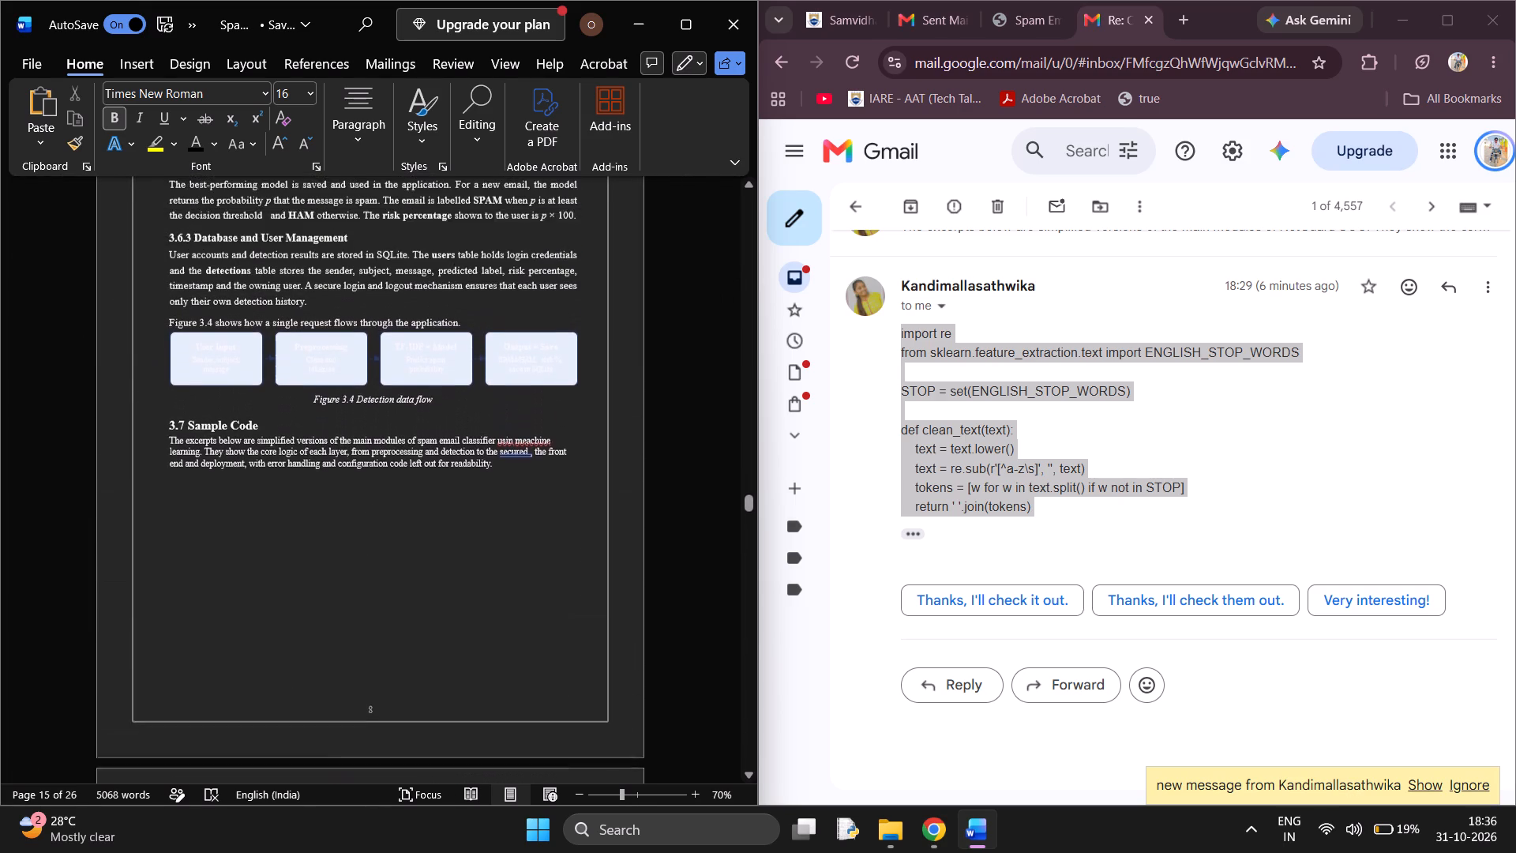
scroll(152, 359, up, 3)
scroll(152, 359, down, 7)
scroll(152, 359, up, 1)
scroll(152, 359, down, 1)
scroll(152, 359, up, 1)
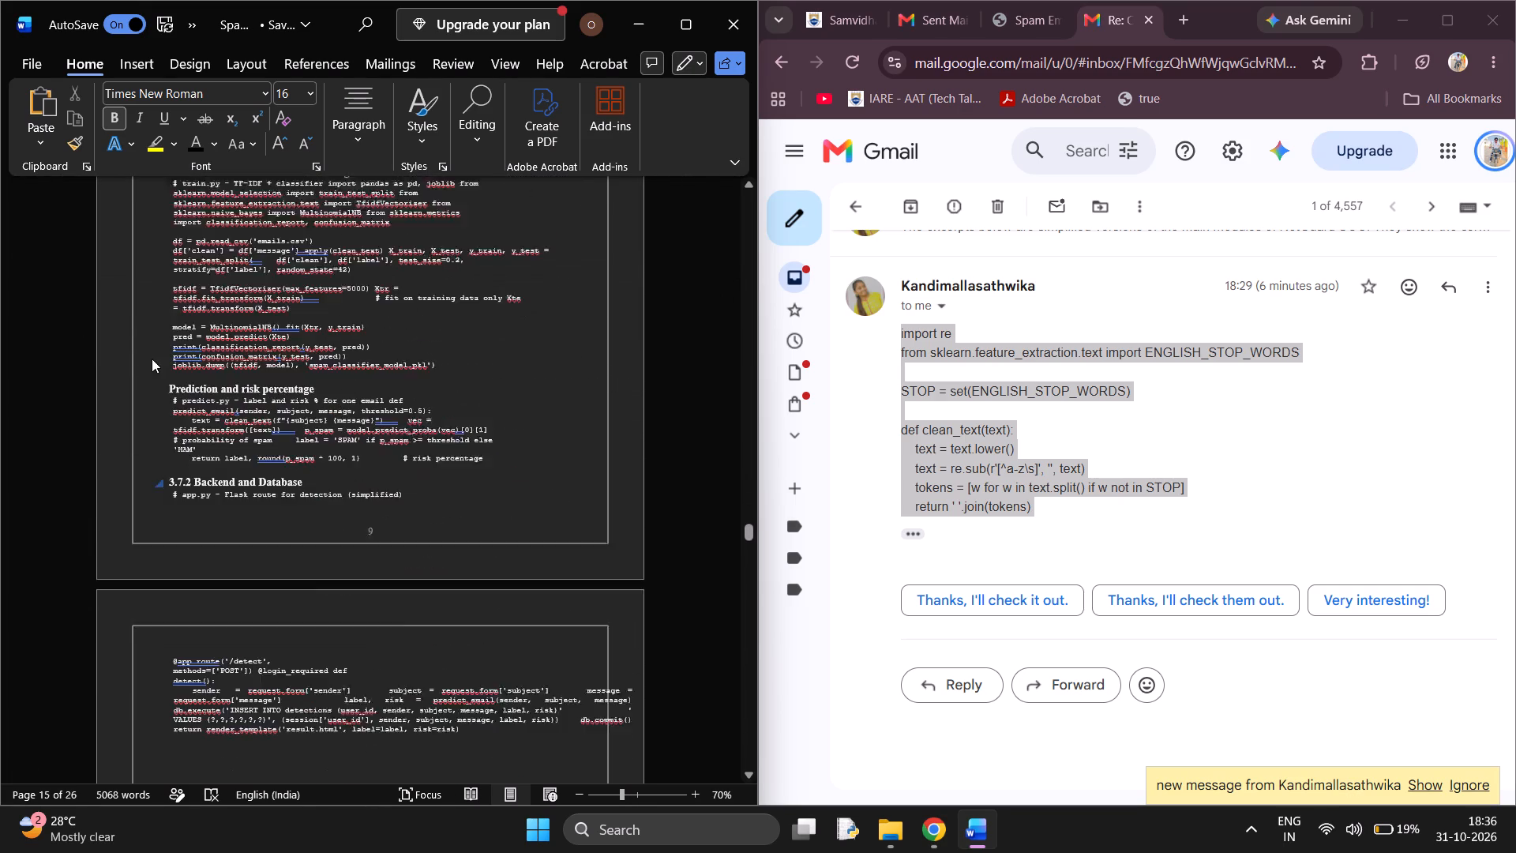
scroll(152, 359, up, 1)
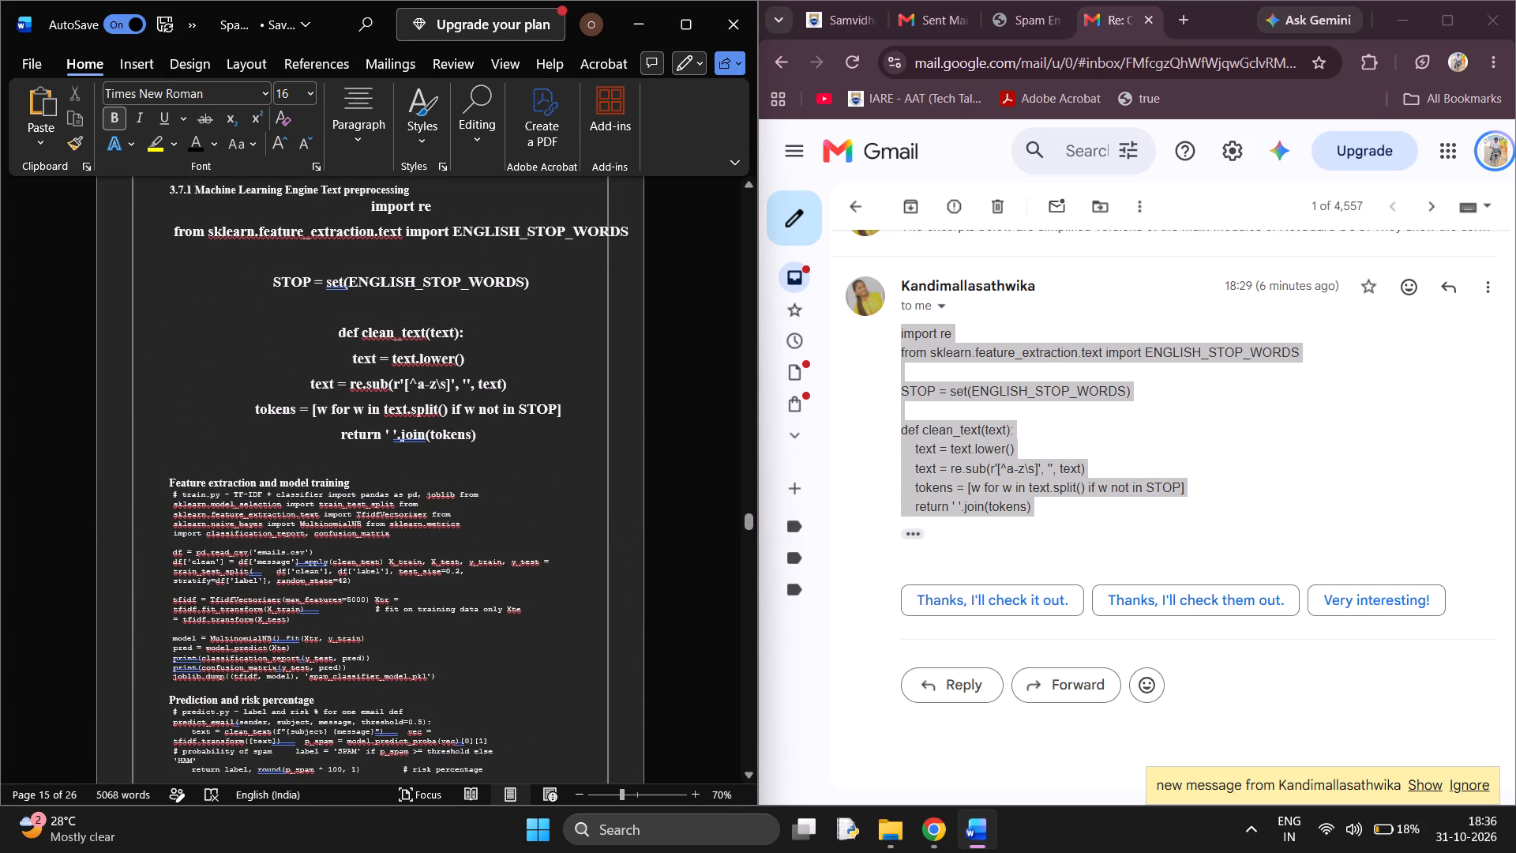
ctrl+scroll(153, 361, down, 1)
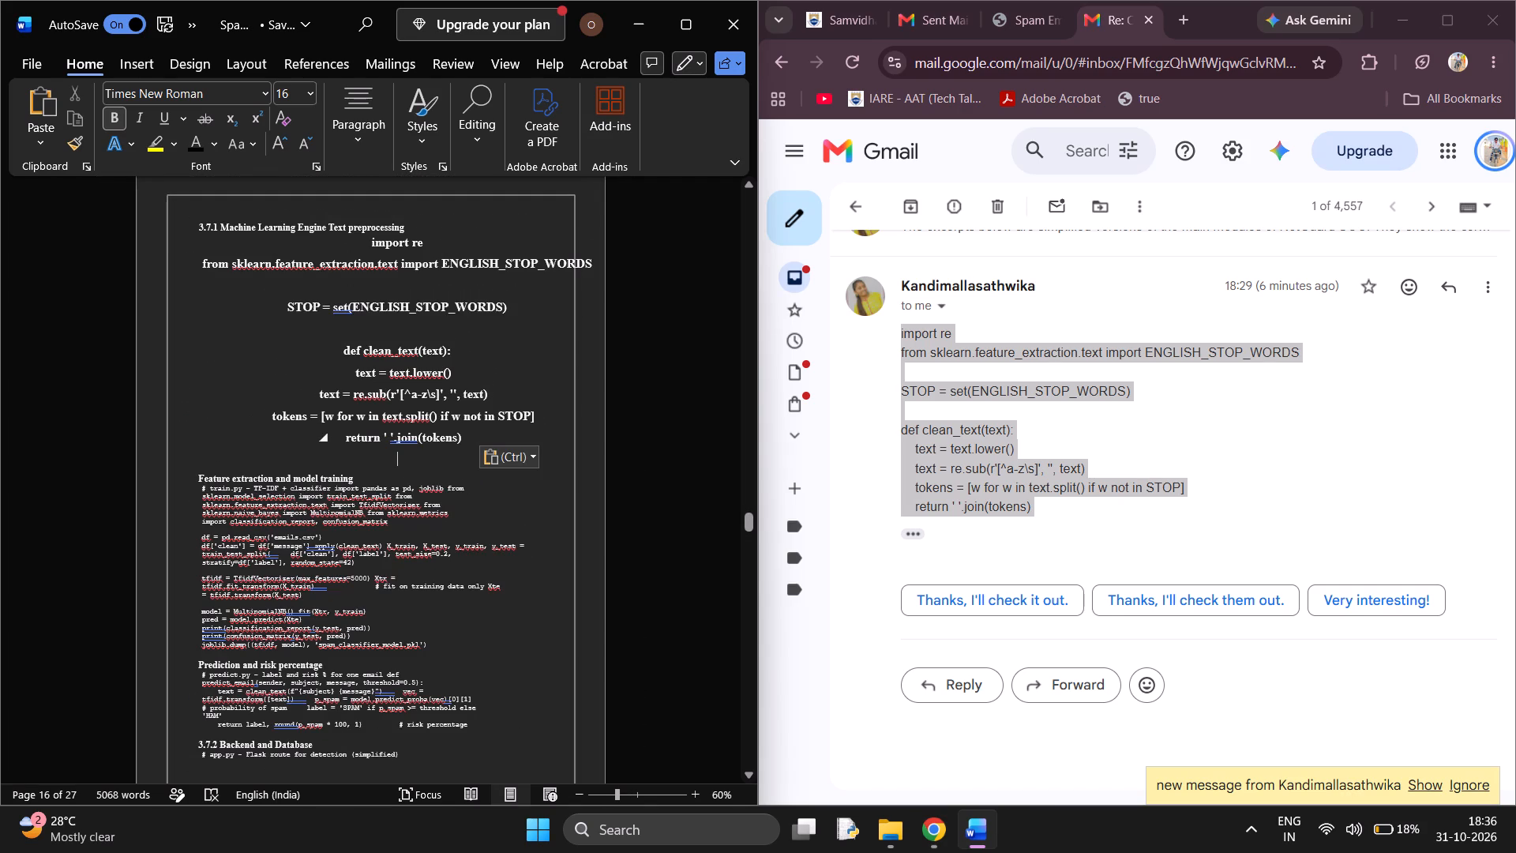
drag(459, 437, 283, 246)
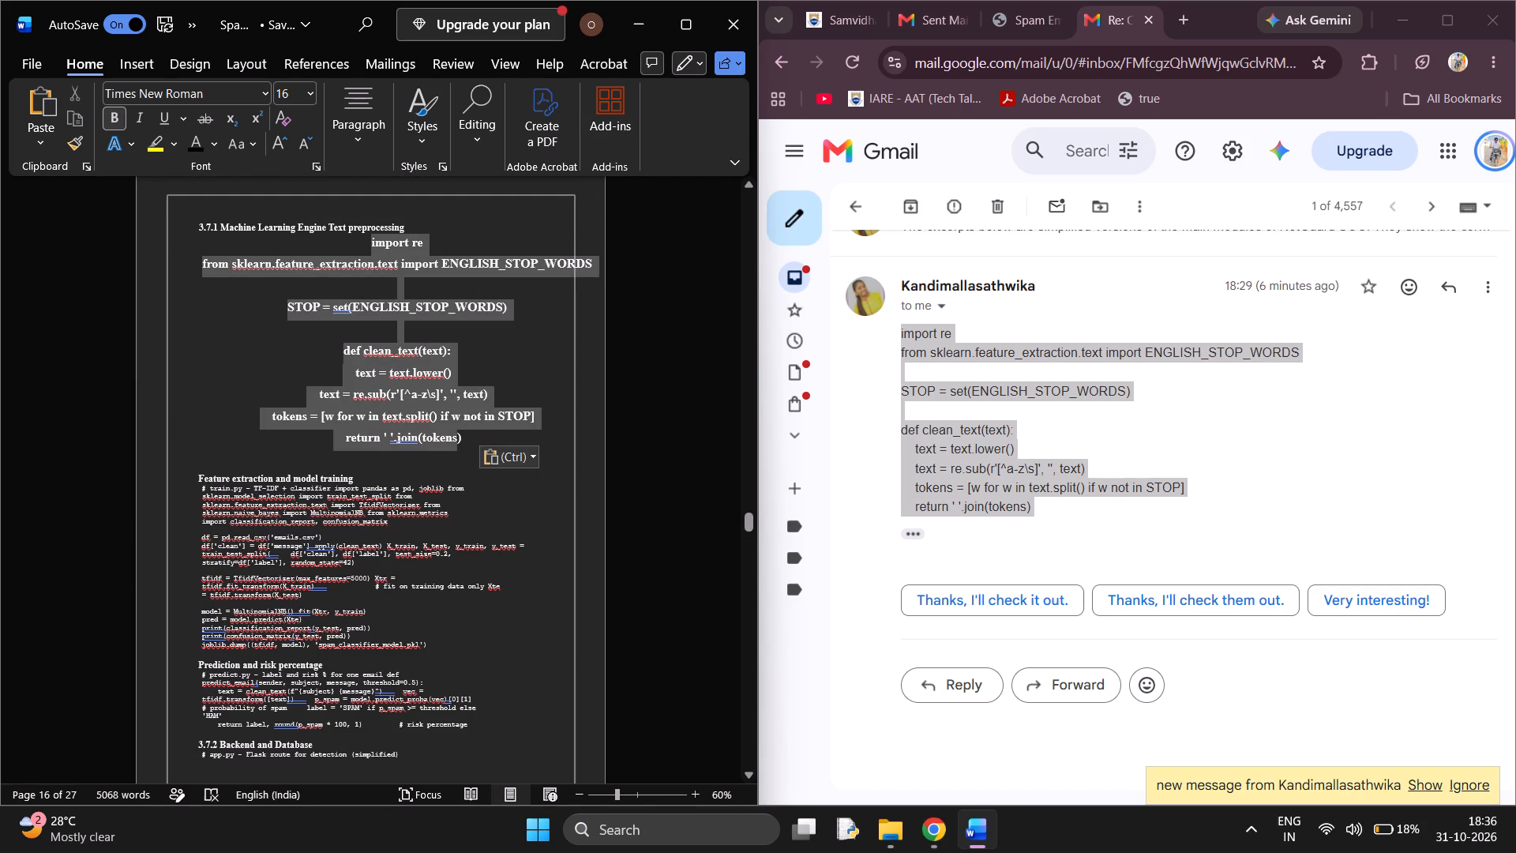
drag(283, 246, 275, 246)
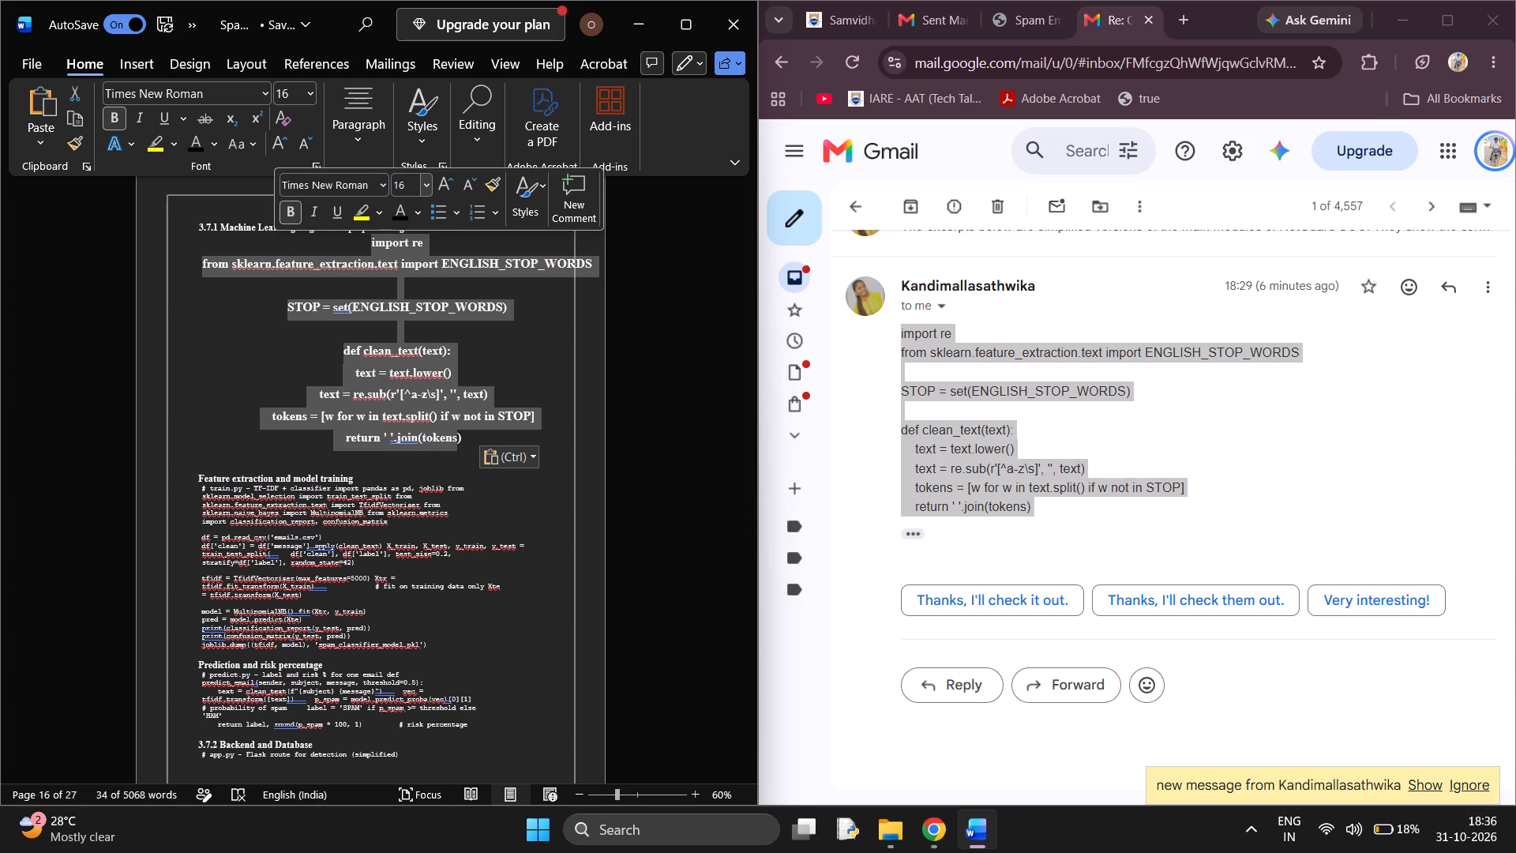
click(422, 182)
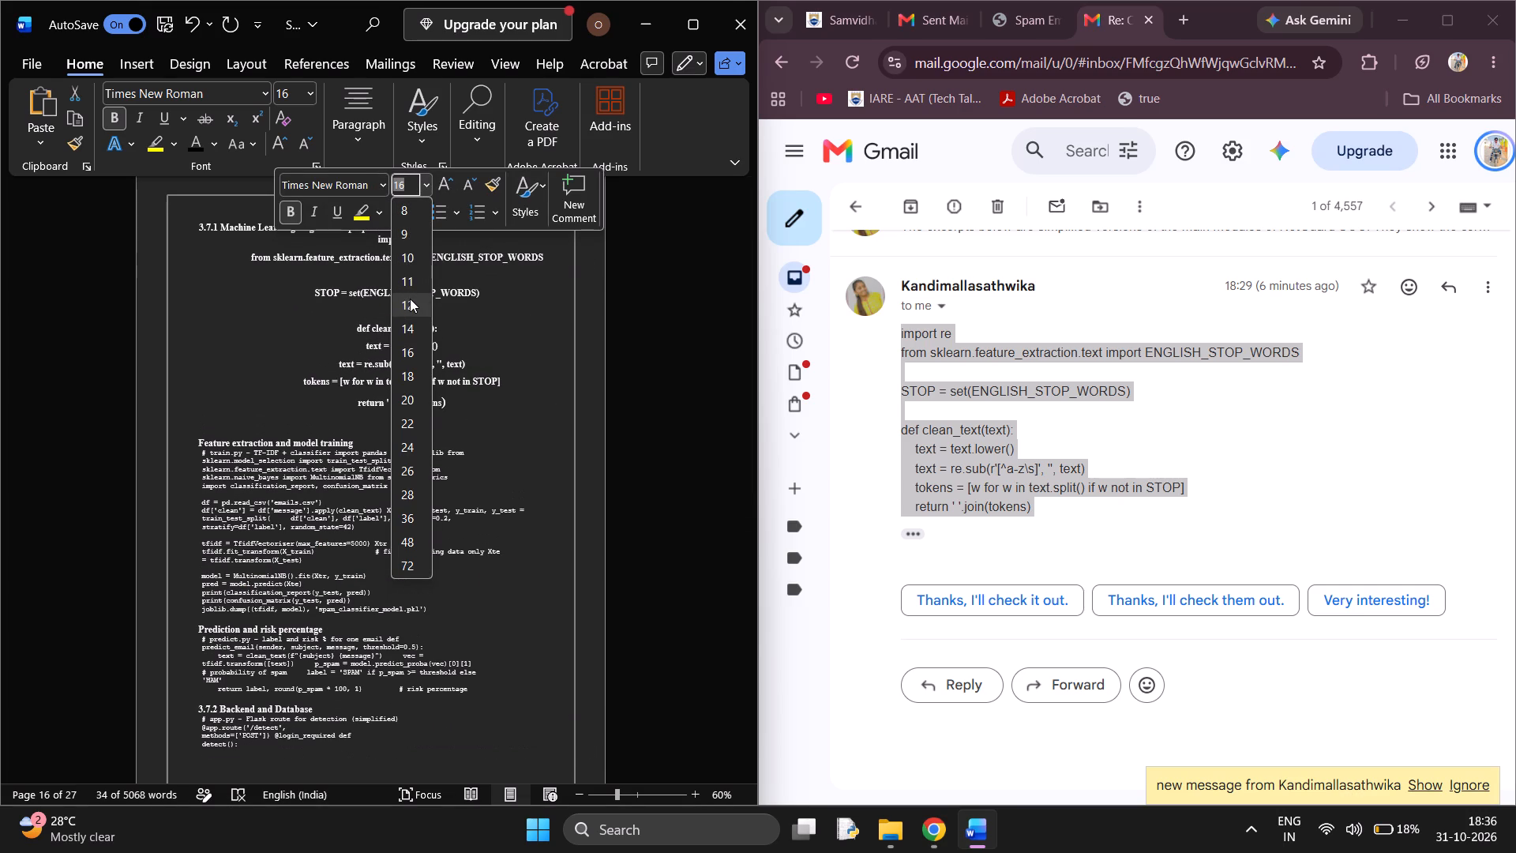
click(411, 257)
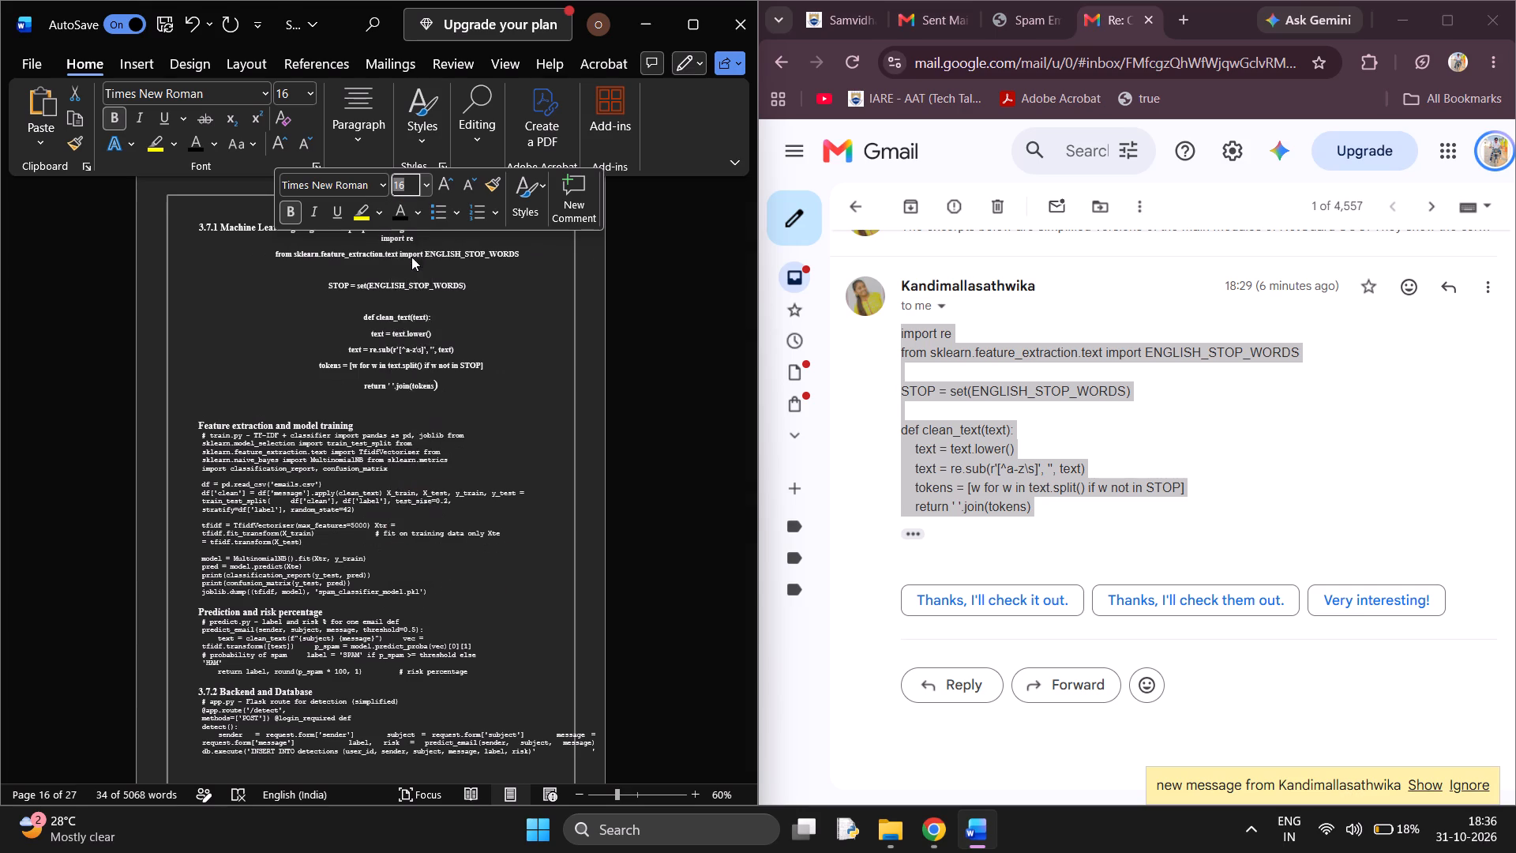
click(506, 302)
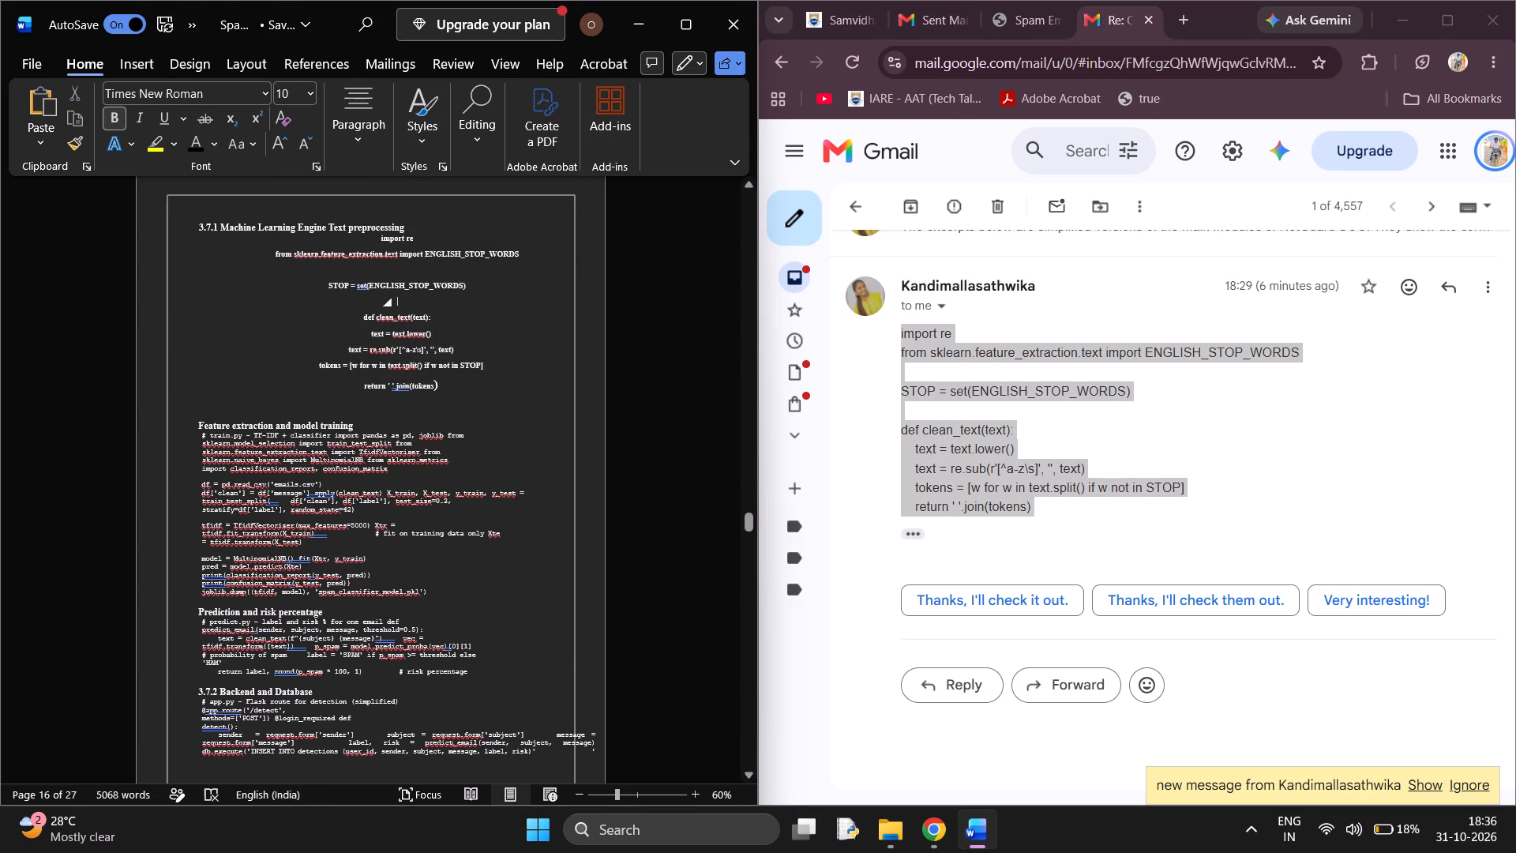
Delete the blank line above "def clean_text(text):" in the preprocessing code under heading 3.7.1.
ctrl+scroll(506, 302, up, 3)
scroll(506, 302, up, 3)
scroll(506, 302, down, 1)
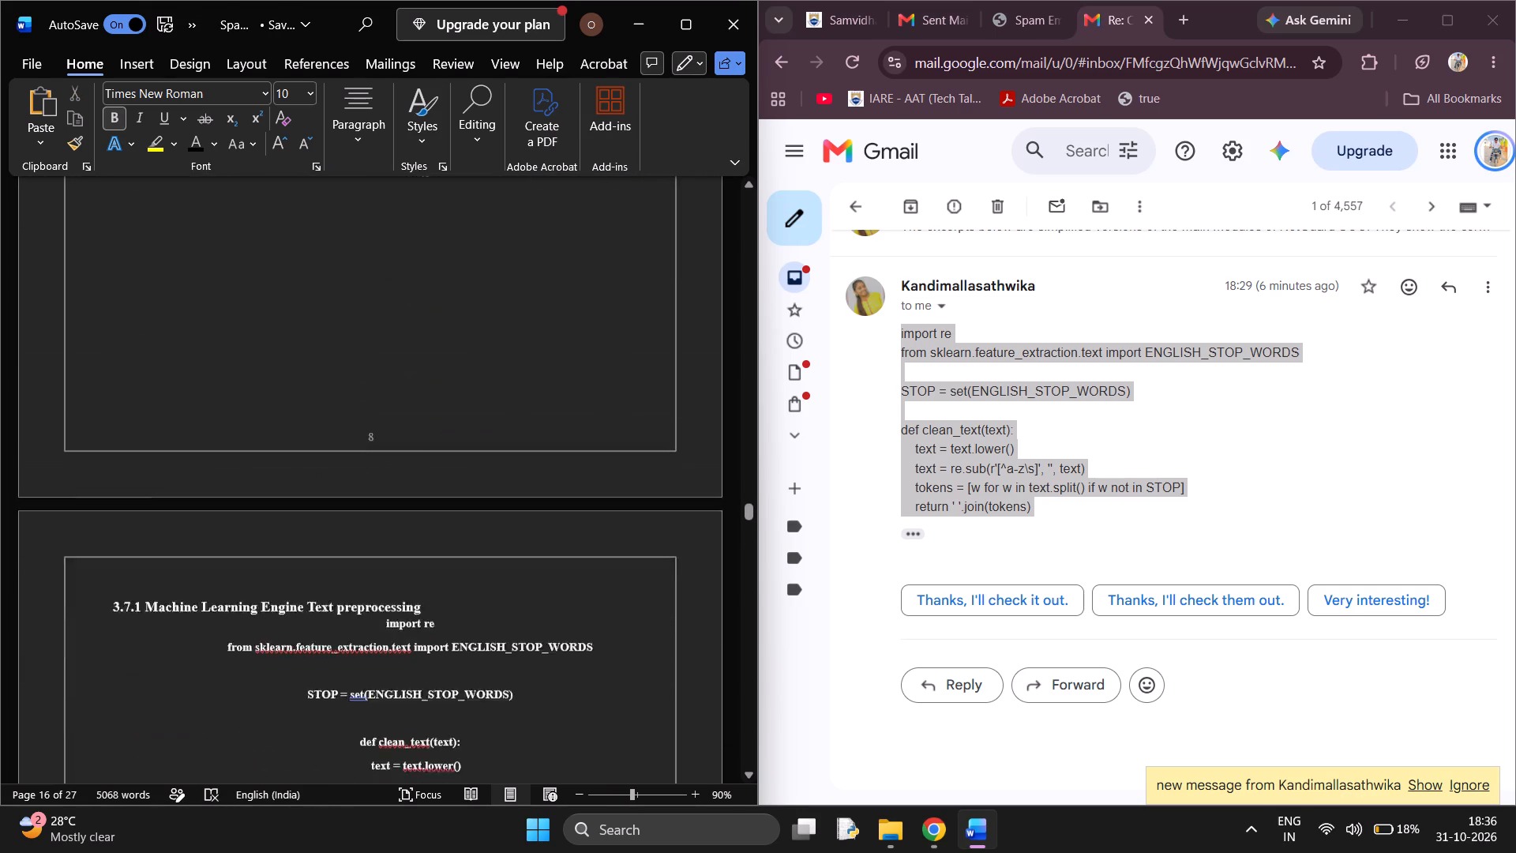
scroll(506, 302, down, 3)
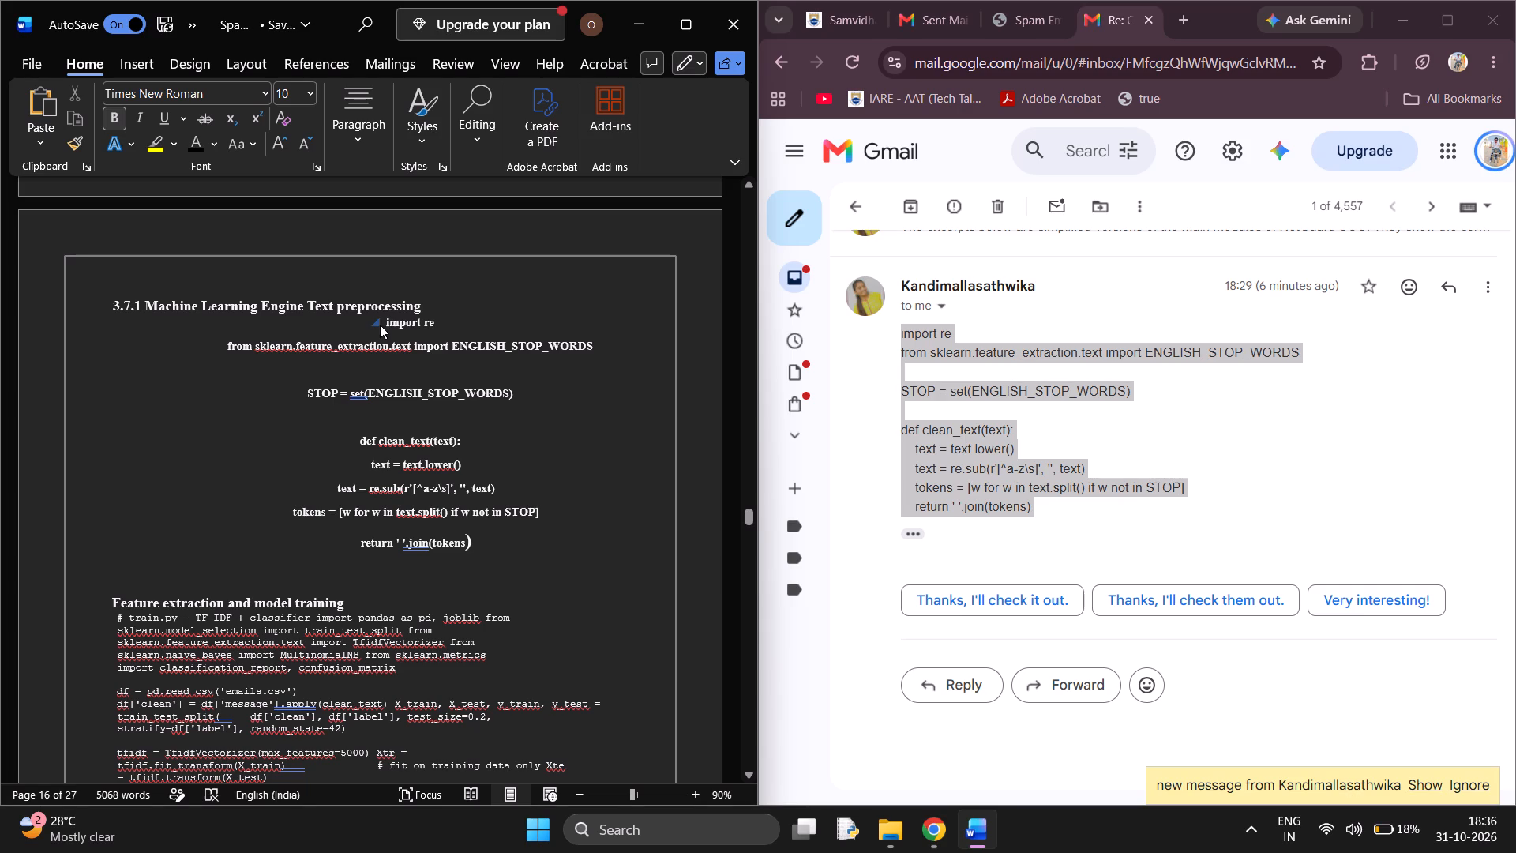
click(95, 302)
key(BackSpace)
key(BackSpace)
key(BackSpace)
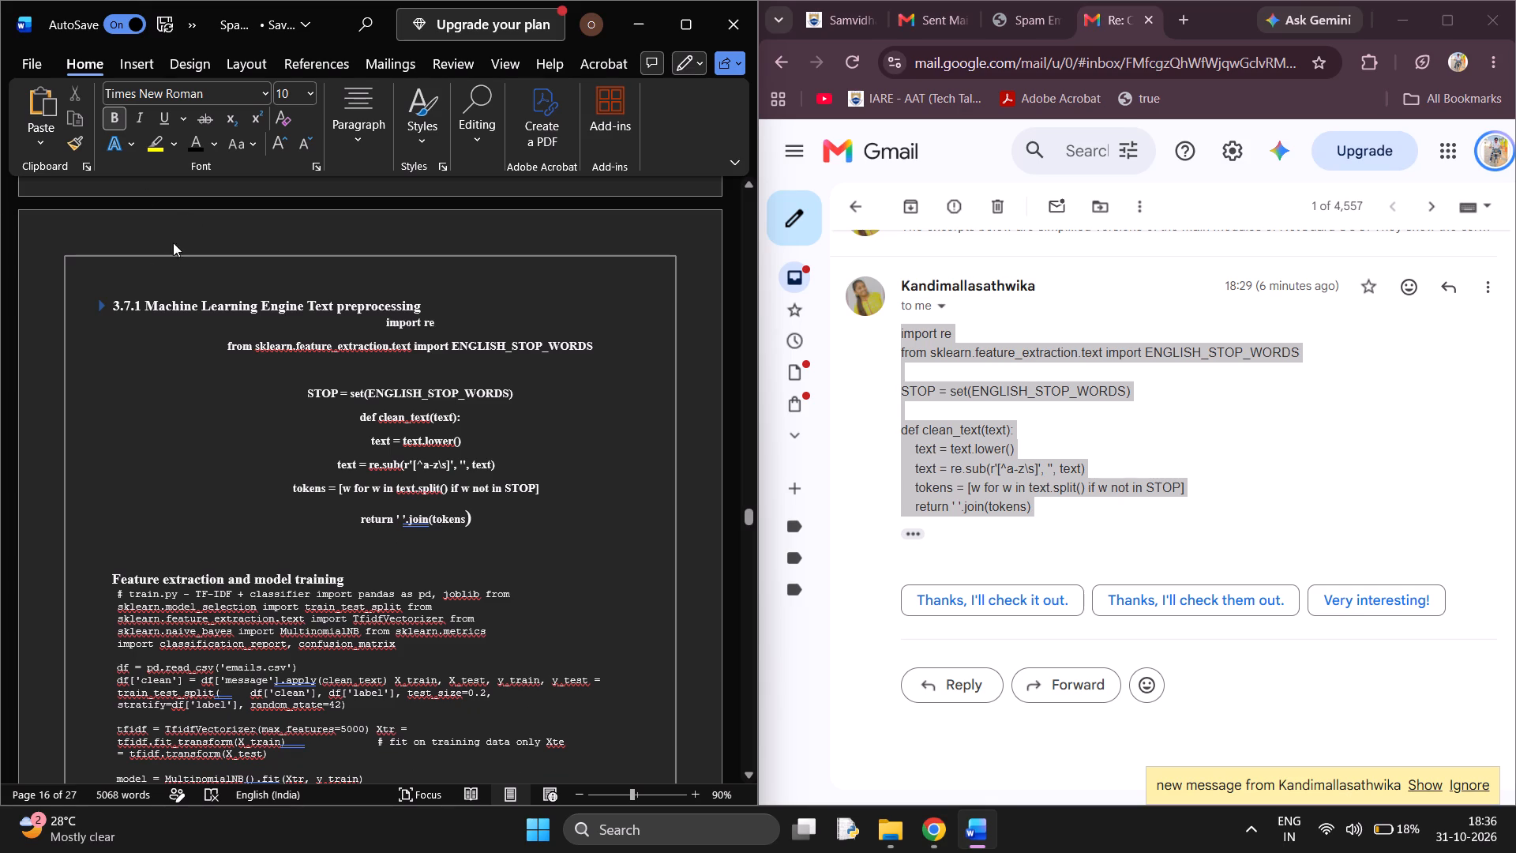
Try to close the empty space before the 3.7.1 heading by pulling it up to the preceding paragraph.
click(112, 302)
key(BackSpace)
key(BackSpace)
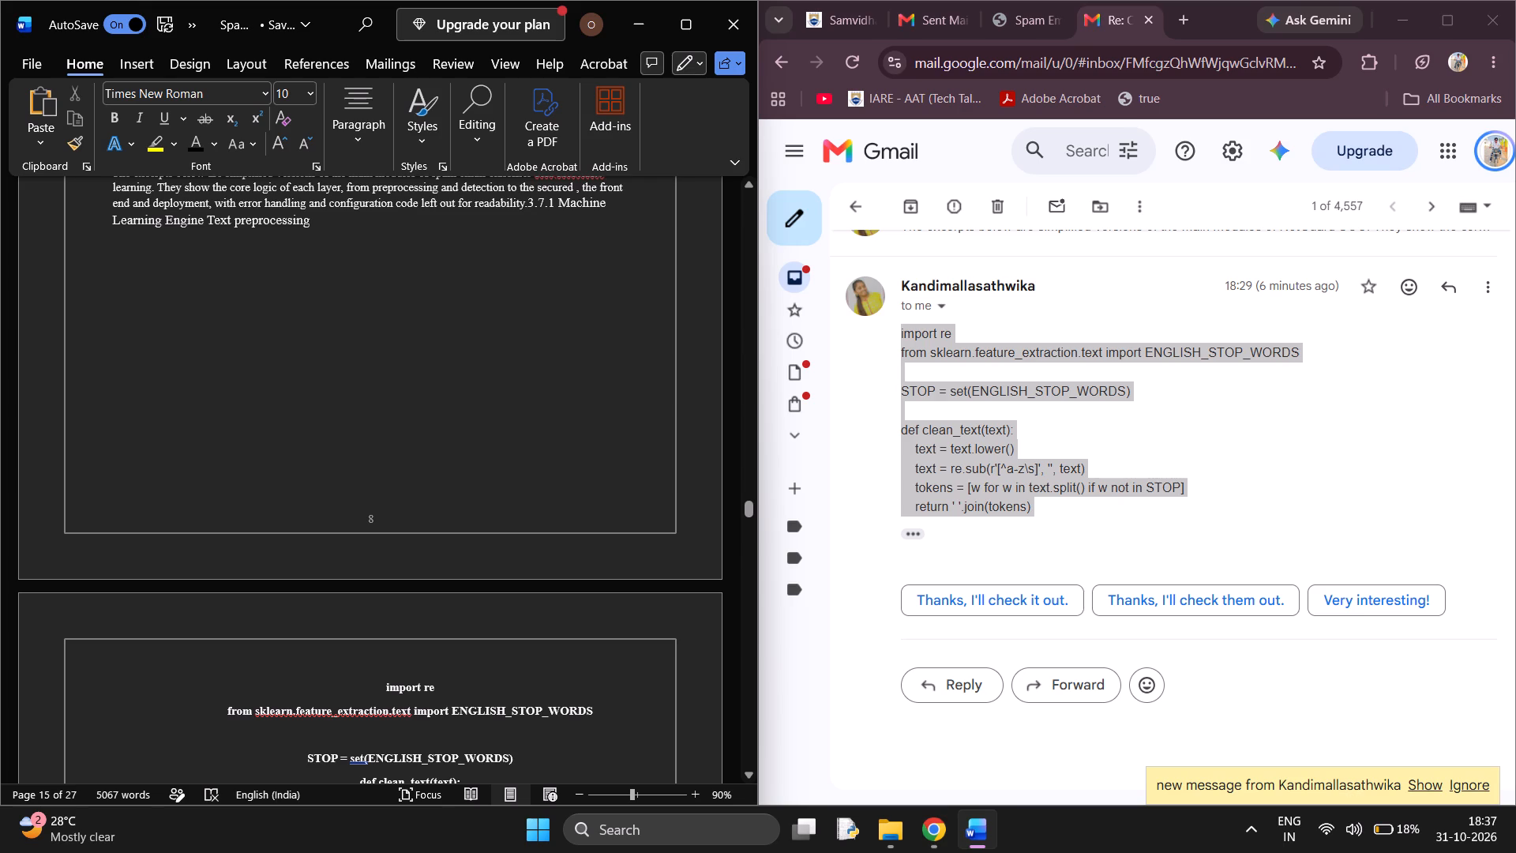
Undo the recent edits around heading 3.7.1 back to before the preprocessing code was pasted beneath it.
key(ctrl+z)
key(ctrl+z)
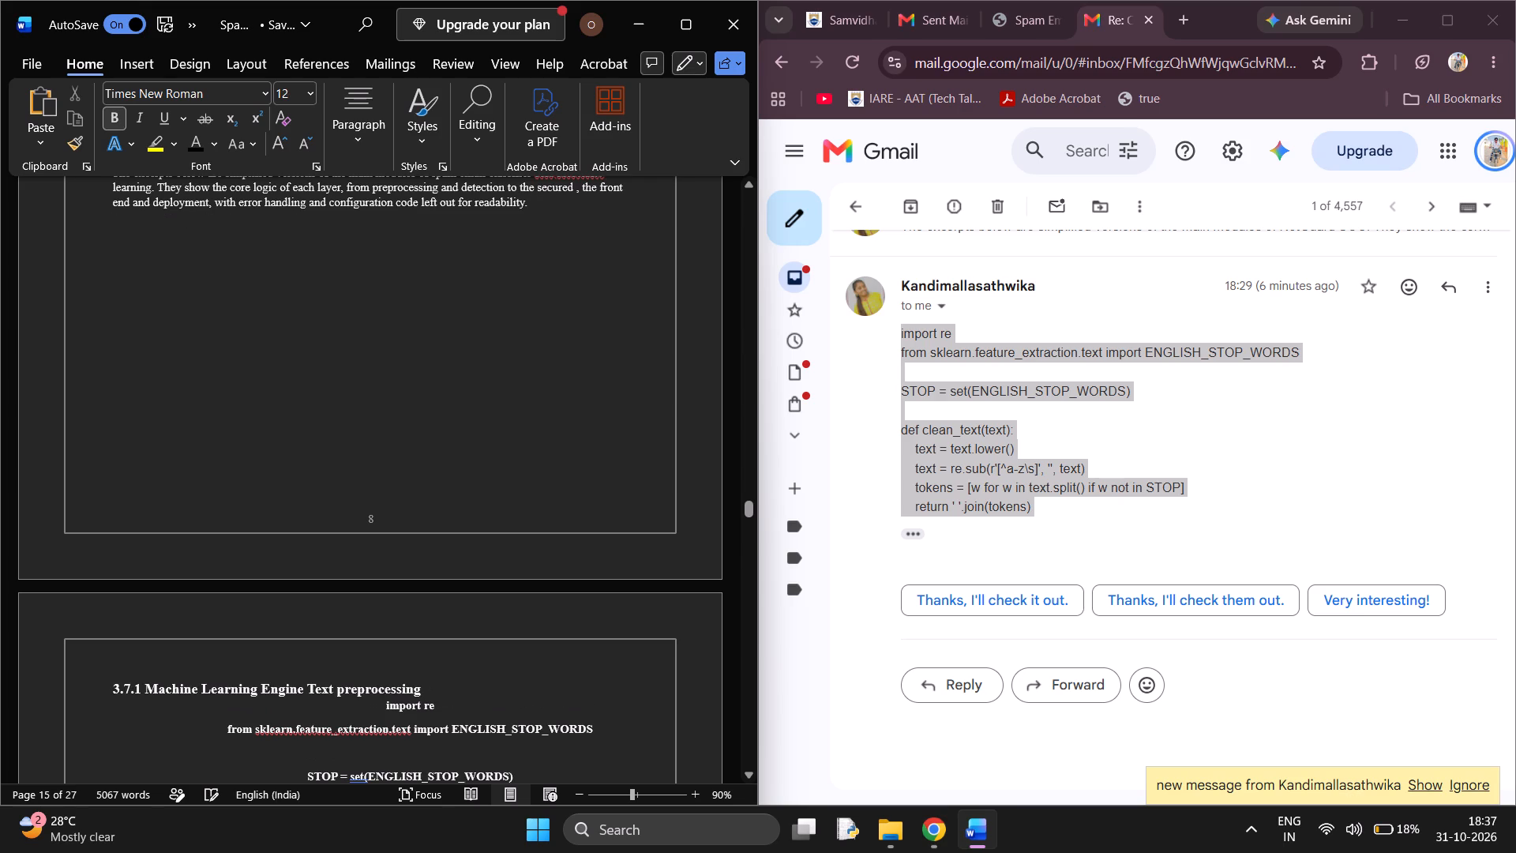
key(ctrl+z)
key(ctrl+z)
key(ctrl+z)
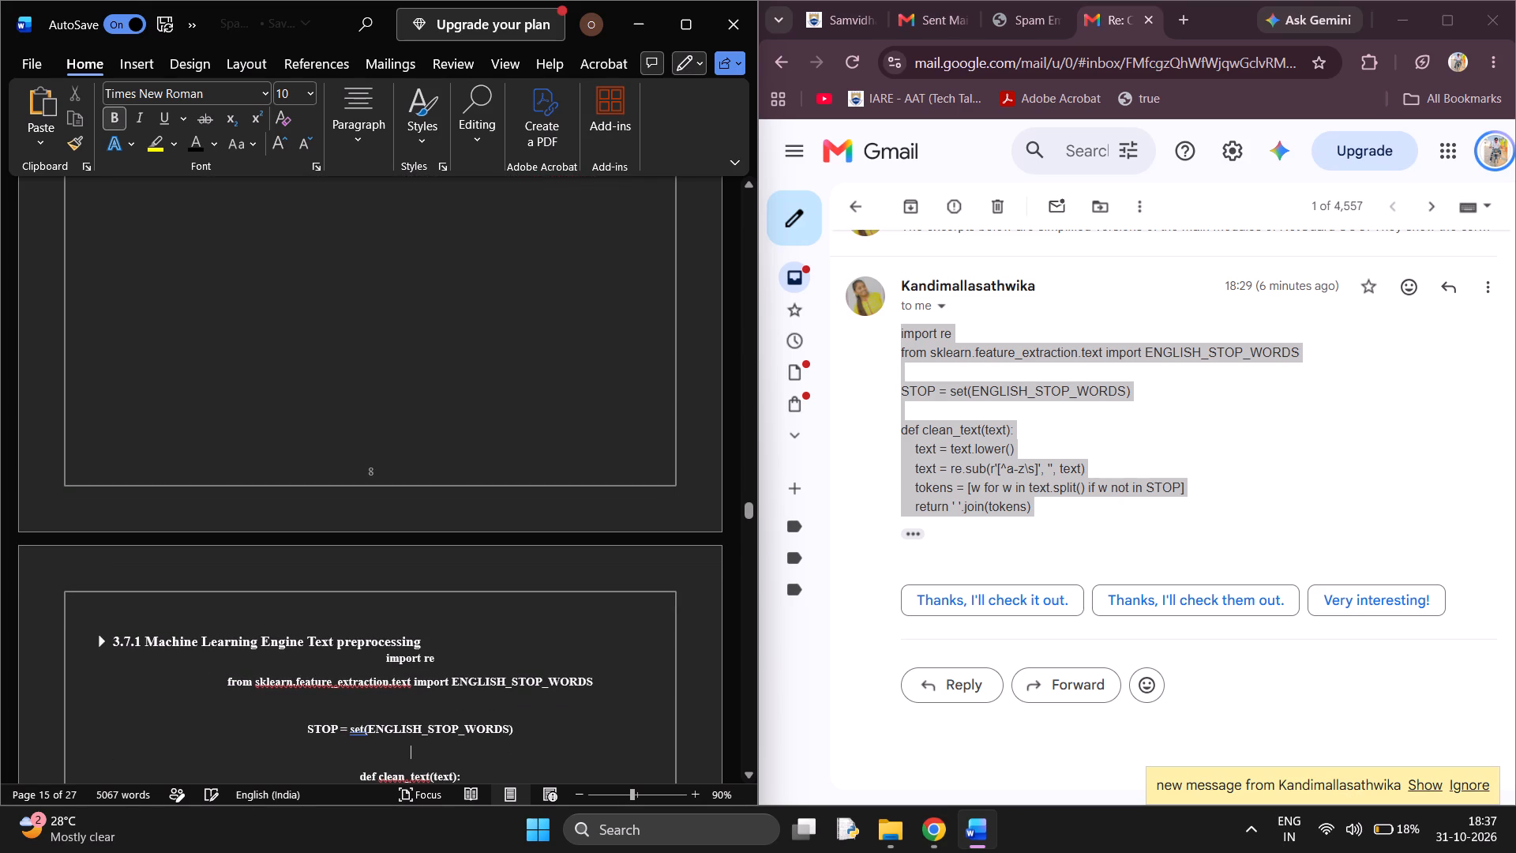
key(ctrl+z)
key(ctrl+z)
key(ctrl+z)
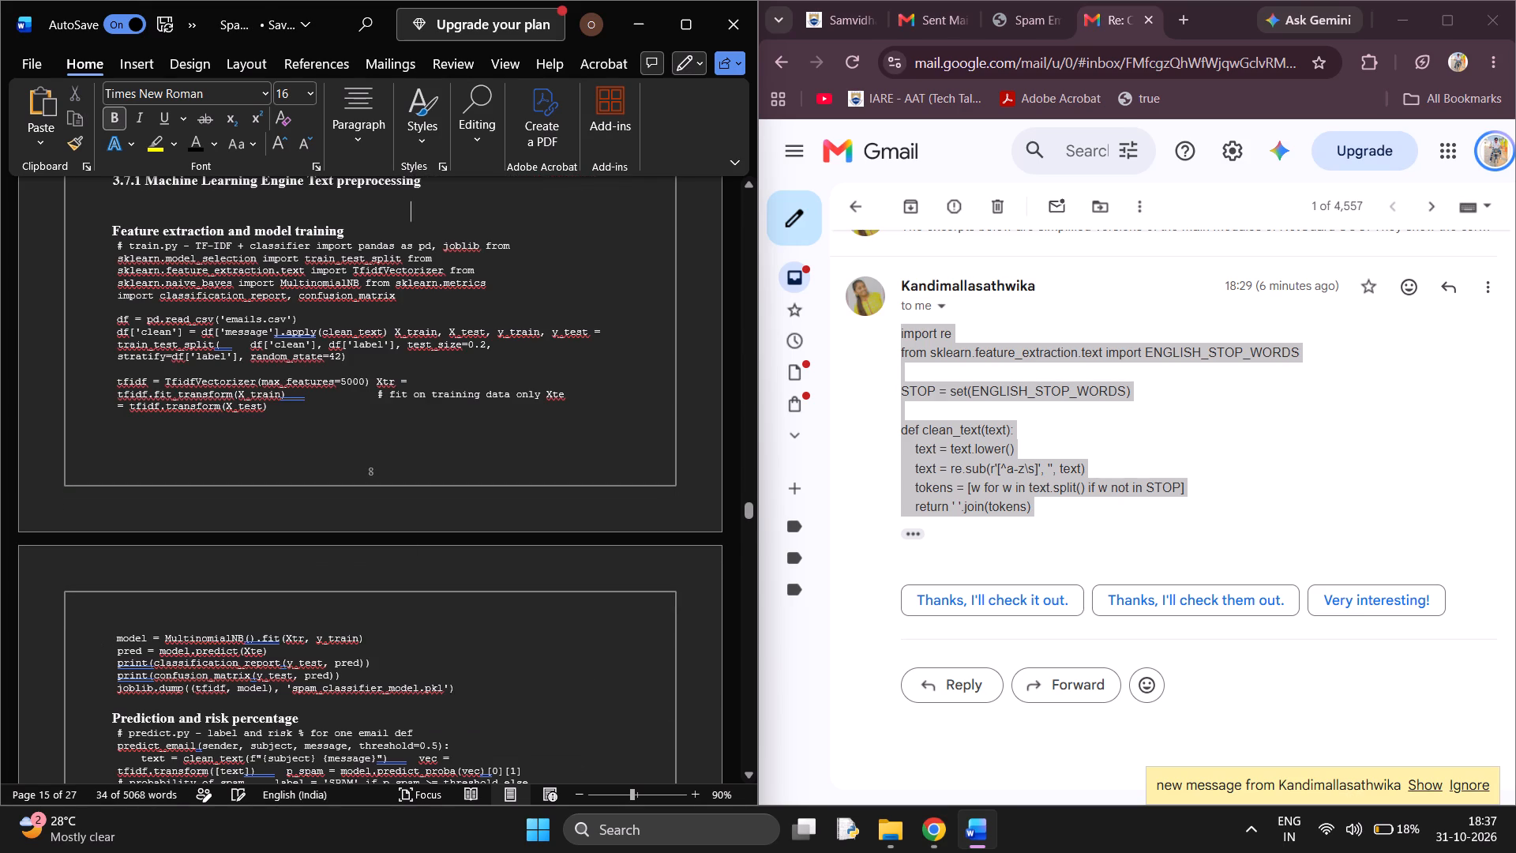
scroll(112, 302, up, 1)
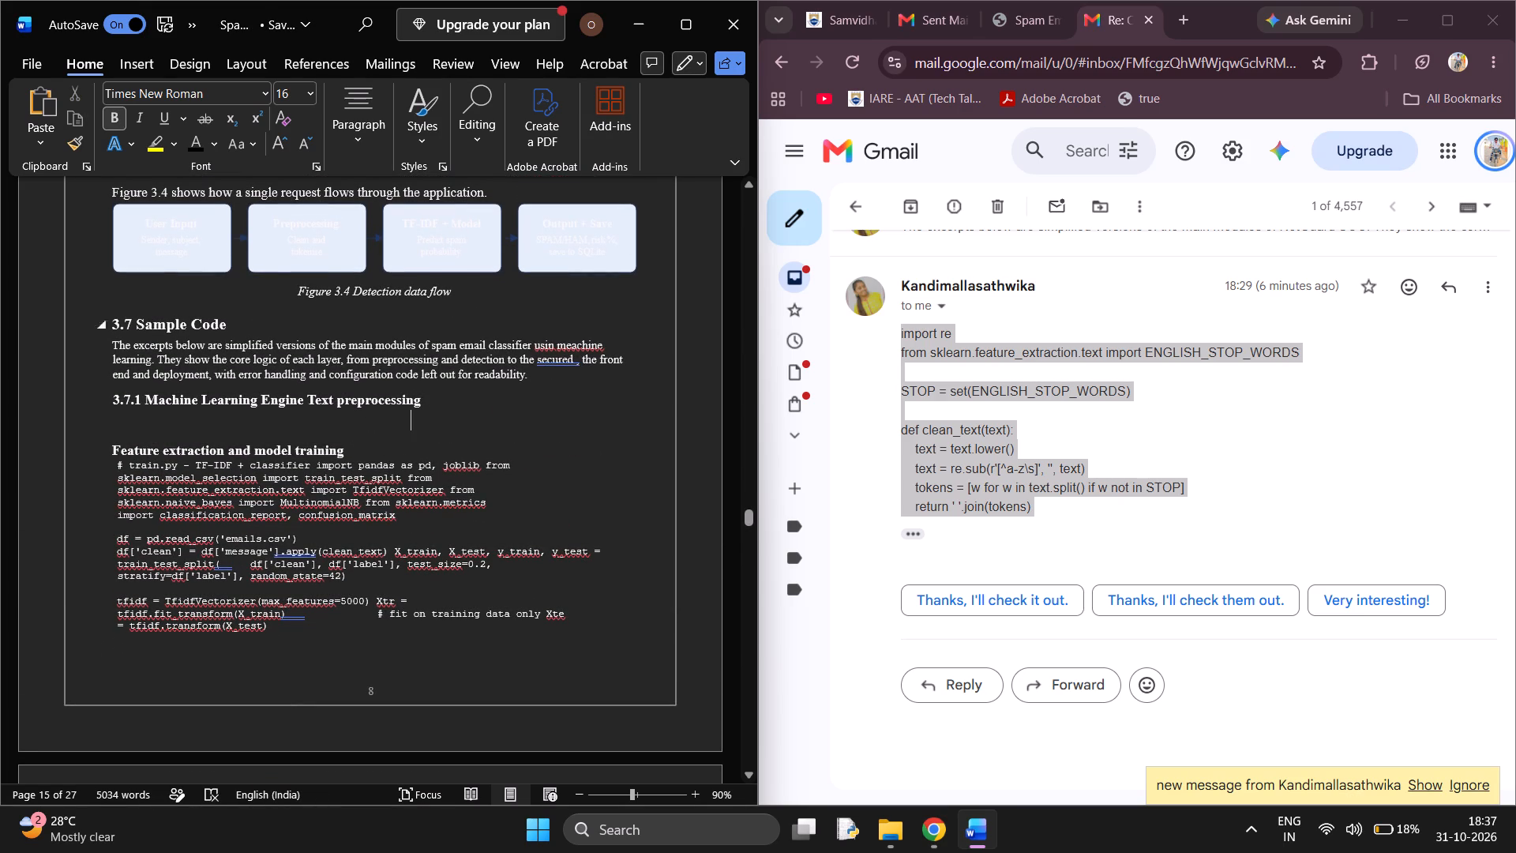
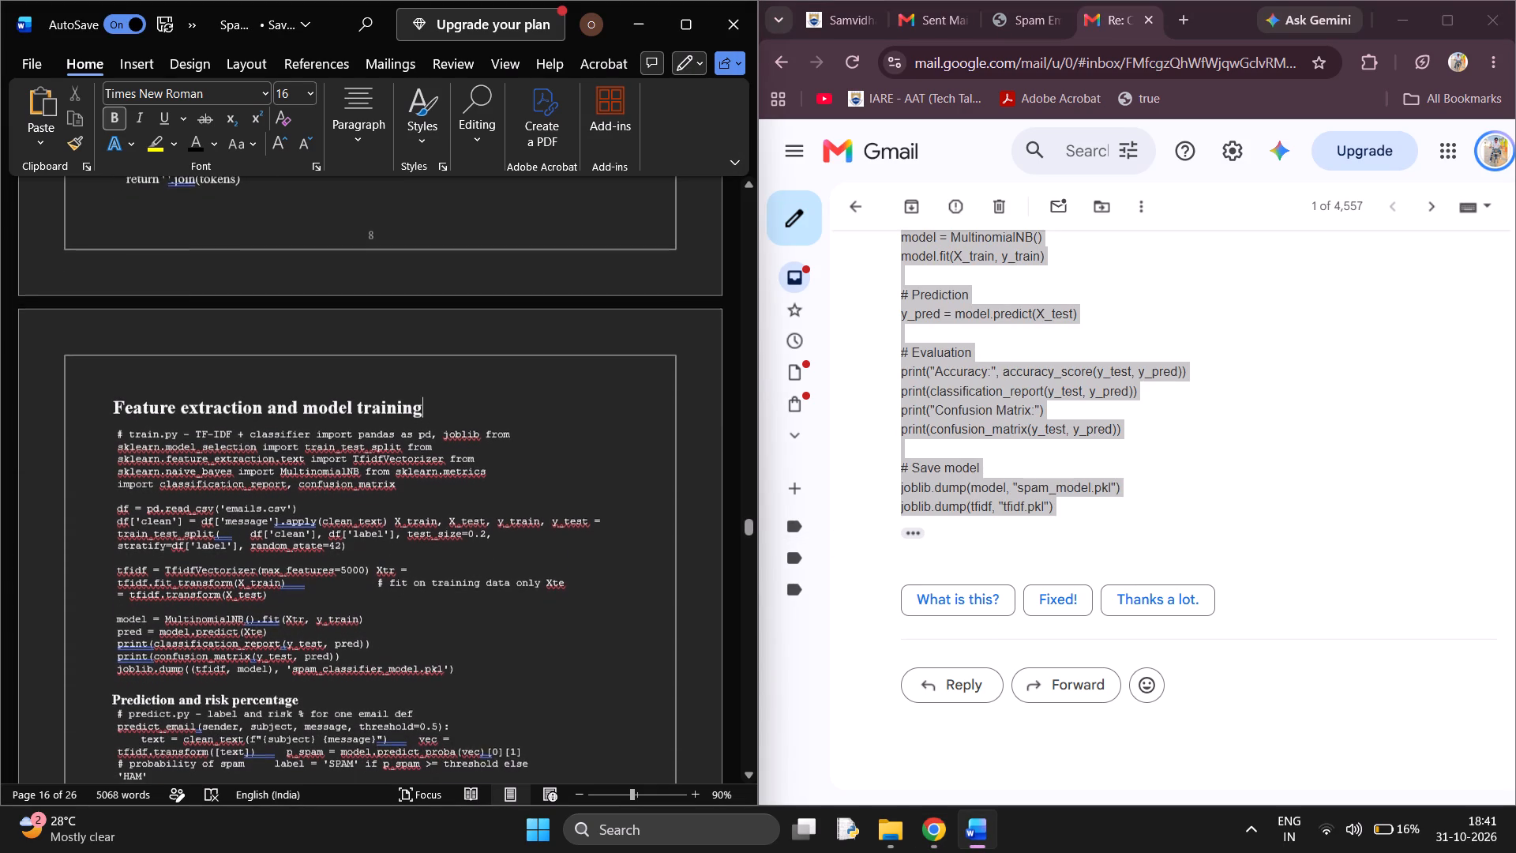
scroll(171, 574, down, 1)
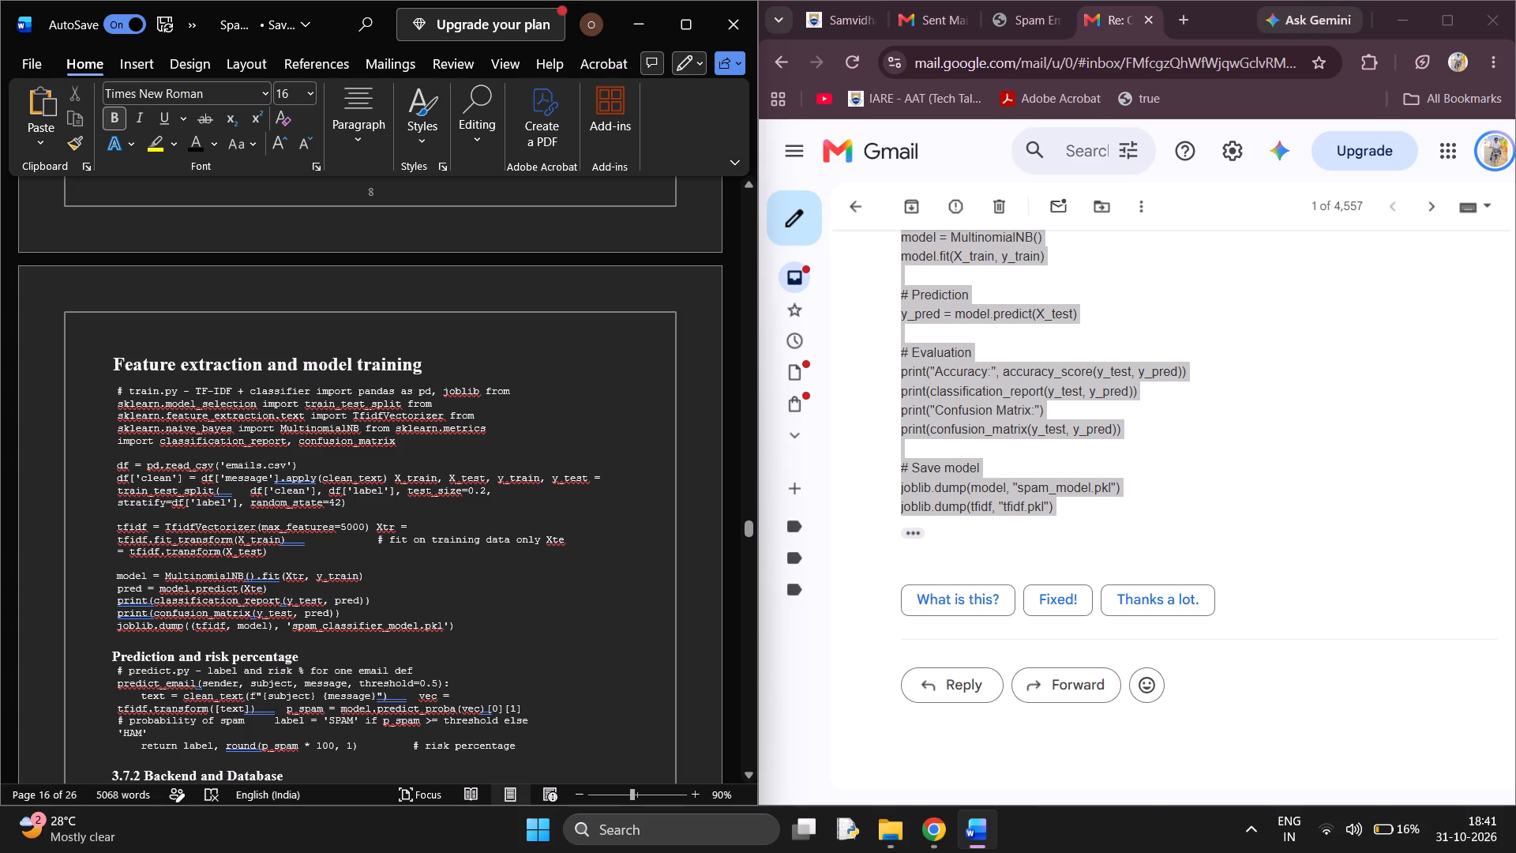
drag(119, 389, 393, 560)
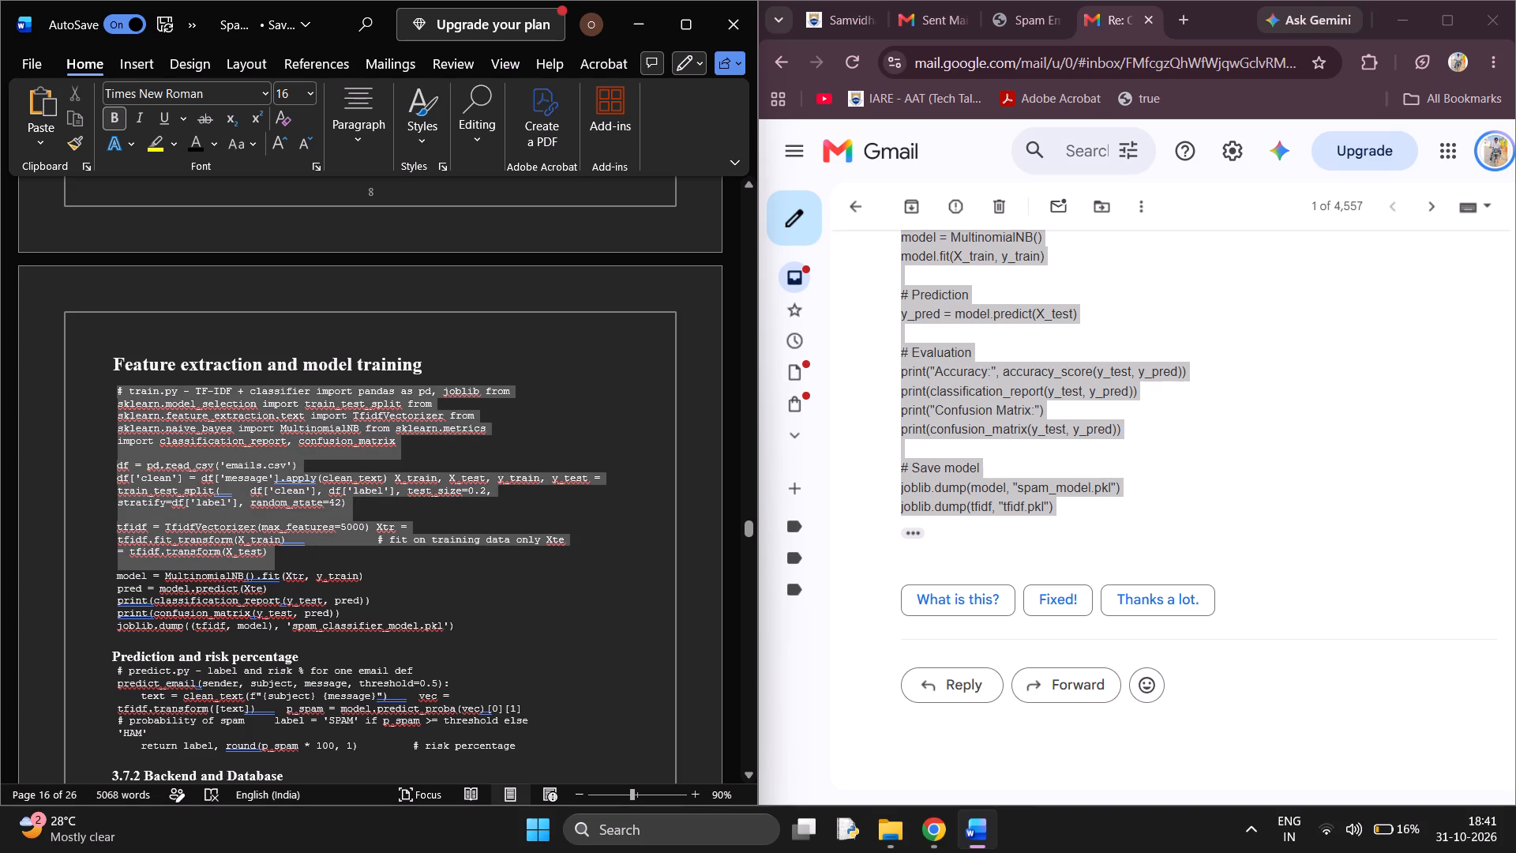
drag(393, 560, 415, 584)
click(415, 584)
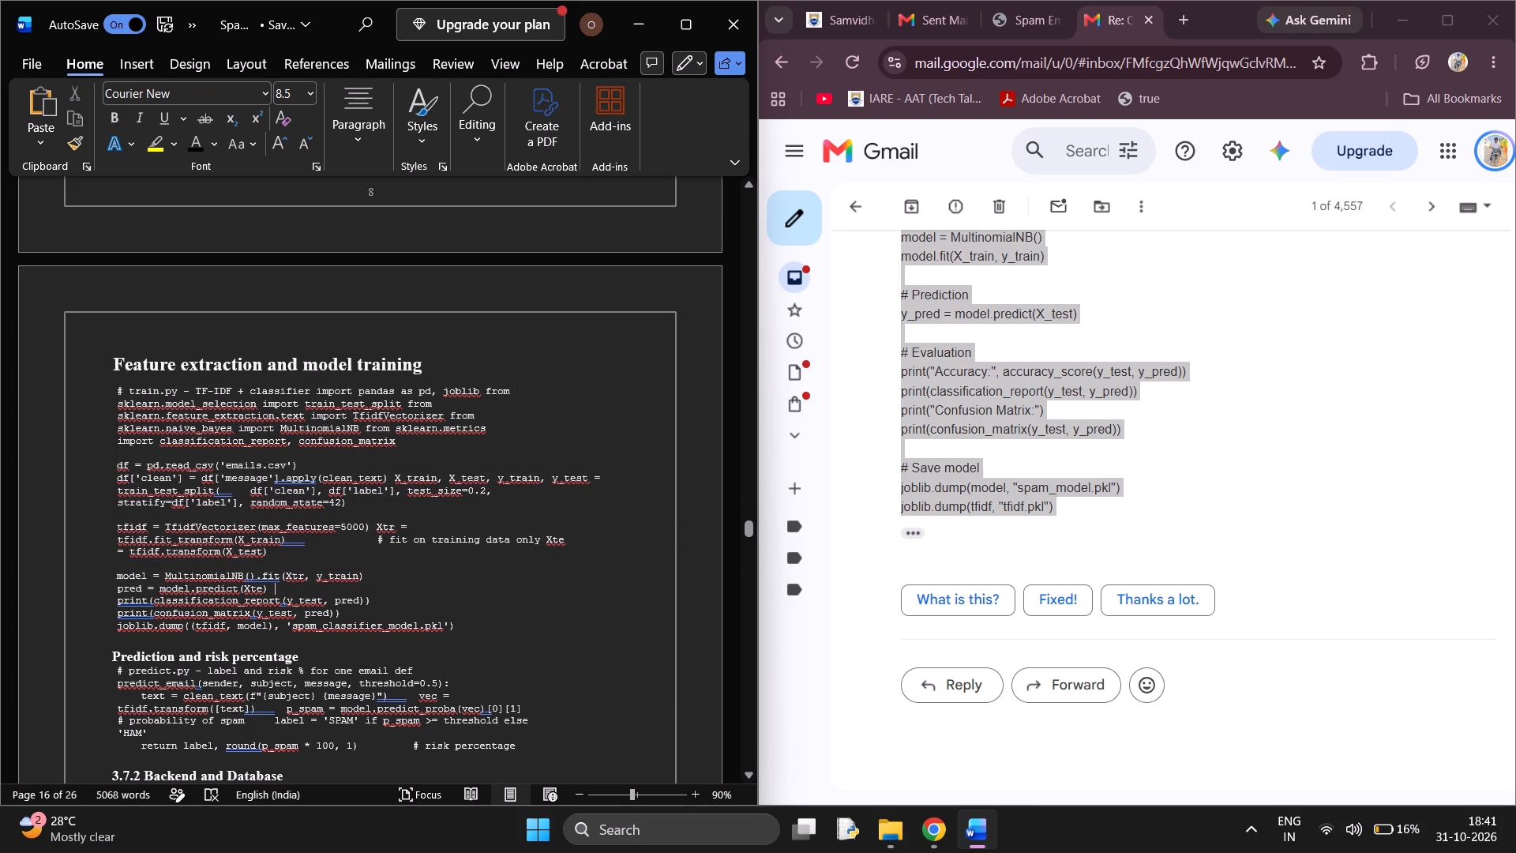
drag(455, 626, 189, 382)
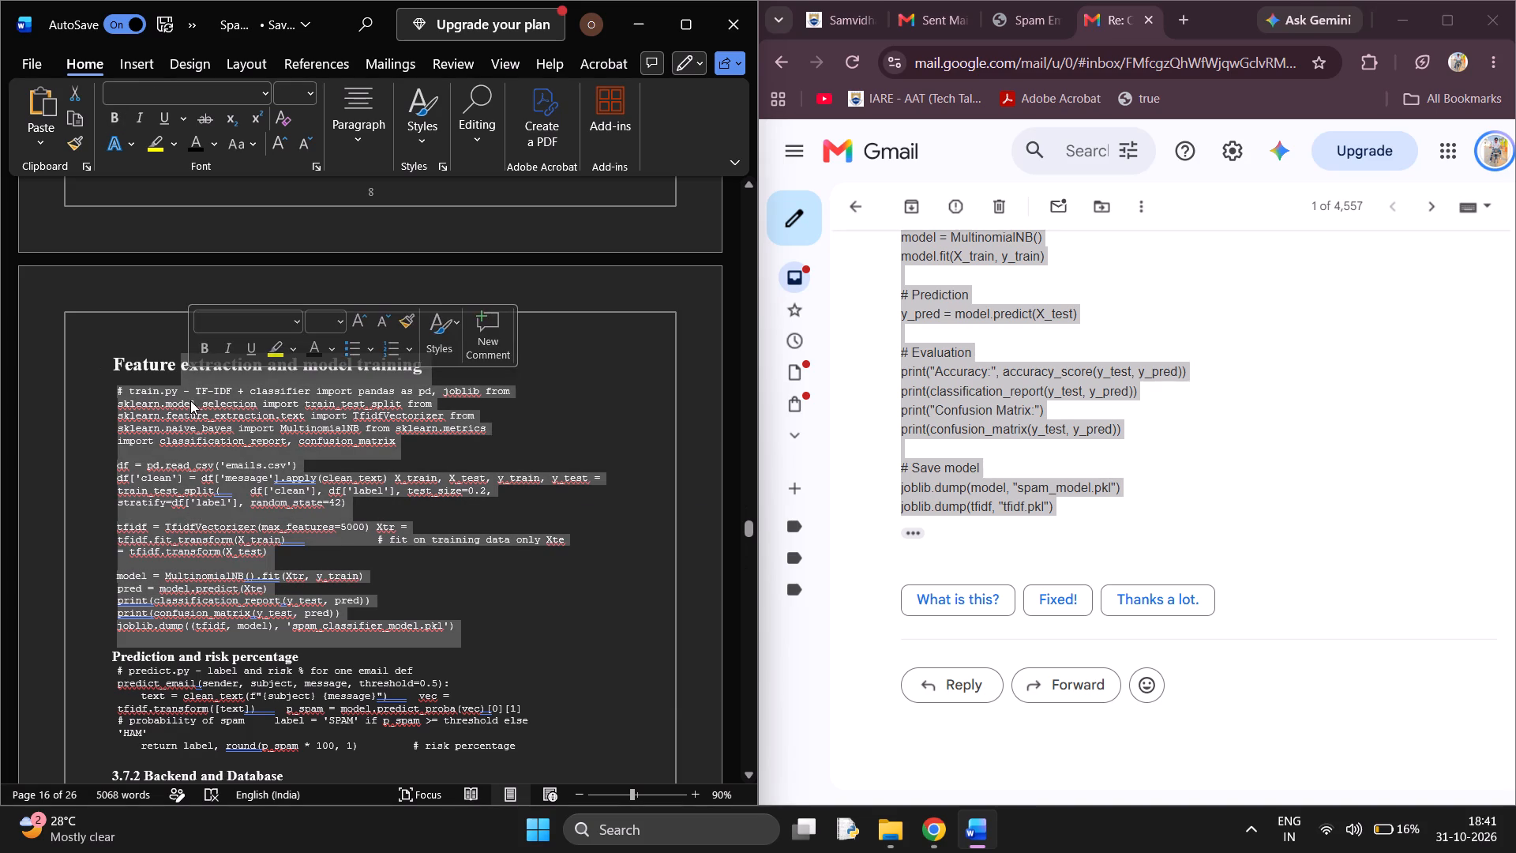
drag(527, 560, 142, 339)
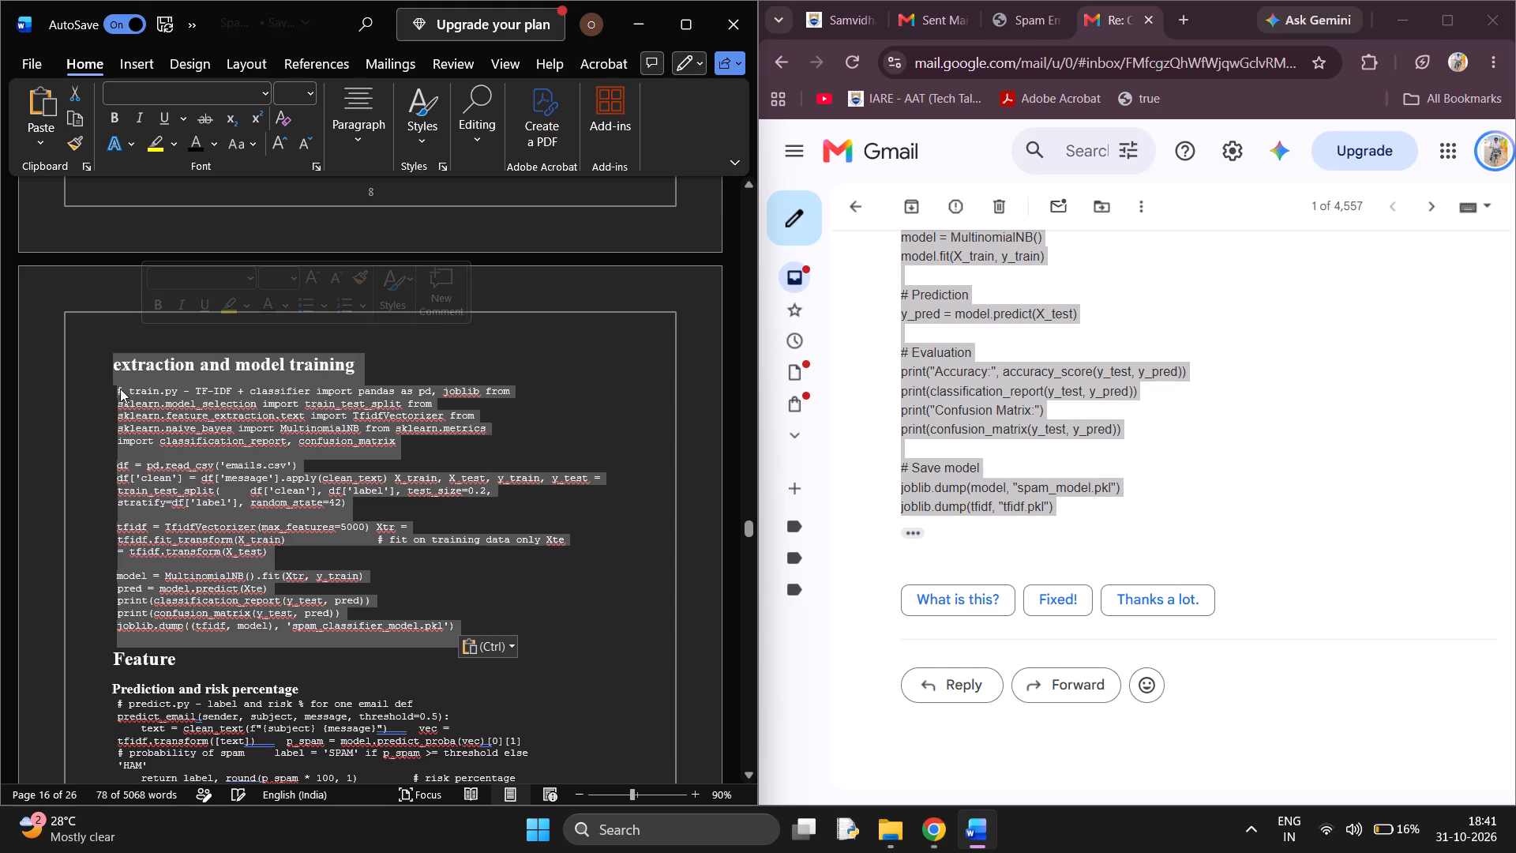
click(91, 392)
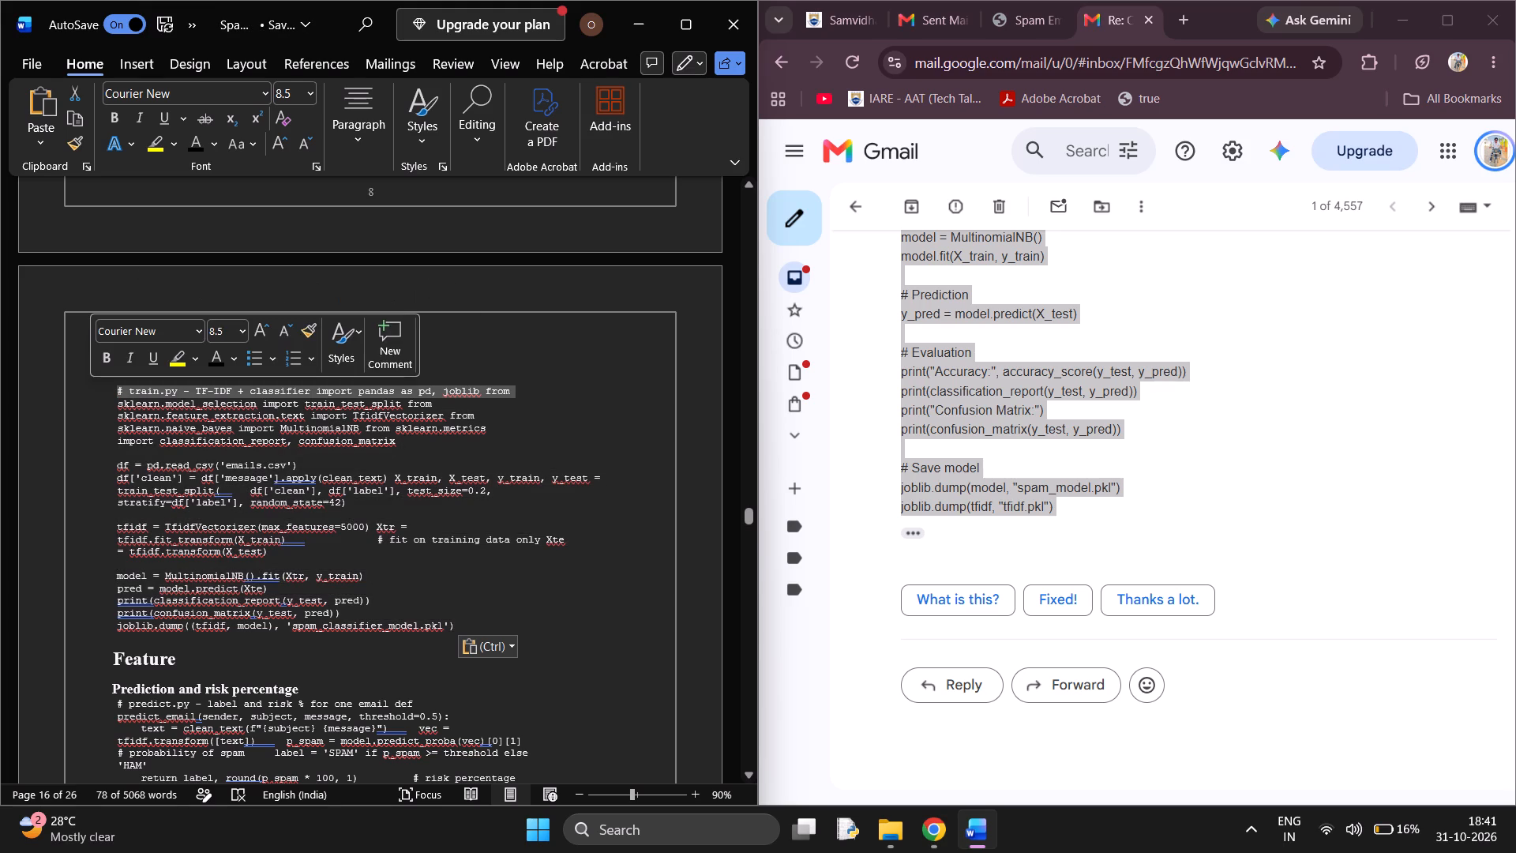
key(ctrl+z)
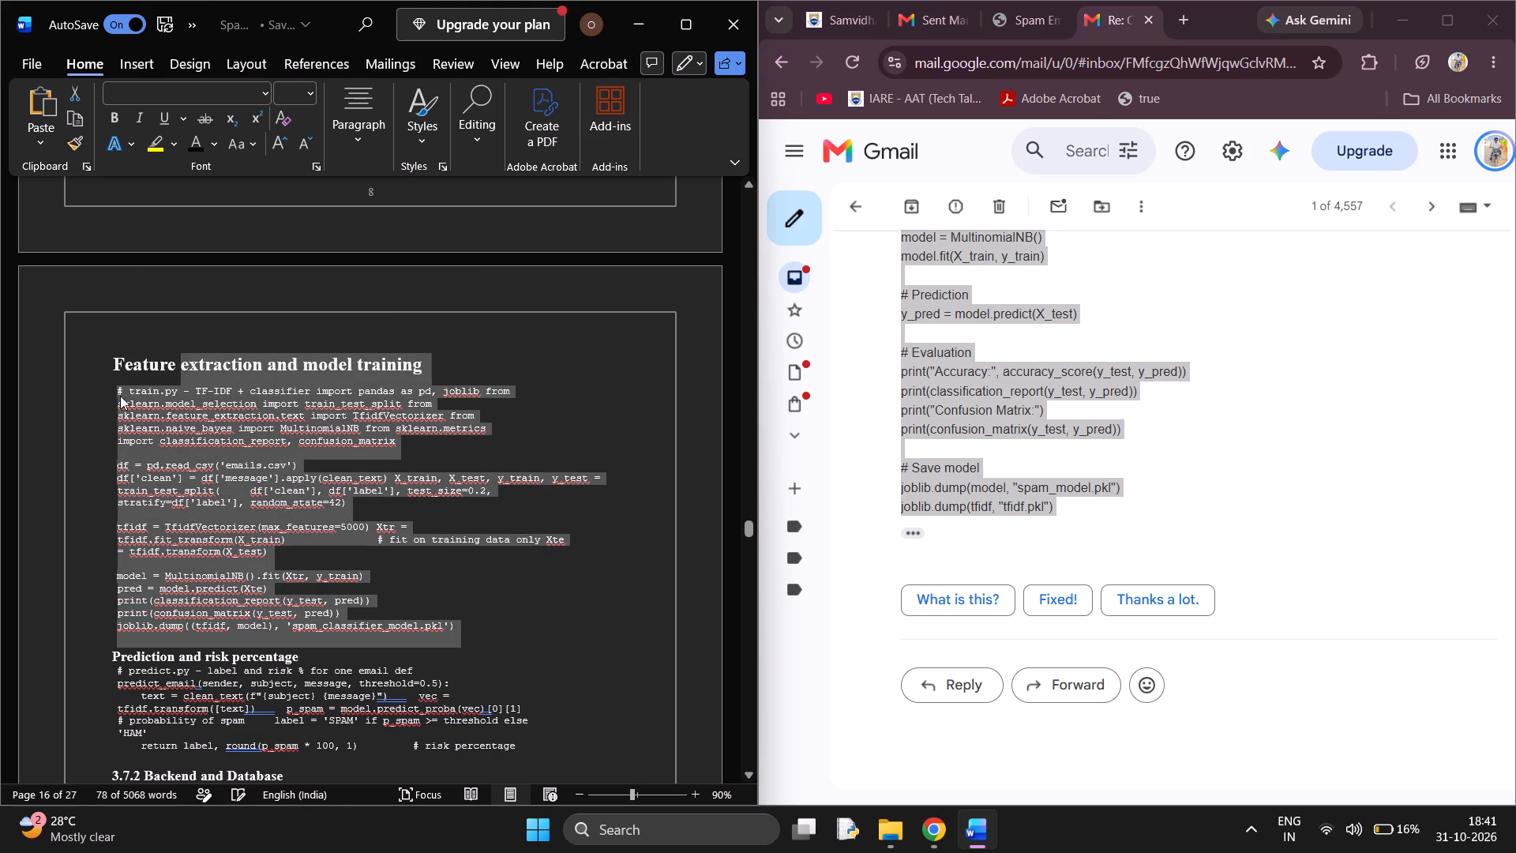
Delete the old train.py code under the "Feature extraction and model training" heading, through the joblib.dump line.
click(105, 373)
drag(122, 392, 425, 580)
click(425, 580)
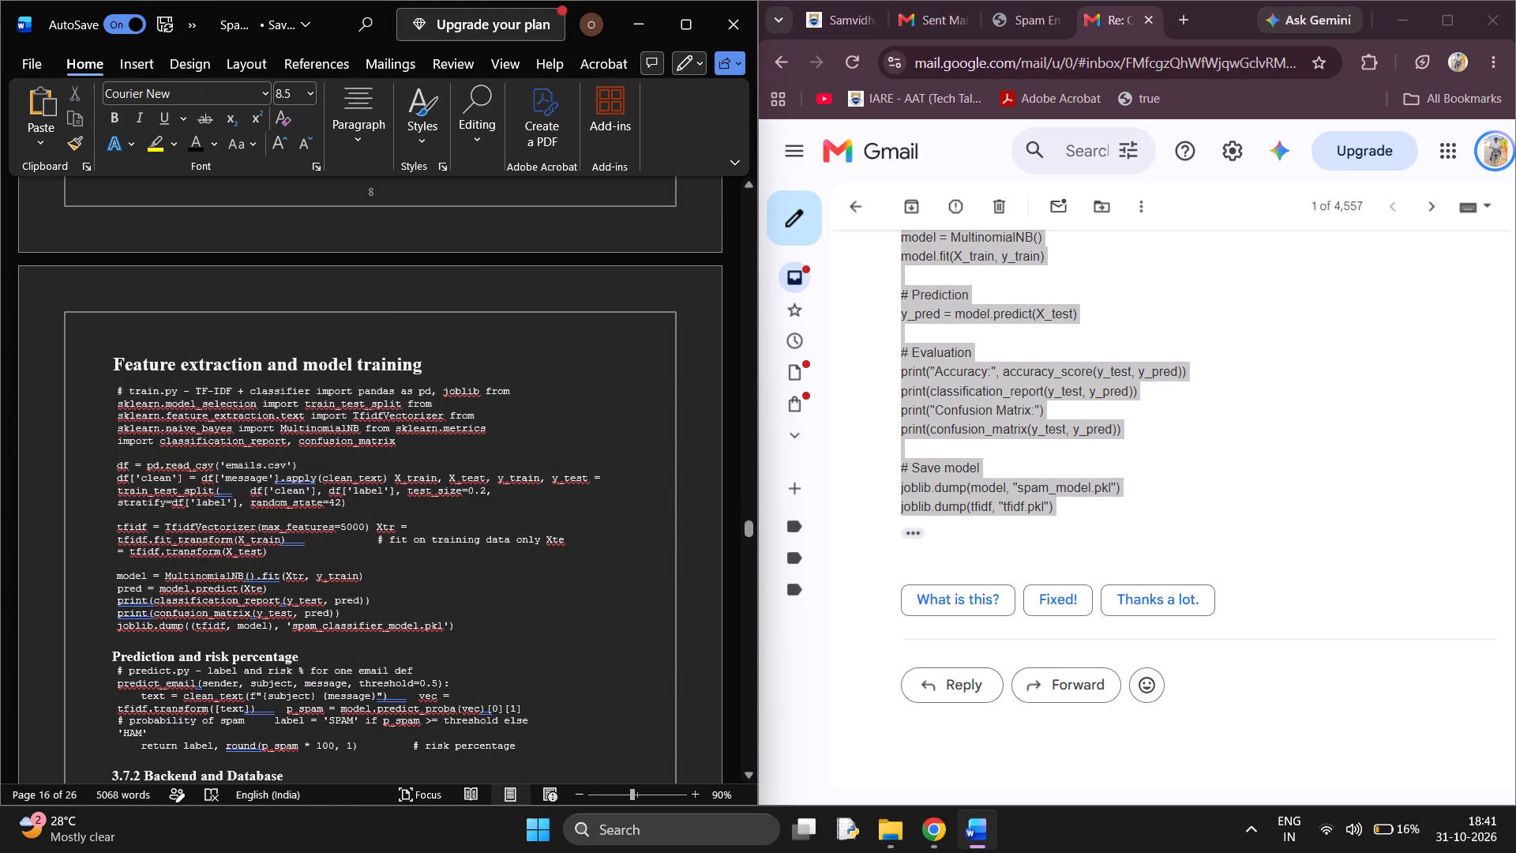
drag(121, 392, 435, 674)
click(396, 597)
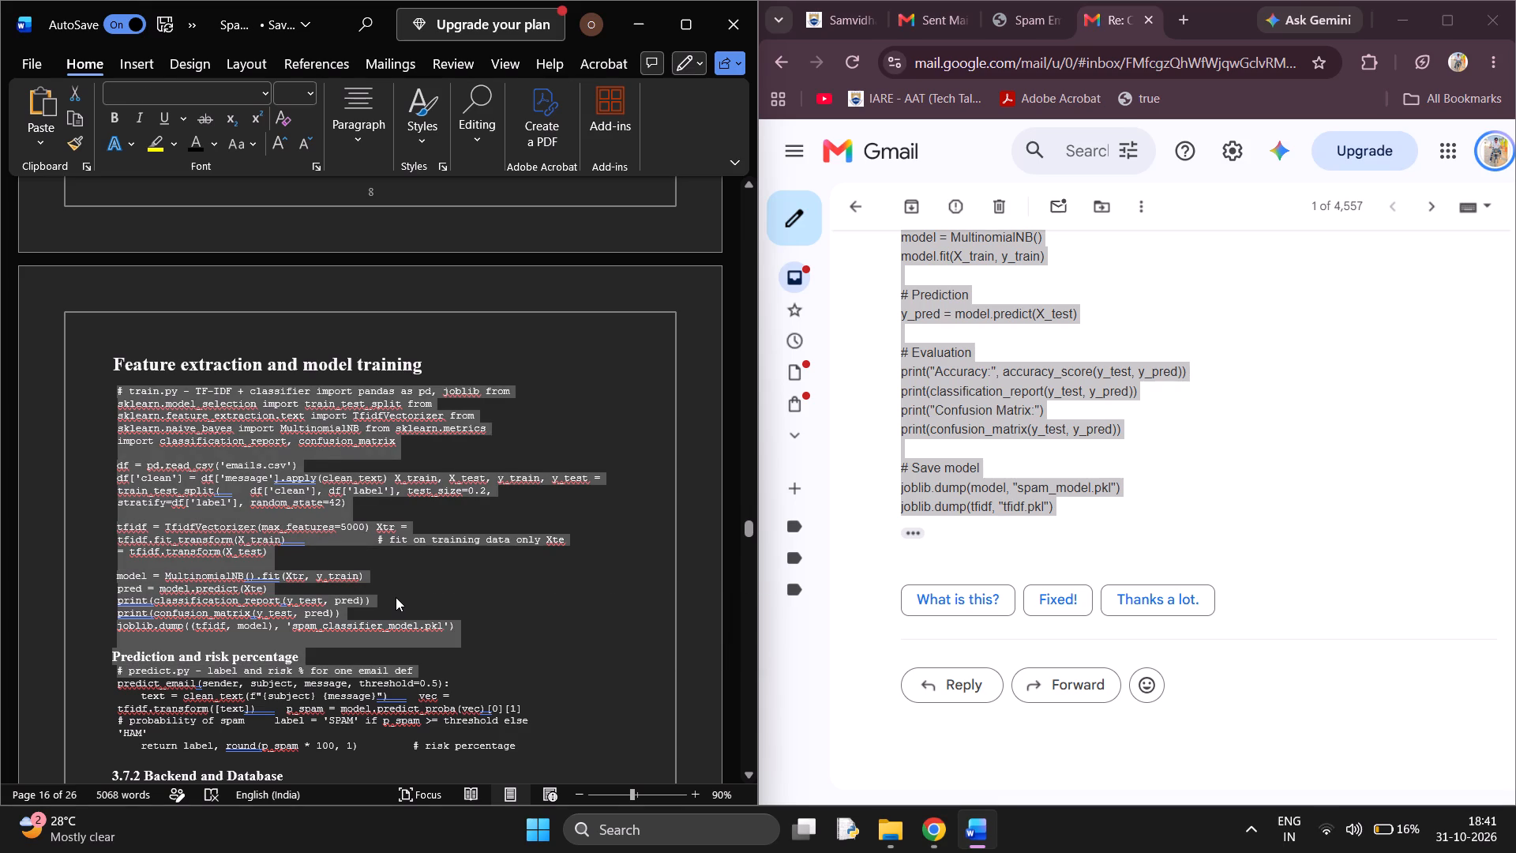
drag(452, 616, 182, 380)
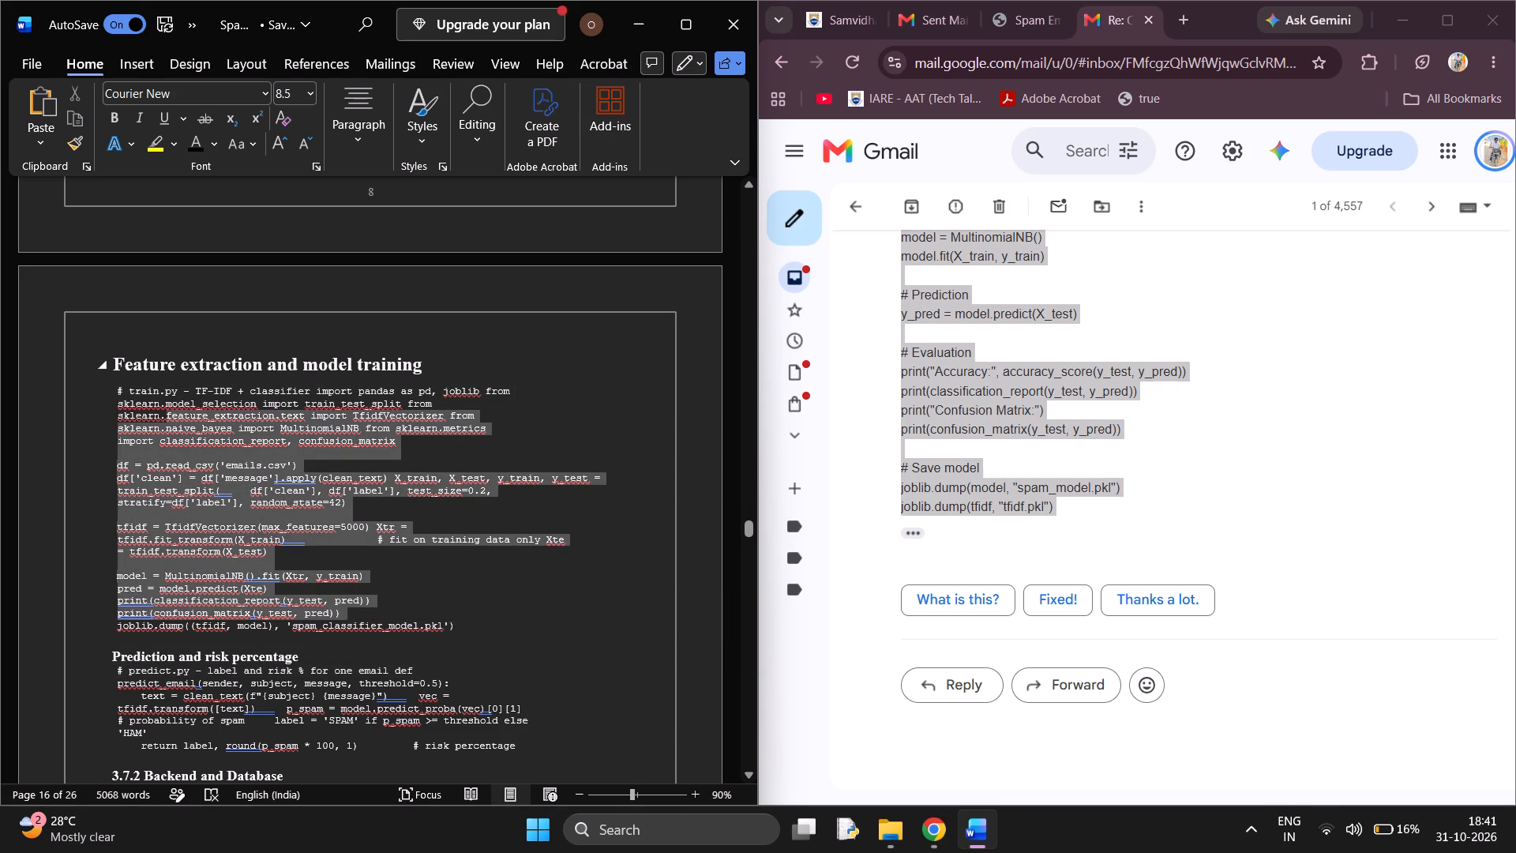
drag(182, 380, 185, 382)
click(414, 561)
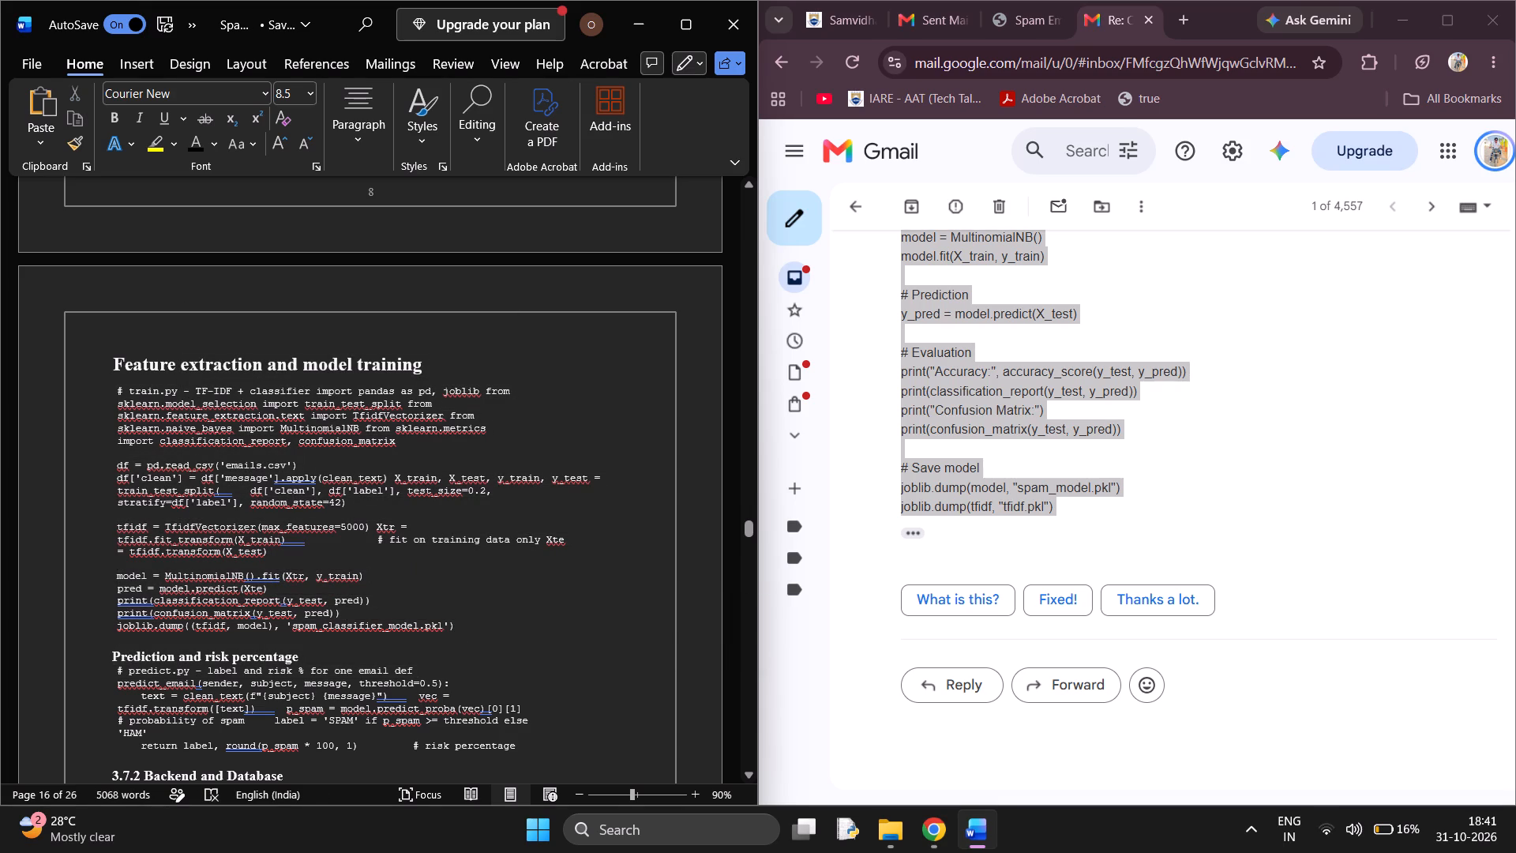
drag(118, 387, 438, 581)
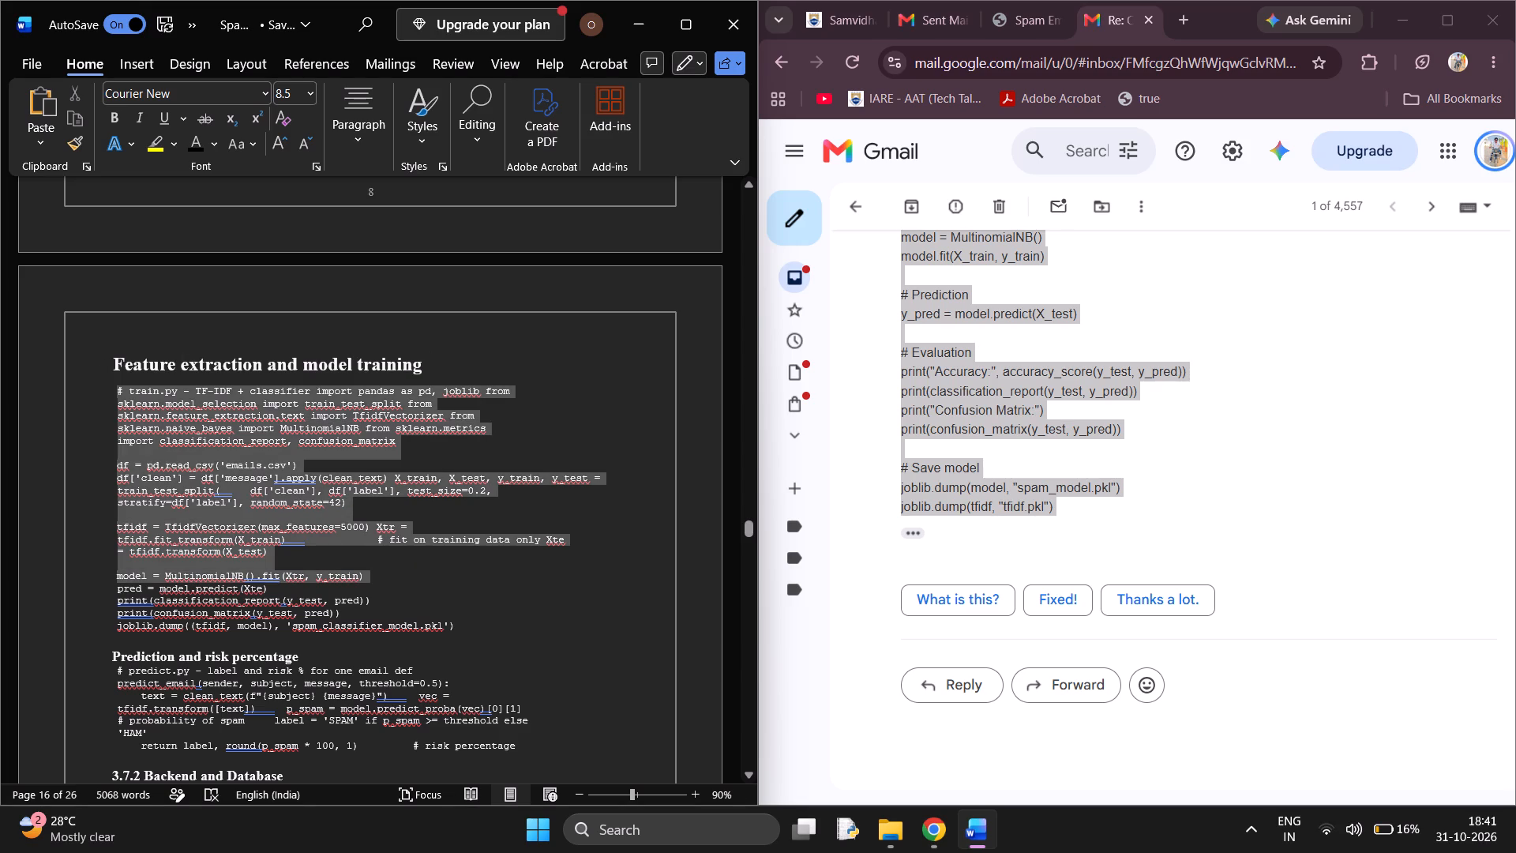
drag(438, 581, 469, 632)
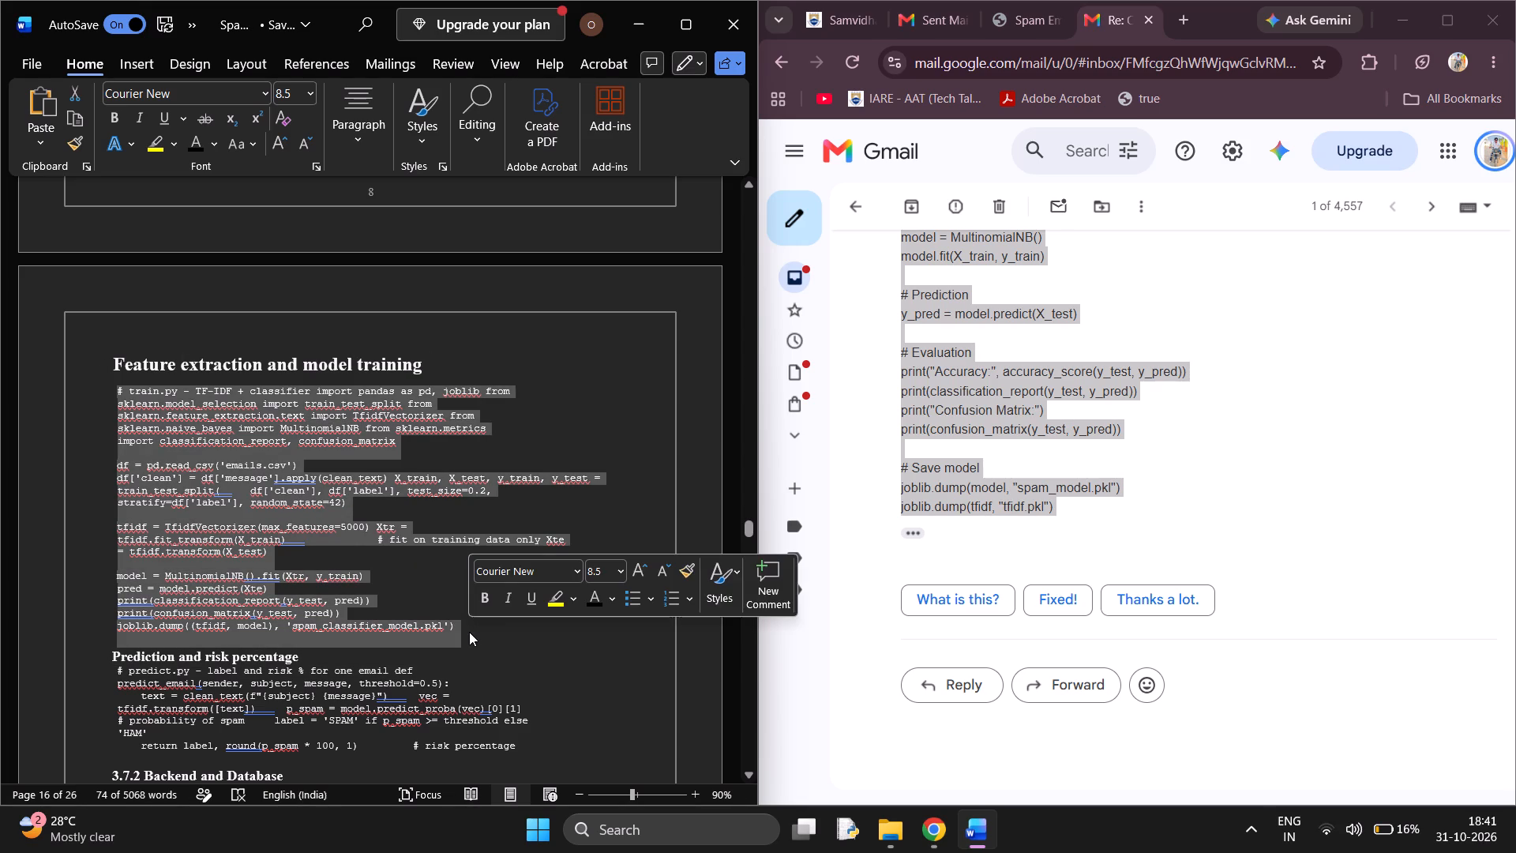
key(BackSpace)
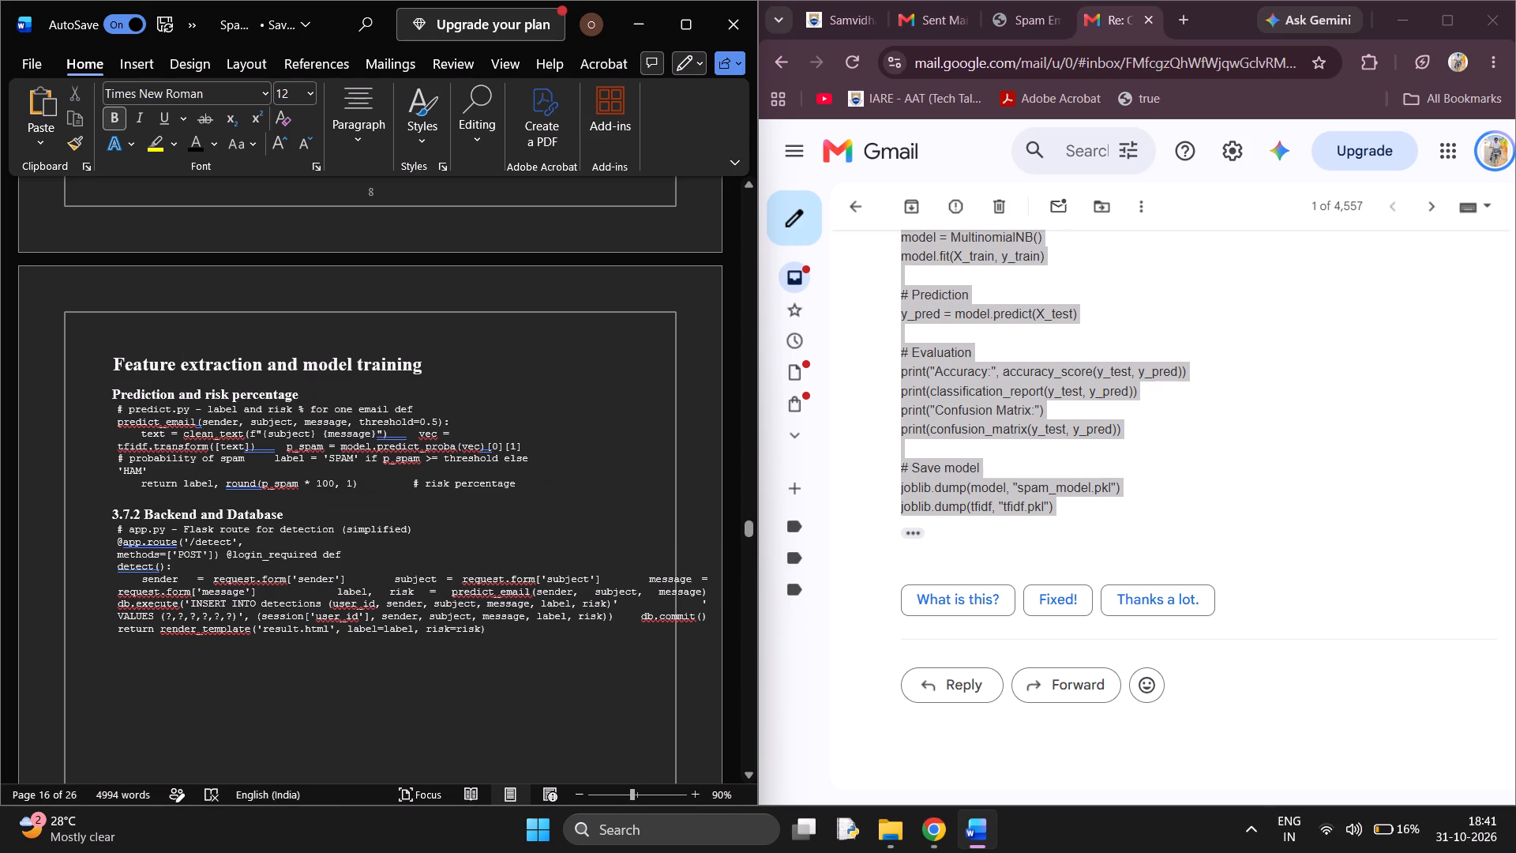
Paste the model training code copied from the email on a new line beneath the "Feature extraction and model training" heading.
click(426, 363)
key(Return)
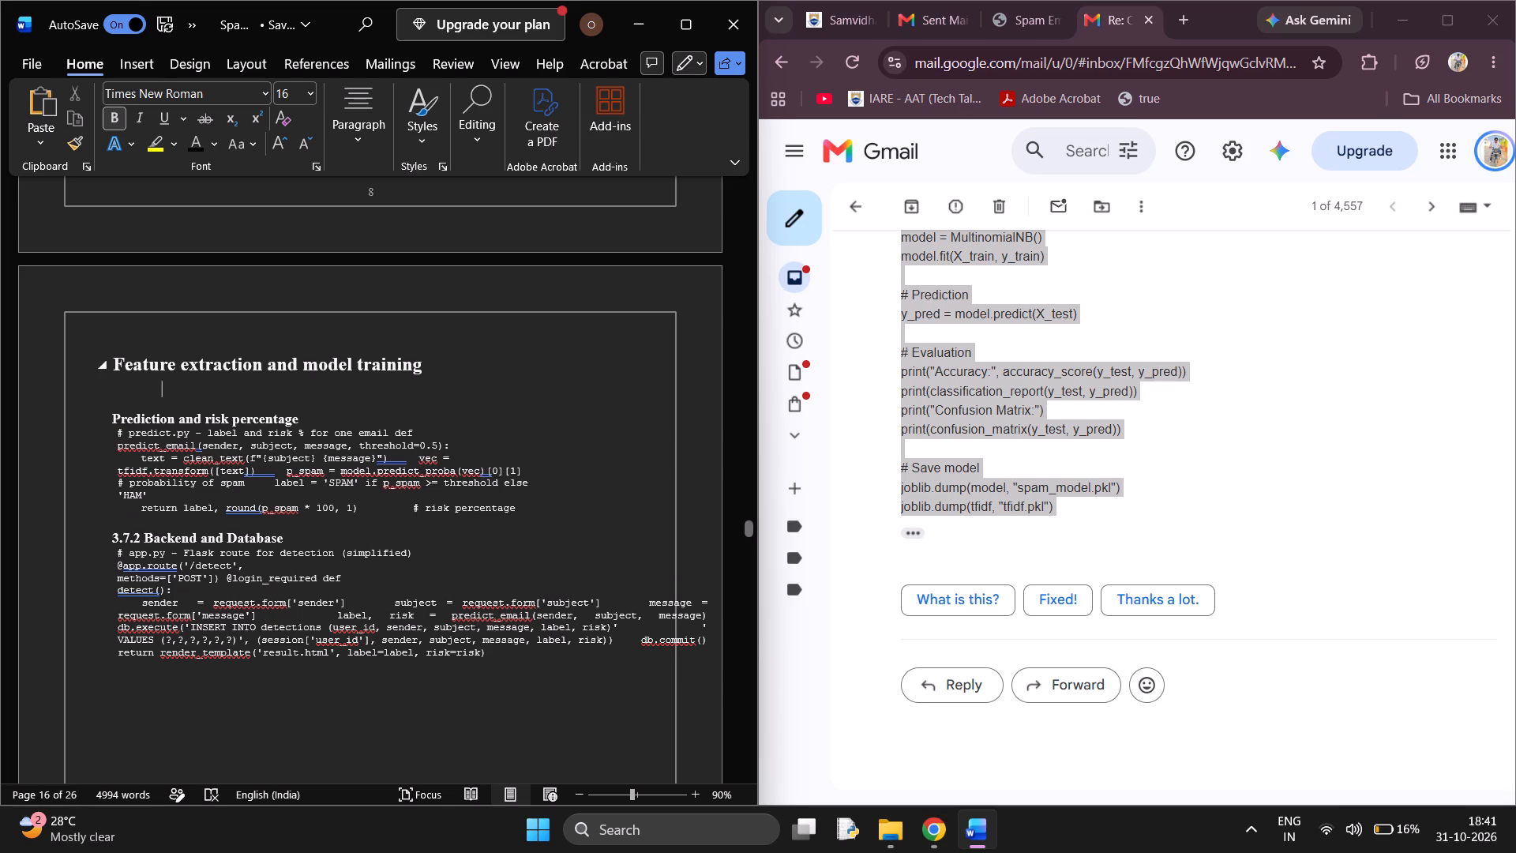
key(ctrl+v)
scroll(426, 363, up, 4)
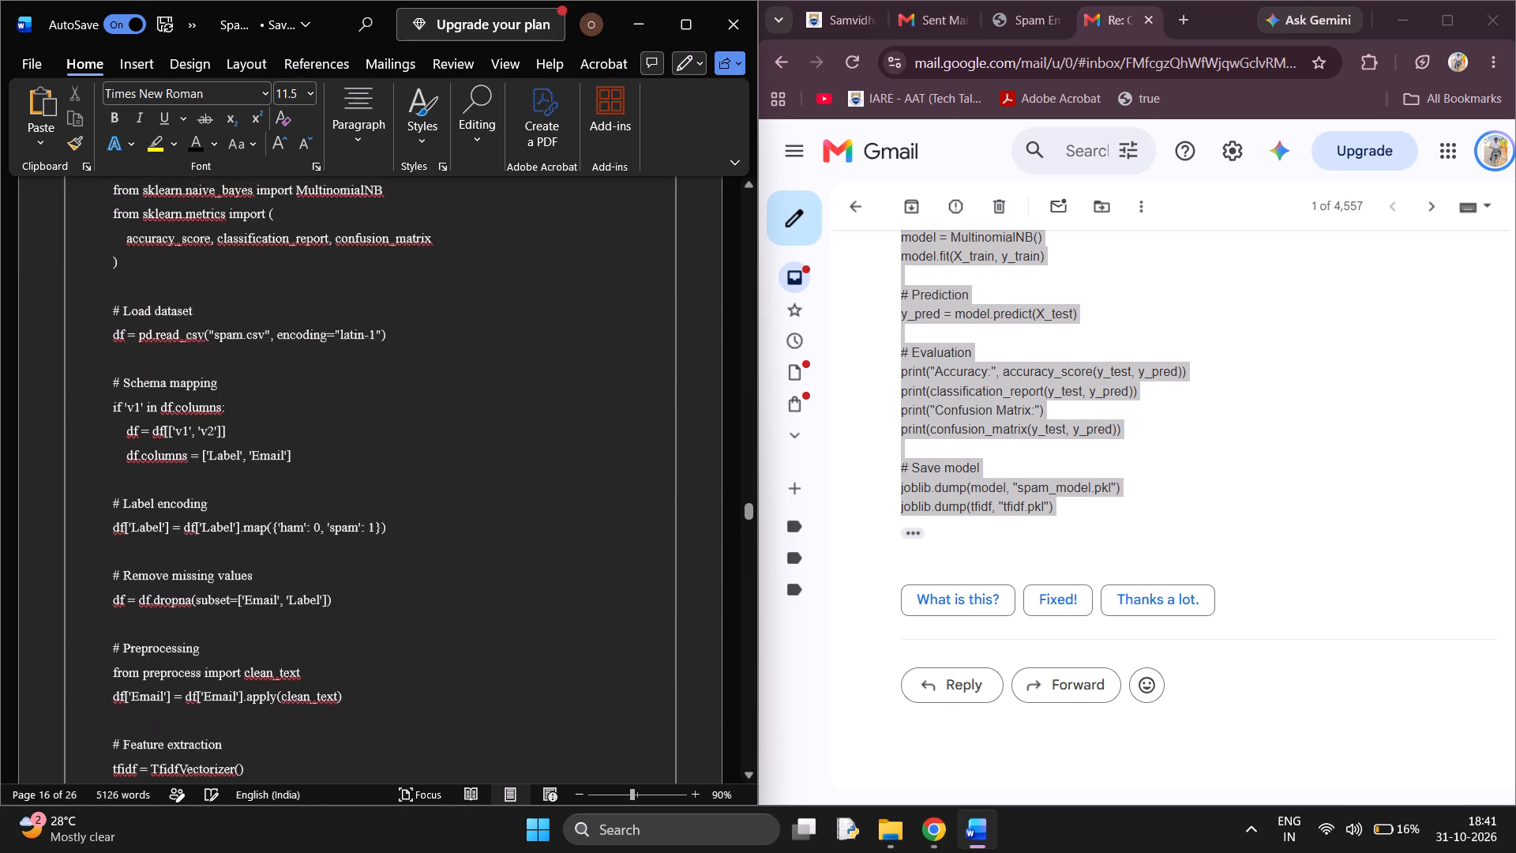
scroll(426, 363, up, 3)
scroll(426, 363, down, 1)
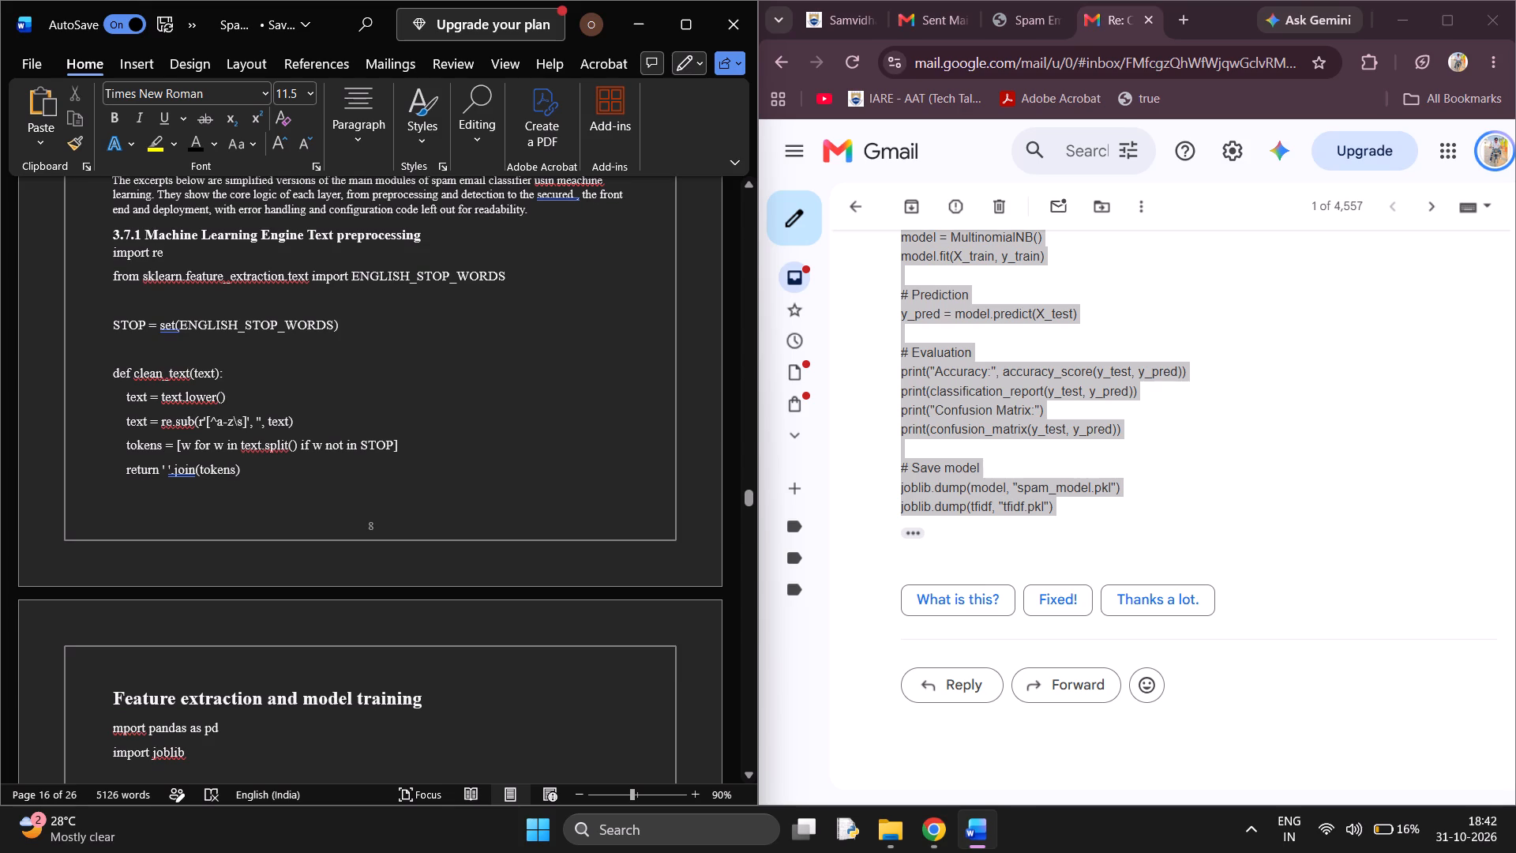
drag(118, 255, 351, 502)
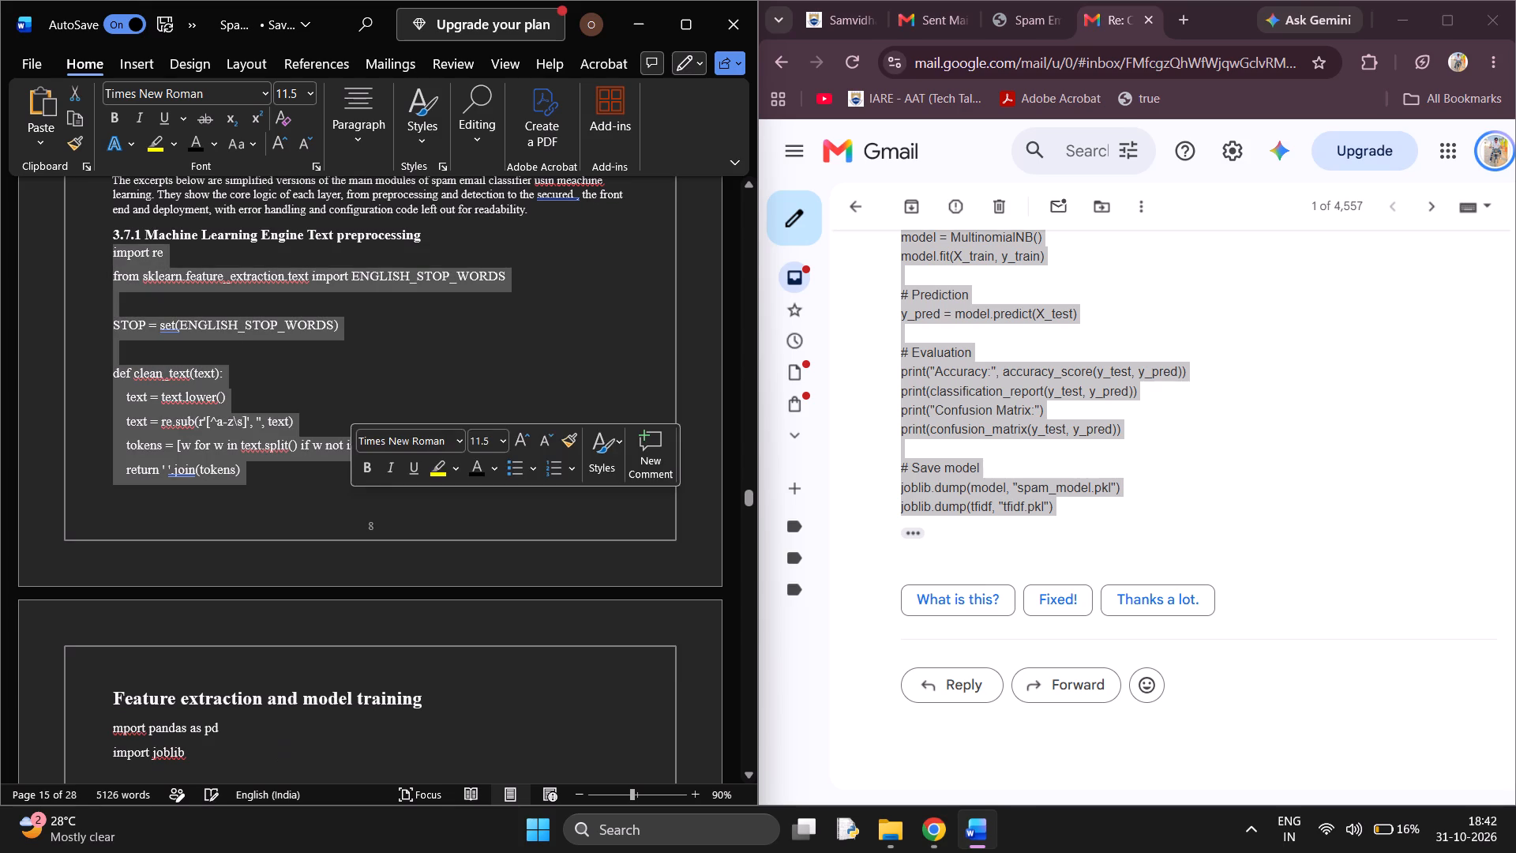
click(503, 438)
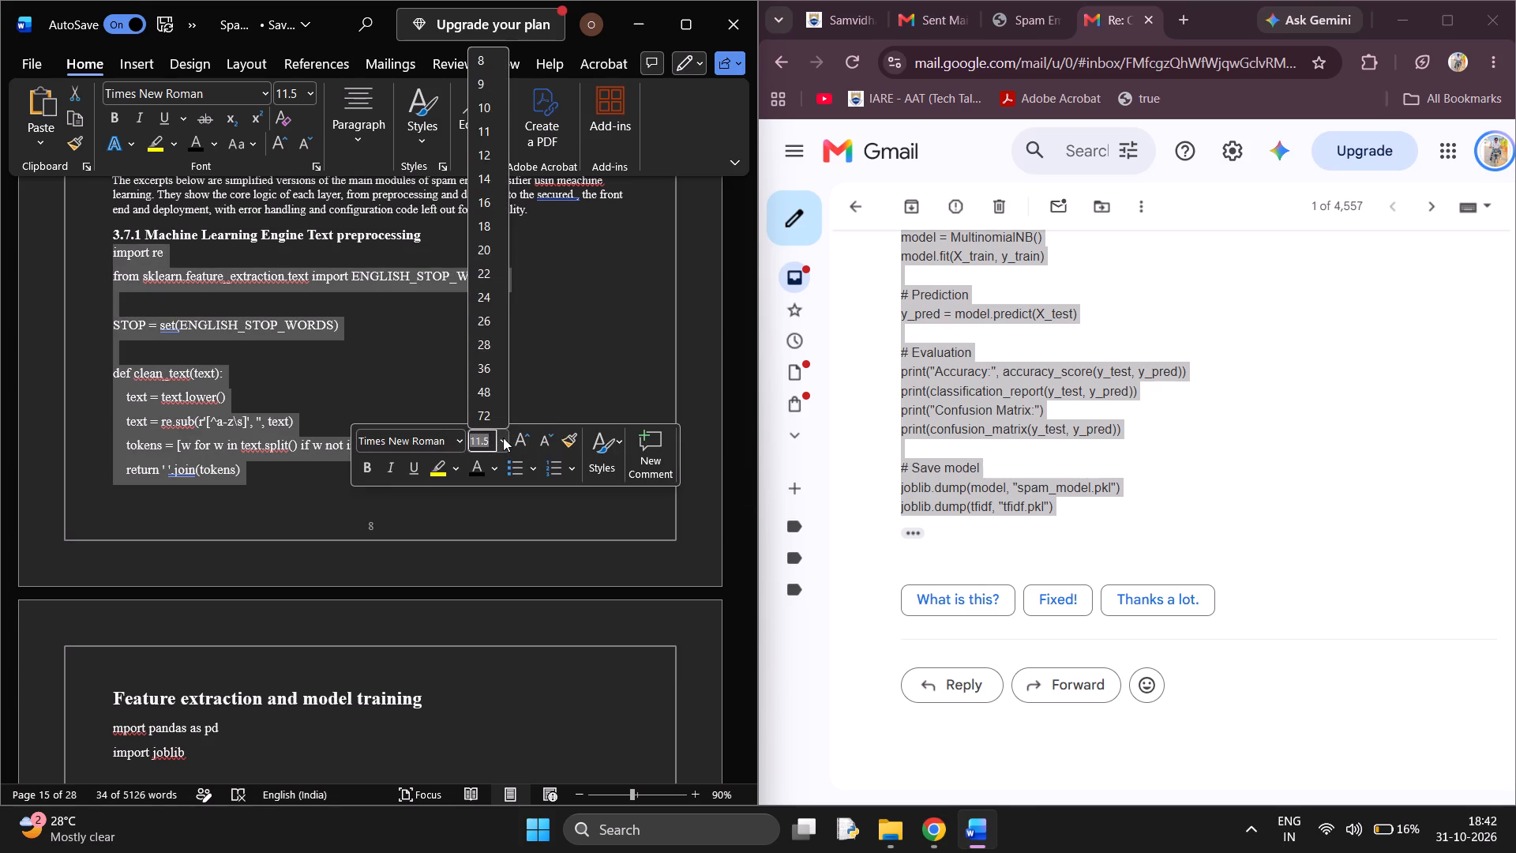
click(458, 435)
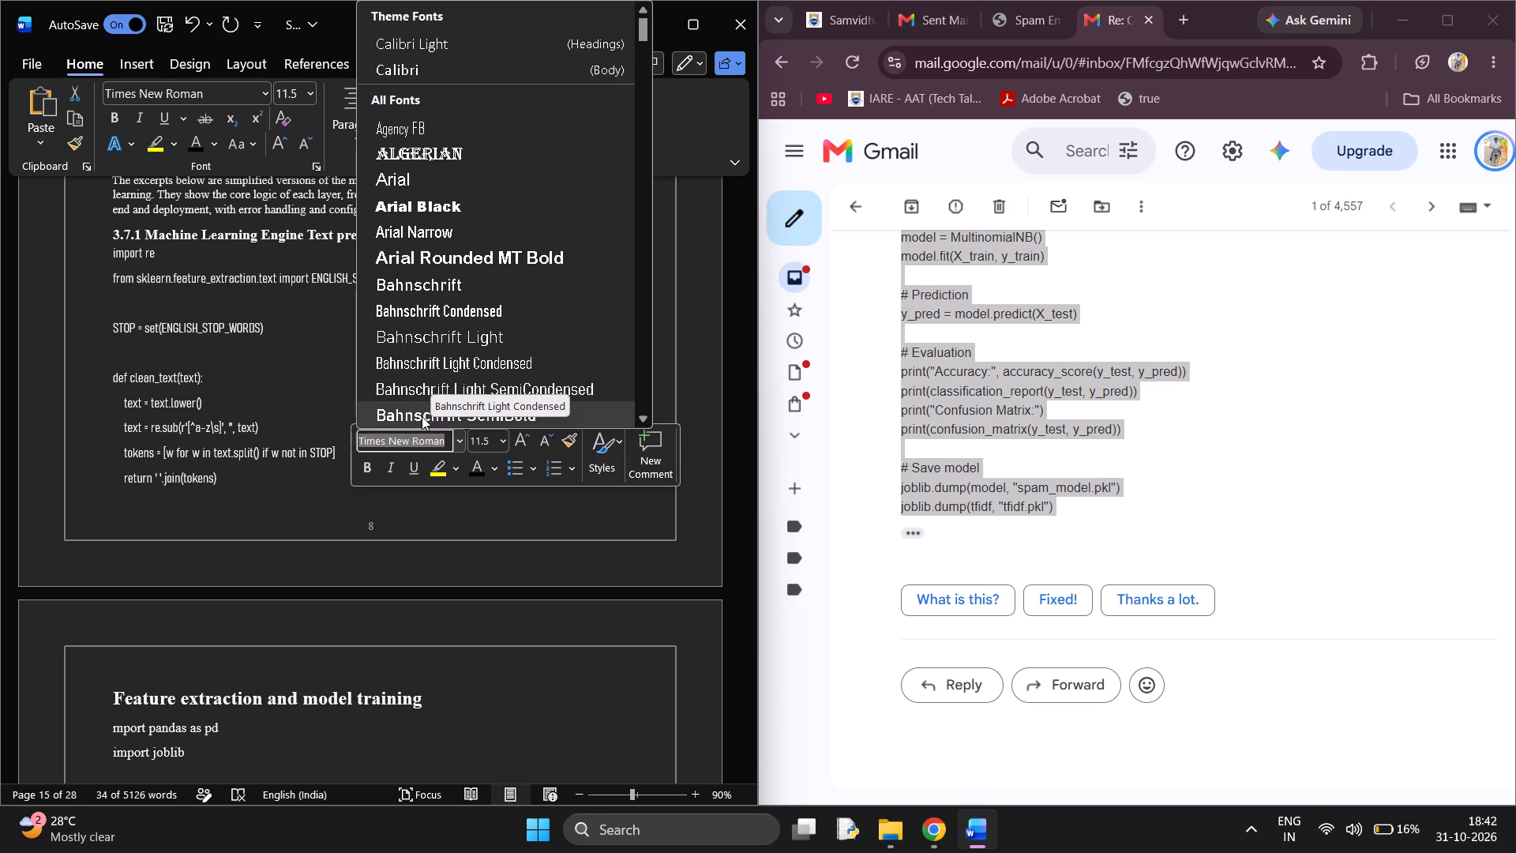
scroll(442, 368, down, 2)
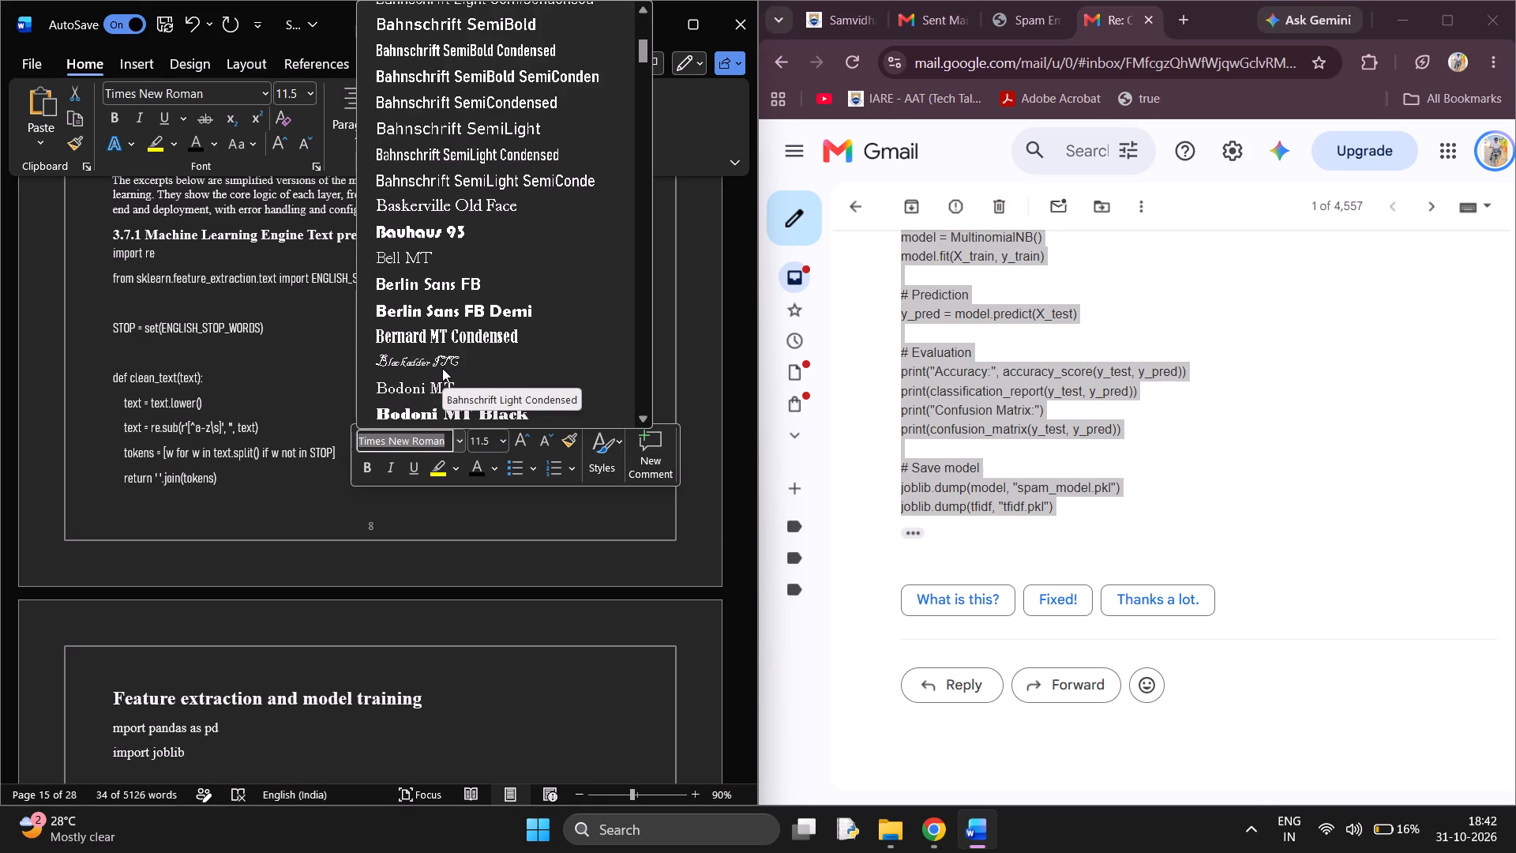
scroll(442, 368, down, 2)
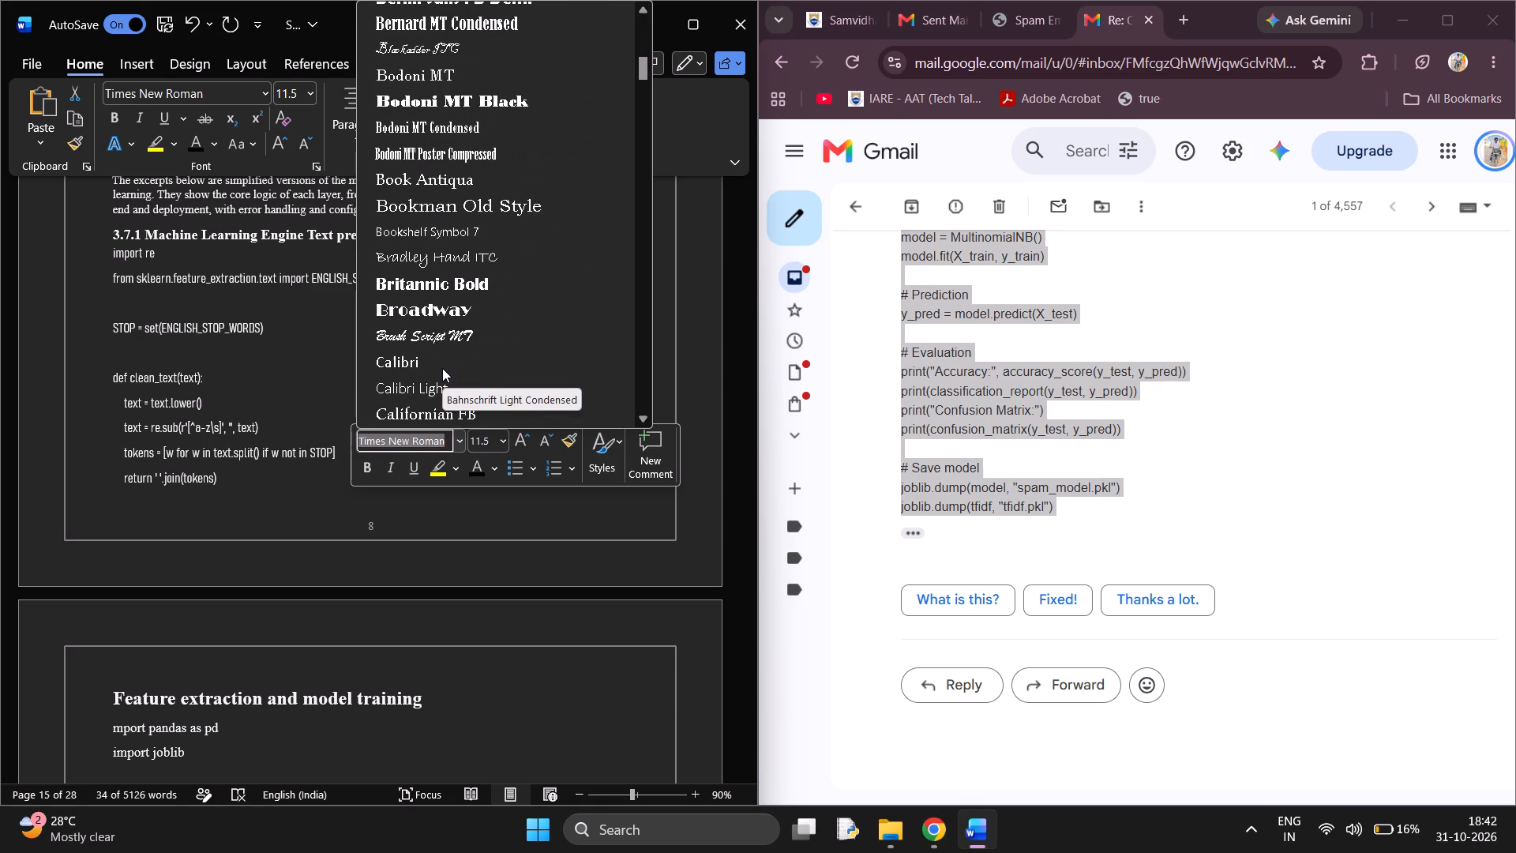
scroll(442, 368, down, 2)
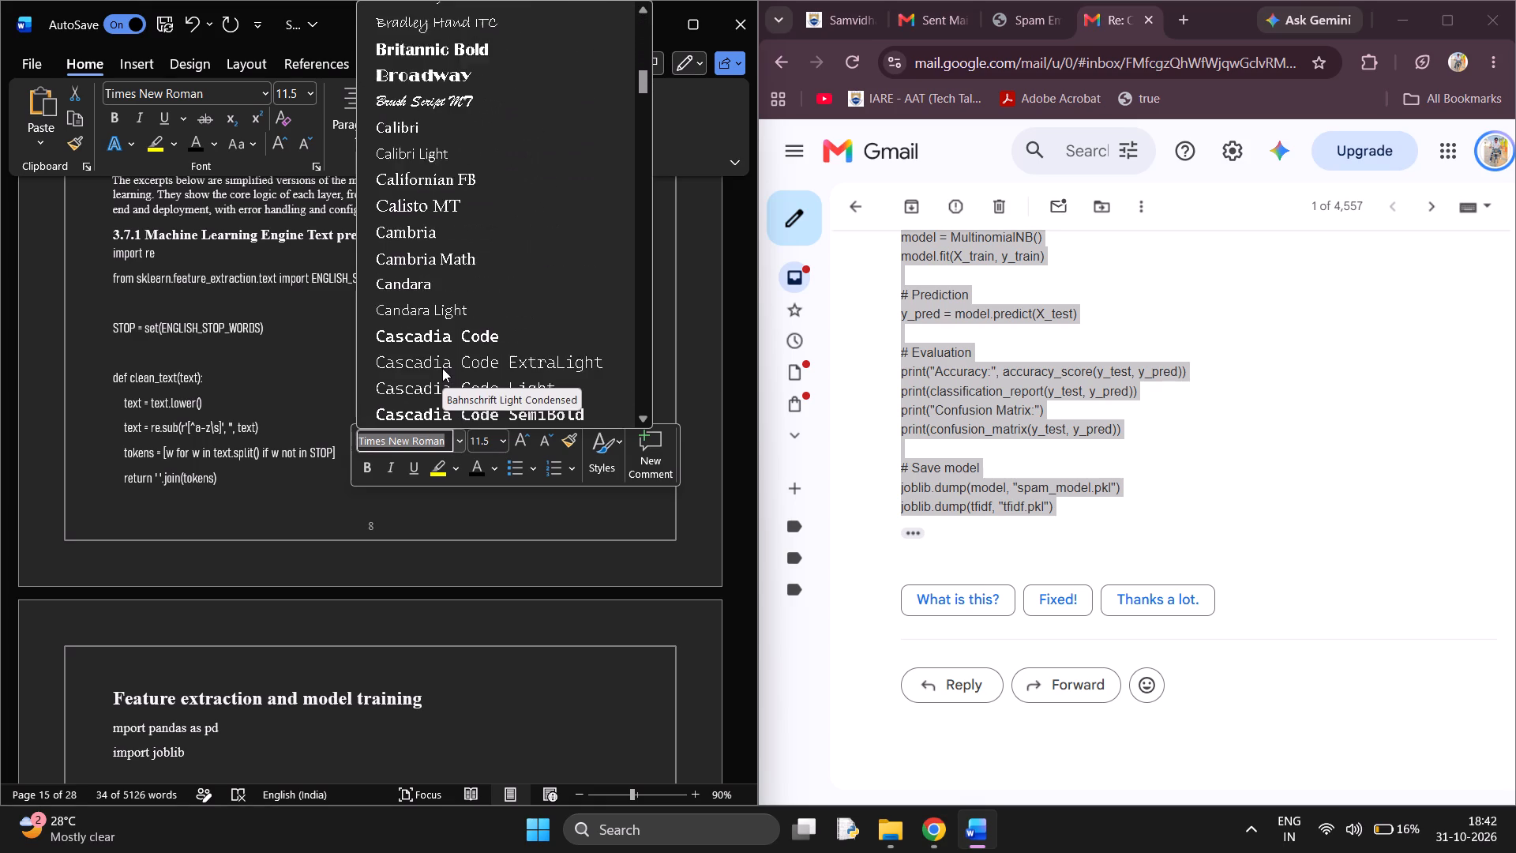
scroll(442, 368, down, 2)
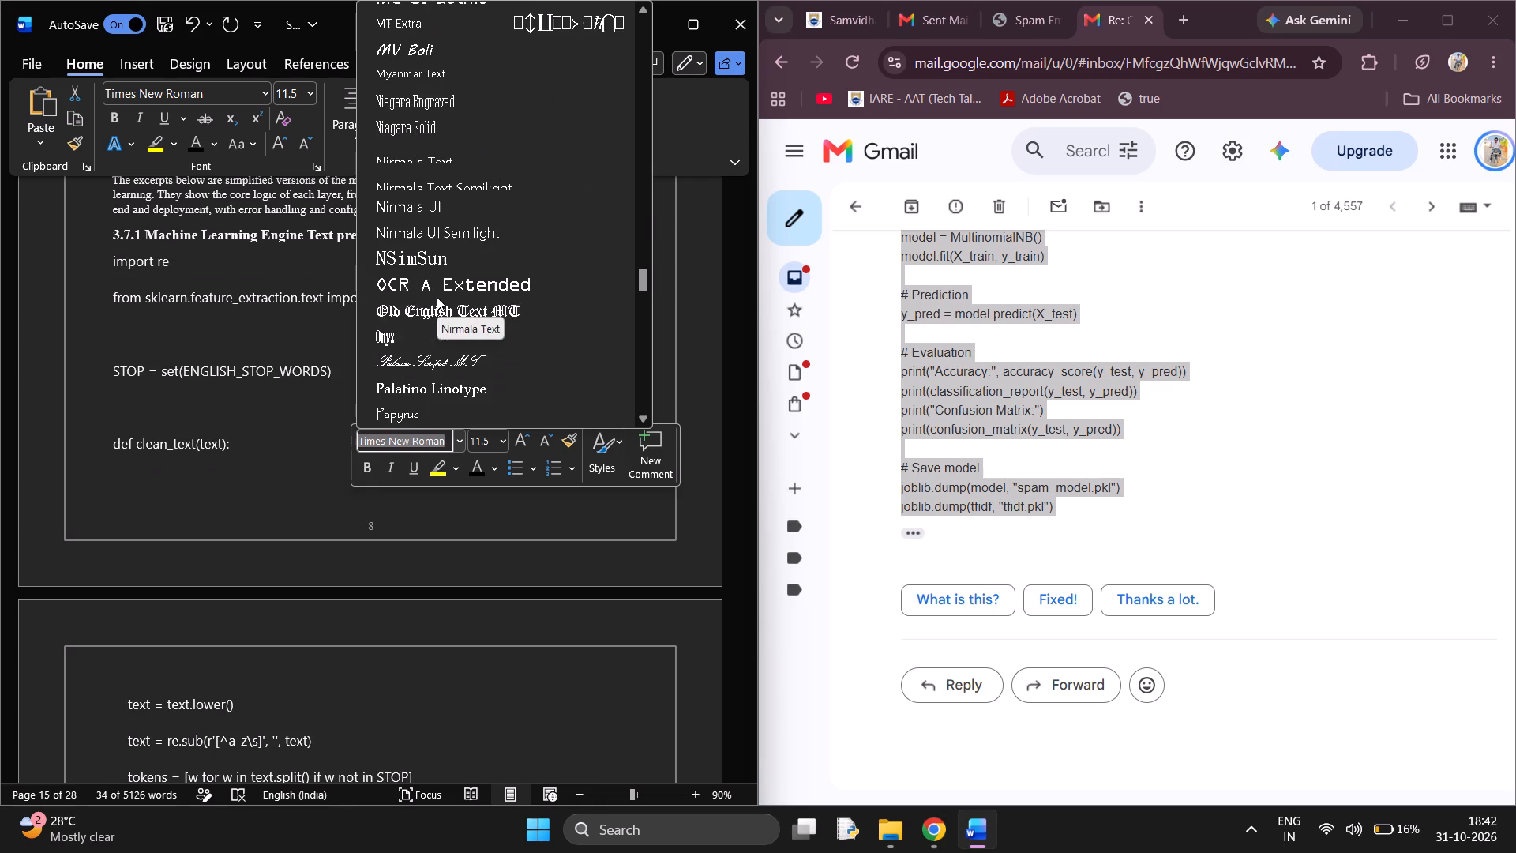
Set the font of the selected text preprocessing code under heading 3.7.1 to Arial.
scroll(437, 297, down, 3)
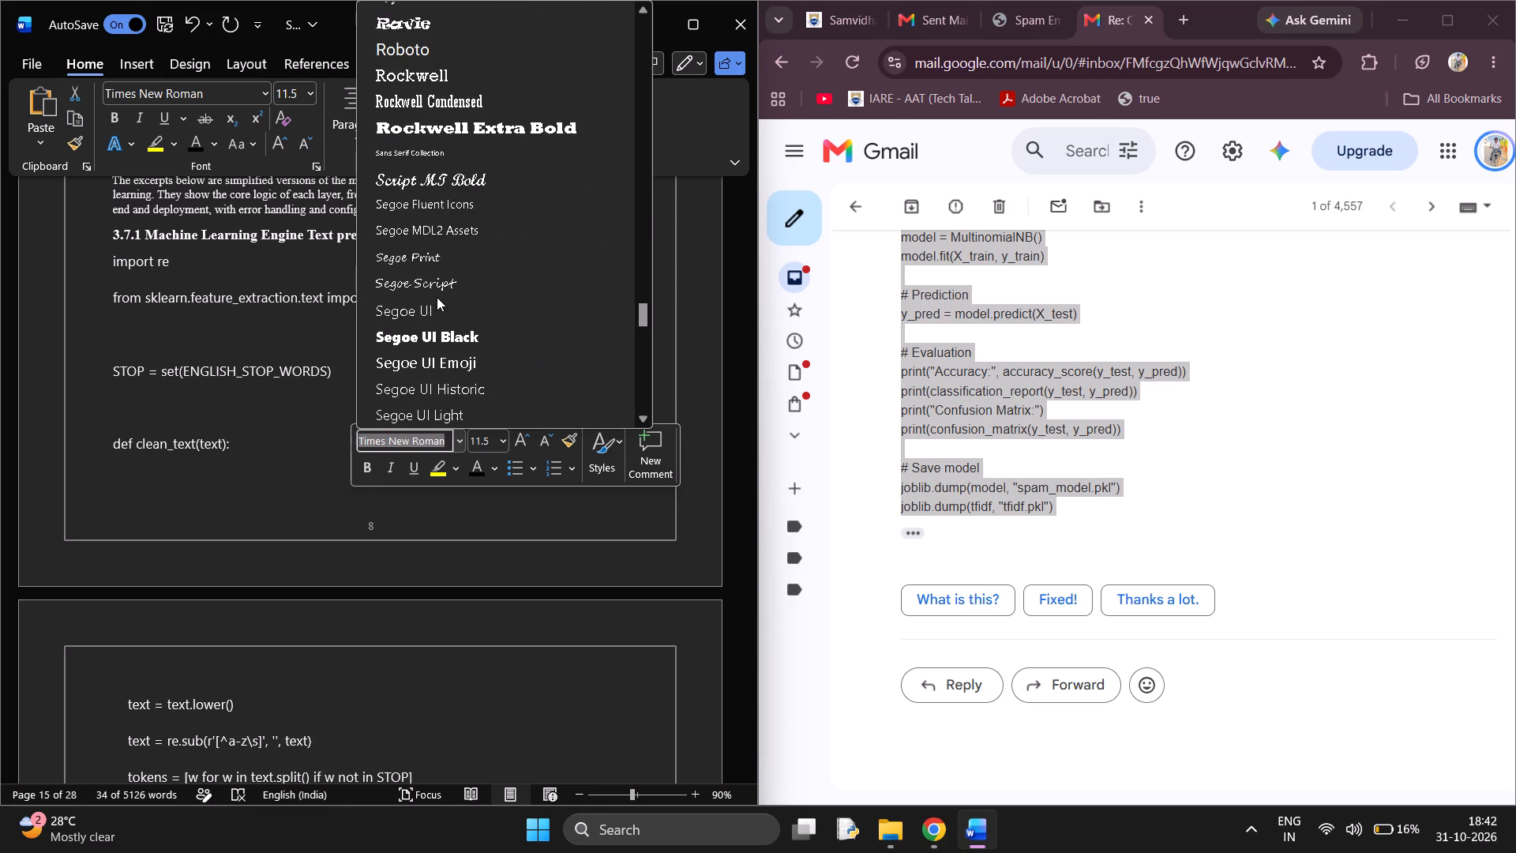
scroll(437, 297, down, 3)
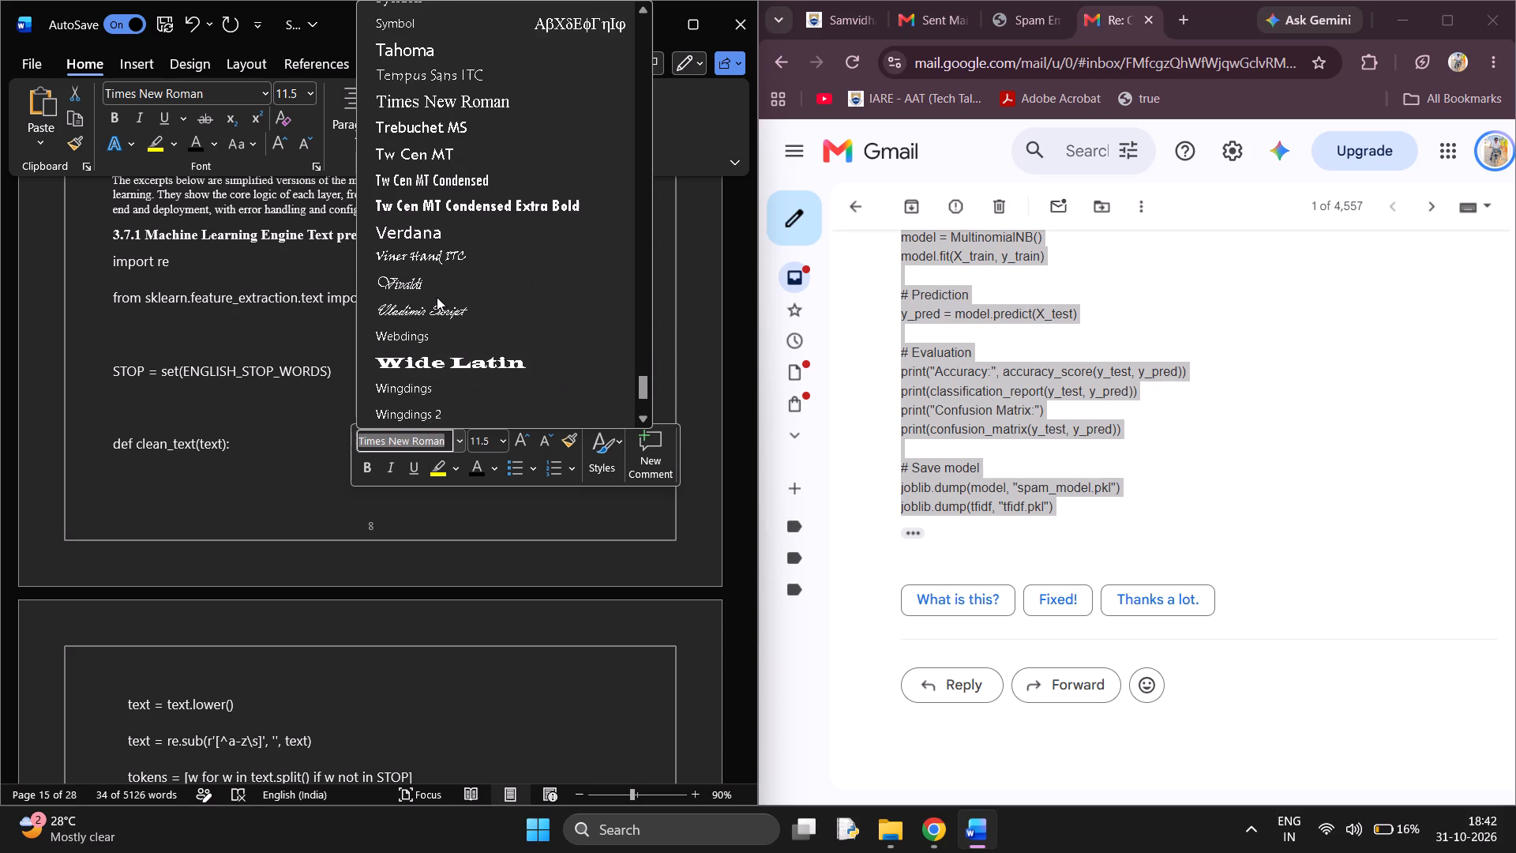
scroll(437, 297, down, 3)
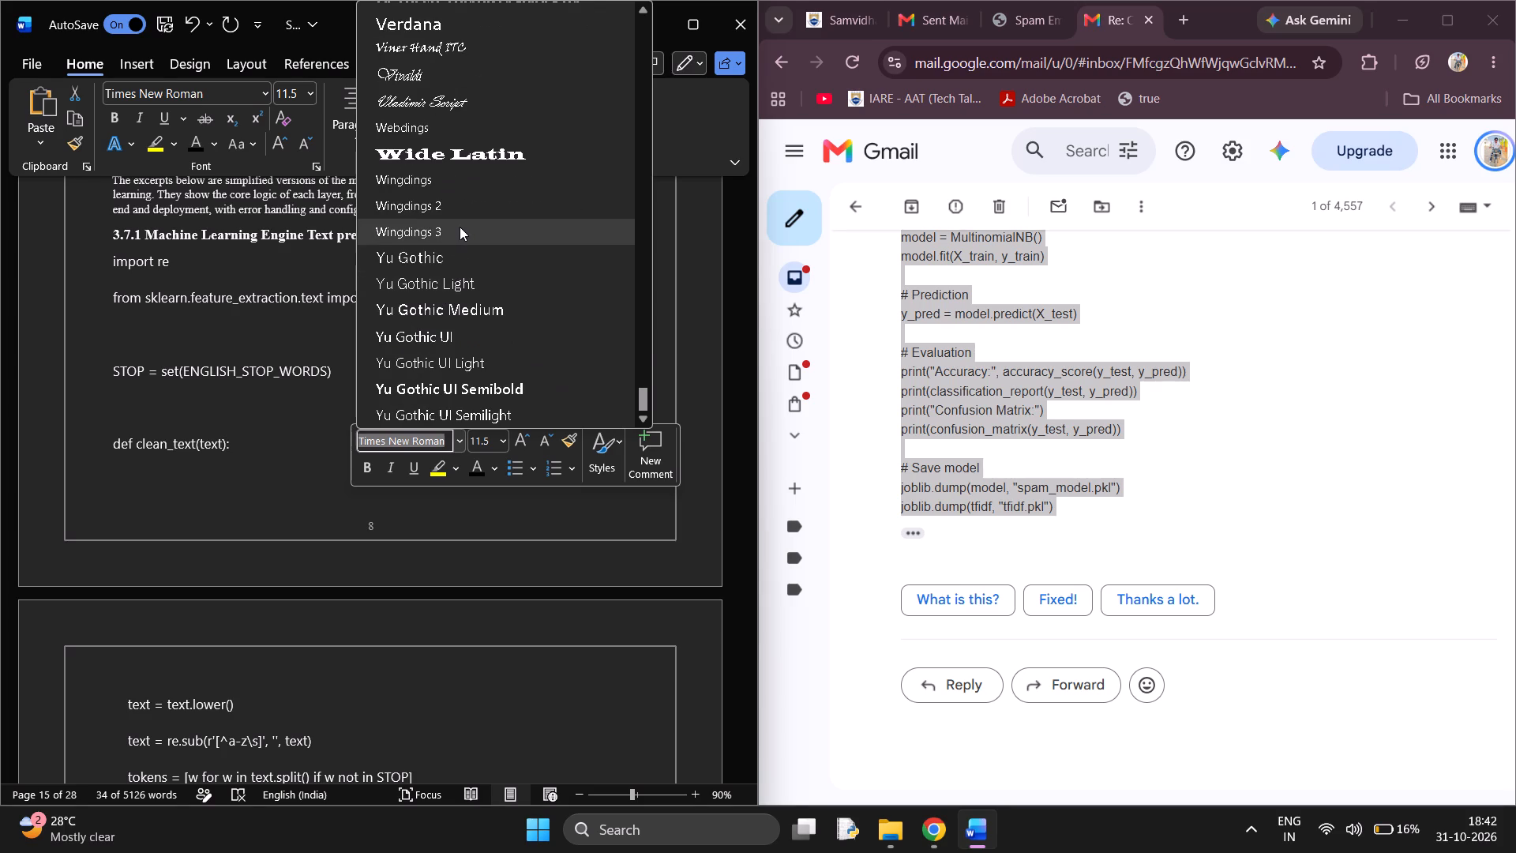
scroll(460, 227, down, 1)
scroll(460, 227, up, 9)
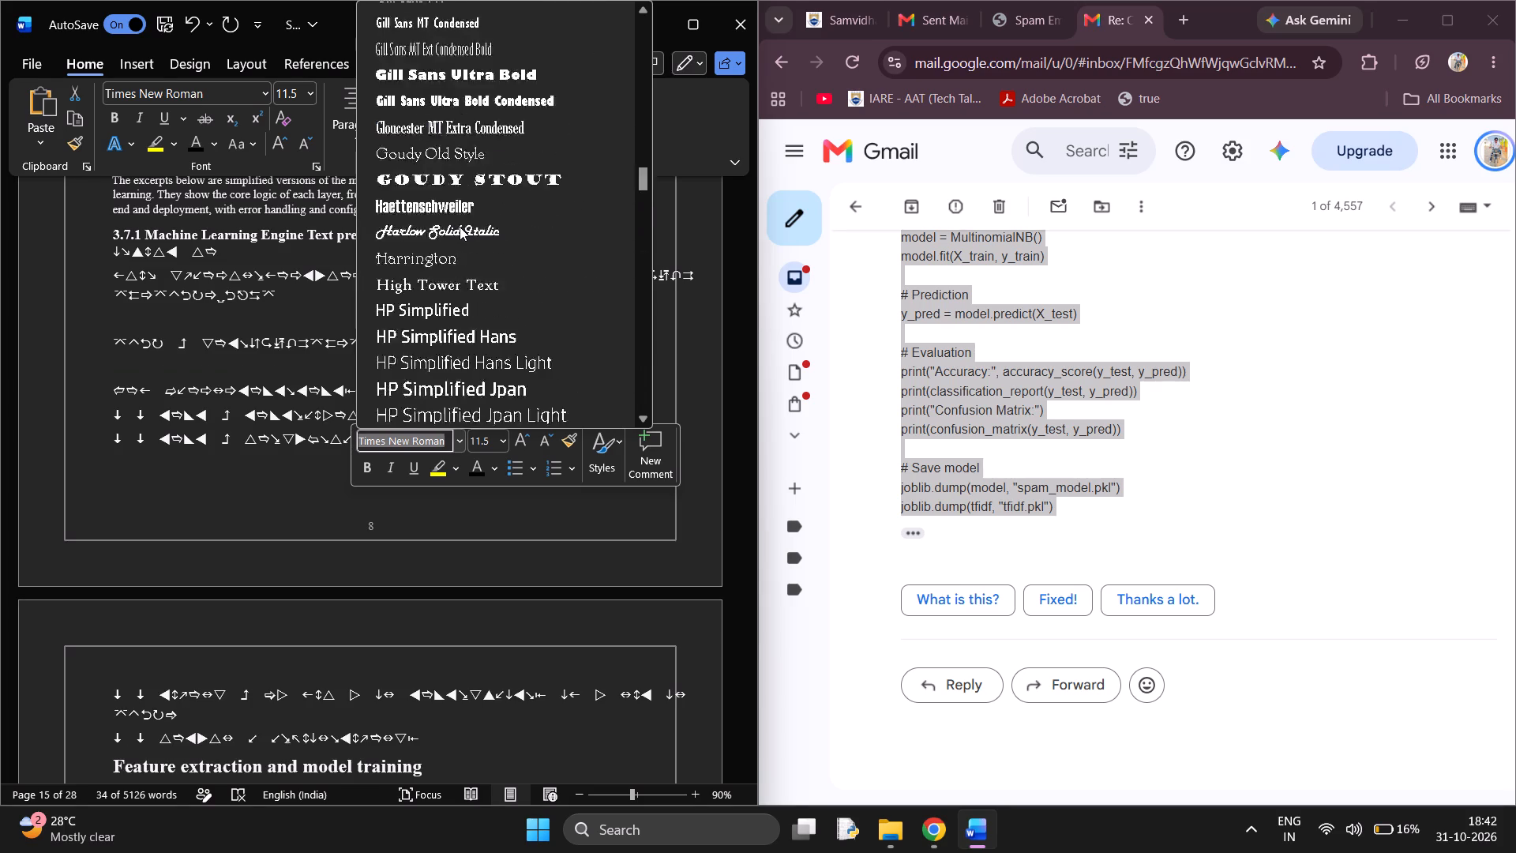
scroll(460, 227, up, 7)
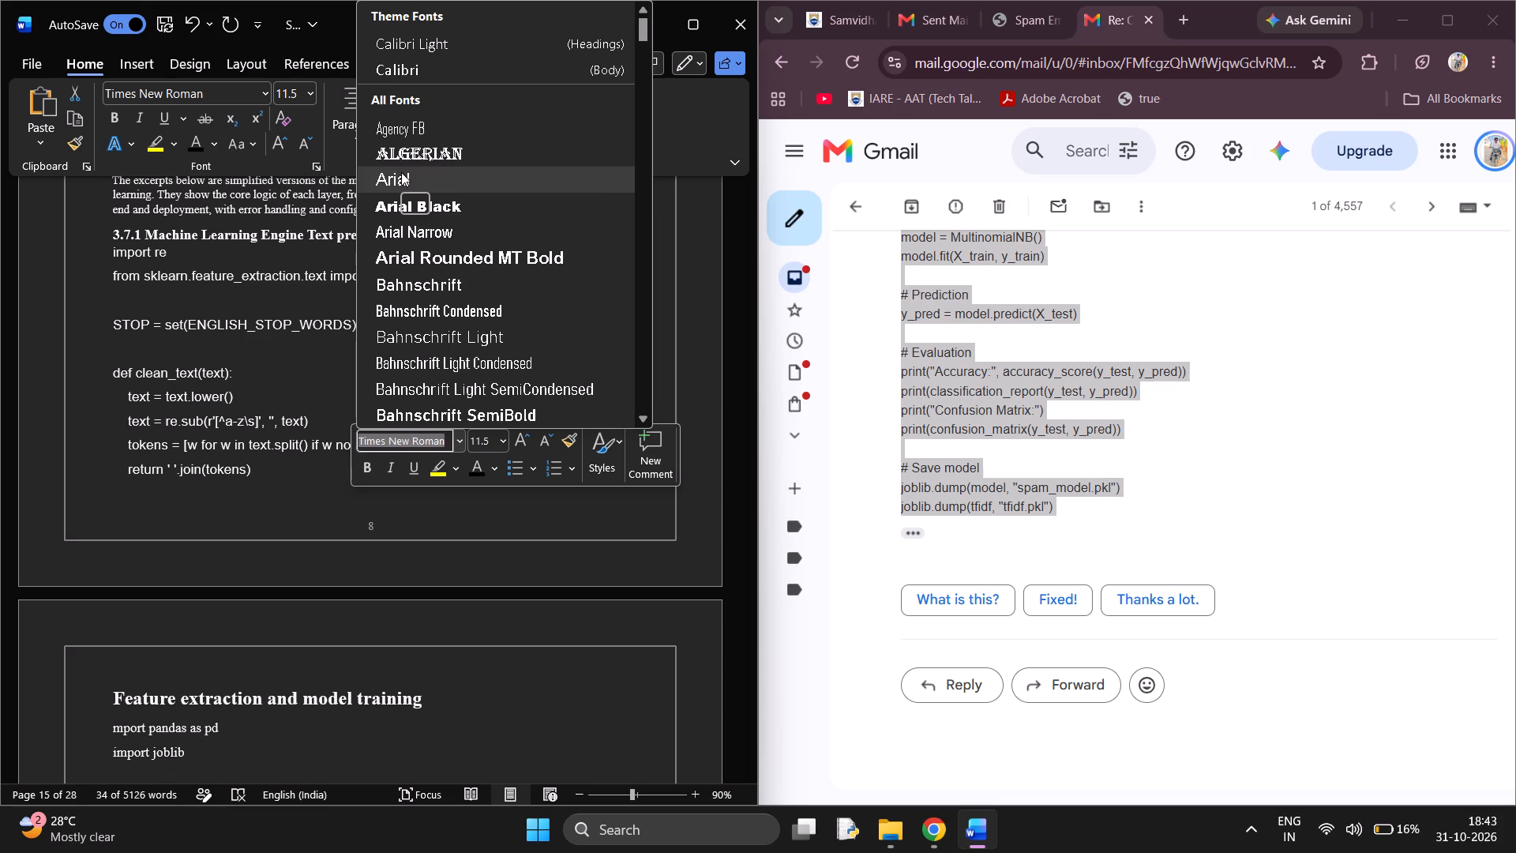
click(401, 171)
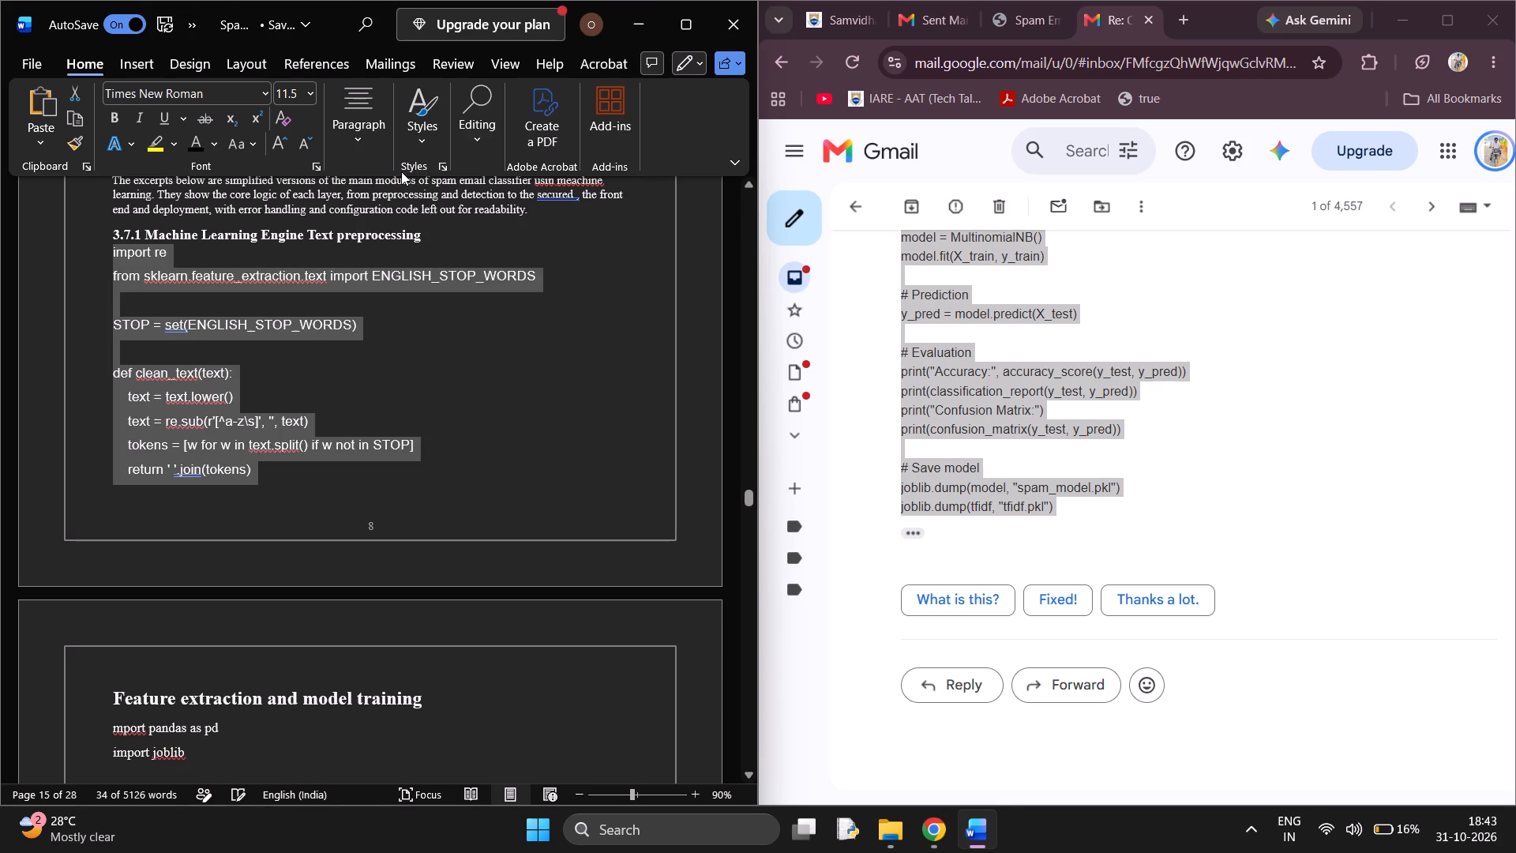
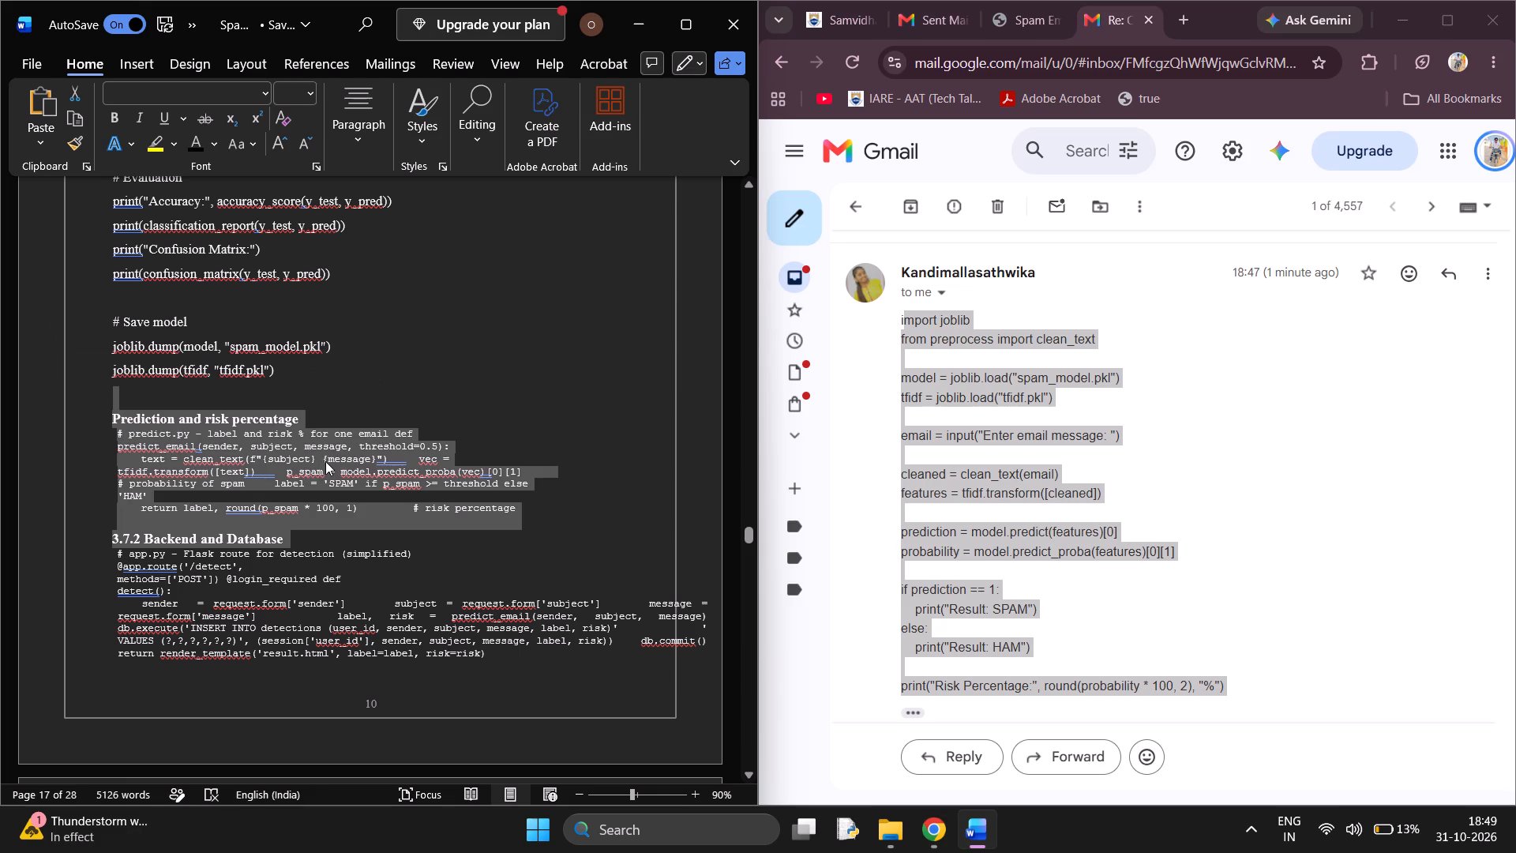
Clear the selection and place the text cursor in the first code line under the "Prediction and risk percentage" heading.
click(327, 460)
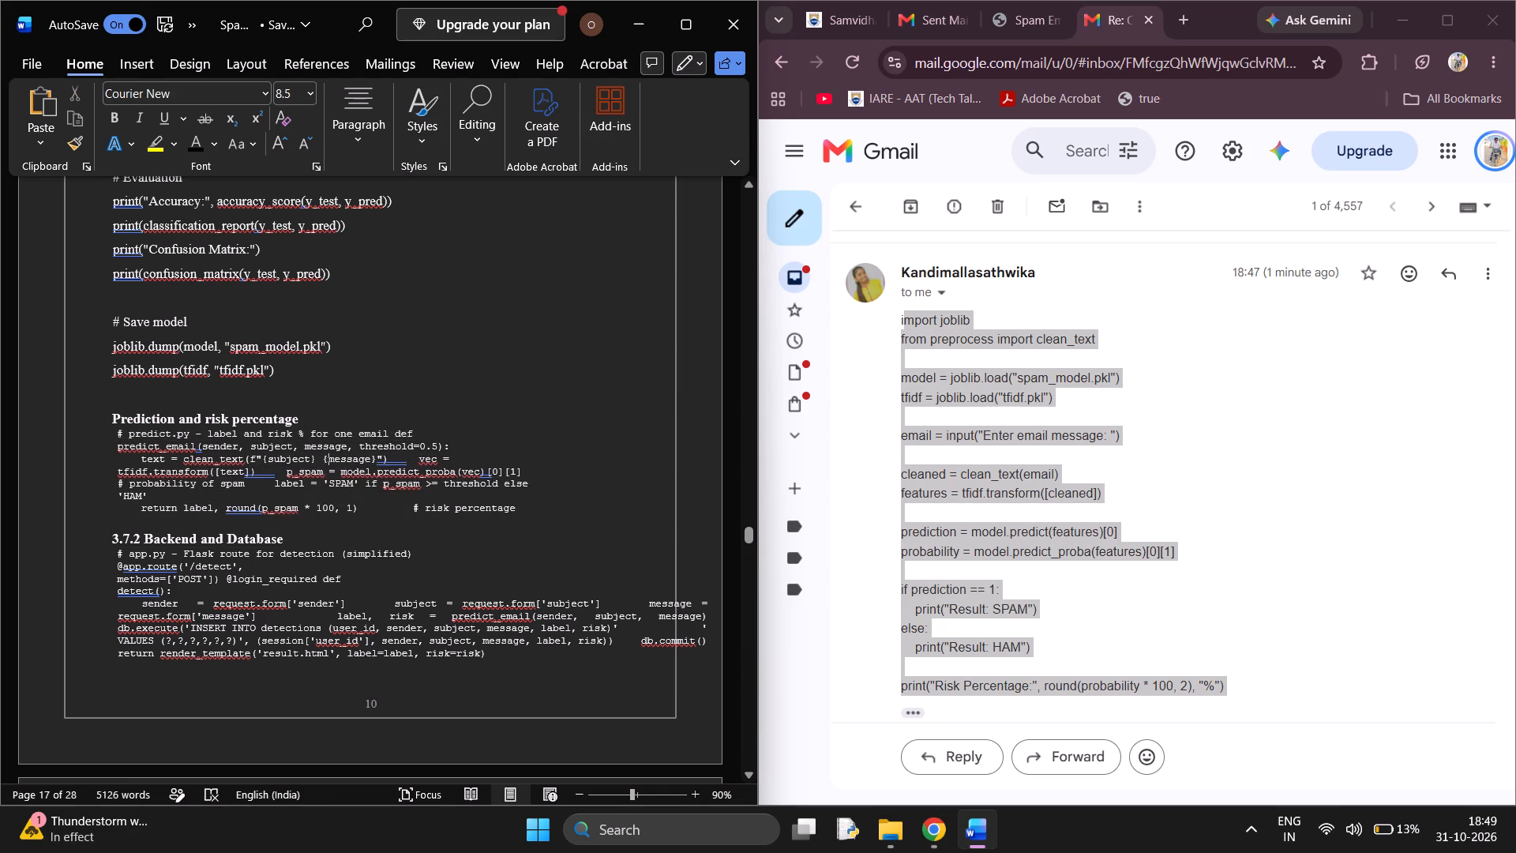
click(133, 434)
click(130, 429)
right_drag(130, 429, 269, 472)
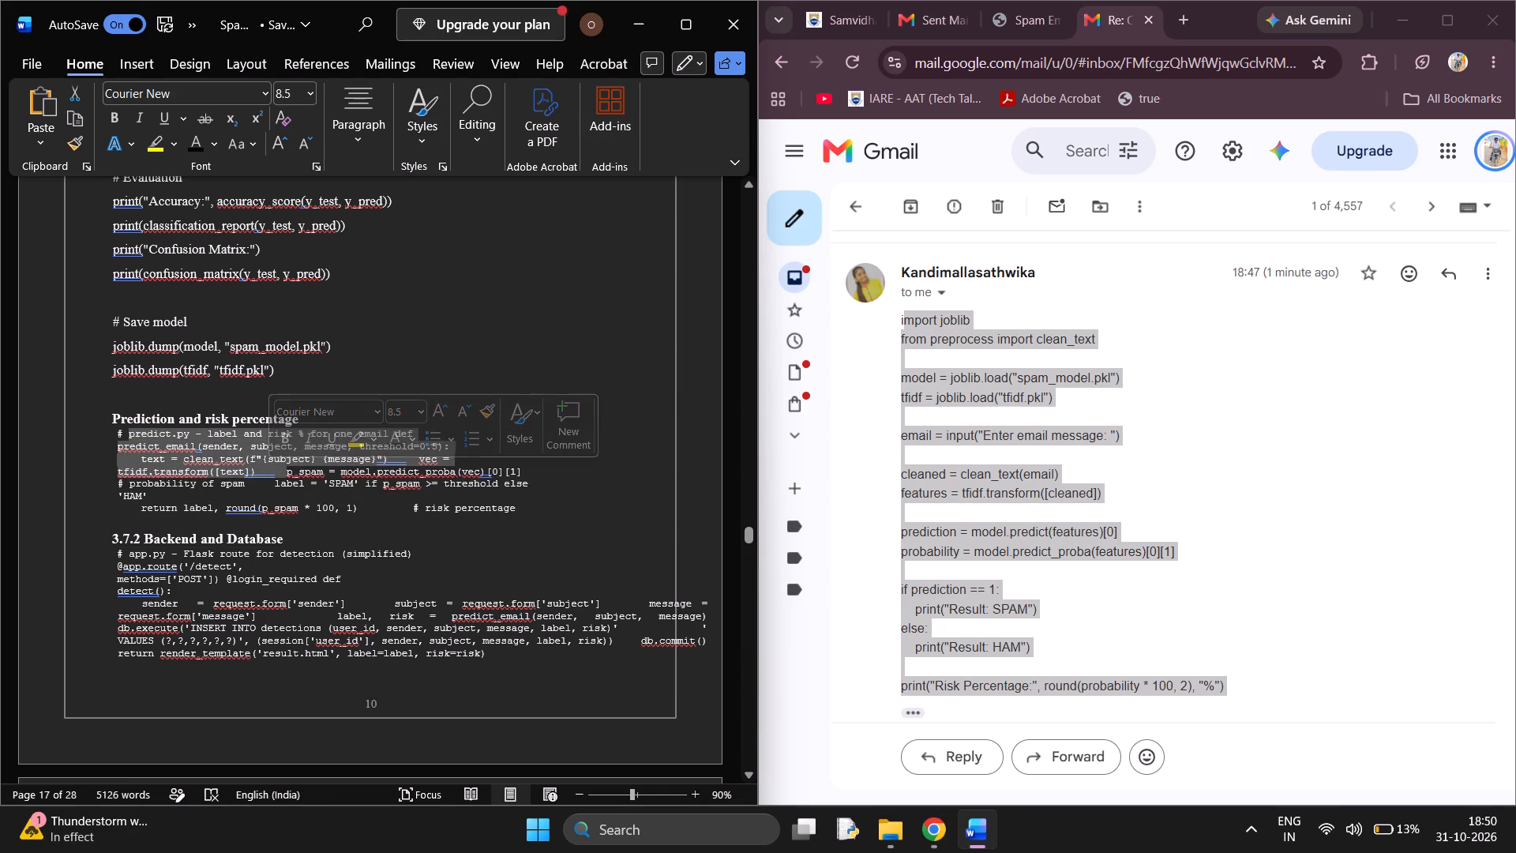
click(370, 512)
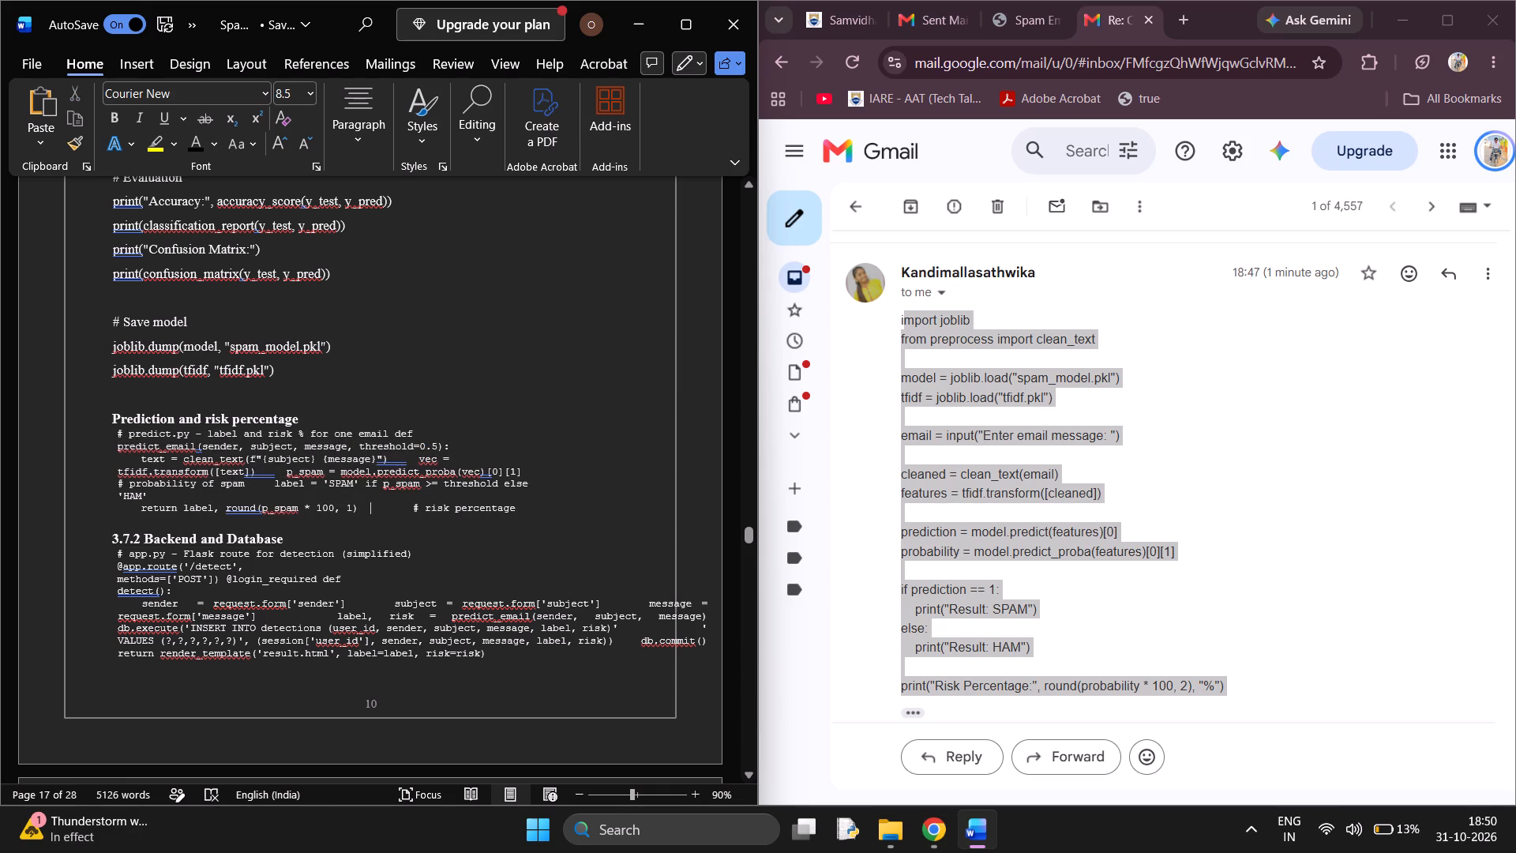
drag(128, 429, 420, 501)
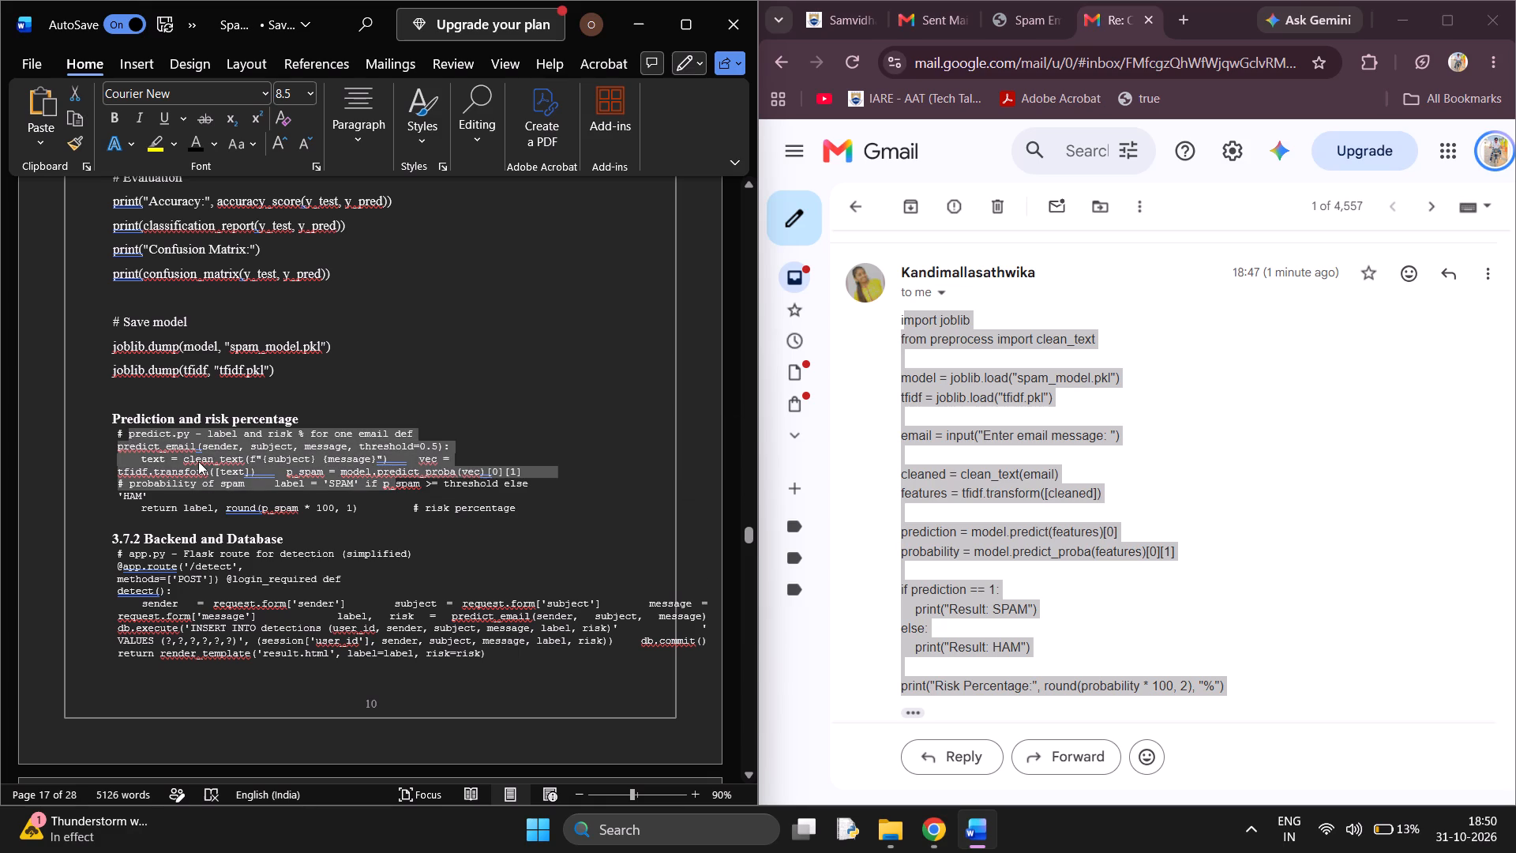
drag(456, 426, 126, 431)
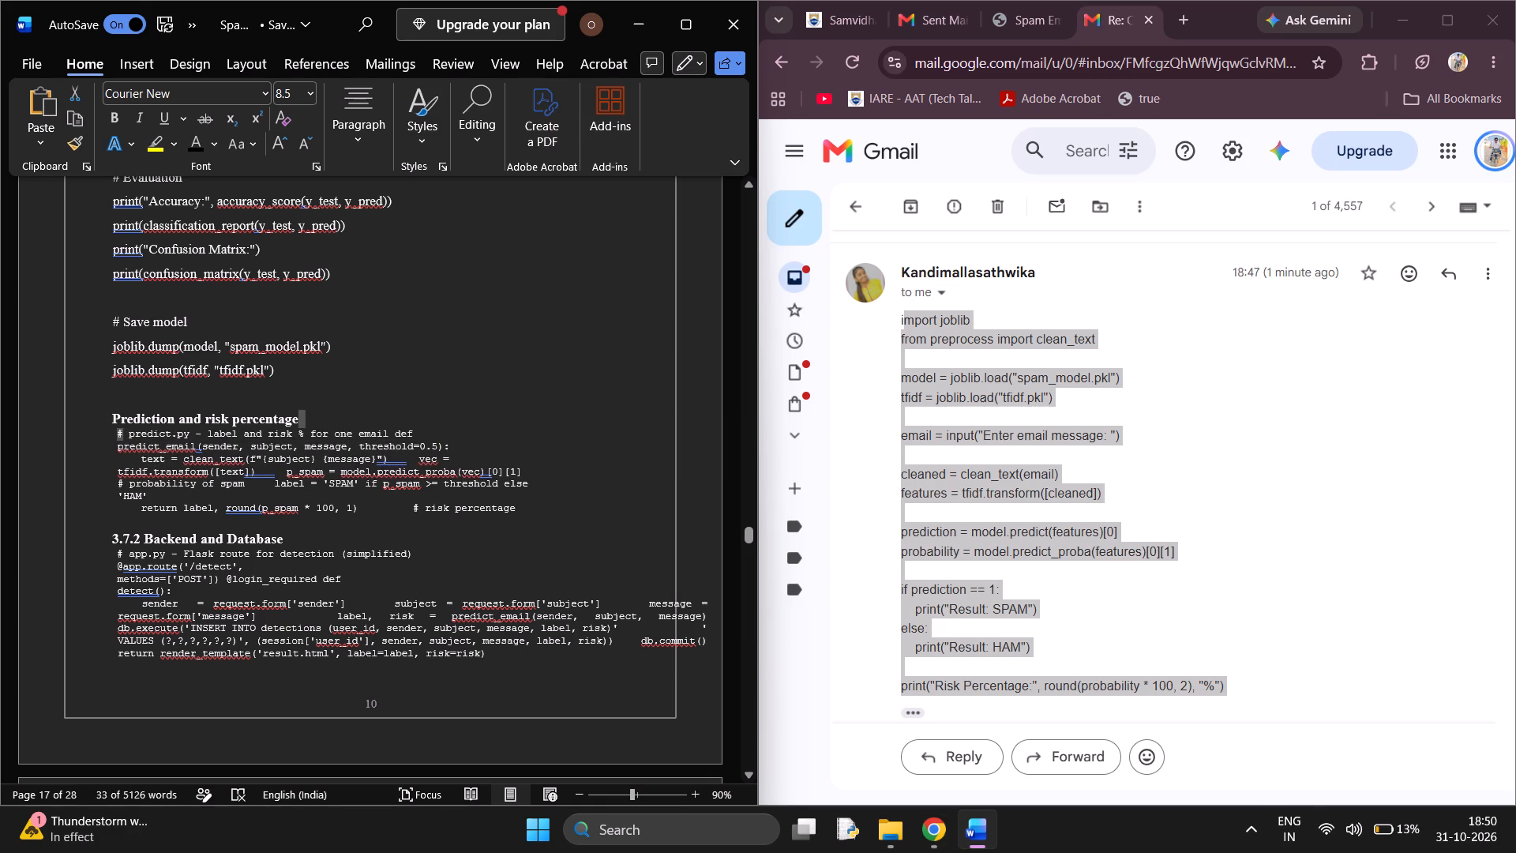
drag(126, 431, 132, 432)
click(132, 432)
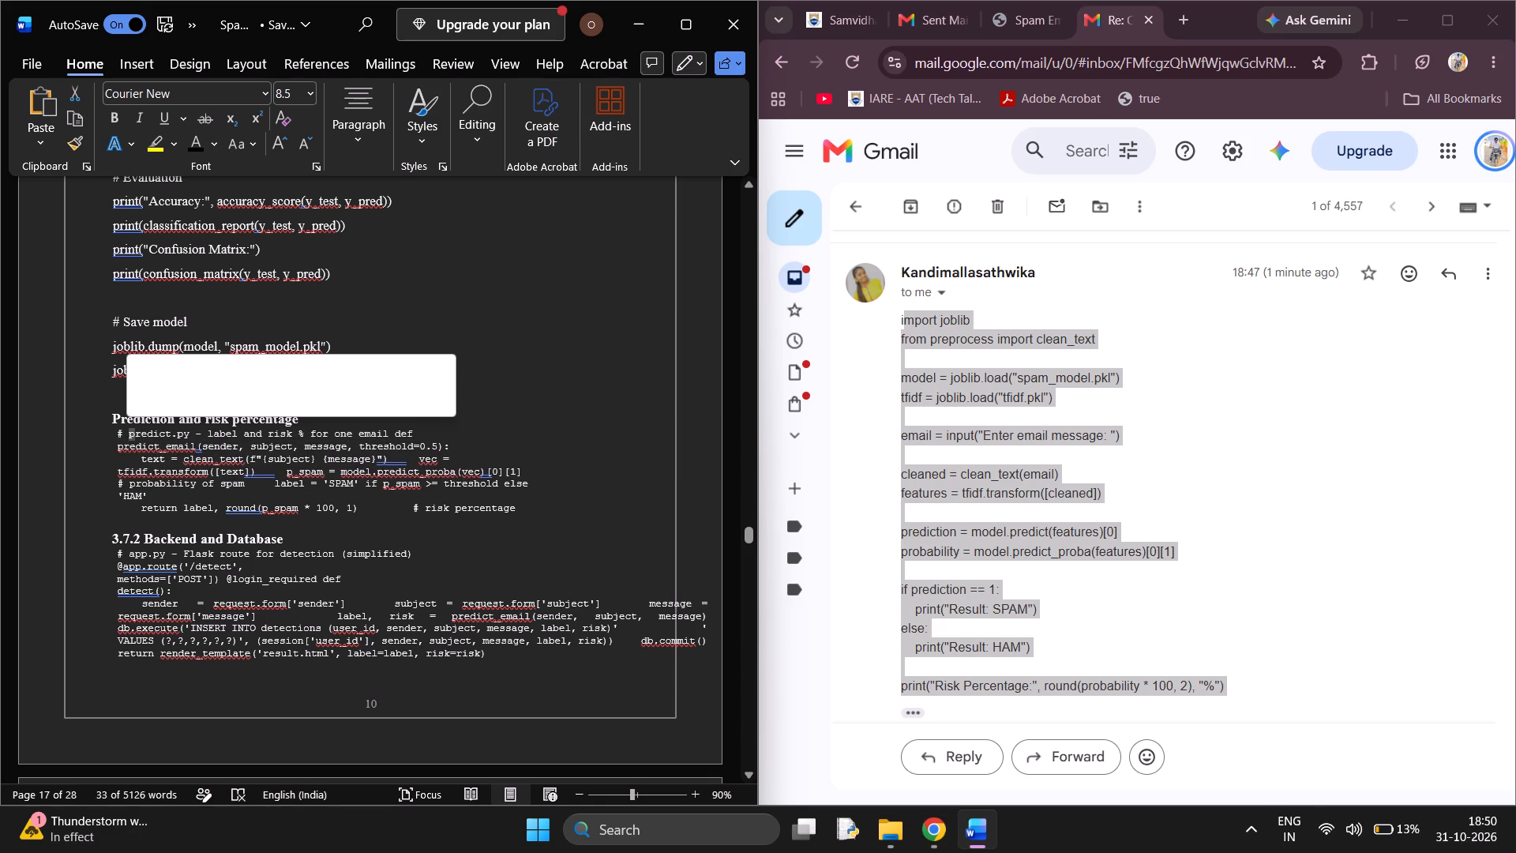
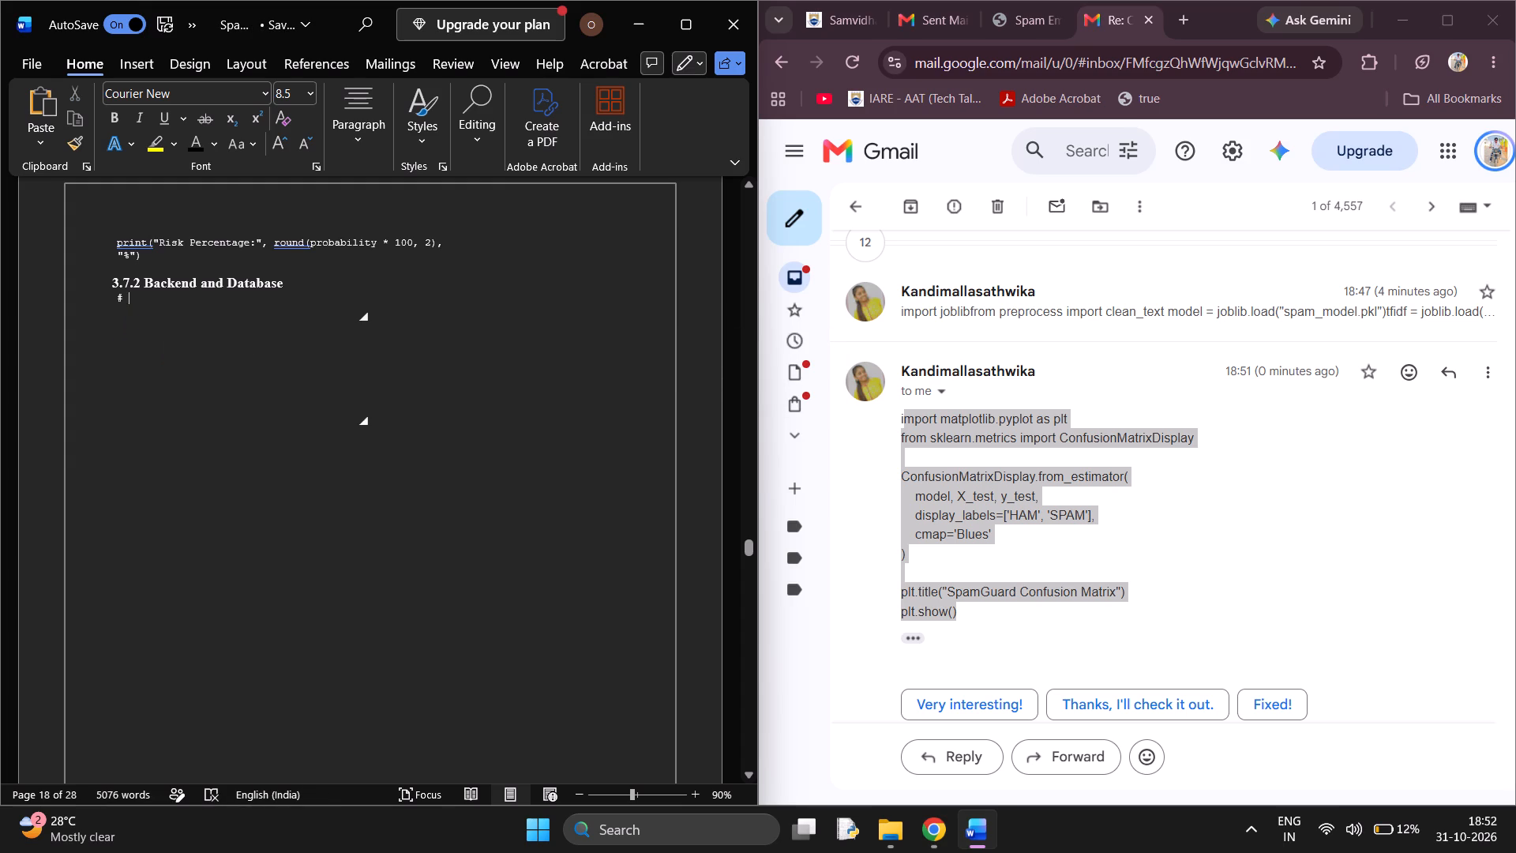
Paste the copied confusion matrix plotting code under heading 3.7.2 Backend and Database and correct its first word to "import".
key(ctrl+v)
scroll(511, 415, up, 2)
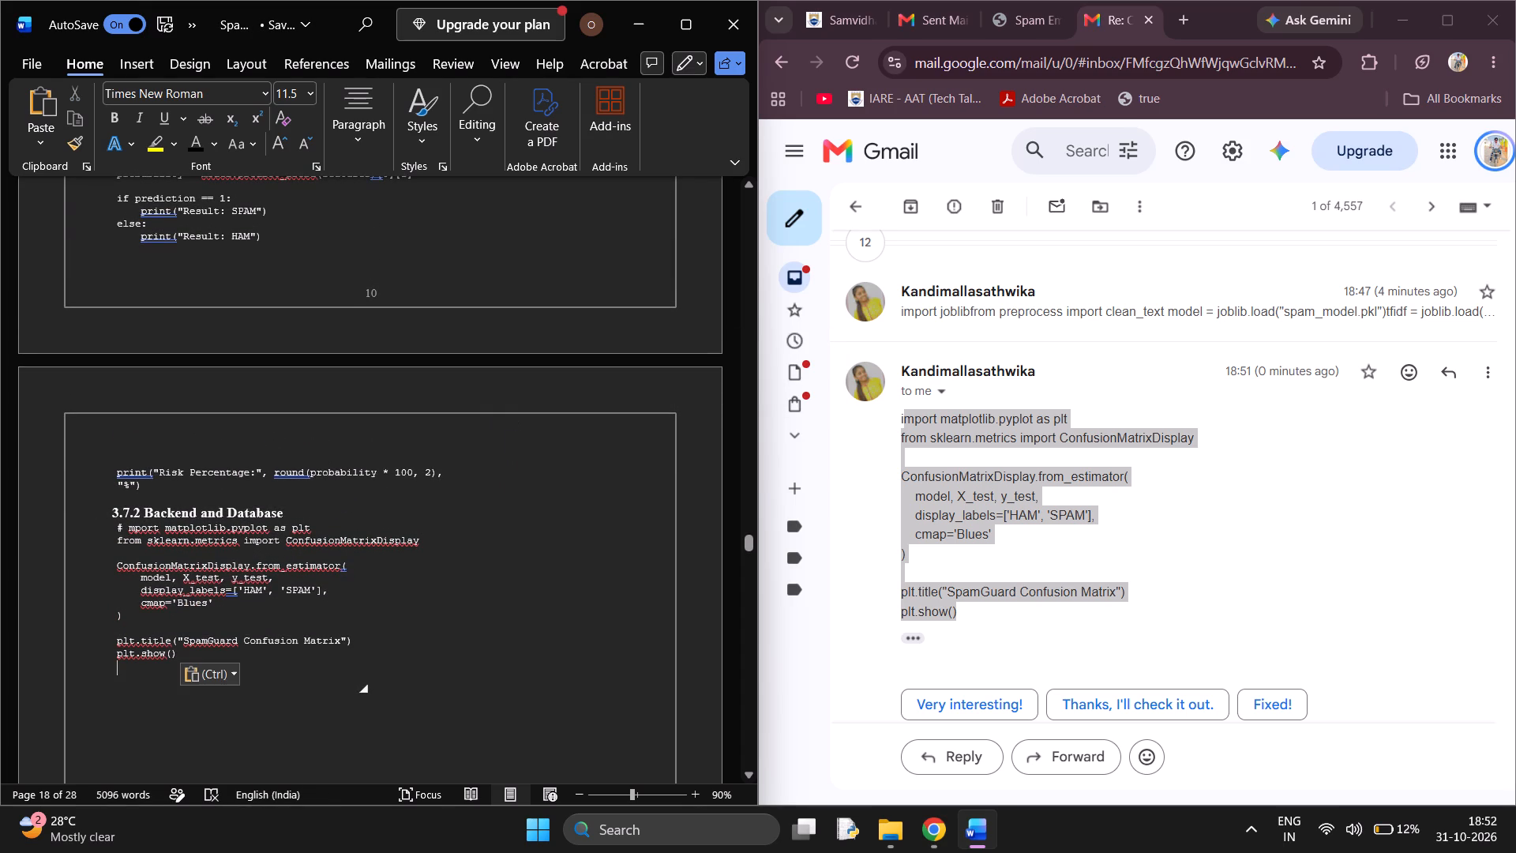
click(129, 526)
key(i)
Correct the first code line under the "Prediction and risk percentage" heading to read "import joblib".
scroll(129, 526, up, 1)
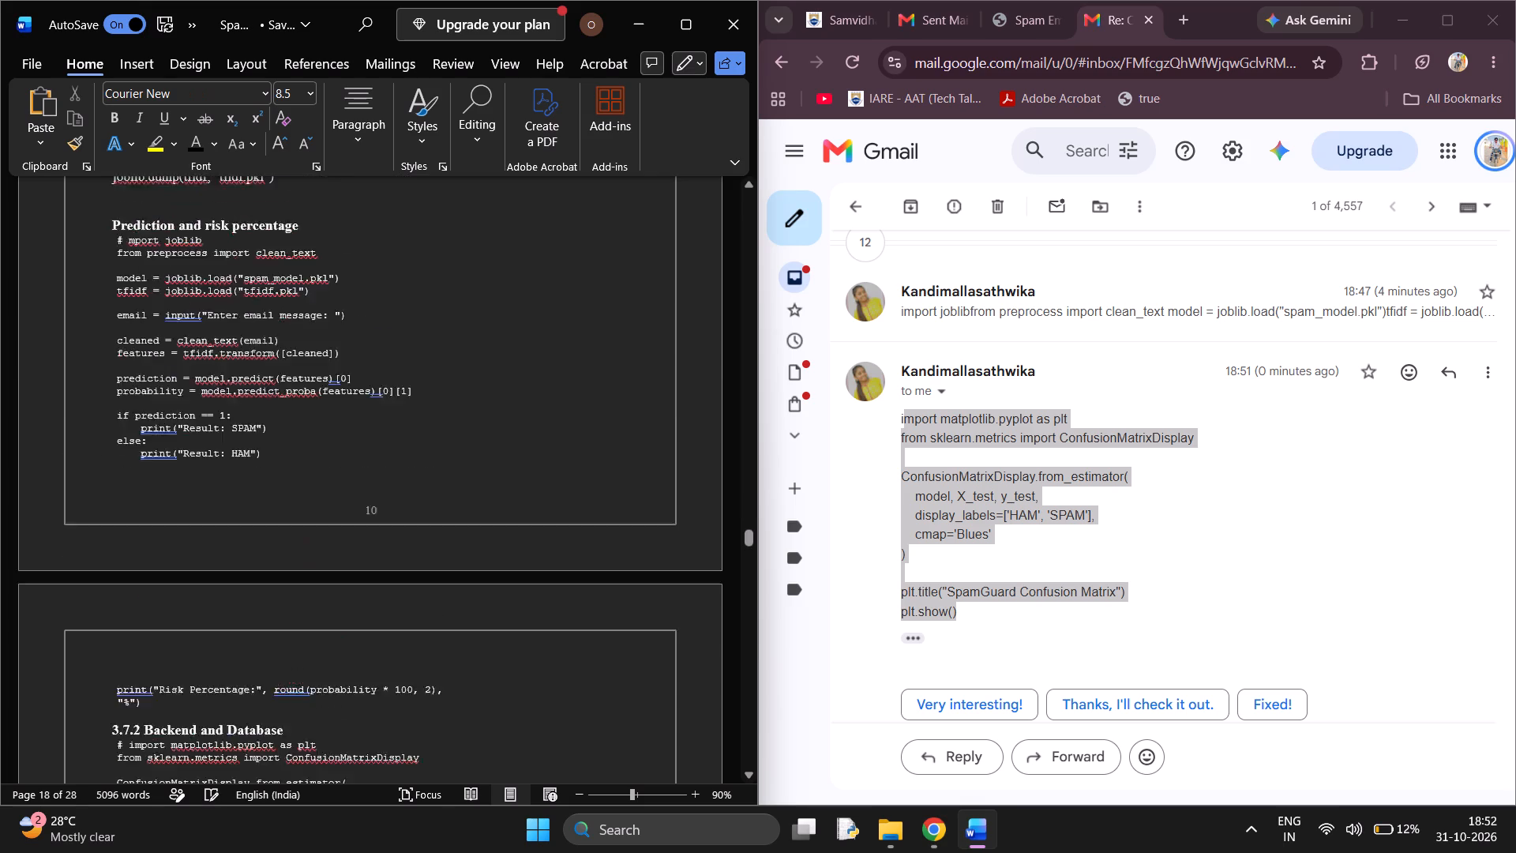
scroll(129, 526, up, 2)
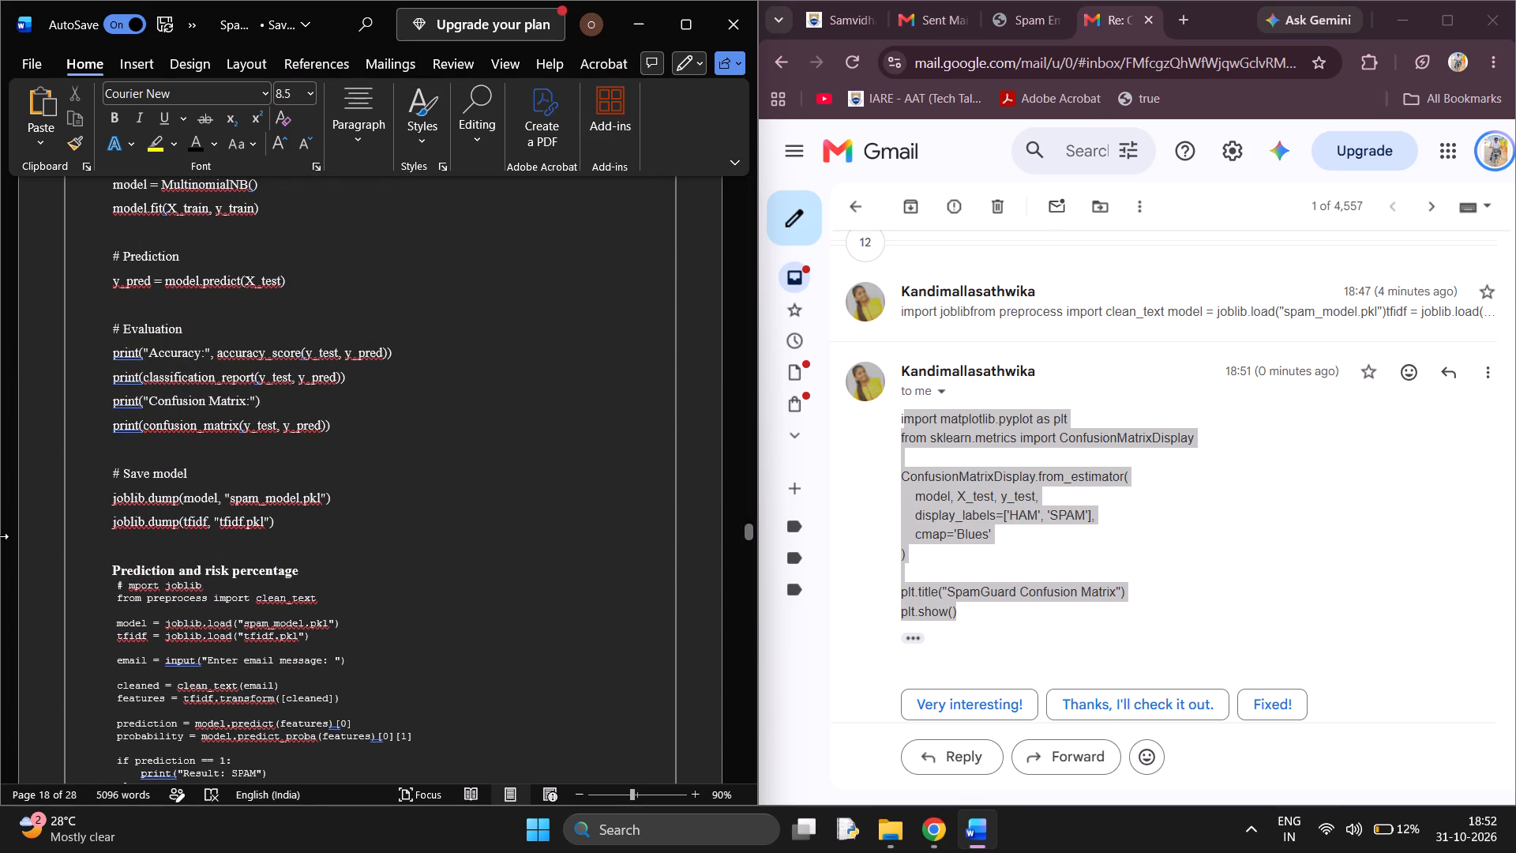
click(129, 587)
key(i)
Correct the first code line under the "Feature extraction and model training" heading to read "import pandas as pd".
scroll(129, 587, up, 1)
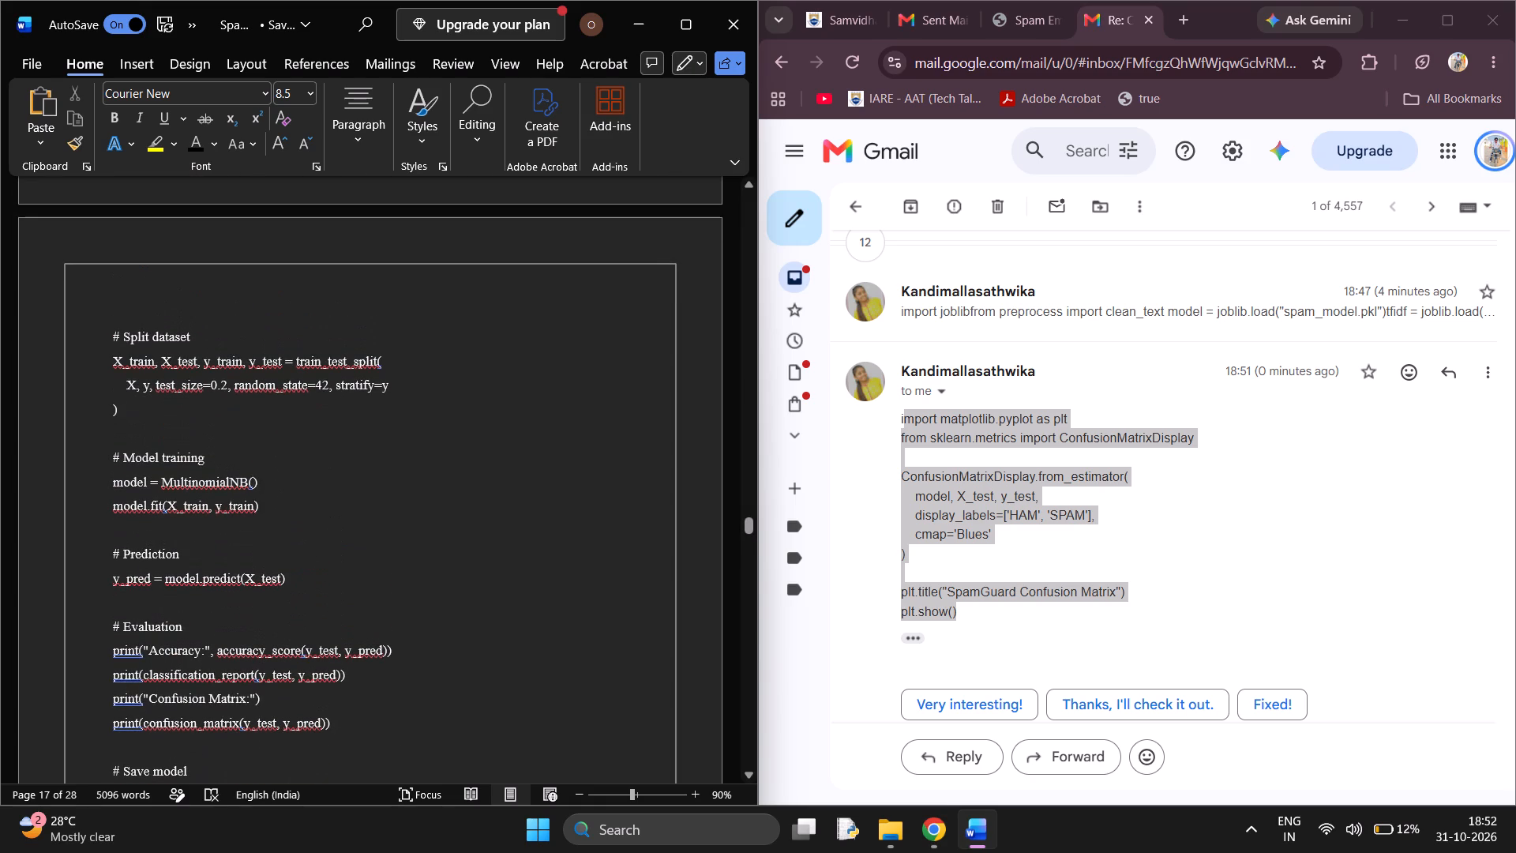
scroll(129, 587, up, 3)
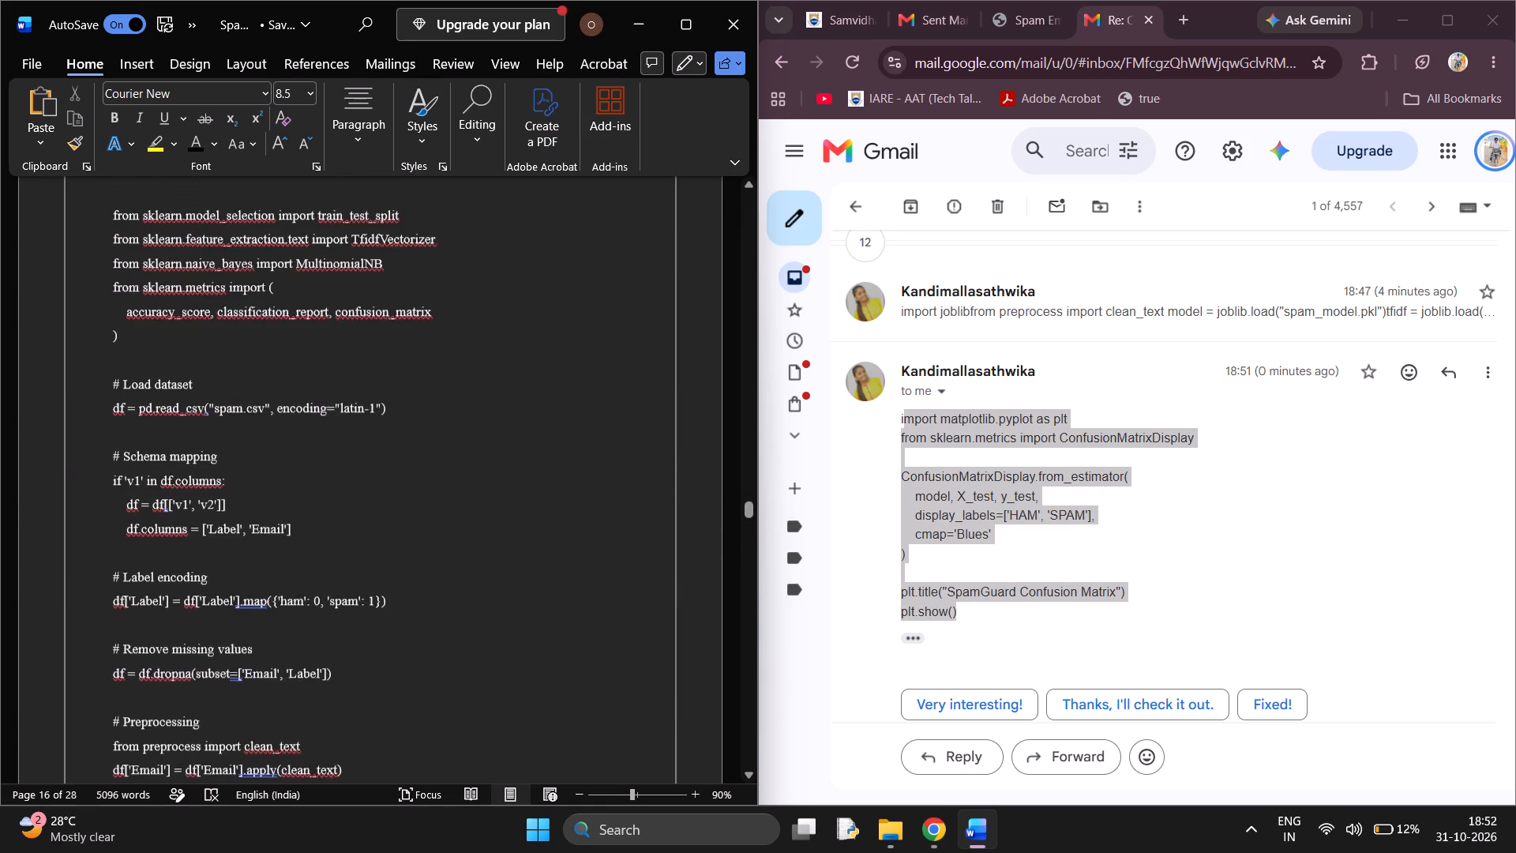
scroll(129, 587, up, 2)
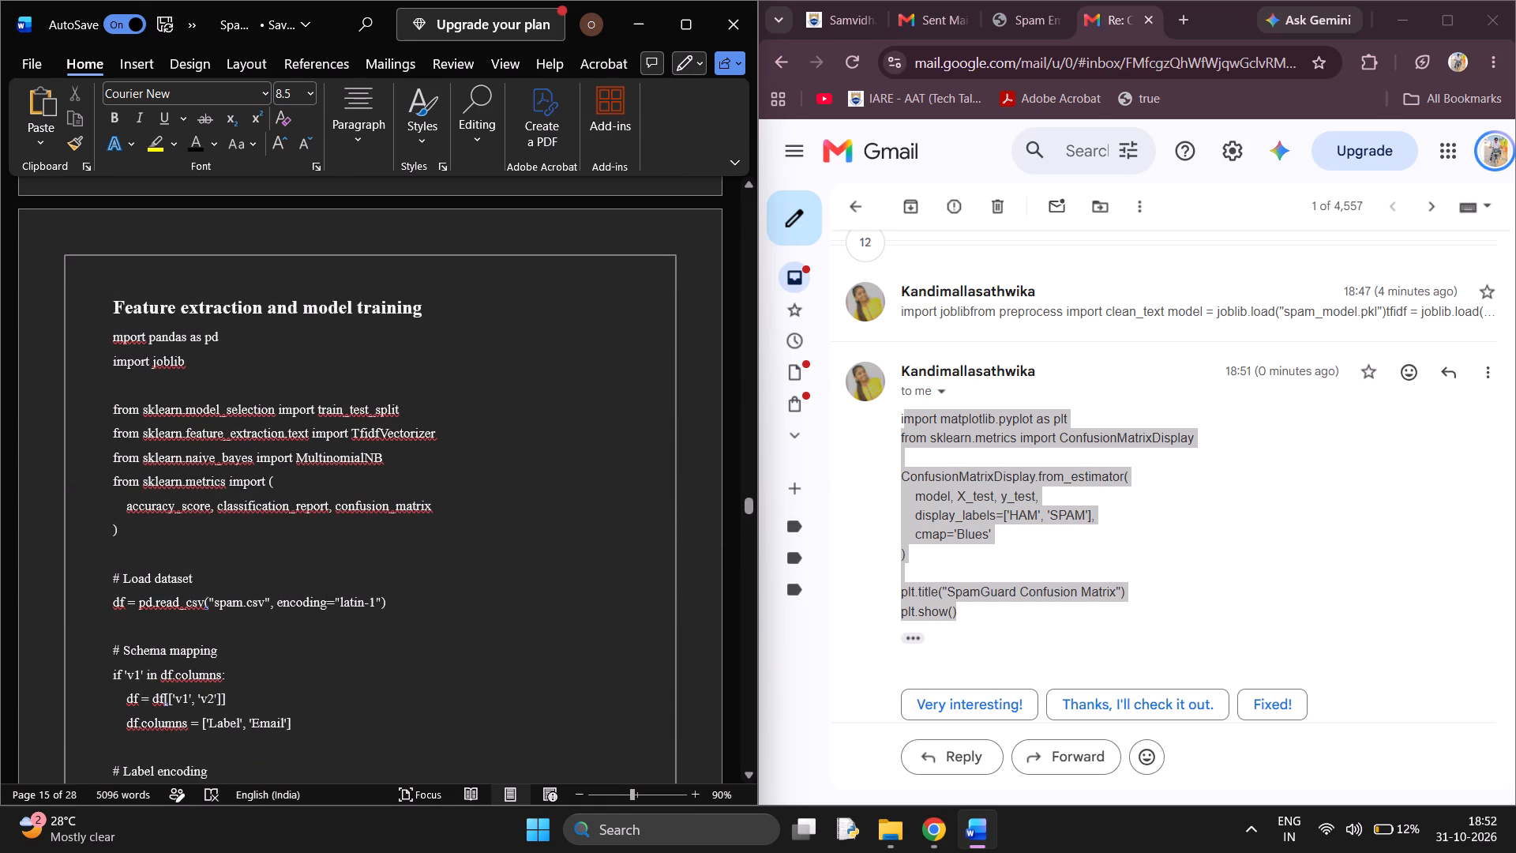
click(117, 336)
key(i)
Insert "# " before "import re" under heading 3.7.1 and undo the automatic heading formatting so it stays plain text.
scroll(117, 336, up, 1)
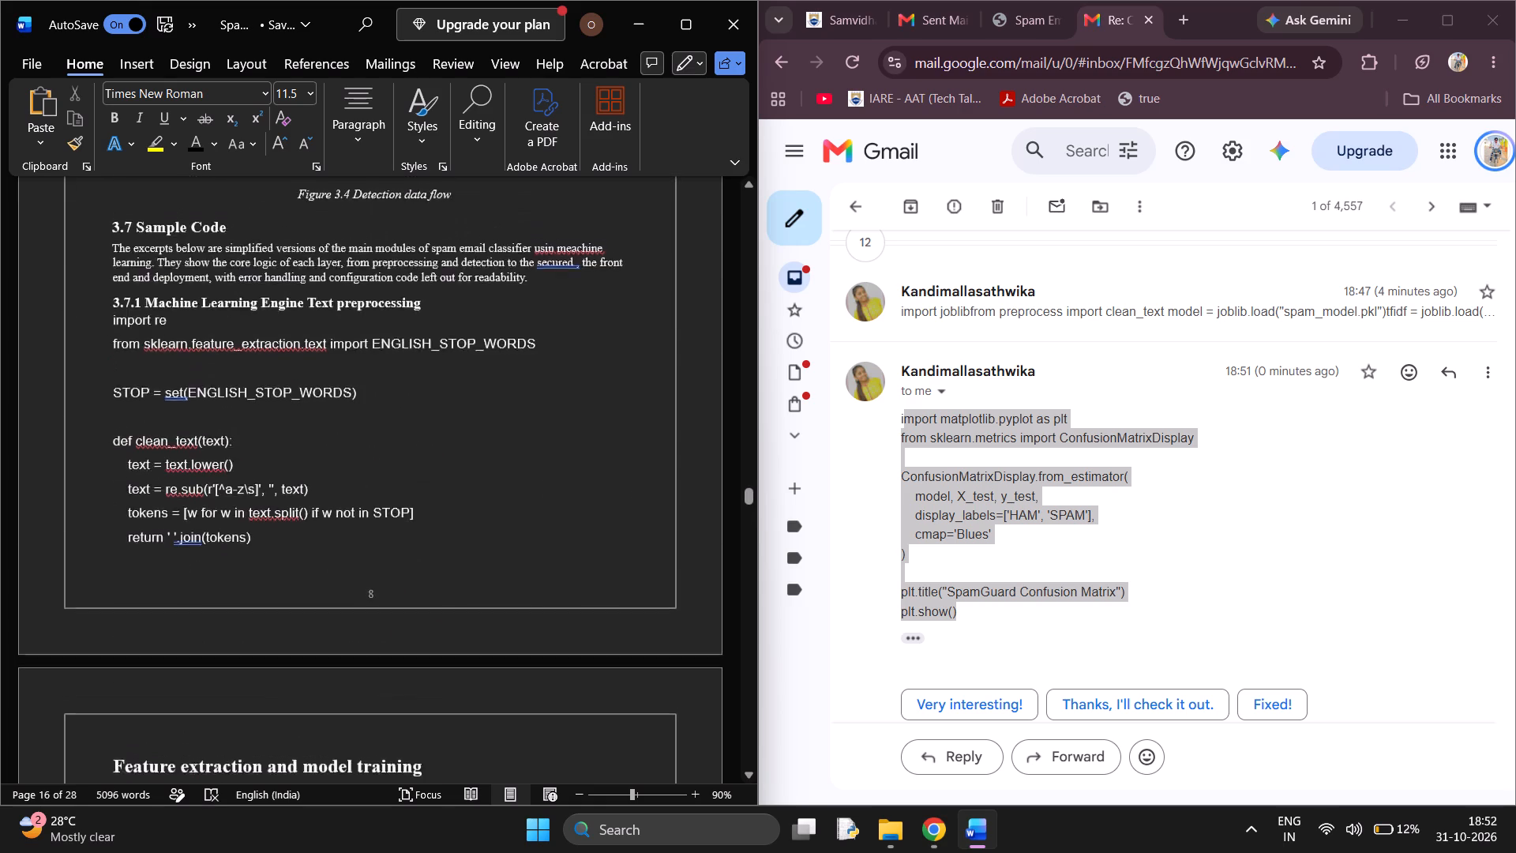
scroll(117, 336, up, 2)
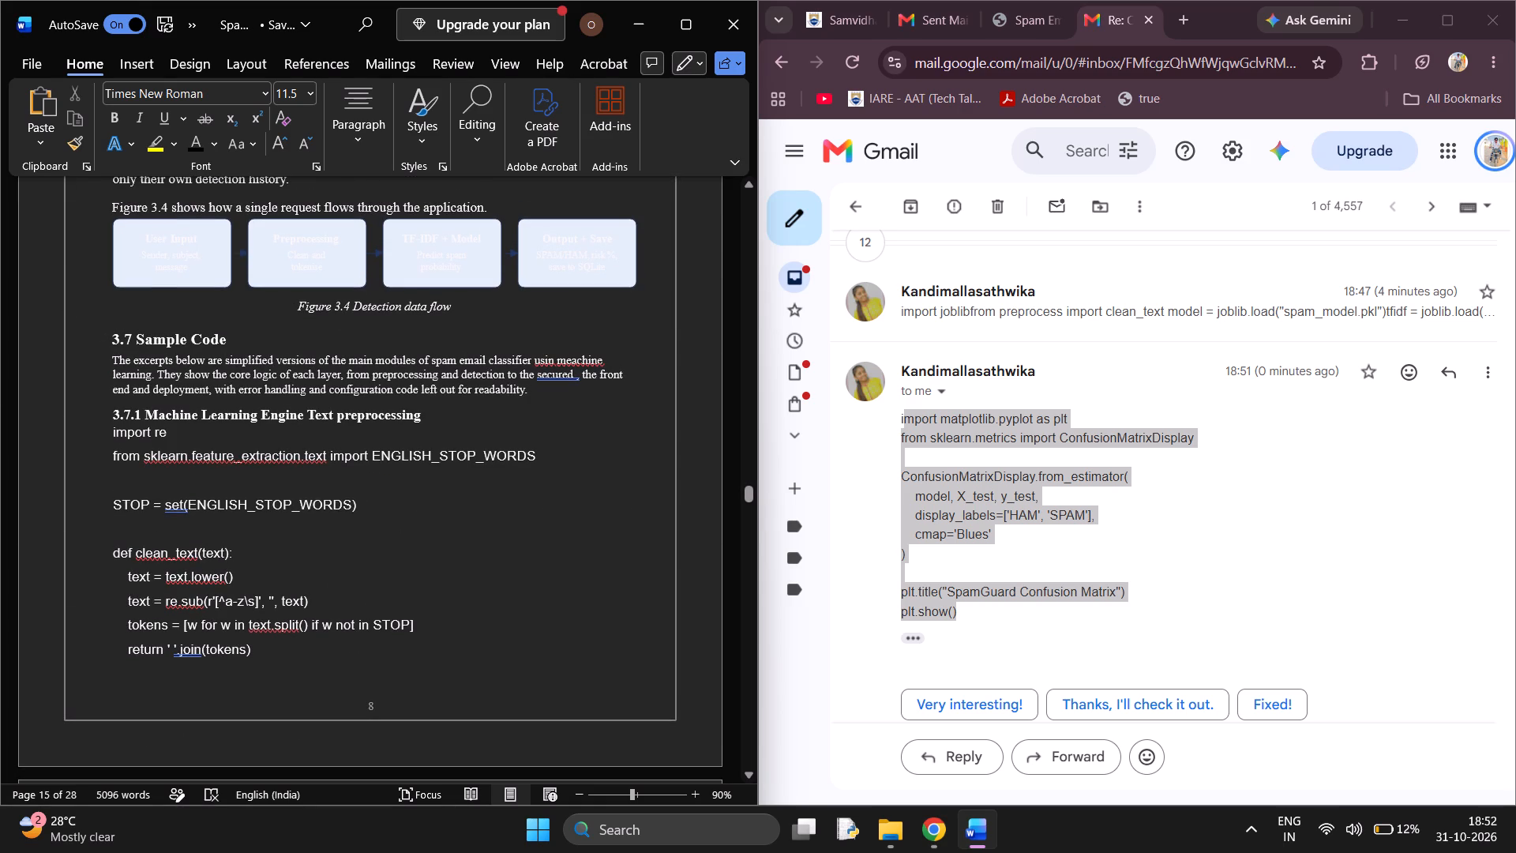
click(108, 428)
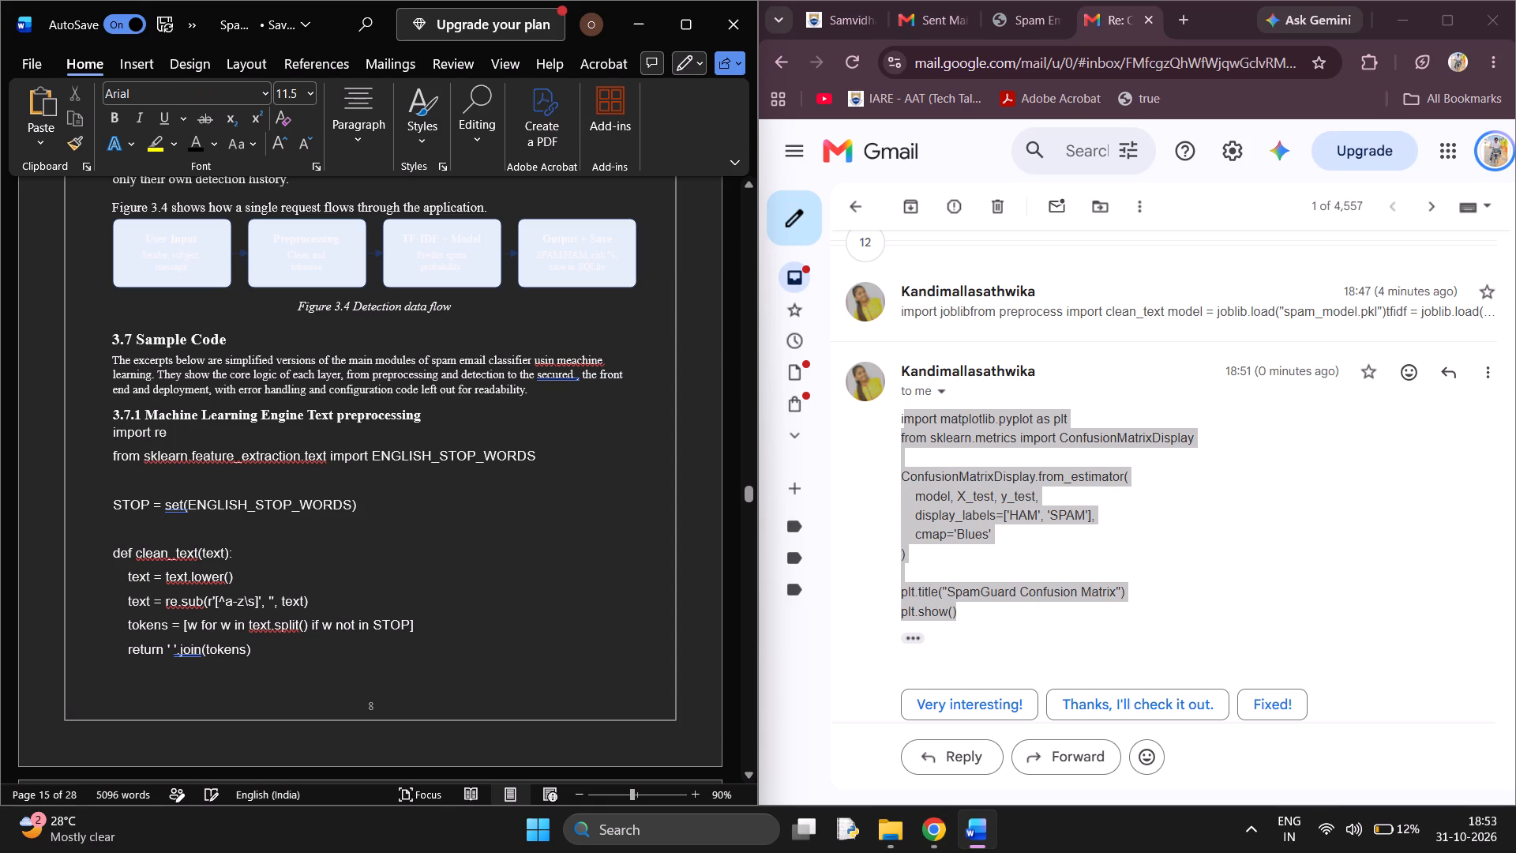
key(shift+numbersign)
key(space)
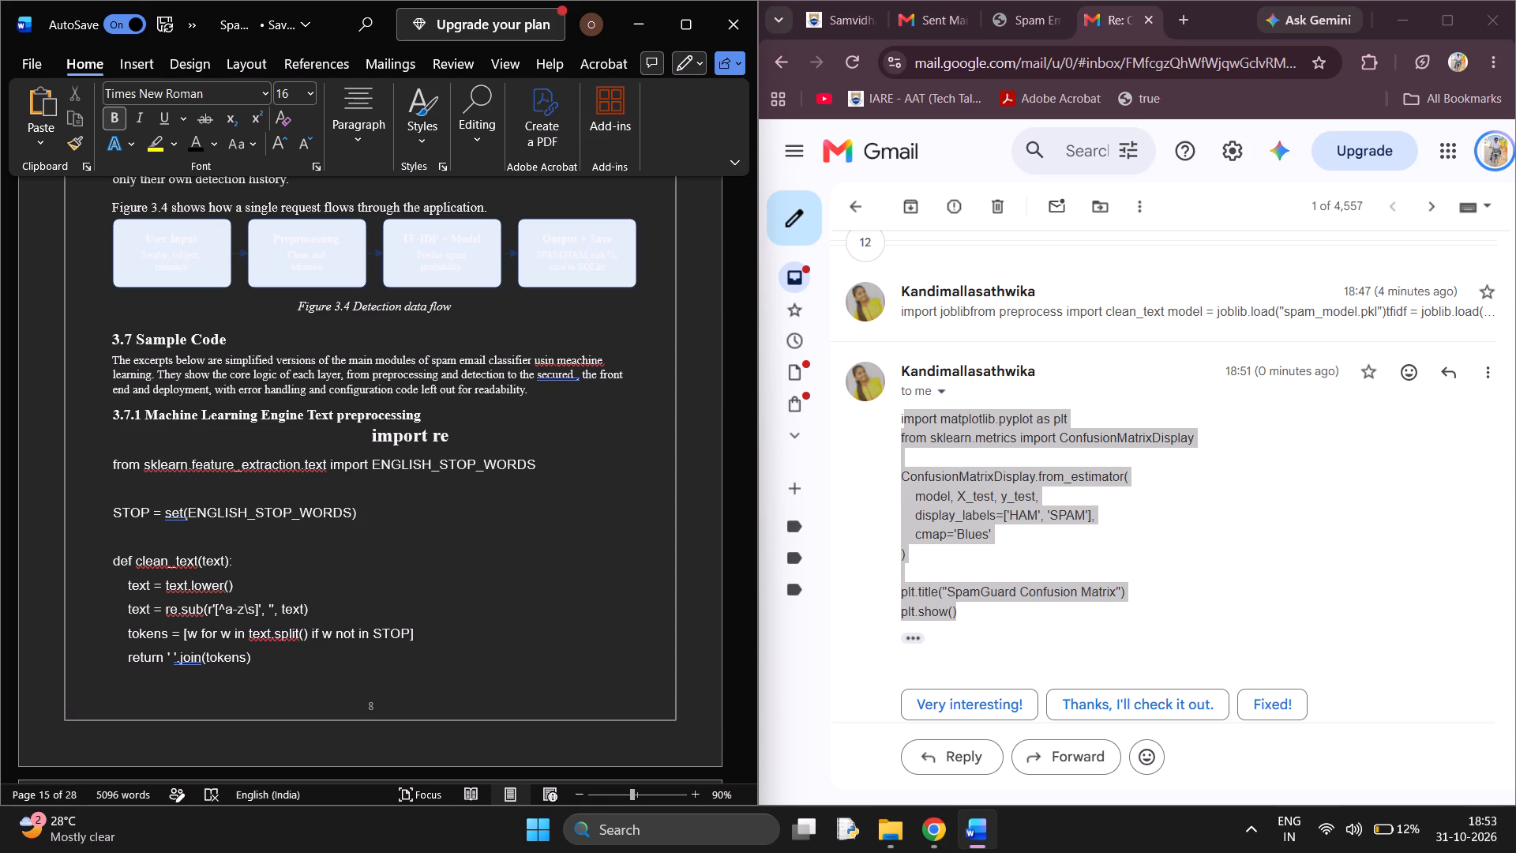
key(ctrl+z)
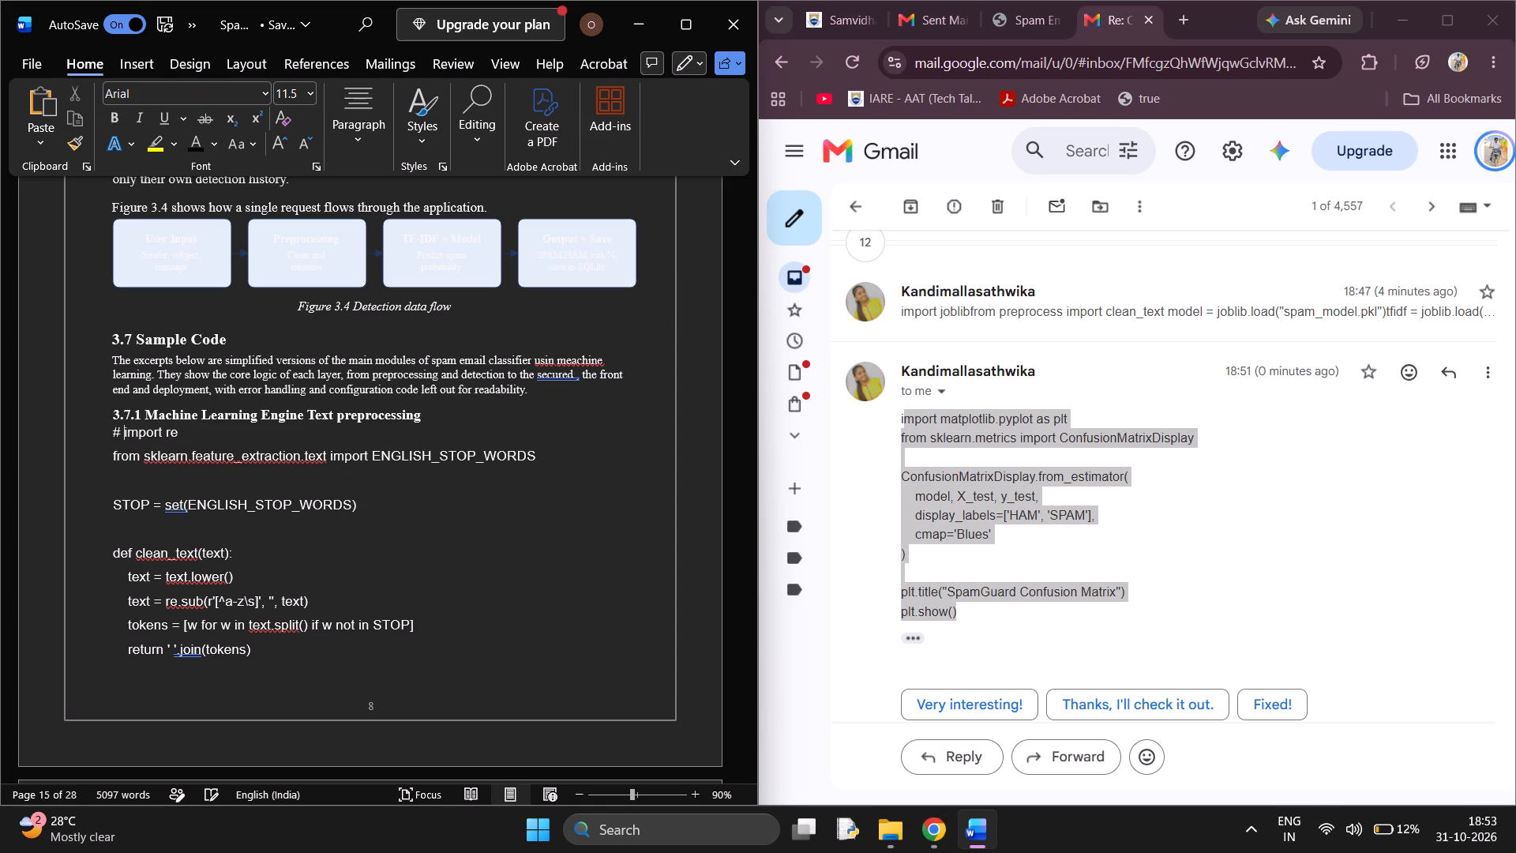
Set the font size of the "#" before "import re" under heading 3.7.1 to 9.
drag(111, 430, 125, 434)
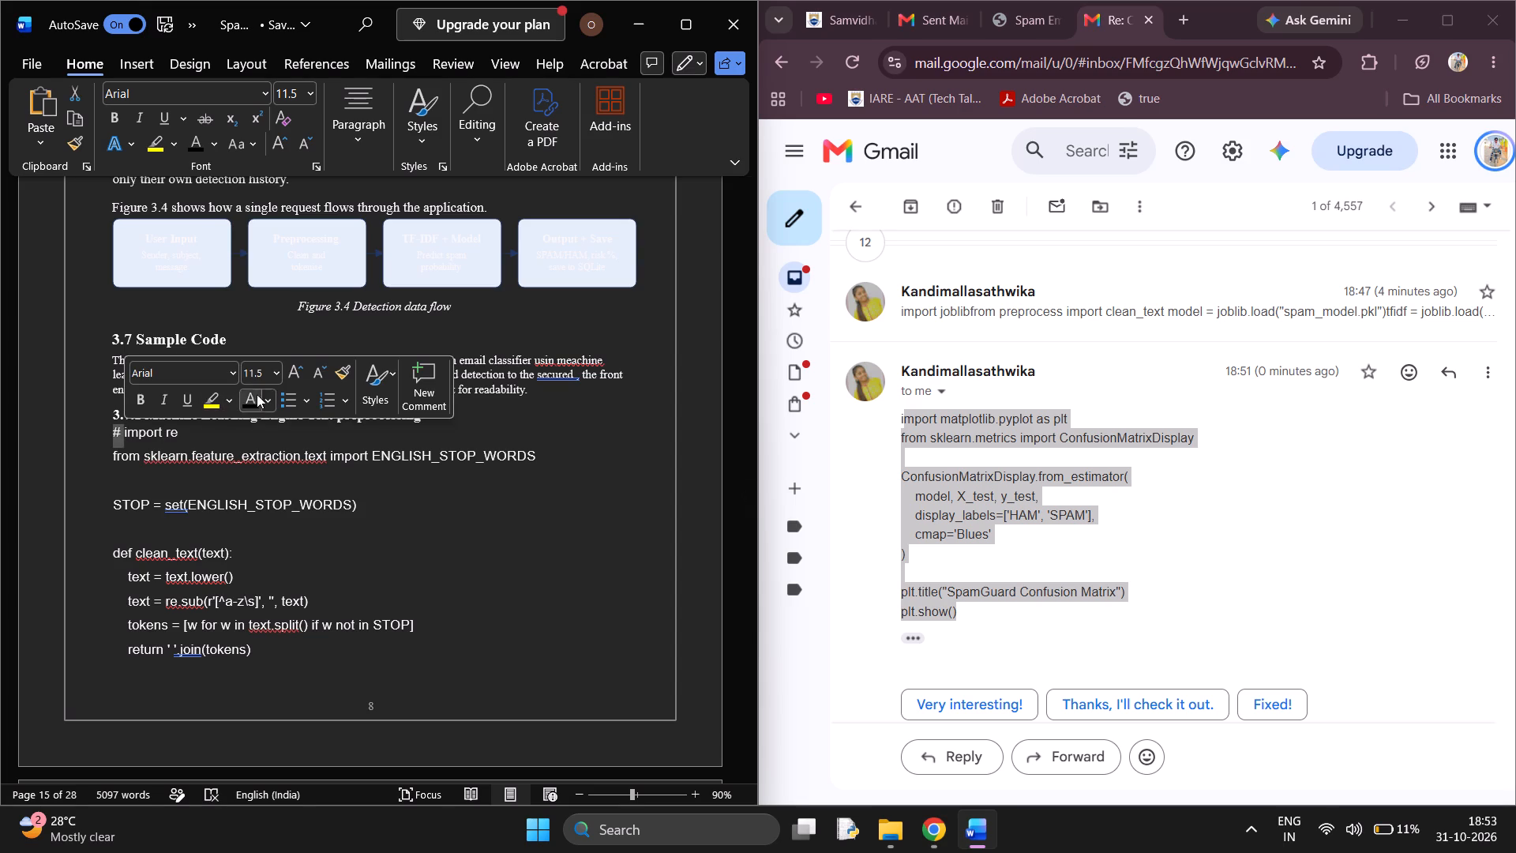
click(278, 370)
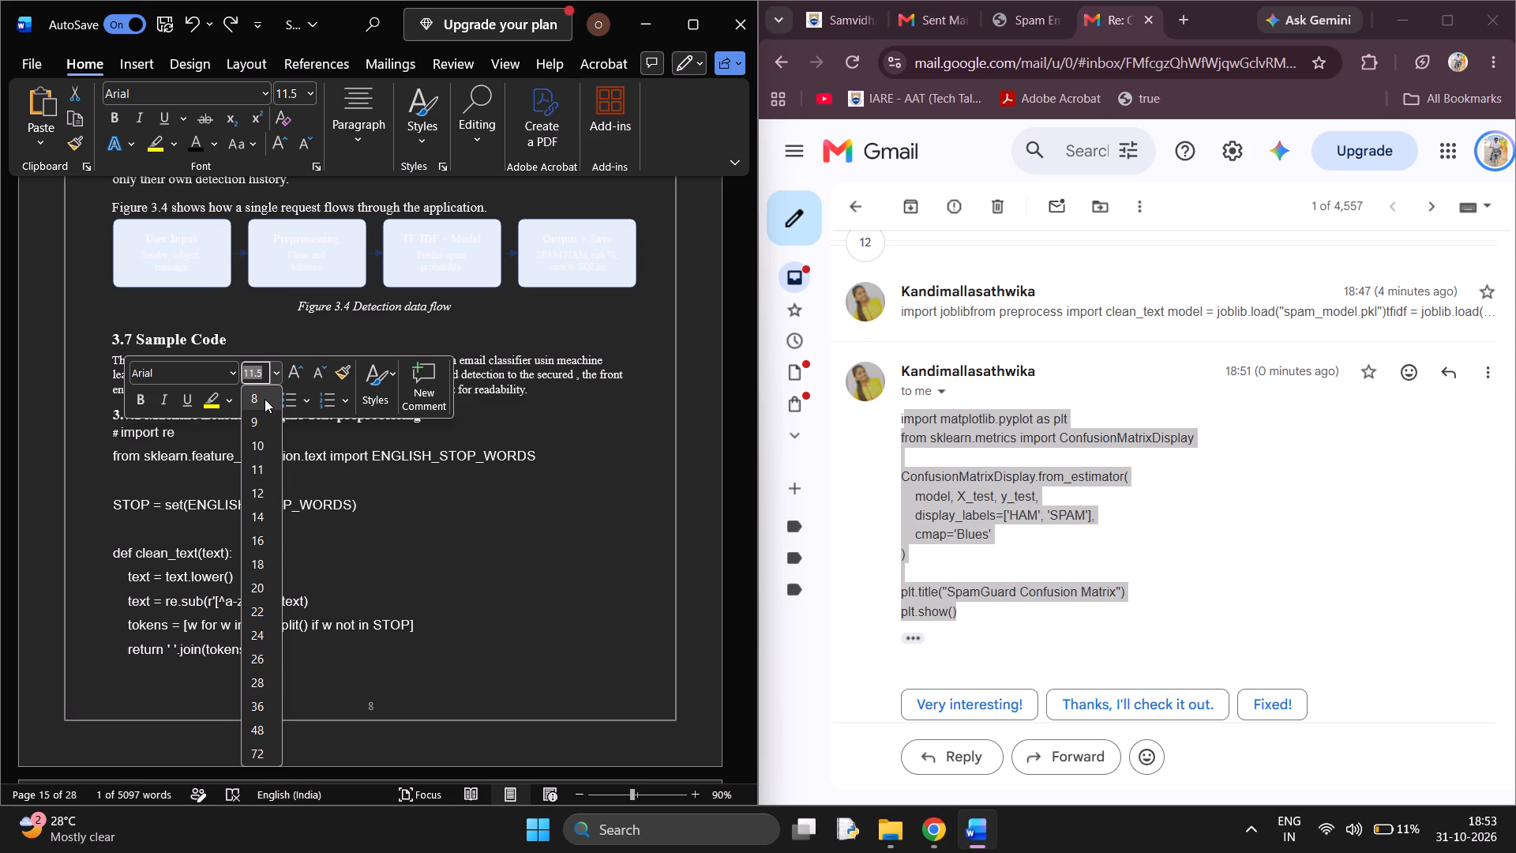
click(257, 420)
click(360, 510)
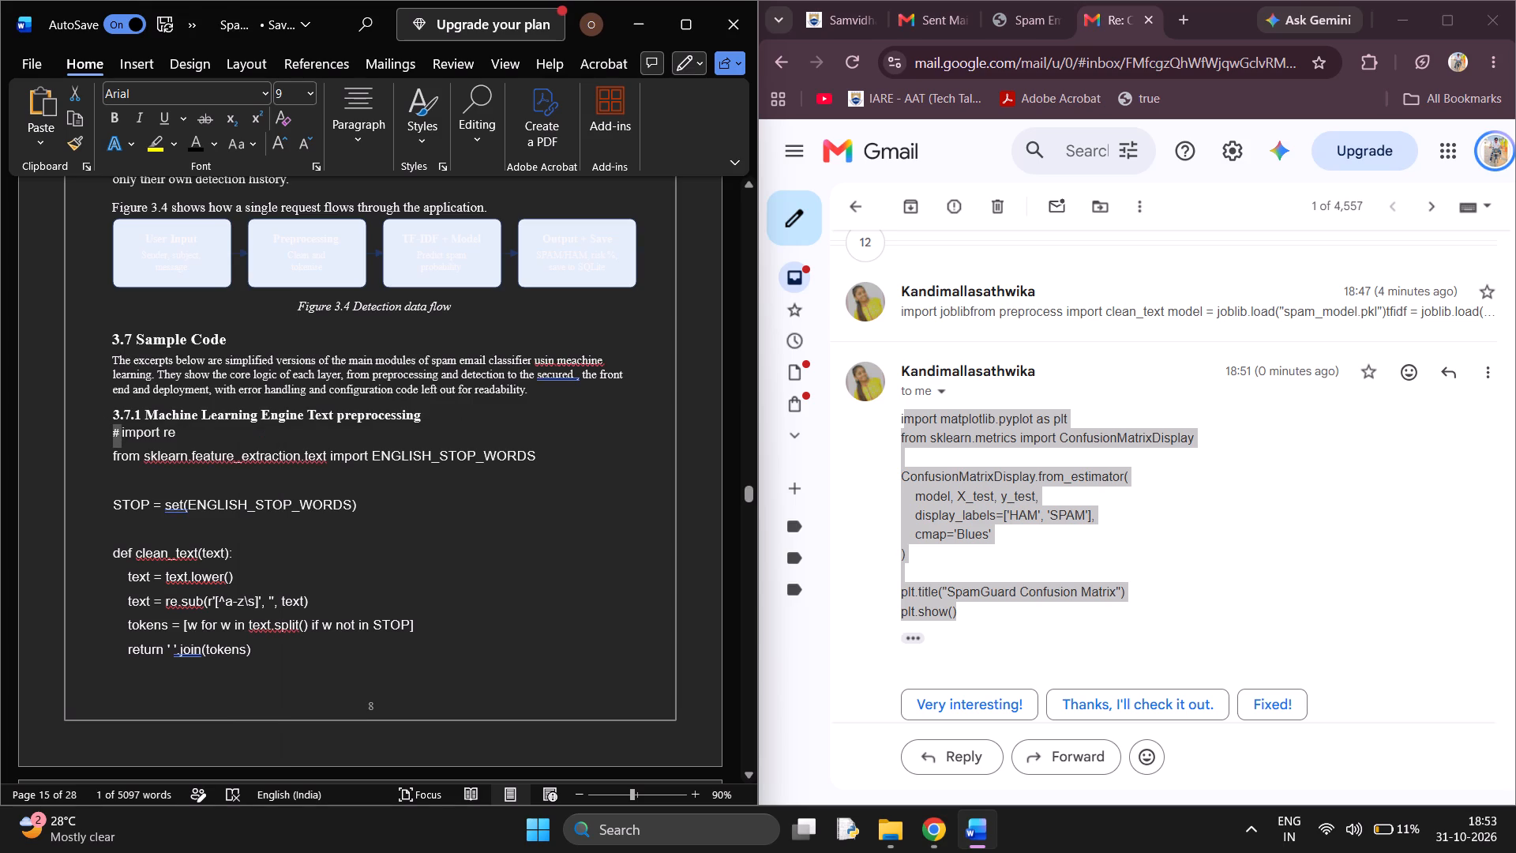
Replace the accuracy placeholder in the first bullet of section 5.1 Key Findings with 92.3, keeping the percent sign and brackets.
scroll(360, 510, down, 1)
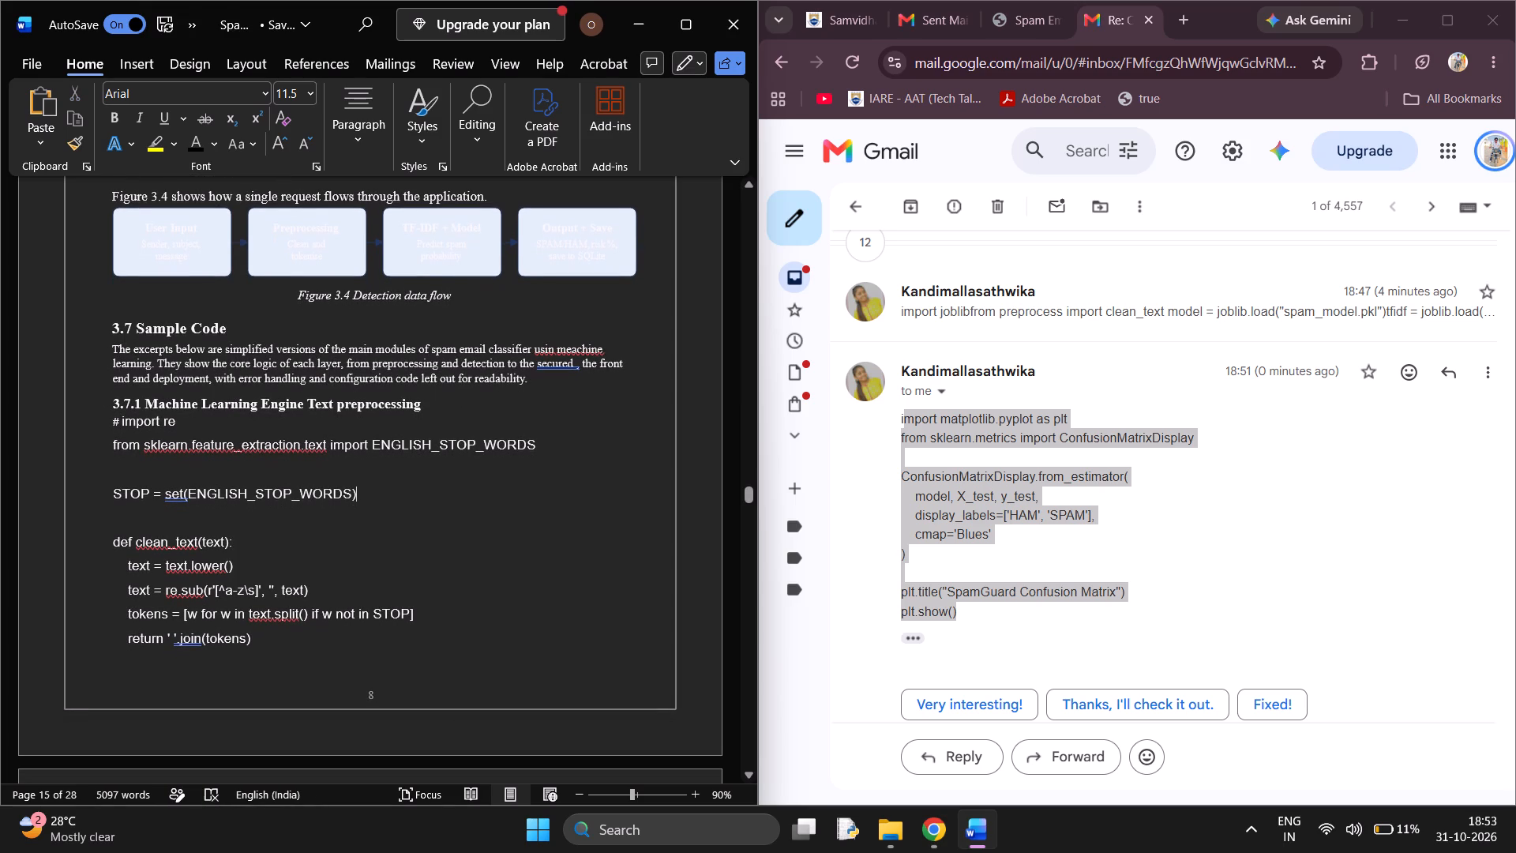
scroll(360, 510, down, 4)
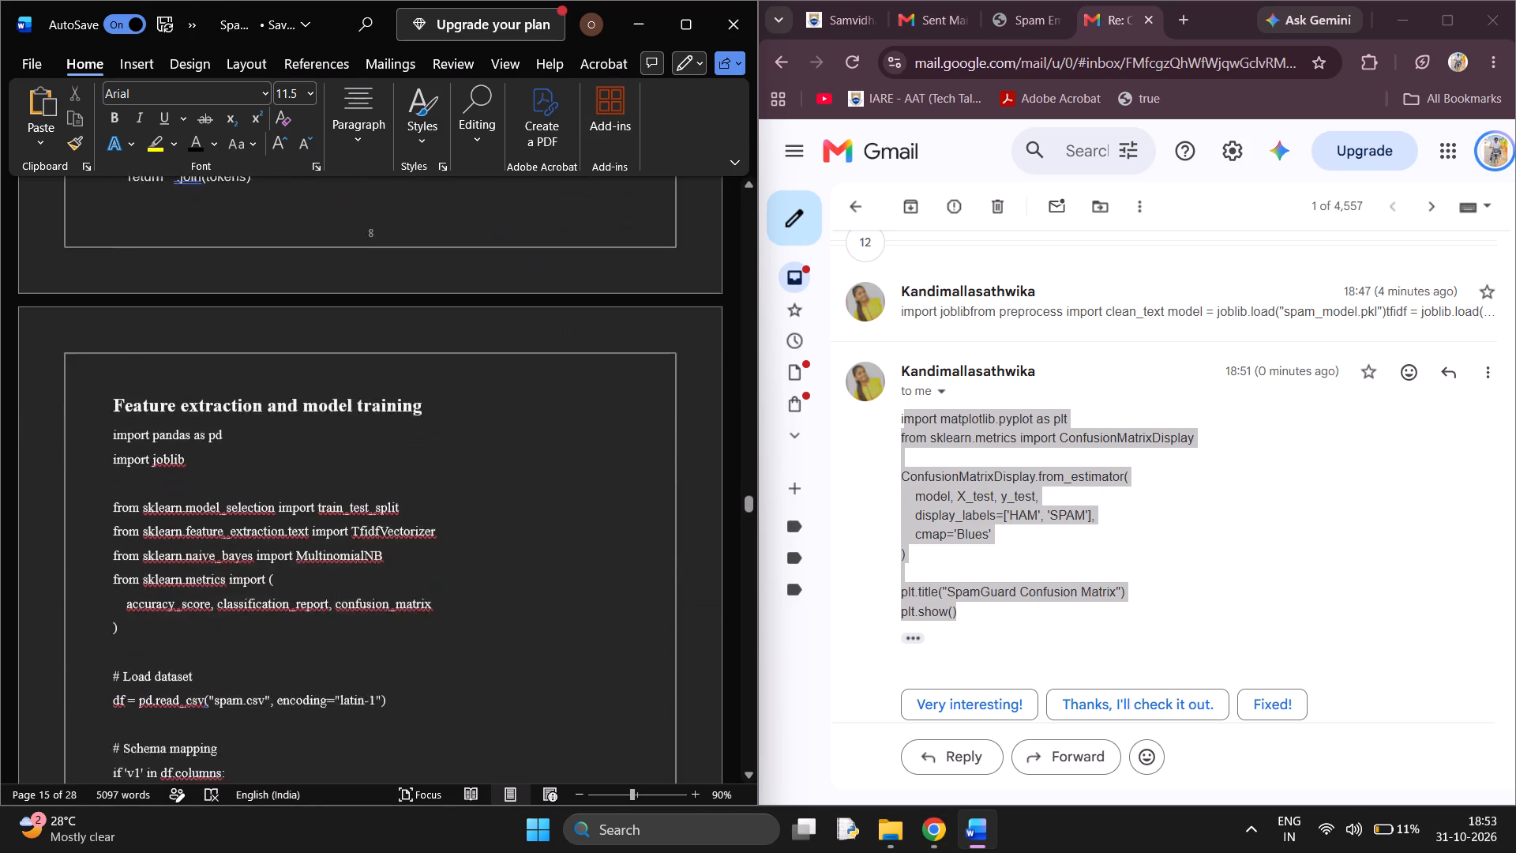
scroll(360, 510, down, 6)
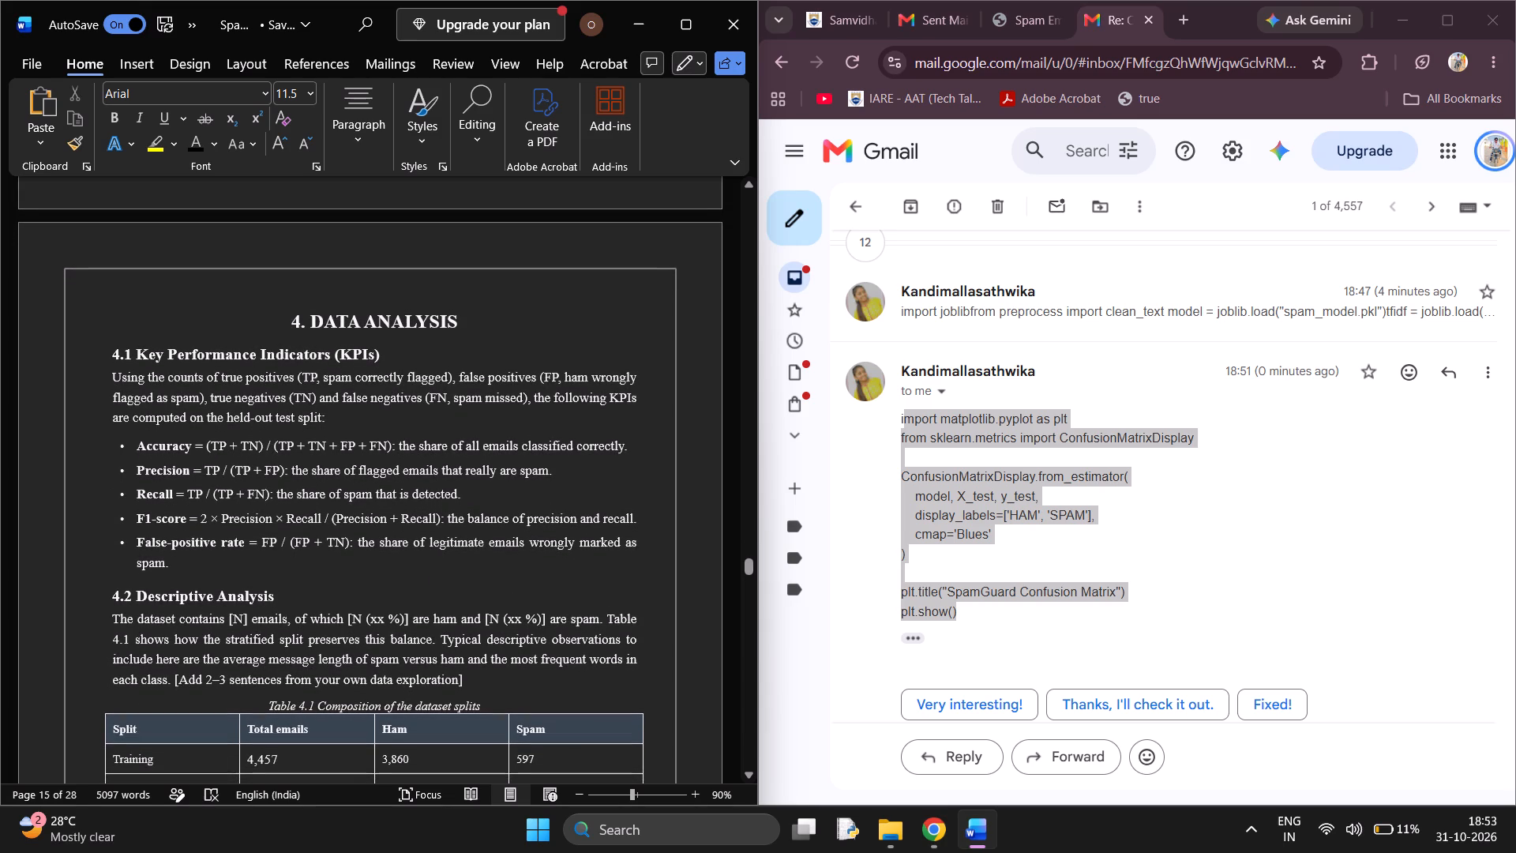
scroll(360, 510, down, 1)
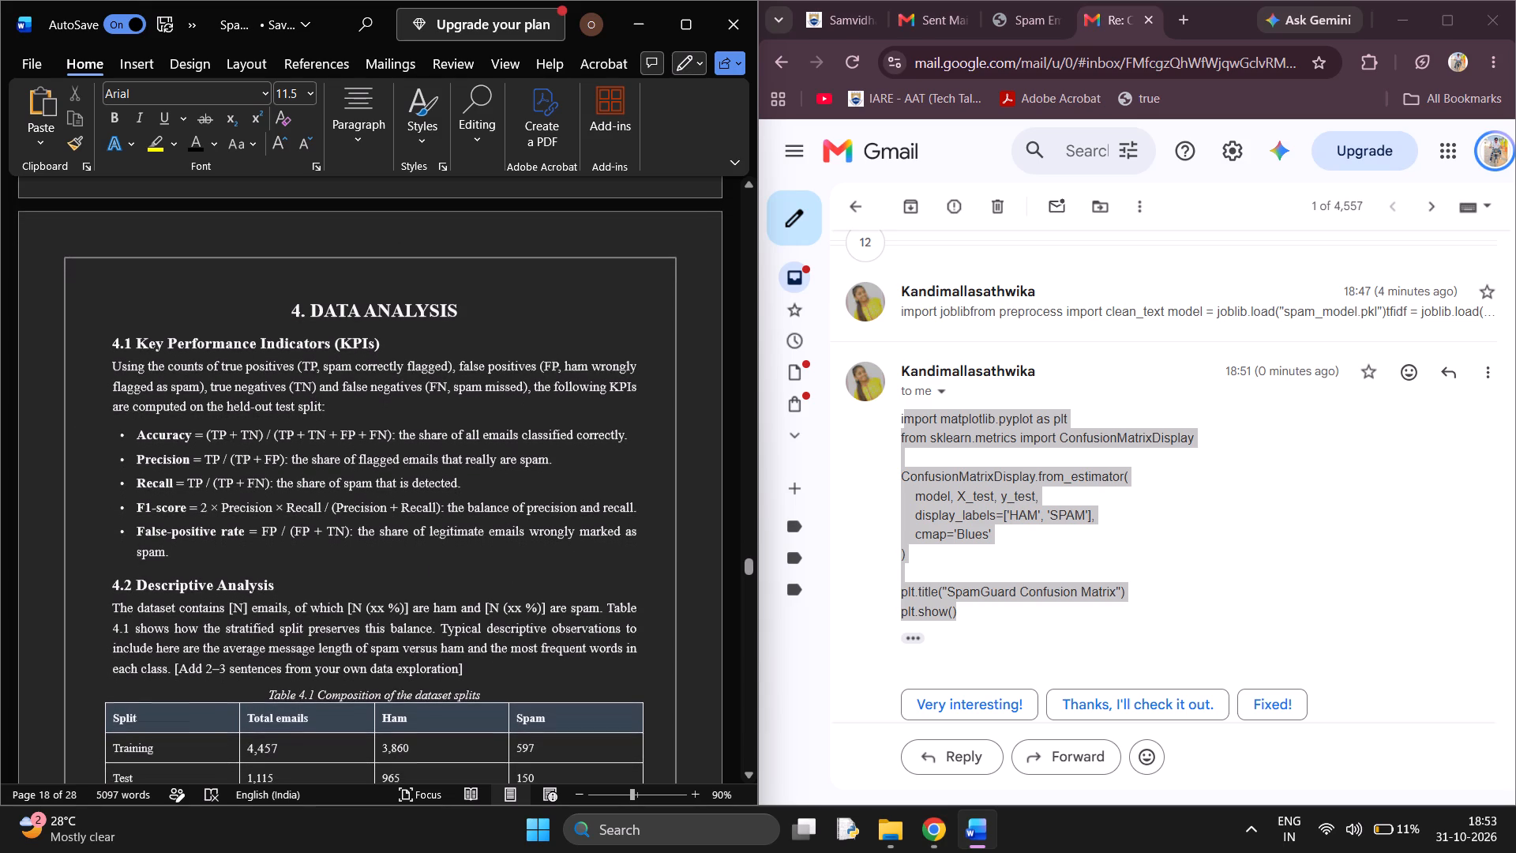
scroll(360, 510, down, 2)
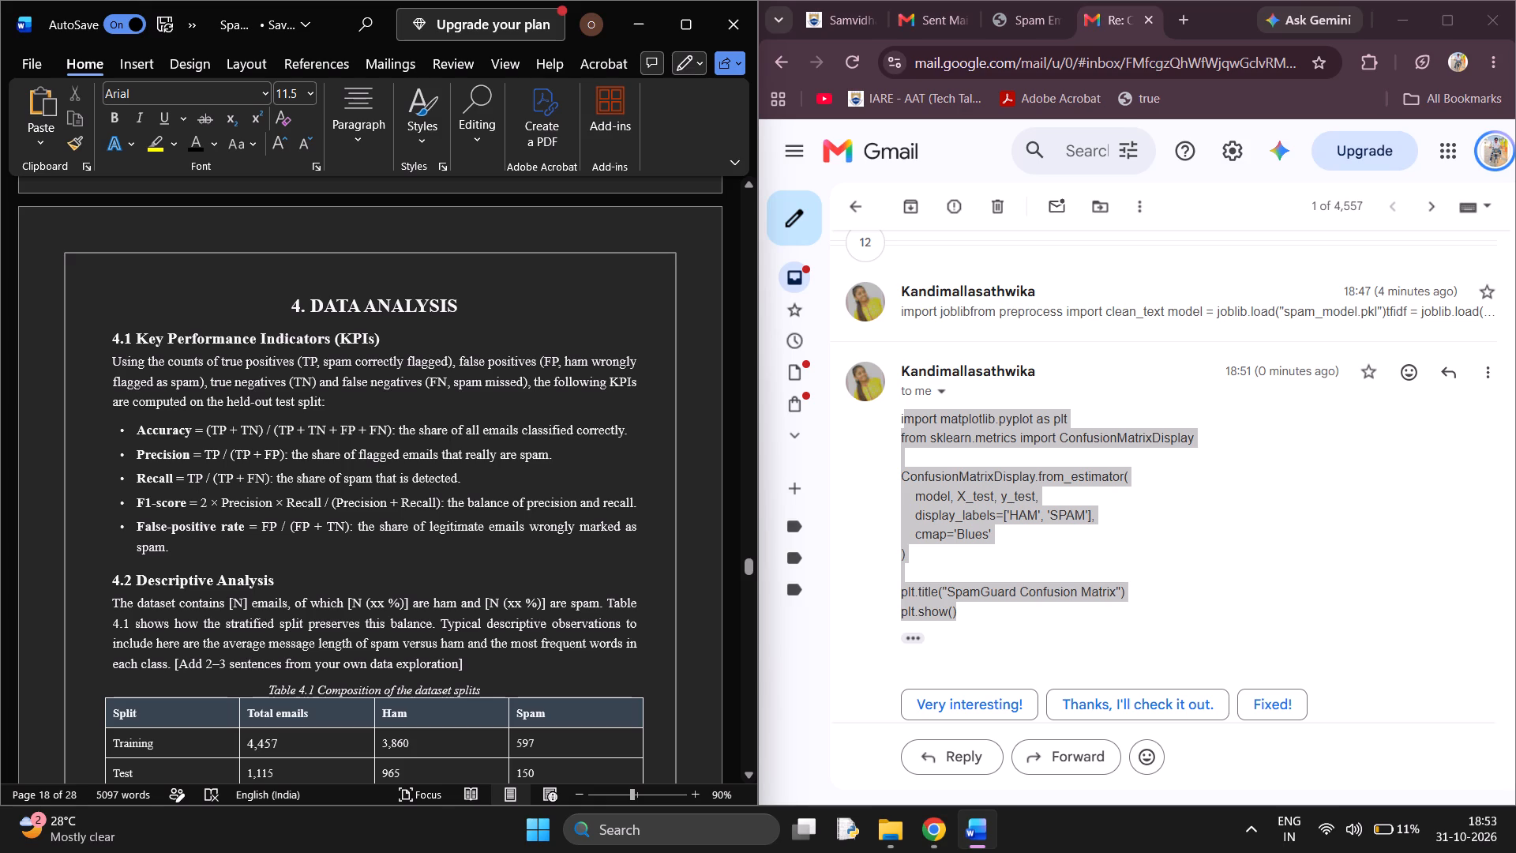
scroll(453, 434, down, 2)
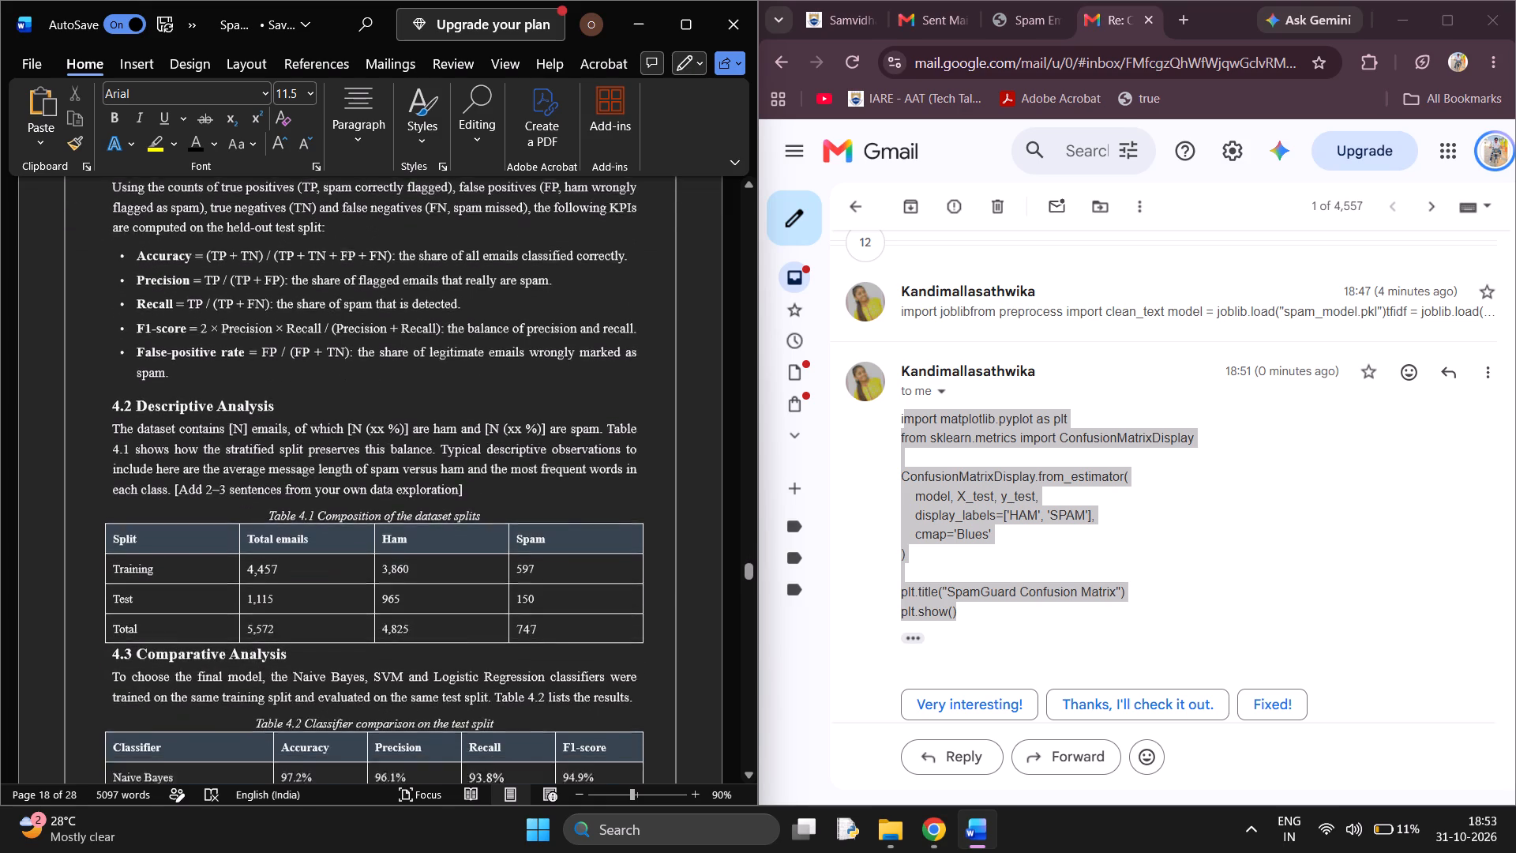
scroll(453, 434, down, 6)
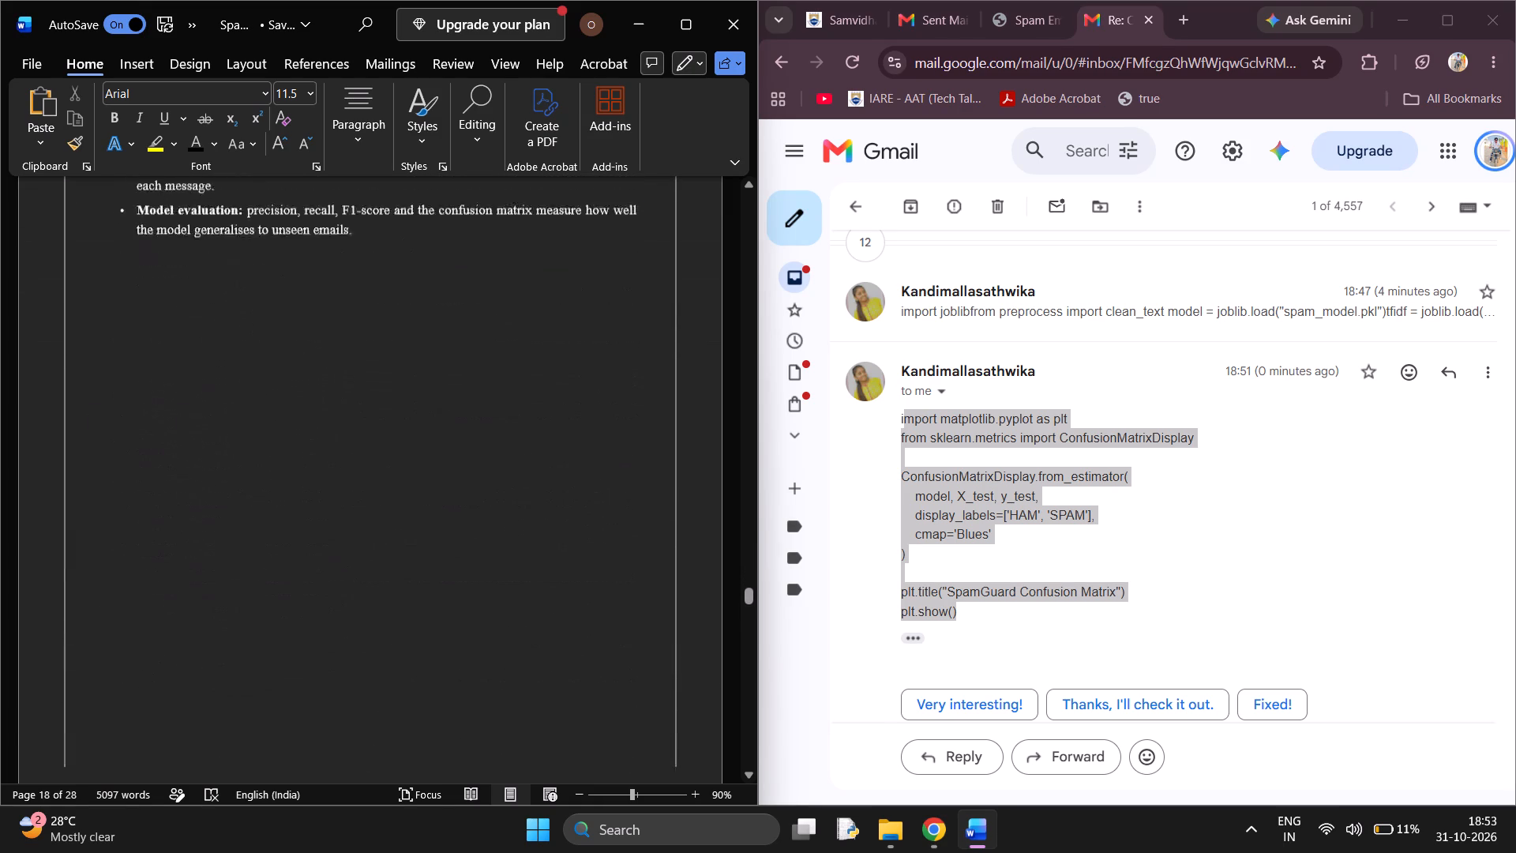
scroll(453, 434, down, 3)
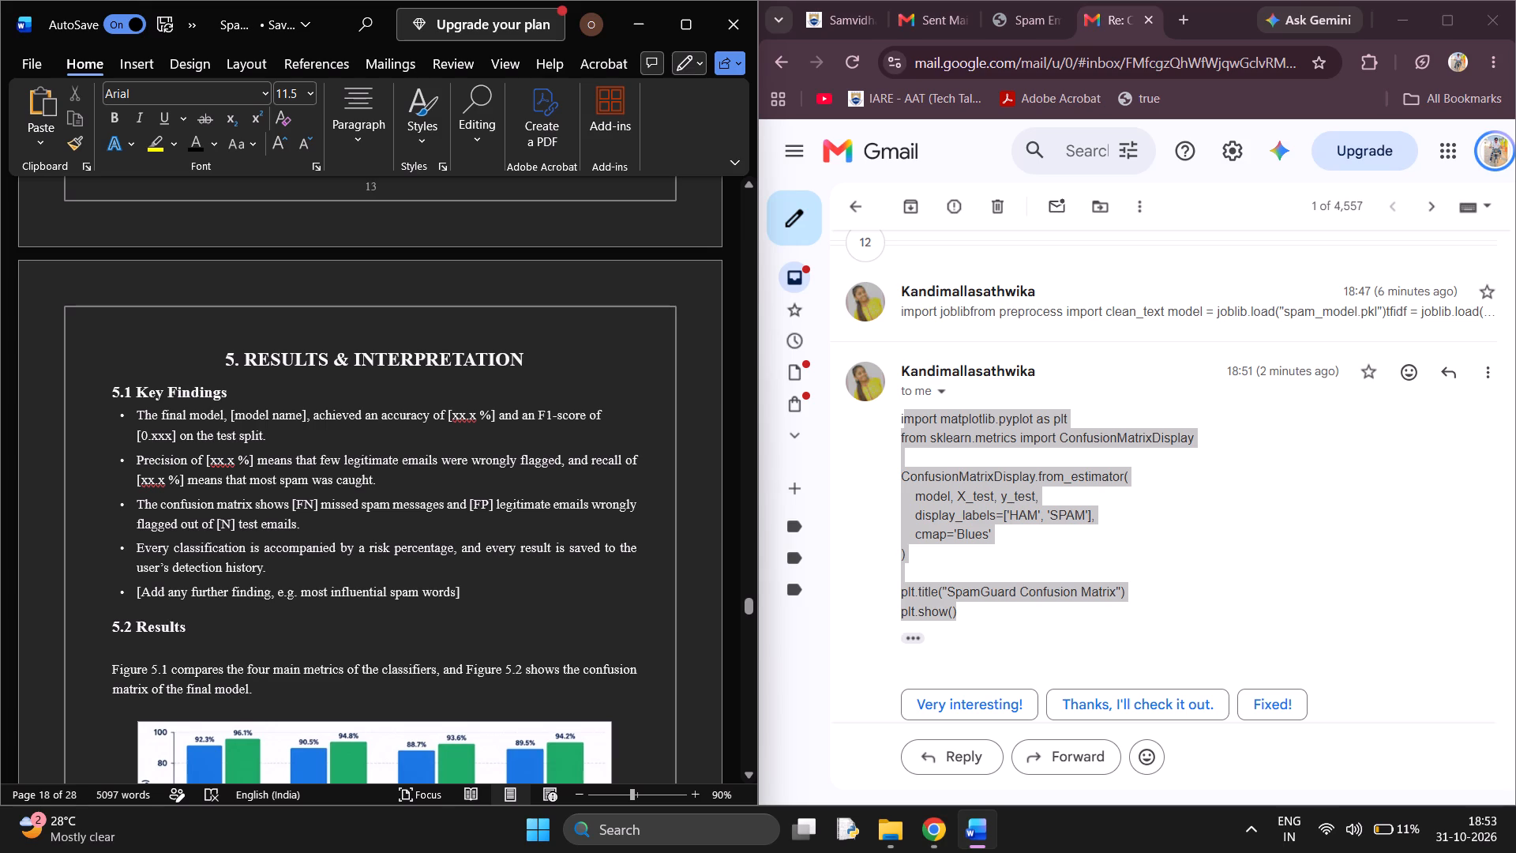
click(479, 415)
key(BackSpace)
key(BackSpace)
key(BackSpace)
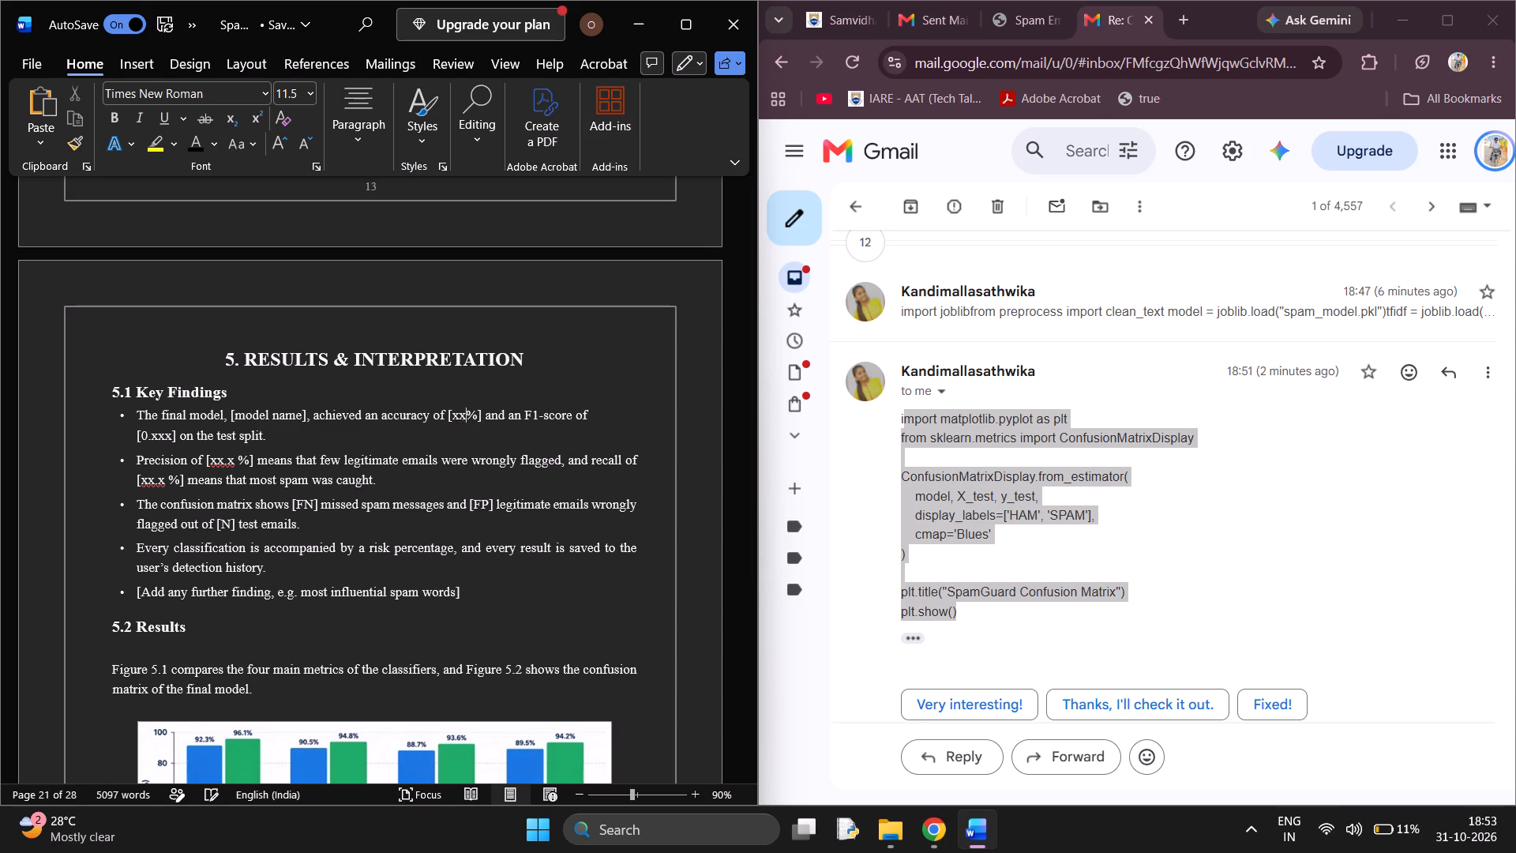
key(BackSpace)
key(BackSpace)
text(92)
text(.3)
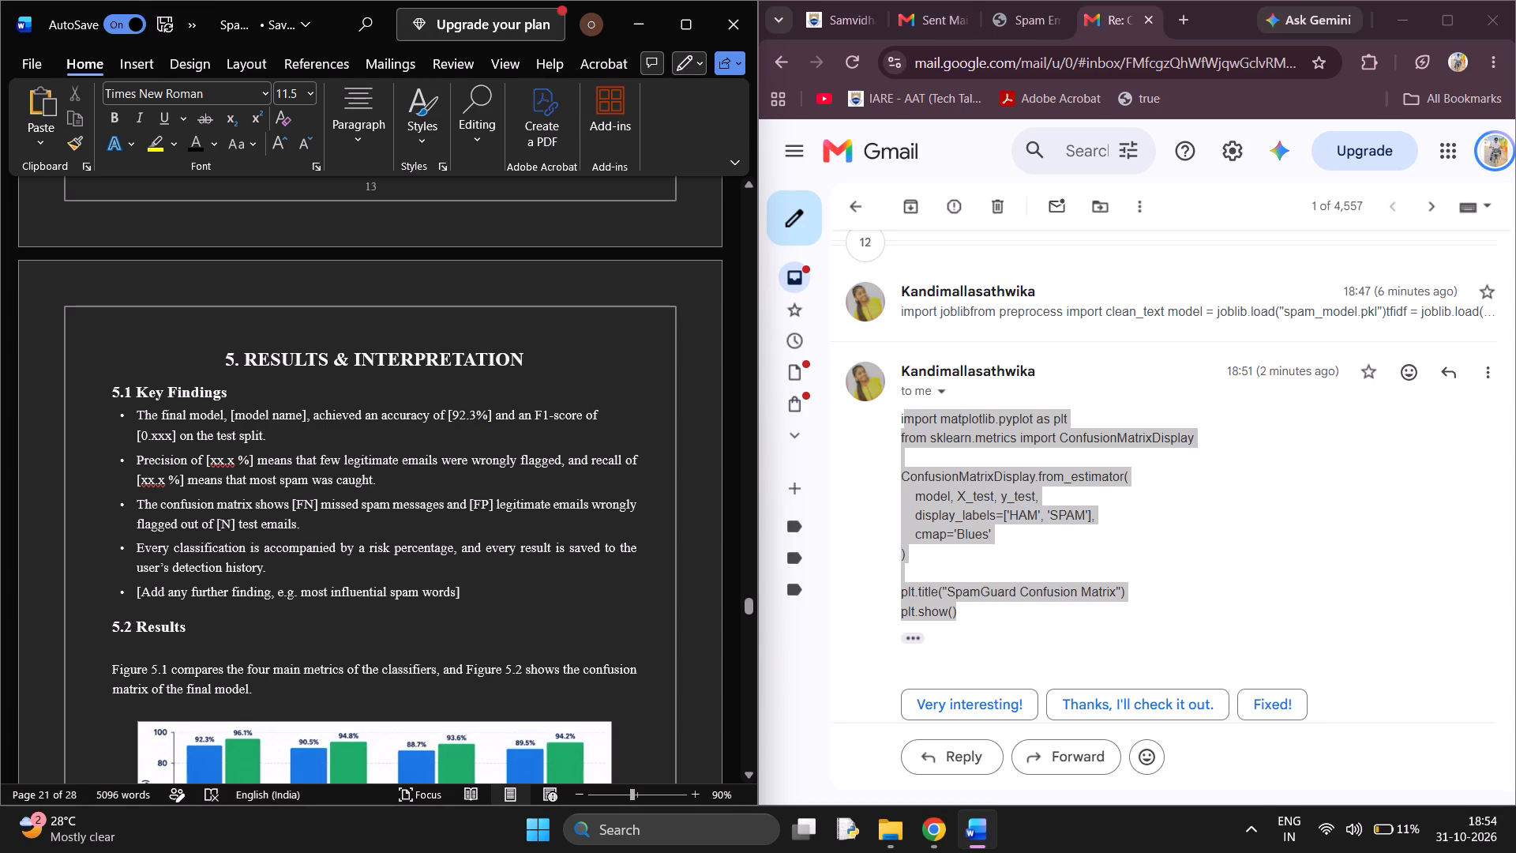
Replace the F1-score placeholder in the first bullet of section 5.1 Key Findings with 89.4%.
click(171, 434)
key(BackSpace)
key(BackSpace)
key(BackSpace)
key(BackSpace)
key(BackSpace)
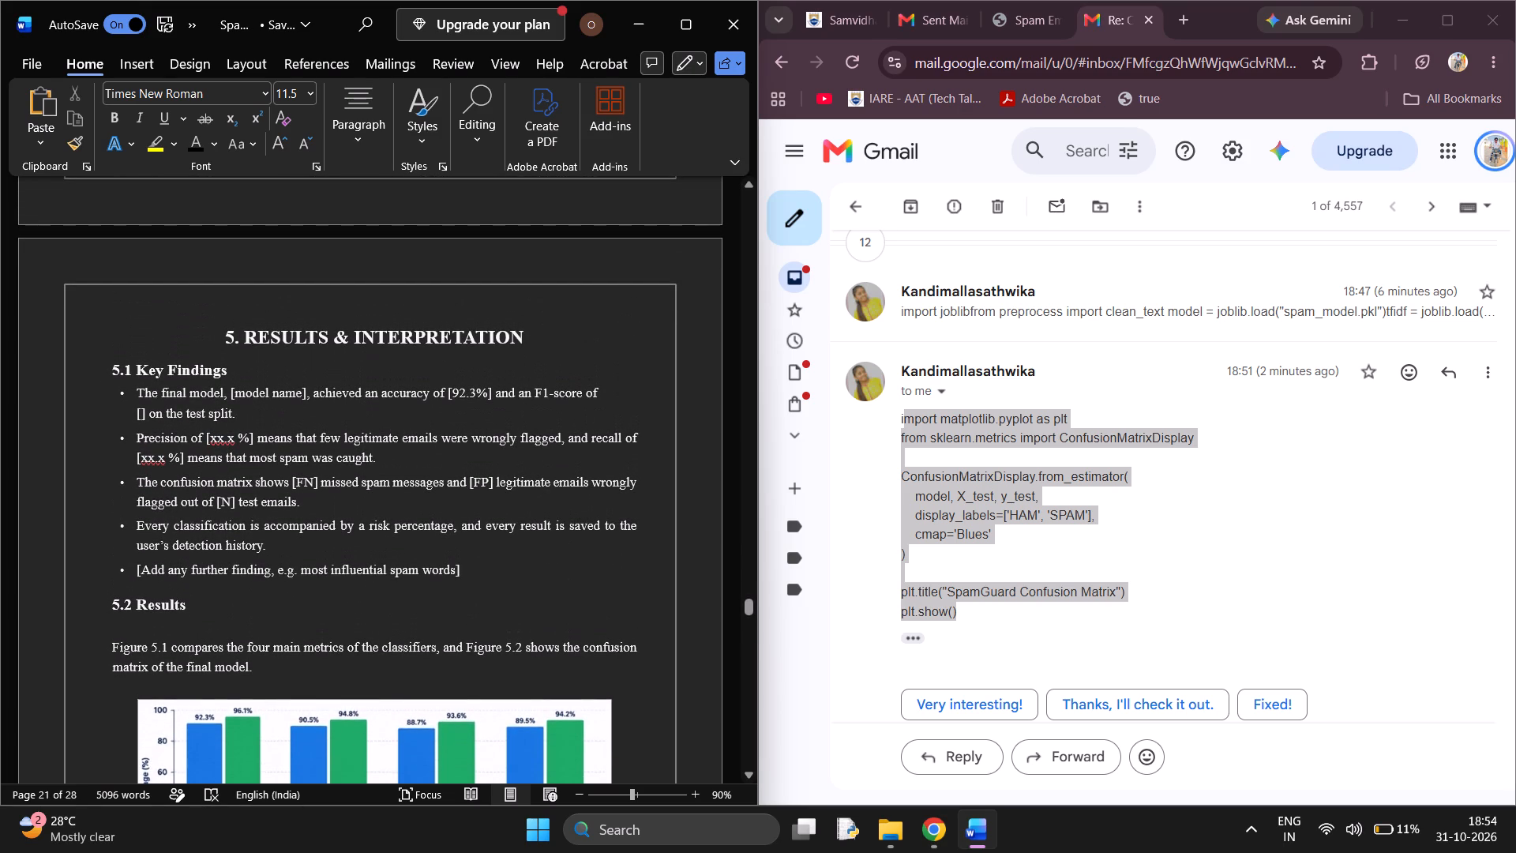
key(6)
key(BackSpace)
key(8)
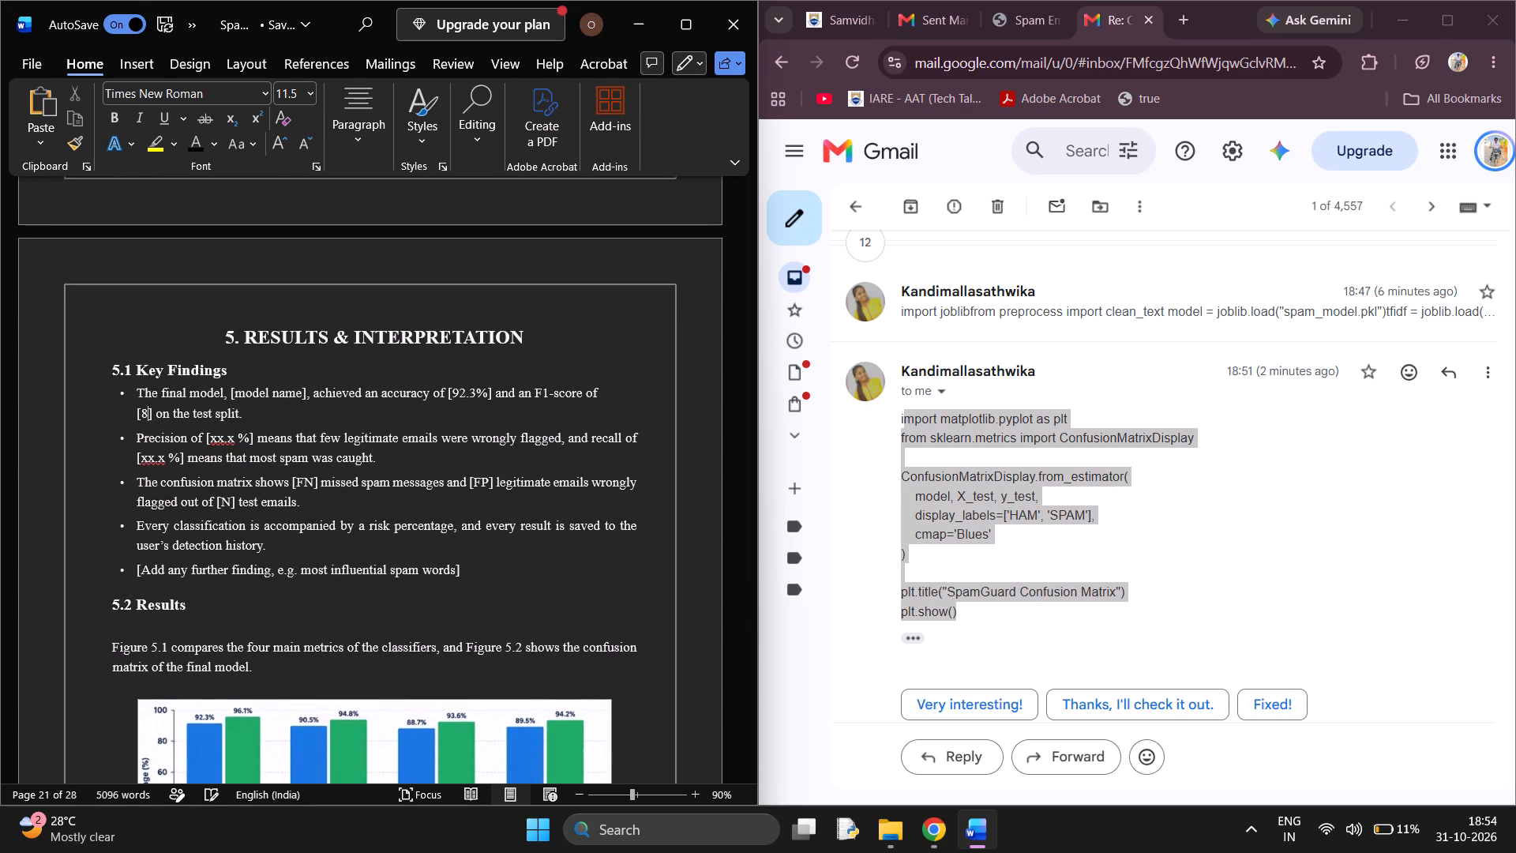
text(9,)
key(4)
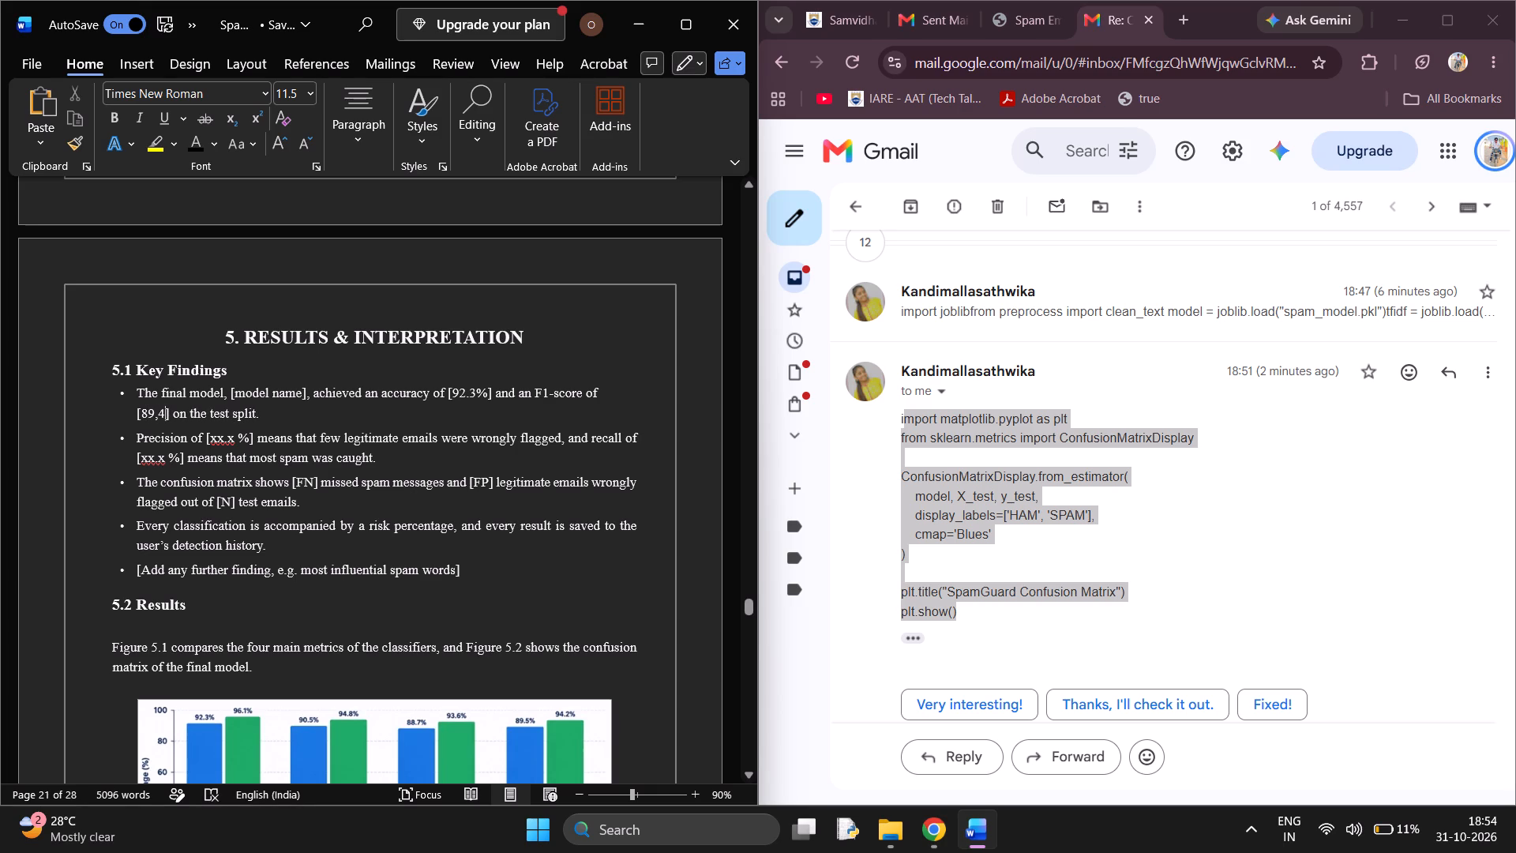
key(BackSpace)
key(BackSpace)
text(.4)
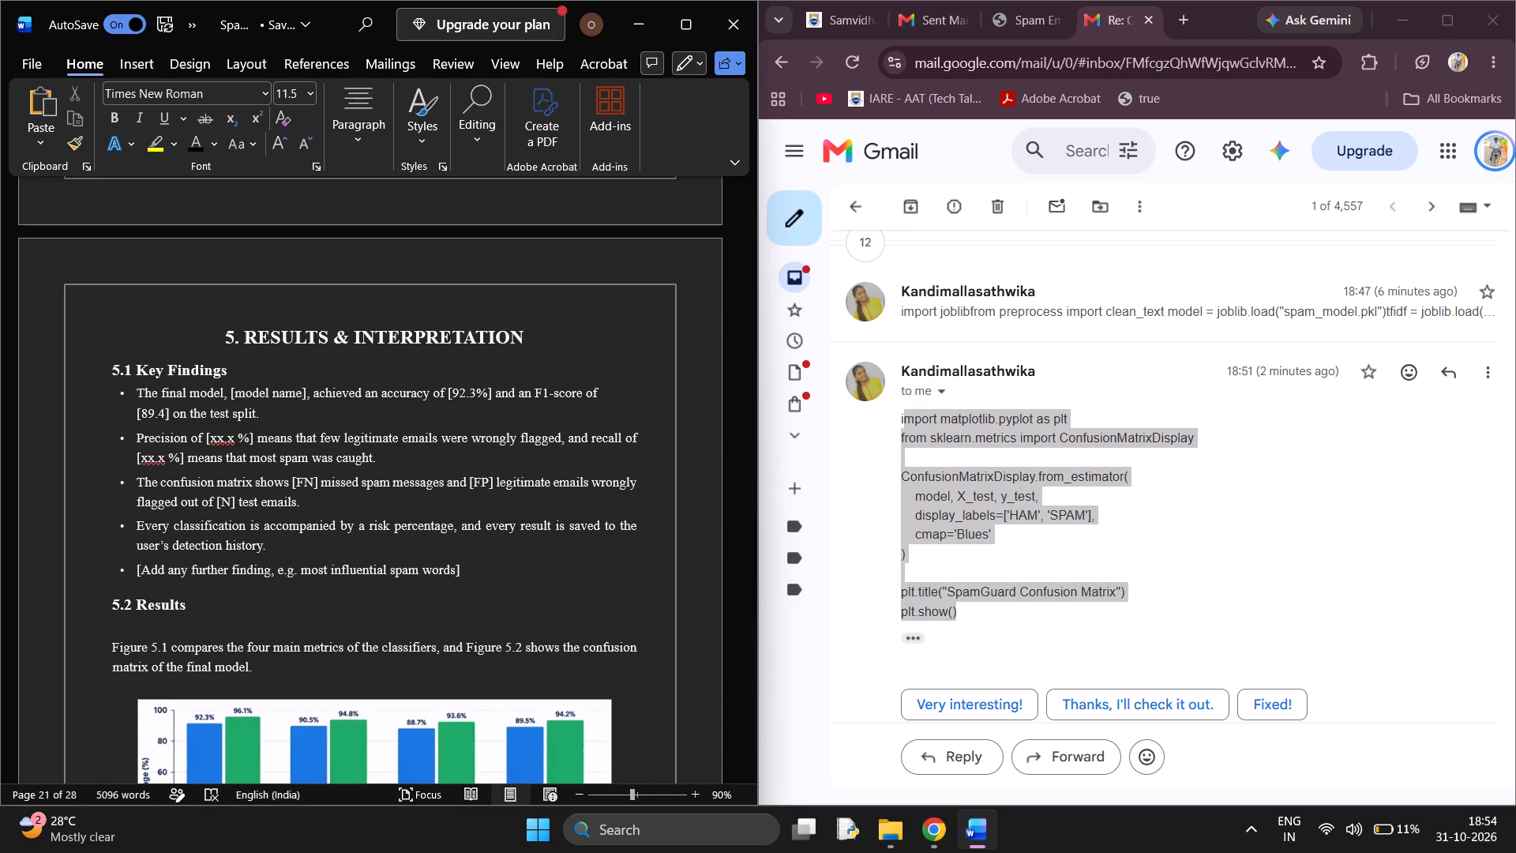
key(shift+percent)
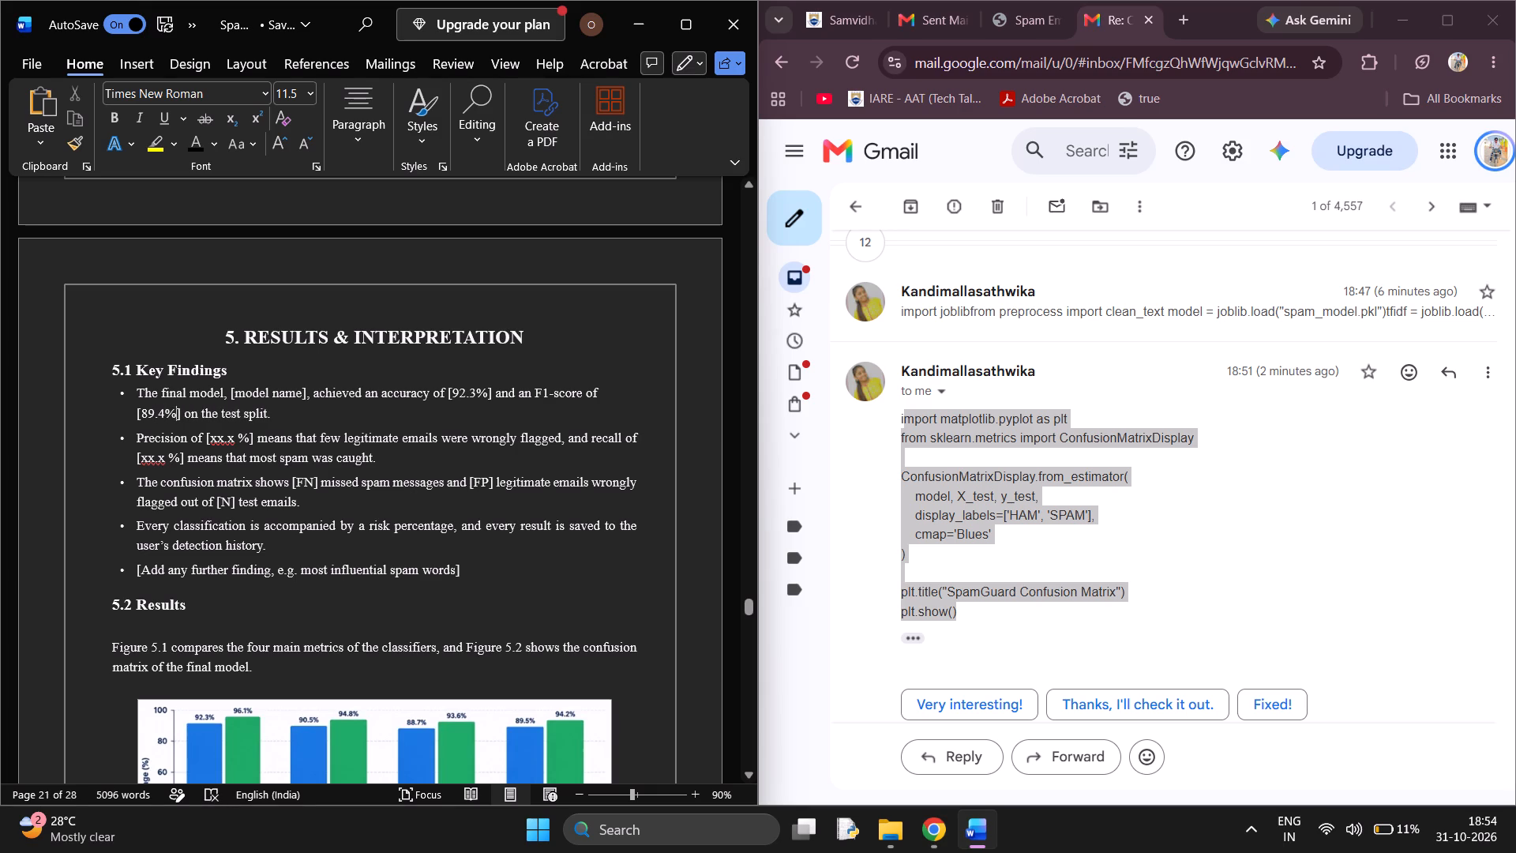
Replace the precision placeholder in the second bullet of section 5.1 Key Findings with 90.5.
click(233, 438)
key(BackSpace)
key(BackSpace)
key(BackSpace)
key(BackSpace)
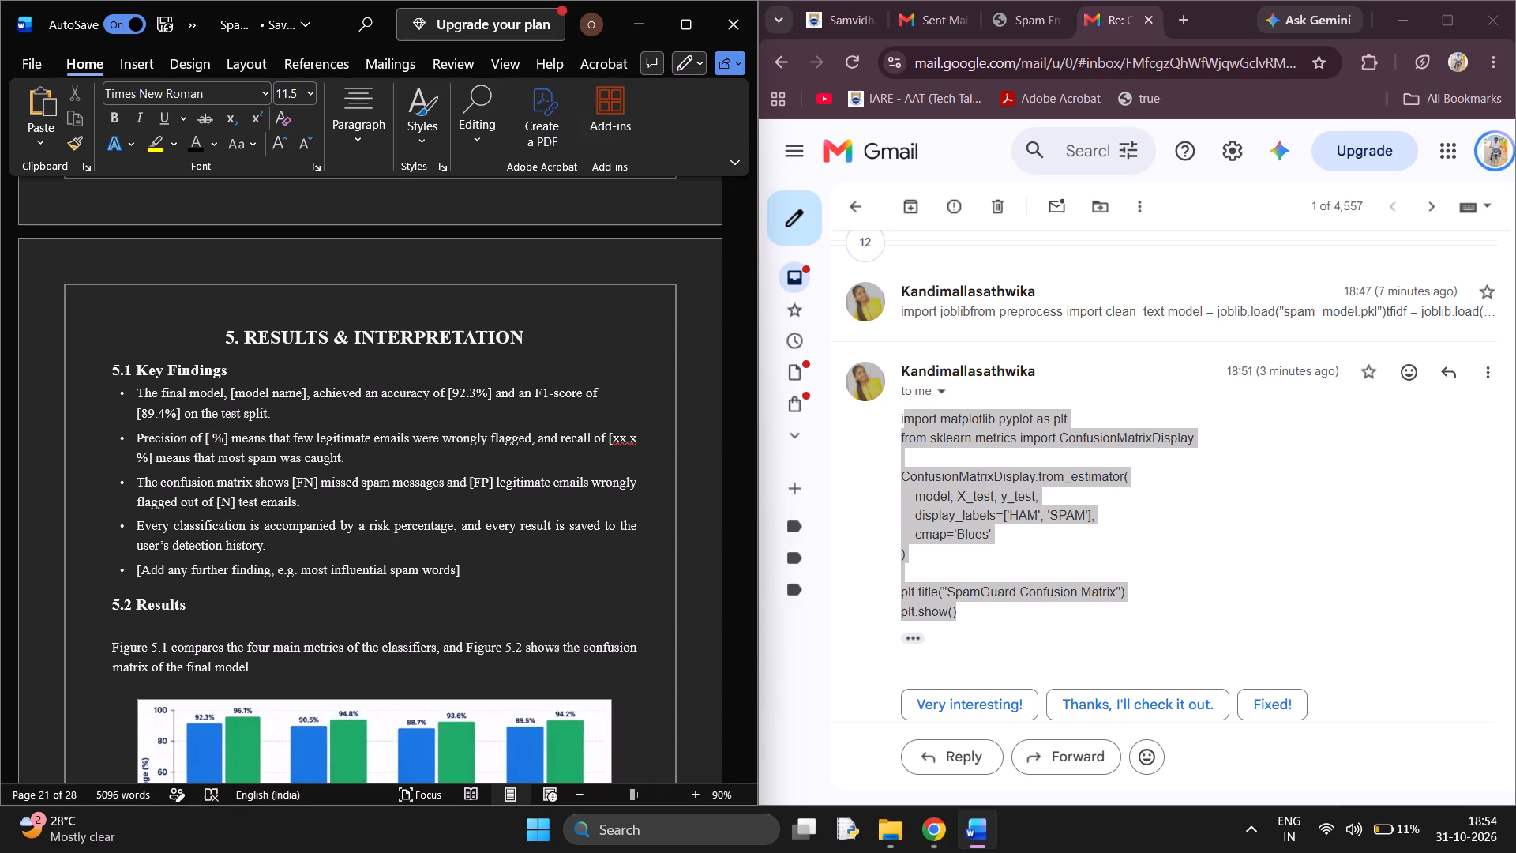
text(90.5)
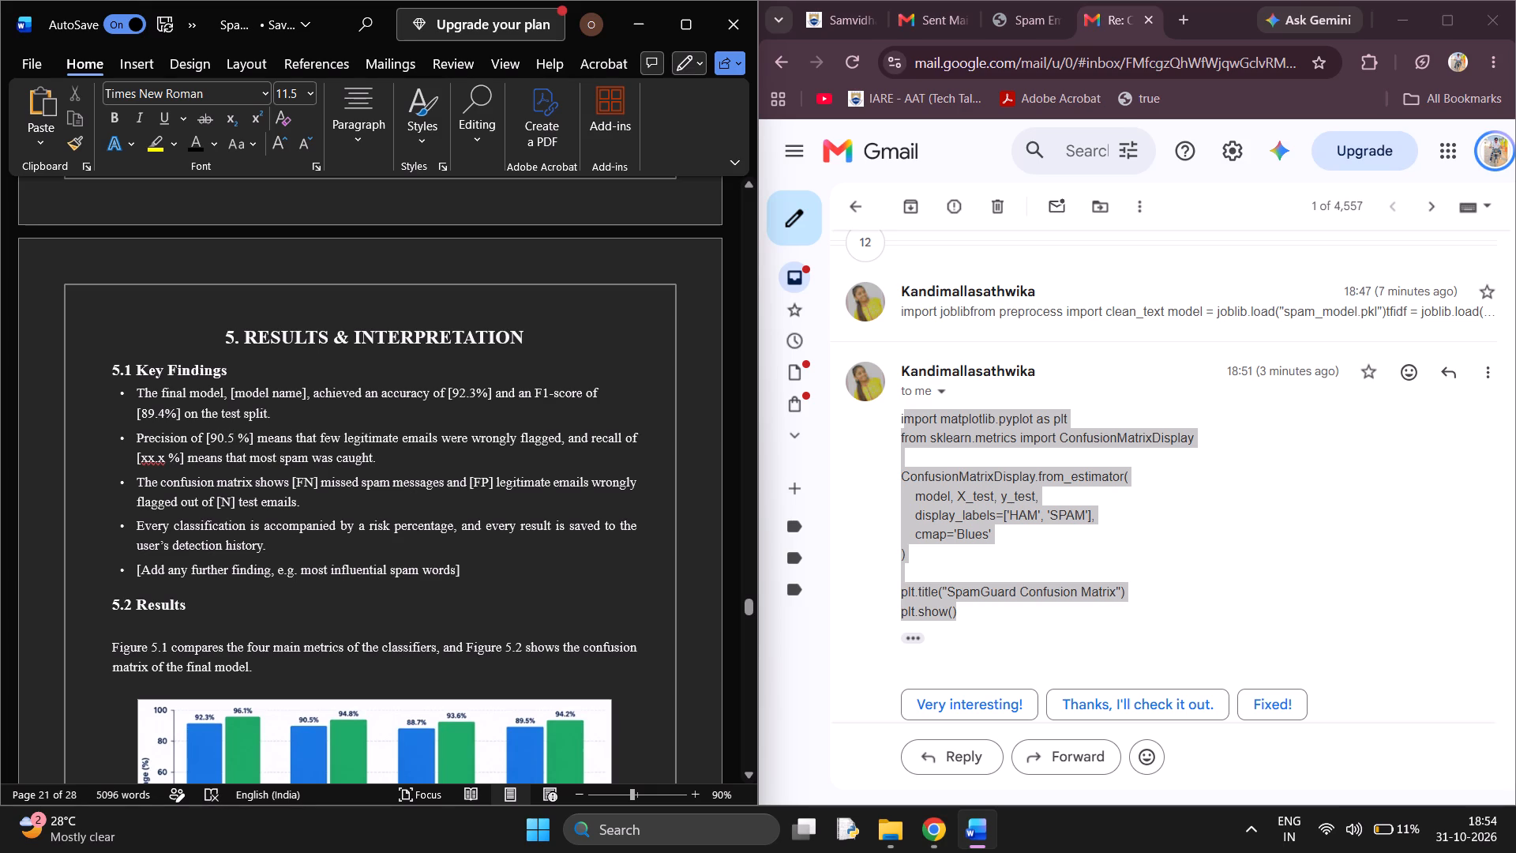
Delete the xx.x placeholder from the recall figure in the second bullet of section 5.1 Key Findings.
click(167, 457)
key(BackSpace)
key(BackSpace)
key(BackSpace)
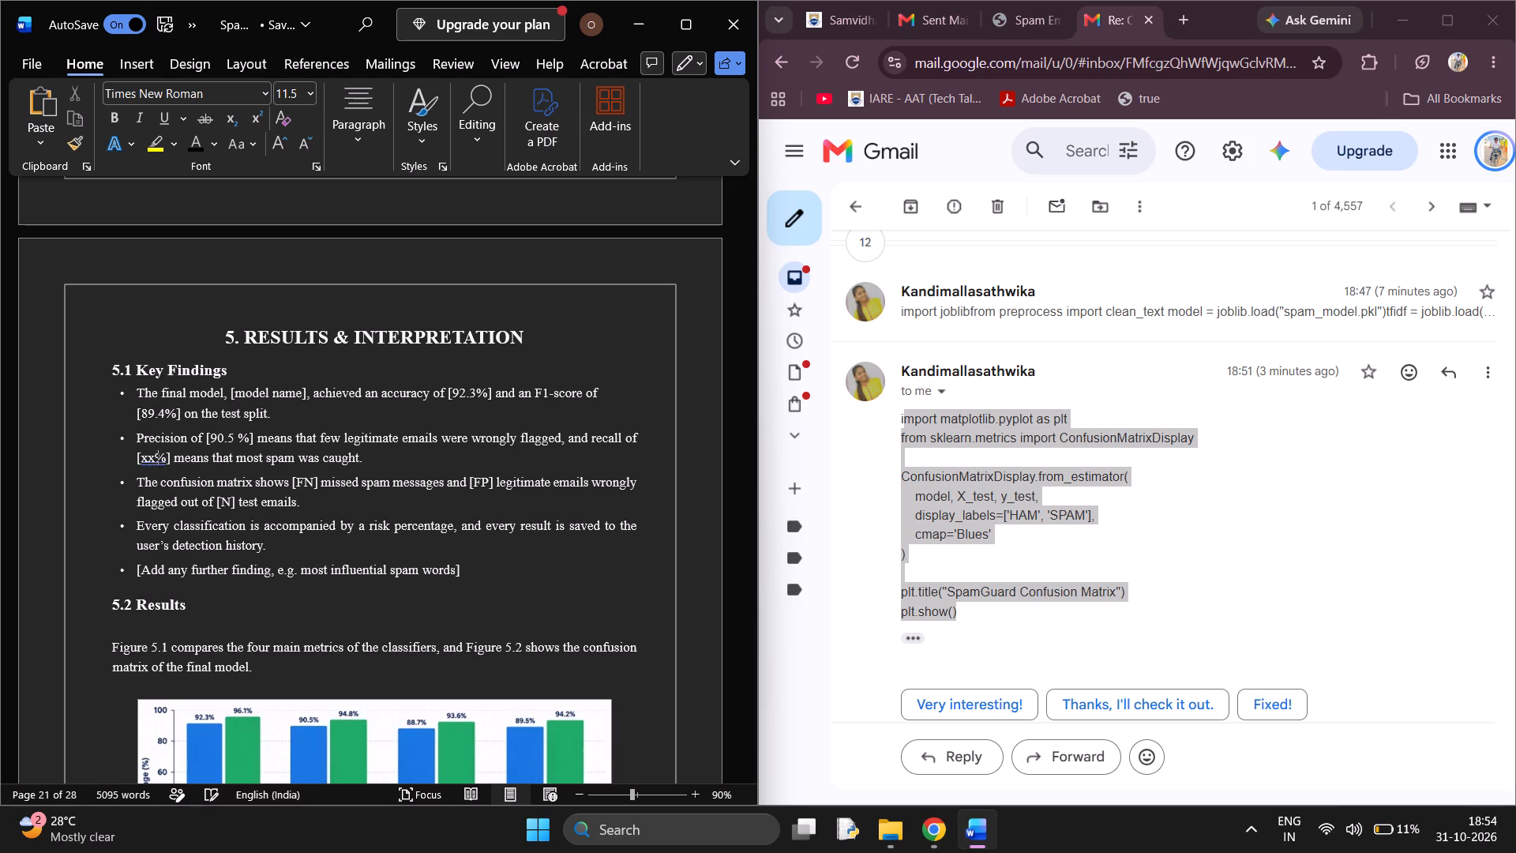
key(BackSpace)
key(BackSpace)
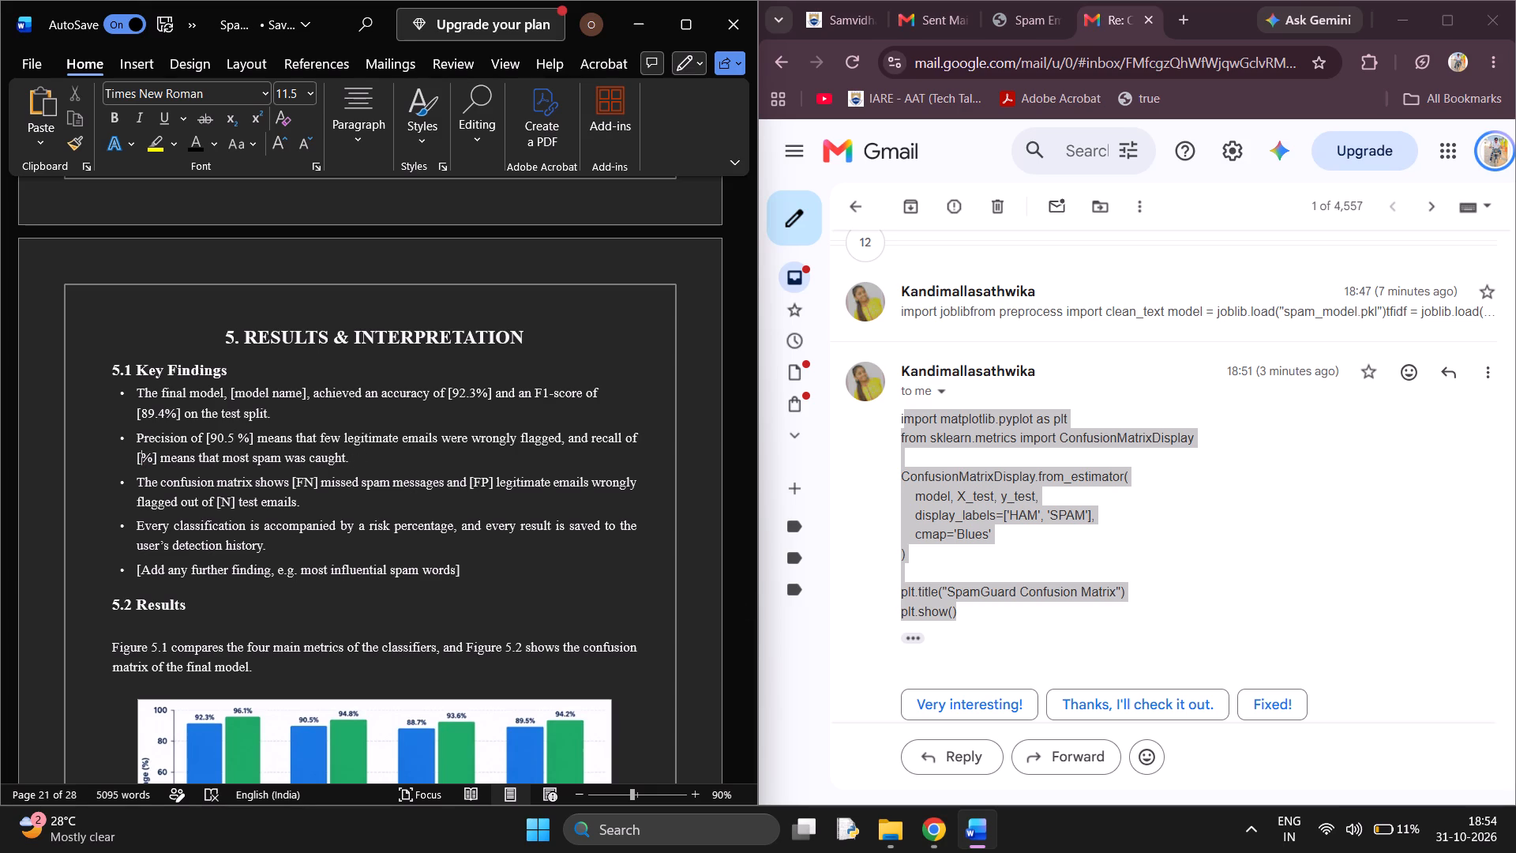
Enter 88.7 as the recall percentage in the second bullet of section 5.1 Key Findings.
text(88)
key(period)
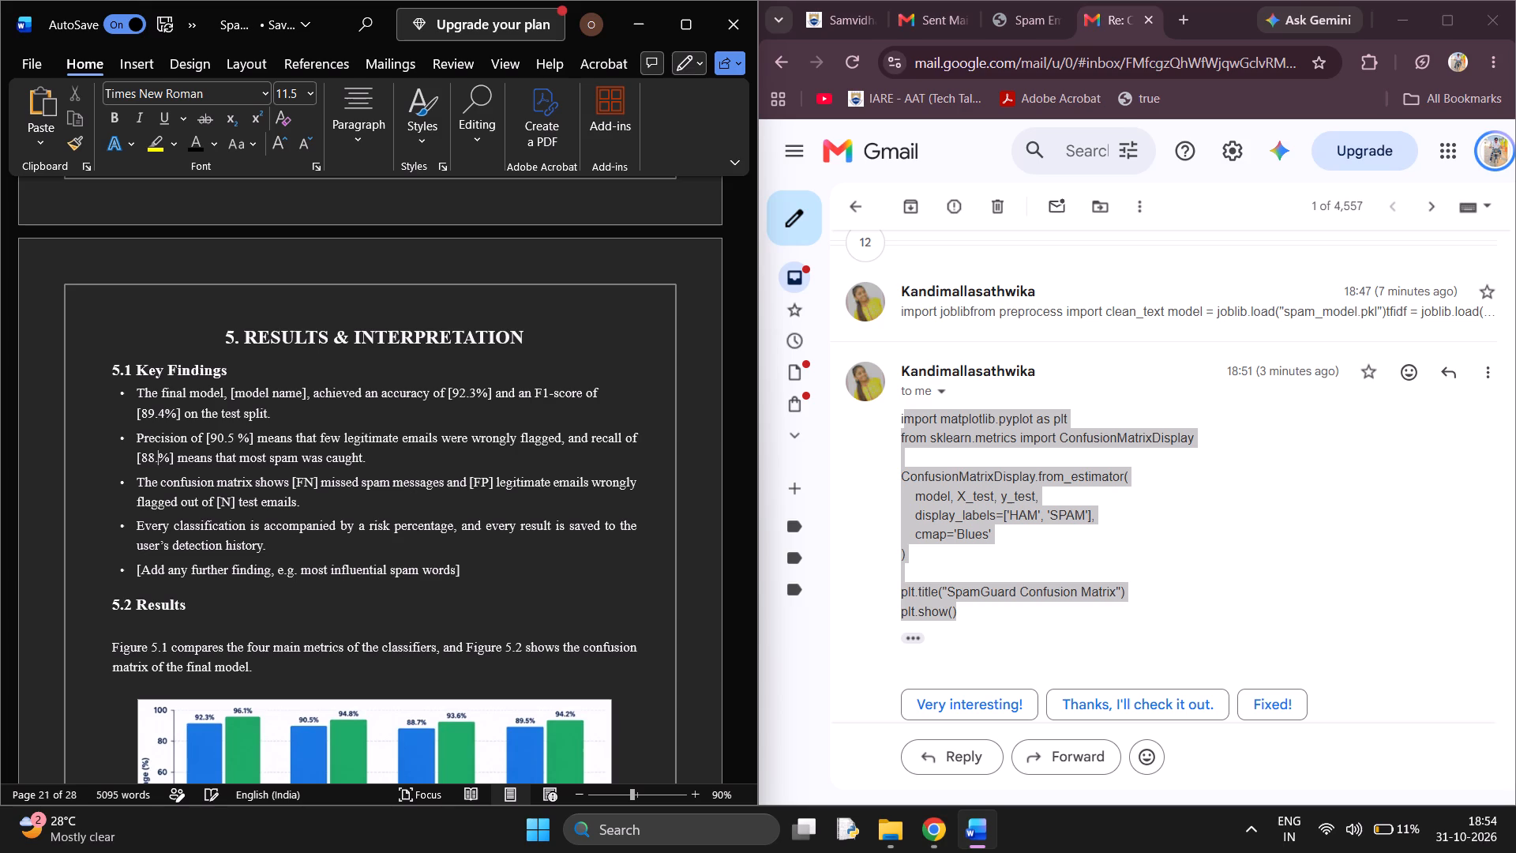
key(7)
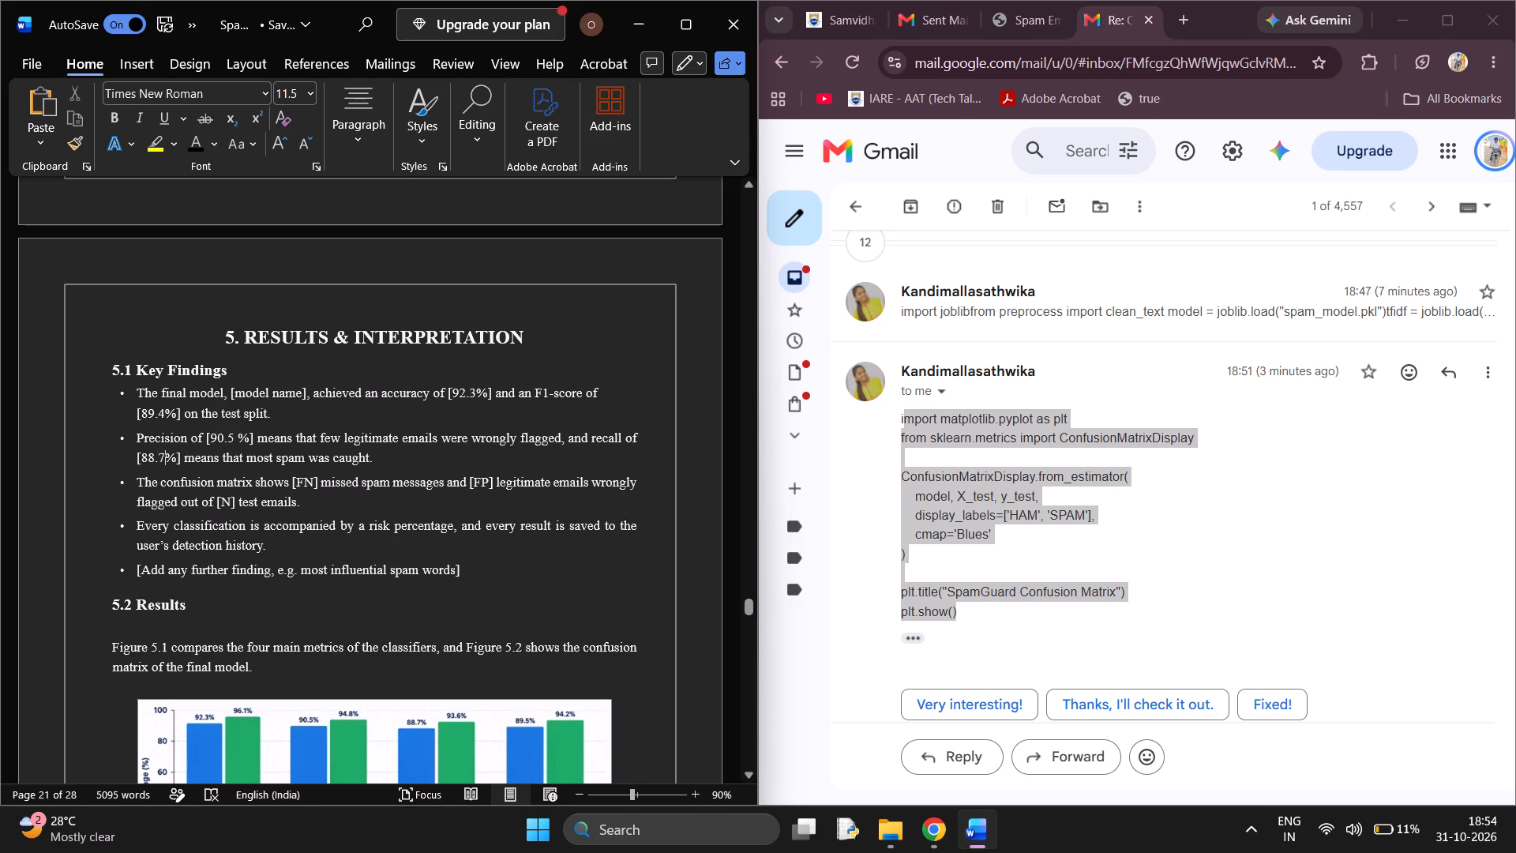
Delete the [N] placeholder before "test emails" in the third bullet of section 5.1 Key Findings.
click(319, 481)
click(235, 498)
key(BackSpace)
key(BackSpace)
key(BackSpace)
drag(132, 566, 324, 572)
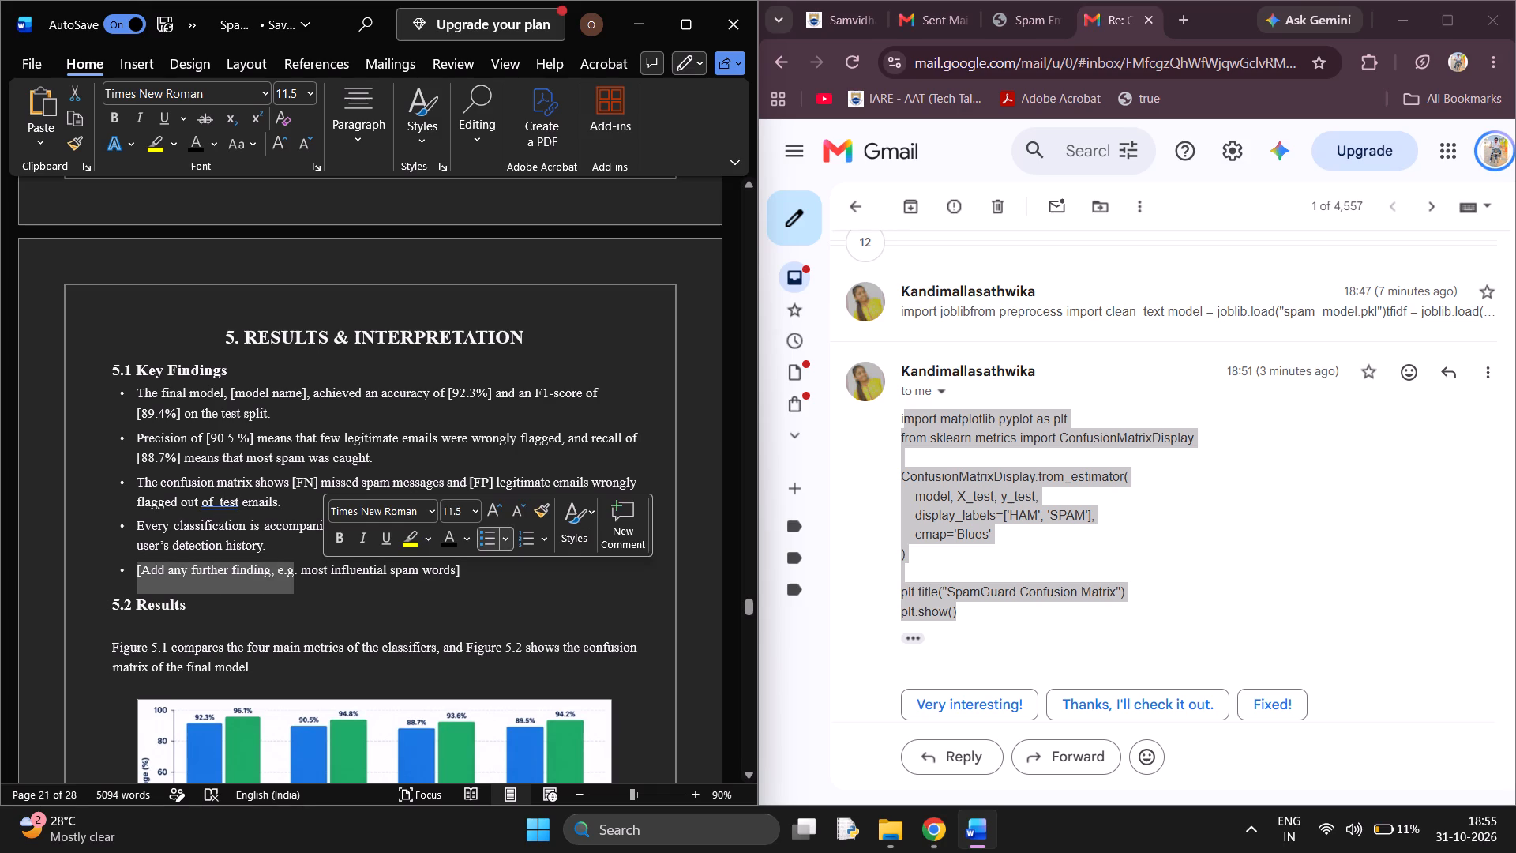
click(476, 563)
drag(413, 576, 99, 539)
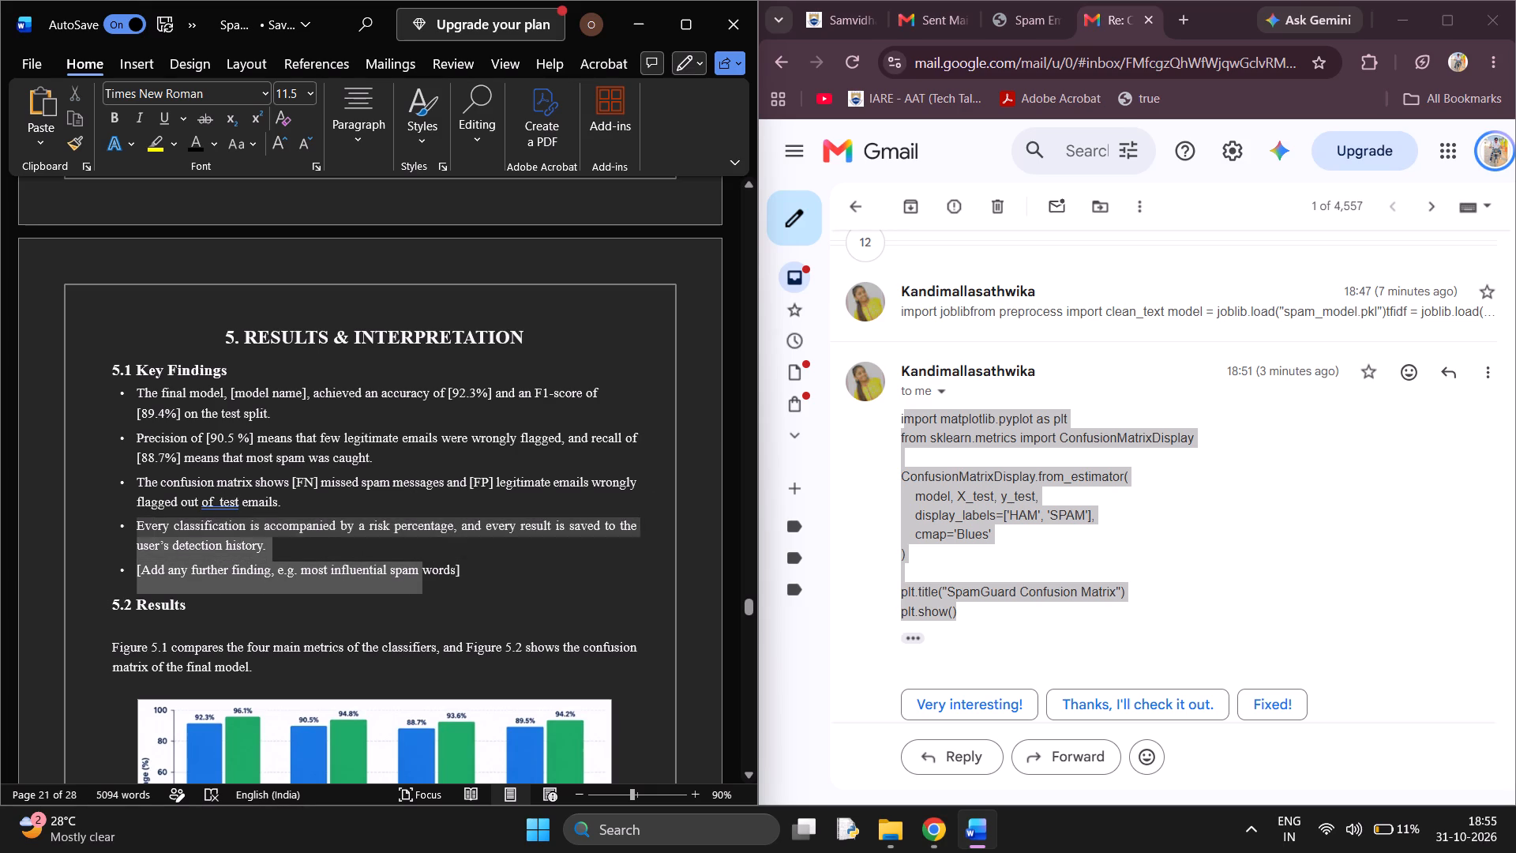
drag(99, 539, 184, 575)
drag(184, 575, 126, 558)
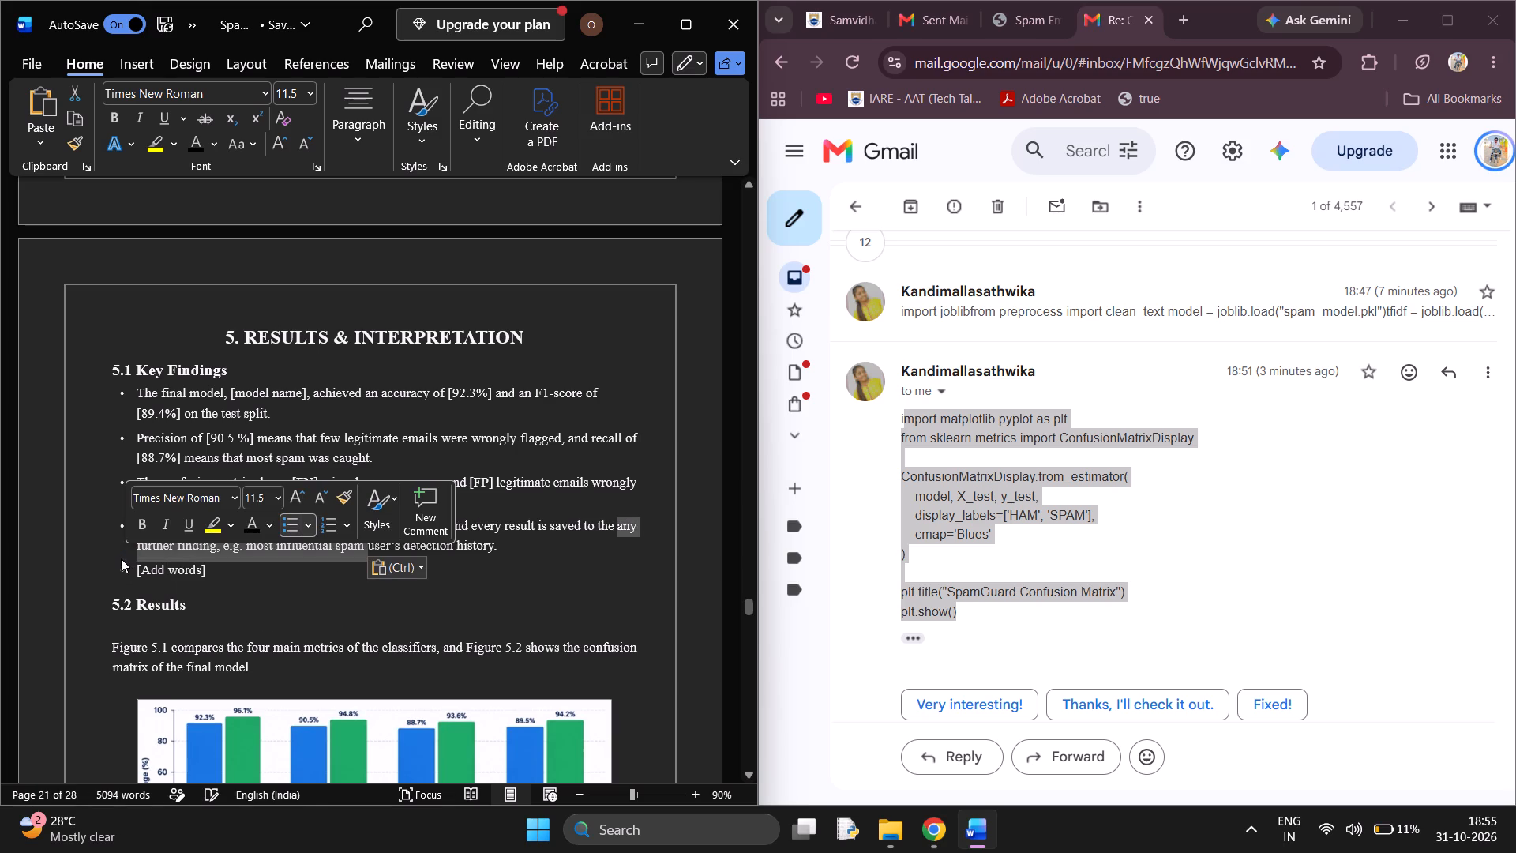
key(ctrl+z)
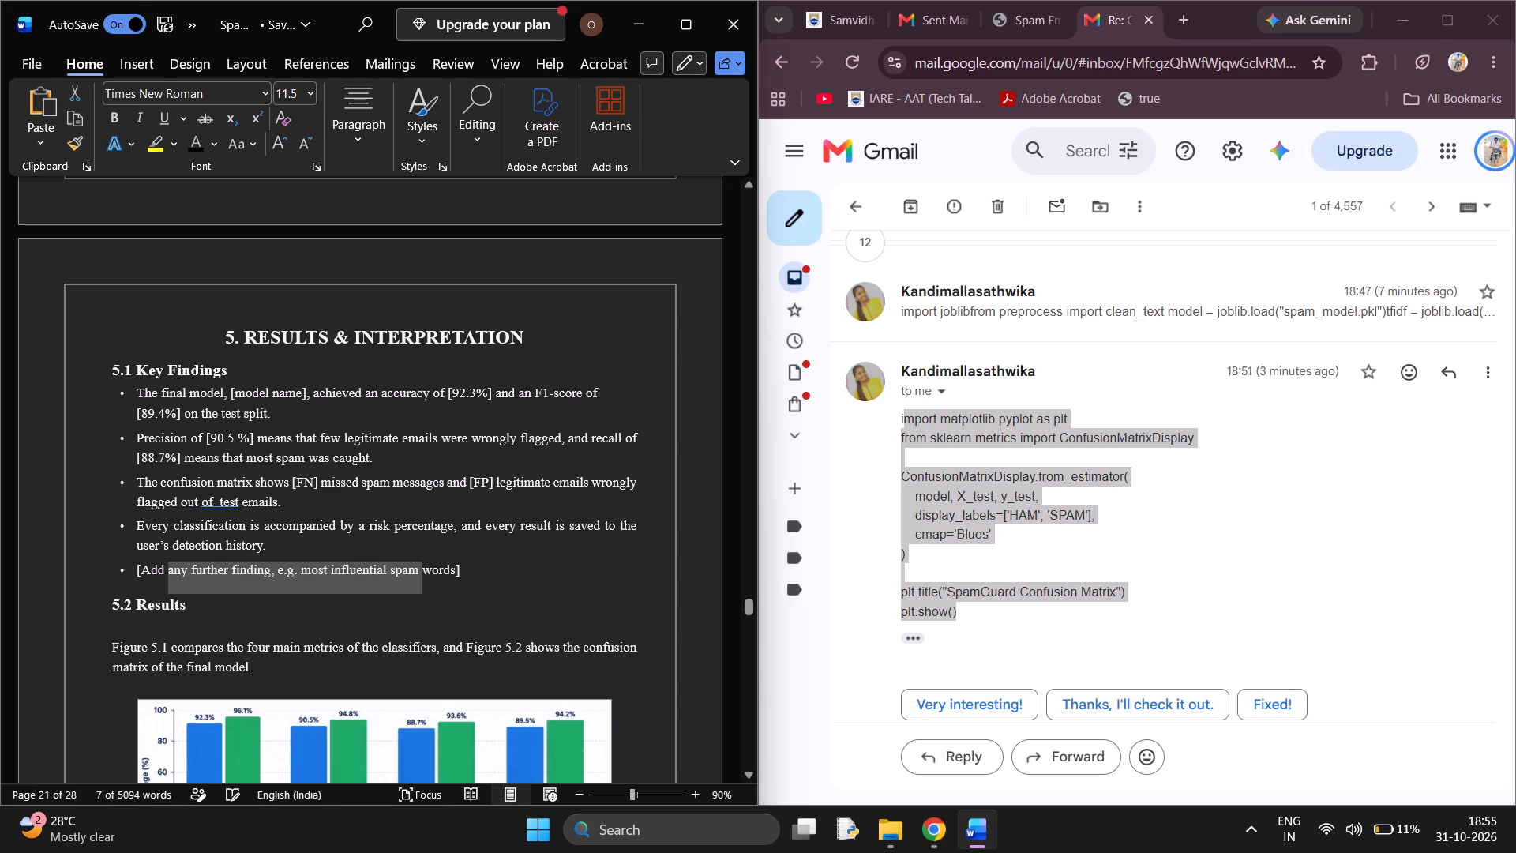
Delete the last bullet of section 5.1, the "[Add any further finding, e.g. most influential spam words]" placeholder.
drag(475, 551, 478, 563)
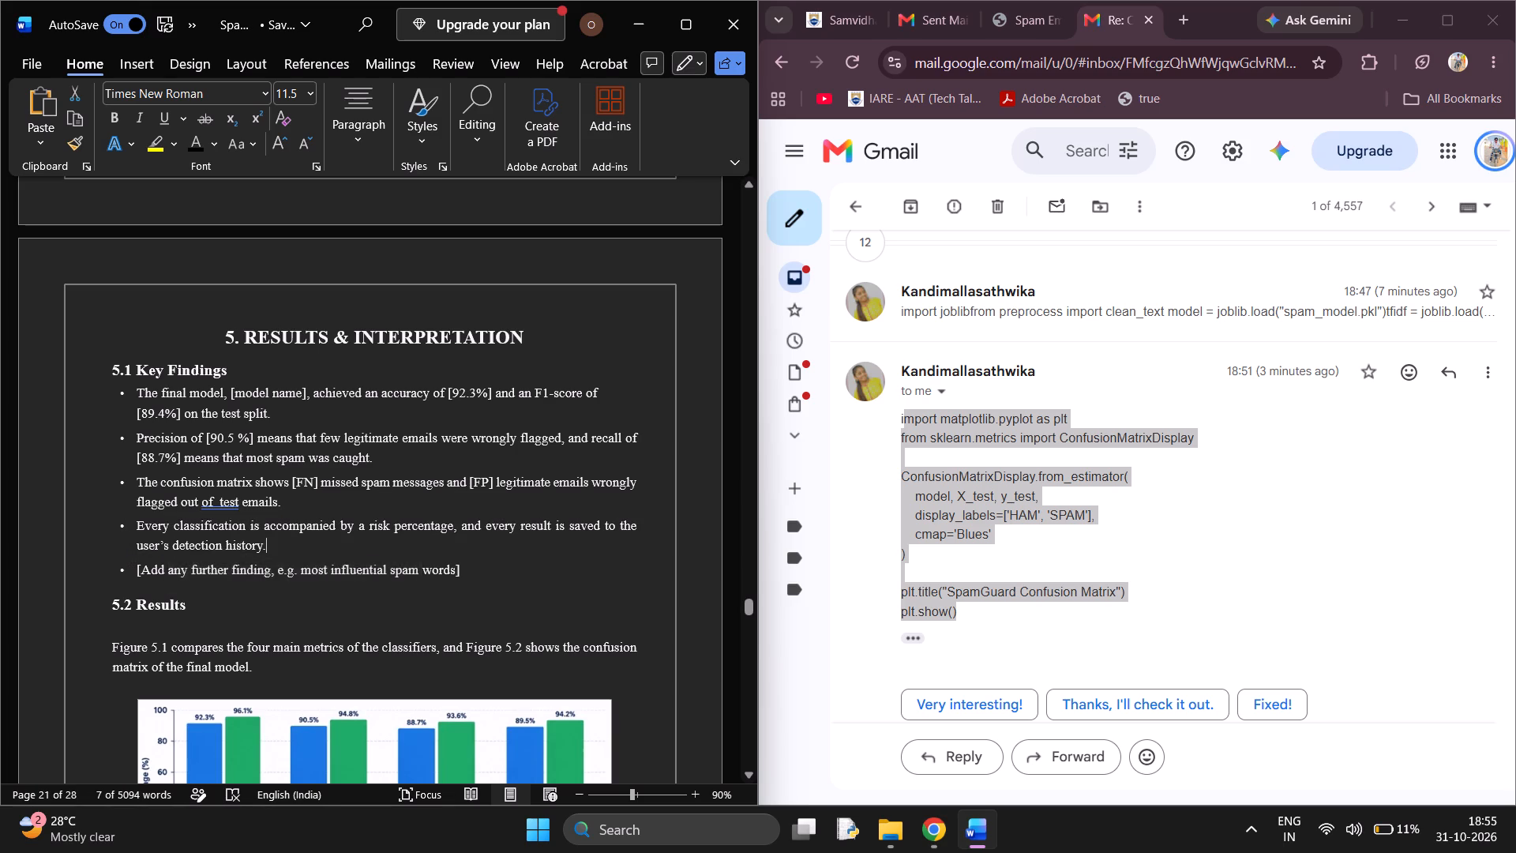
drag(478, 563, 471, 573)
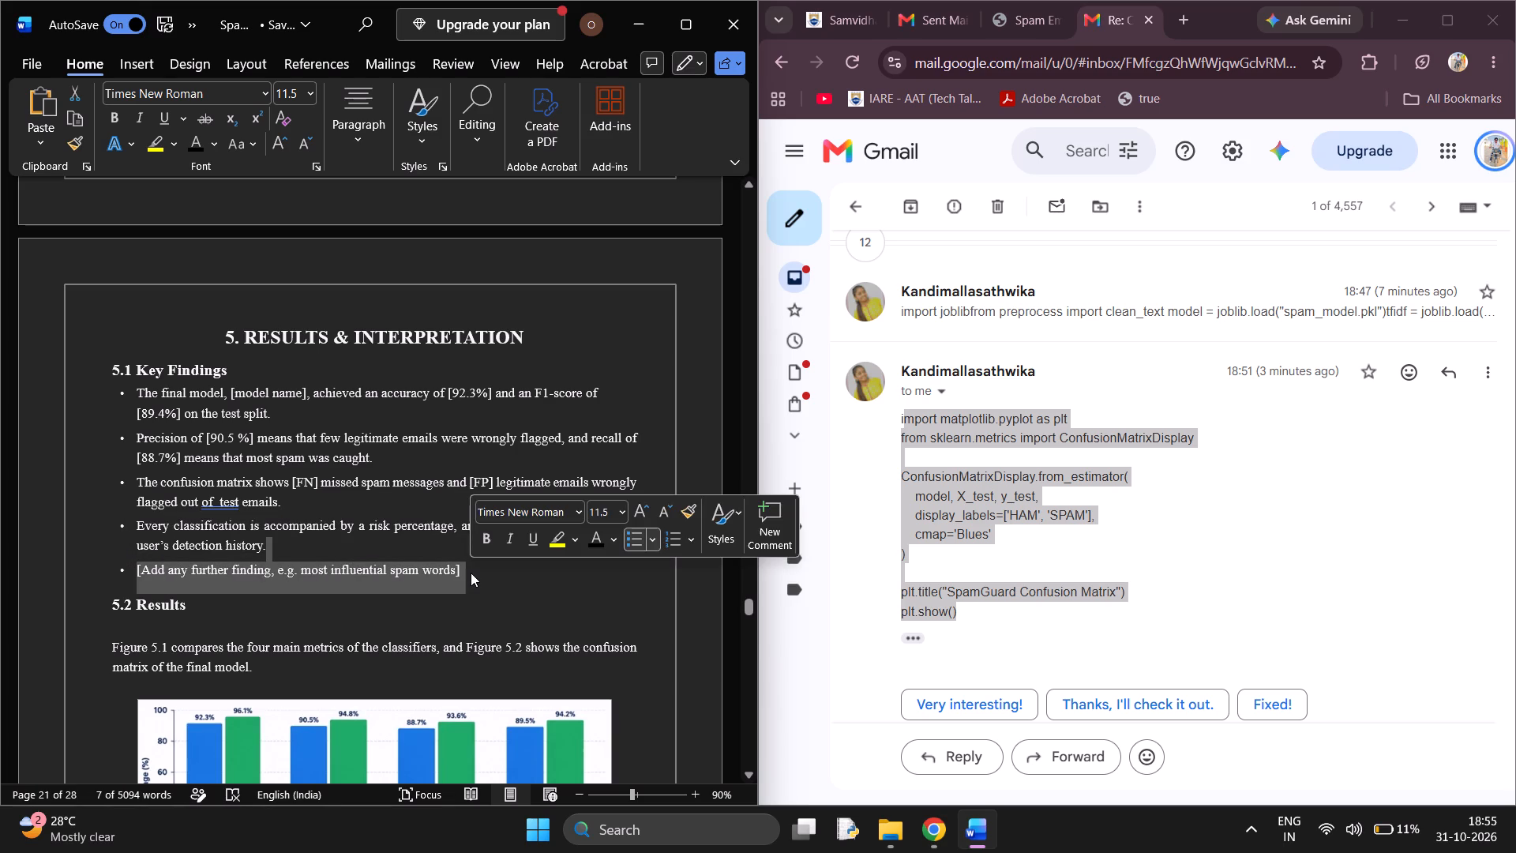
key(BackSpace)
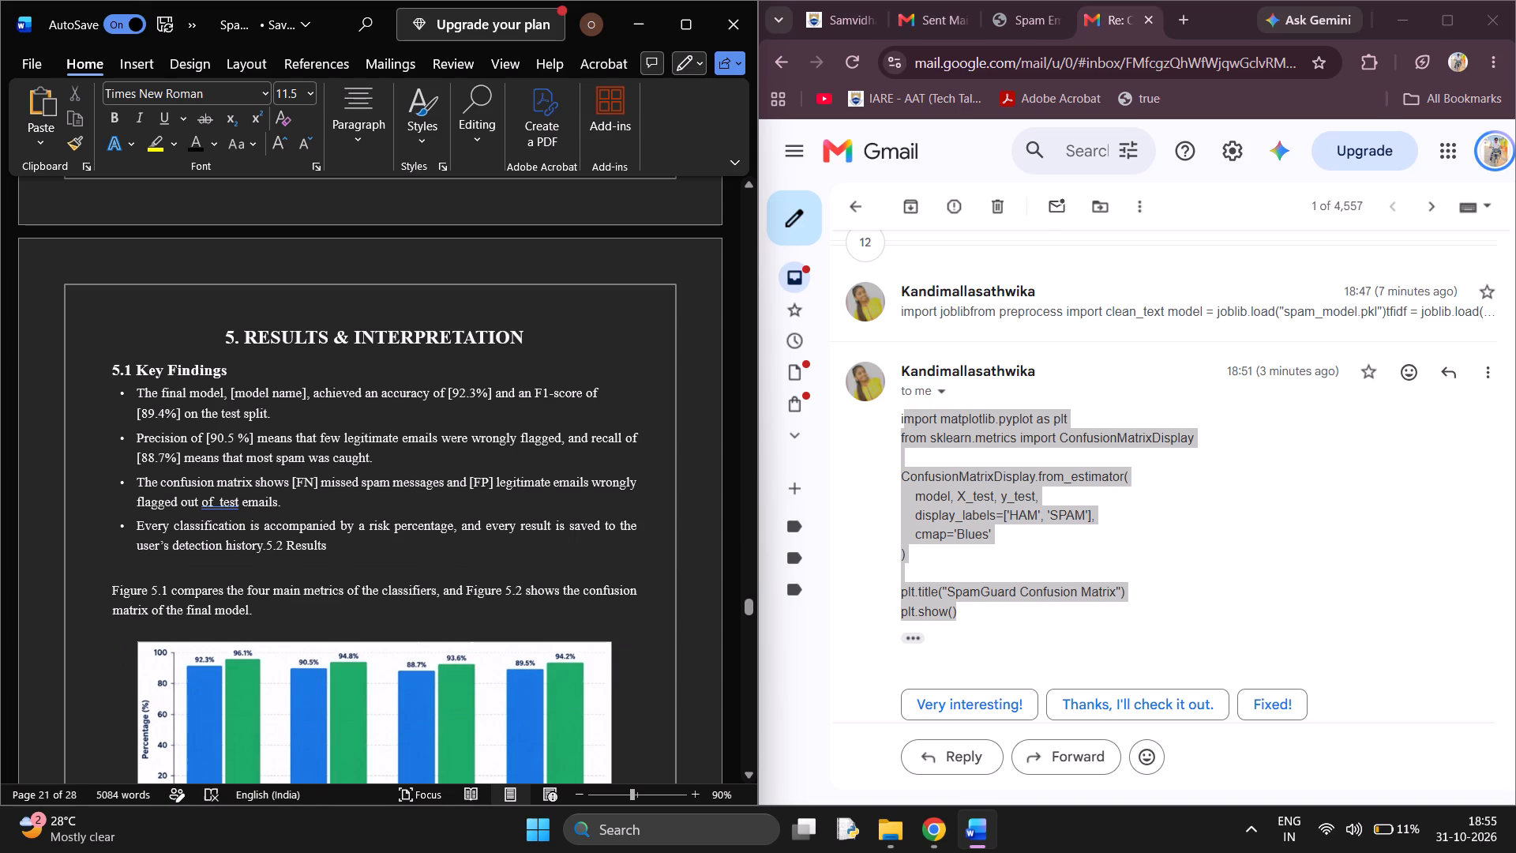
Look over the charts, application screenshots and testing summary table in the rest of chapter 5.
scroll(471, 573, down, 1)
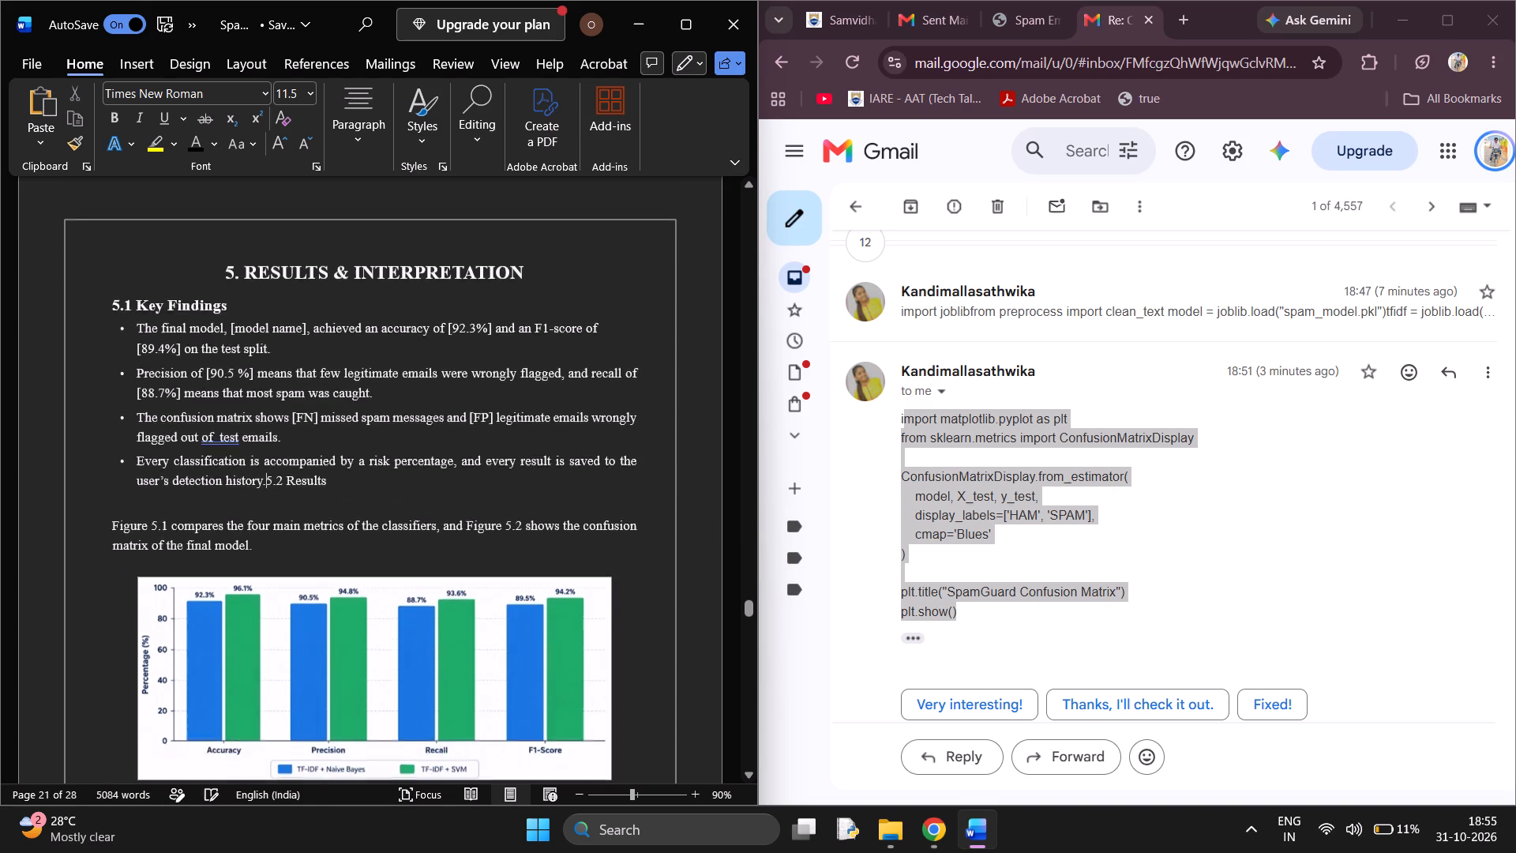
scroll(471, 573, down, 7)
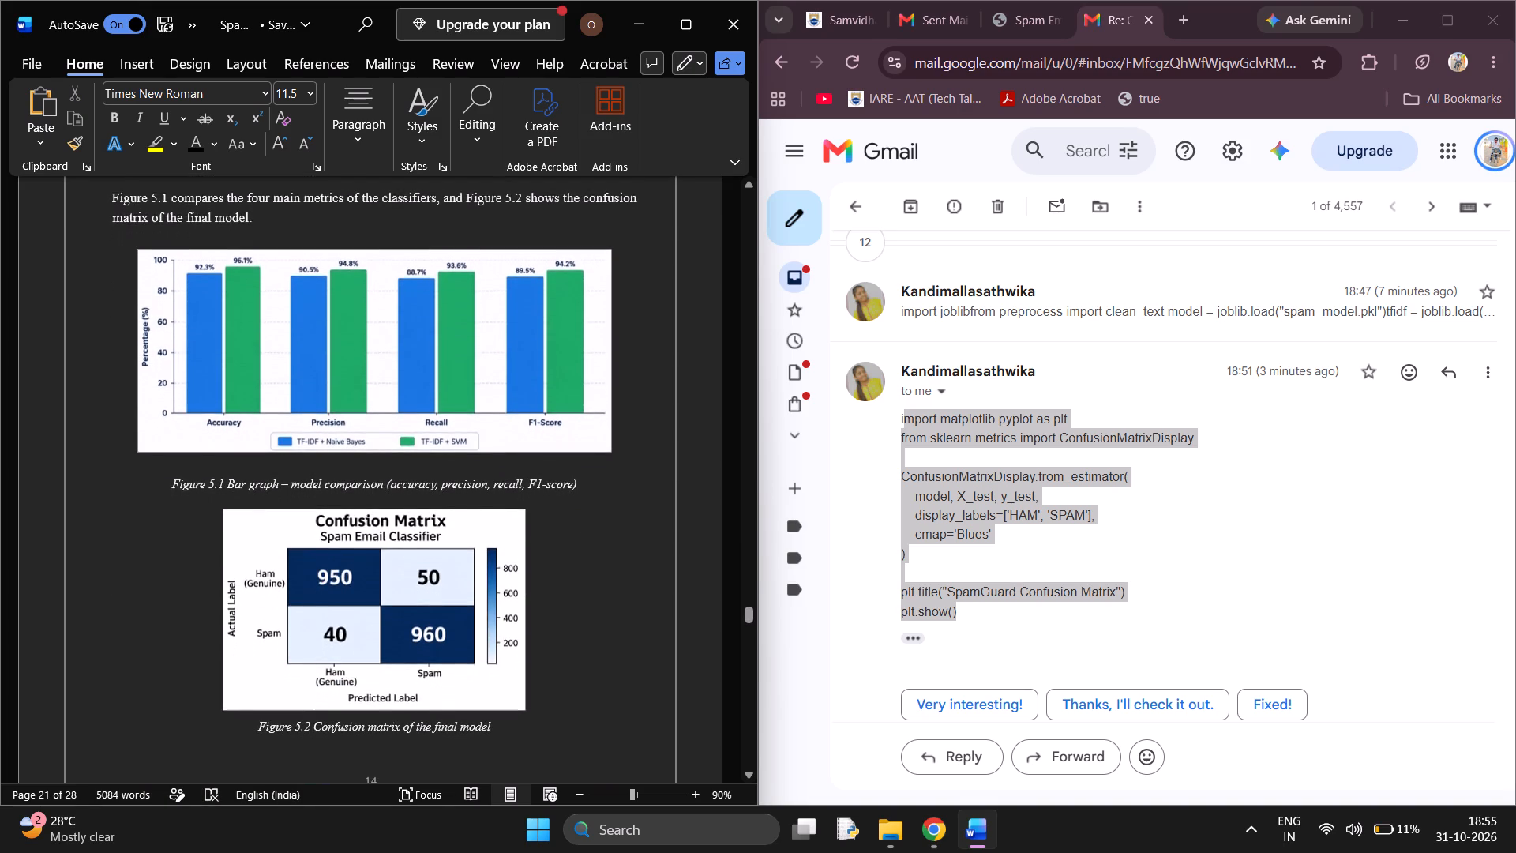
scroll(471, 573, down, 7)
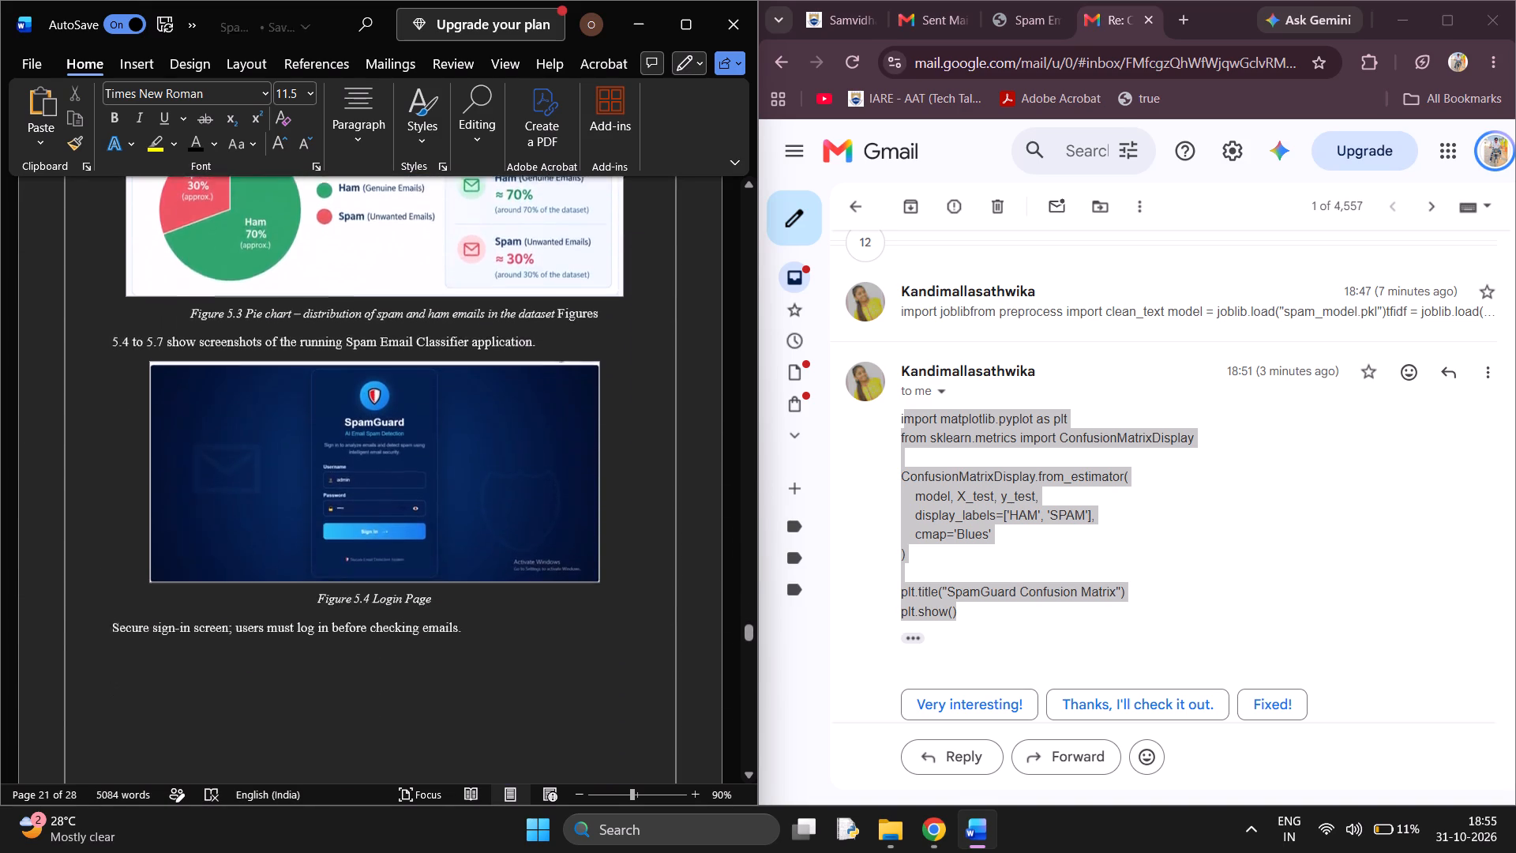
scroll(471, 573, down, 7)
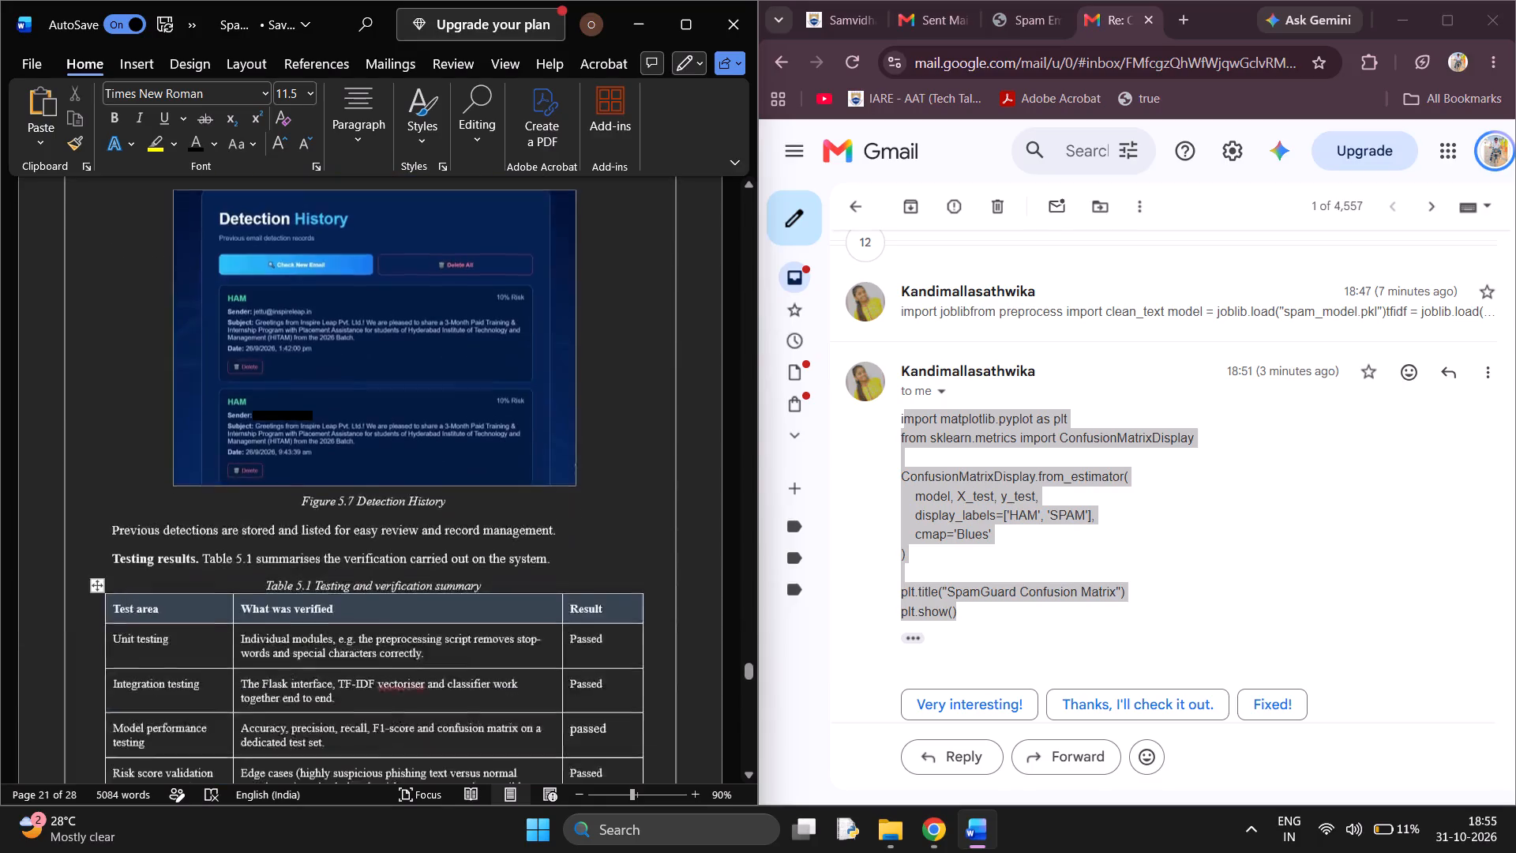
scroll(471, 573, down, 3)
Review the report's front matter from the title page through the certificate, declaration, acknowledgment, table of contents, list of figures and abstract.
scroll(471, 573, up, 4)
scroll(471, 573, up, 20)
scroll(471, 573, up, 20)
scroll(471, 573, up, 20)
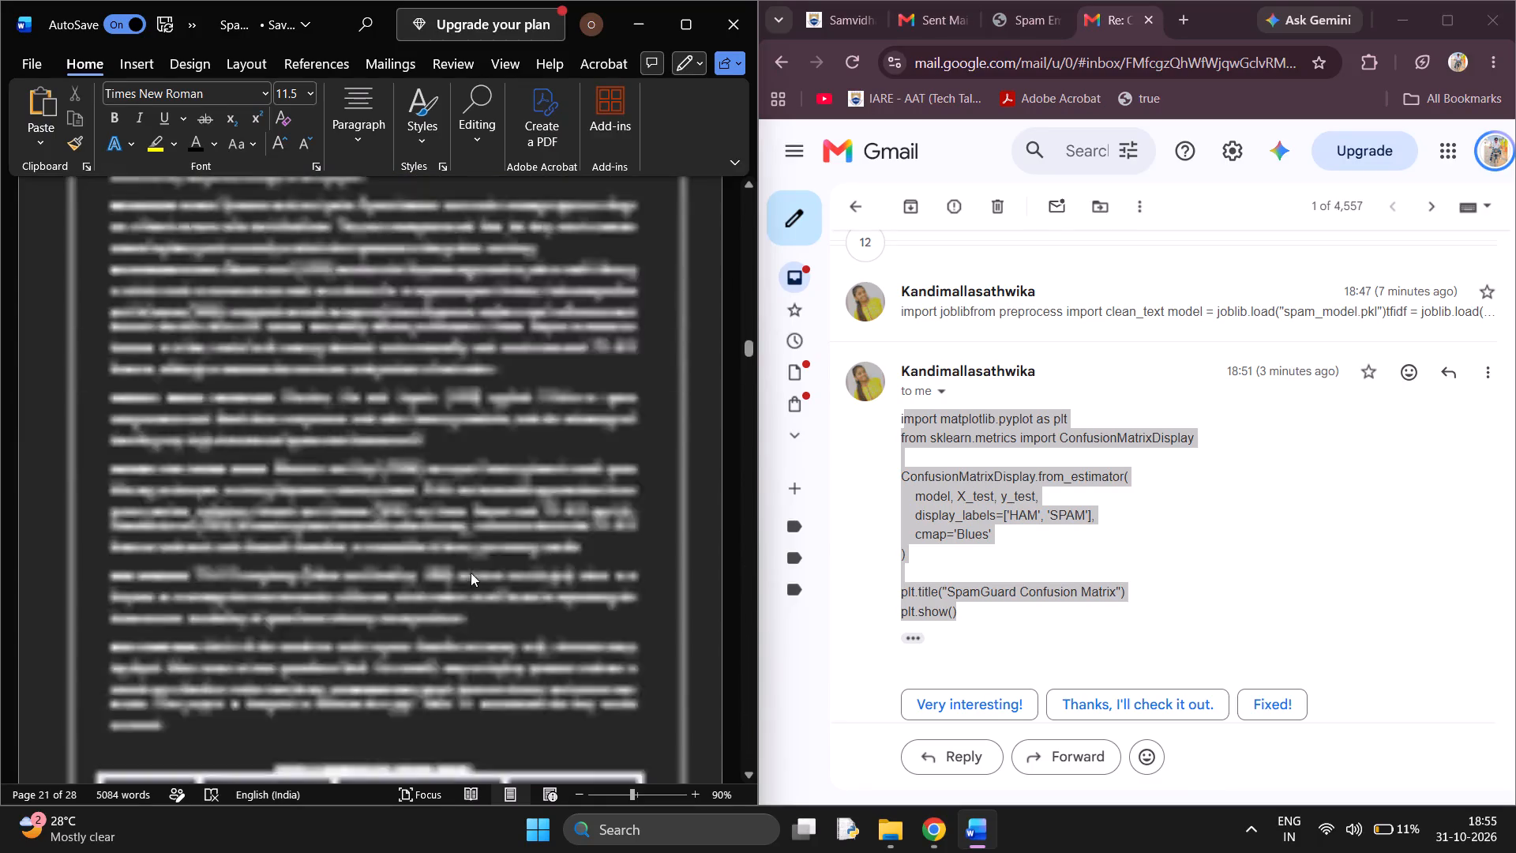
scroll(471, 573, up, 20)
scroll(471, 573, up, 20)
scroll(471, 573, up, 20)
scroll(471, 573, down, 2)
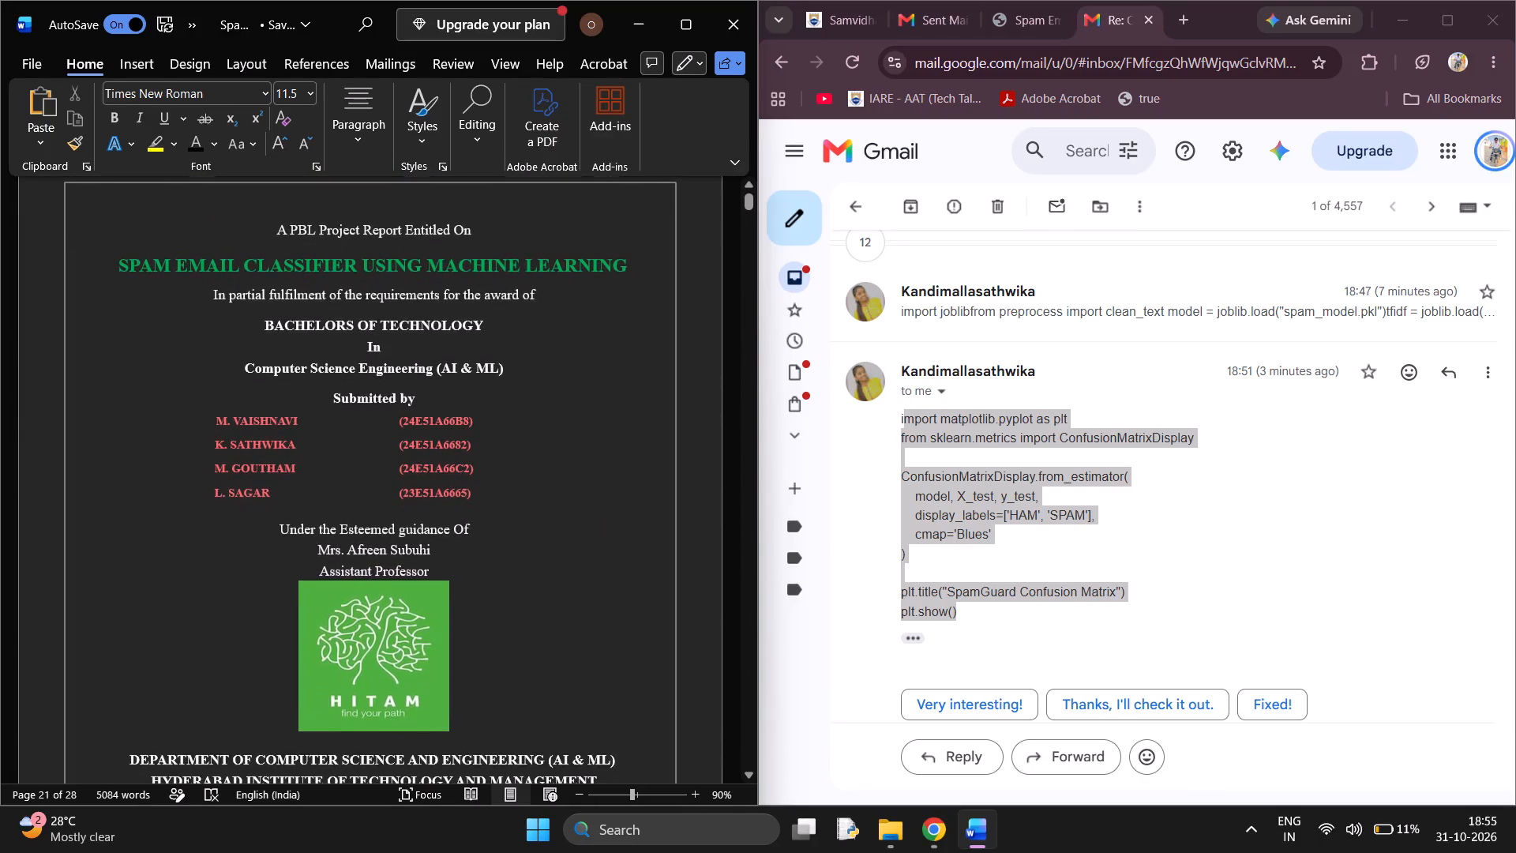
scroll(471, 559, down, 3)
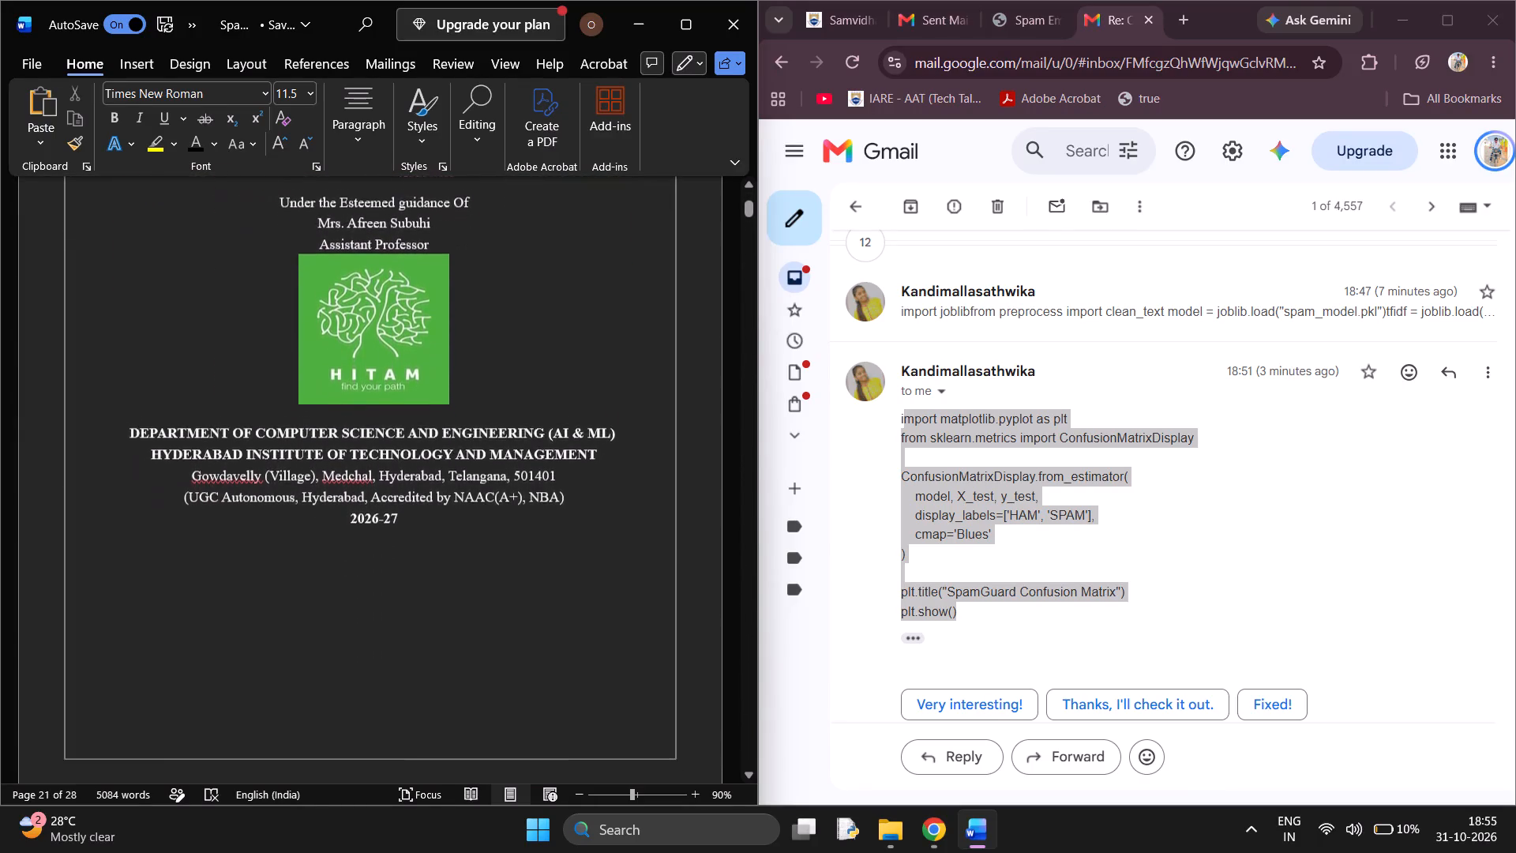
scroll(471, 559, down, 2)
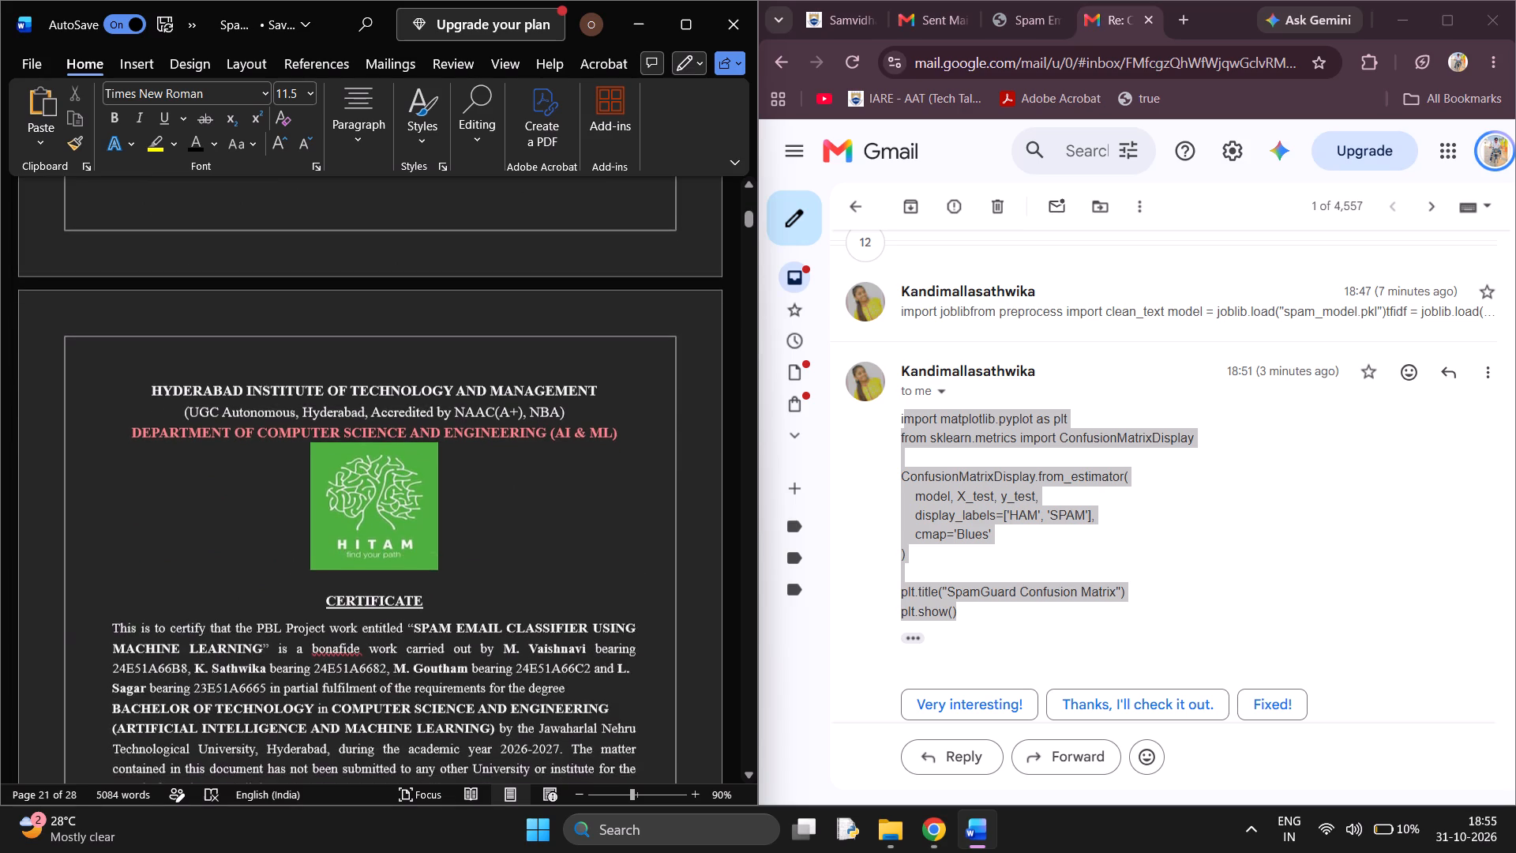
scroll(471, 559, down, 2)
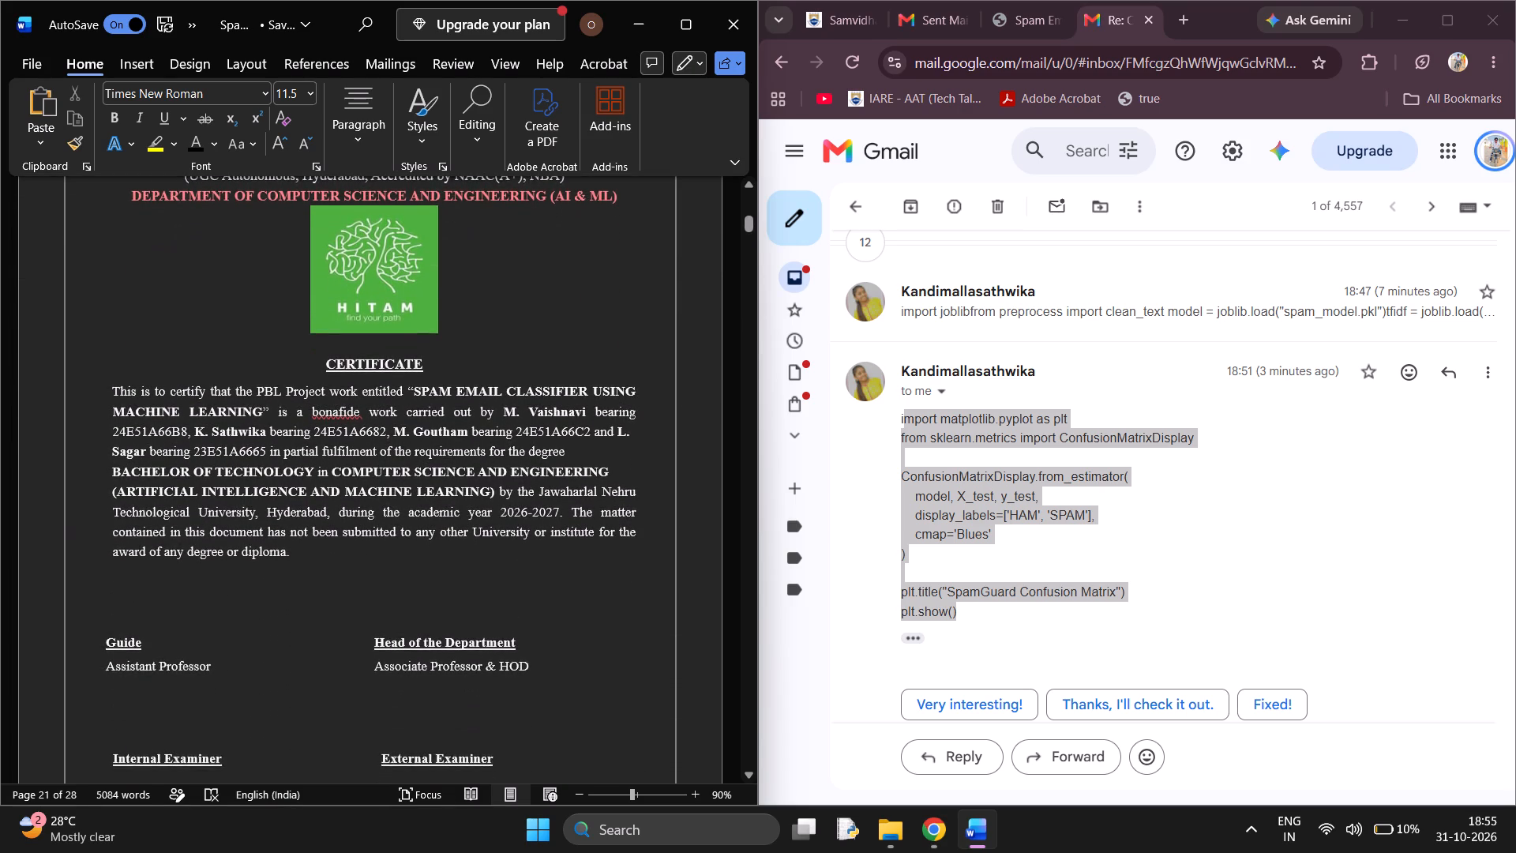
scroll(471, 559, down, 2)
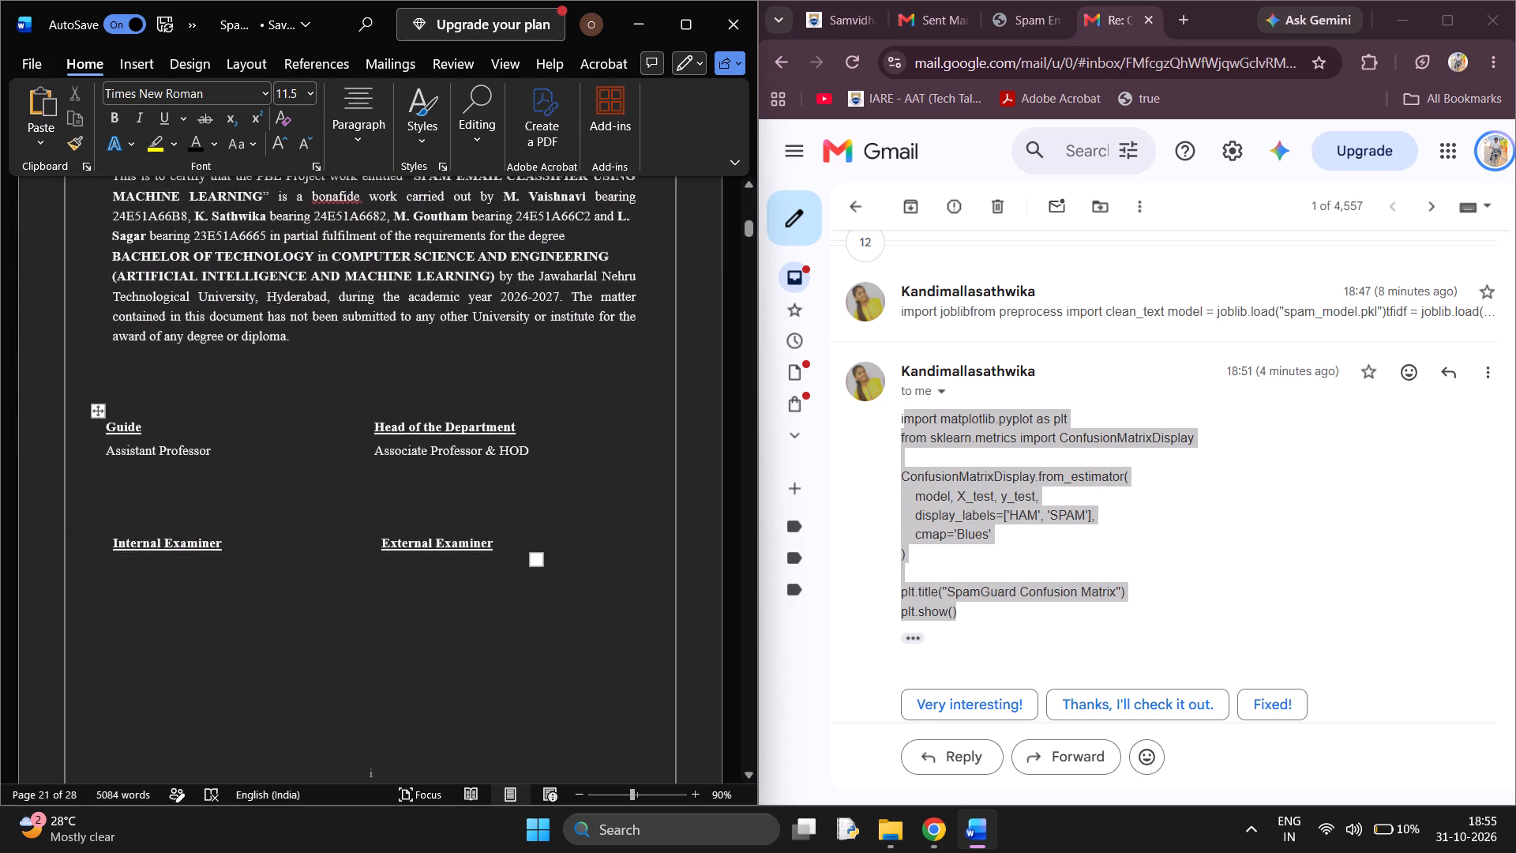
scroll(471, 559, down, 3)
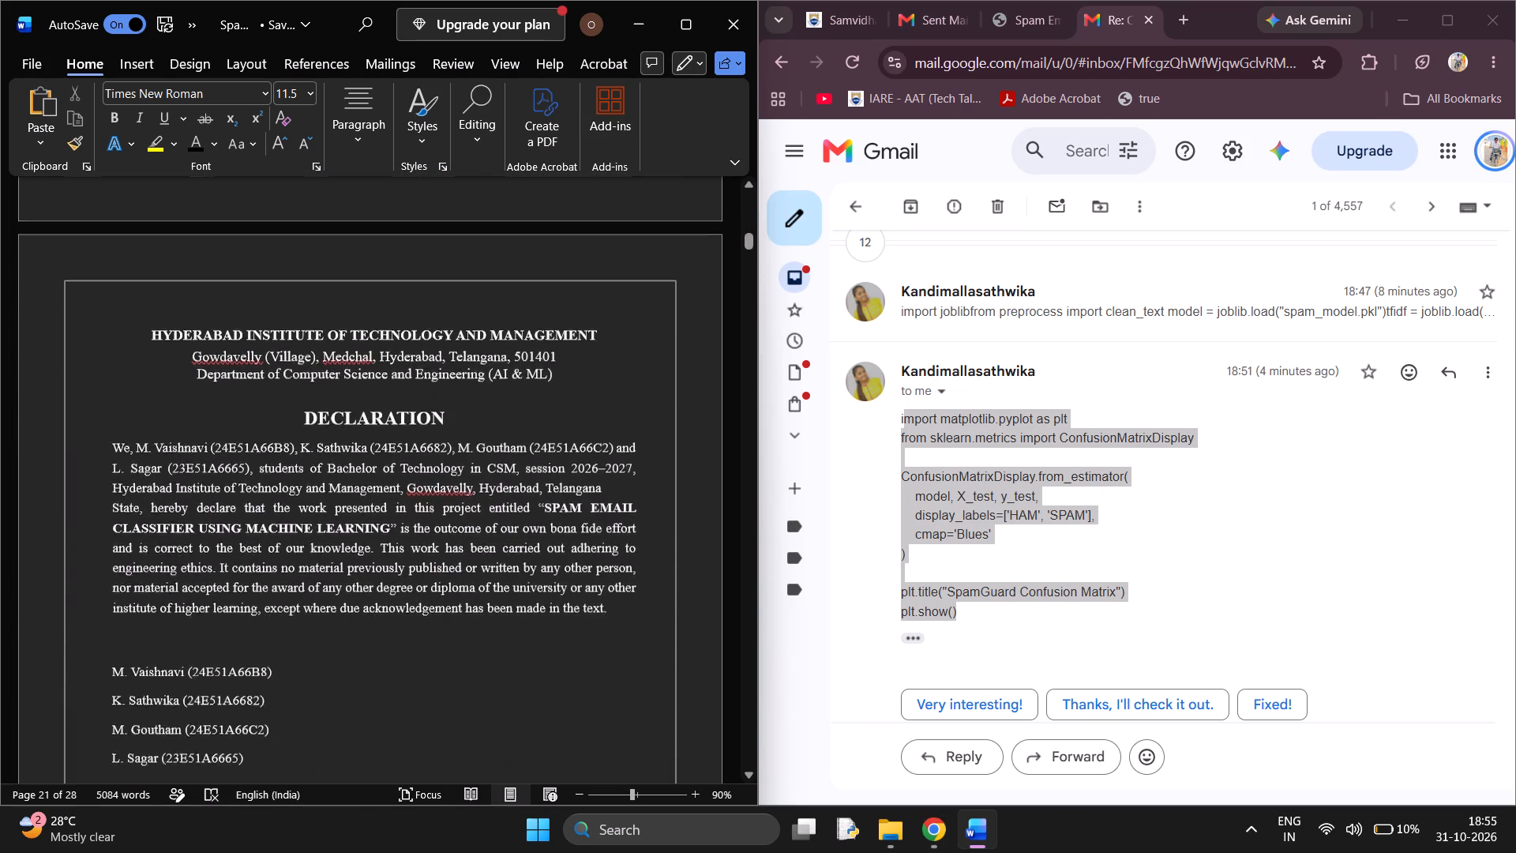
scroll(471, 559, down, 3)
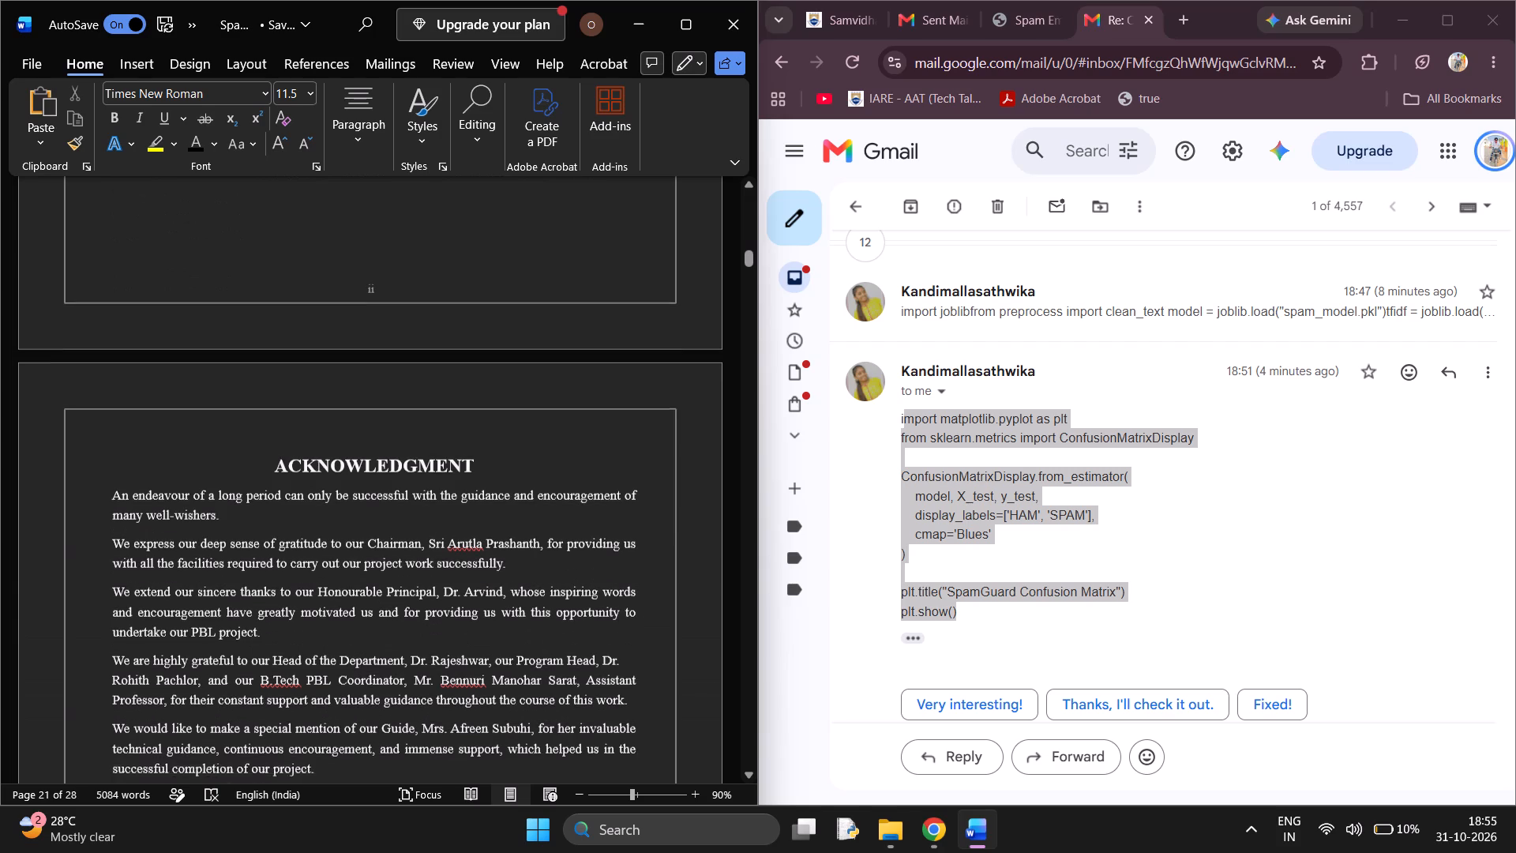
scroll(471, 559, down, 1)
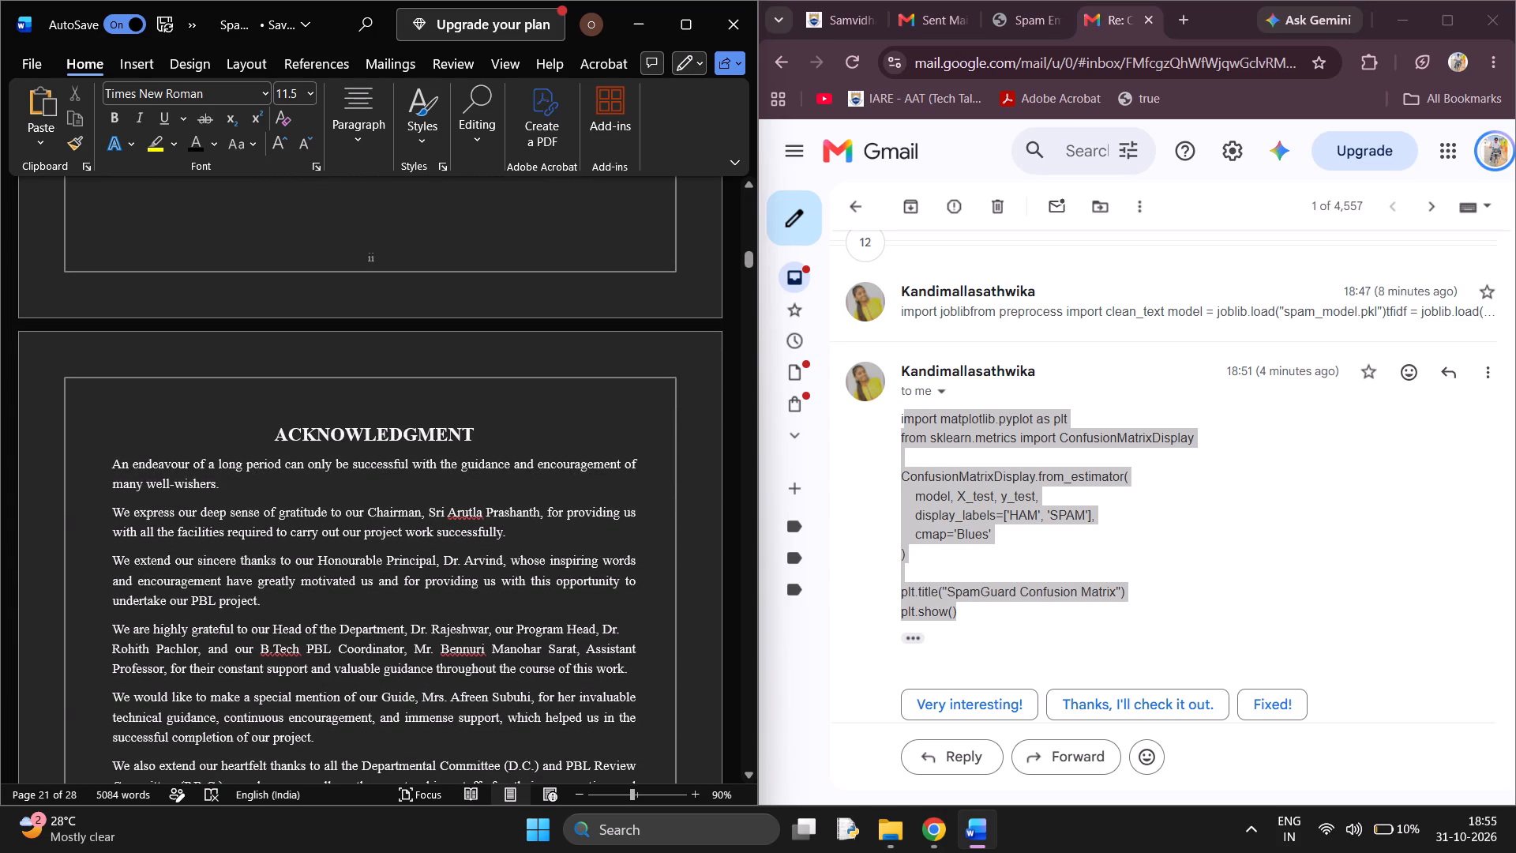
scroll(471, 559, down, 2)
ctrl+scroll(471, 559, up, 1)
ctrl+scroll(471, 559, down, 1)
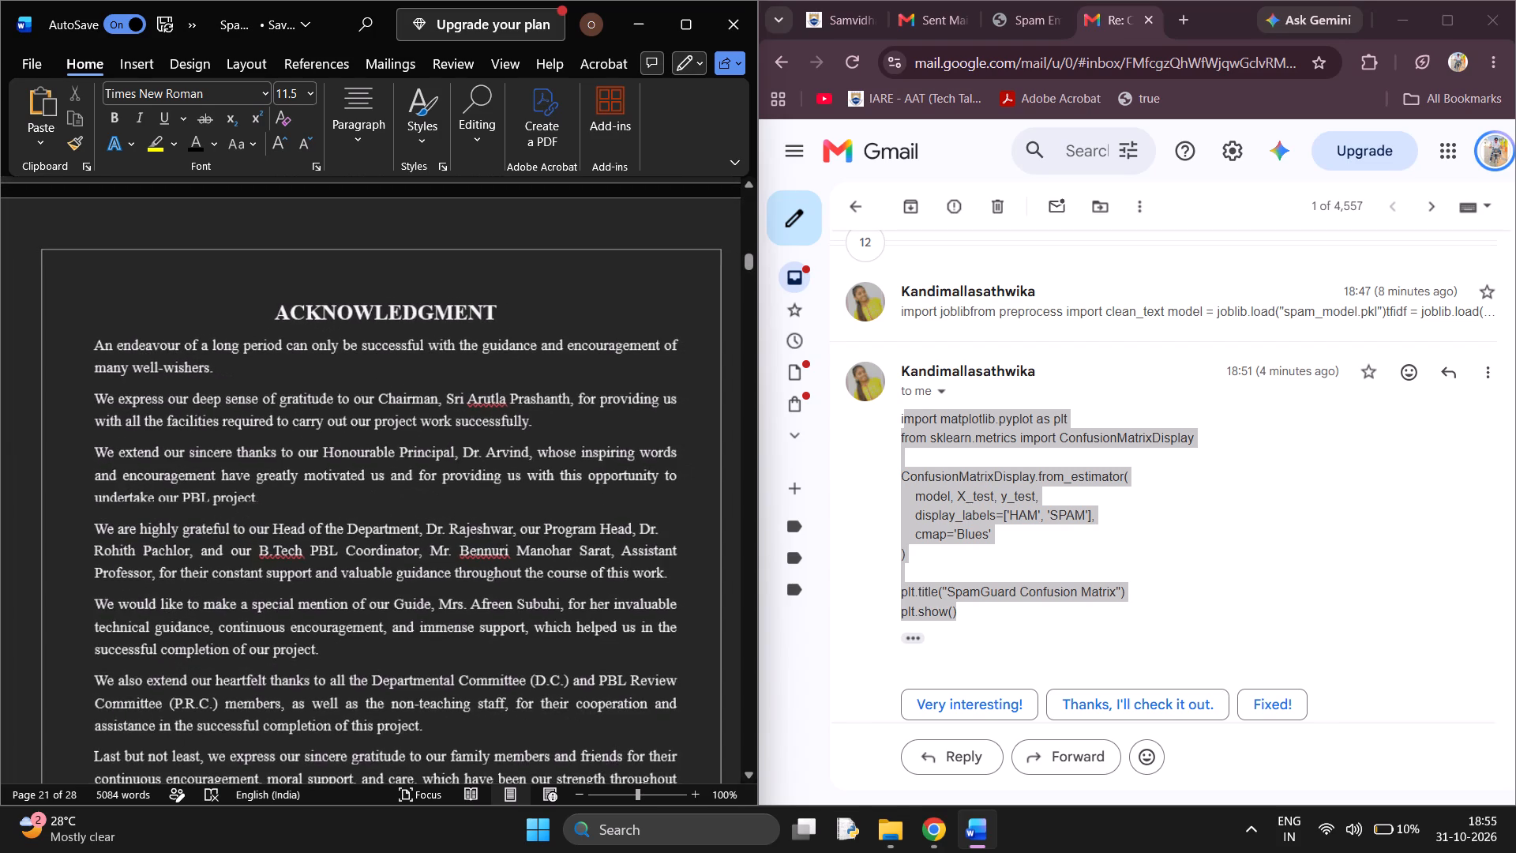
scroll(471, 559, down, 3)
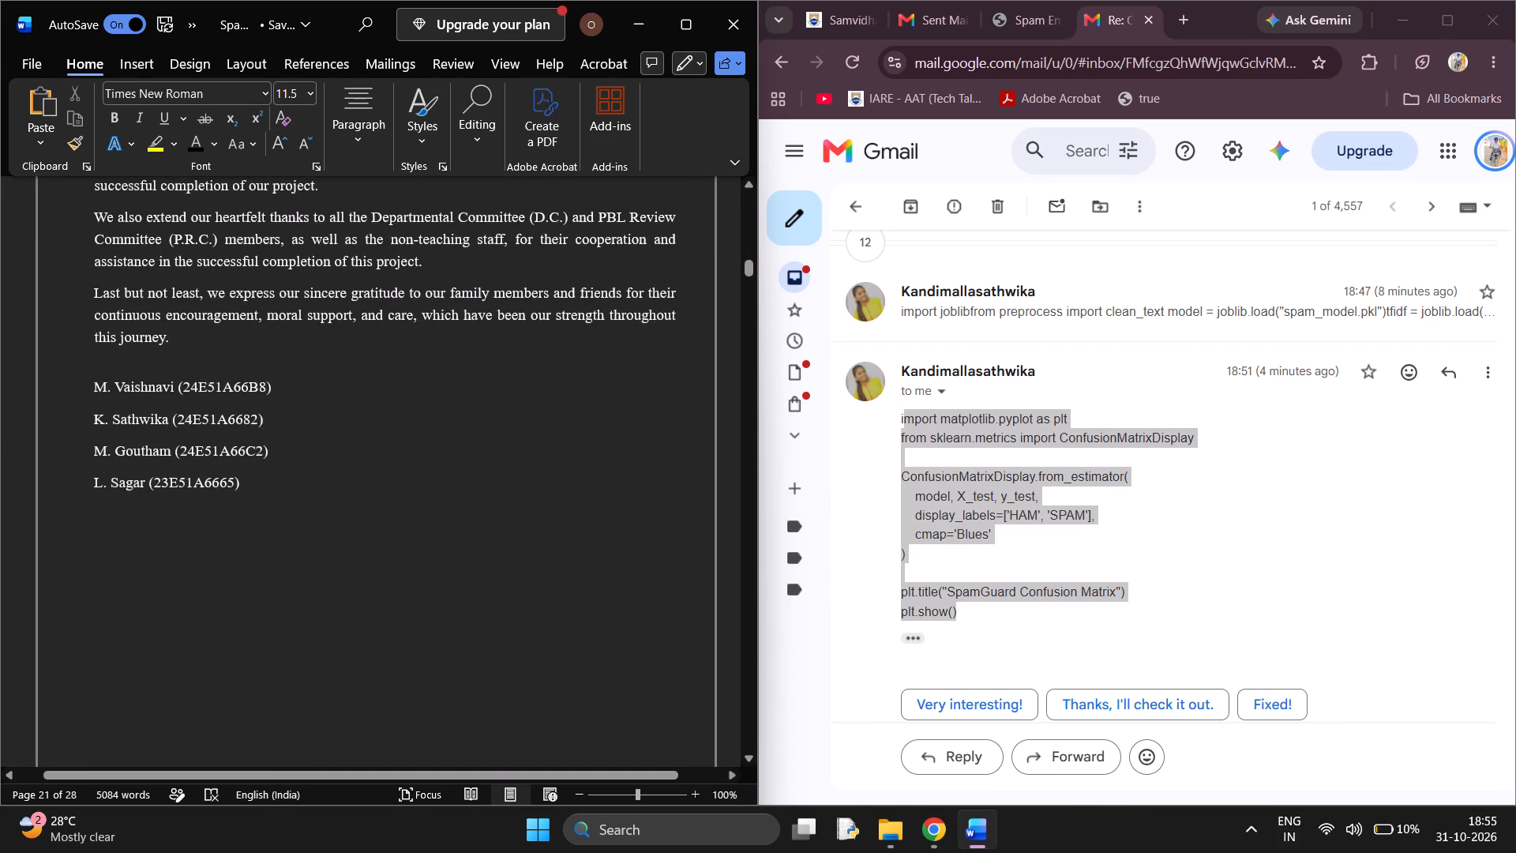
scroll(471, 559, down, 1)
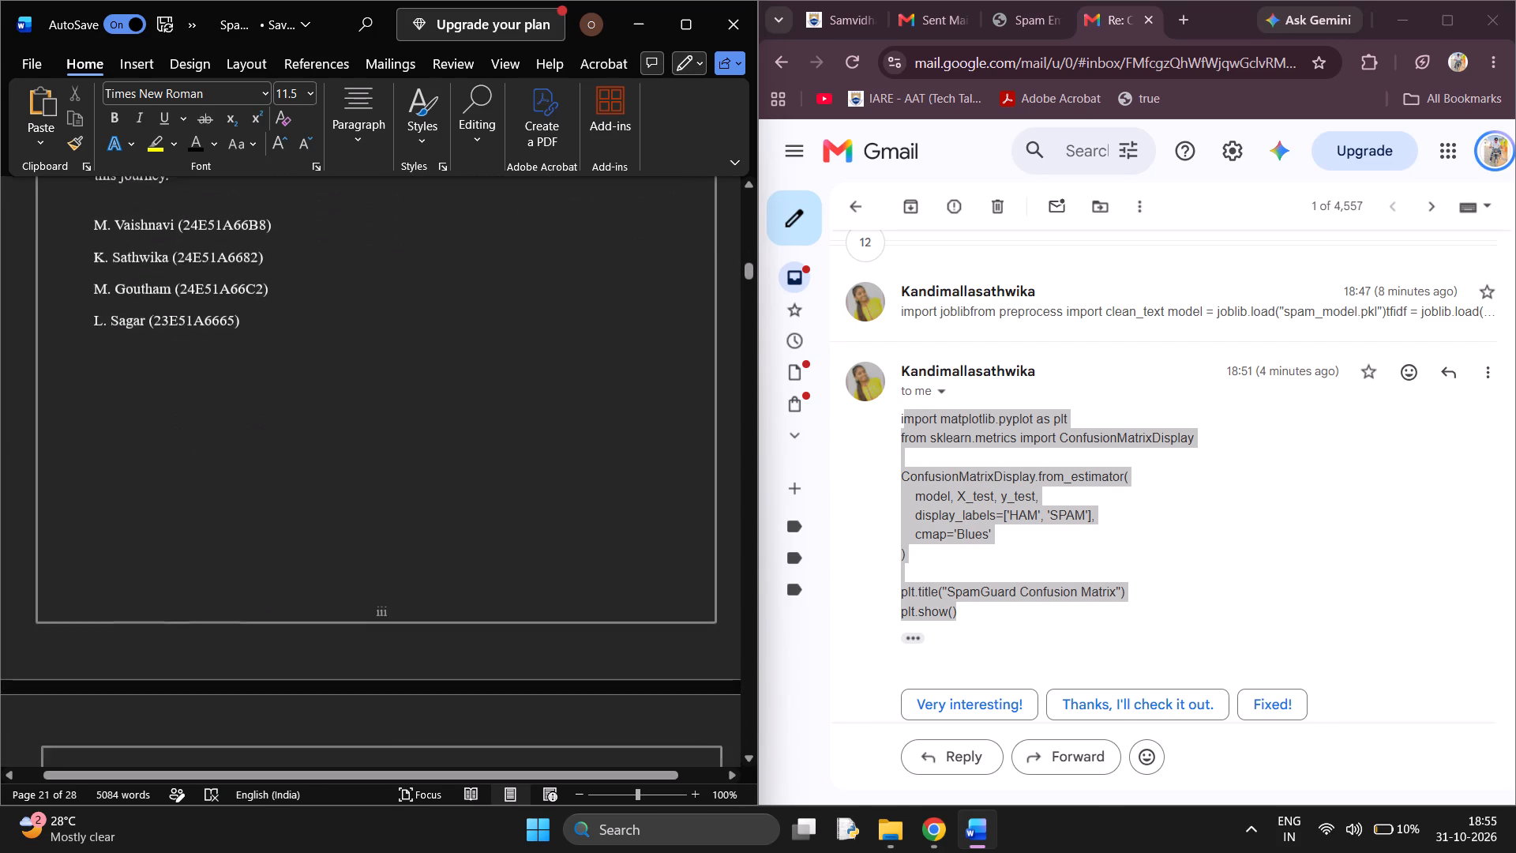
scroll(471, 559, down, 6)
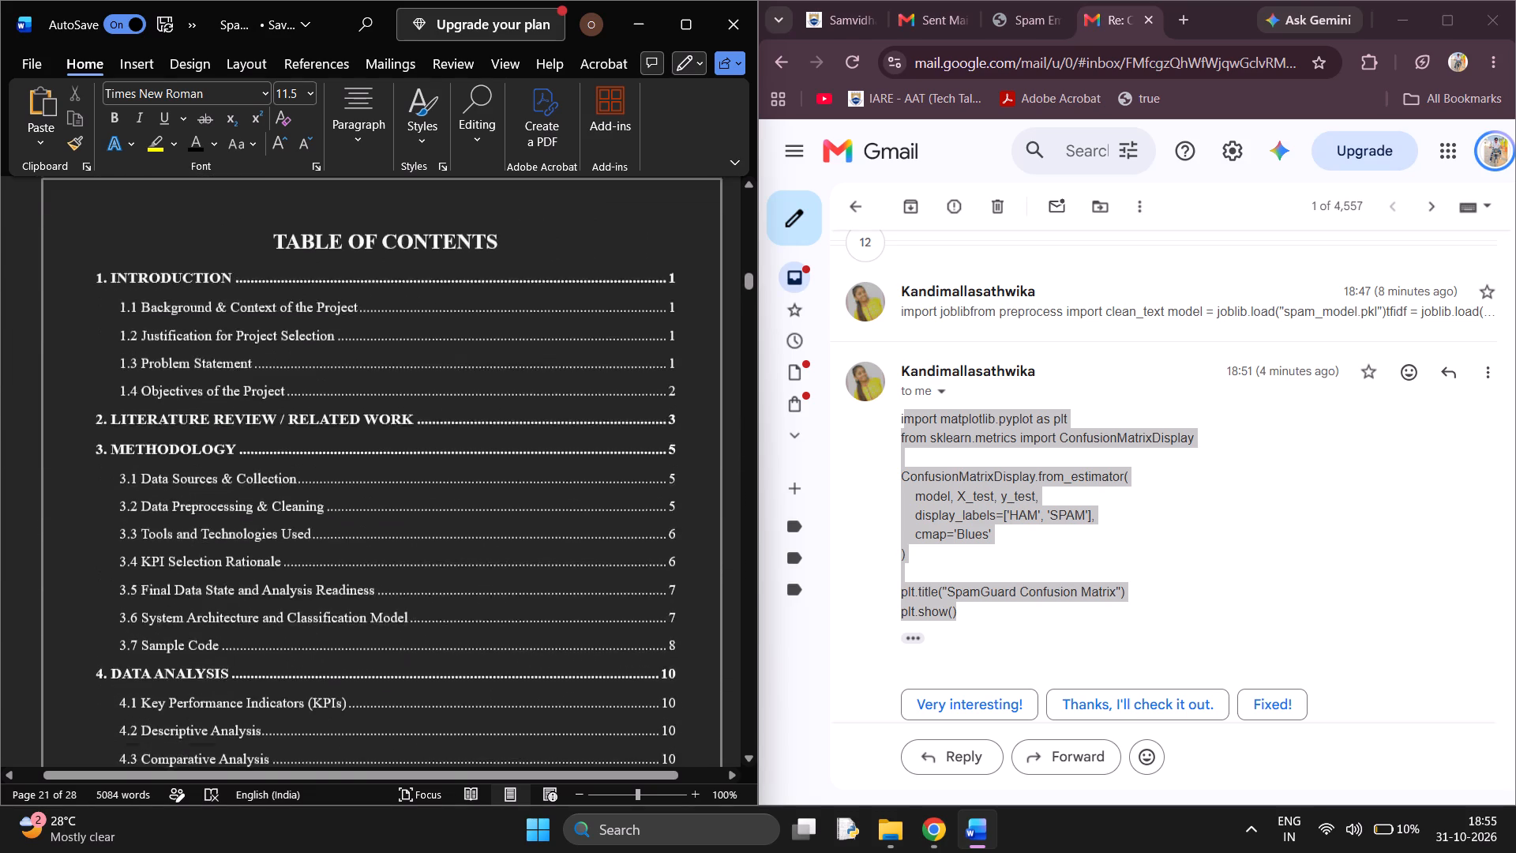
scroll(471, 559, down, 6)
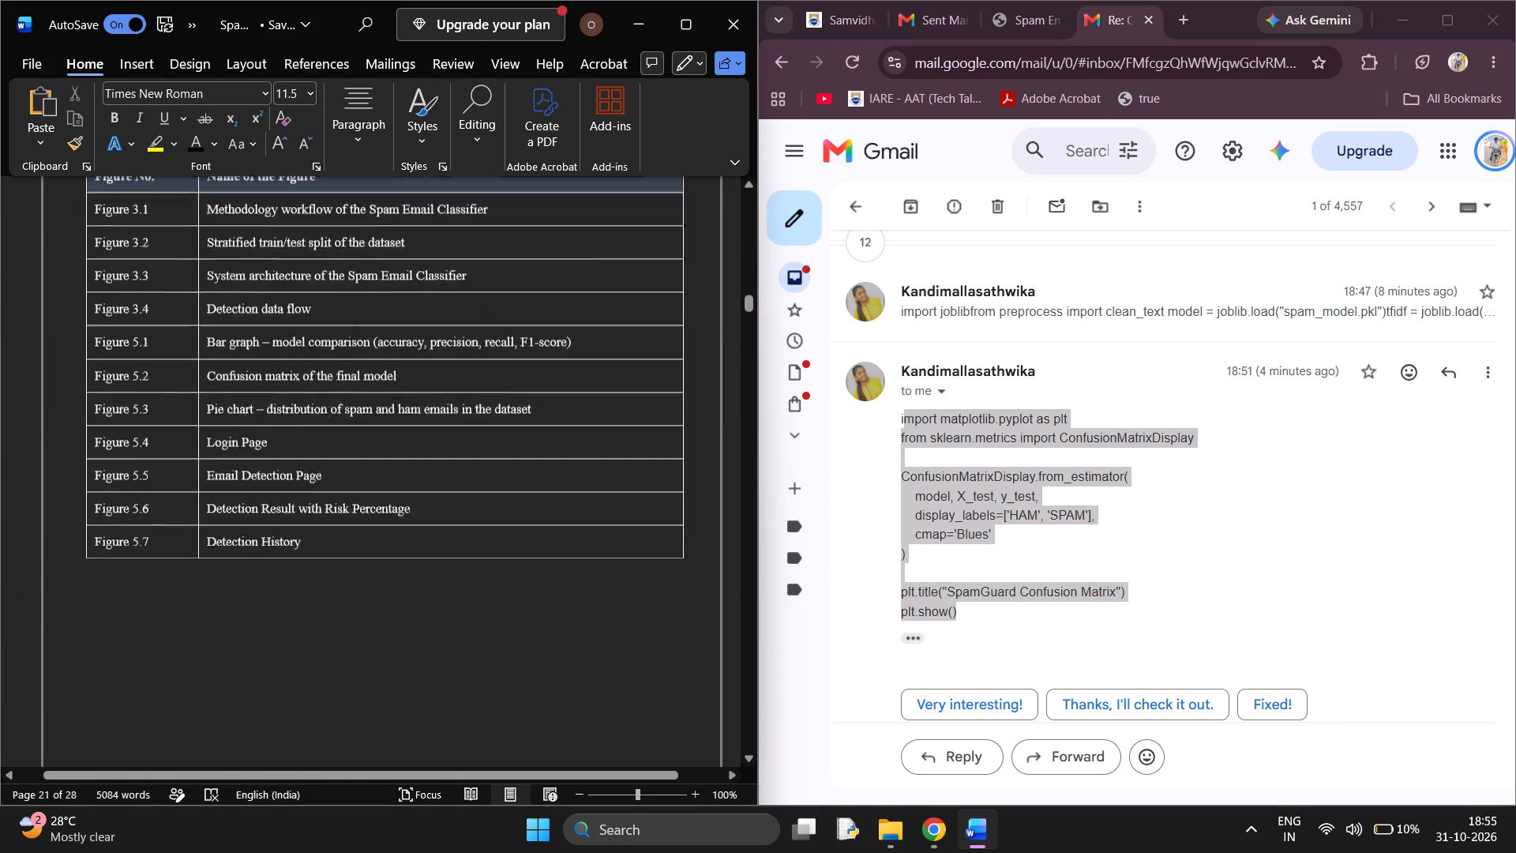
scroll(471, 559, down, 6)
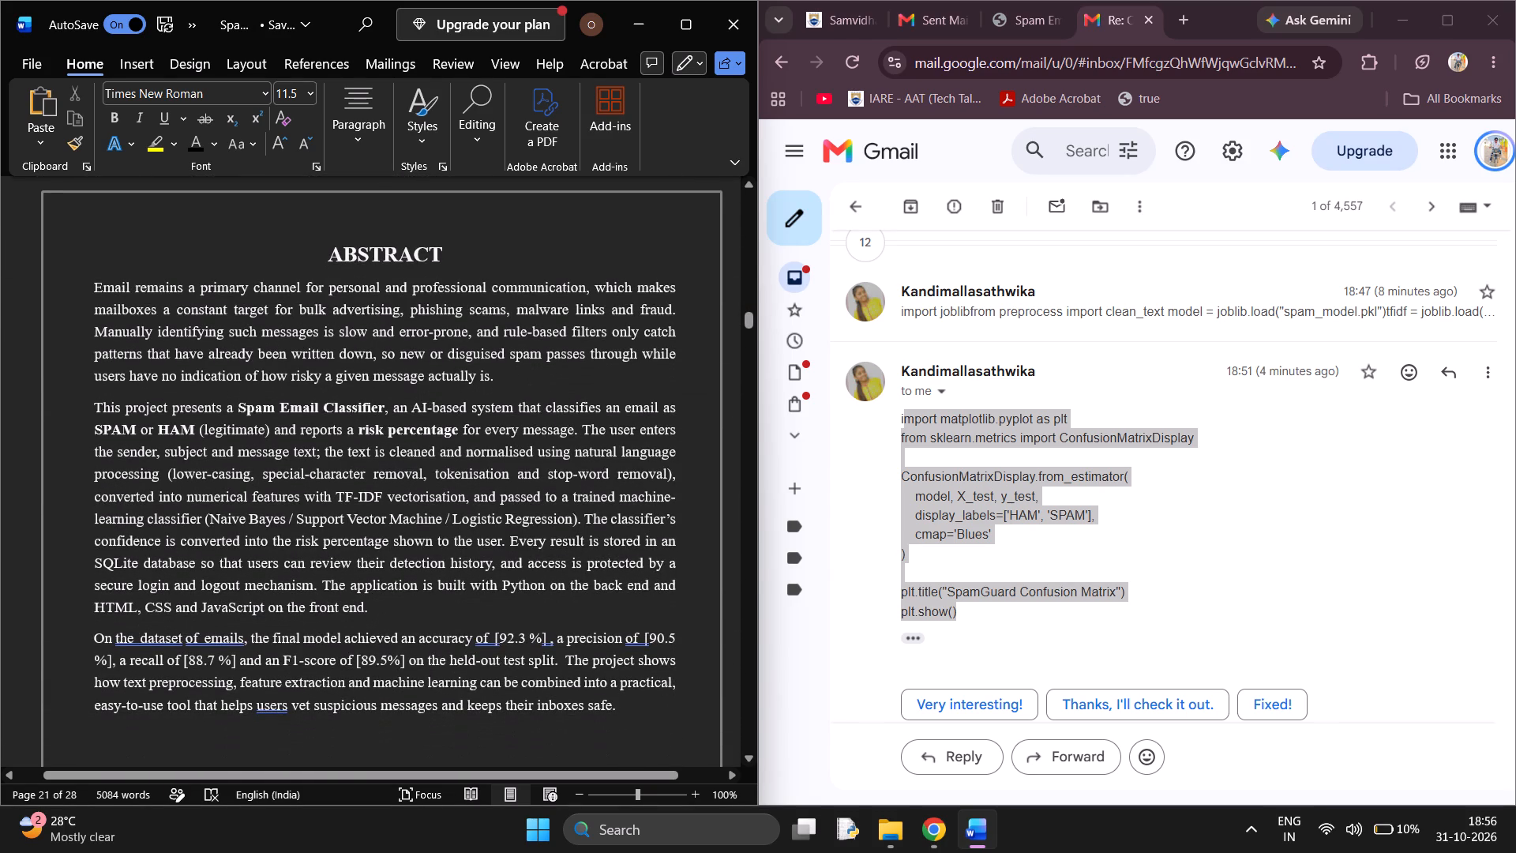
scroll(471, 559, down, 3)
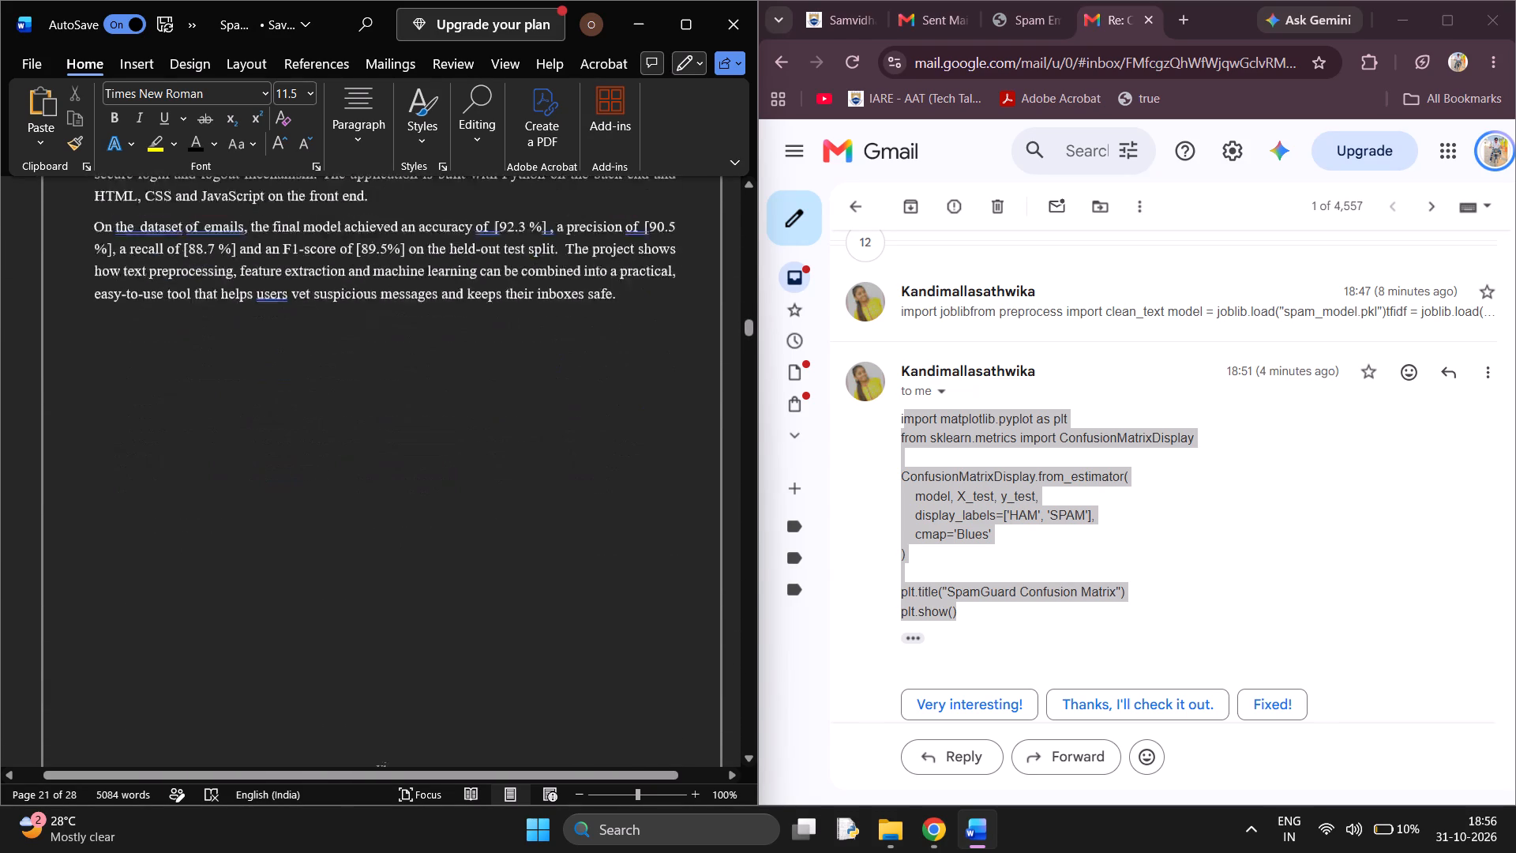
Read through chapter 1 Introduction and on to the start of chapter 2 Literature Review, checking the text.
scroll(471, 559, down, 3)
scroll(471, 559, up, 5)
scroll(471, 559, down, 1)
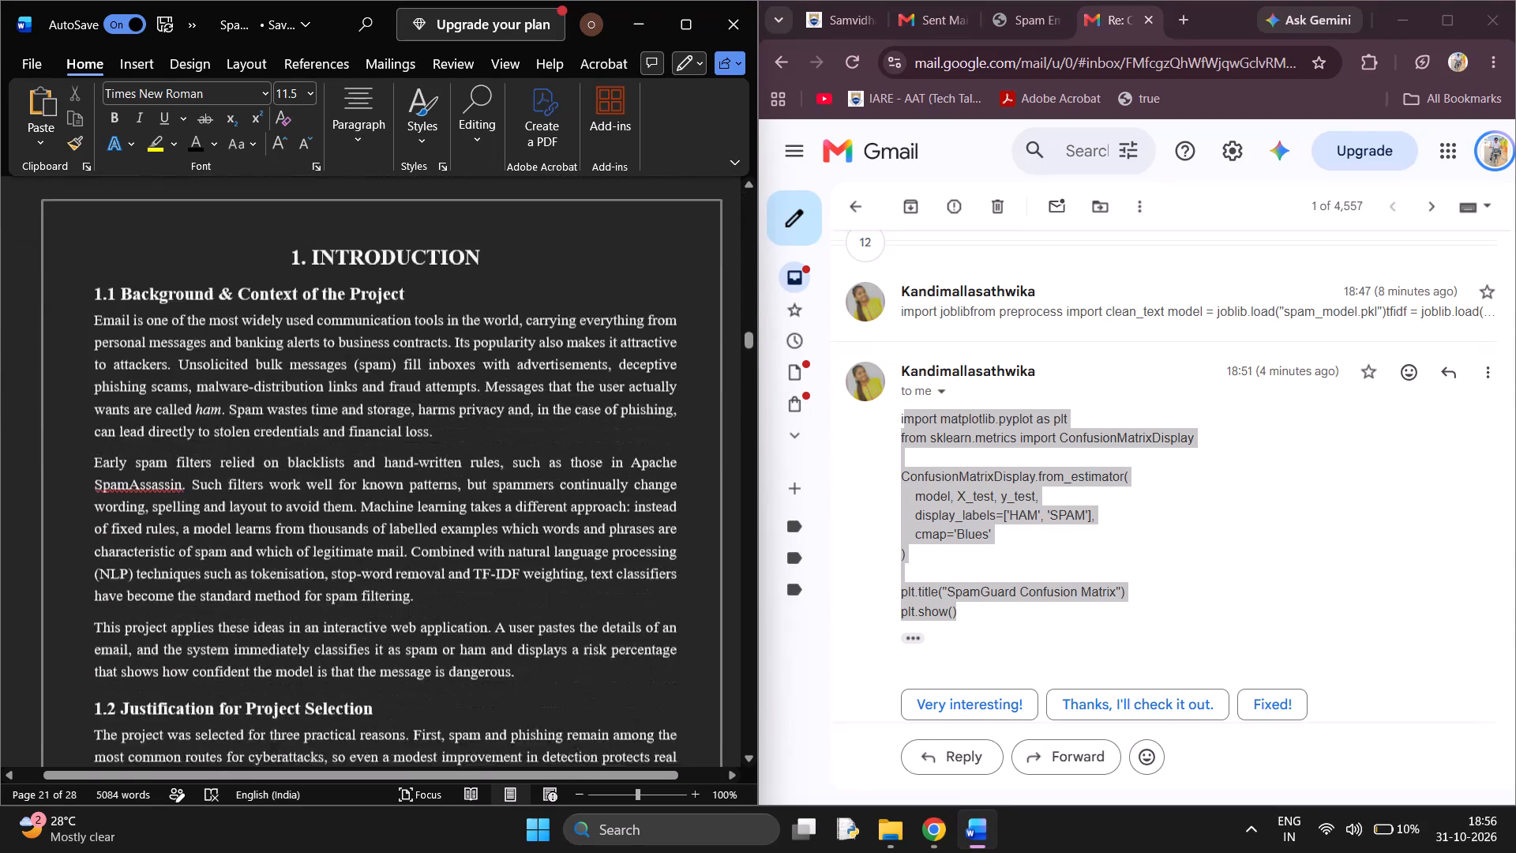
scroll(471, 559, down, 1)
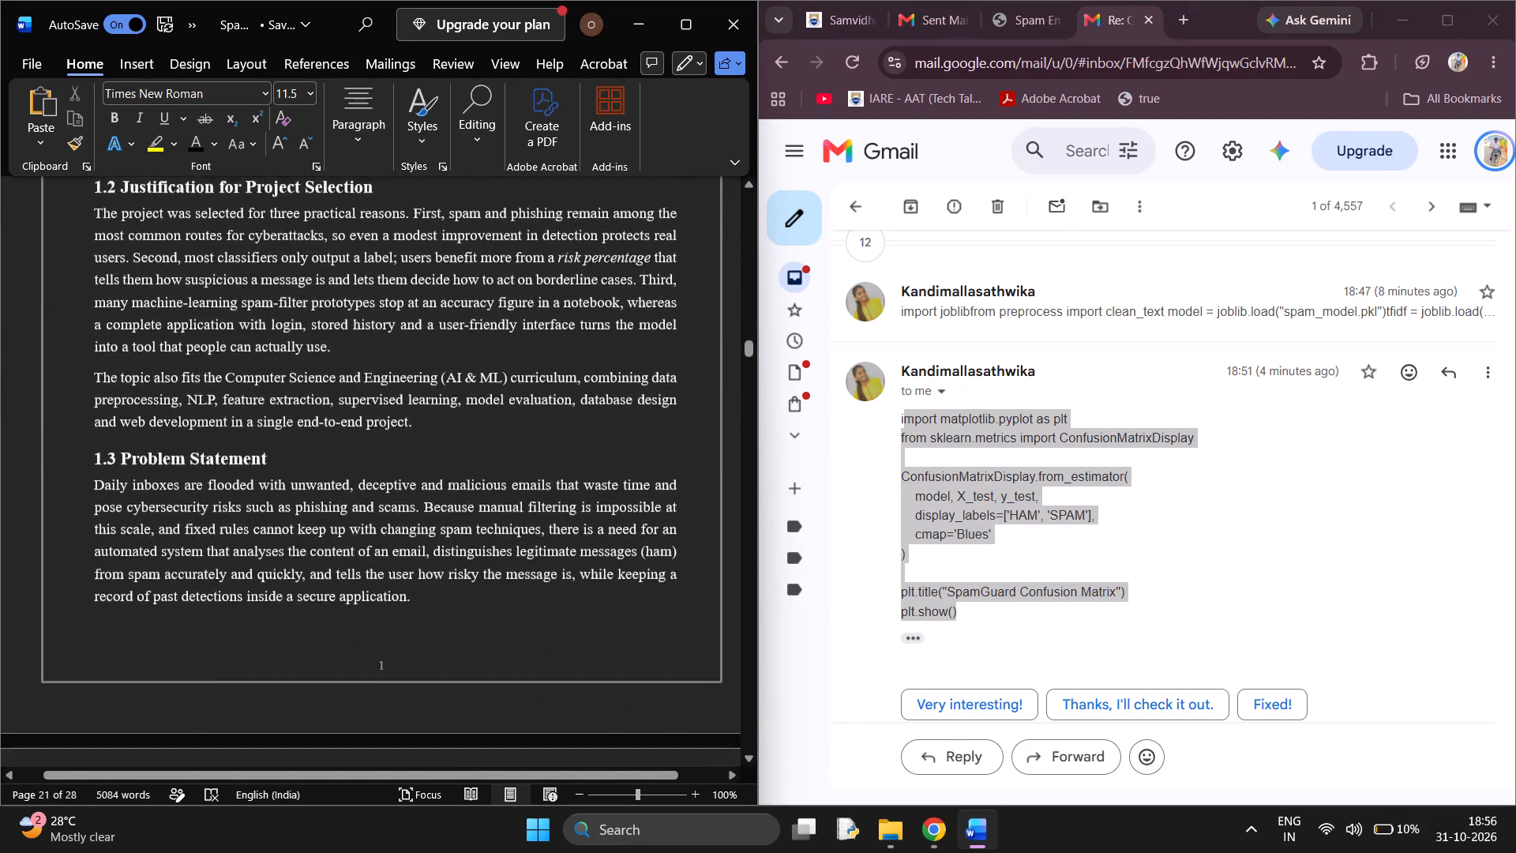
scroll(471, 559, down, 3)
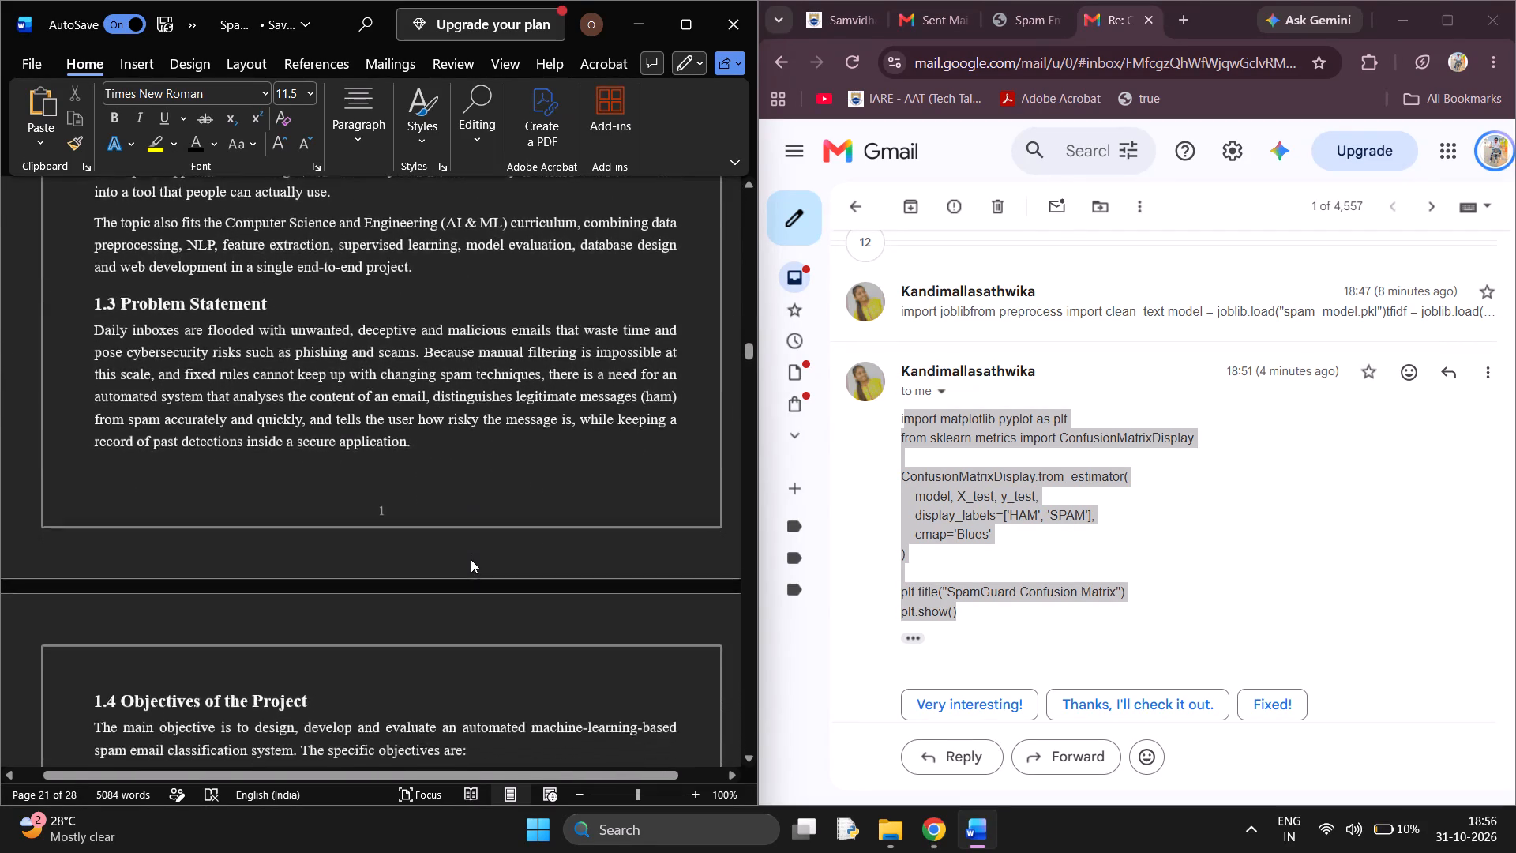
scroll(471, 559, down, 3)
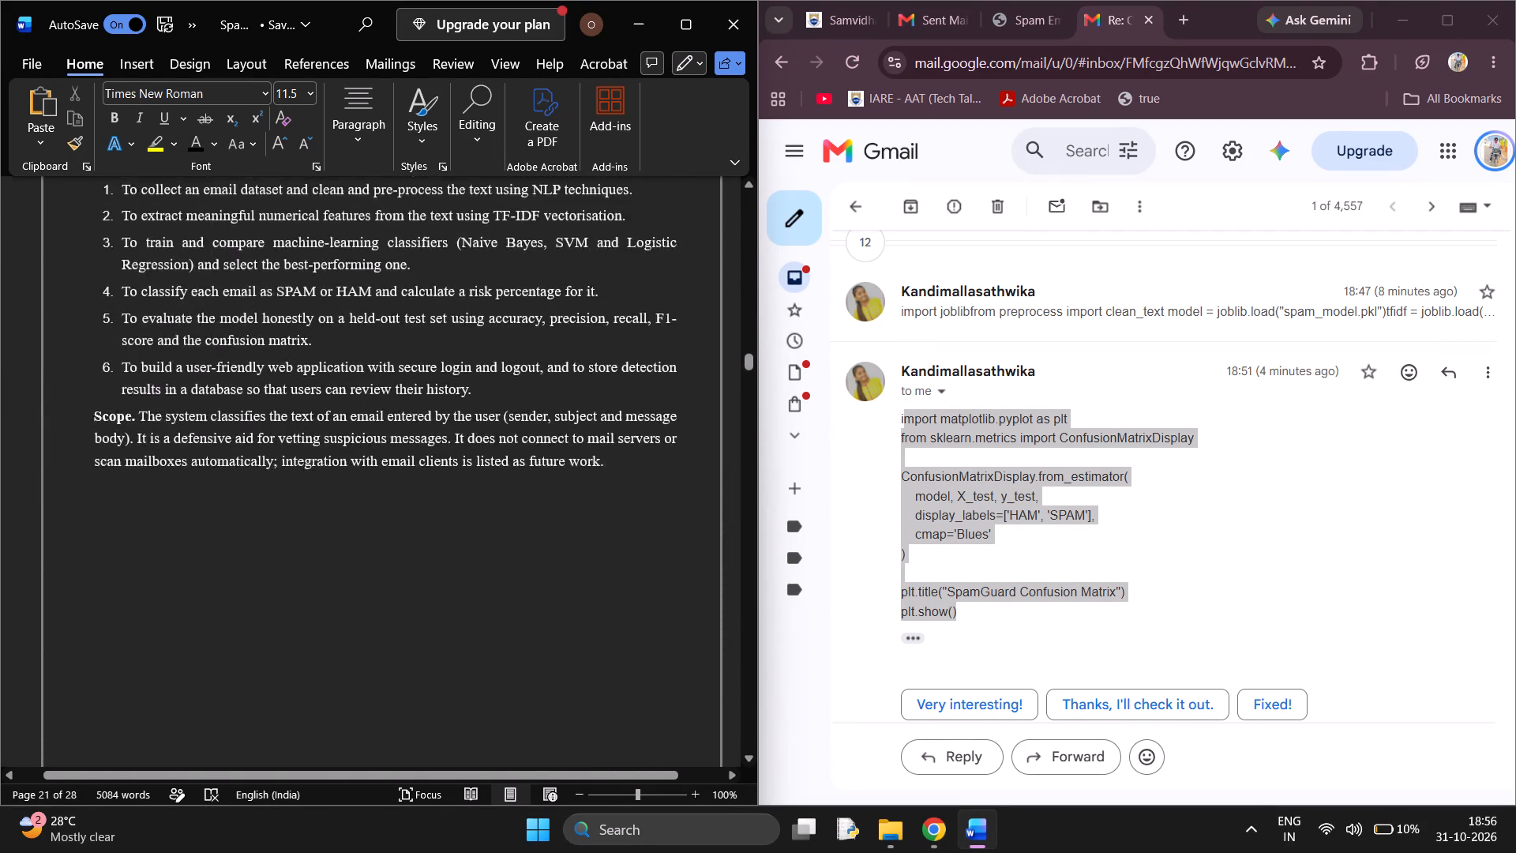
scroll(471, 559, down, 4)
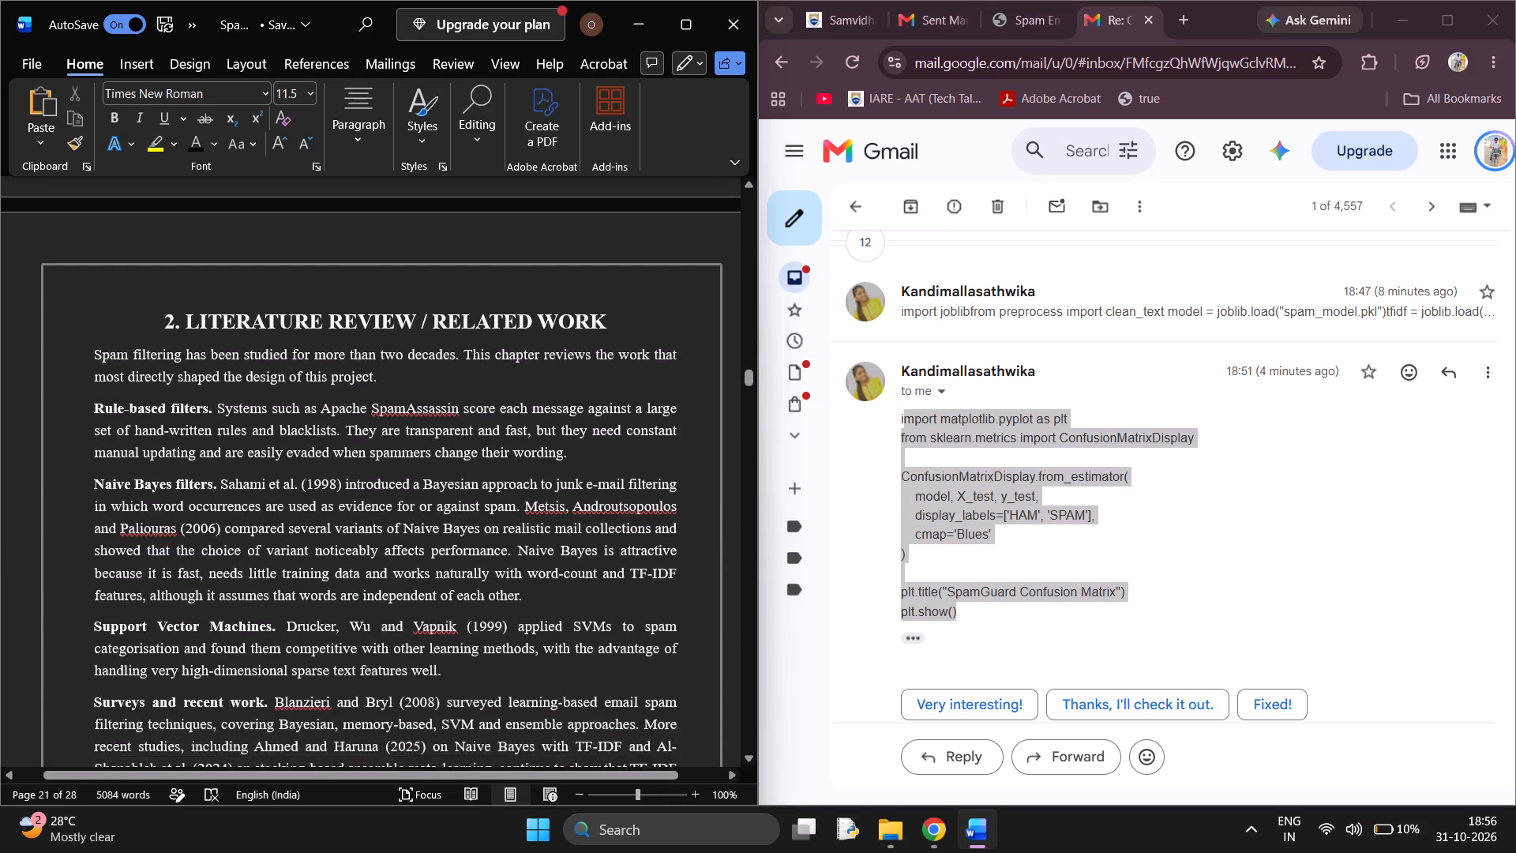
Review chapter 2 Literature Review with Table 2.1 and the methodology sections 3.1 to 3.3 on data, preprocessing and tools.
scroll(471, 559, down, 5)
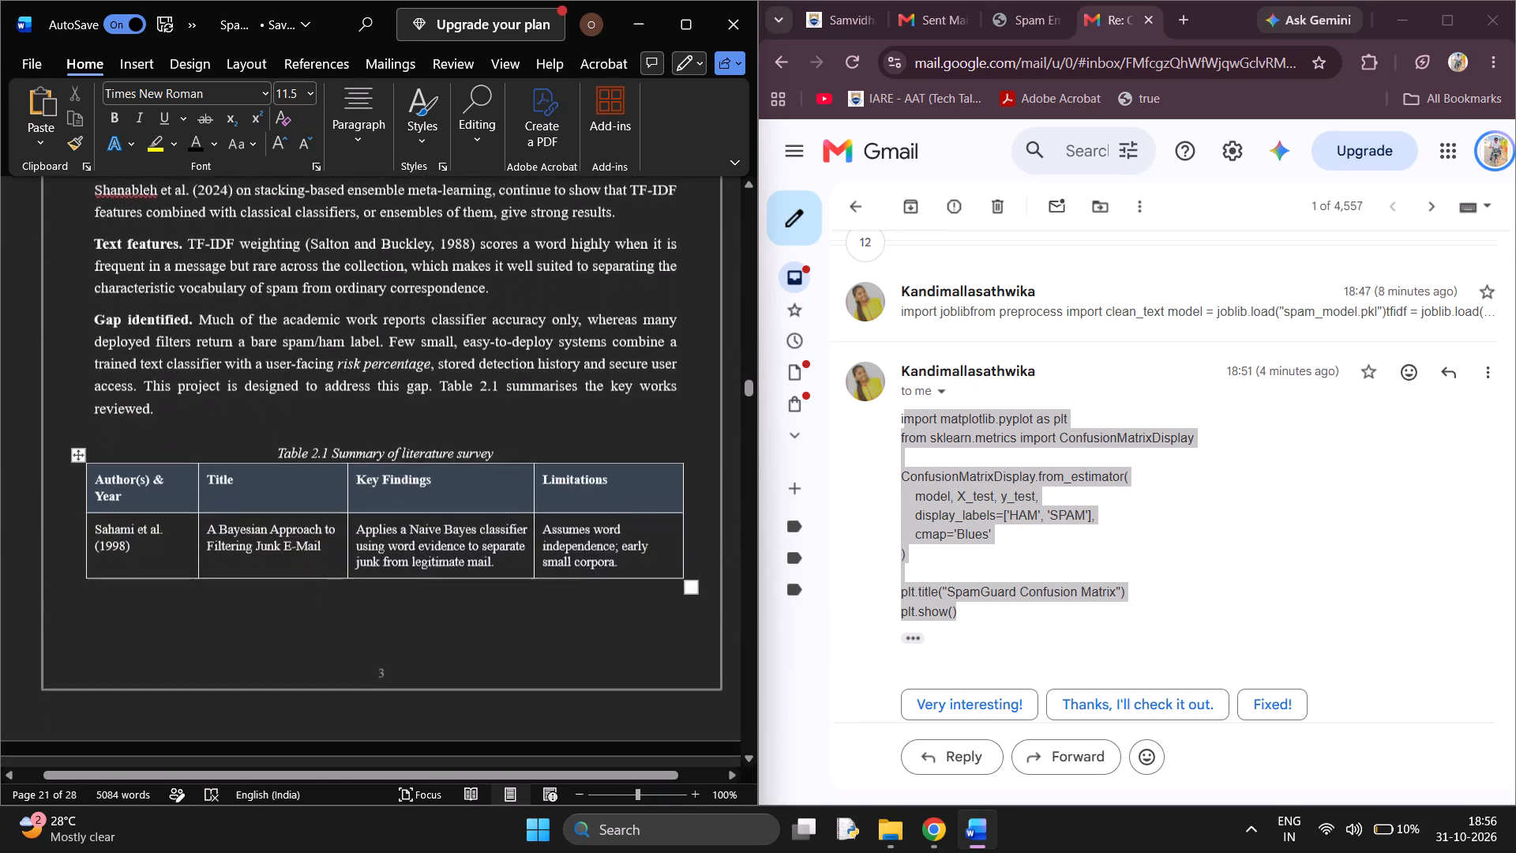
scroll(471, 559, down, 3)
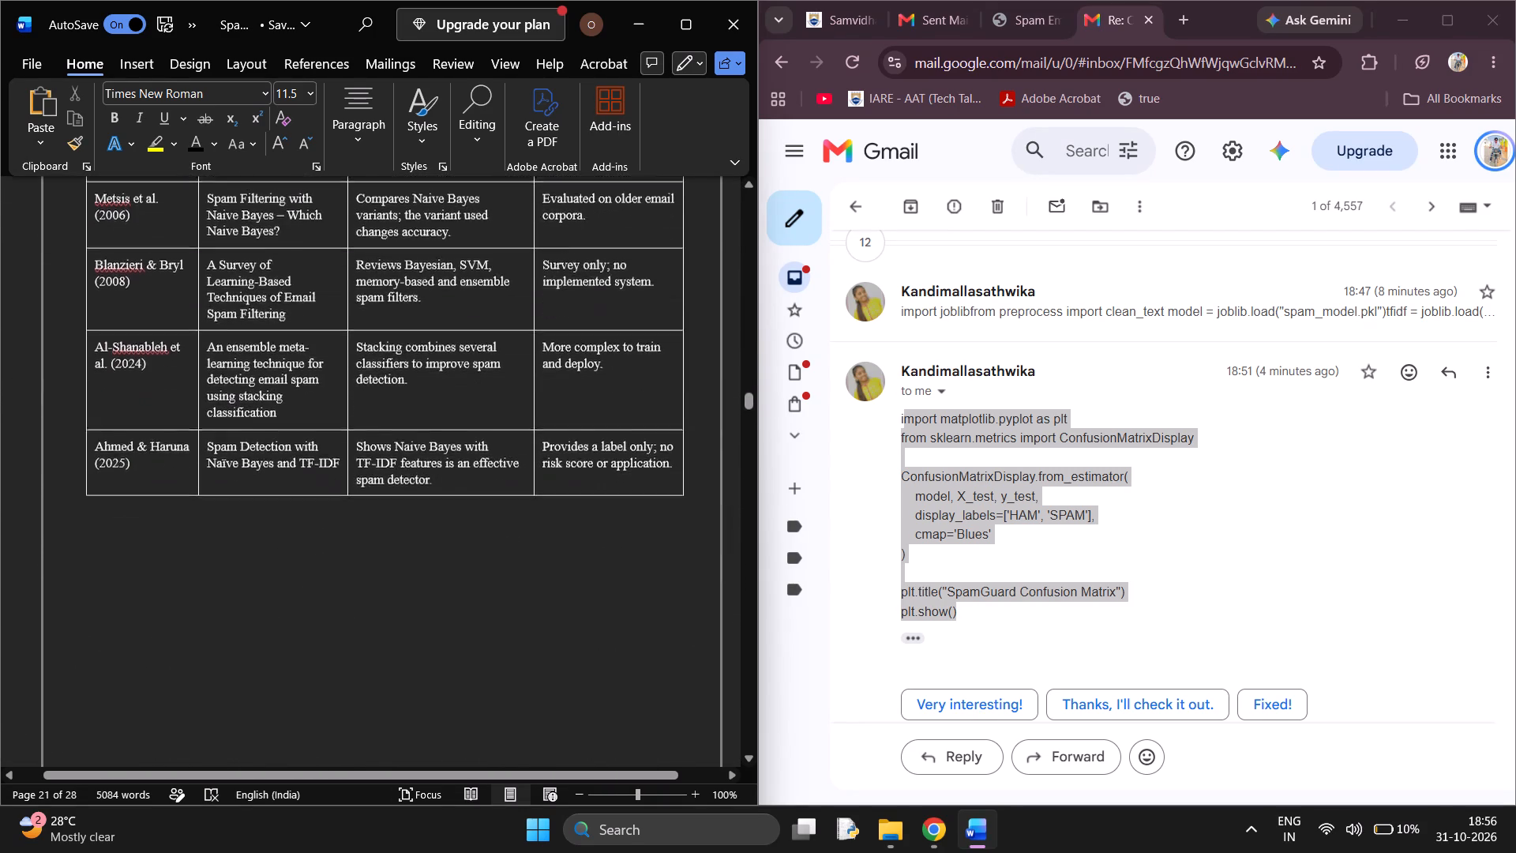
scroll(471, 559, down, 4)
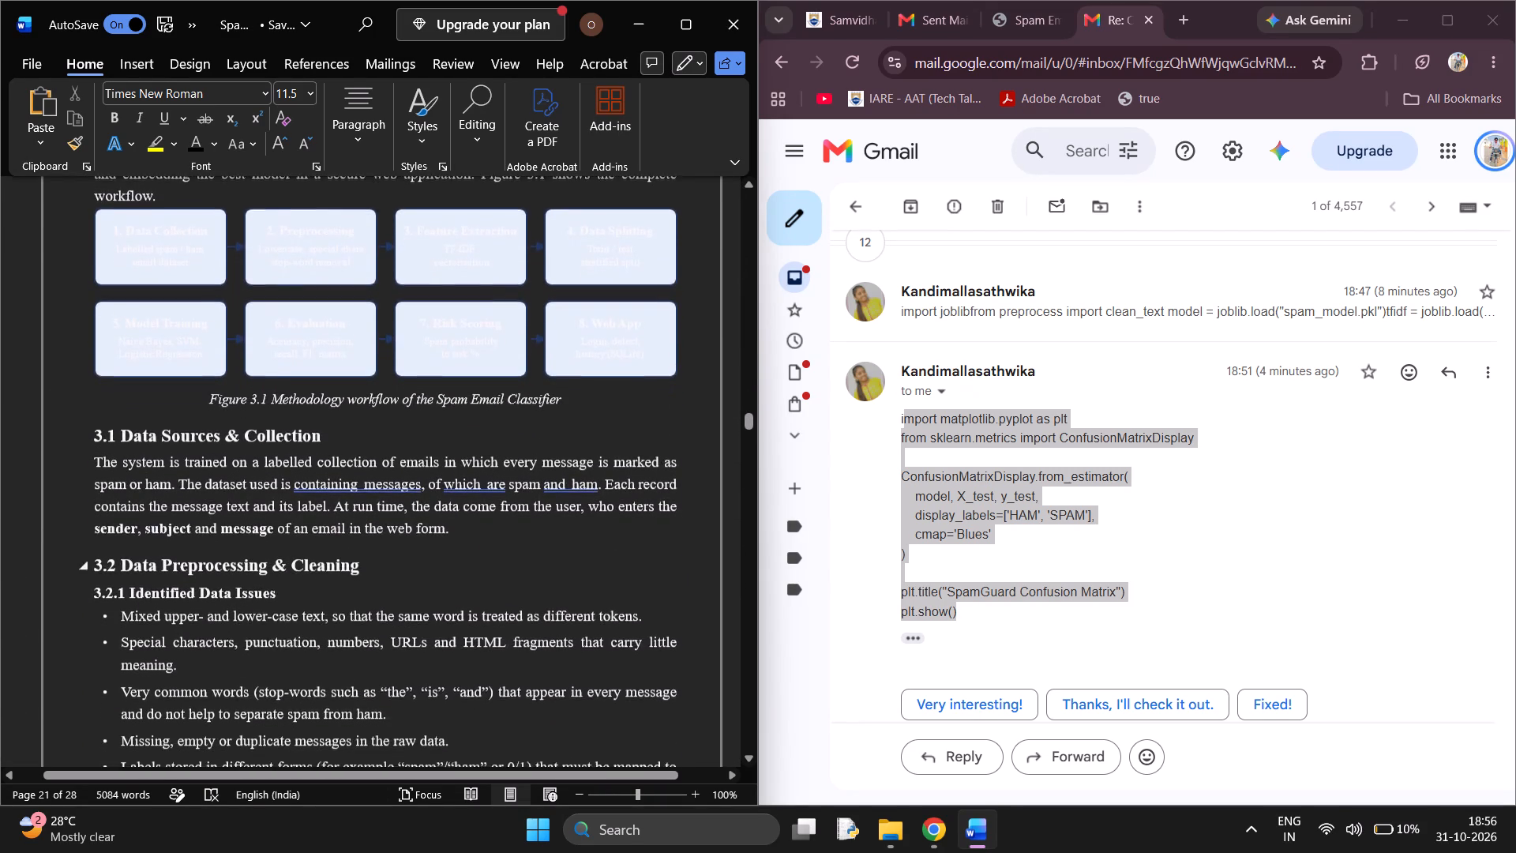
scroll(471, 559, down, 5)
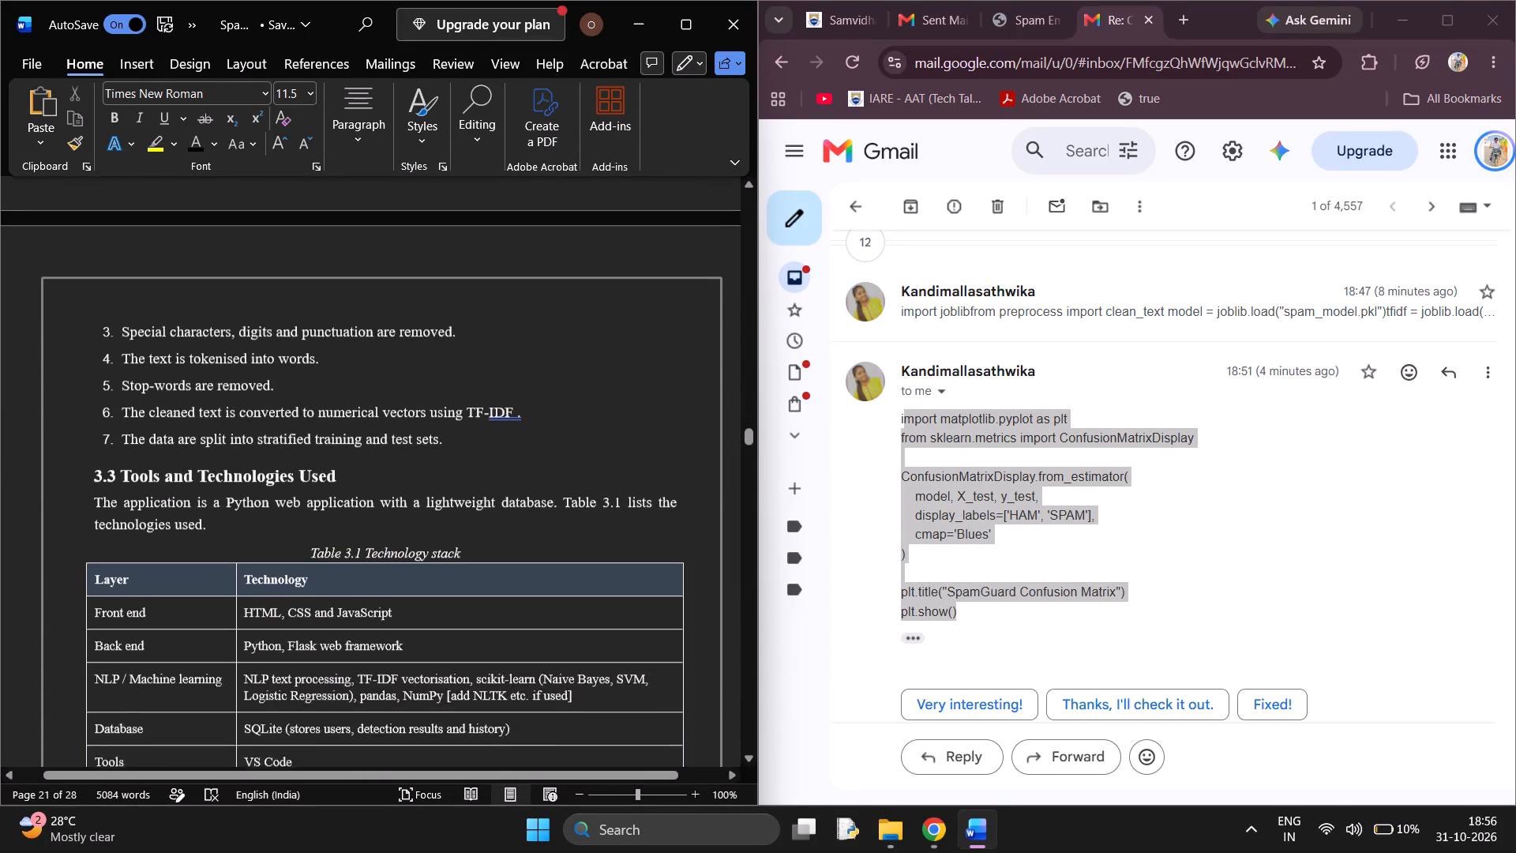
scroll(471, 559, down, 2)
Examine sections 3.4 to 3.6, covering KPI selection, data readiness, system architecture and the classification model with their figures.
scroll(471, 559, up, 1)
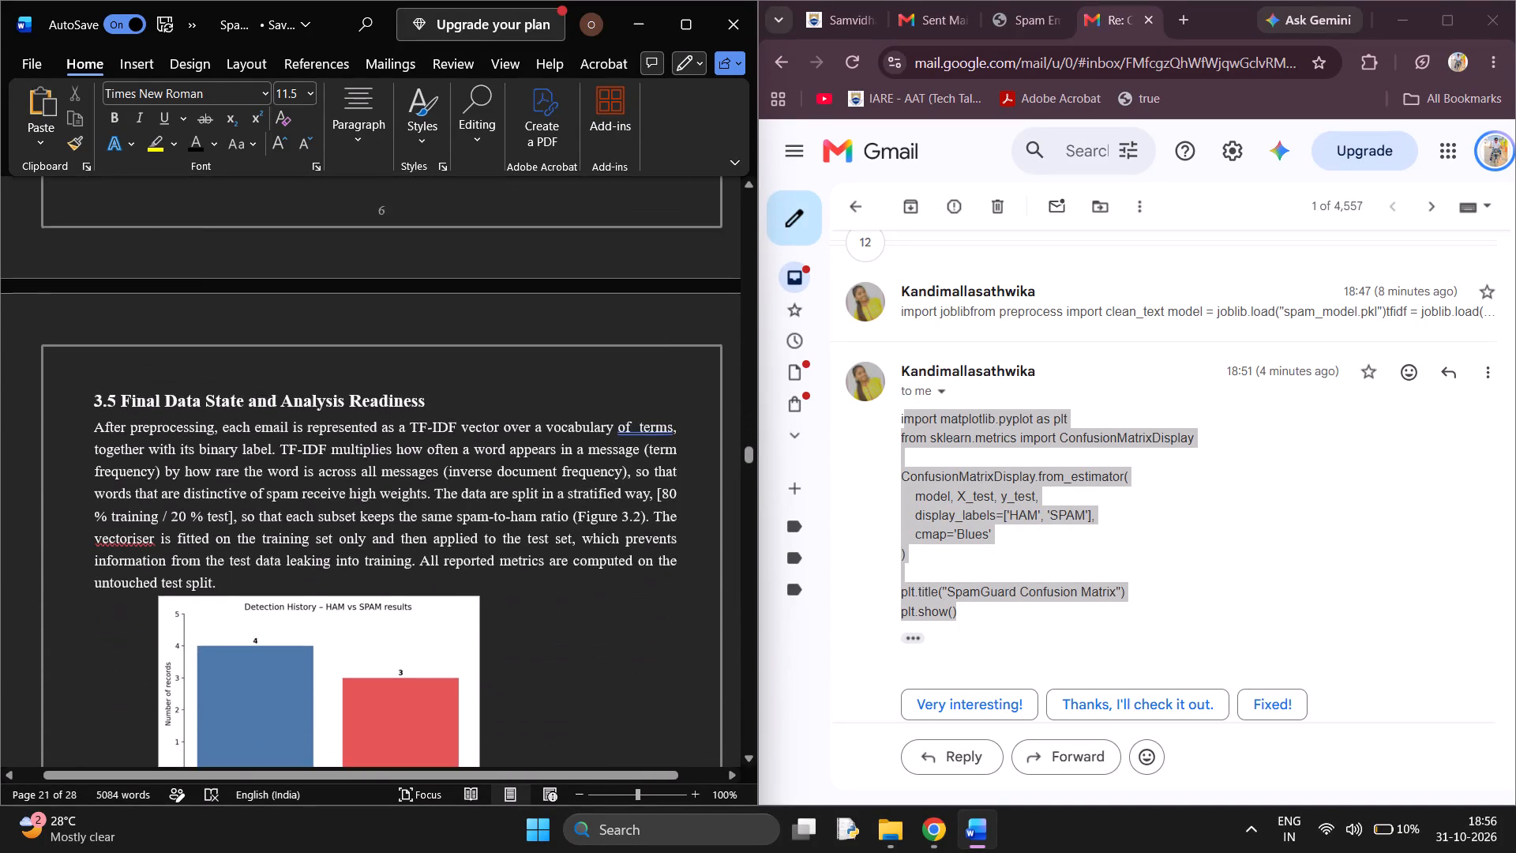
scroll(471, 559, up, 3)
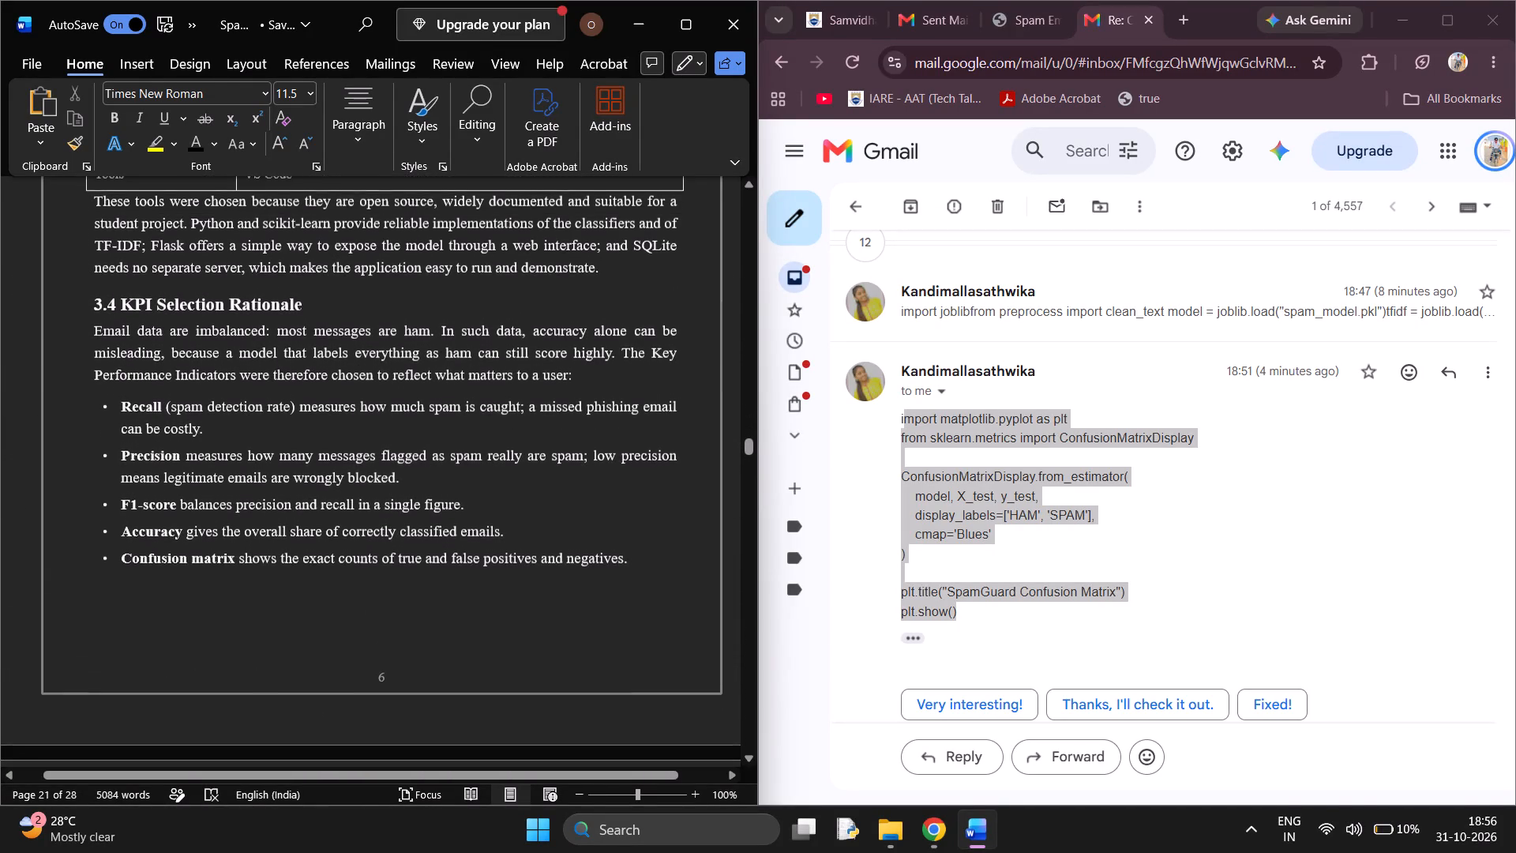
scroll(471, 559, up, 2)
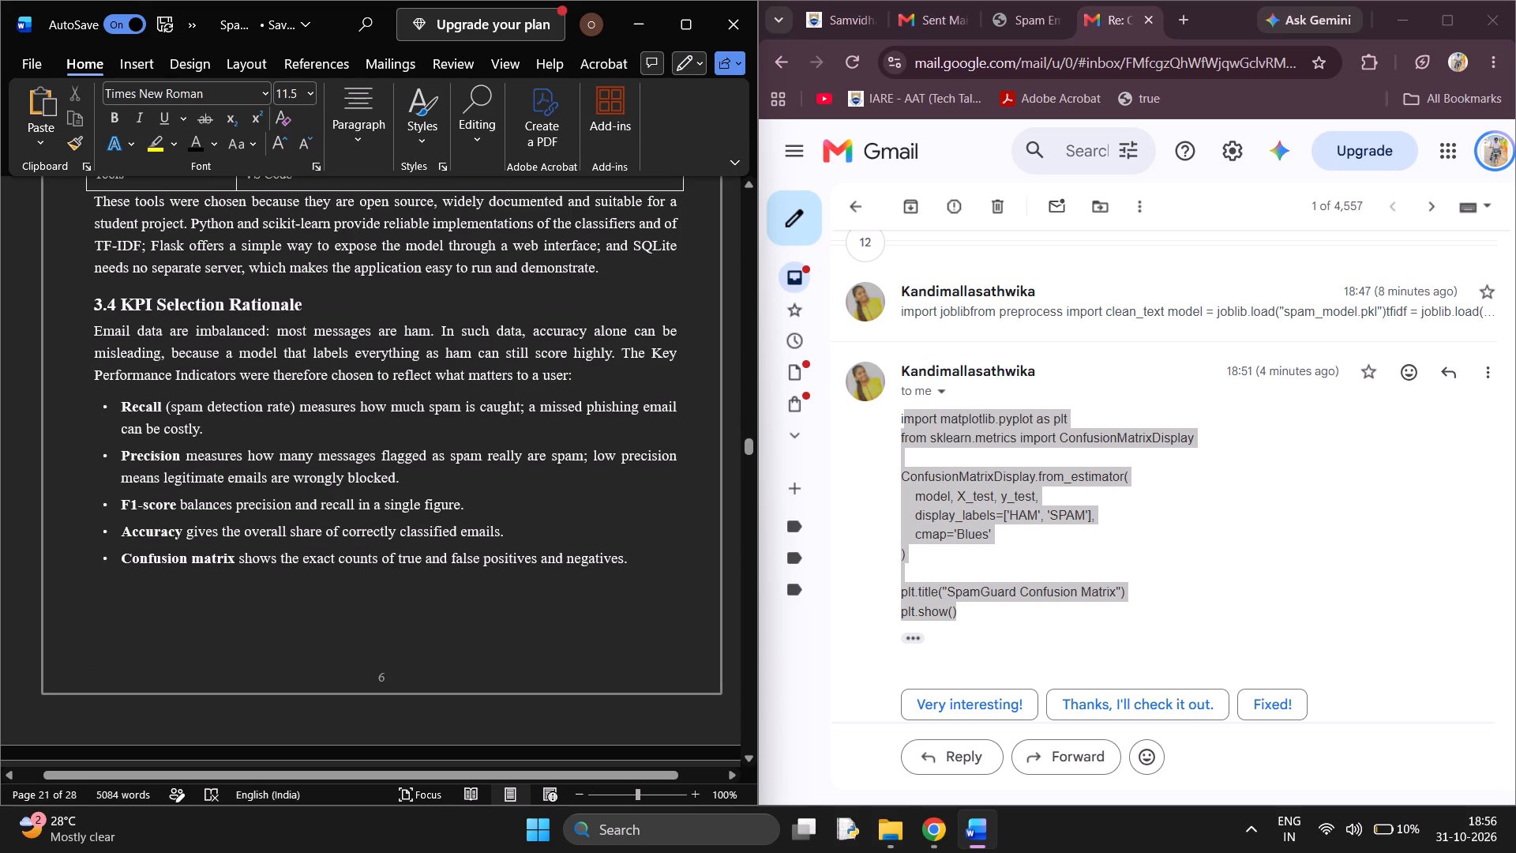
scroll(471, 559, down, 2)
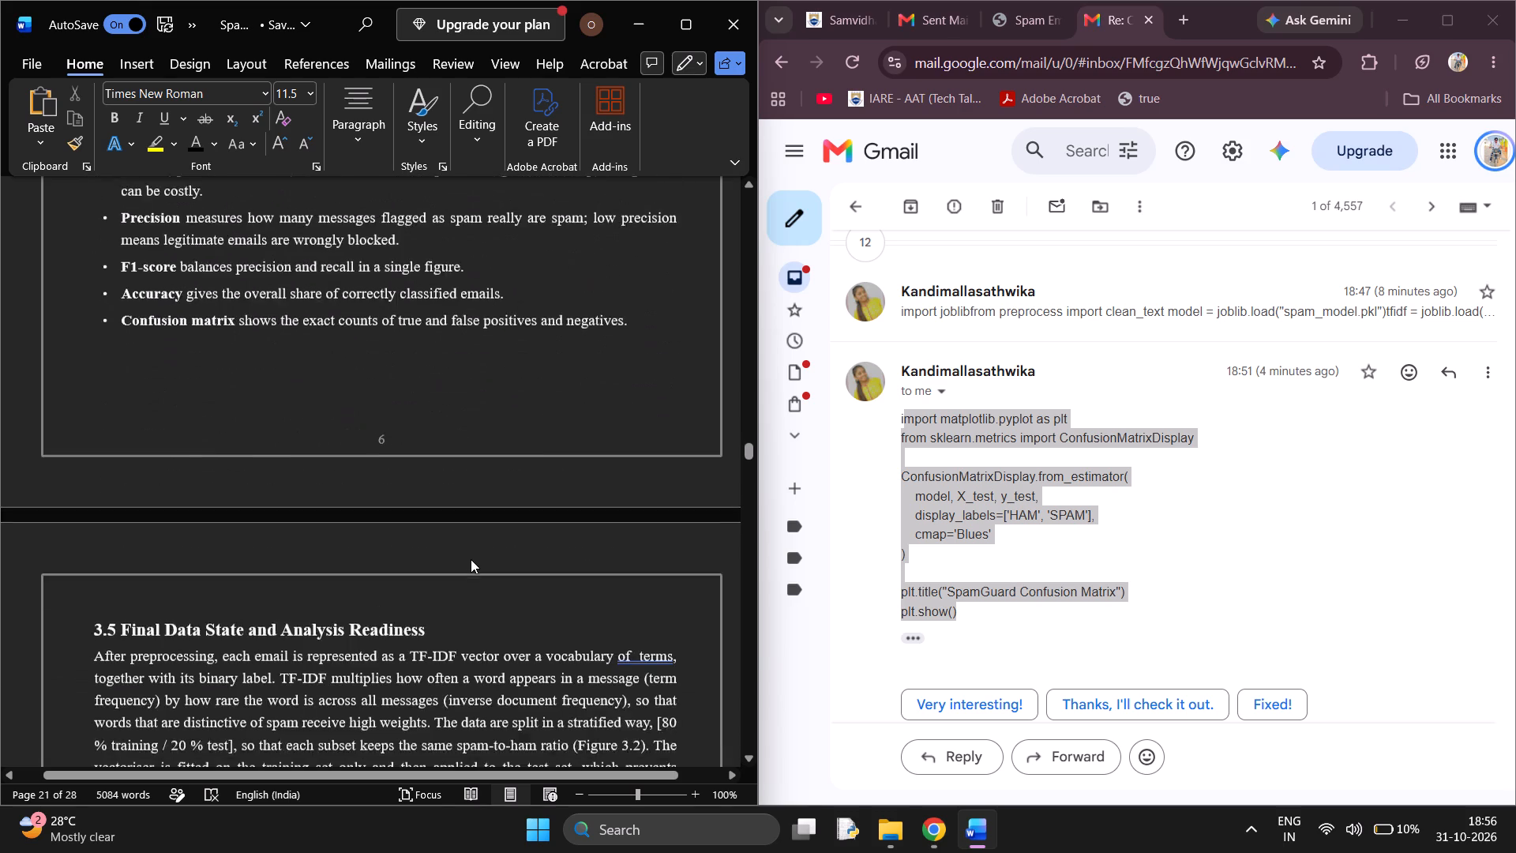
scroll(471, 559, down, 2)
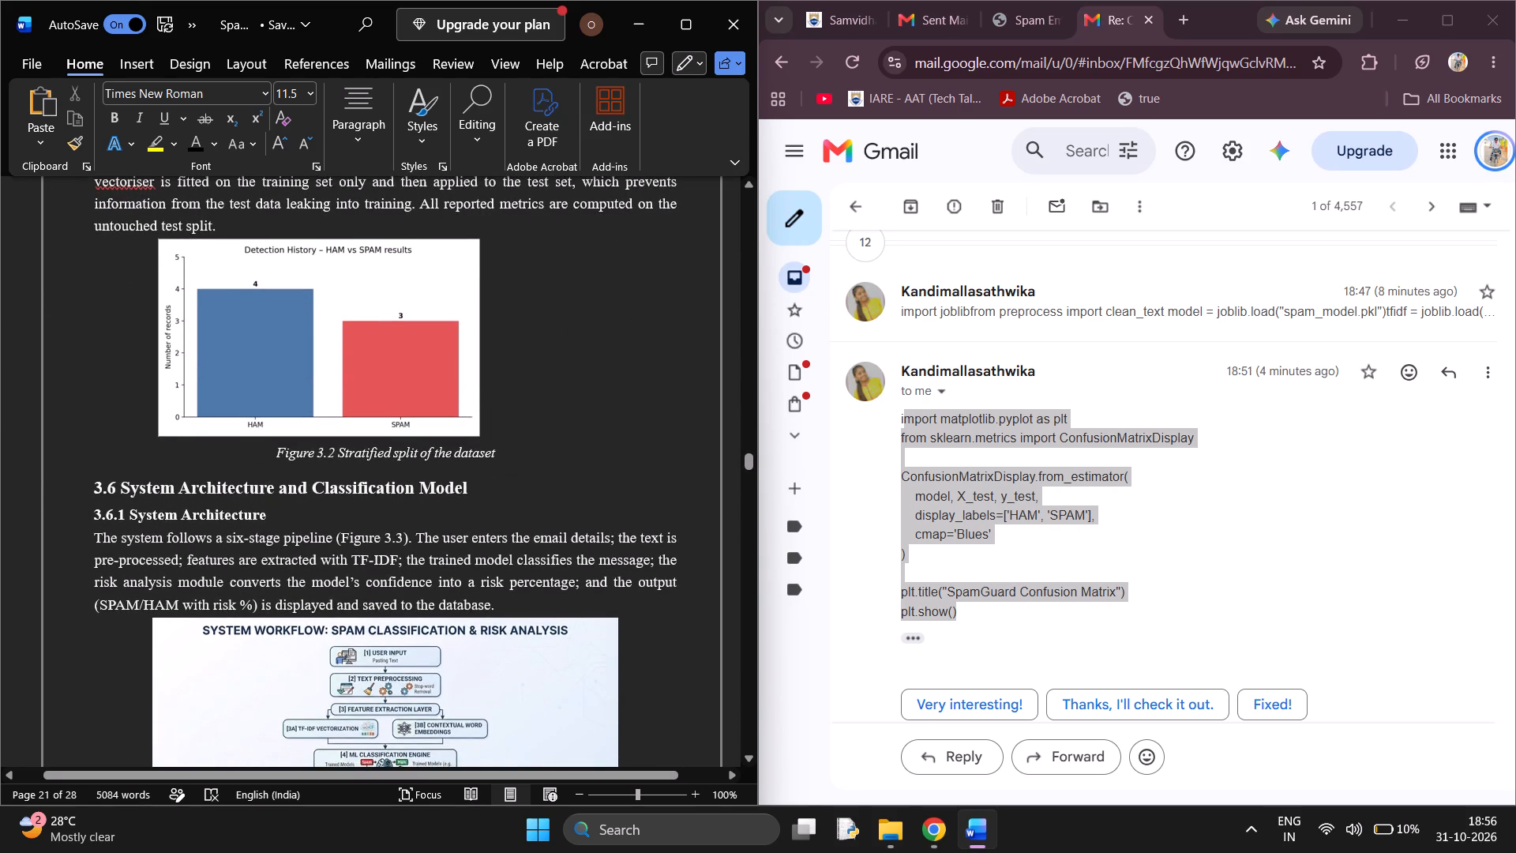
scroll(471, 559, down, 2)
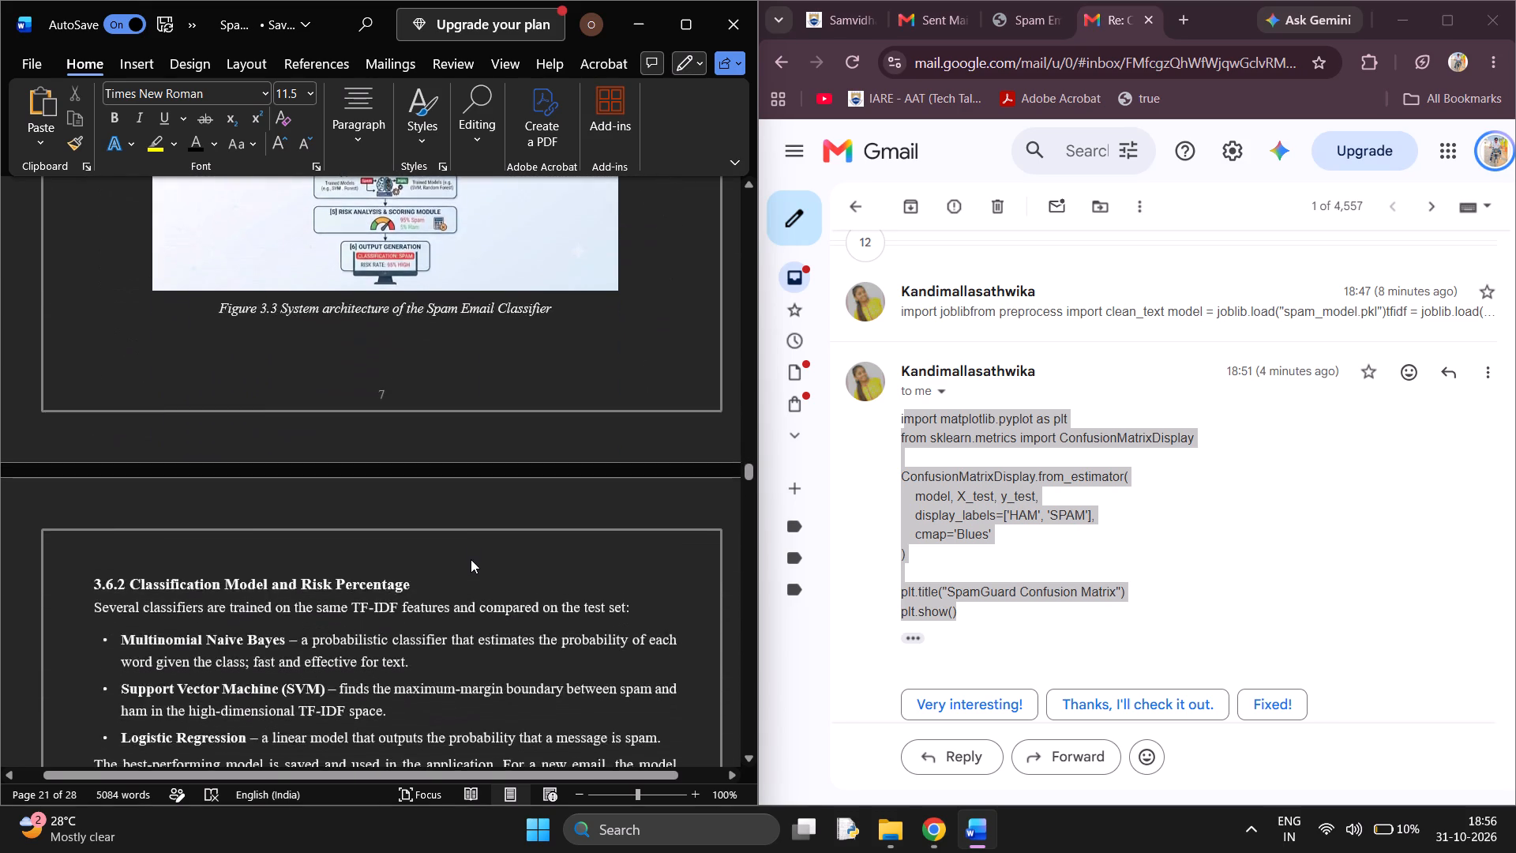
scroll(471, 559, down, 2)
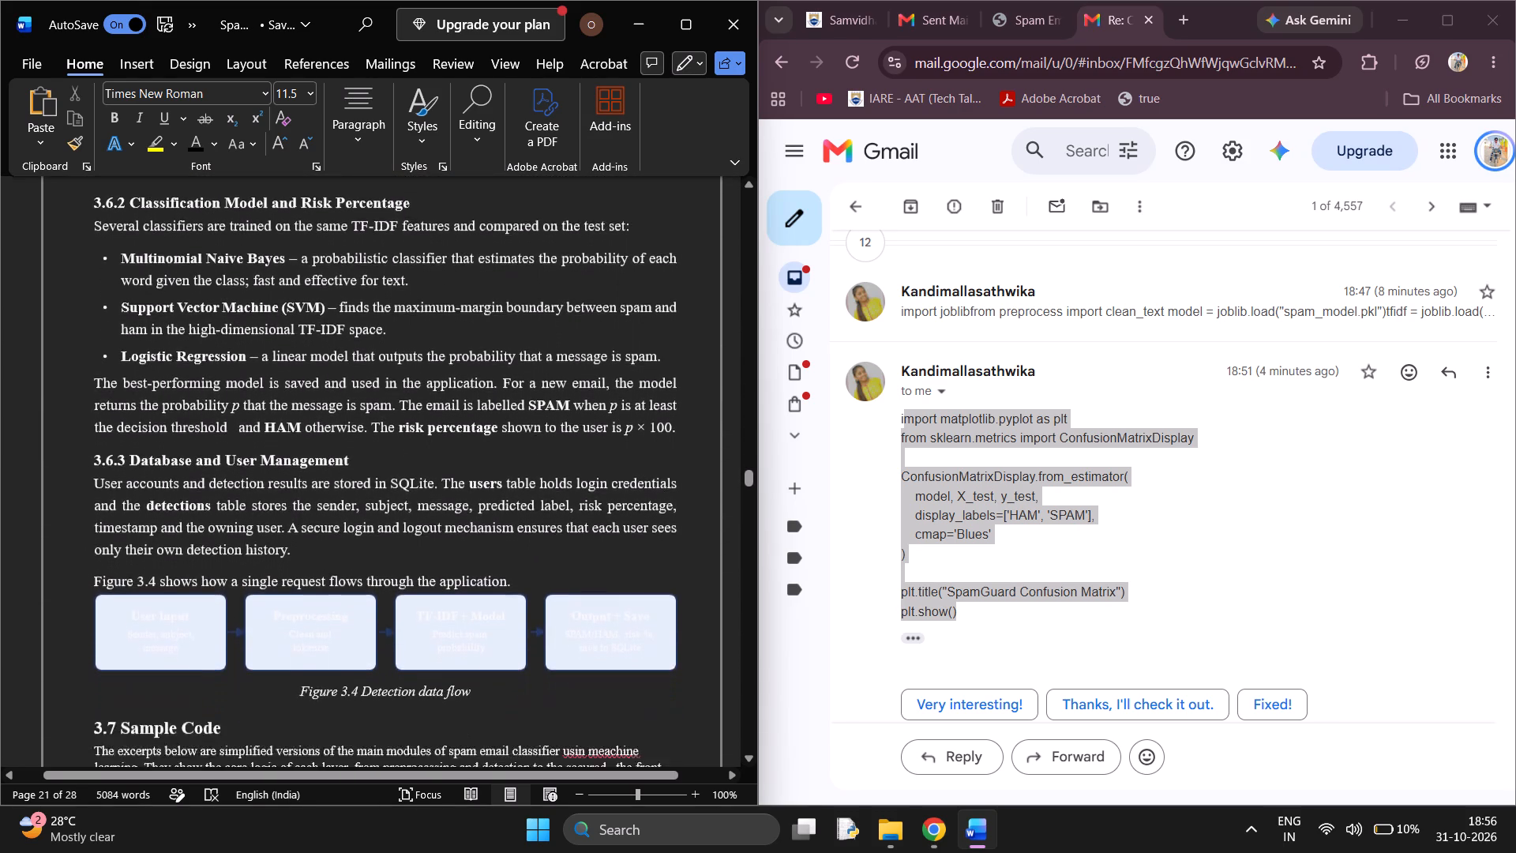
Check the section 3.7 sample code, from text cleaning and model training through prediction to Backend and Database.
scroll(471, 559, down, 7)
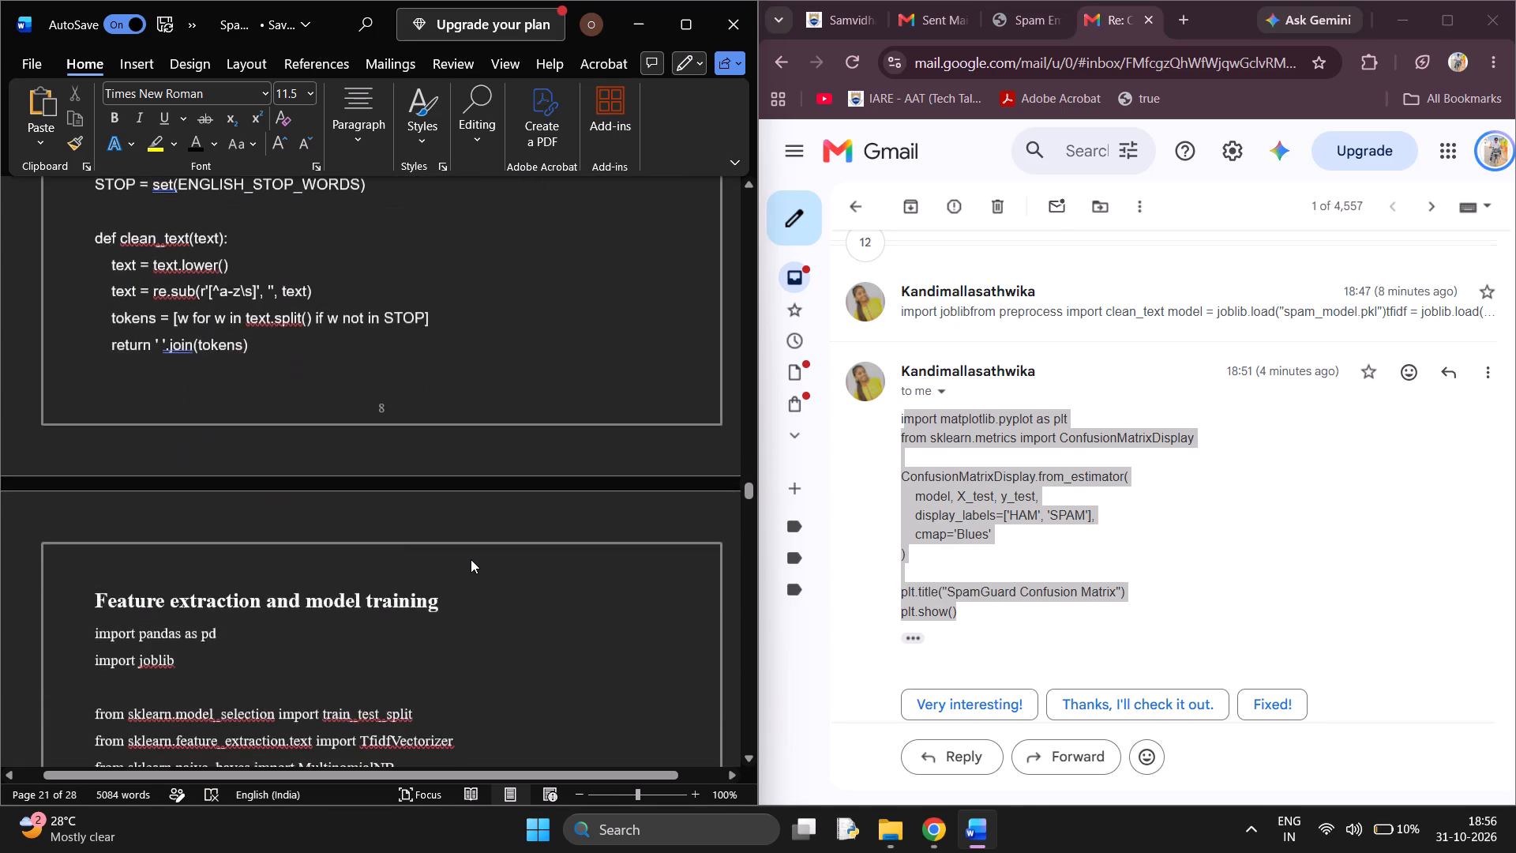
ctrl+scroll(471, 559, up, 4)
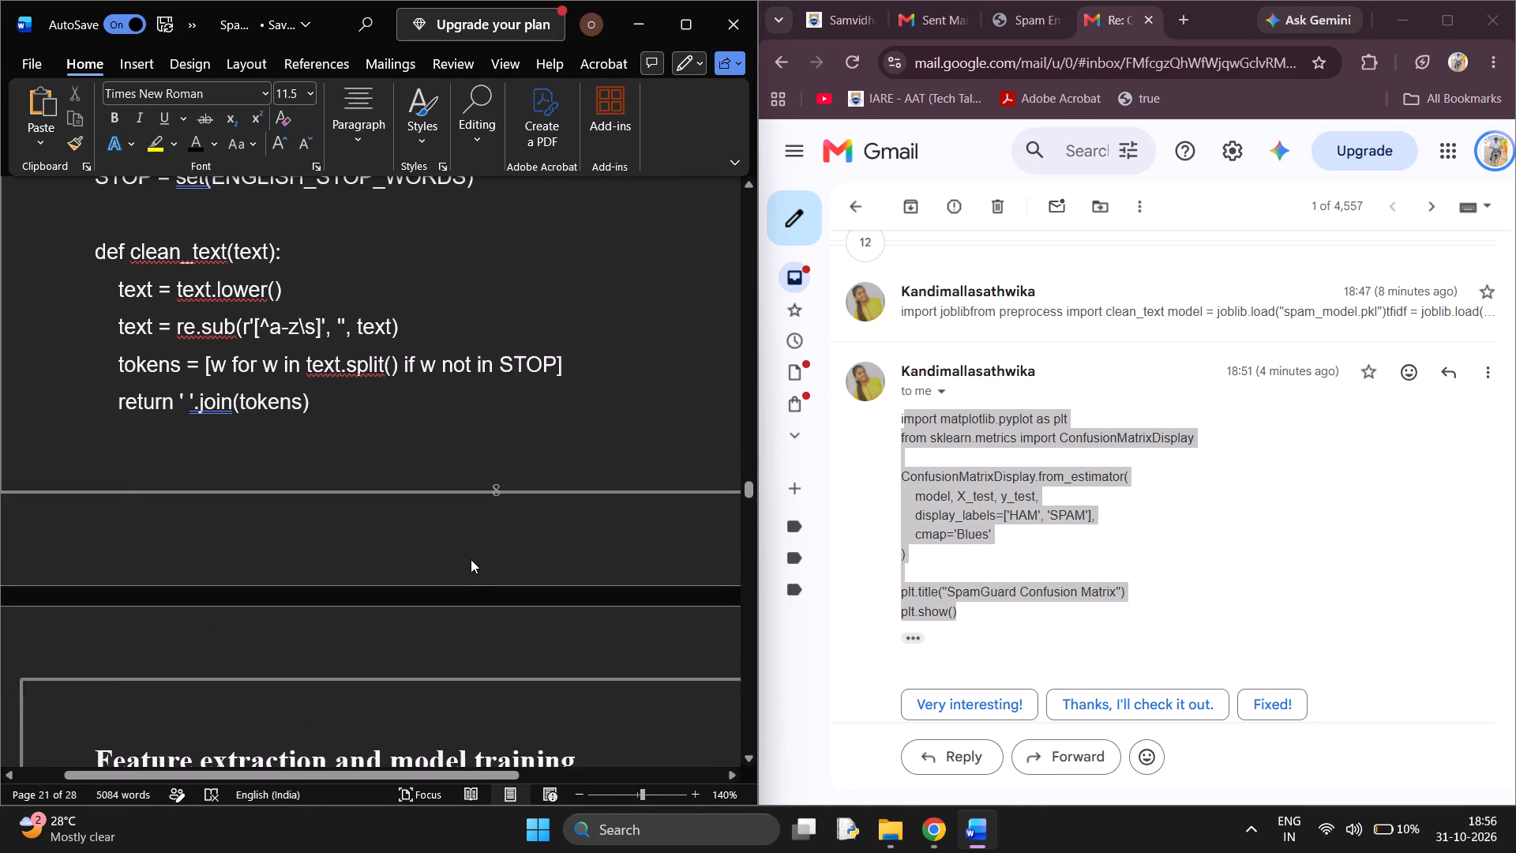
scroll(471, 559, up, 3)
scroll(471, 559, down, 2)
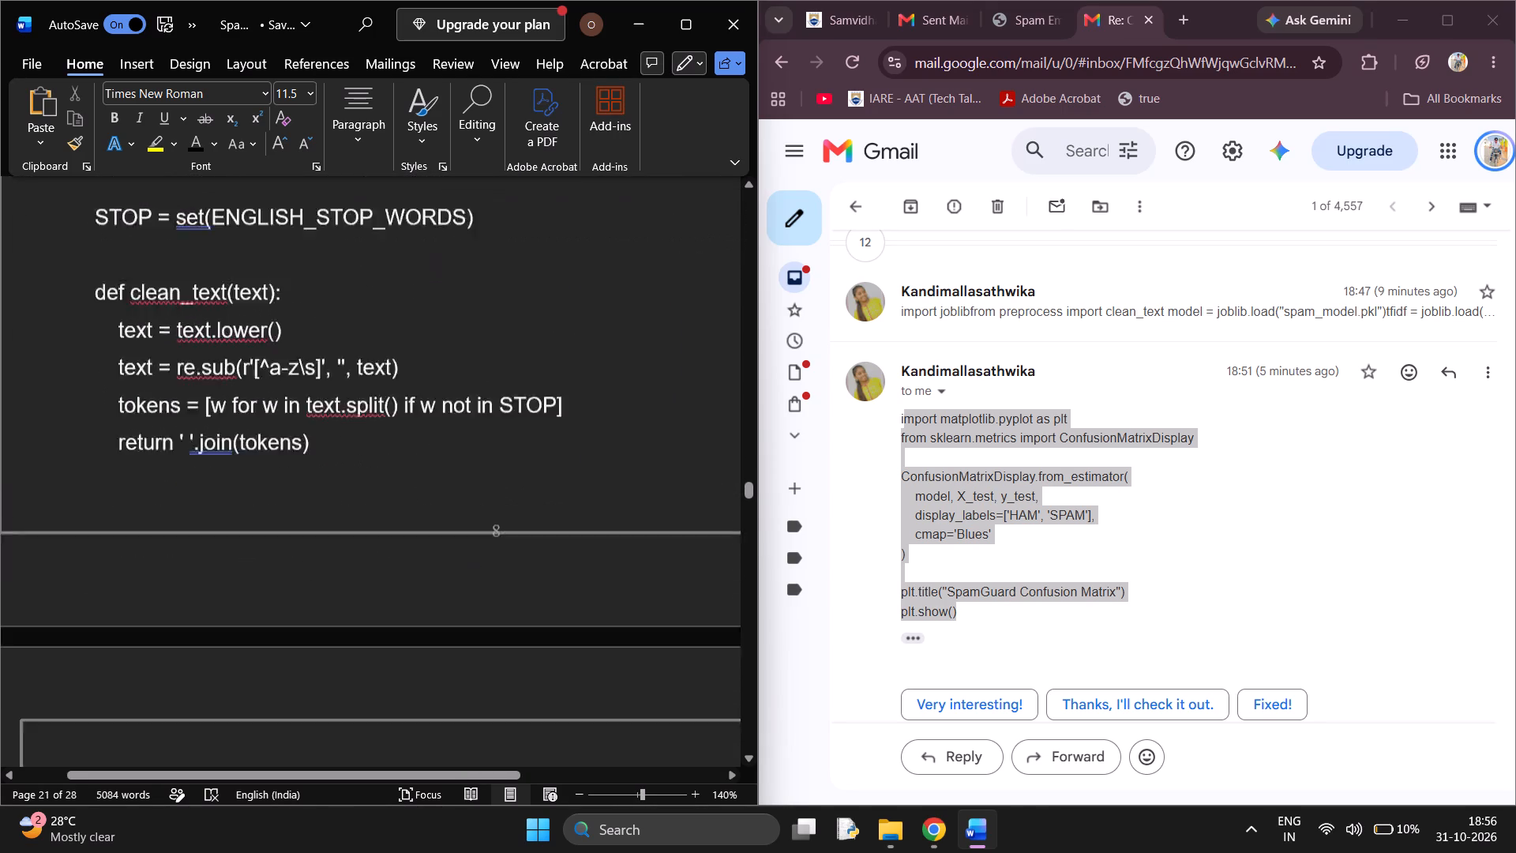
scroll(471, 559, down, 8)
scroll(471, 559, up, 1)
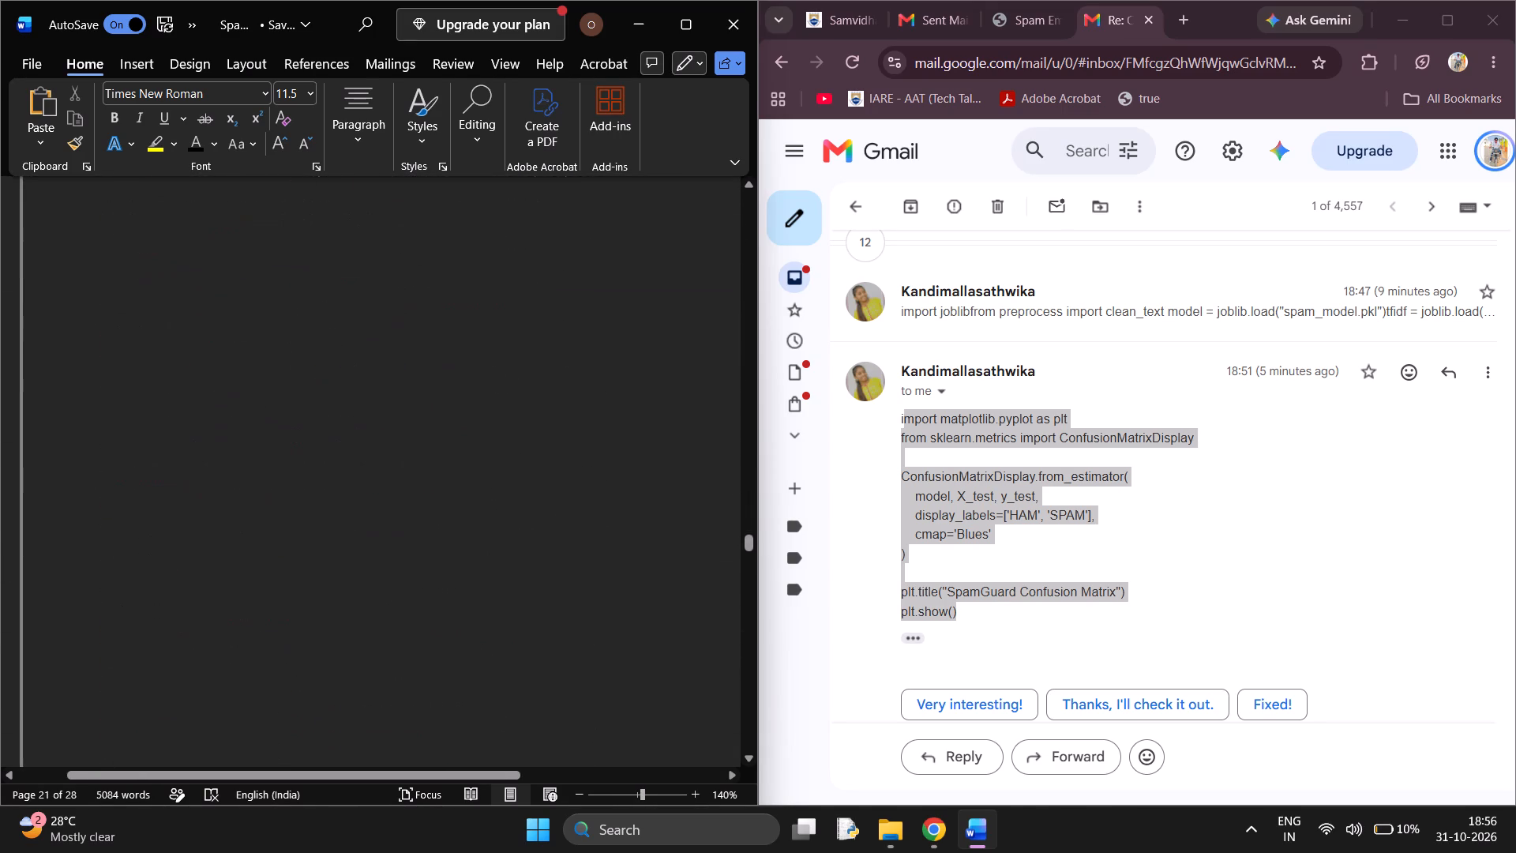
scroll(471, 559, up, 1)
scroll(471, 559, down, 2)
scroll(471, 559, up, 3)
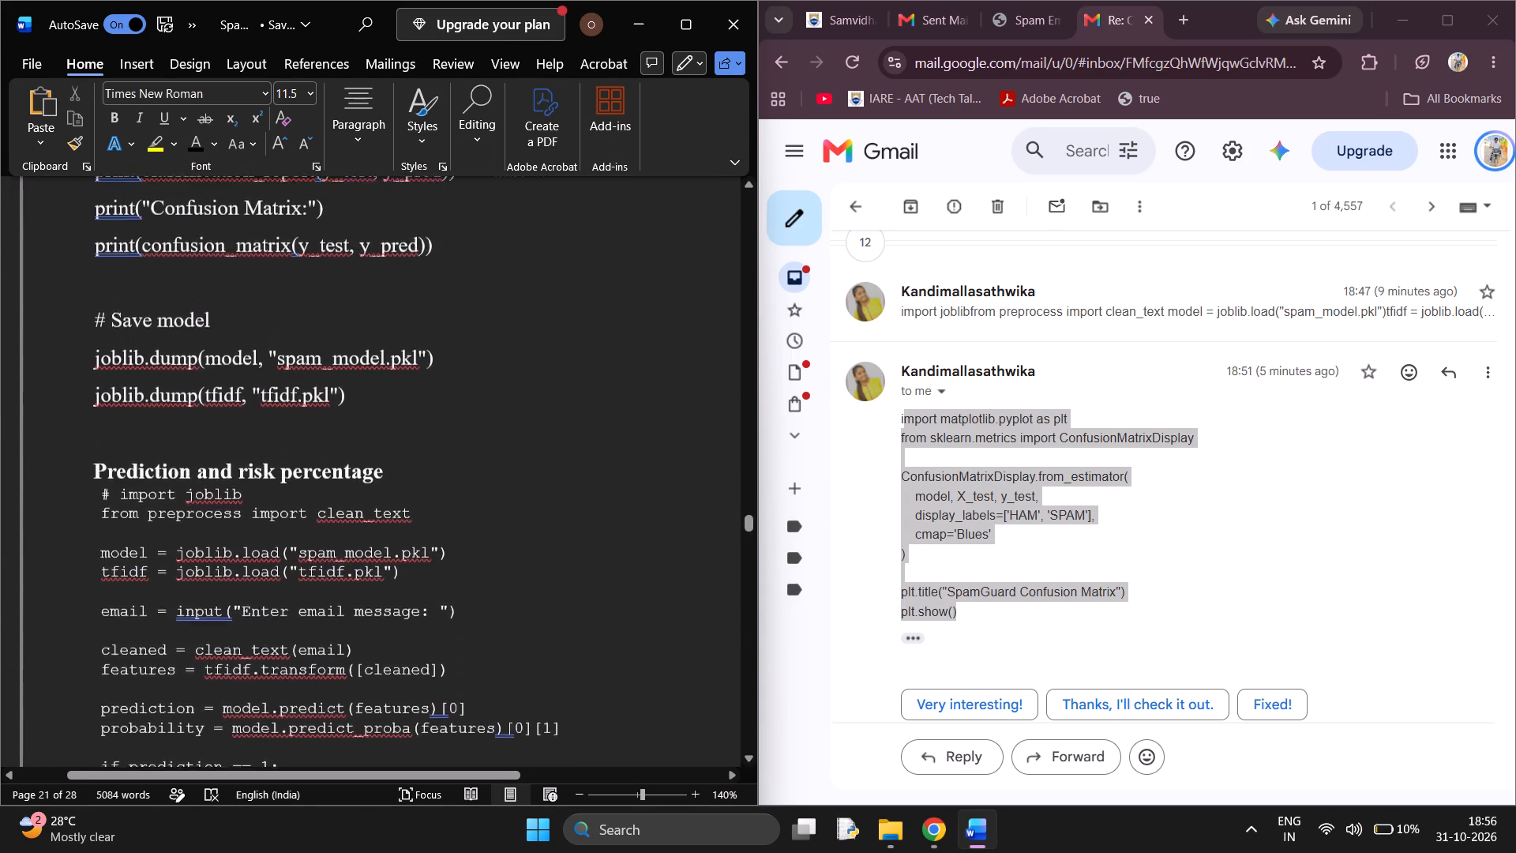
scroll(471, 559, up, 1)
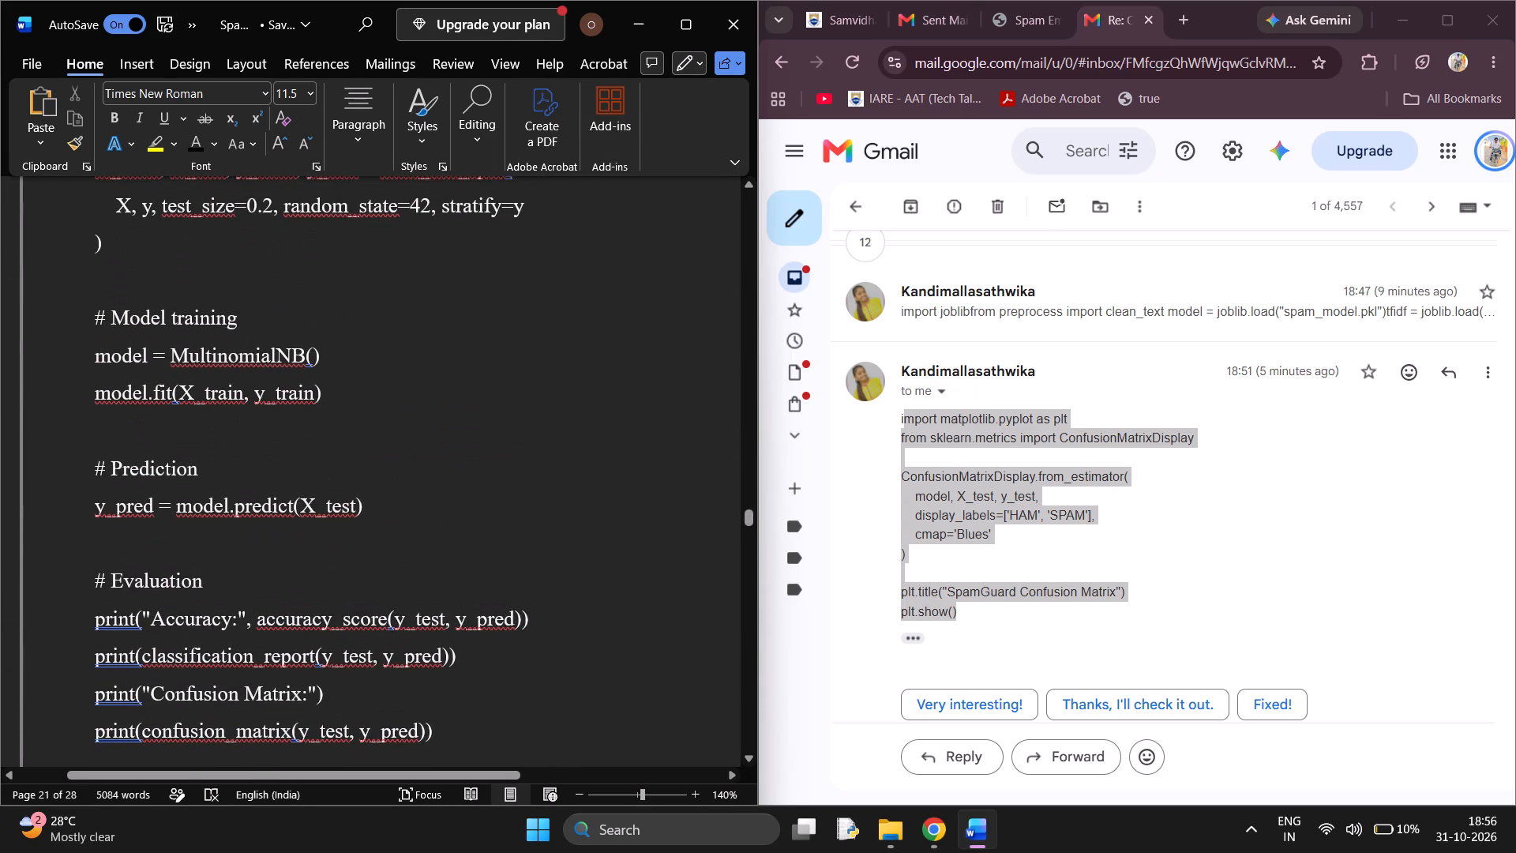
ctrl+scroll(467, 558, down, 2)
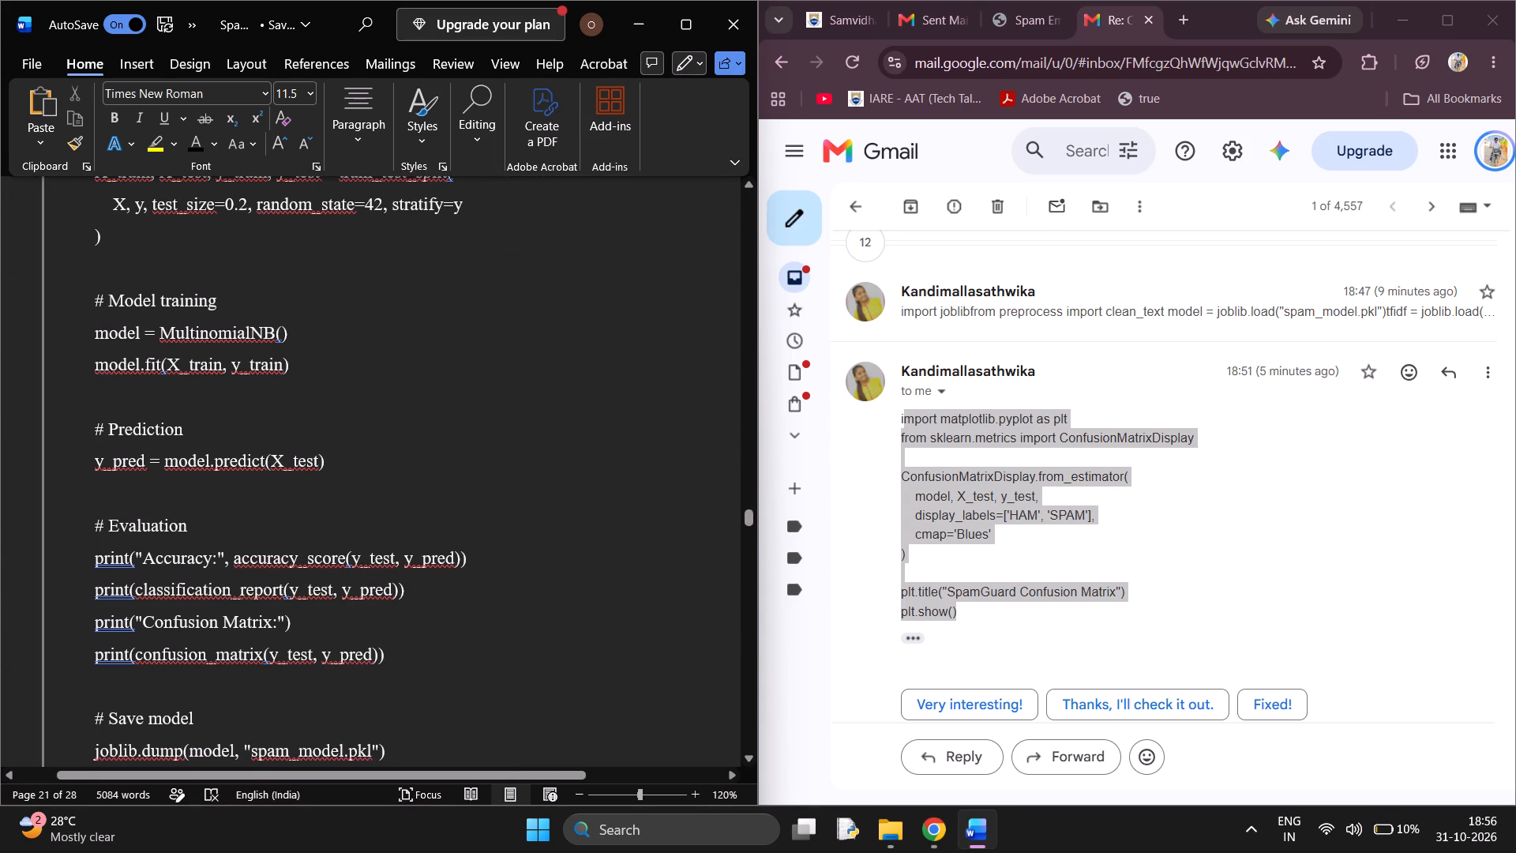
ctrl+scroll(486, 532, down, 7)
ctrl+scroll(486, 532, up, 2)
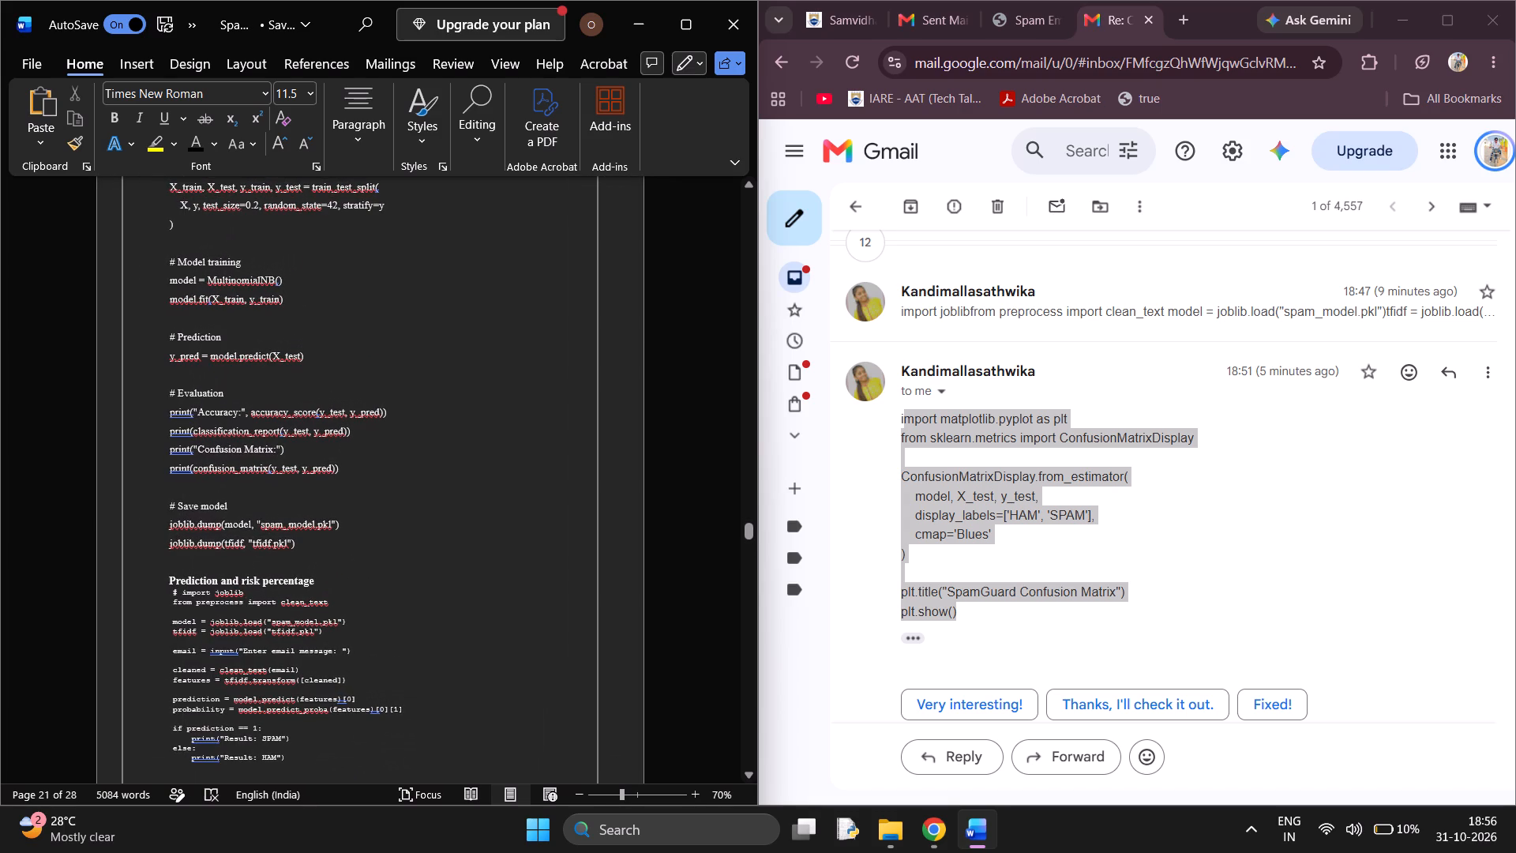
scroll(486, 532, up, 1)
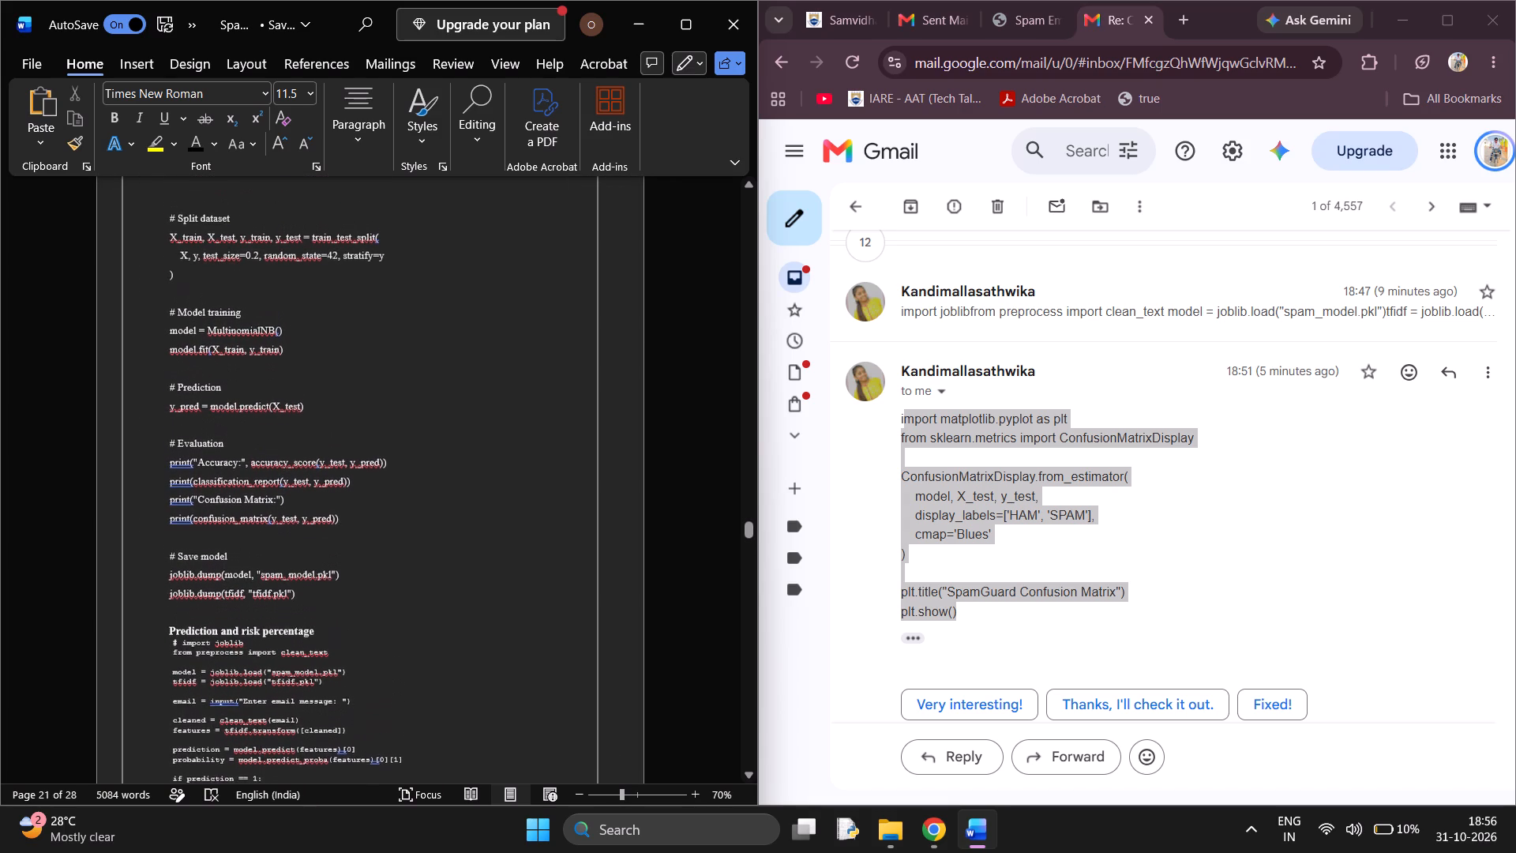
scroll(486, 532, up, 1)
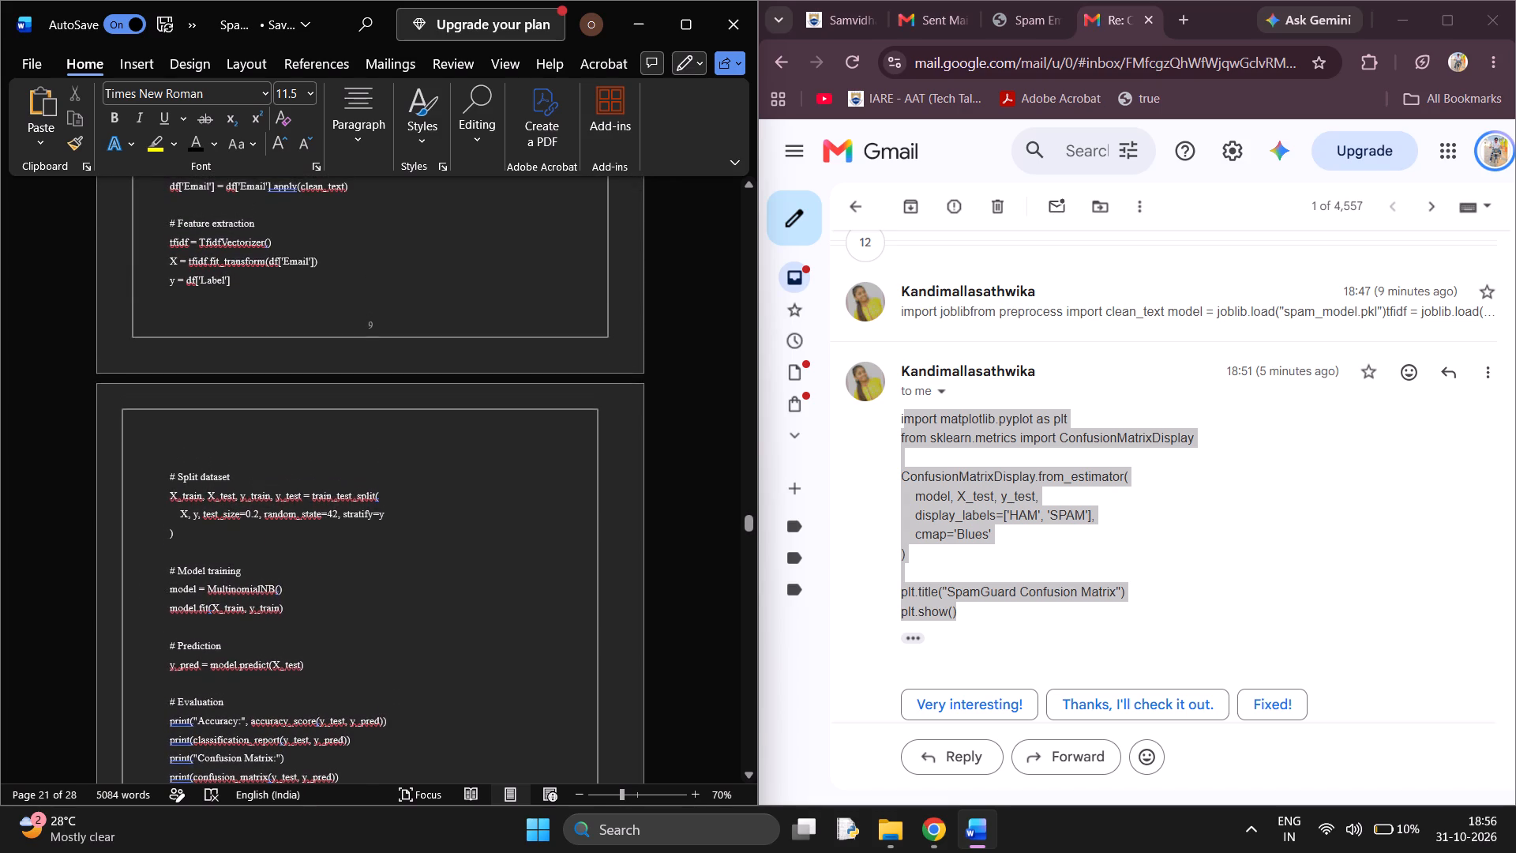
scroll(486, 532, up, 1)
scroll(486, 532, down, 4)
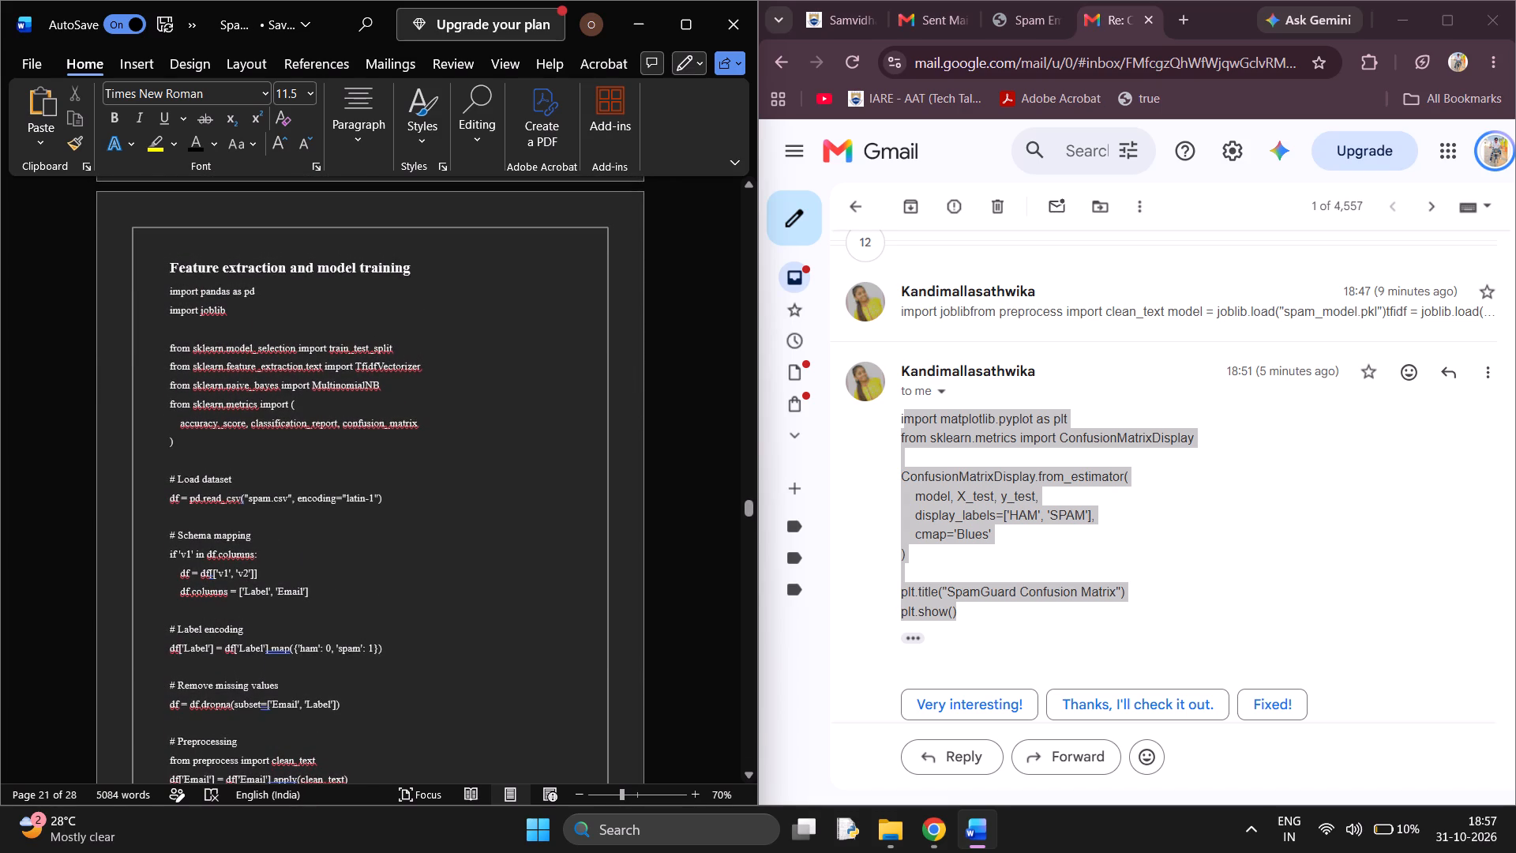
scroll(486, 532, down, 5)
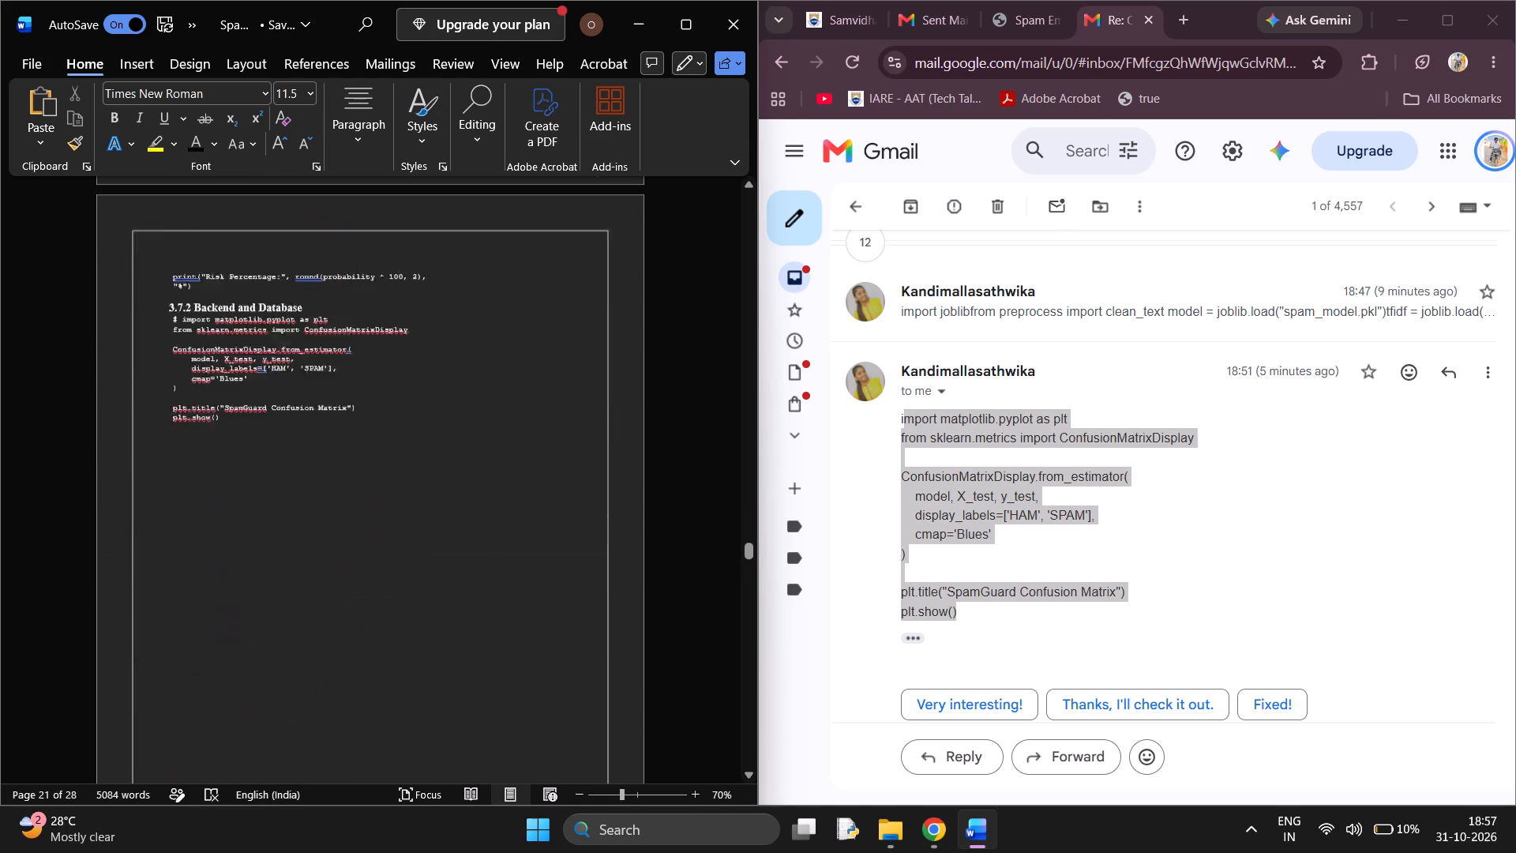
Review chapter 4 Data Analysis, from the KPIs and the dataset and classifier tables to section 4.4 Data Mining Techniques.
scroll(486, 532, down, 4)
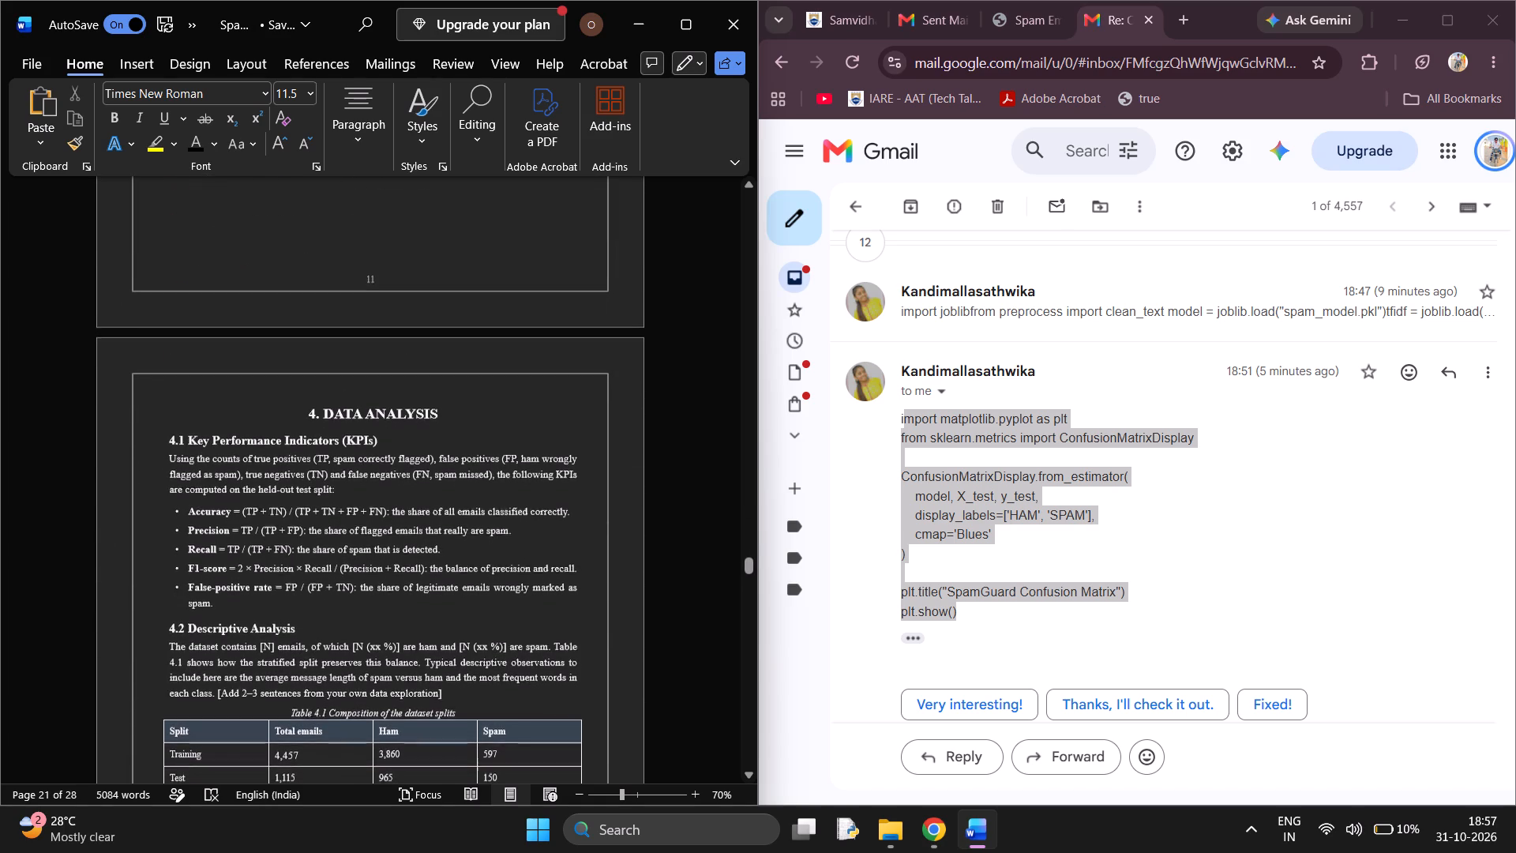
scroll(486, 532, down, 2)
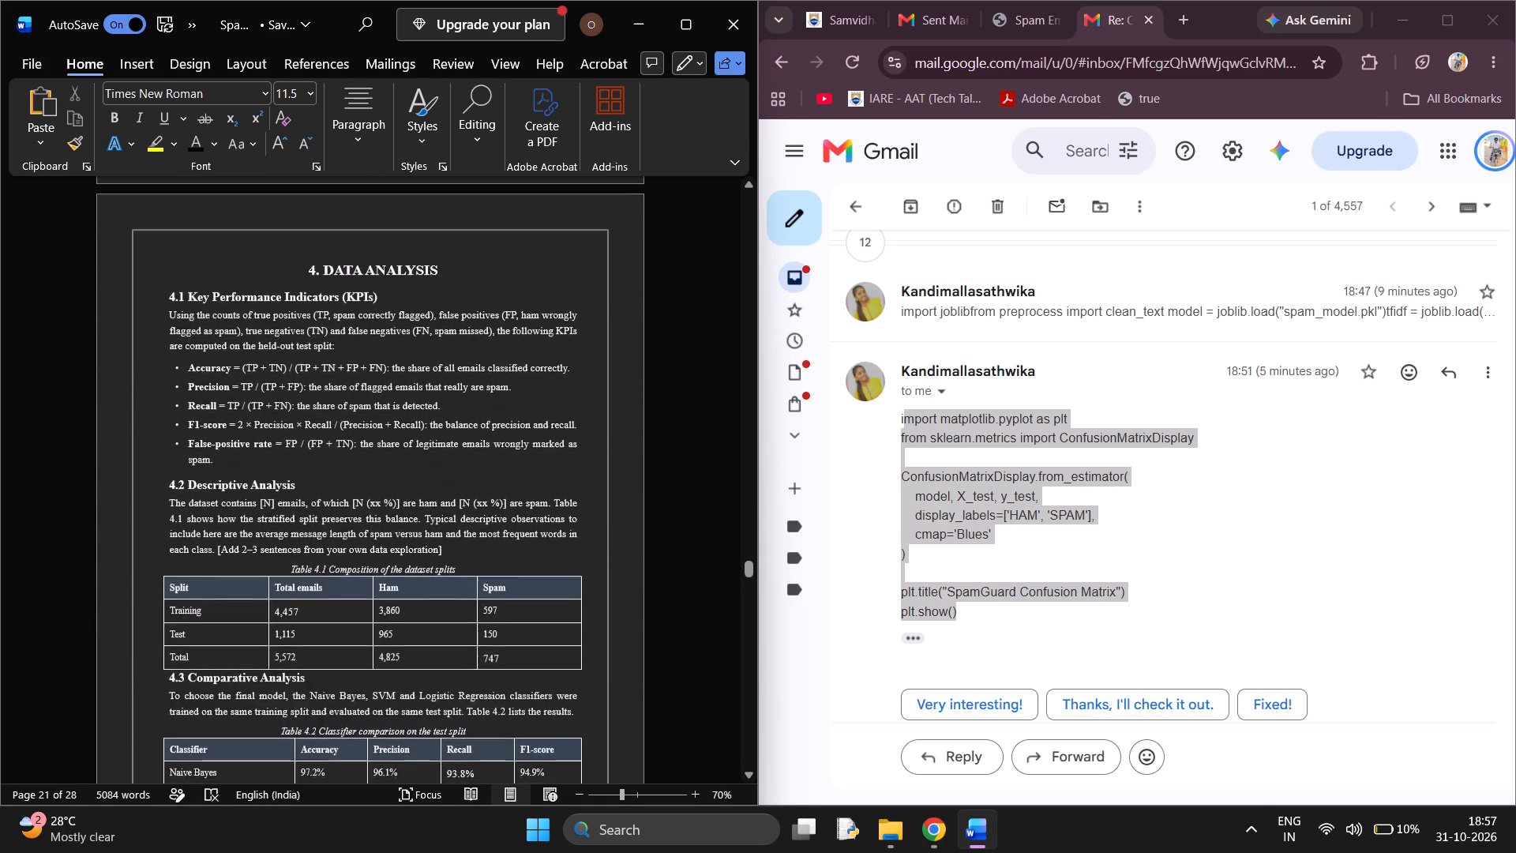
scroll(486, 532, down, 2)
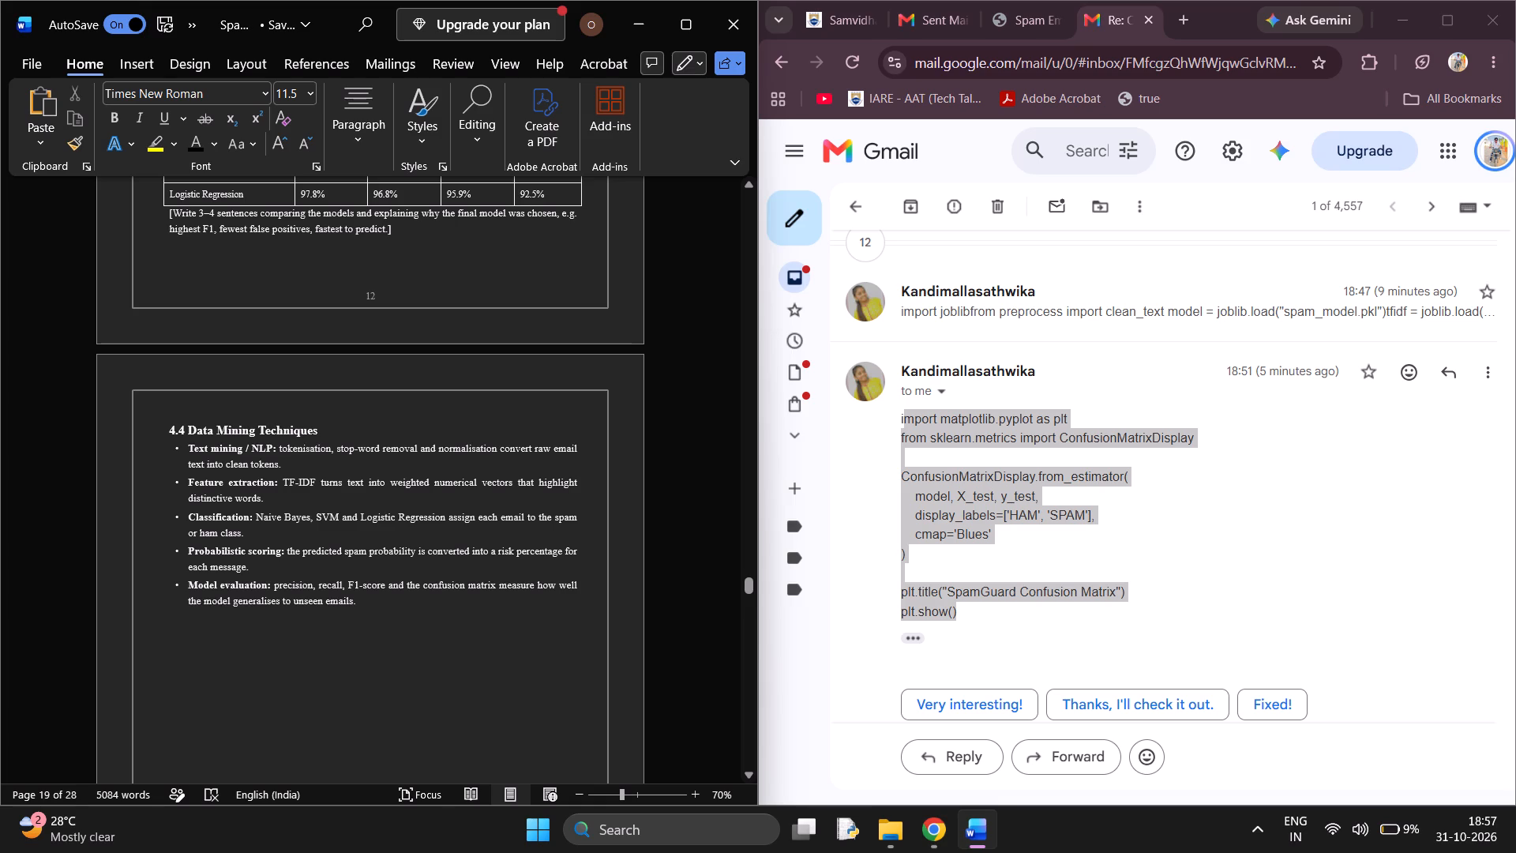
Delete the bracketed placeholder about comparing the models below the classifier table and start section 4.4 Data Mining Techniques after a blank line.
drag(168, 211, 414, 243)
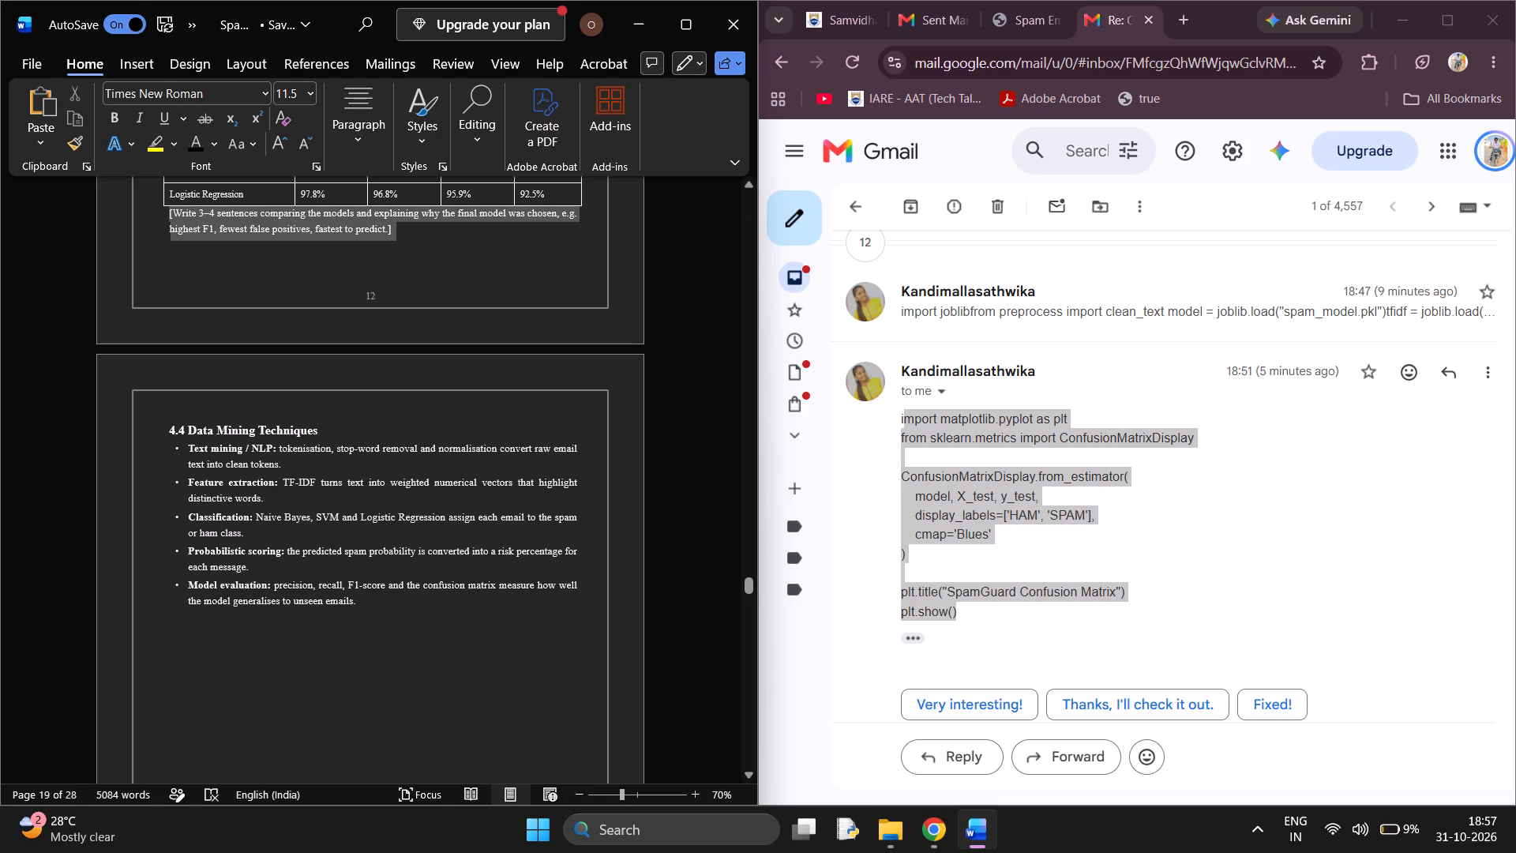
key(BackSpace)
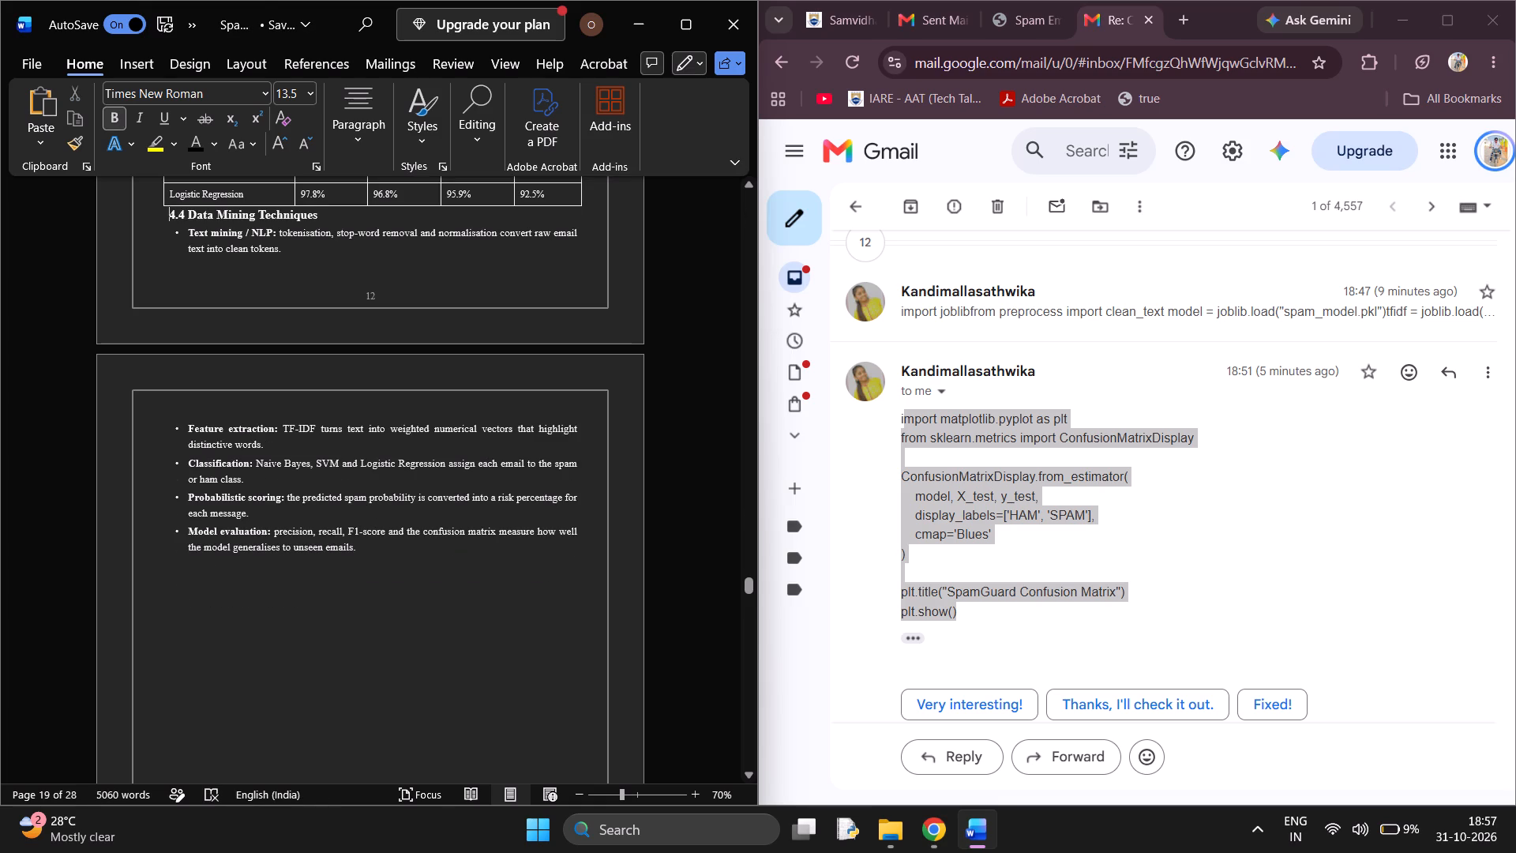
key(Return)
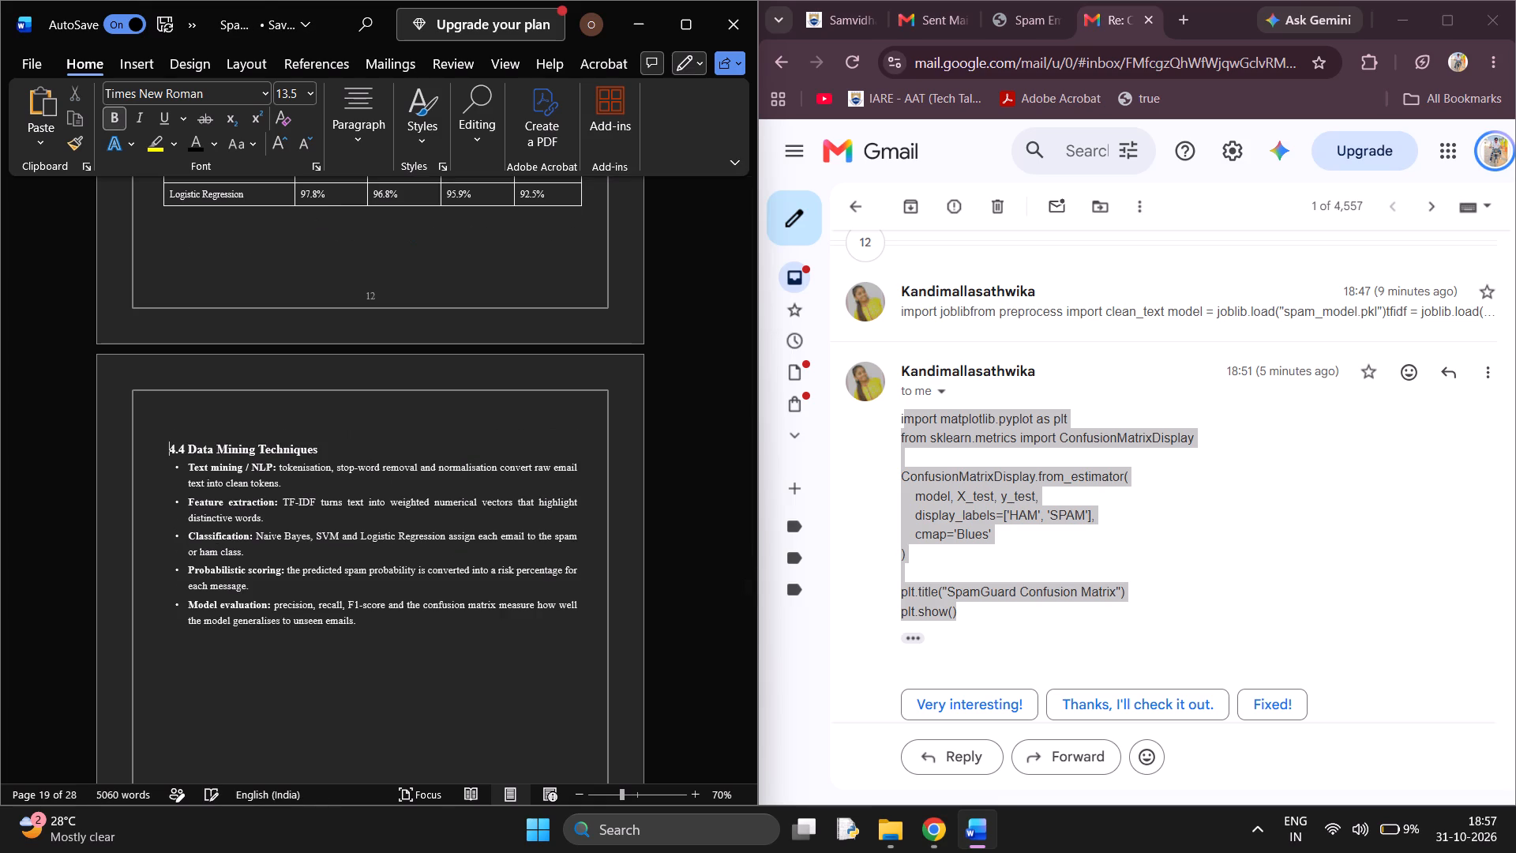
Review the rest of the report, from chapter 5 Results & Interpretation with its figures and Table 5.1 through to chapter 9 References.
scroll(414, 242, down, 3)
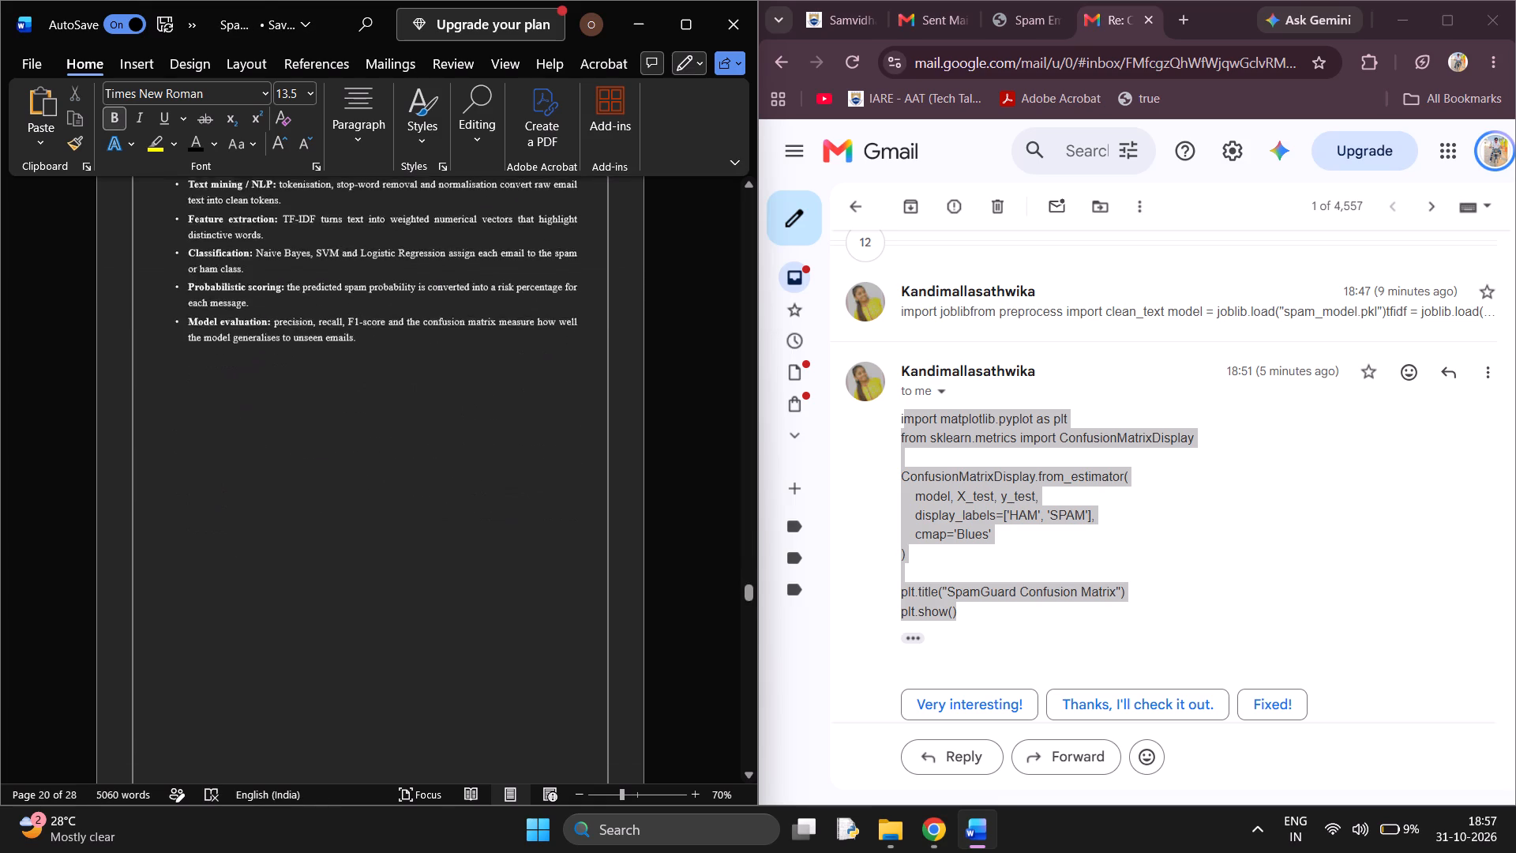
scroll(414, 242, down, 6)
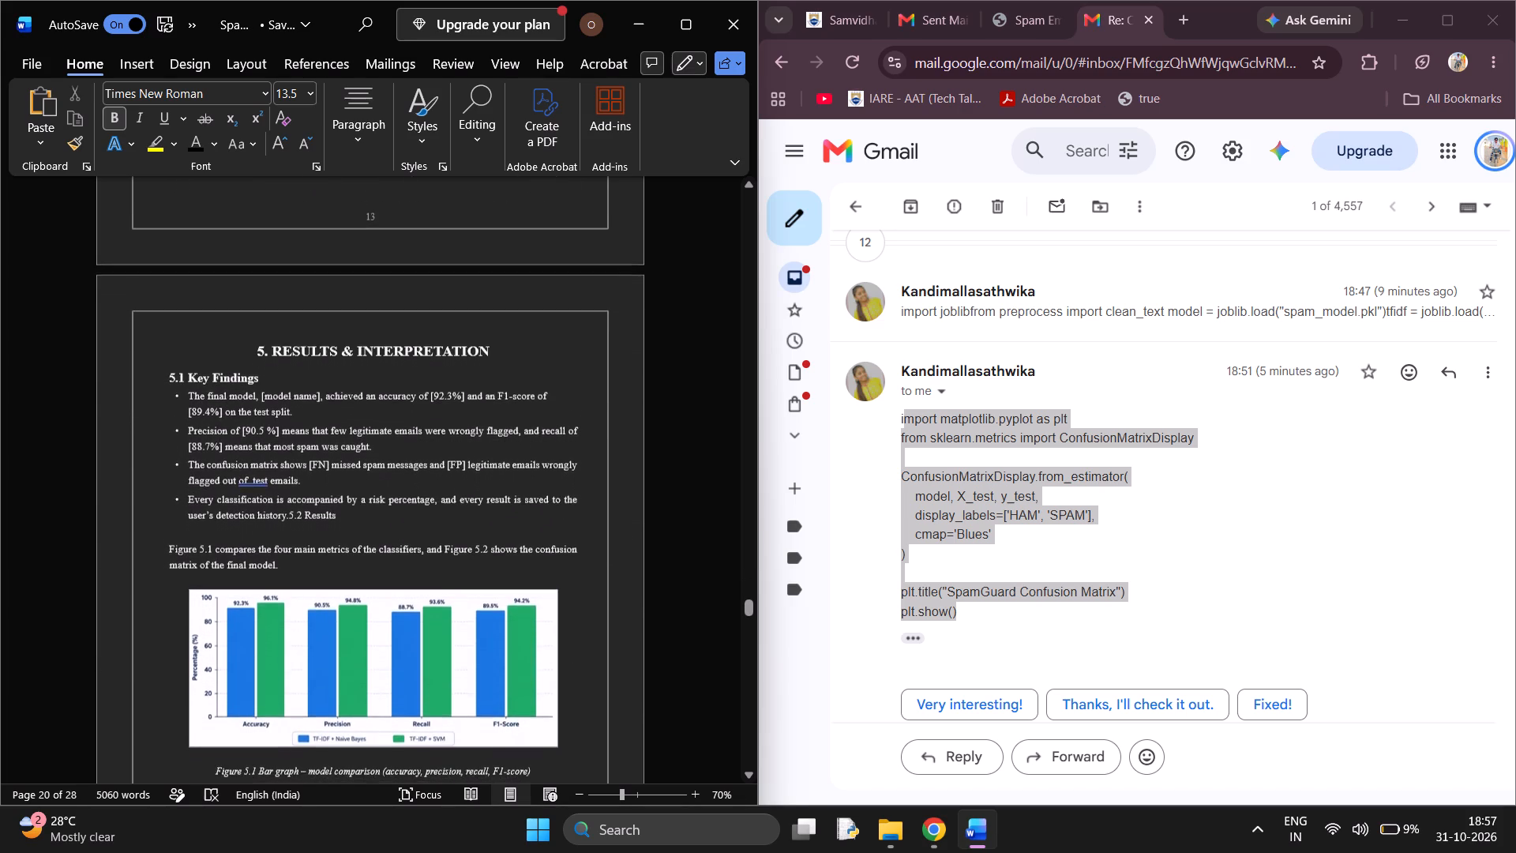
scroll(414, 242, down, 5)
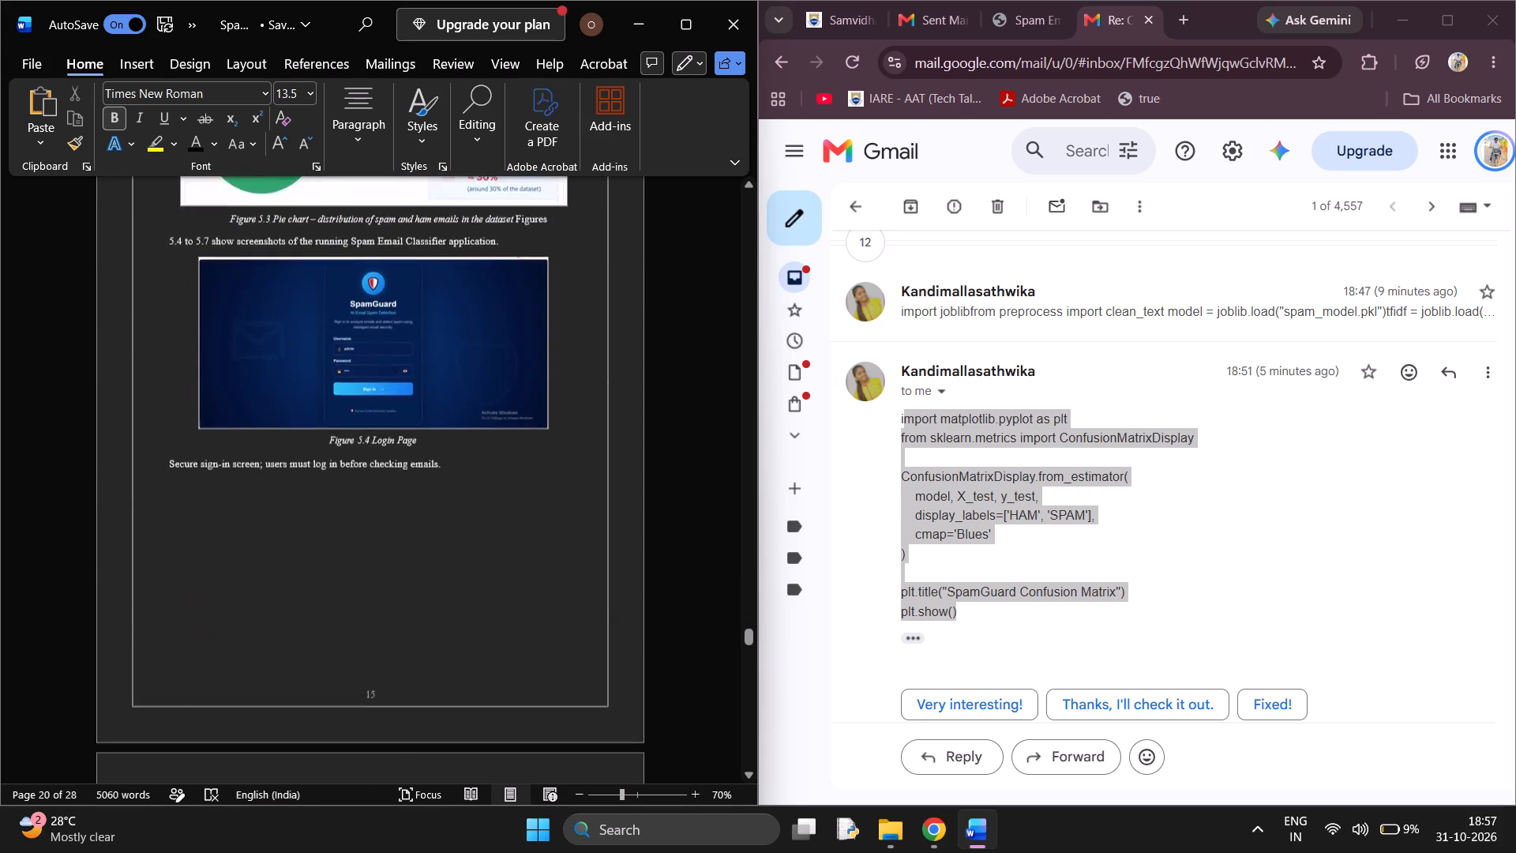
scroll(414, 242, down, 5)
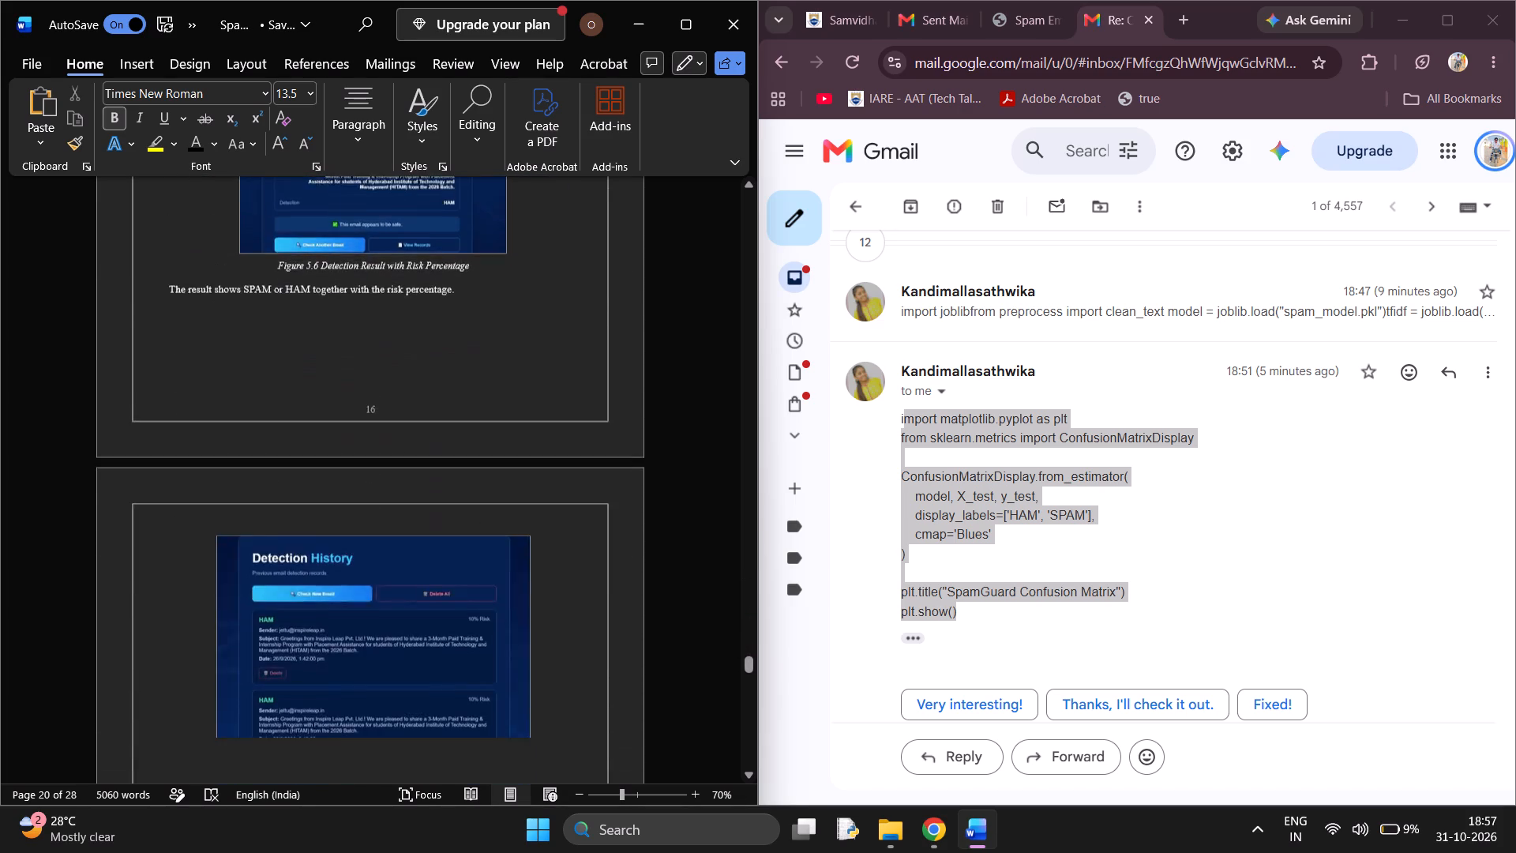
scroll(414, 242, down, 5)
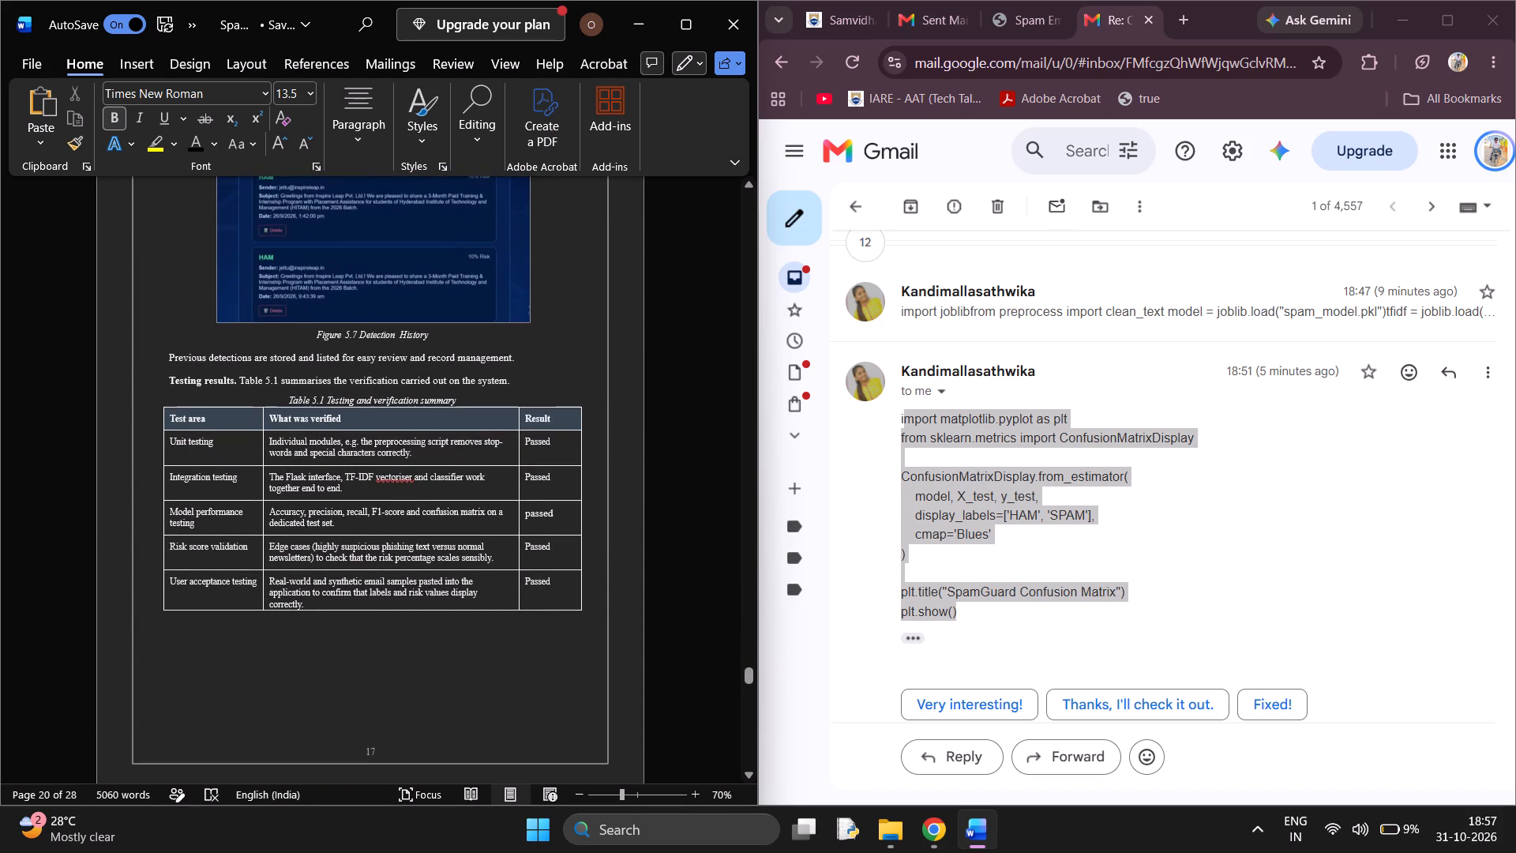
scroll(414, 242, down, 4)
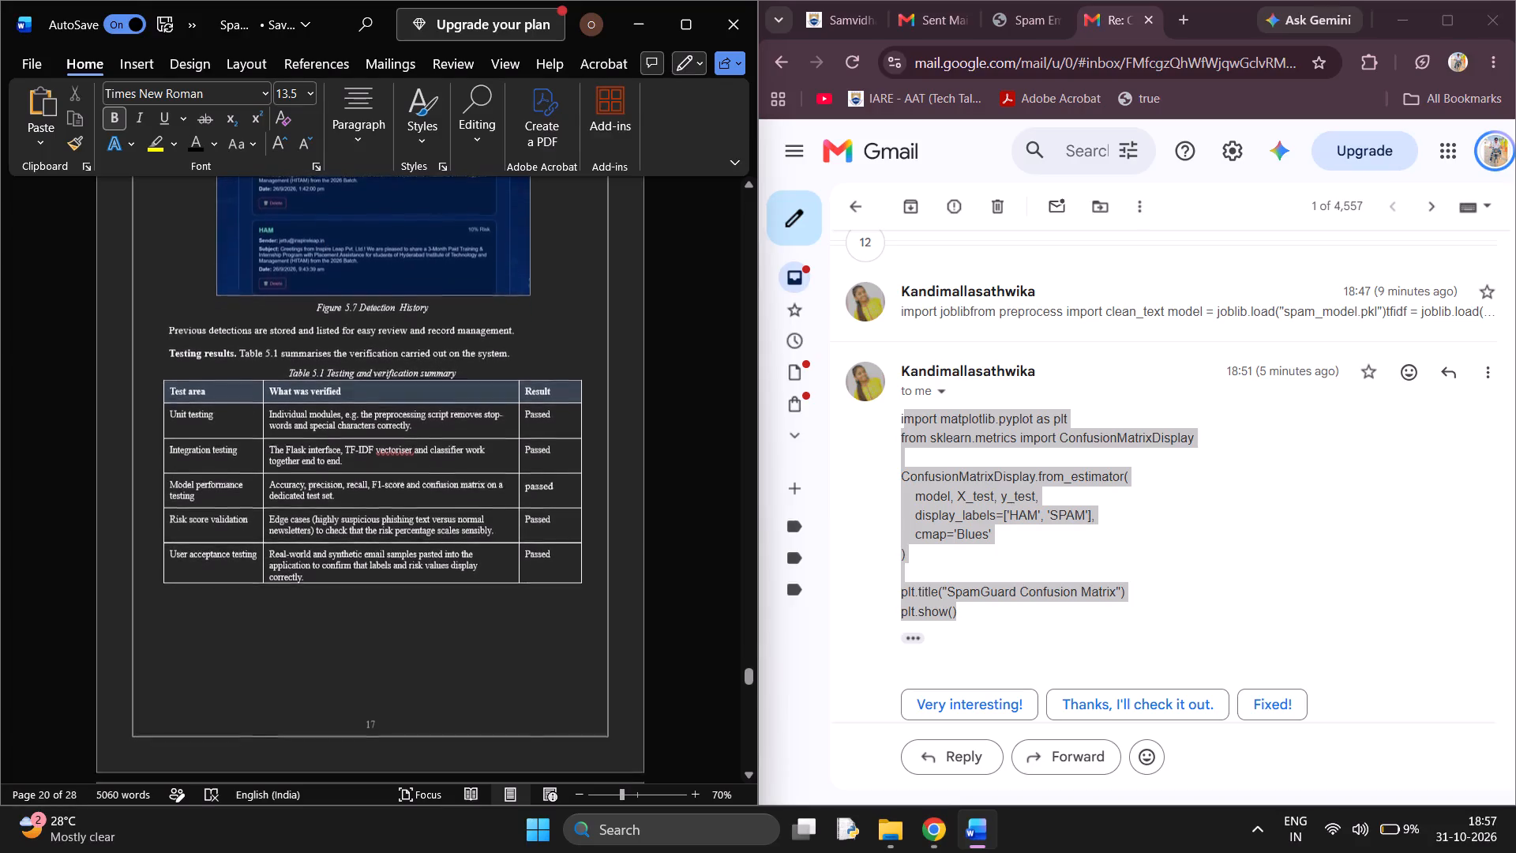
scroll(414, 242, down, 4)
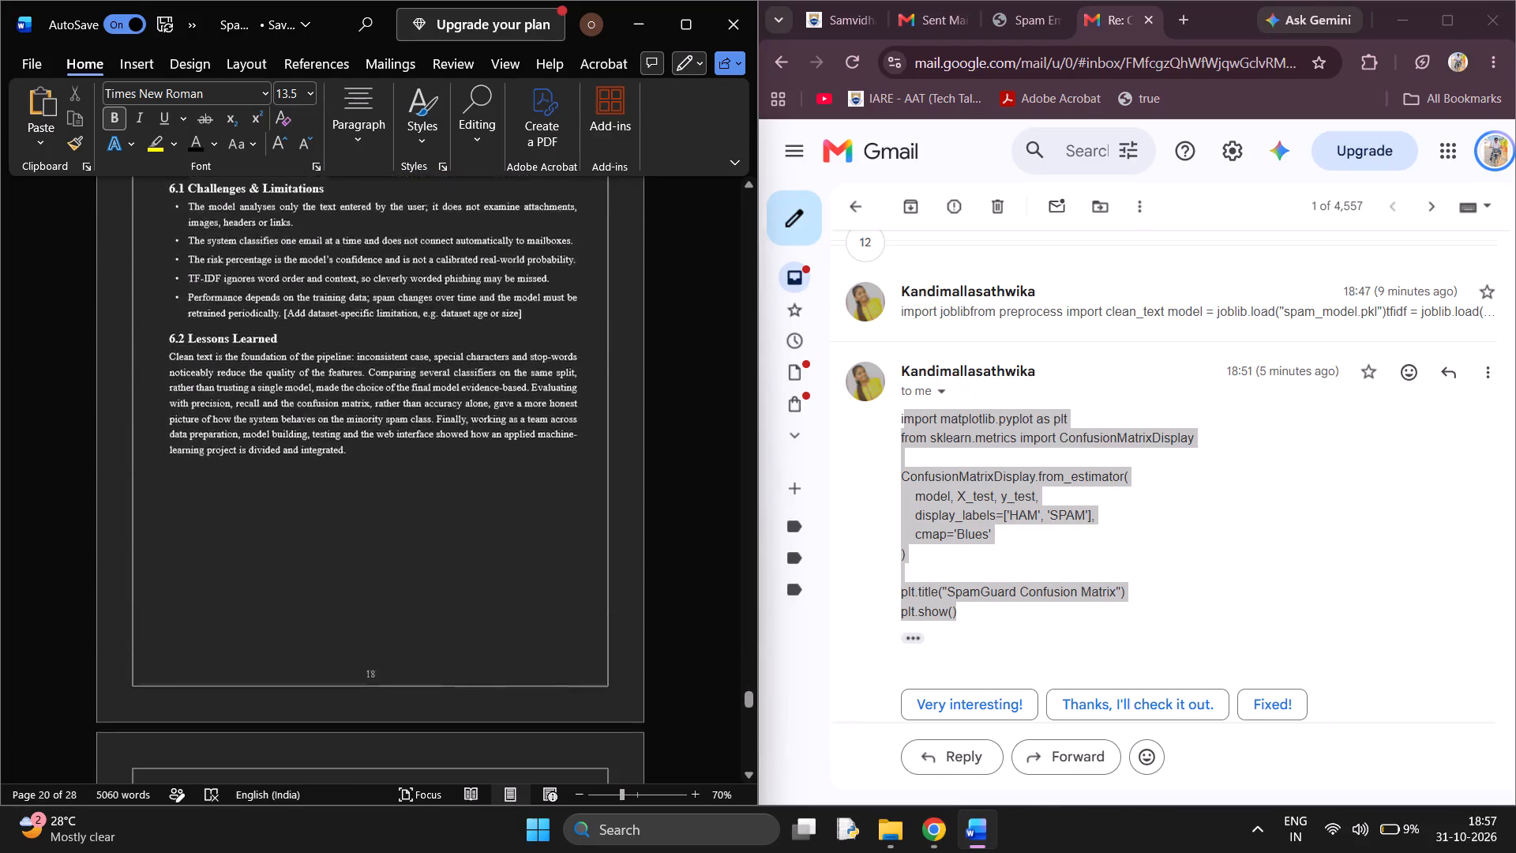
scroll(414, 242, down, 6)
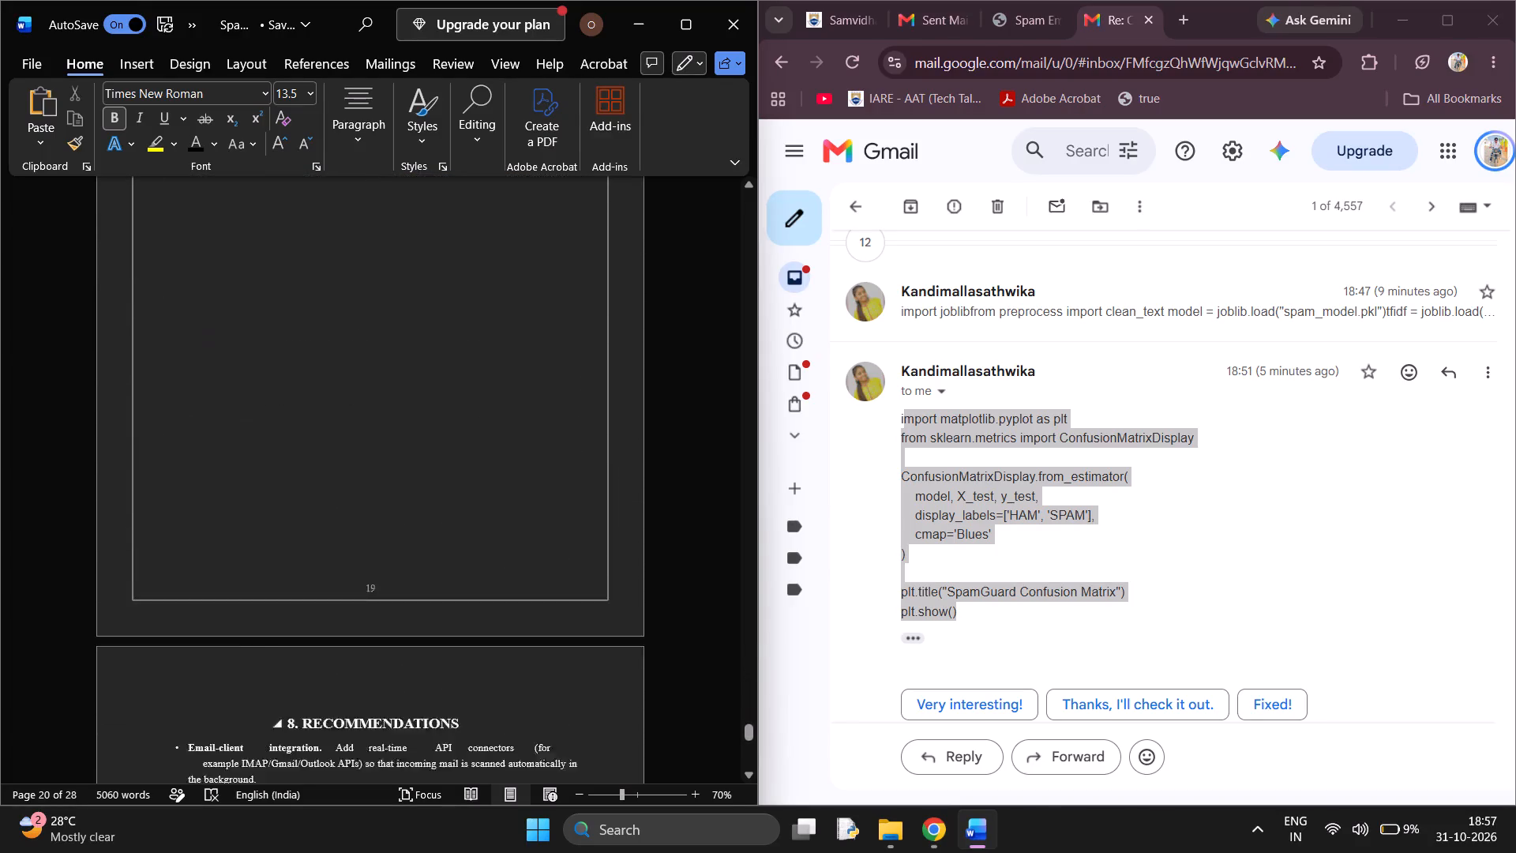
scroll(414, 242, down, 1)
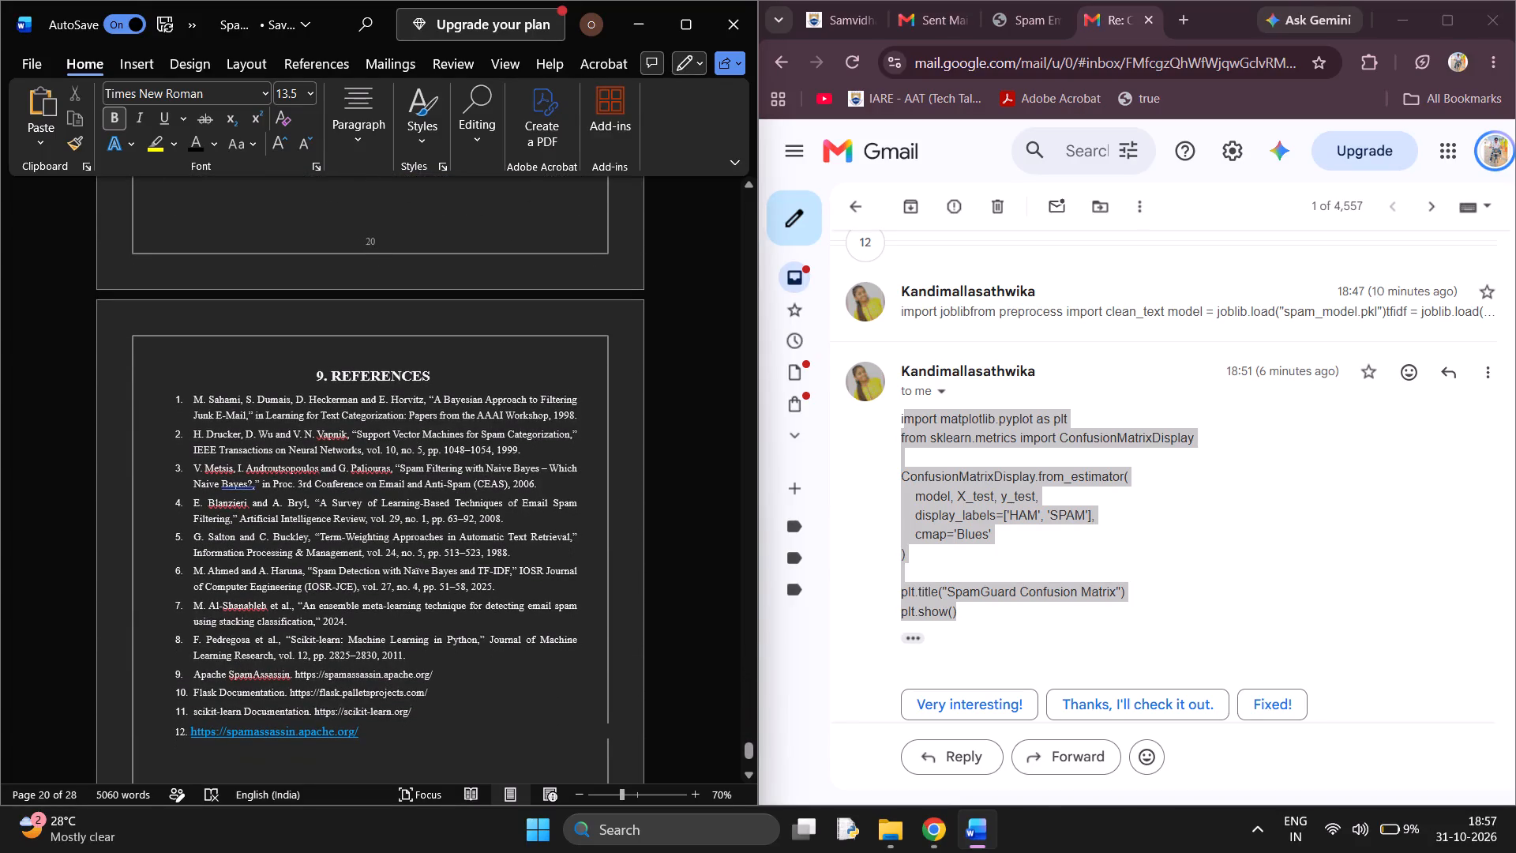
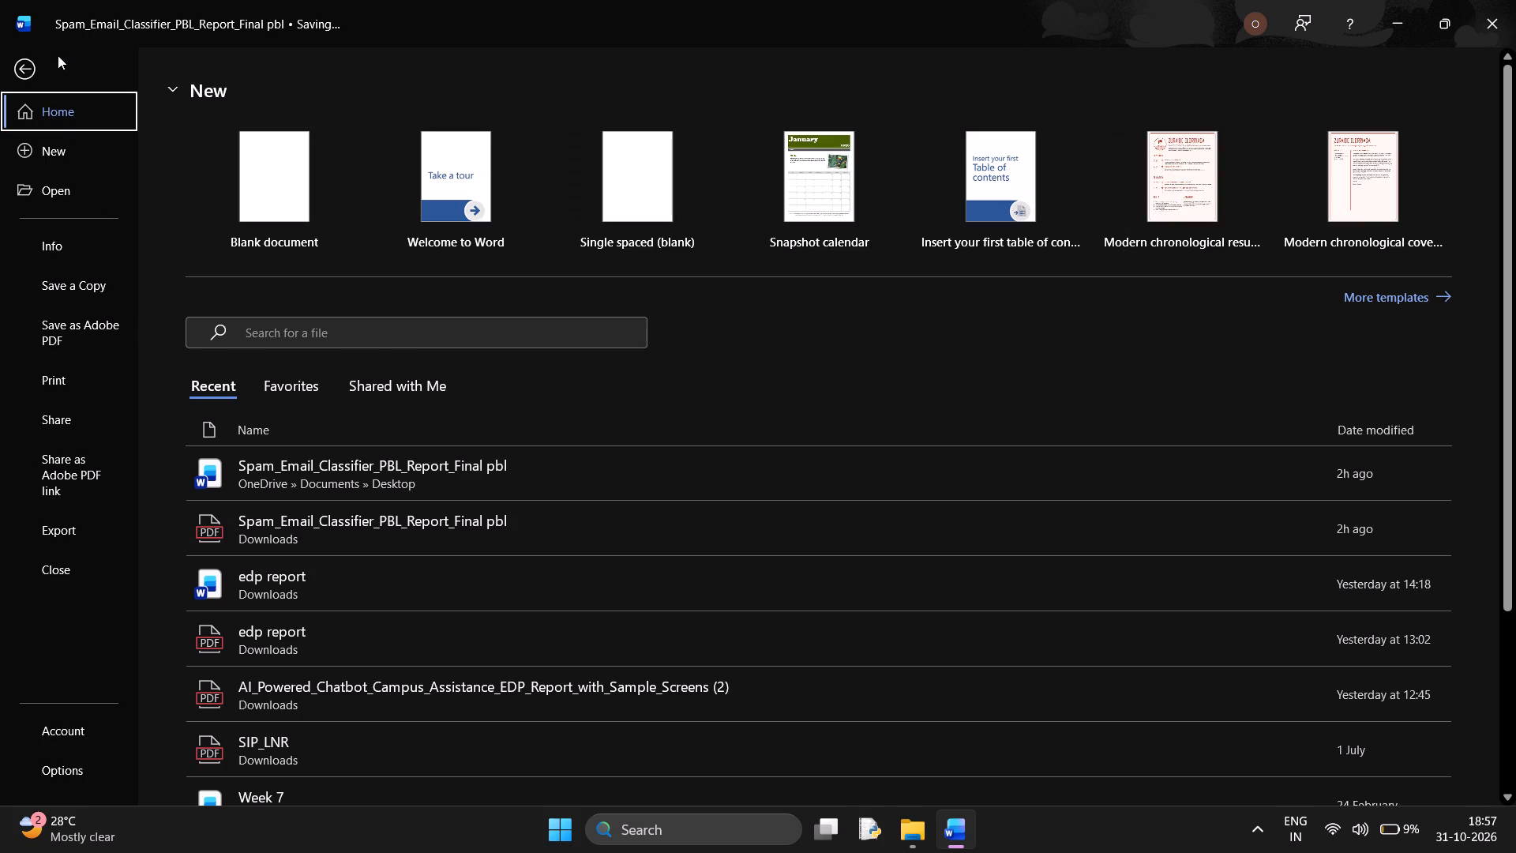
Leave the file start page and return to the open spam email classifier report.
click(12, 67)
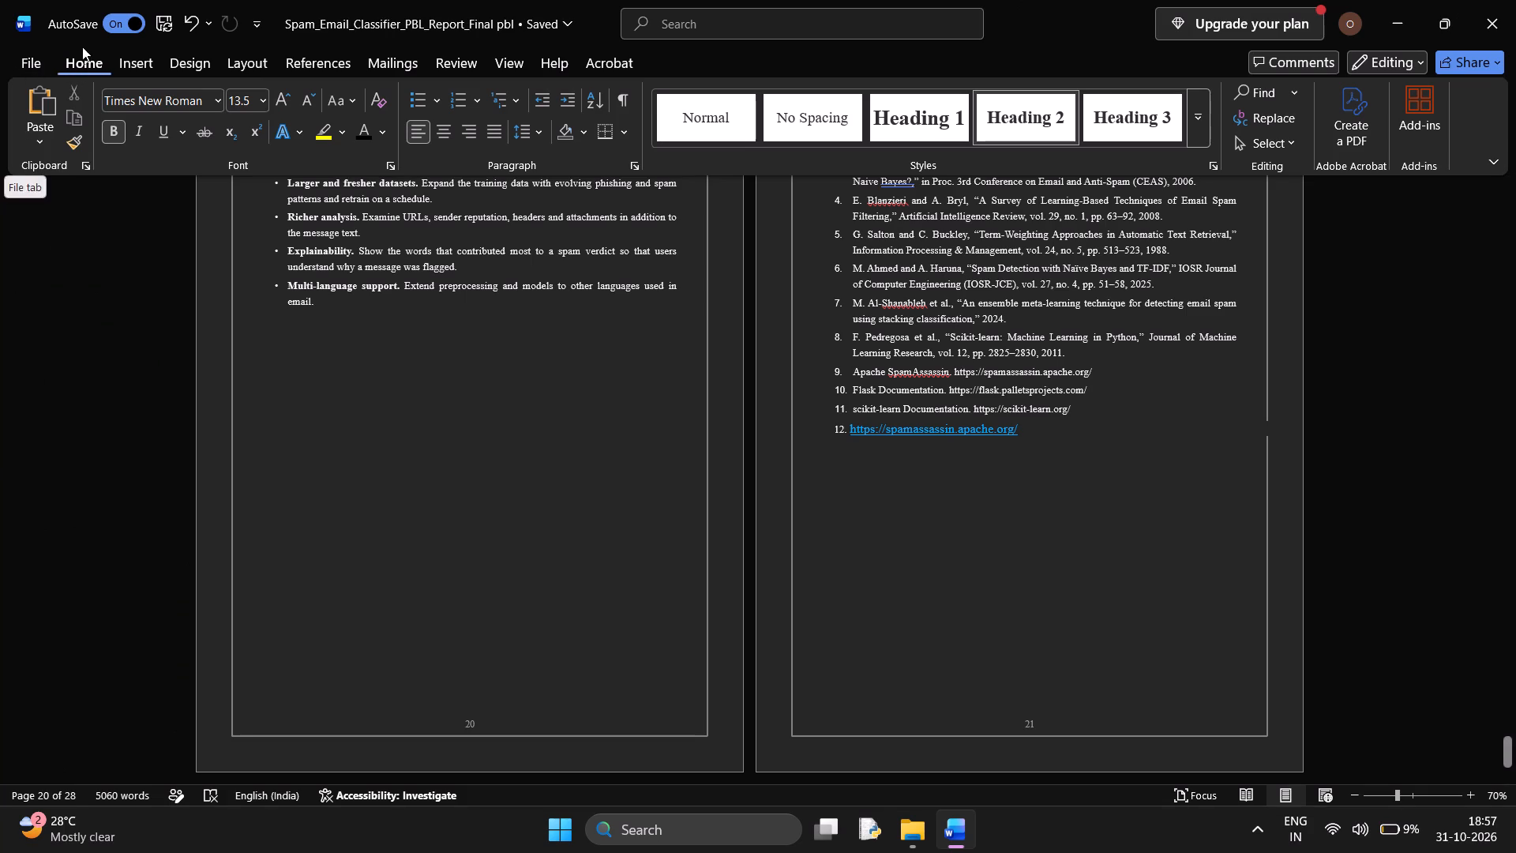
Save a copy of the report to the Desktop folder as Spam_Email_Classifier_PBL_Report_Final pbl 2 in Word Document format.
click(17, 30)
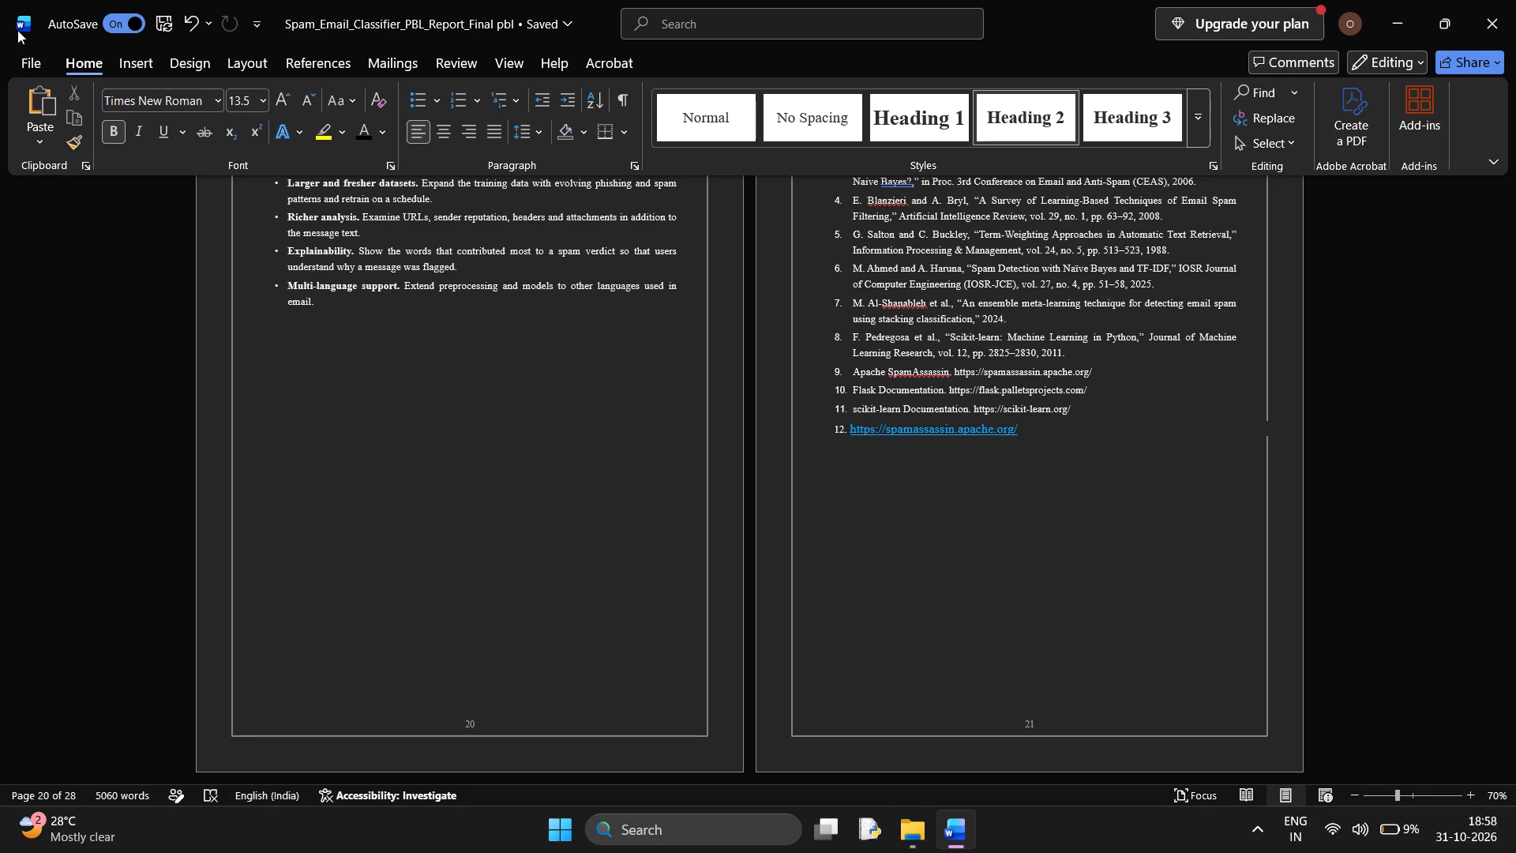
click(74, 268)
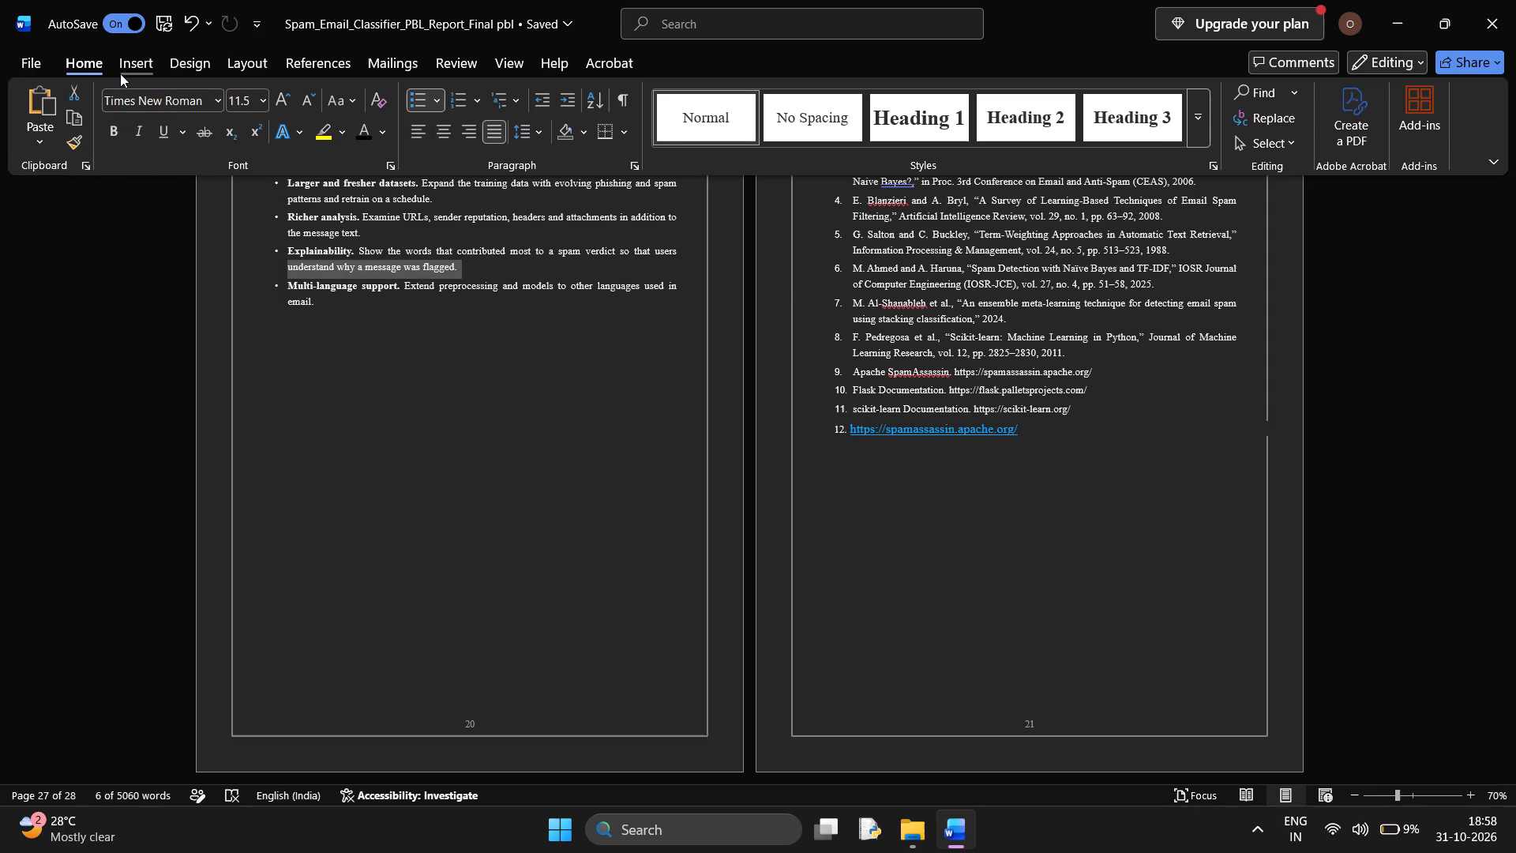
click(26, 66)
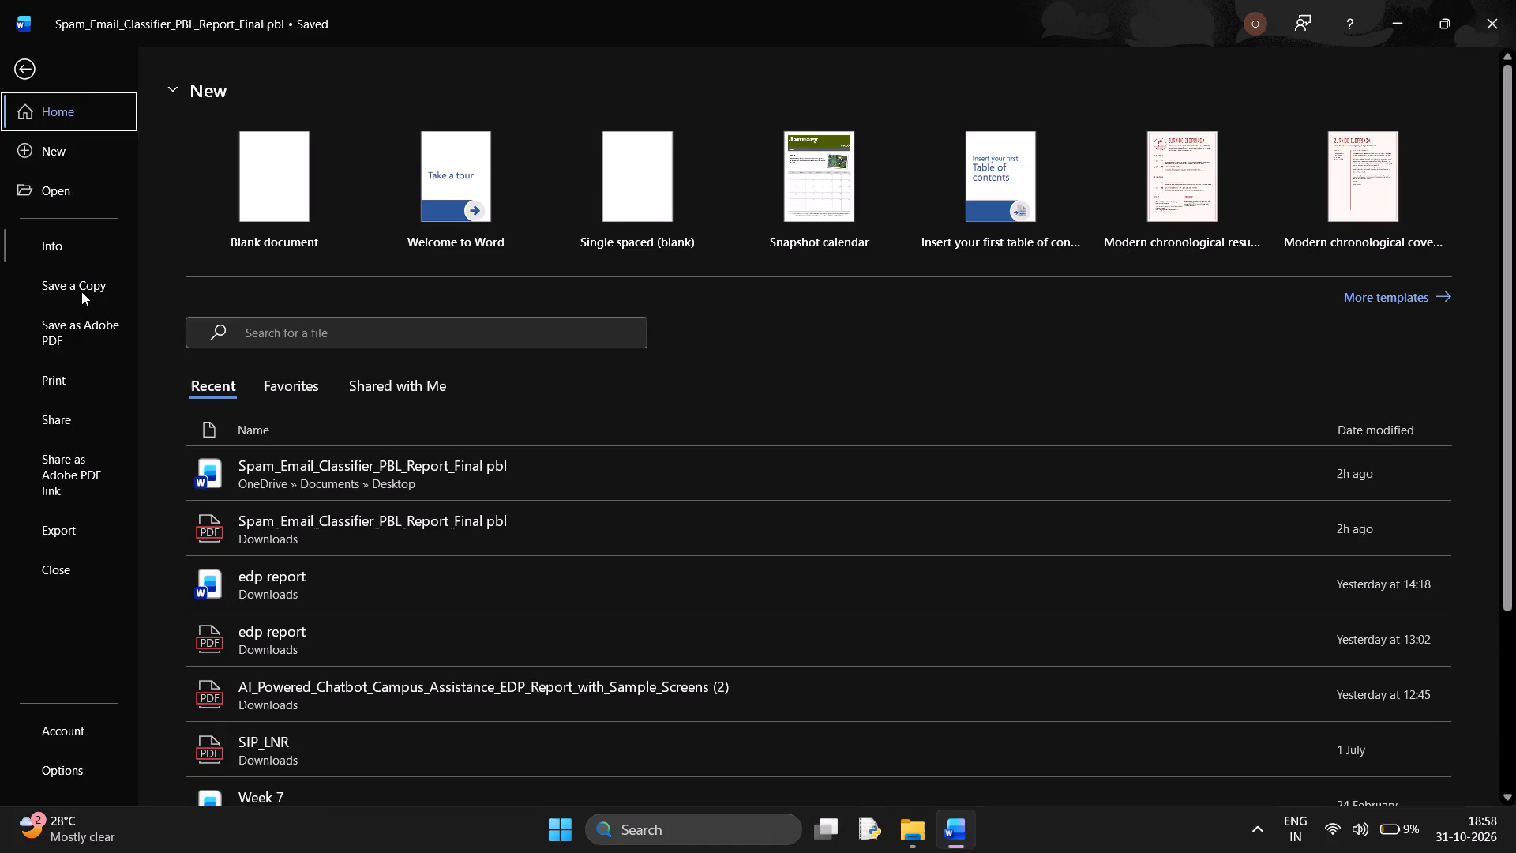
click(81, 291)
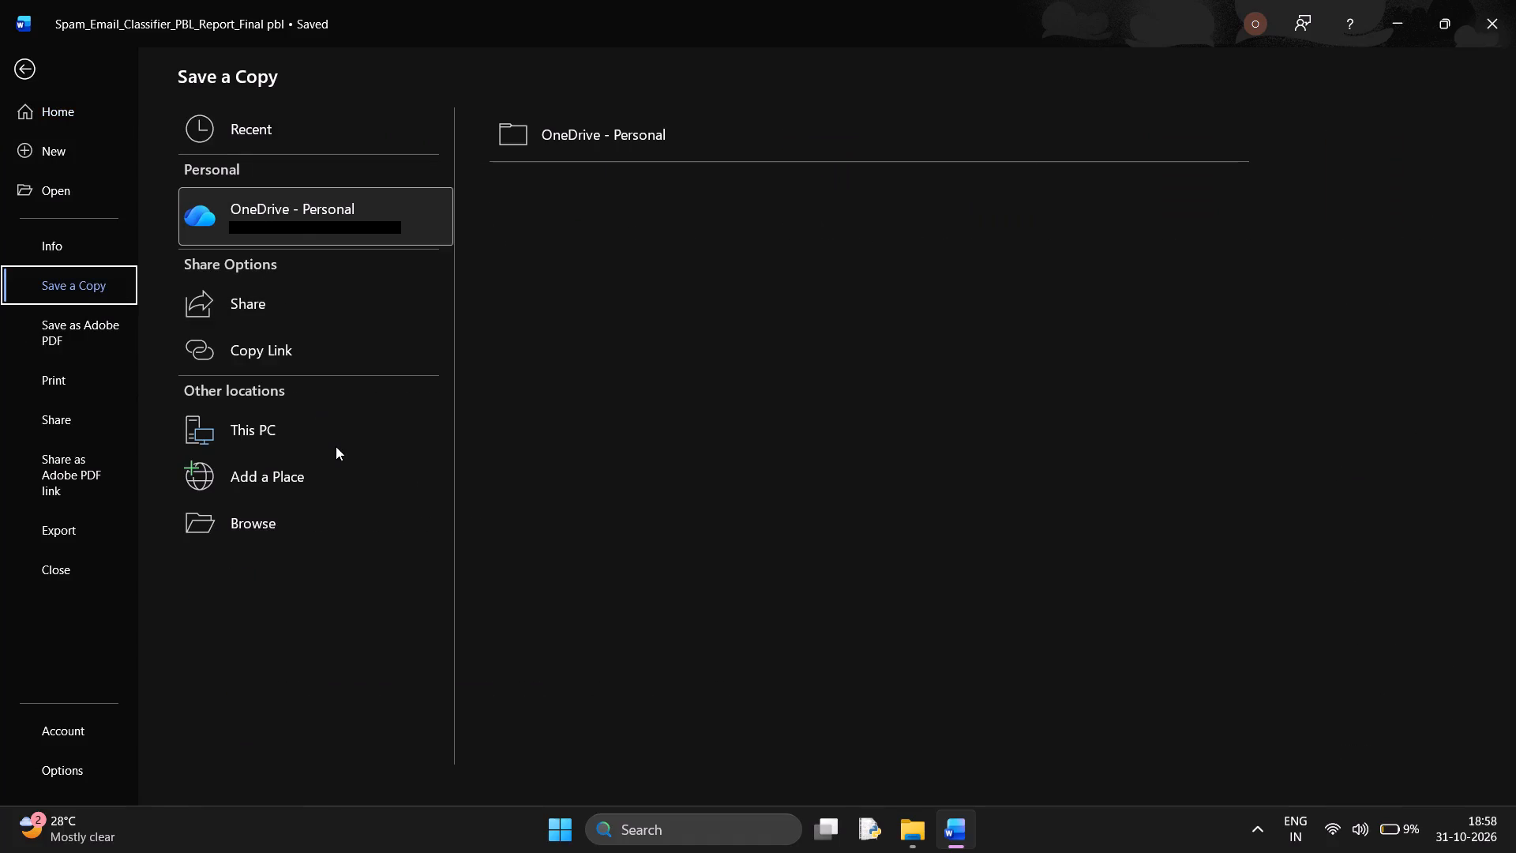
click(523, 133)
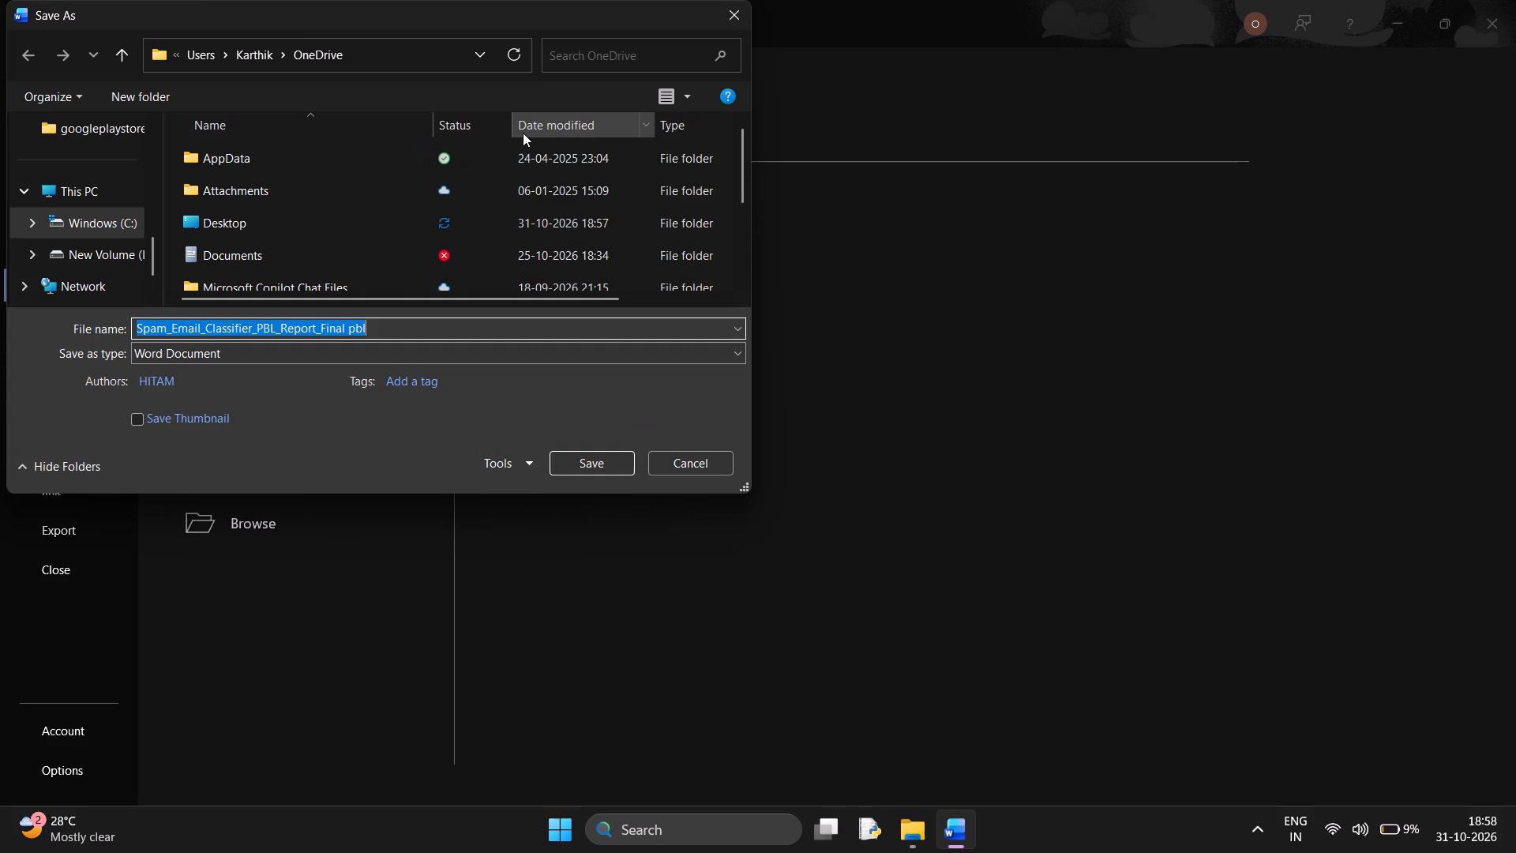
scroll(91, 152, up, 2)
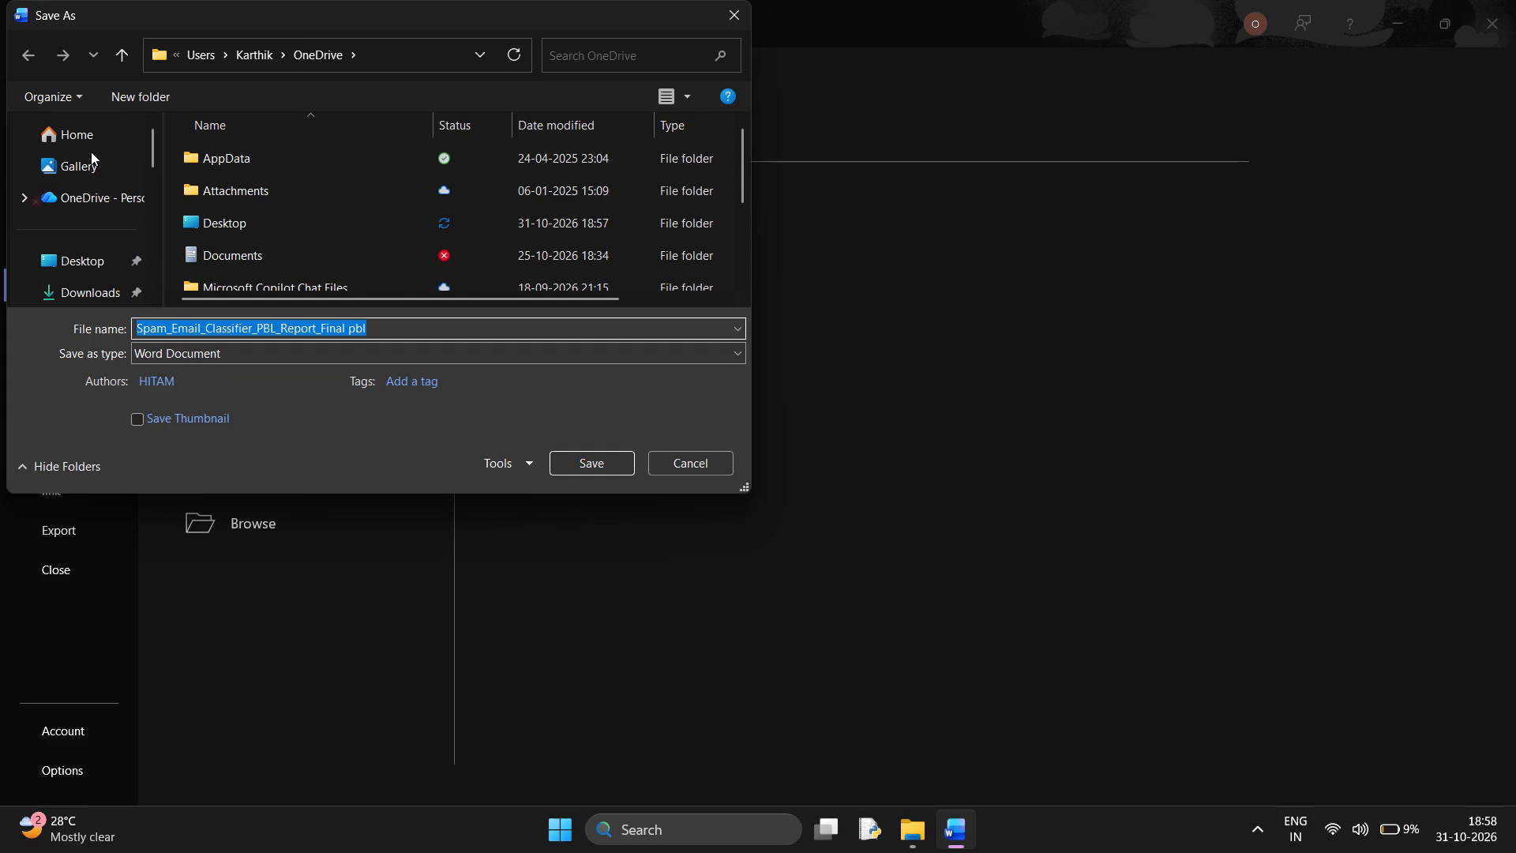
click(101, 262)
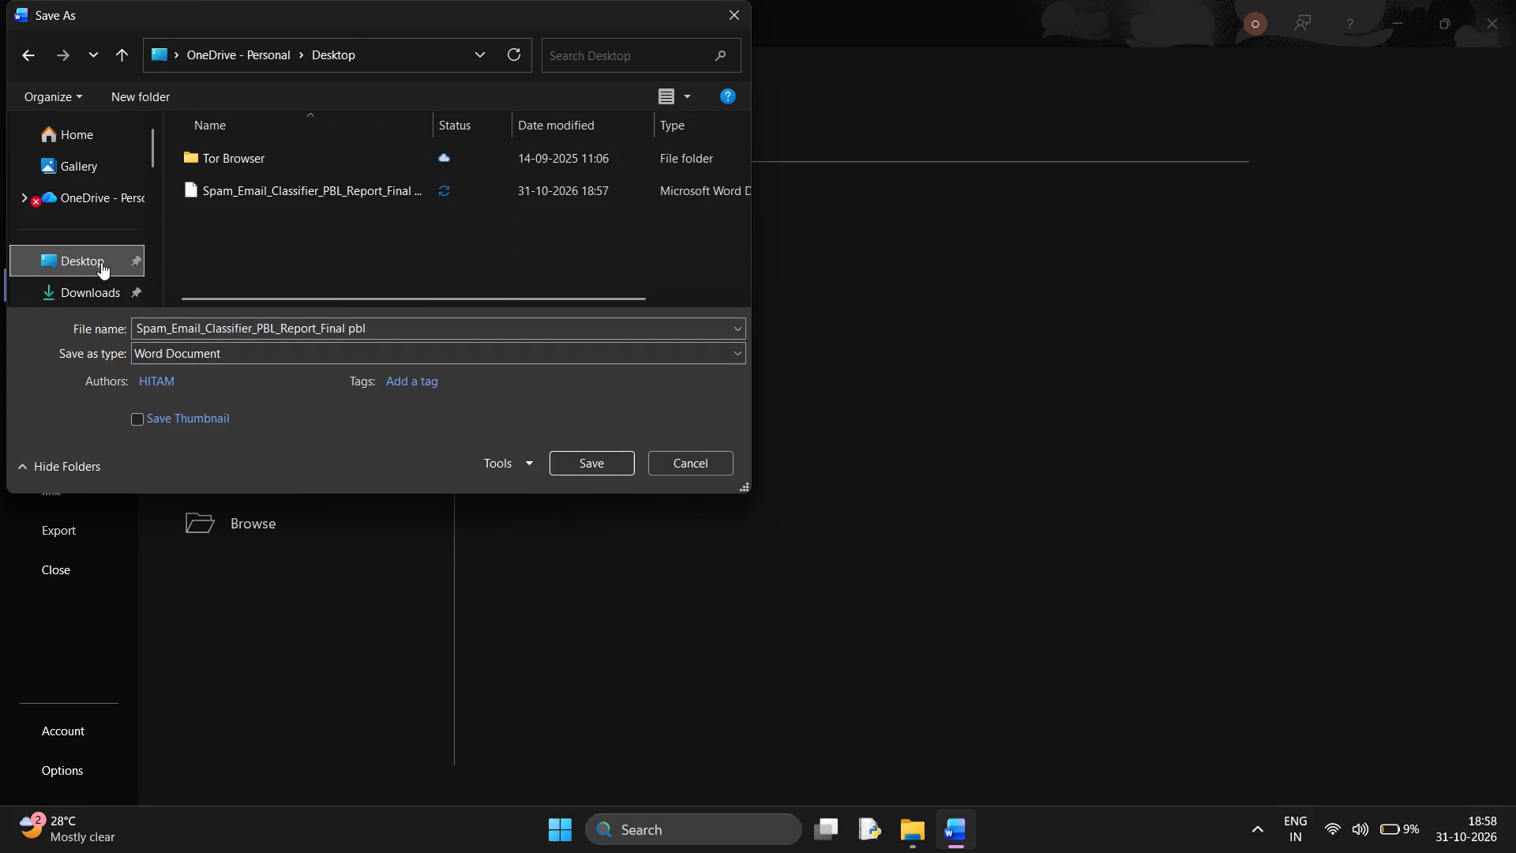
click(367, 325)
click(367, 325)
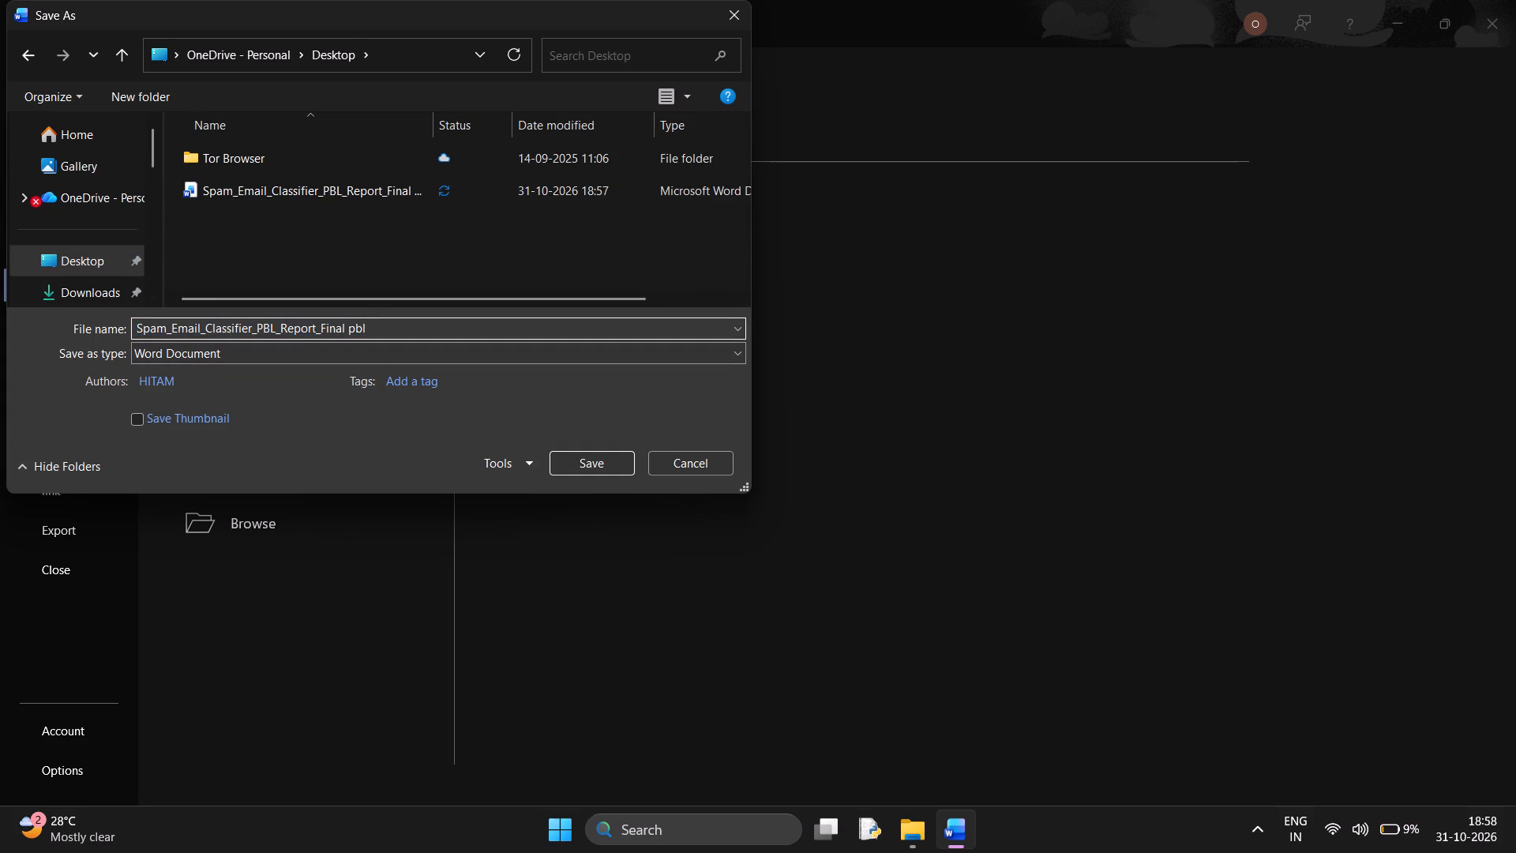
key(space)
text(2)
click(584, 454)
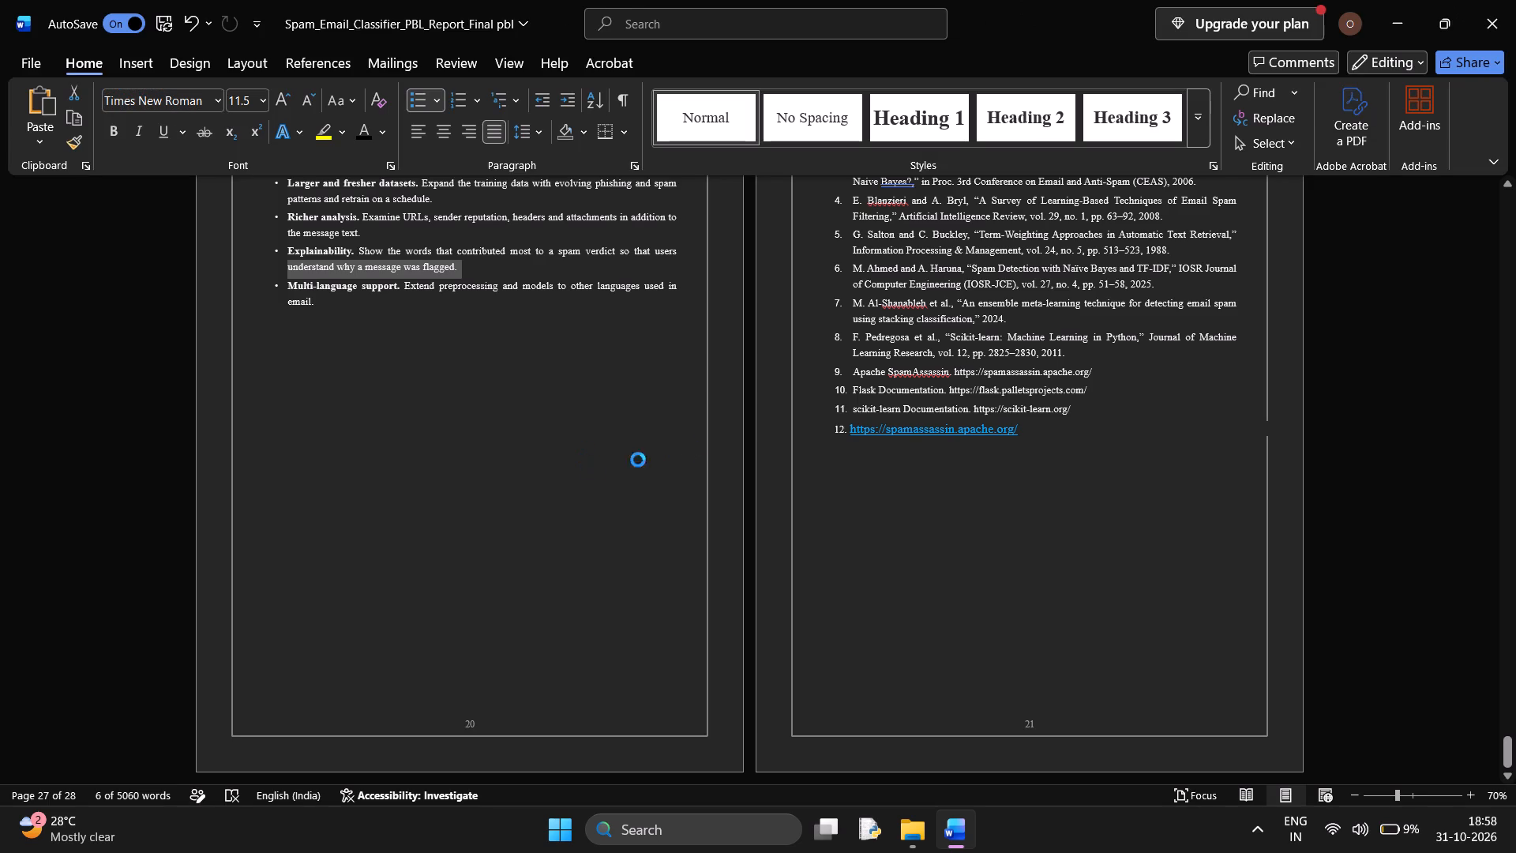
Switch to File Explorer, copy the Spam_Email_Classifier_PBL_Report_Final pbl 2 document from the Desktop folder, and return to the bare desktop.
click(1402, 23)
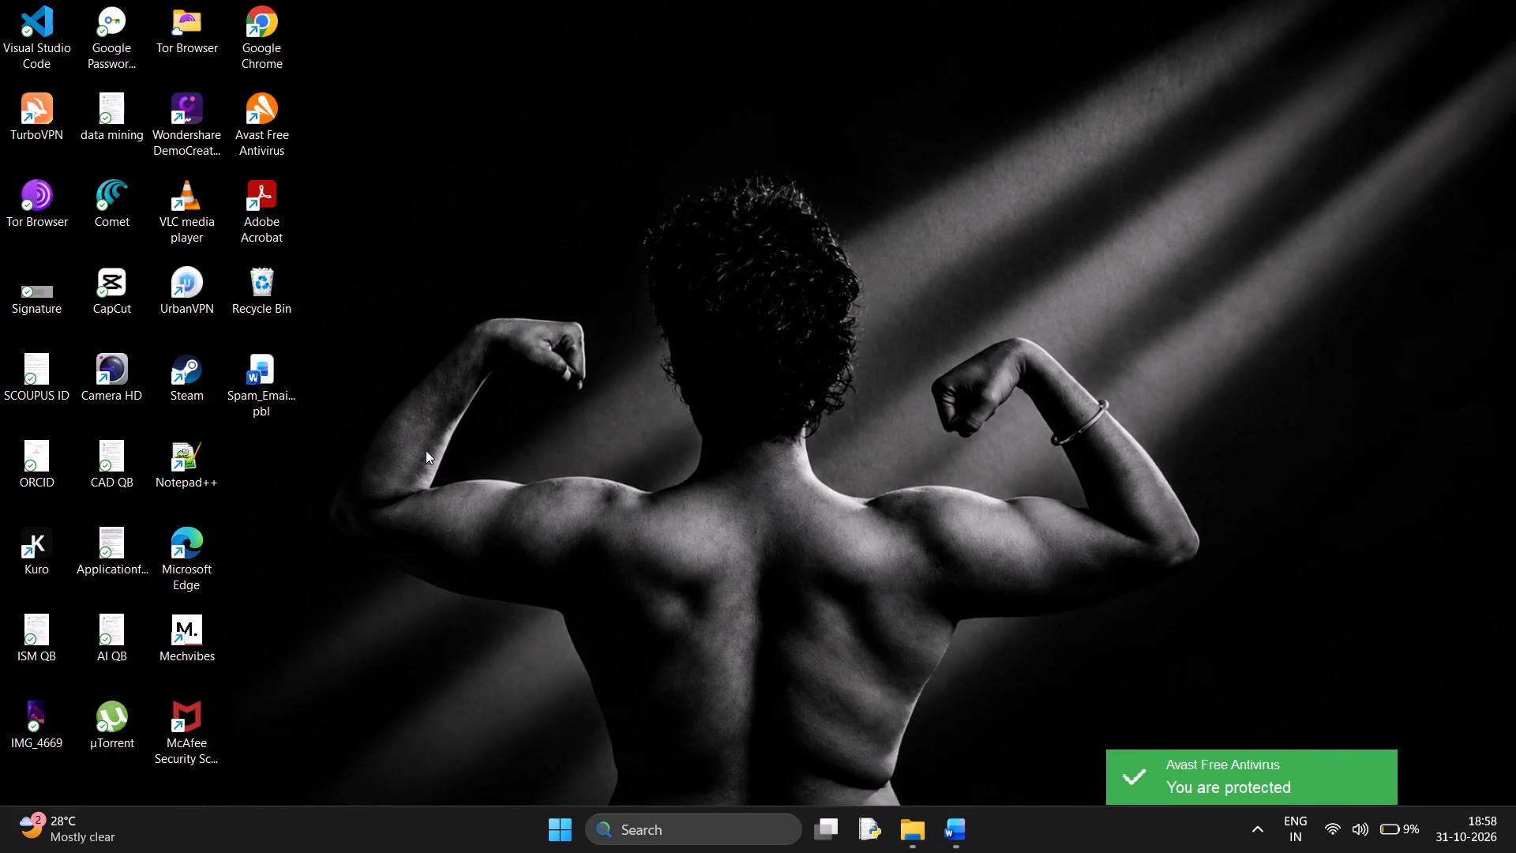
click(914, 832)
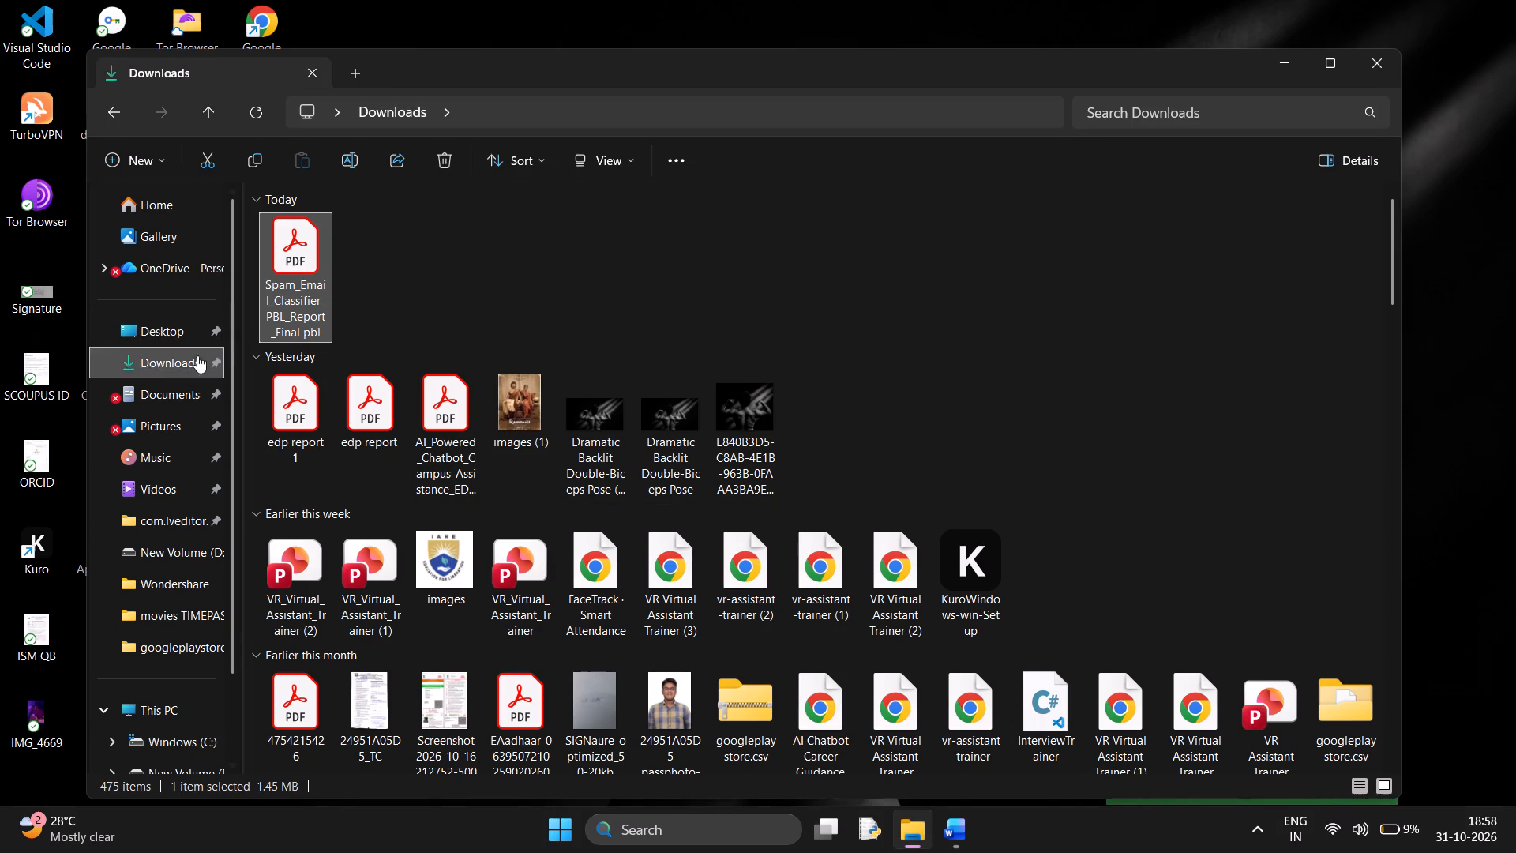
click(164, 325)
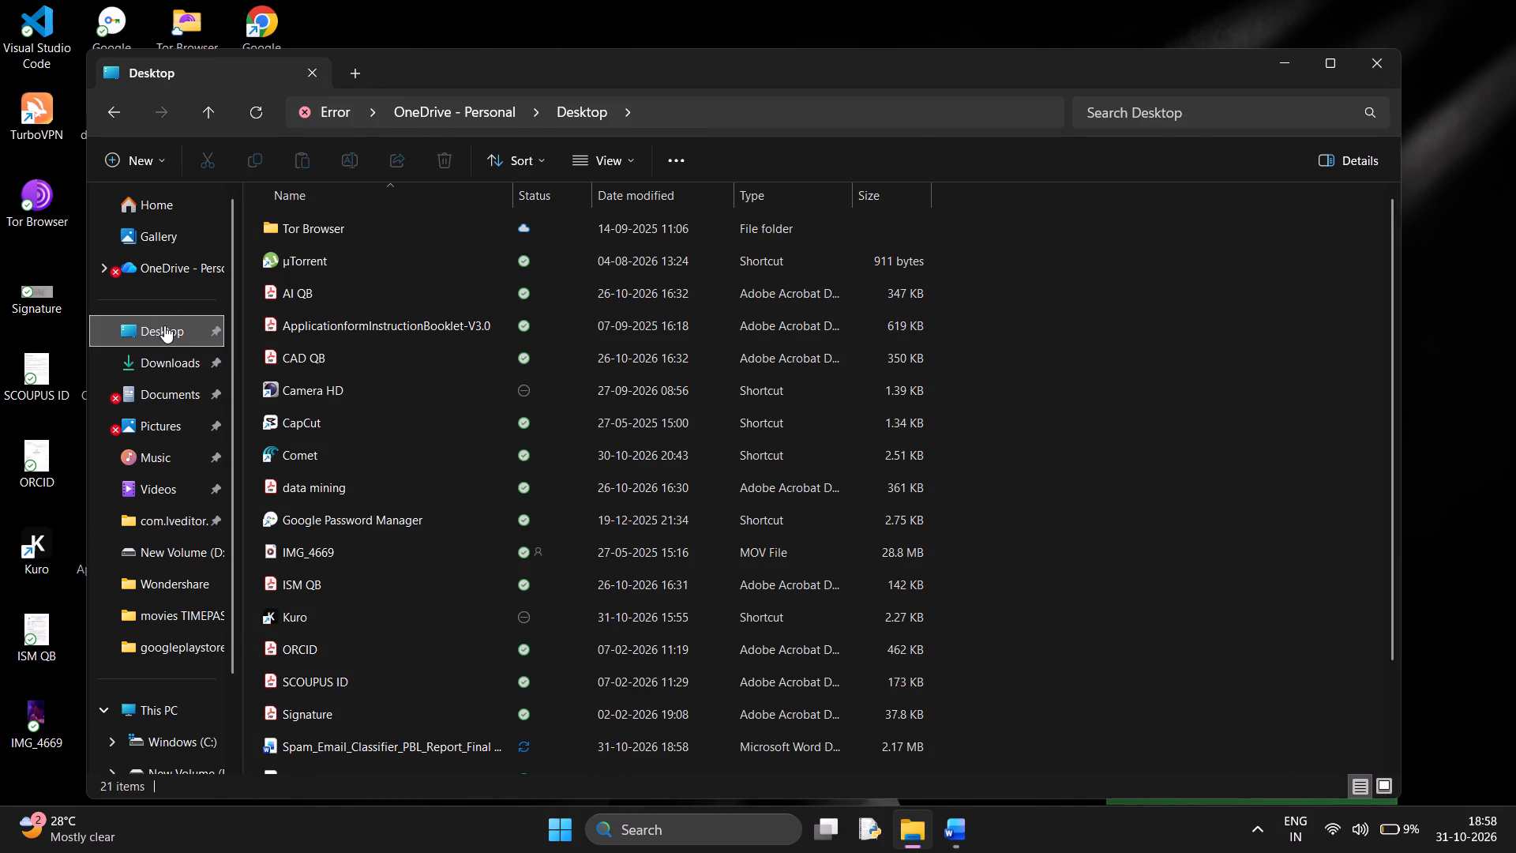
scroll(454, 359, down, 3)
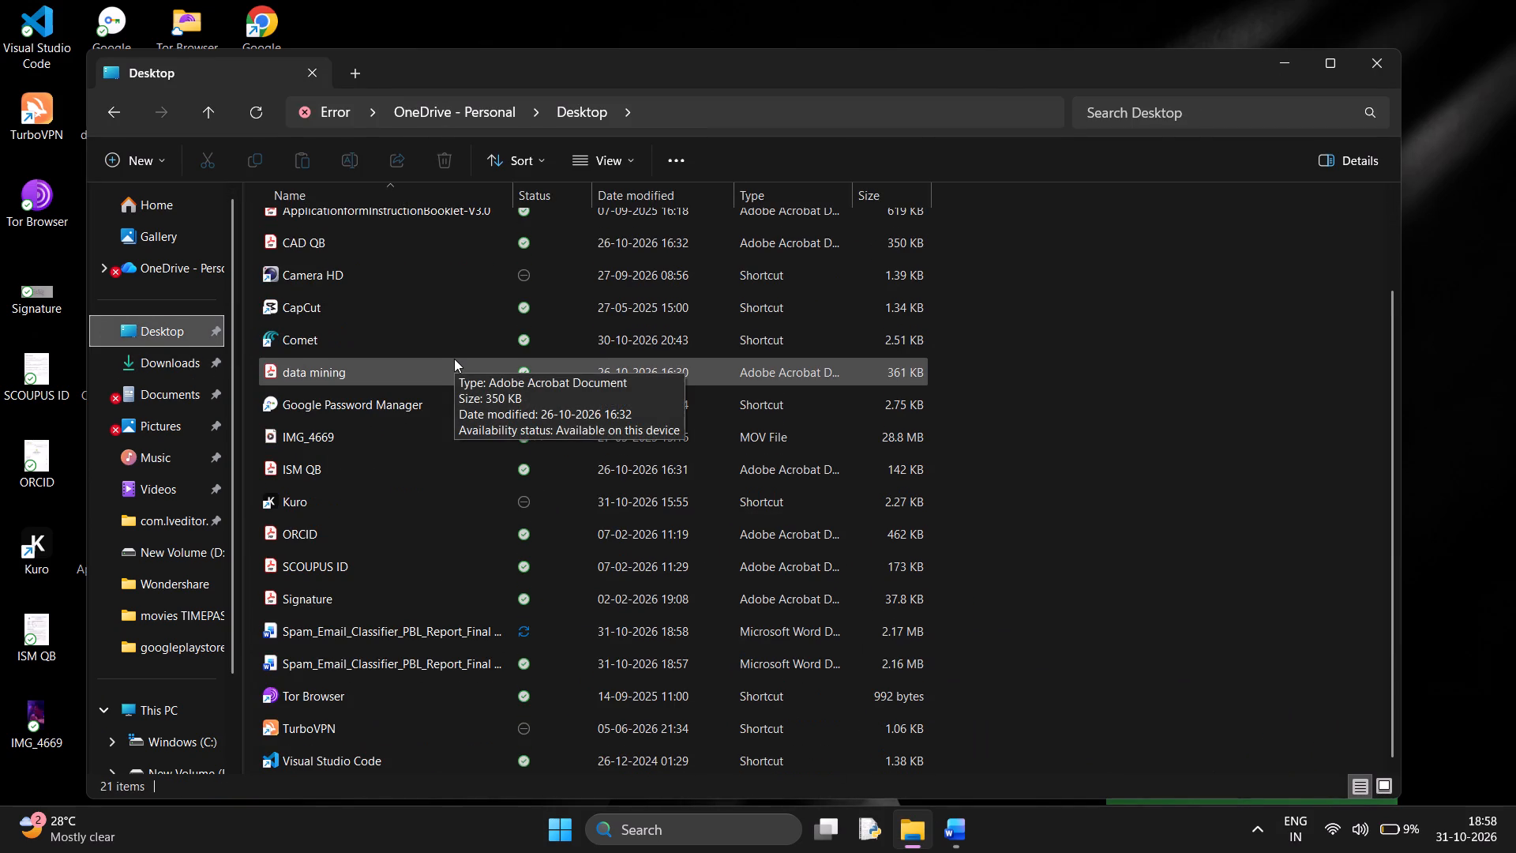
scroll(454, 359, down, 1)
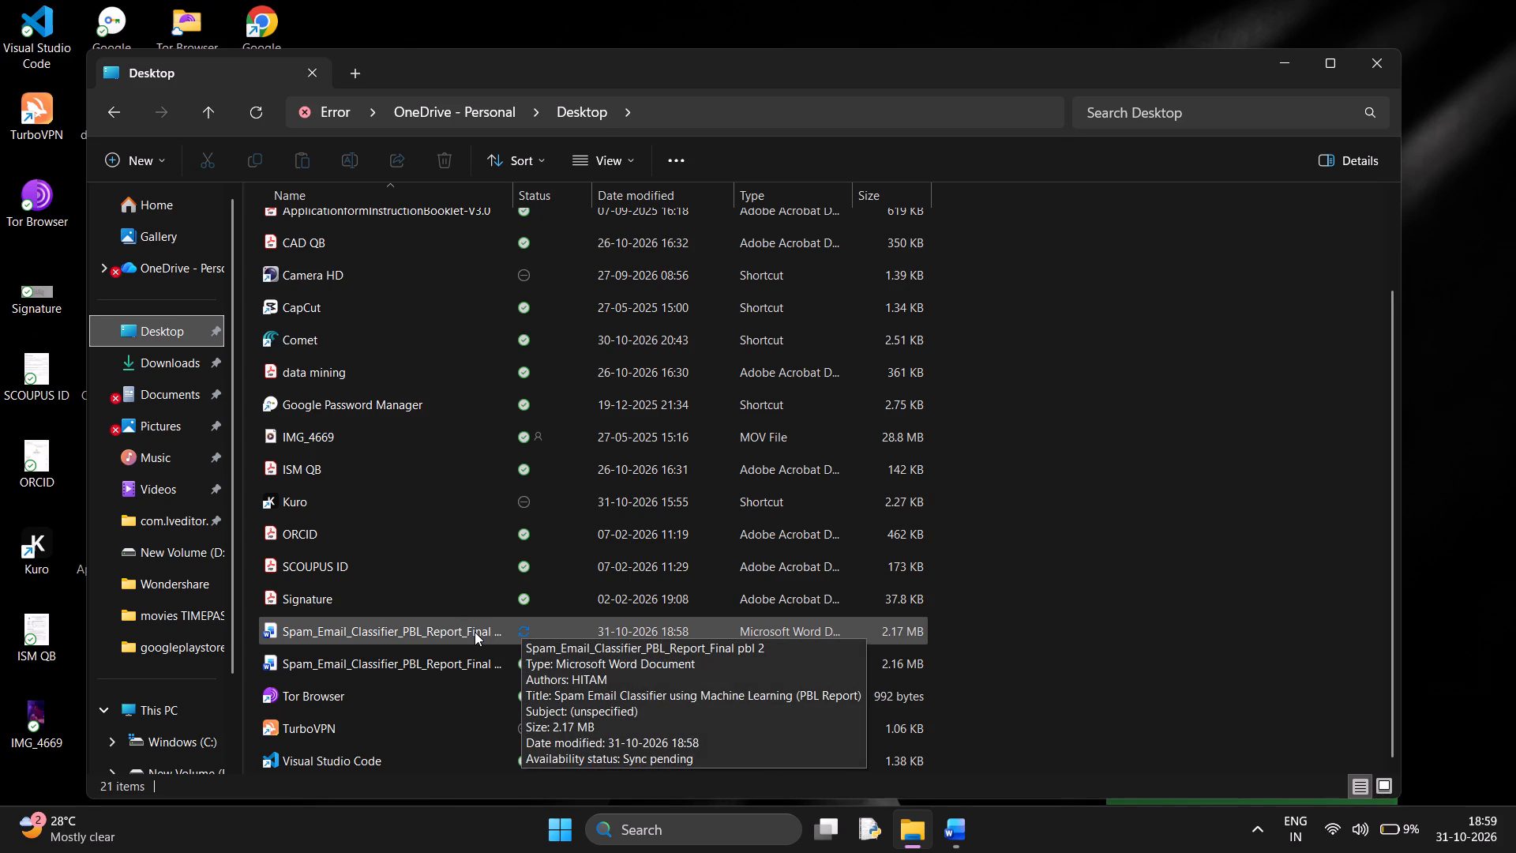
click(283, 625)
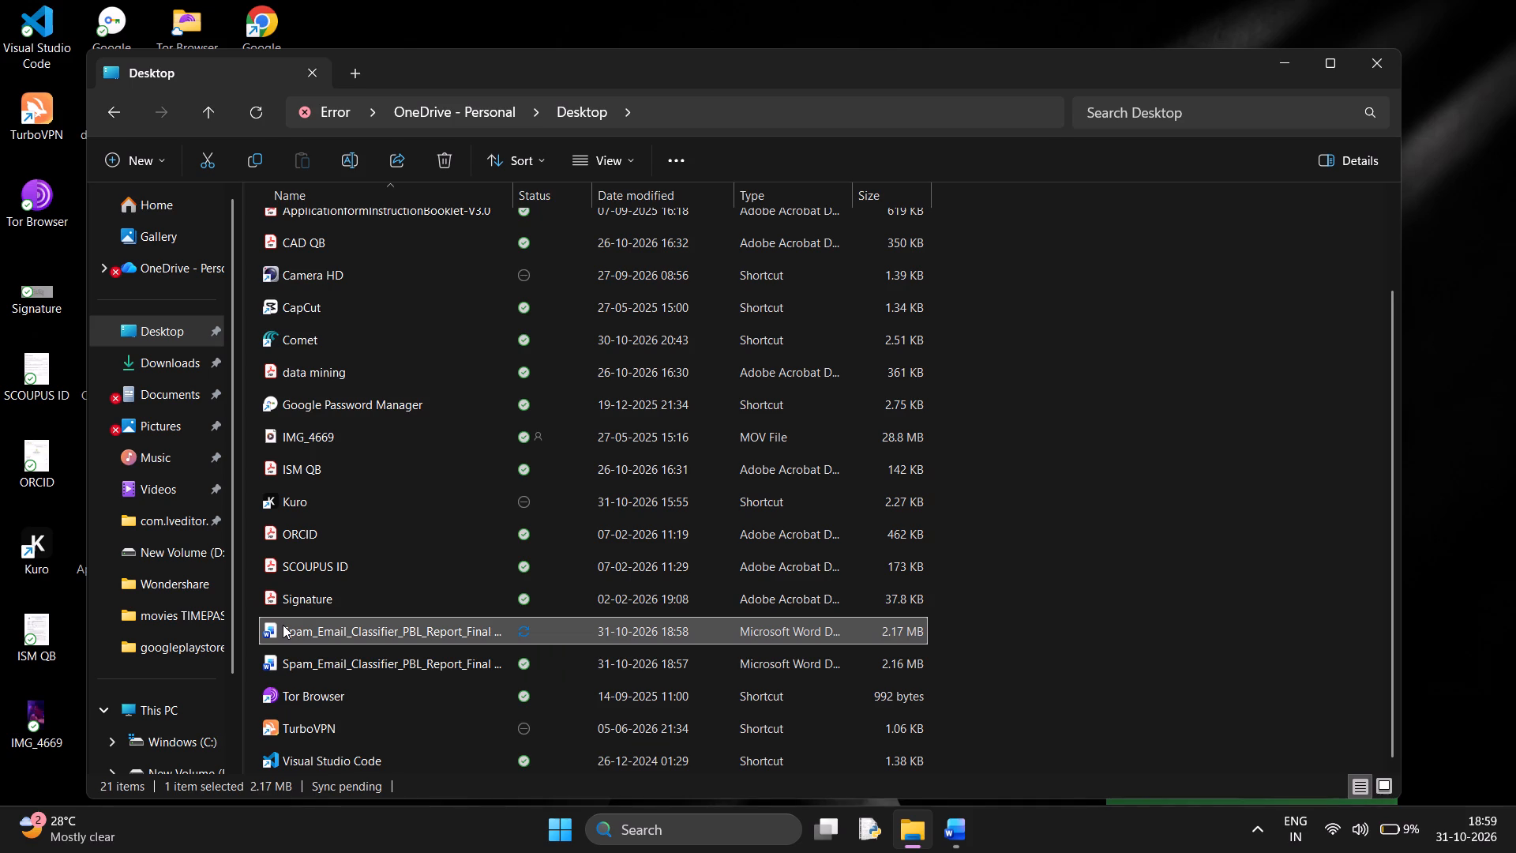
key(ctrl+c)
key(ctrl+c)
key(ctrl+c)
click(1283, 70)
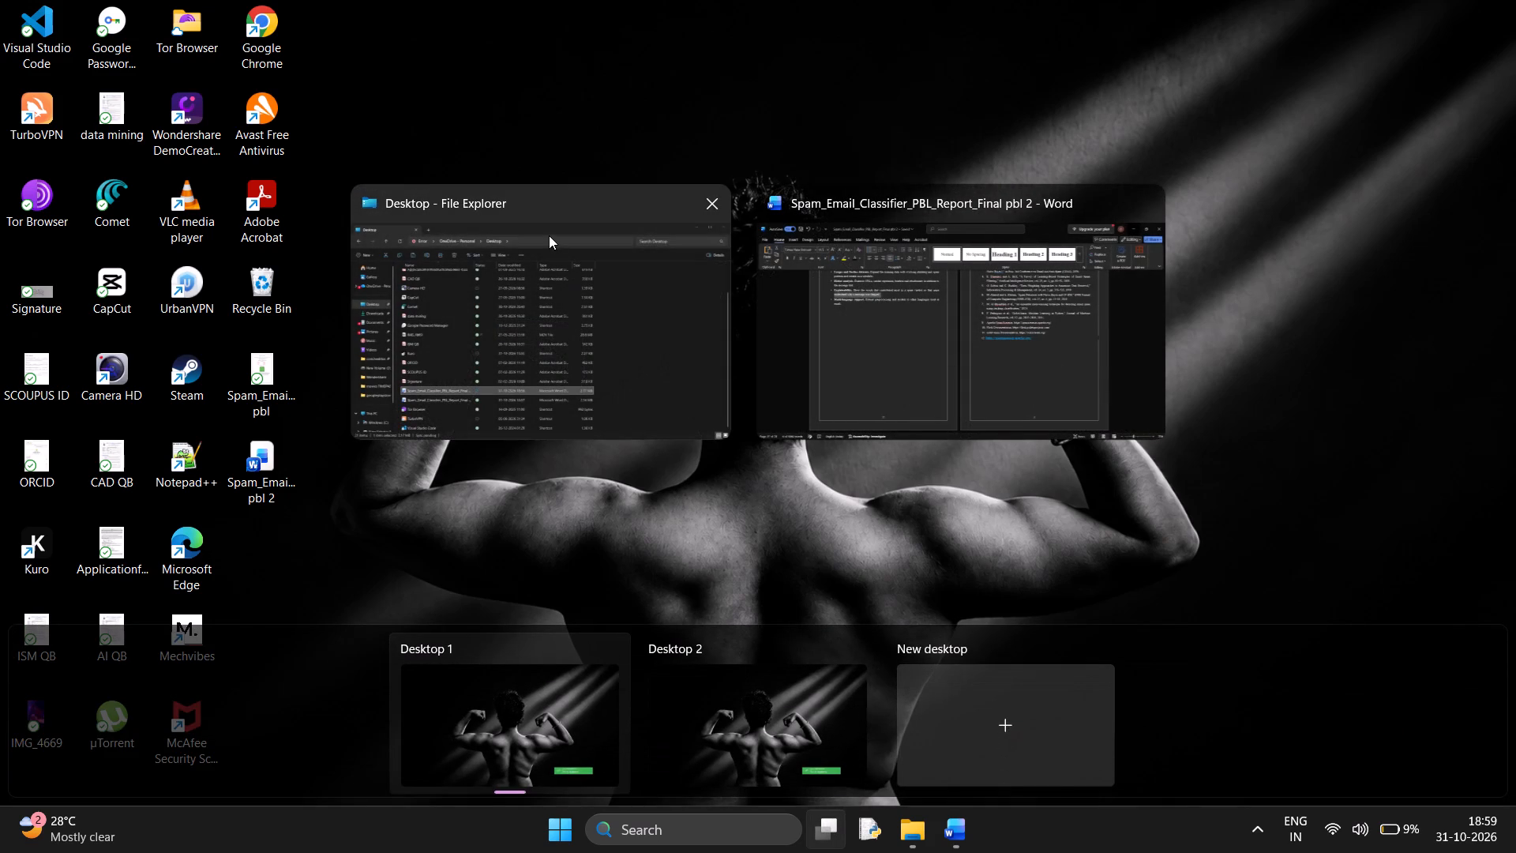
click(576, 134)
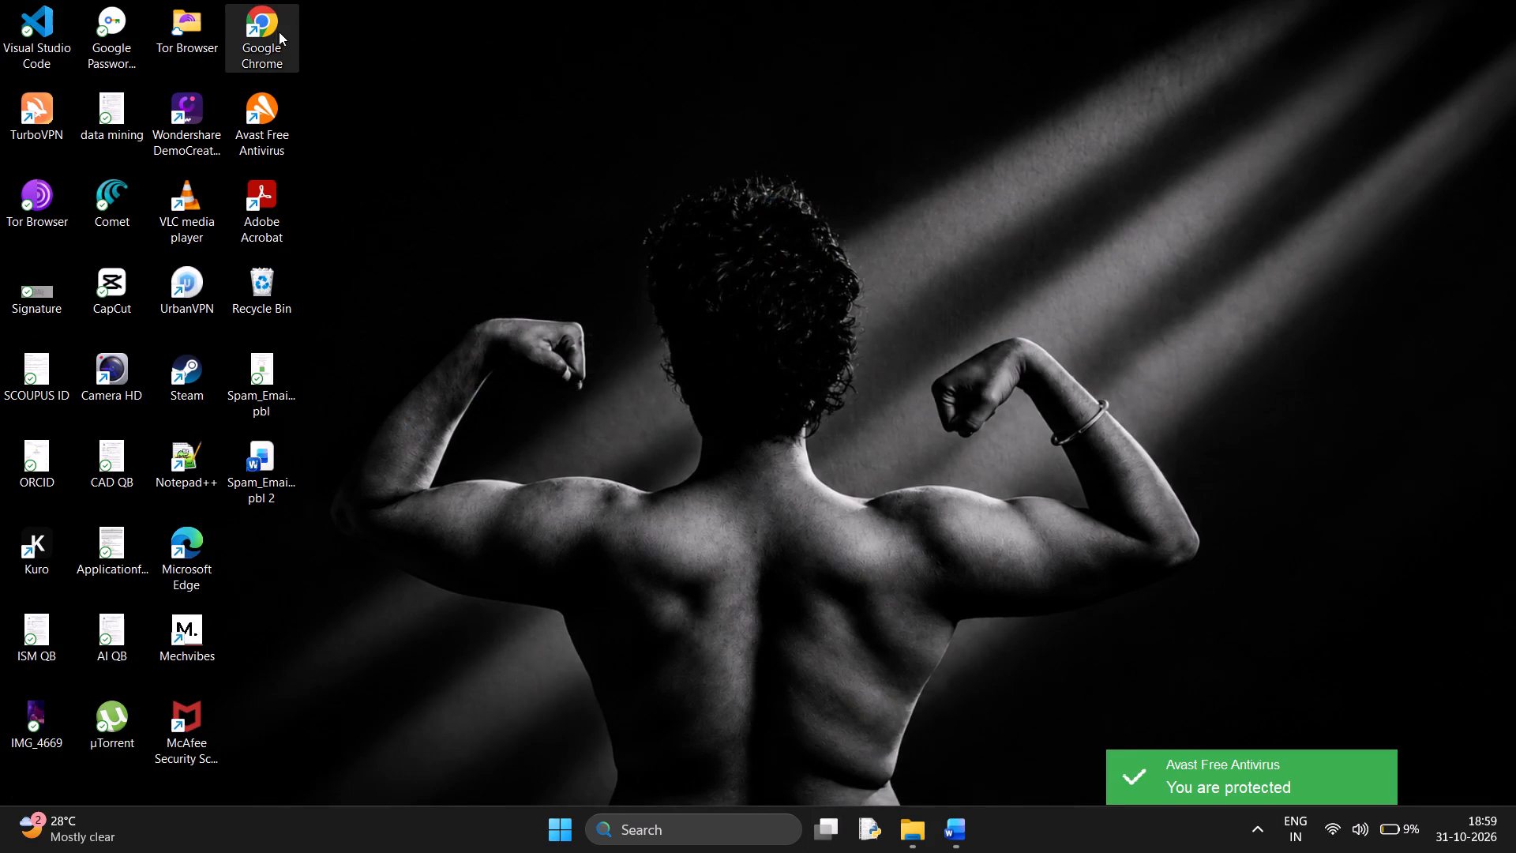
Switch to Google Chrome and open Gmail from the new tab page.
double_click(276, 31)
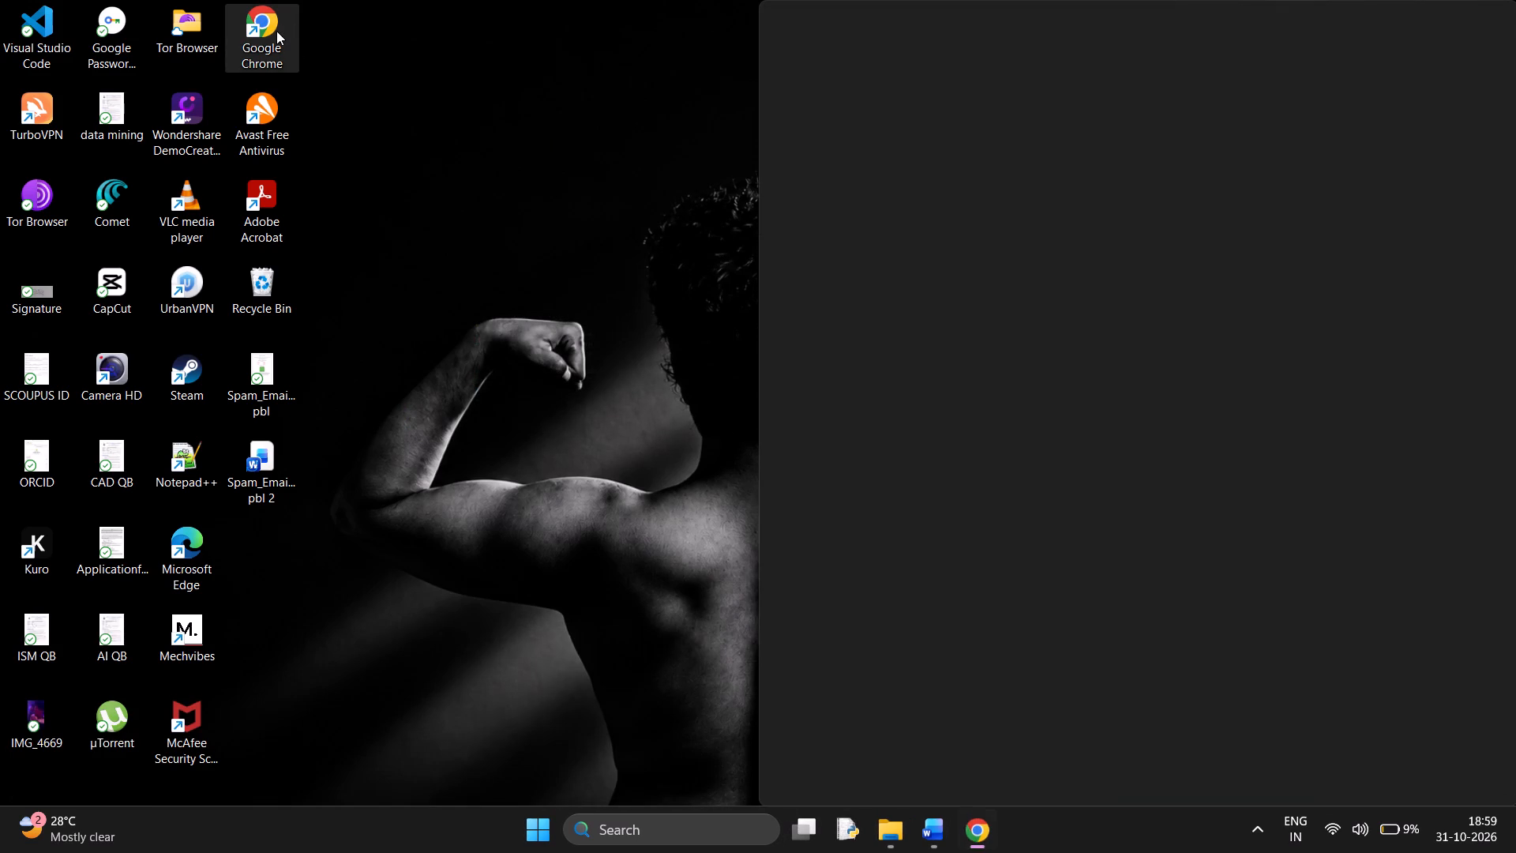
click(1338, 145)
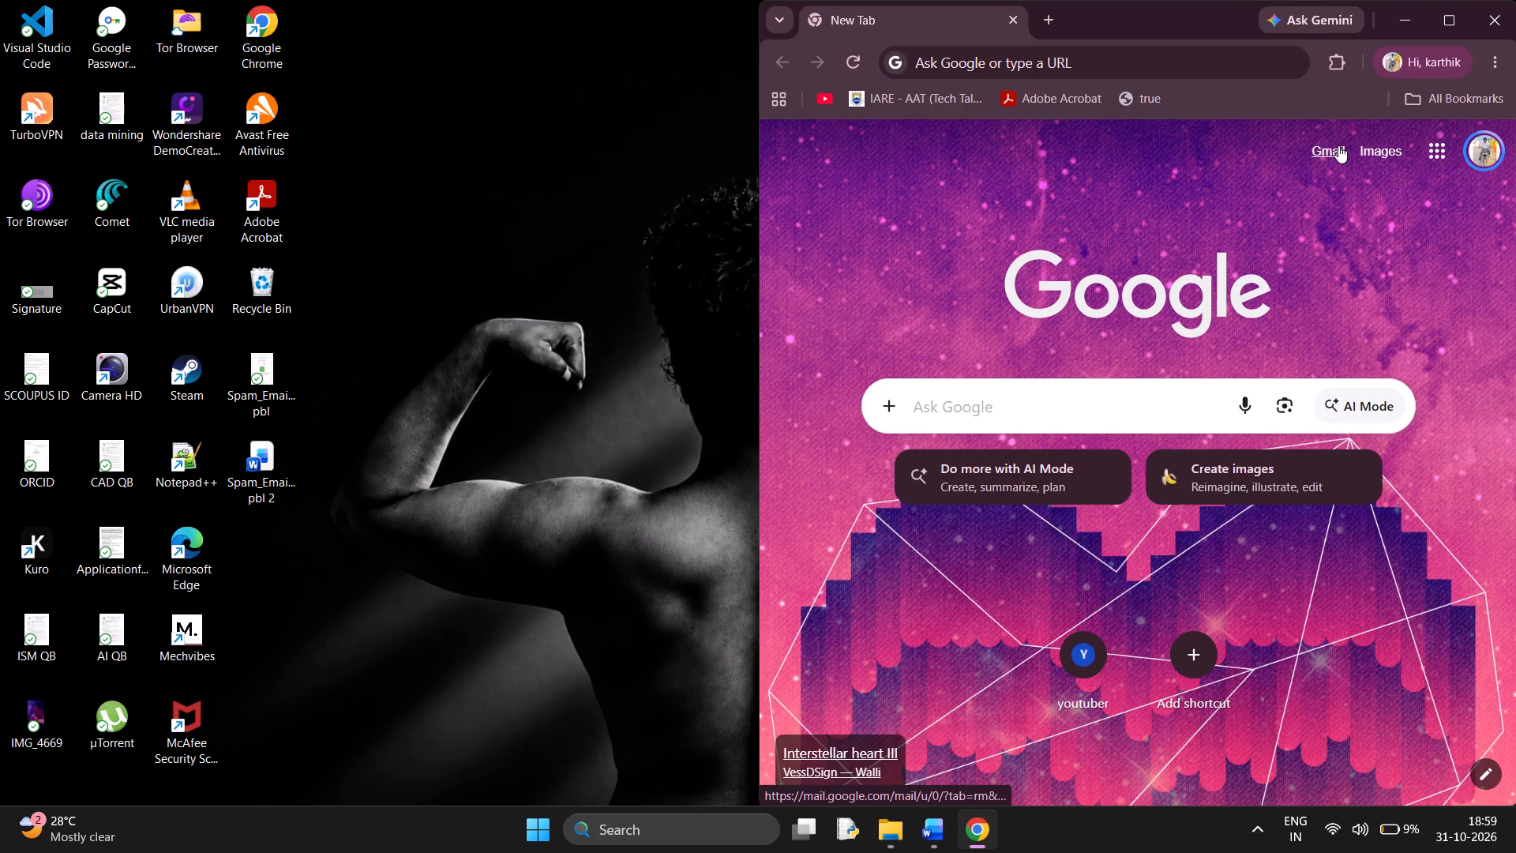
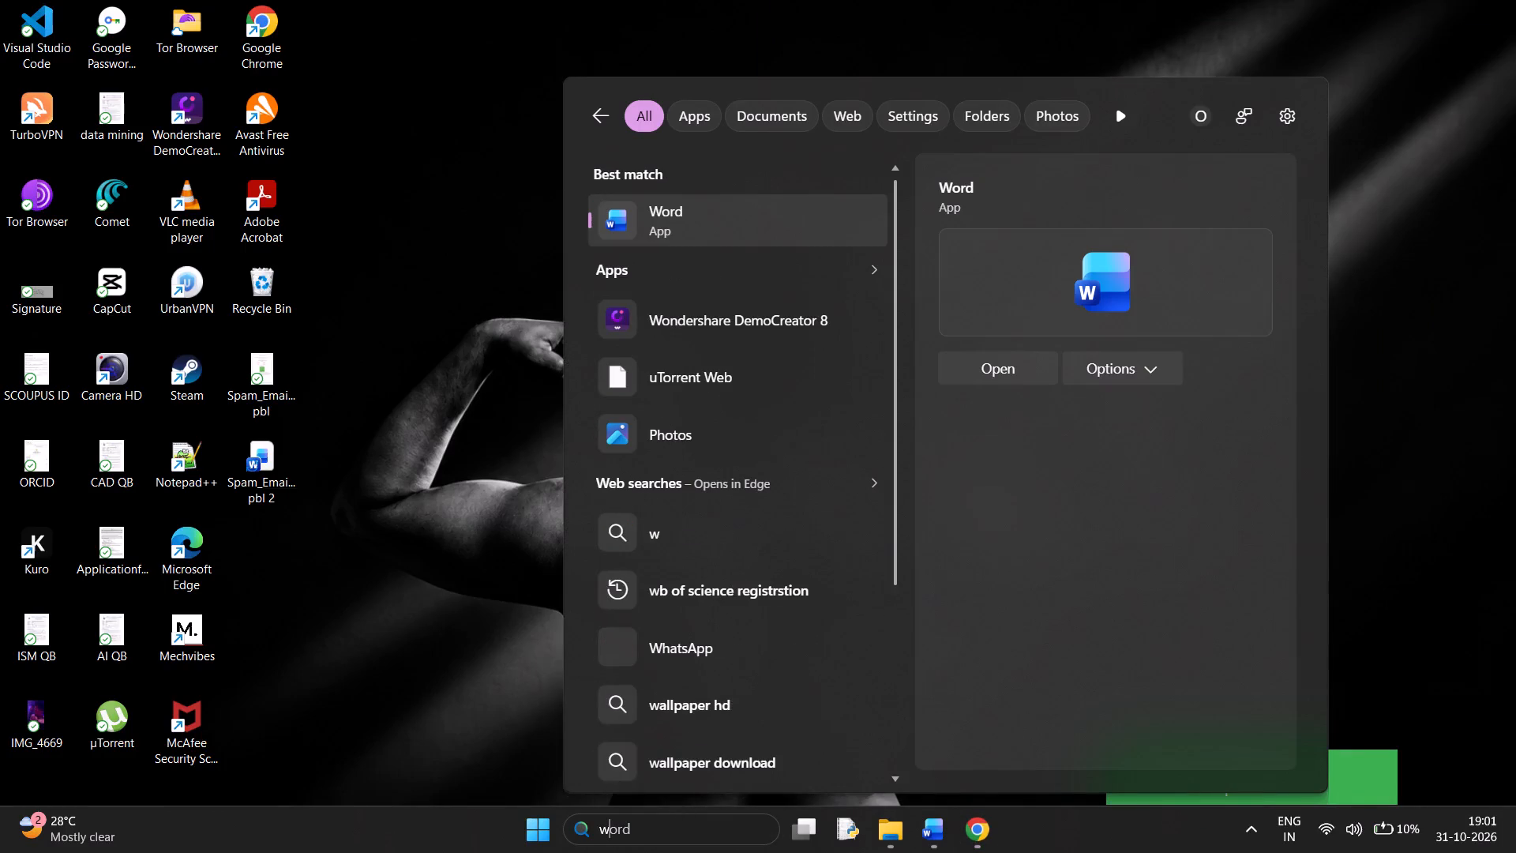
Search Windows for "wh" to find the WhatsApp app.
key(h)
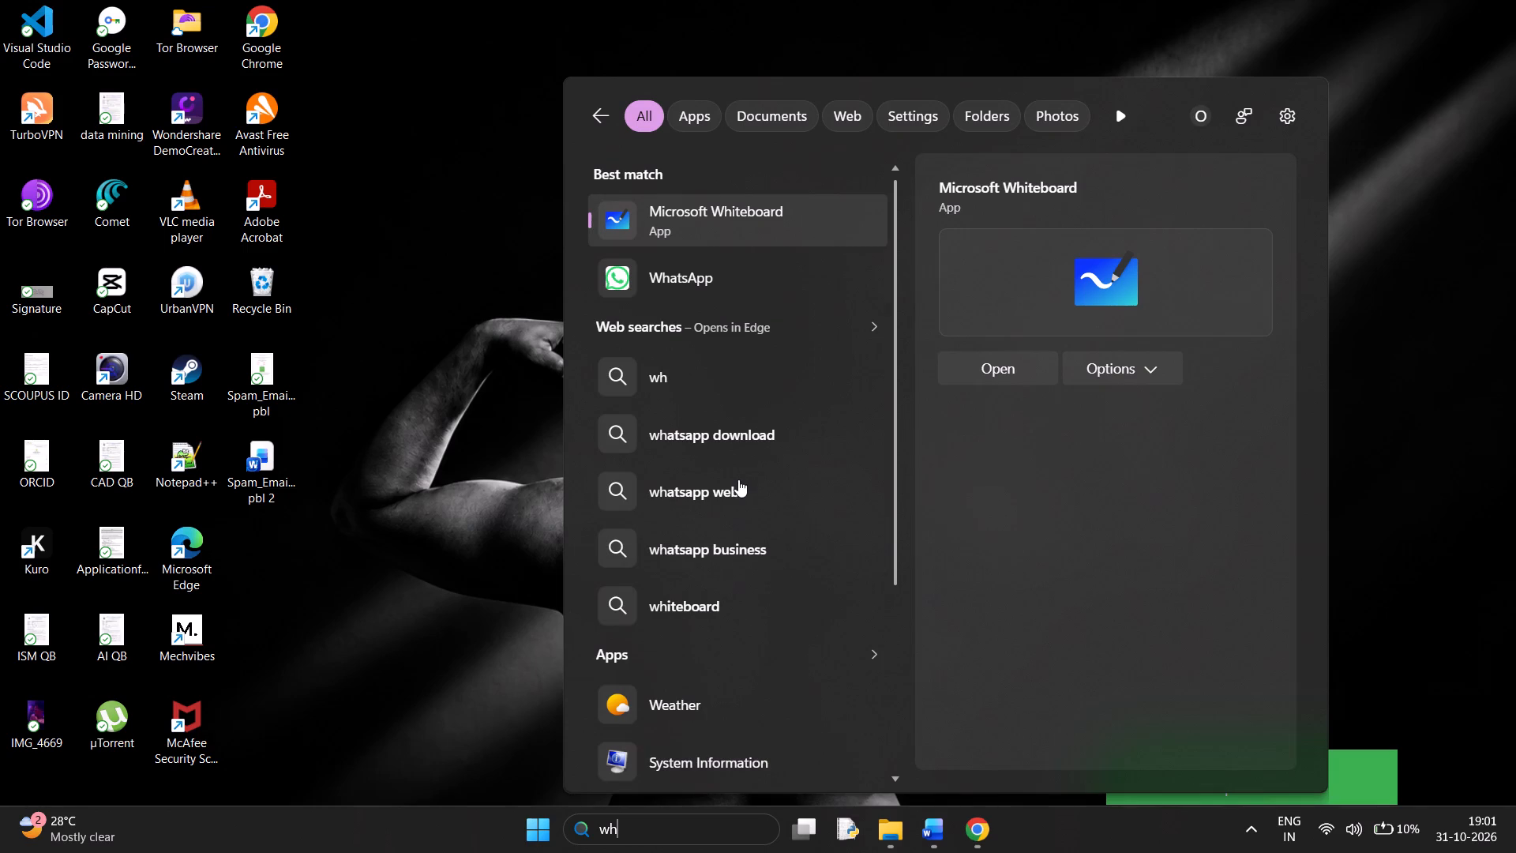